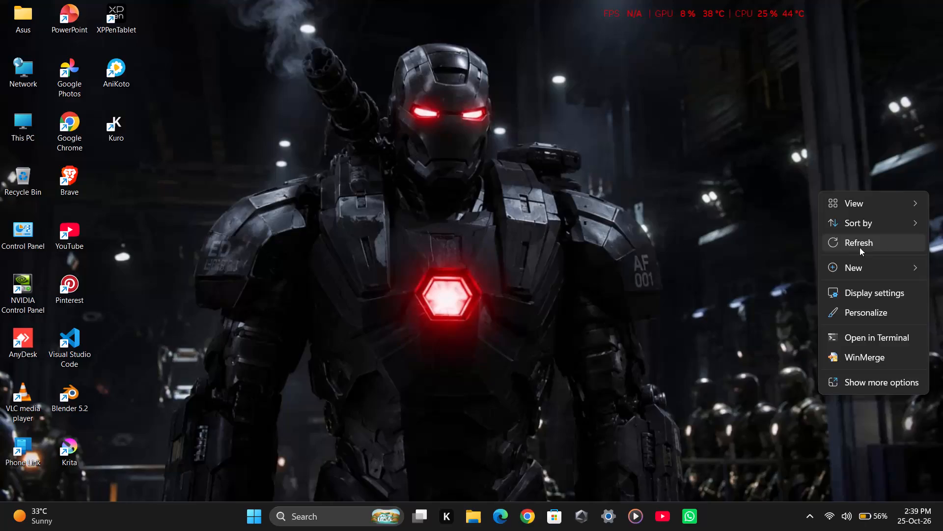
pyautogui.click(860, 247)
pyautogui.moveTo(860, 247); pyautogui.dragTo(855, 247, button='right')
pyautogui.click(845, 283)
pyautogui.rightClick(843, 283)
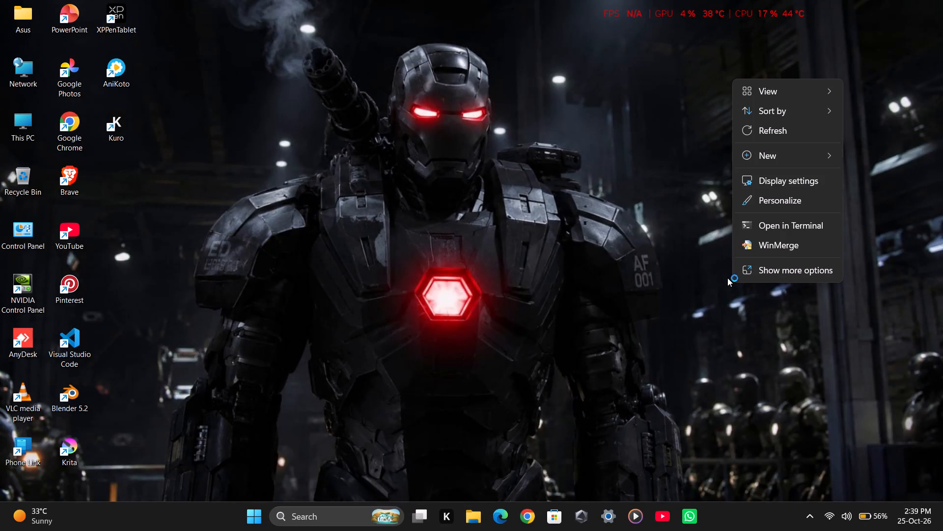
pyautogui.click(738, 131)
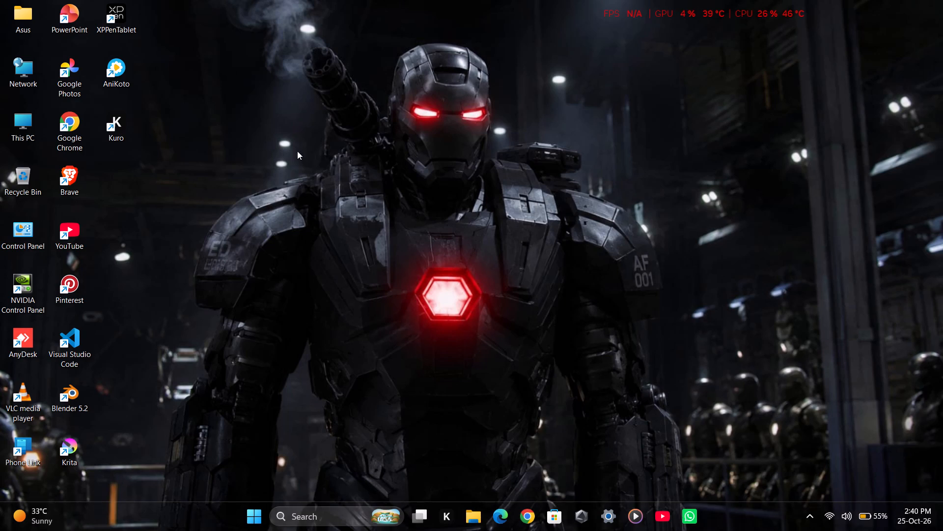
# Open YouTube from its desktop shortcut.
pyautogui.click(68, 224)
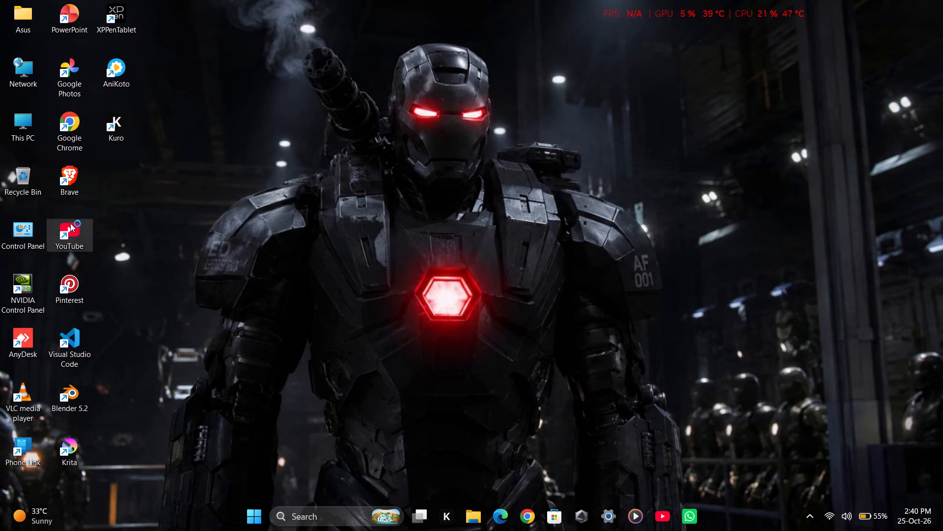
pyautogui.click(53, 229)
pyautogui.click(76, 223)
pyautogui.moveTo(76, 222); pyautogui.dragTo(78, 232)
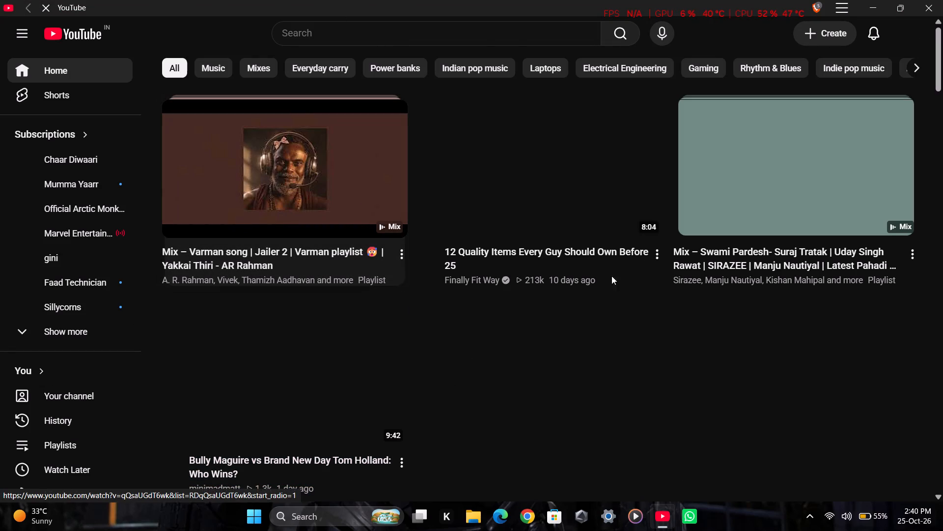
# Filter the YouTube home feed by the Indian pop music category.
pyautogui.click(606, 33)
pyautogui.click(562, 34)
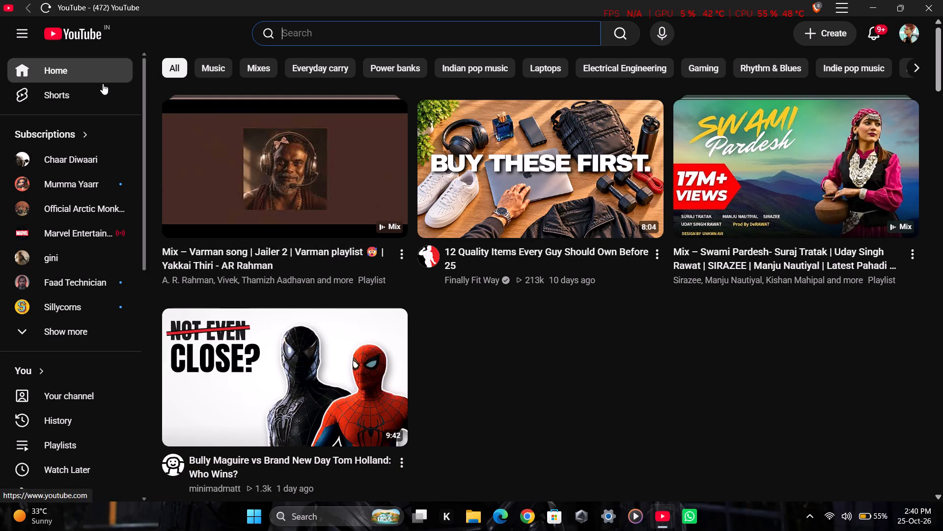
pyautogui.click(210, 63)
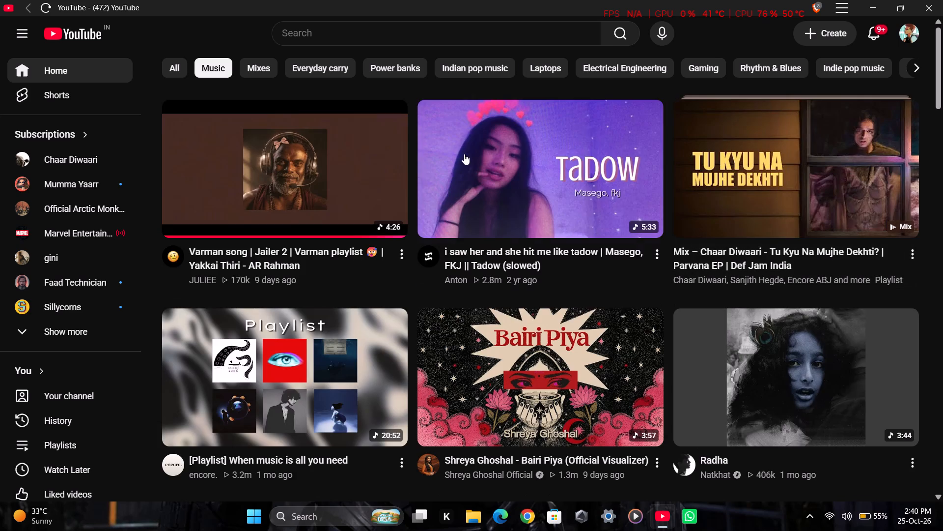
pyautogui.click(497, 66)
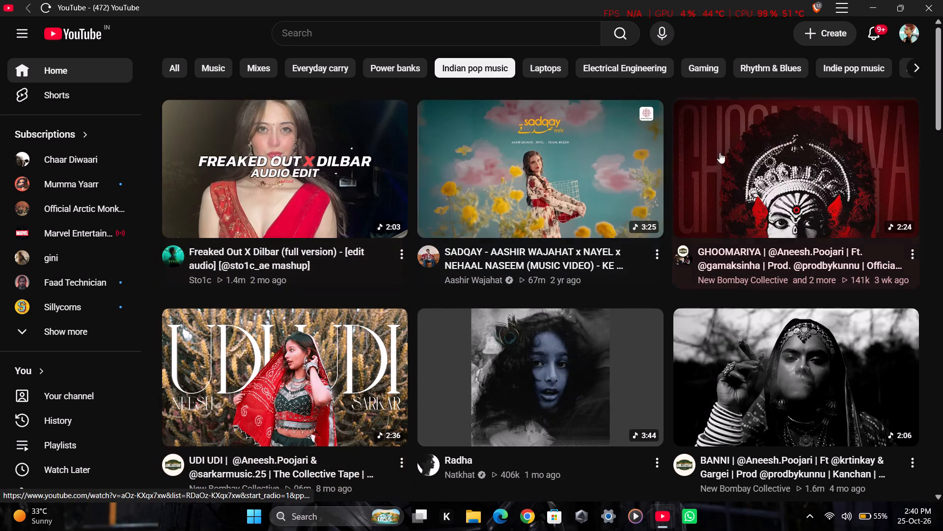
# Browse the Indian pop music recommendations for a song to play.
pyautogui.scroll(-1, 736, 290)
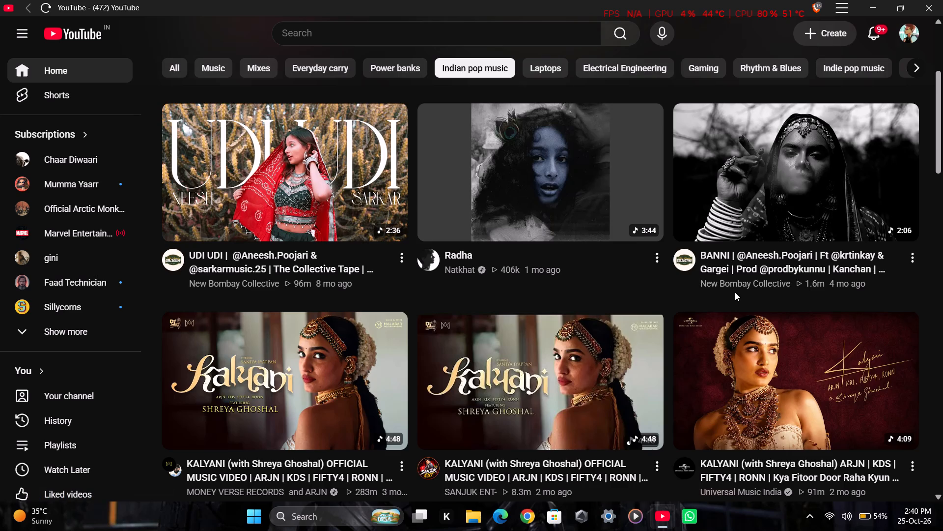
pyautogui.scroll(-4, 735, 292)
pyautogui.scroll(2, 735, 294)
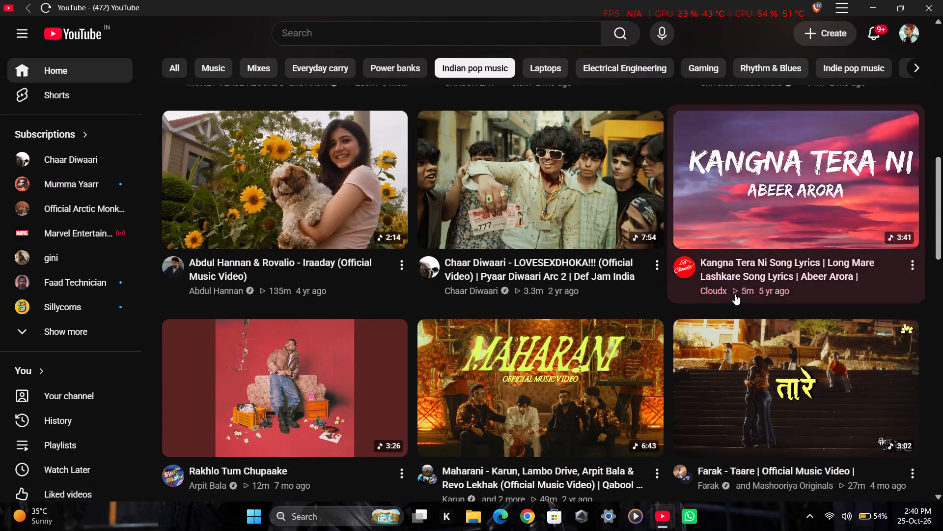
pyautogui.scroll(-1, 735, 294)
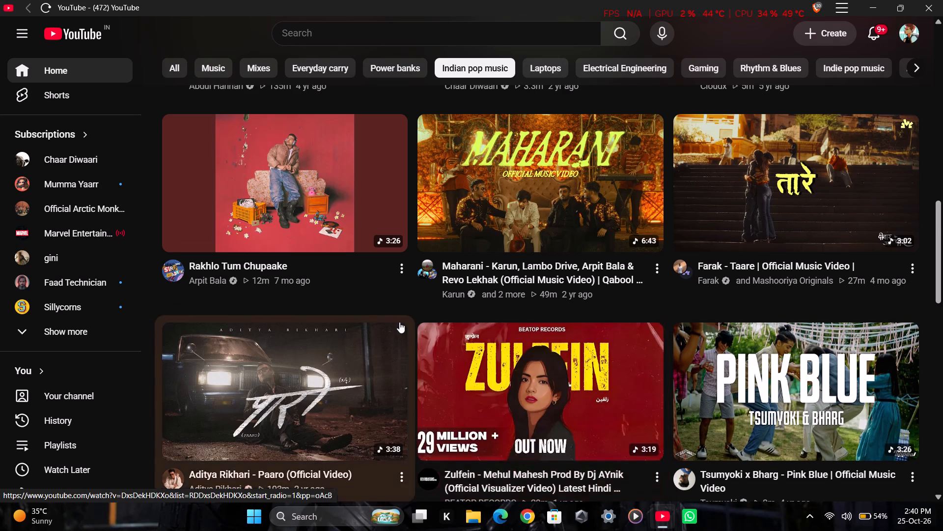
pyautogui.scroll(-4, 399, 322)
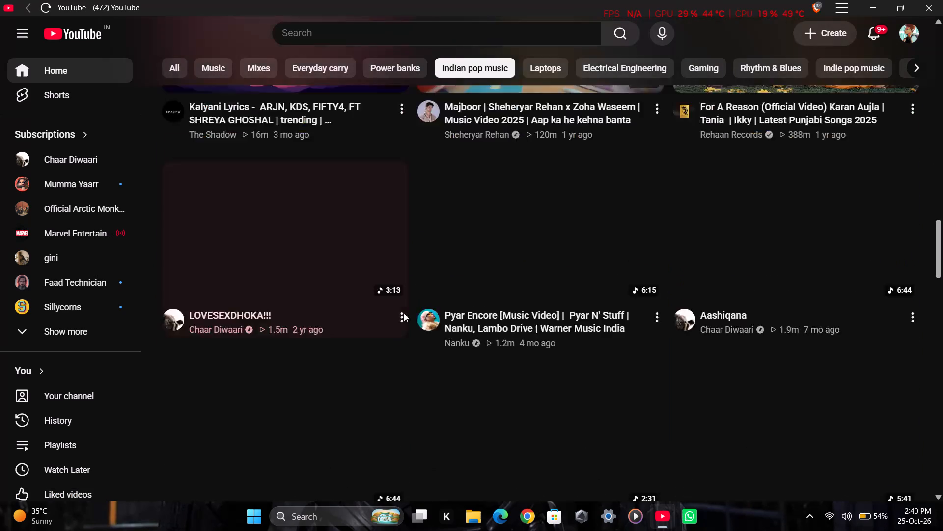
pyautogui.scroll(-4, 404, 311)
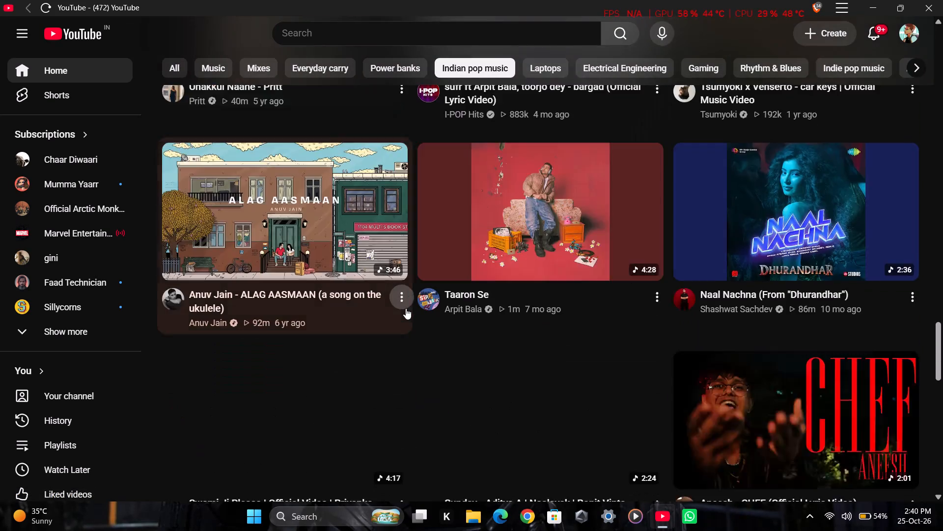
pyautogui.scroll(-5, 406, 308)
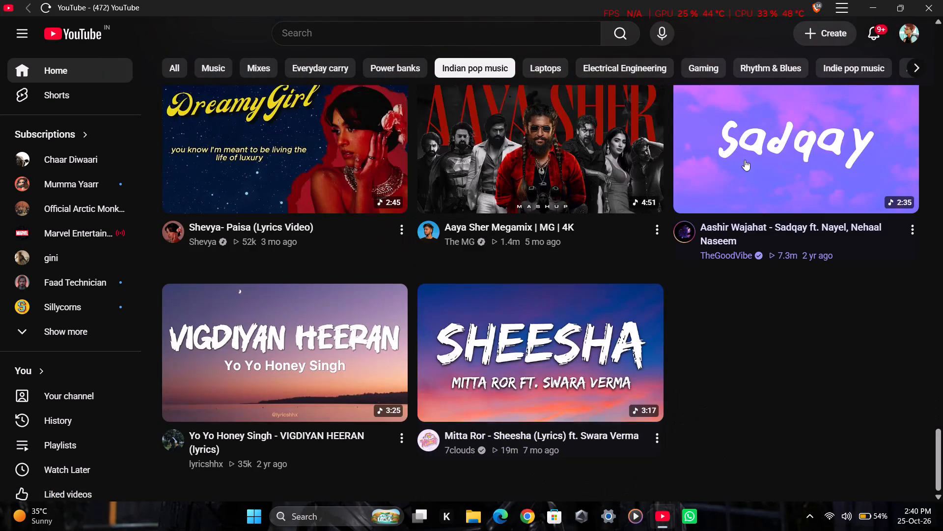
pyautogui.scroll(-6, 721, 211)
pyautogui.scroll(1, 642, 368)
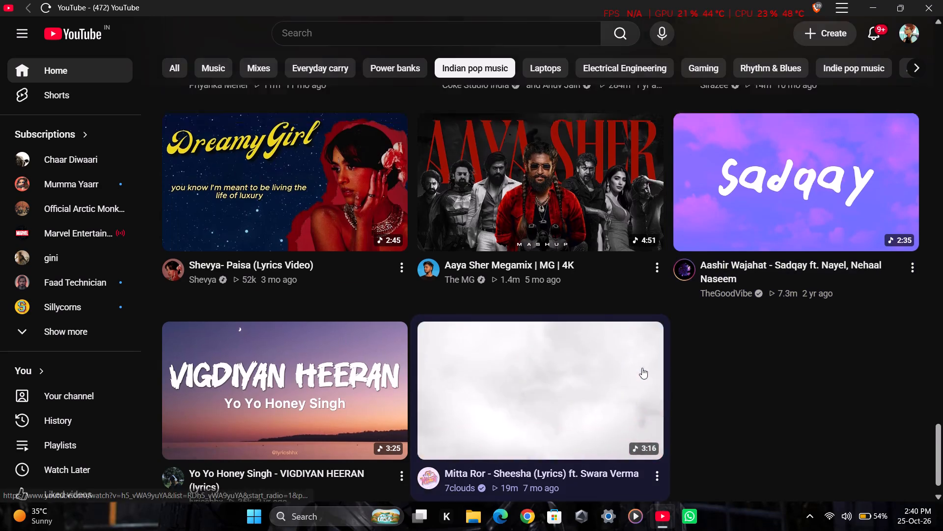
pyautogui.scroll(2, 642, 368)
pyautogui.scroll(-7, 641, 367)
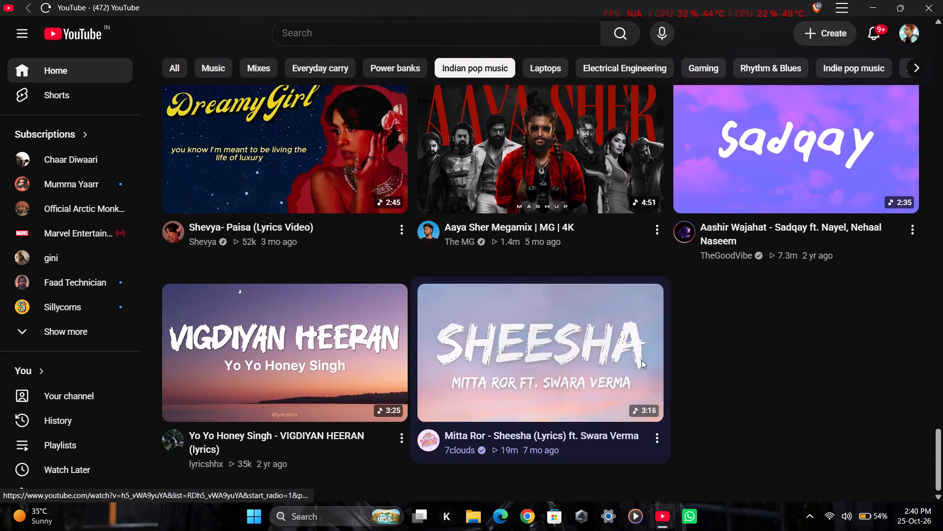
pyautogui.scroll(1, 642, 359)
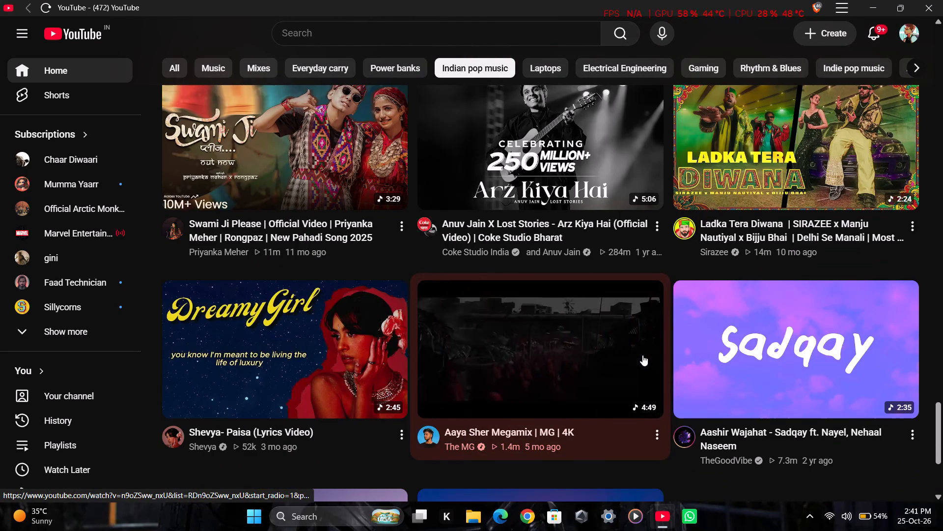
pyautogui.scroll(3, 642, 355)
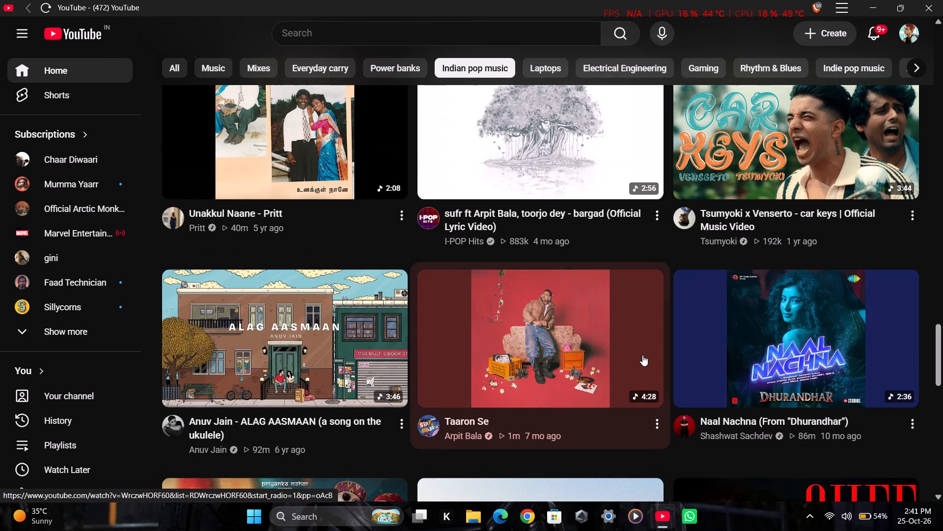
pyautogui.scroll(7, 642, 355)
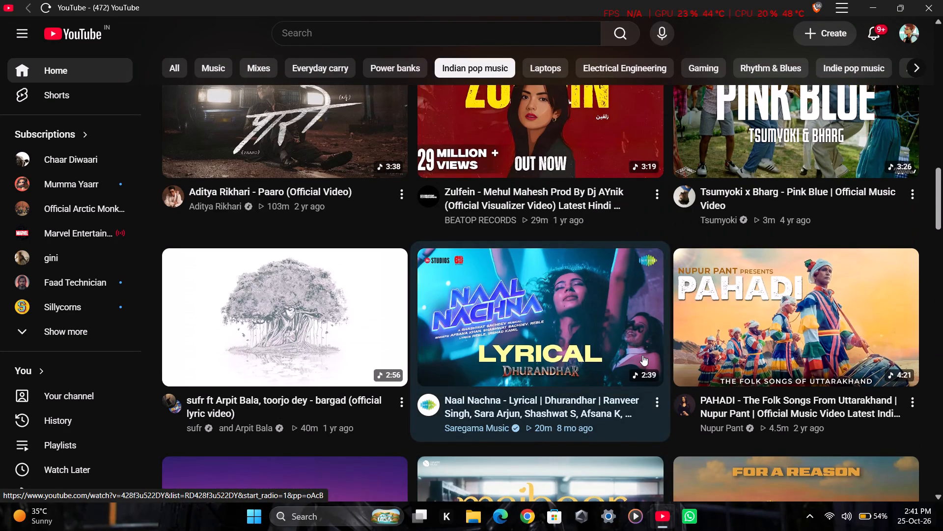
pyautogui.scroll(1, 642, 355)
pyautogui.scroll(-1, 642, 355)
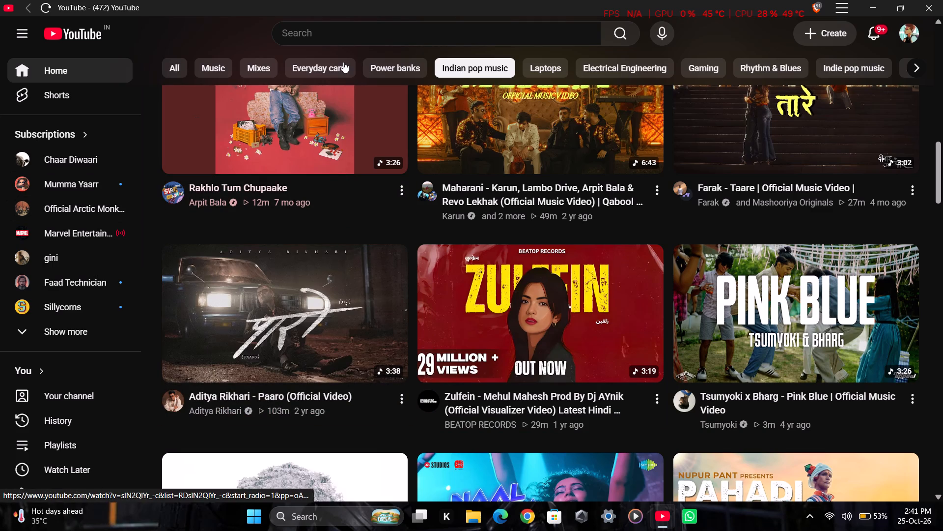
# Start the video "Aditya Rikhari - Paaro (Official Video)" and minimize the YouTube window.
pyautogui.click(364, 297)
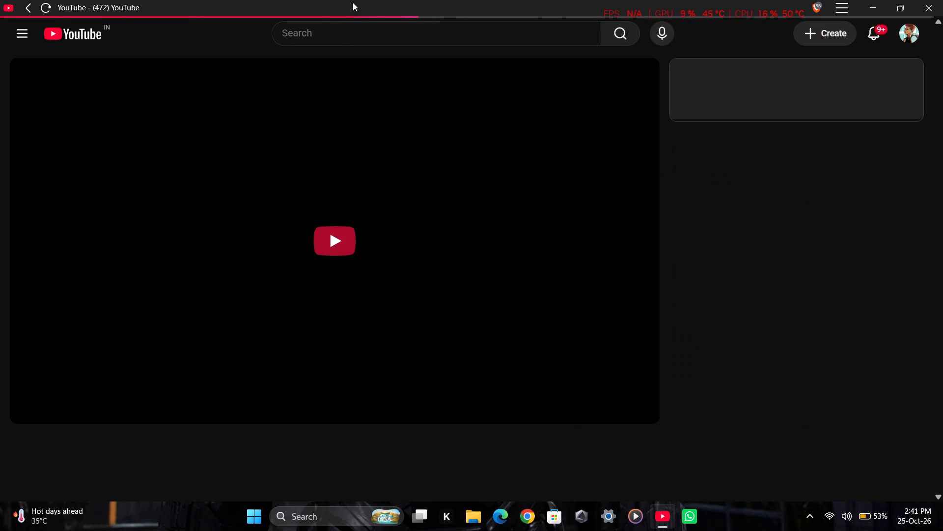
pyautogui.click(874, 0)
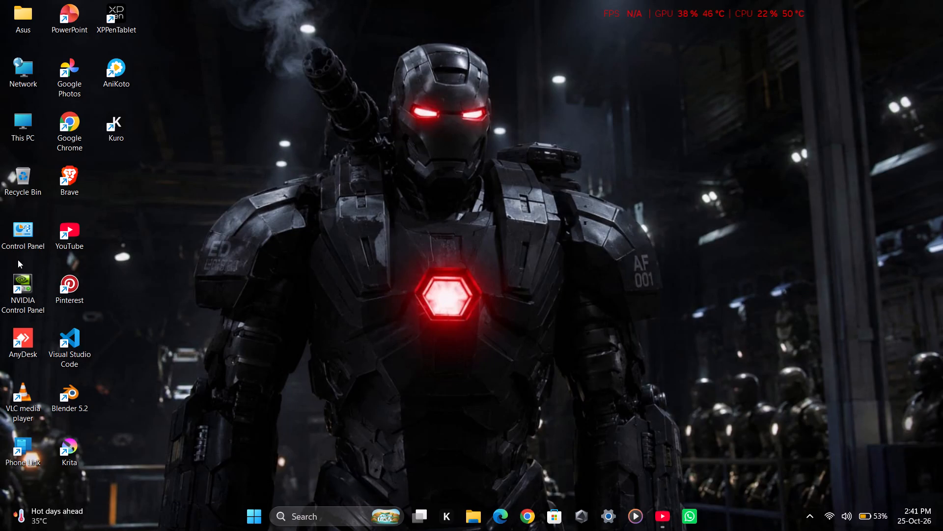
# Open Google Chrome from its desktop shortcut.
pyautogui.click(73, 133)
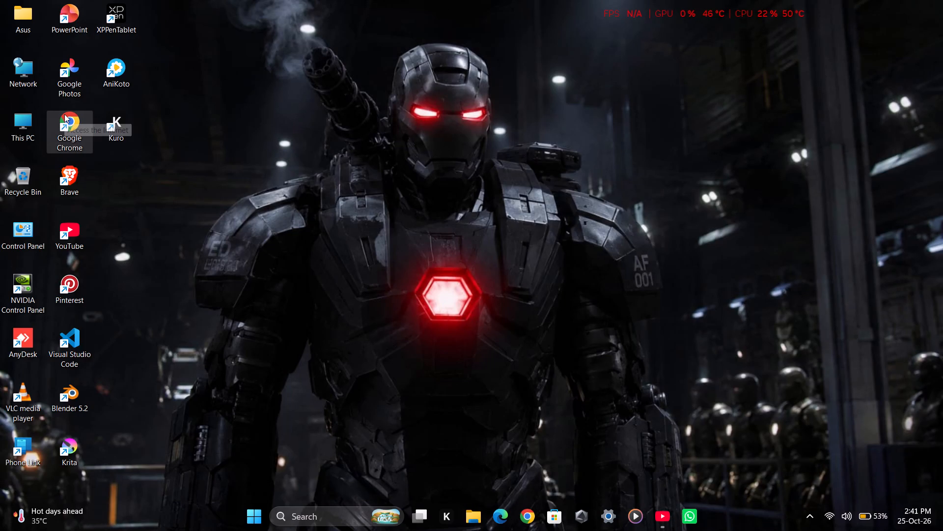
pyautogui.click(64, 113)
pyautogui.moveTo(64, 113); pyautogui.dragTo(64, 118)
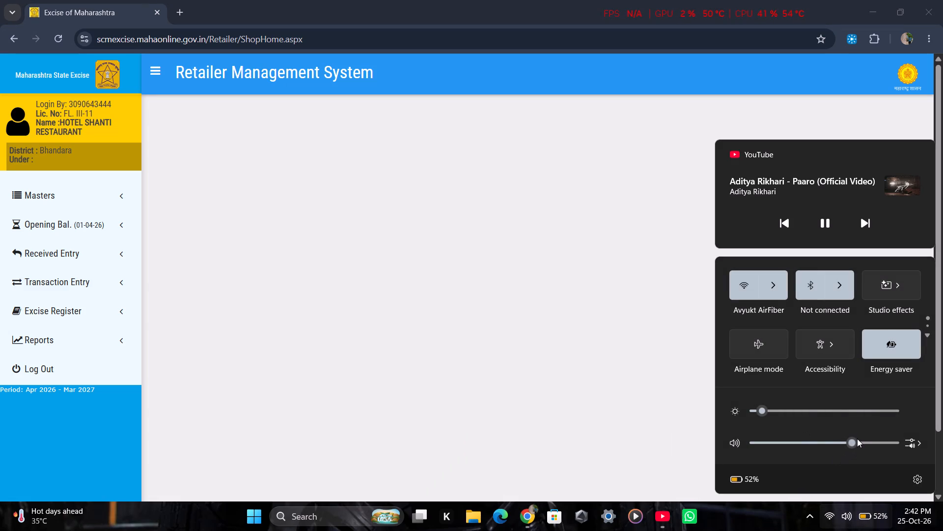
# Raise the system volume to its maximum and close the quick settings.
pyautogui.moveTo(857, 439); pyautogui.dragTo(917, 444)
pyautogui.click(630, 326)
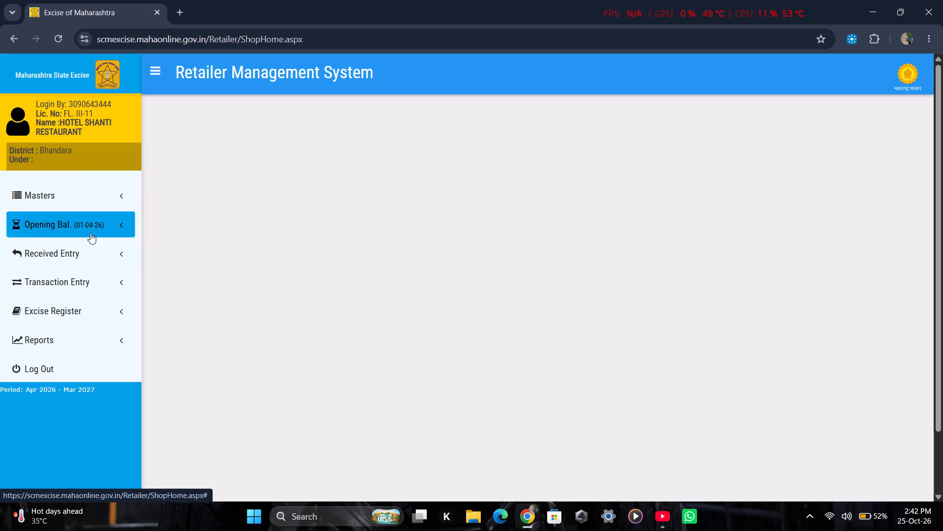
# Open the Received From Trader page under Received Entry in the Retailer Management System.
pyautogui.click(92, 247)
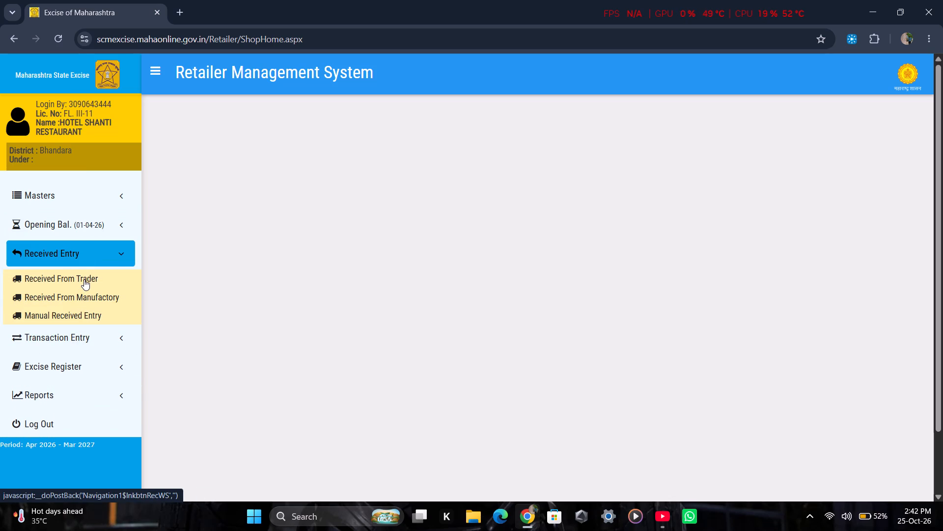
pyautogui.click(84, 279)
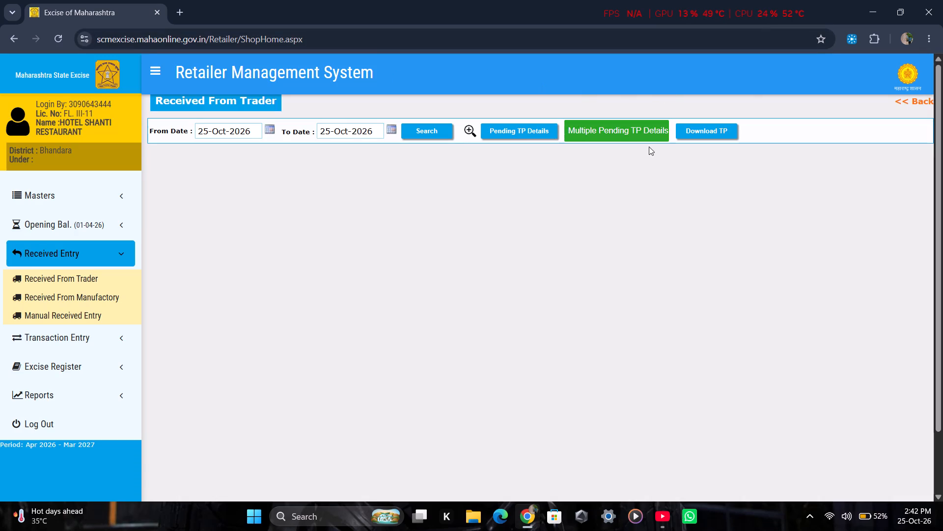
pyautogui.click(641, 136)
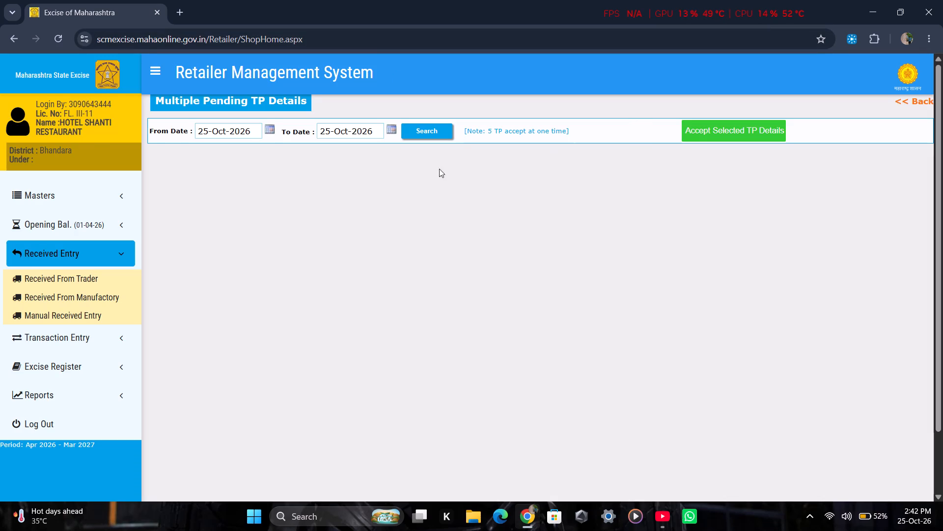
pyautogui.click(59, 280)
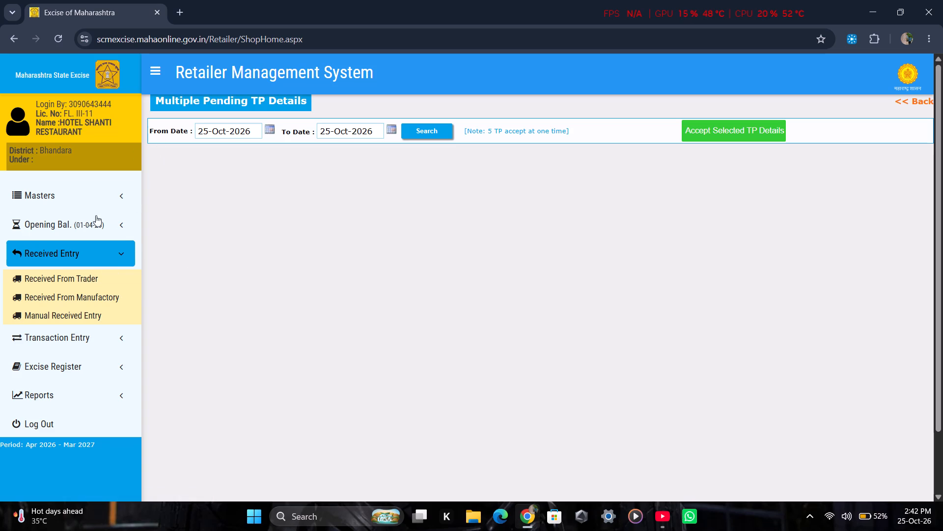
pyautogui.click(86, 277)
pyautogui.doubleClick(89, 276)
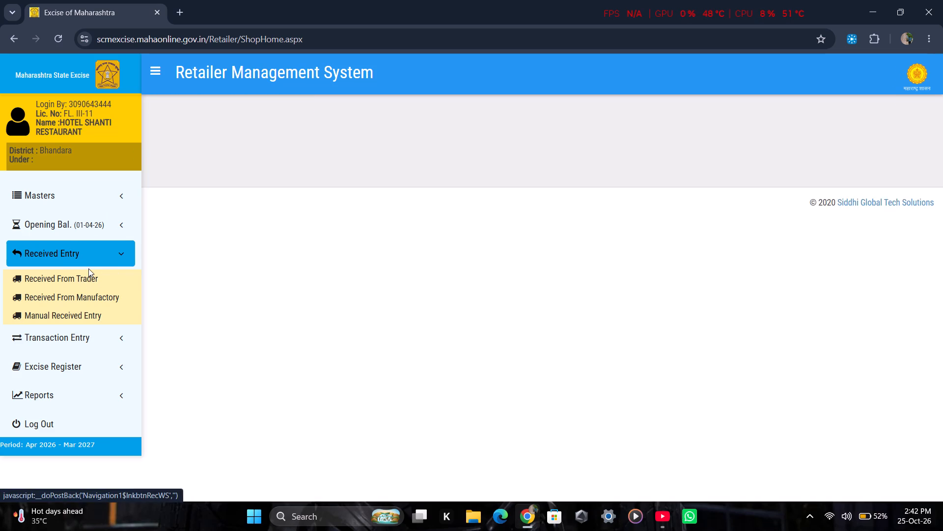
# Open Pending TP Details, set the From Date to 01-Oct-2026, and search for pending TPs.
pyautogui.click(552, 132)
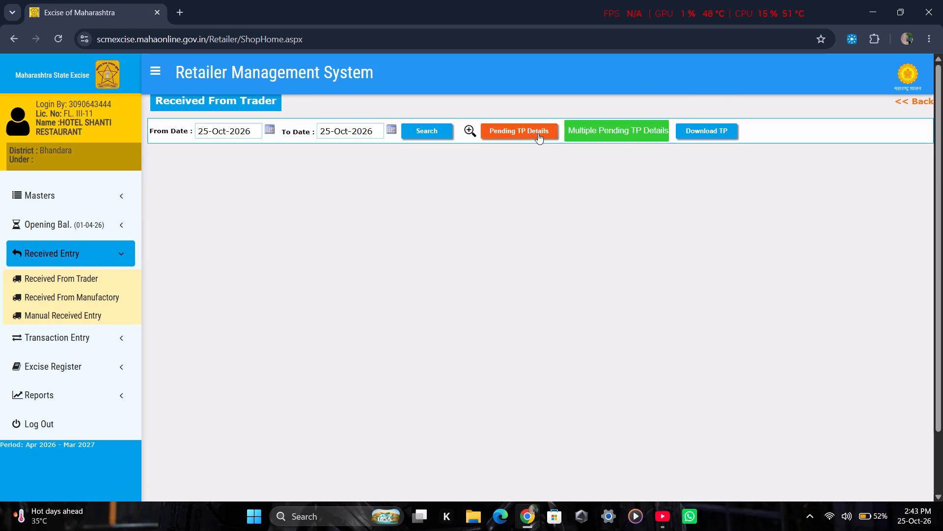
pyautogui.moveTo(268, 127); pyautogui.dragTo(264, 126)
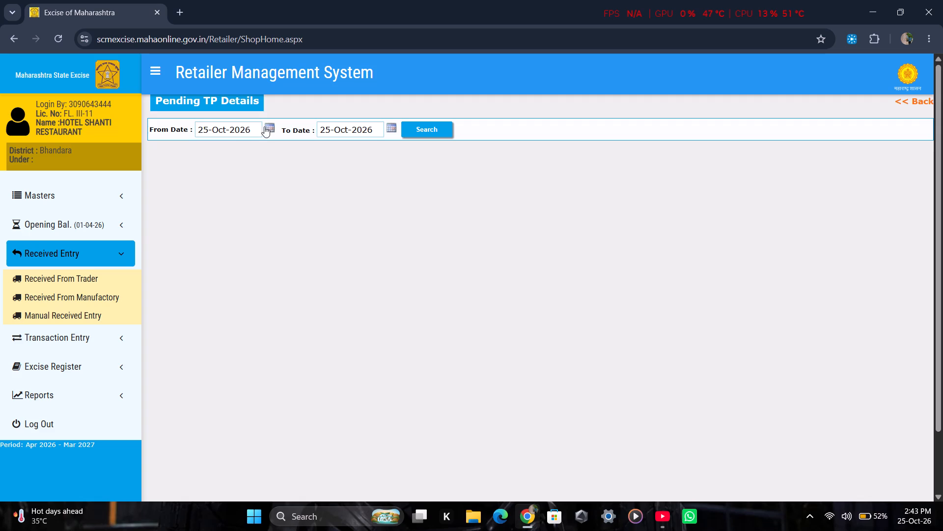
pyautogui.moveTo(264, 126); pyautogui.dragTo(257, 125)
pyautogui.click(269, 125)
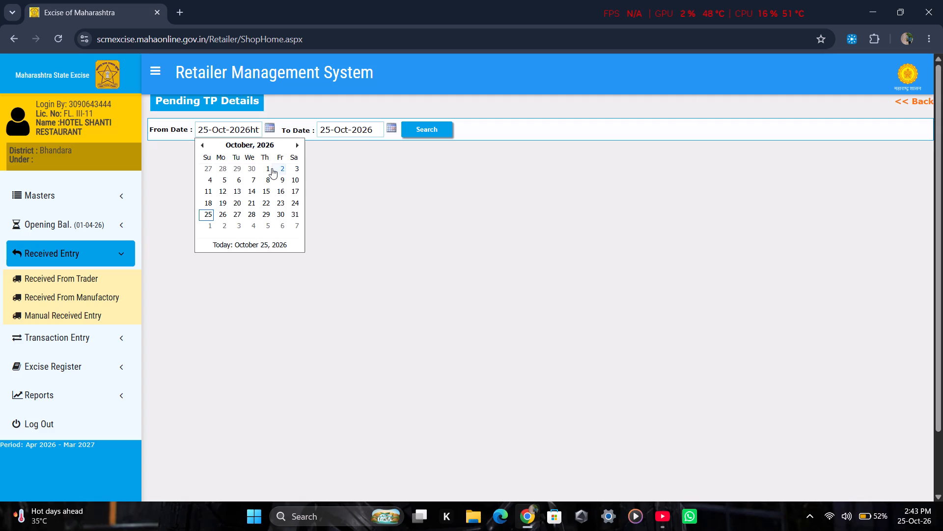
pyautogui.click(270, 167)
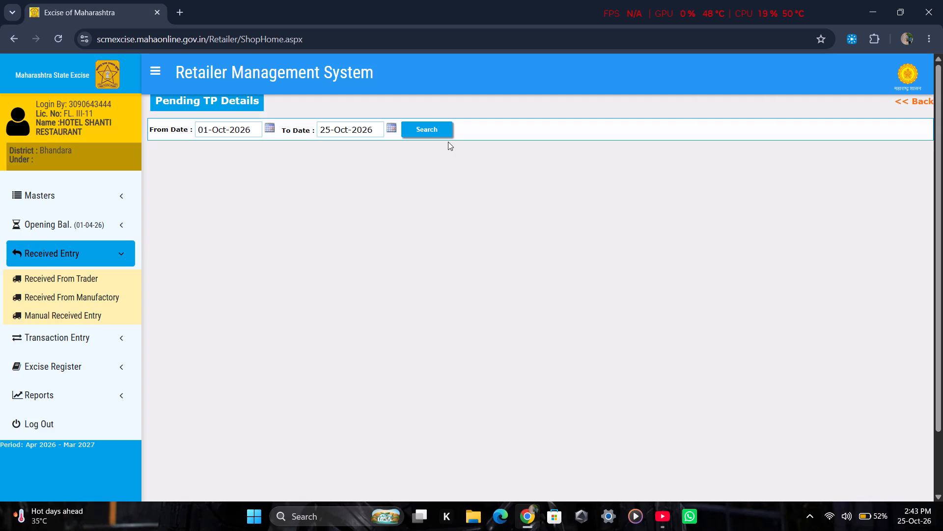
pyautogui.click(445, 135)
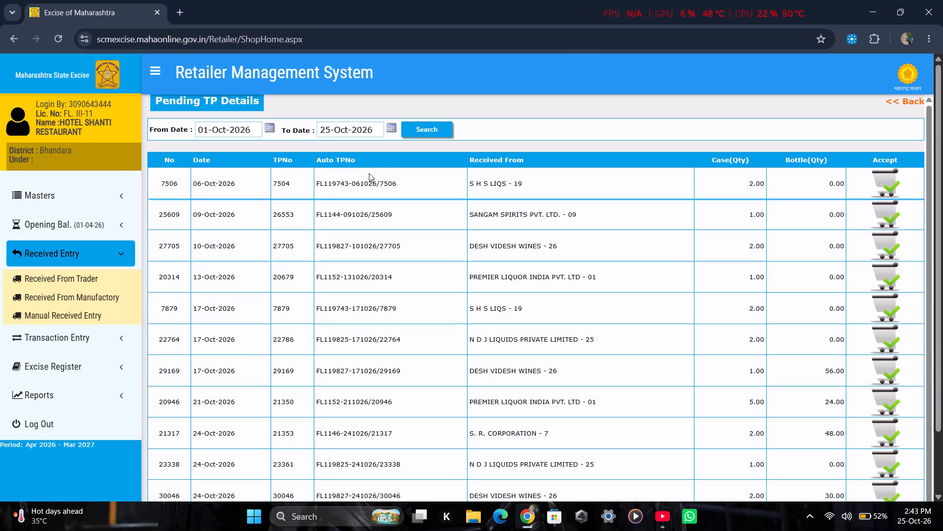
# Examine the list of pending TPs, including their dates, TP numbers, suppliers and case and bottle quantities.
pyautogui.scroll(-4, 349, 162)
pyautogui.scroll(-7, 380, 245)
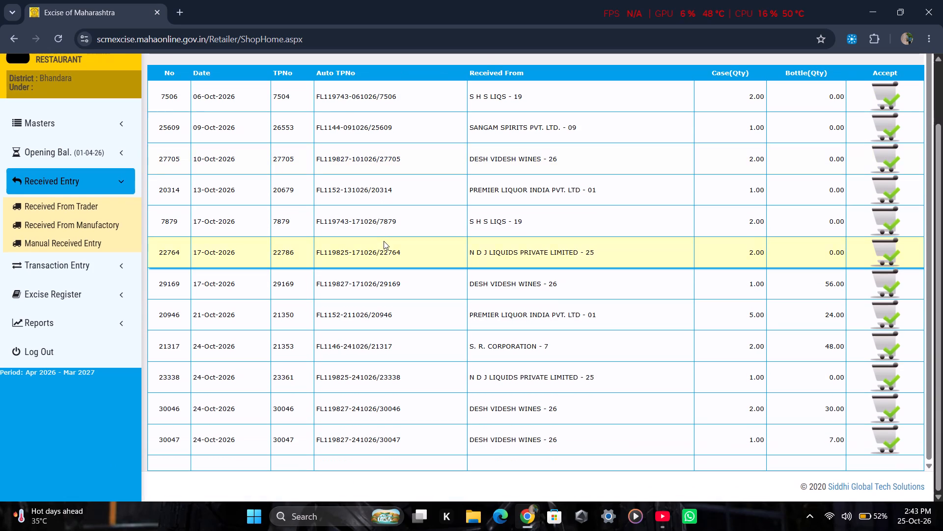
pyautogui.scroll(-4, 384, 241)
pyautogui.scroll(6, 390, 236)
pyautogui.scroll(-9, 392, 233)
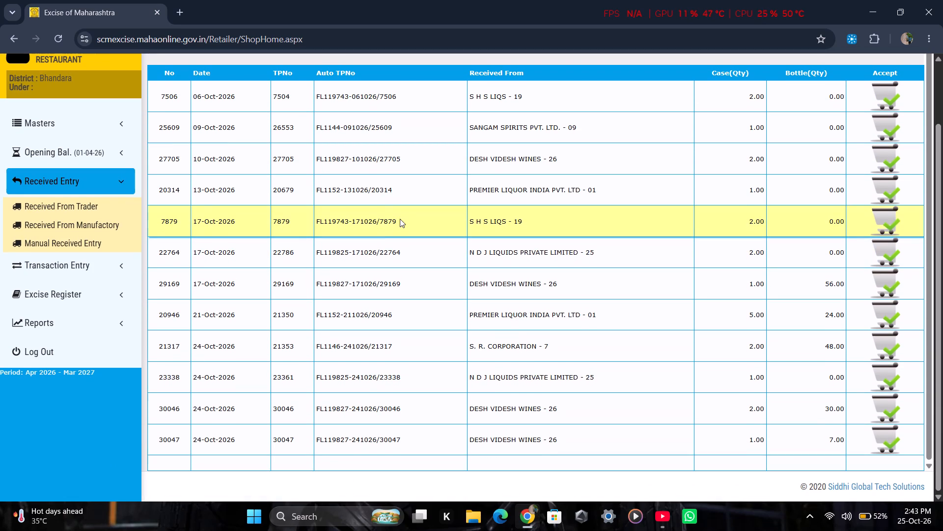
pyautogui.scroll(6, 400, 217)
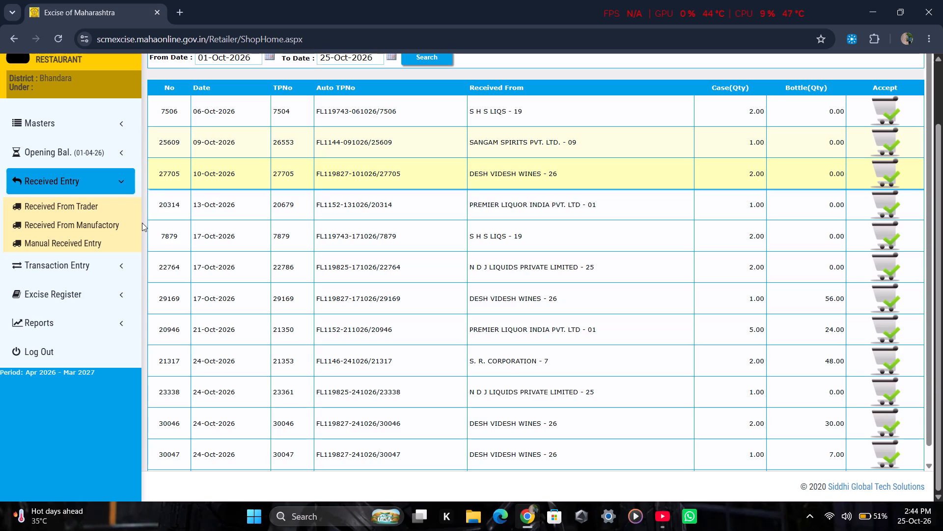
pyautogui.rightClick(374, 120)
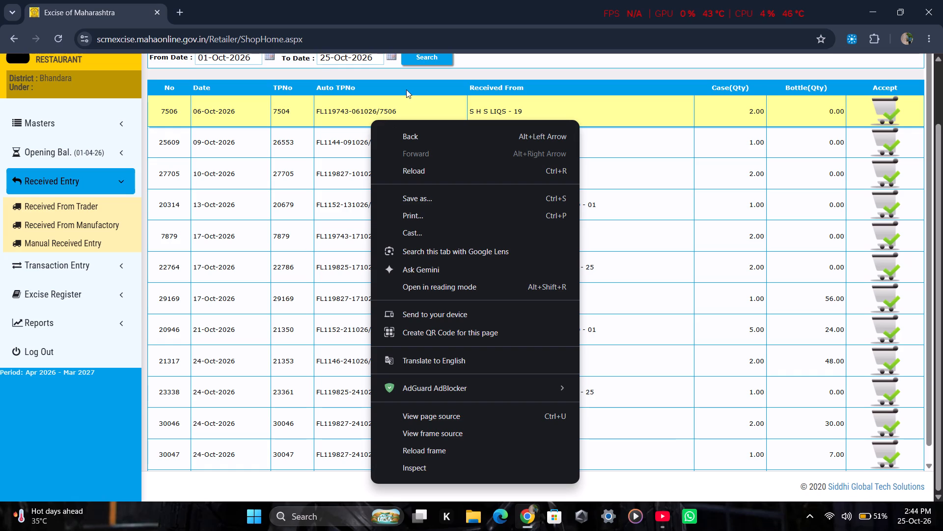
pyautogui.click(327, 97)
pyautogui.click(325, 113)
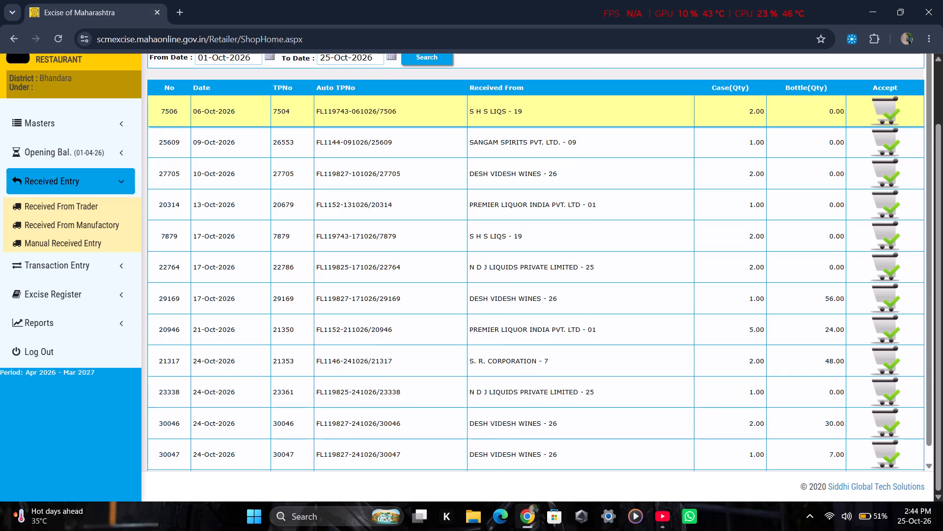
# Accept TP 7504 from S H S LIQS - 19 with the received date 06-Oct-2026 and save the receipt.
pyautogui.click(890, 105)
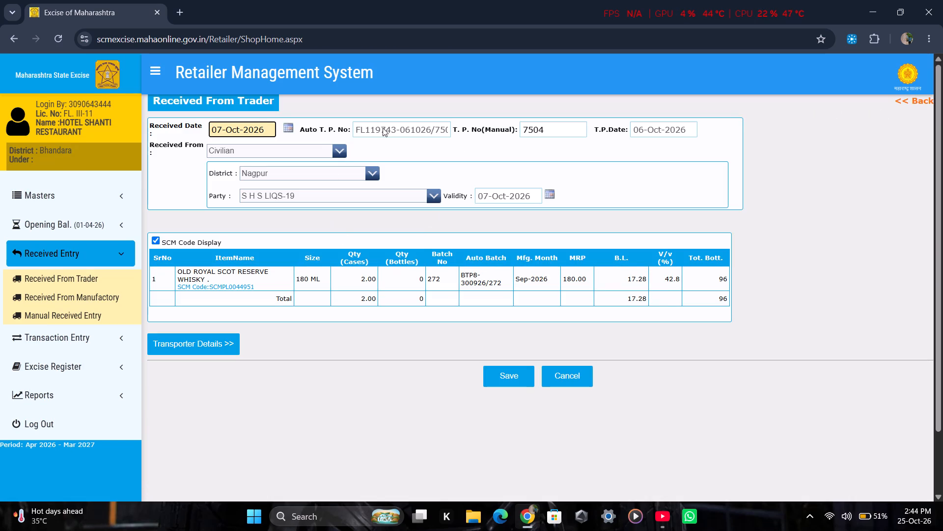
pyautogui.click(287, 127)
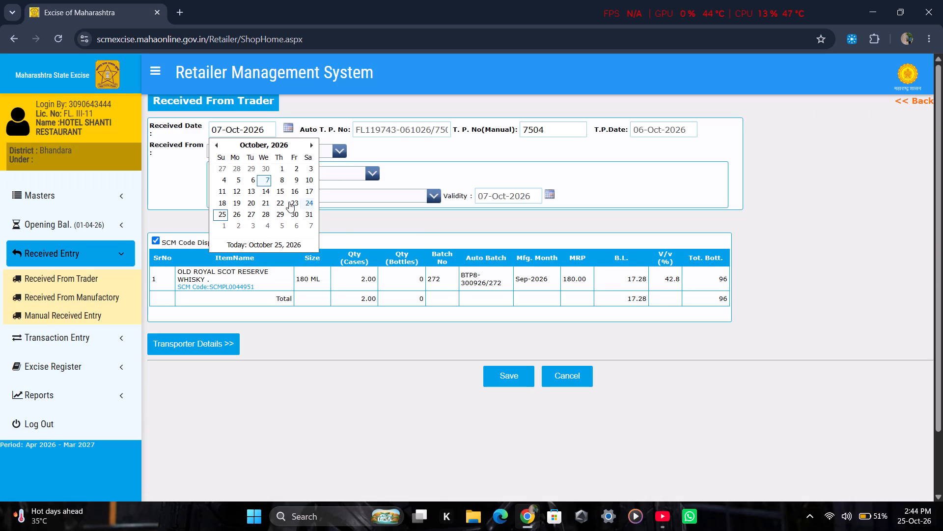
pyautogui.click(248, 181)
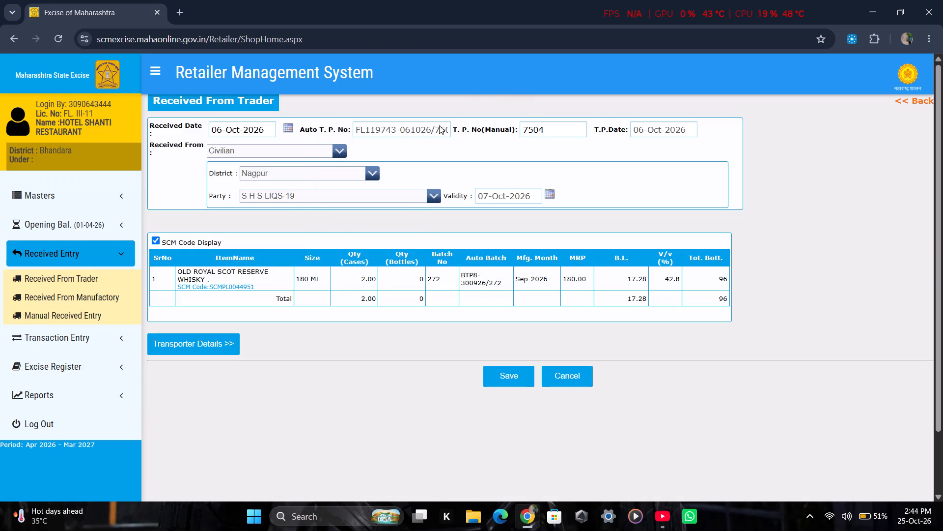
pyautogui.click(513, 372)
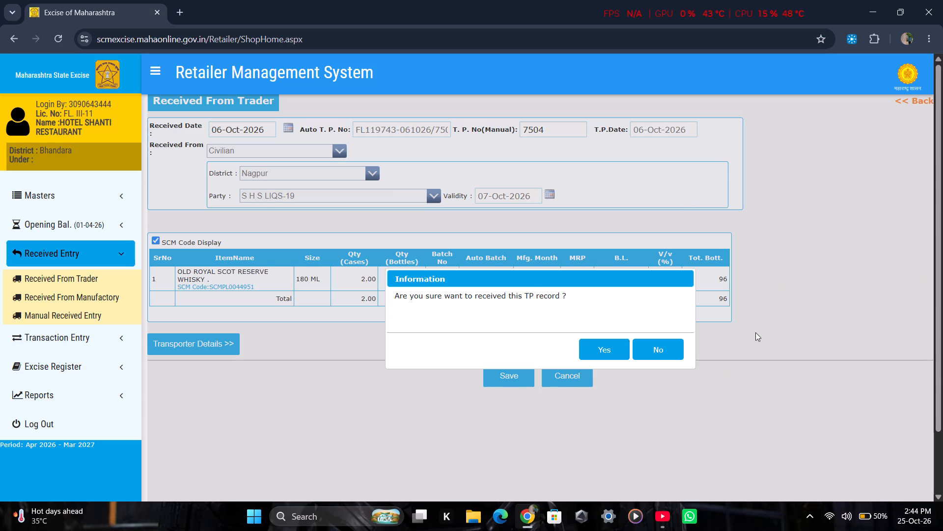
pyautogui.click(604, 352)
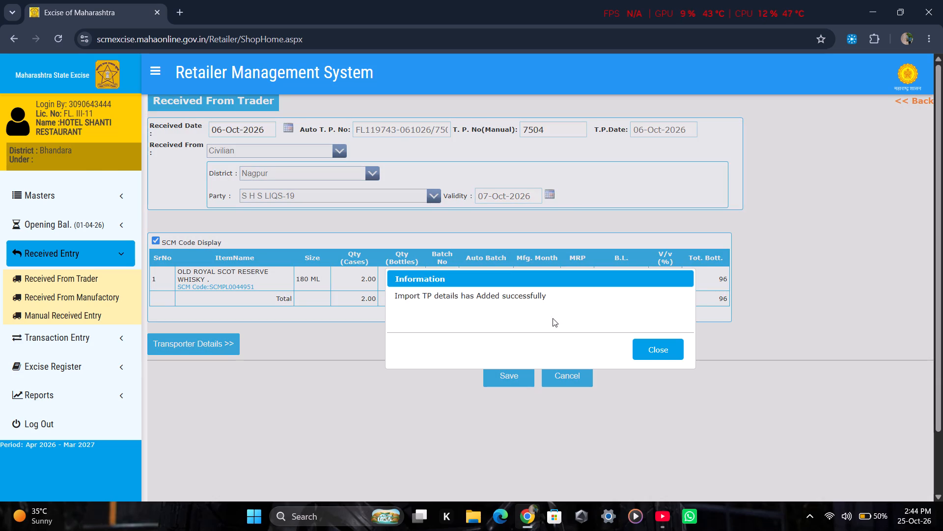
pyautogui.click(664, 349)
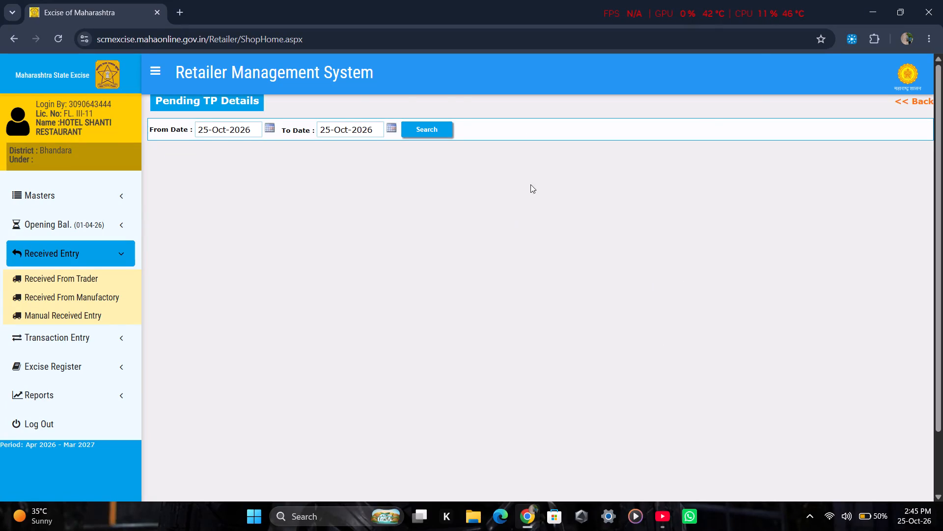
# List pending TPs from 01-Oct-2026 and save the receipt of TP 26553 from SANGAM SPIRITS with received date 09-Oct-2026.
pyautogui.click(270, 127)
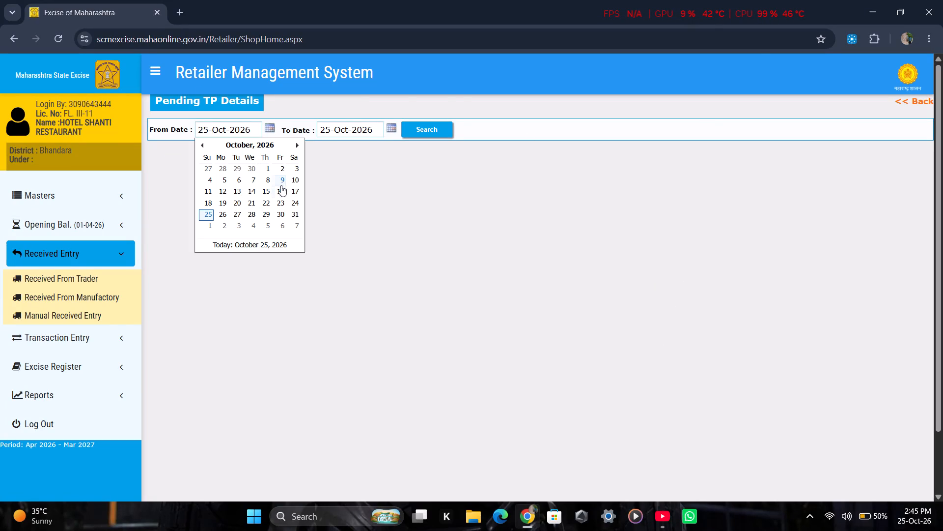
pyautogui.moveTo(270, 171); pyautogui.dragTo(264, 171)
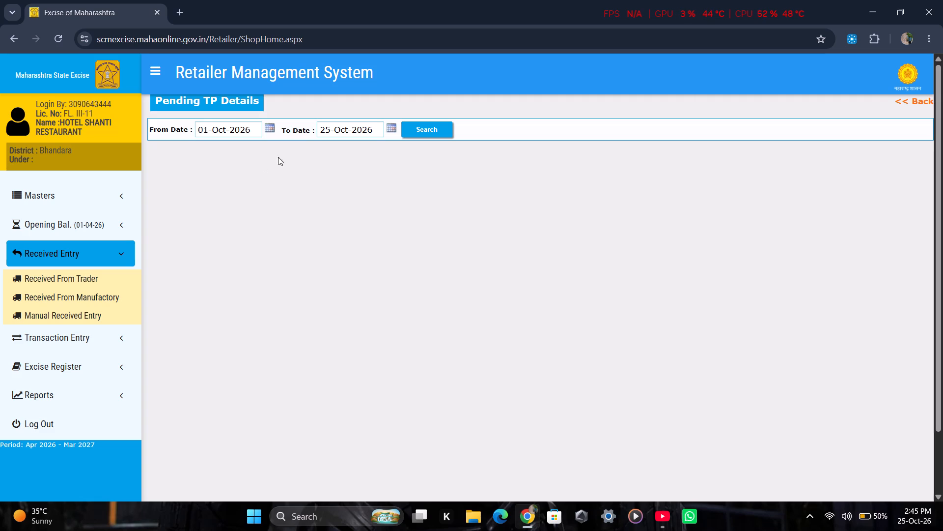
pyautogui.click(439, 129)
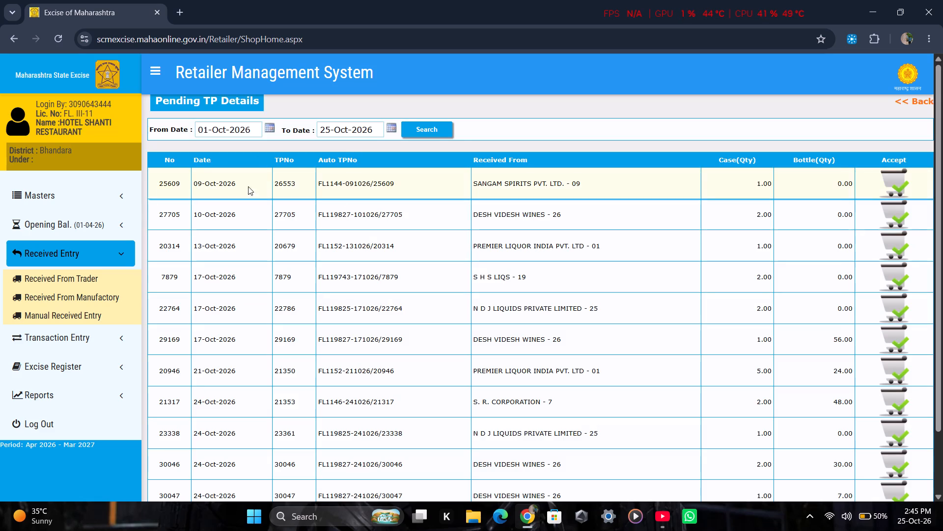
pyautogui.click(884, 183)
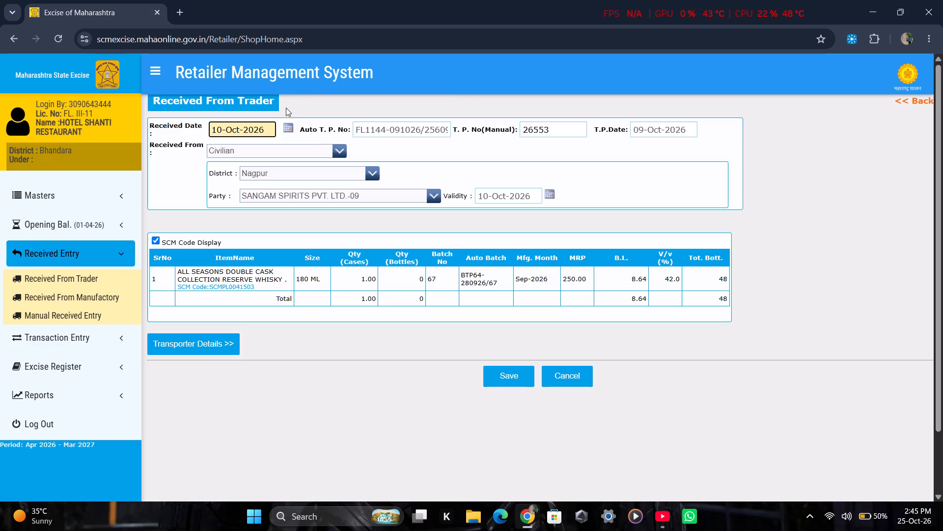
pyautogui.click(290, 118)
pyautogui.click(288, 126)
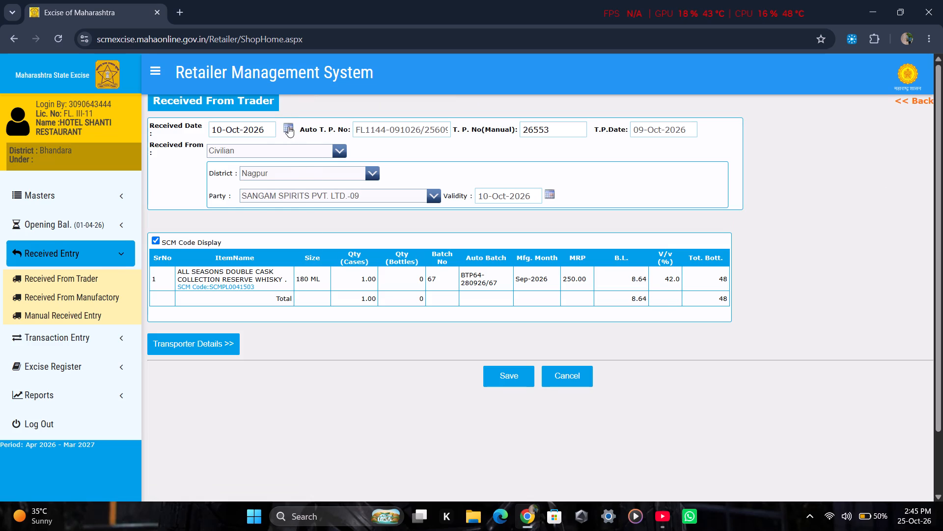
pyautogui.click(290, 177)
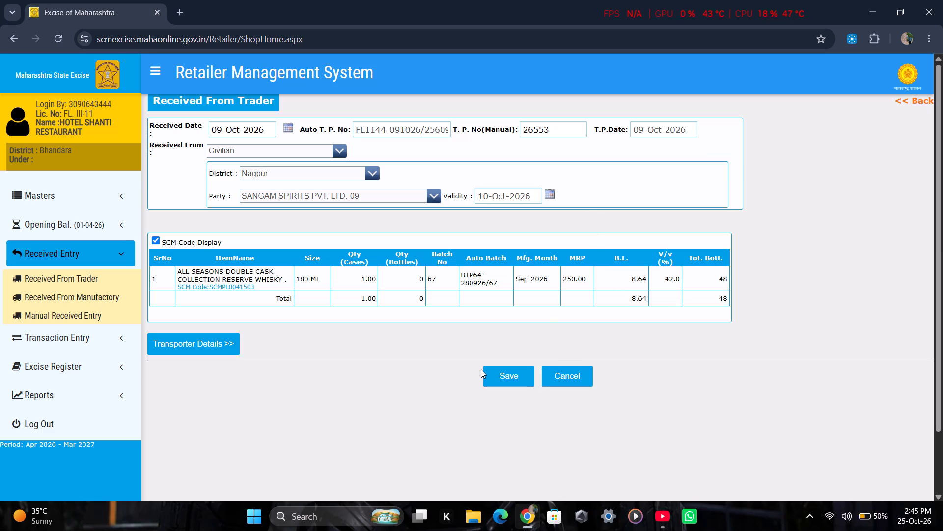
pyautogui.click(512, 375)
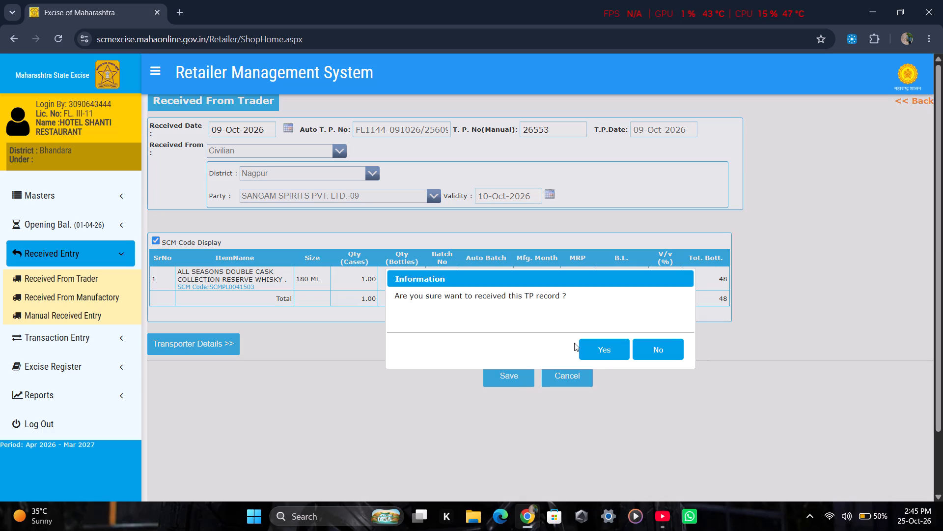
pyautogui.click(602, 344)
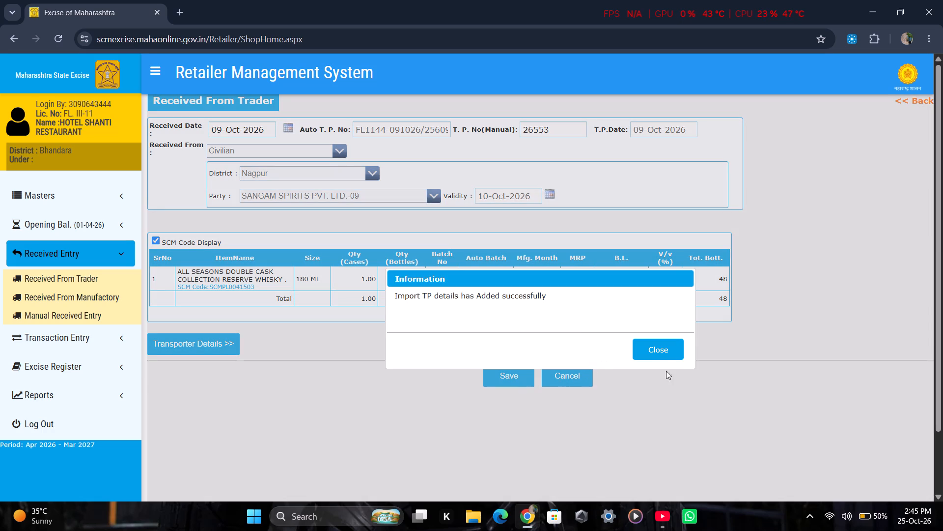
pyautogui.click(665, 347)
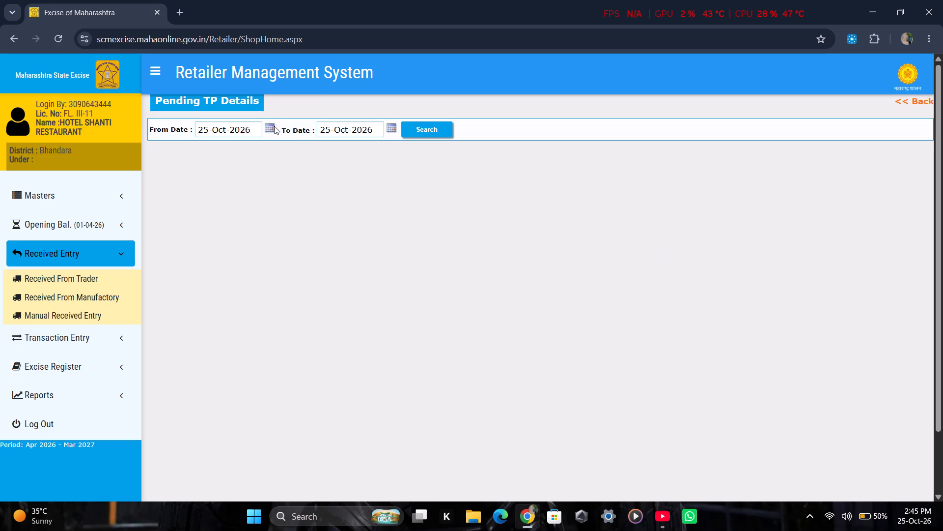
# List pending TPs from 02-Oct-2026 and save the receipt of TP 27705 from DESH VIDESH WINES - 26 with its prefilled received date.
pyautogui.click(267, 127)
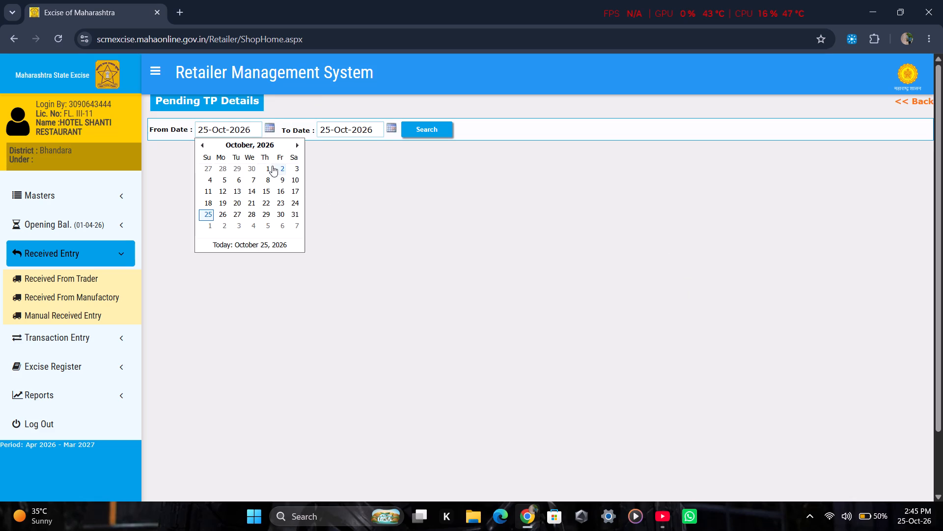
pyautogui.click(272, 166)
pyautogui.click(412, 130)
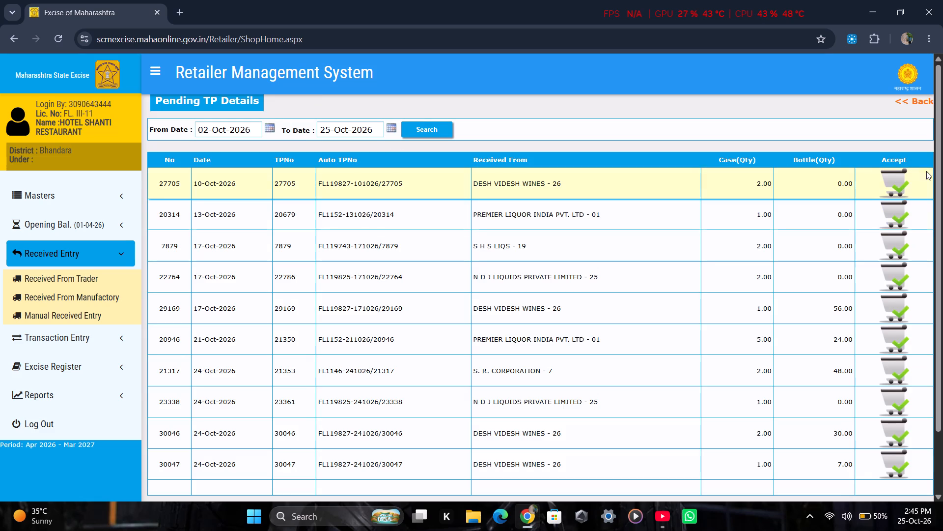
pyautogui.click(878, 181)
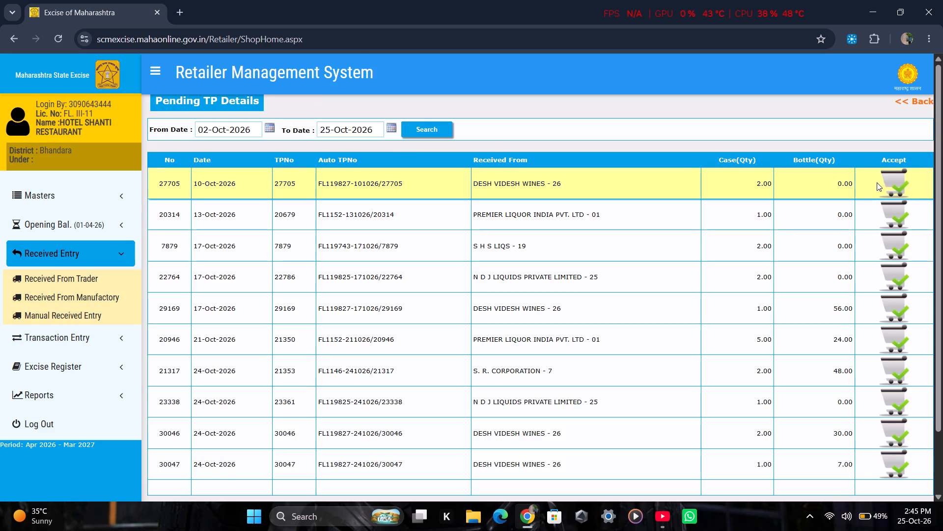
pyautogui.click(891, 175)
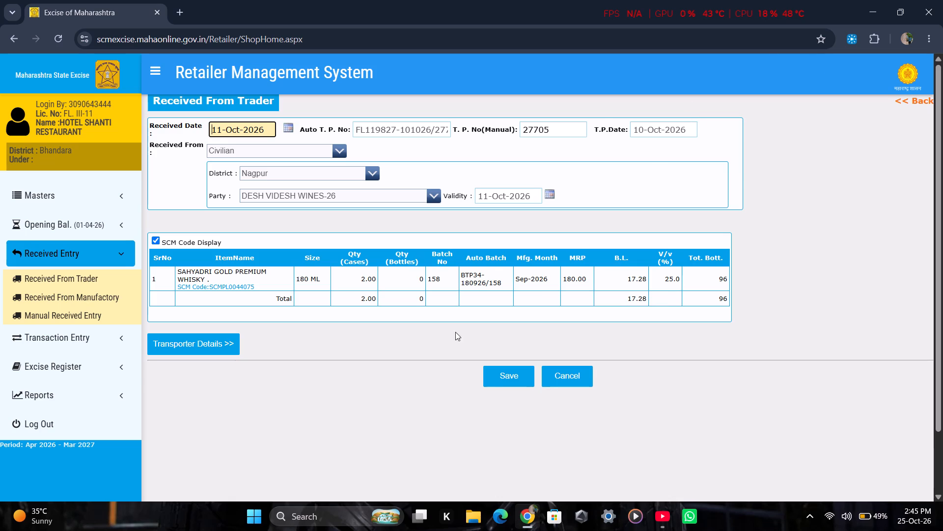
pyautogui.click(492, 374)
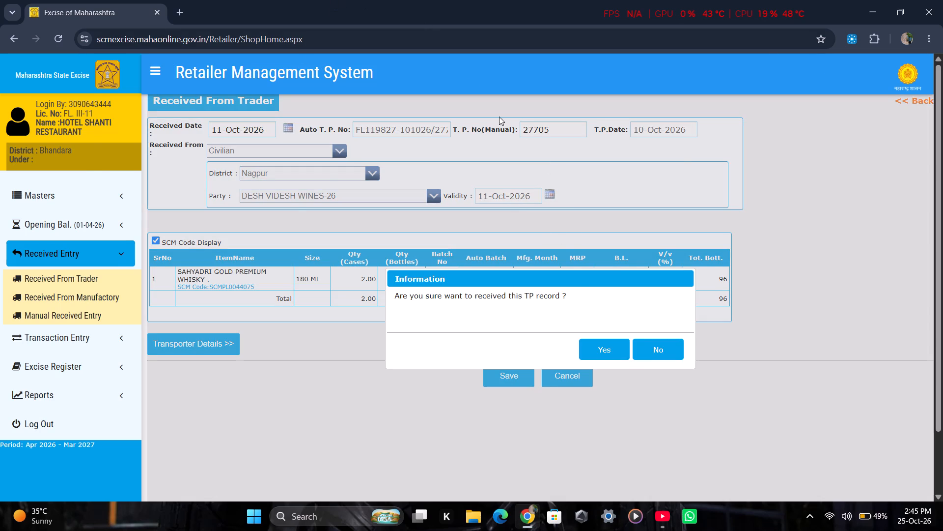
pyautogui.click(625, 353)
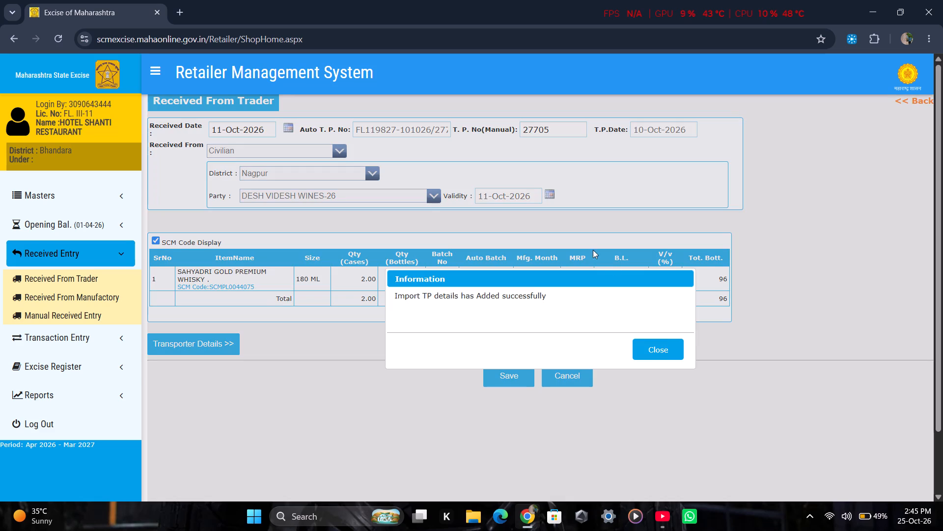
pyautogui.click(659, 349)
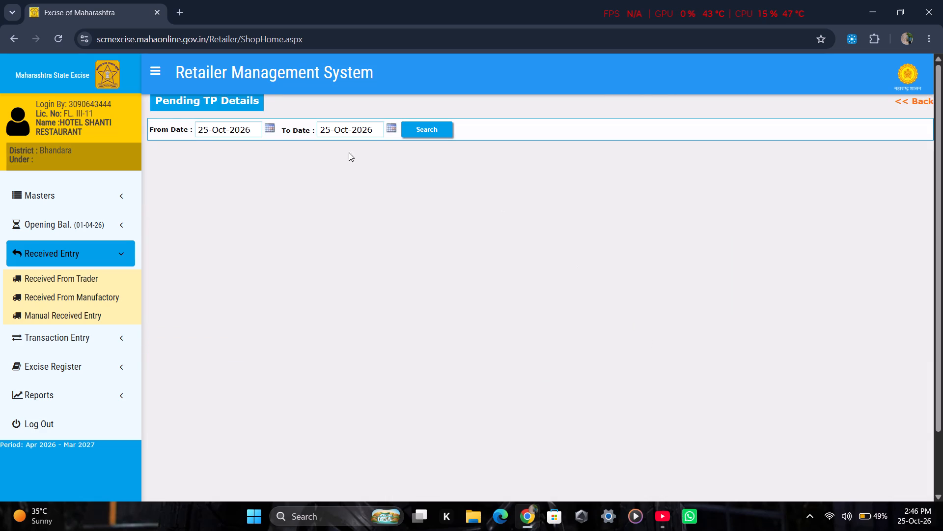
# List pending TPs from 06-Oct-2026 and save the receipt of TP 20679 from PREMIER LIQUOR INDIA with its prefilled received date.
pyautogui.click(270, 123)
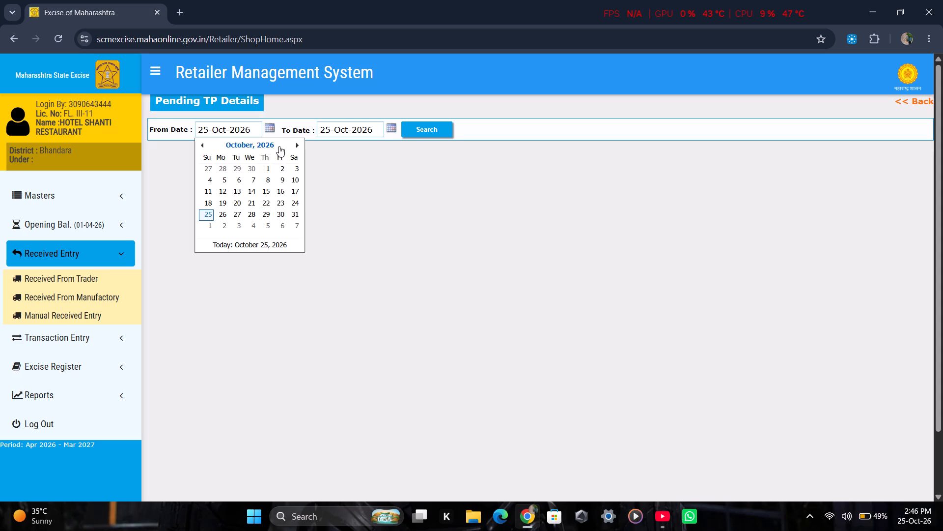
pyautogui.click(236, 180)
pyautogui.click(434, 125)
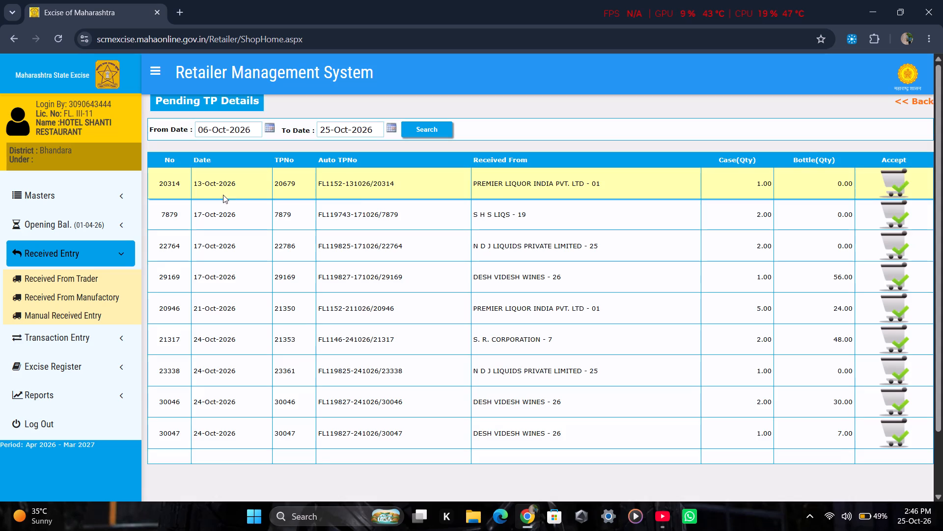
pyautogui.click(879, 175)
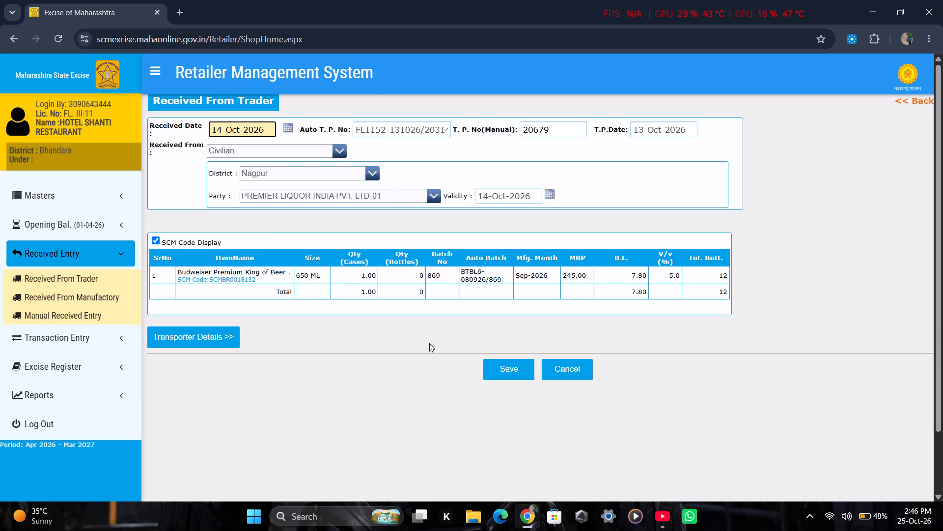
pyautogui.click(504, 369)
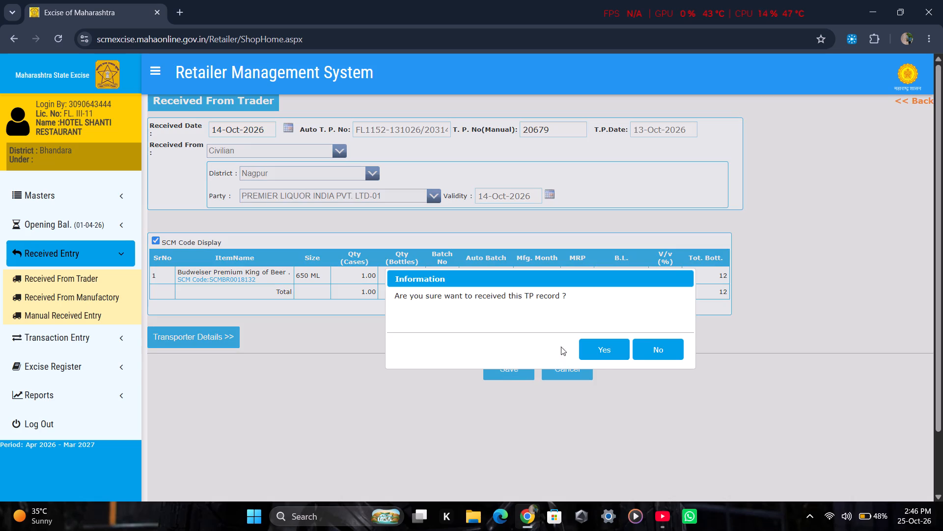
pyautogui.click(595, 356)
pyautogui.click(646, 344)
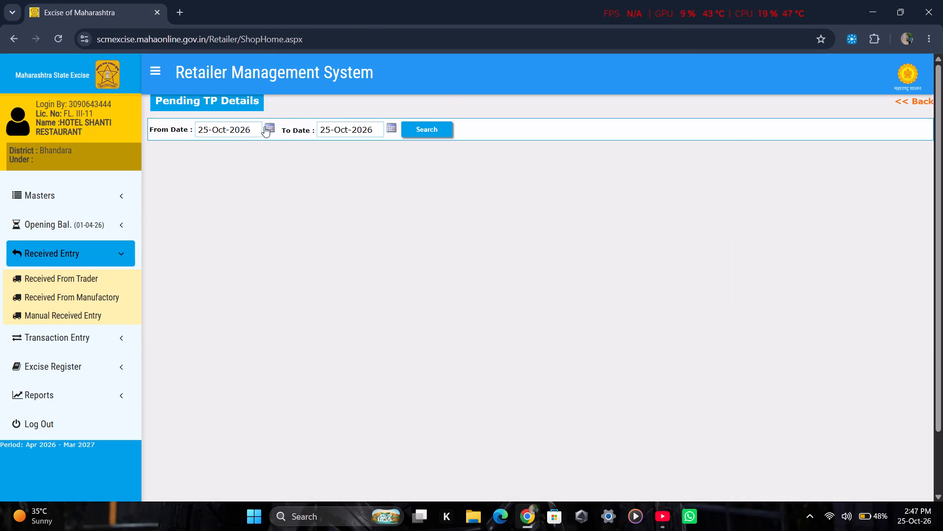
# List pending TPs from 08-Oct-2026 and save the receipt of TP 7879 from S H S LIQS - 19 with received date 17-Oct-2026.
pyautogui.click(271, 128)
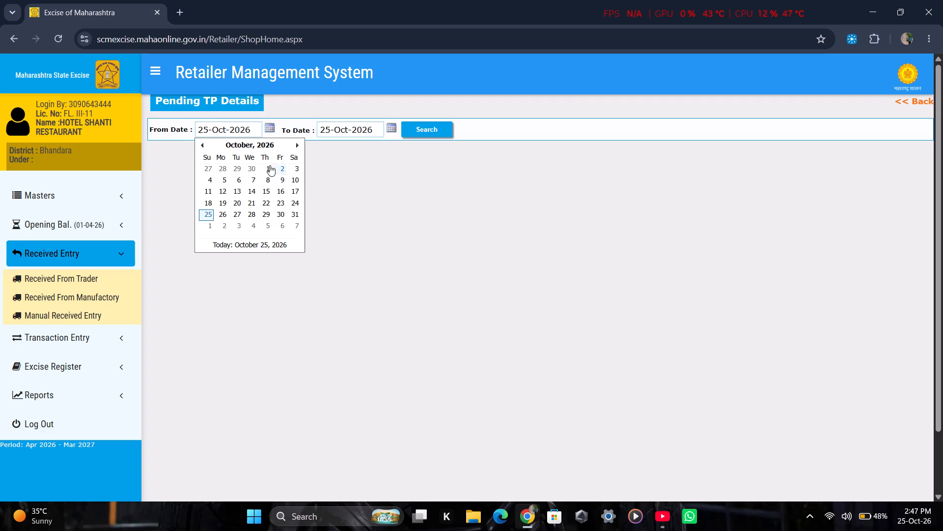
pyautogui.click(261, 181)
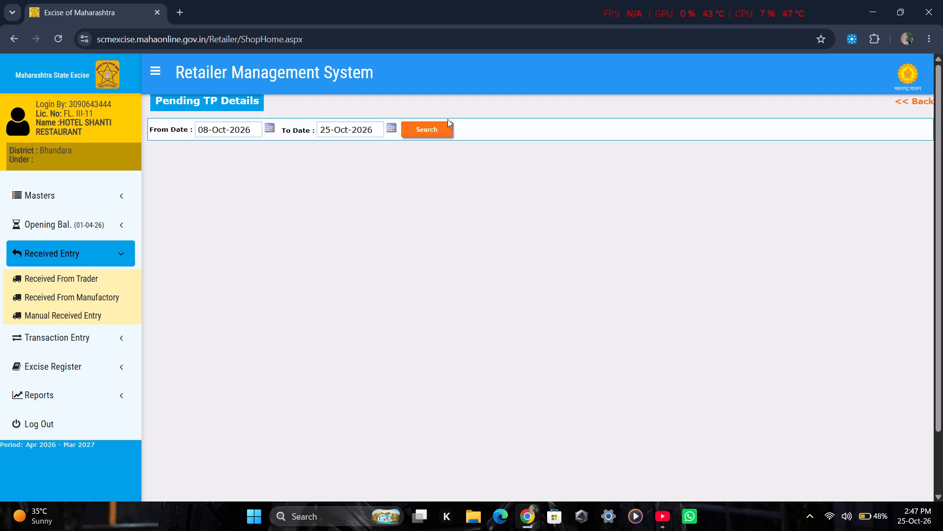
pyautogui.click(434, 121)
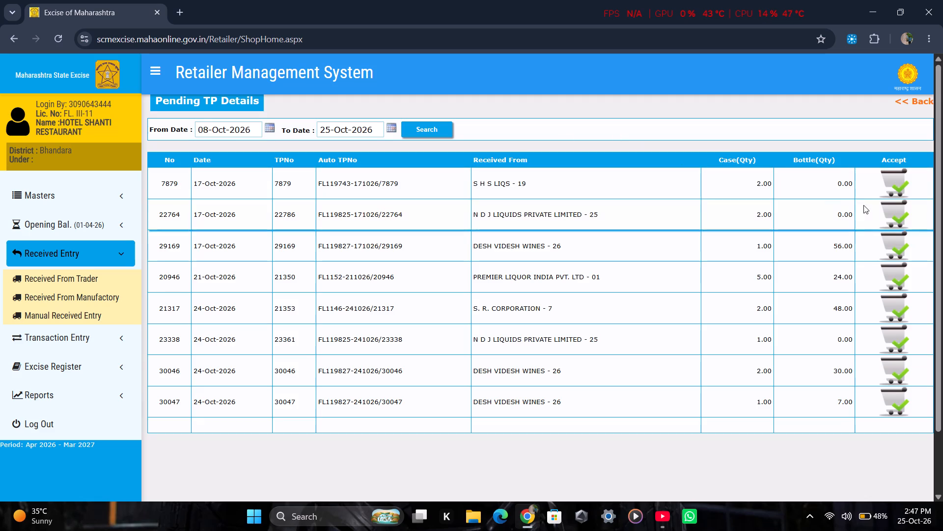
pyautogui.click(904, 177)
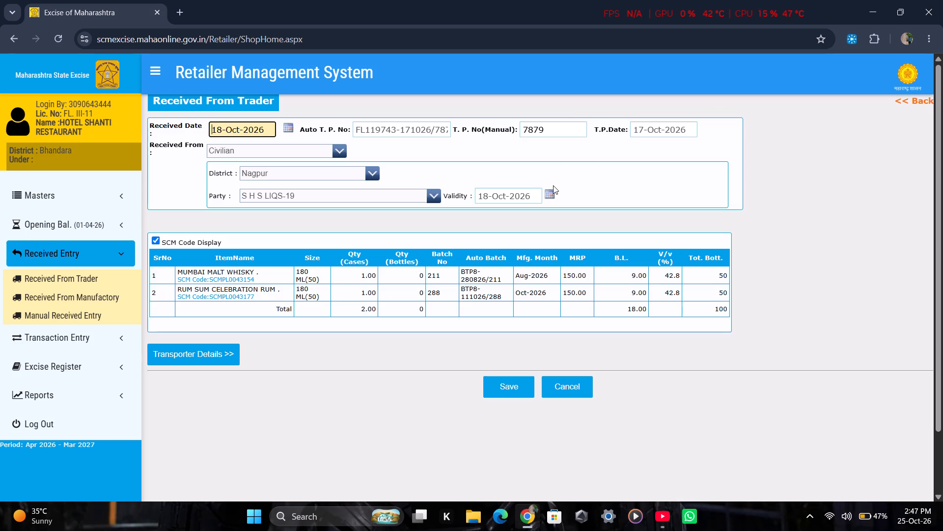
pyautogui.click(490, 384)
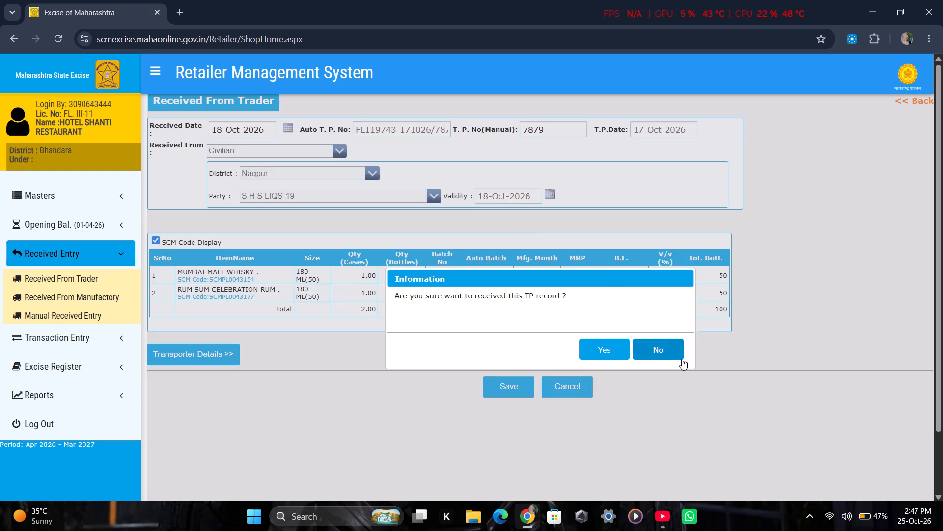
pyautogui.click(663, 340)
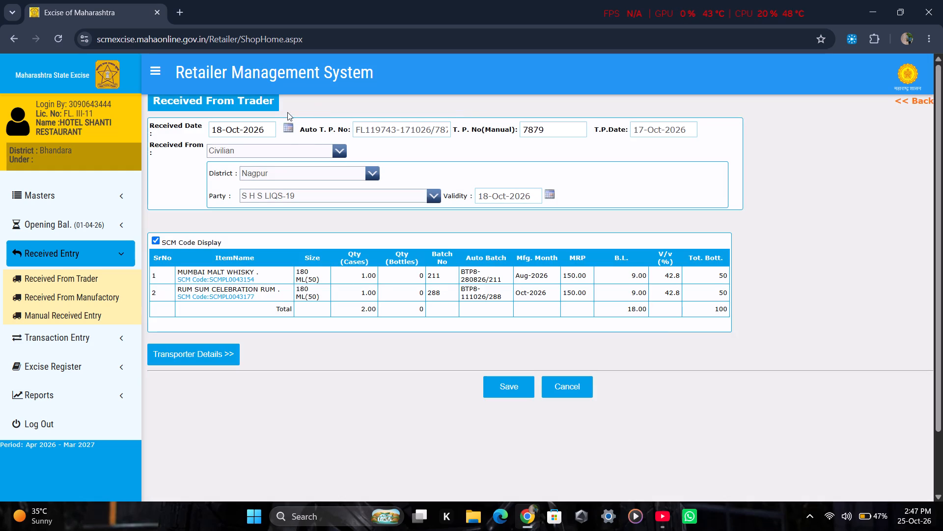
pyautogui.click(291, 126)
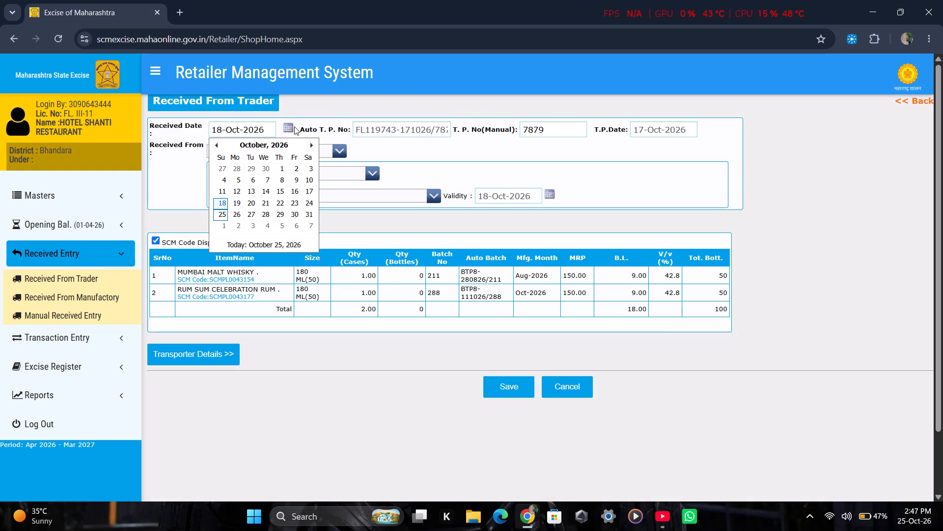
pyautogui.click(311, 192)
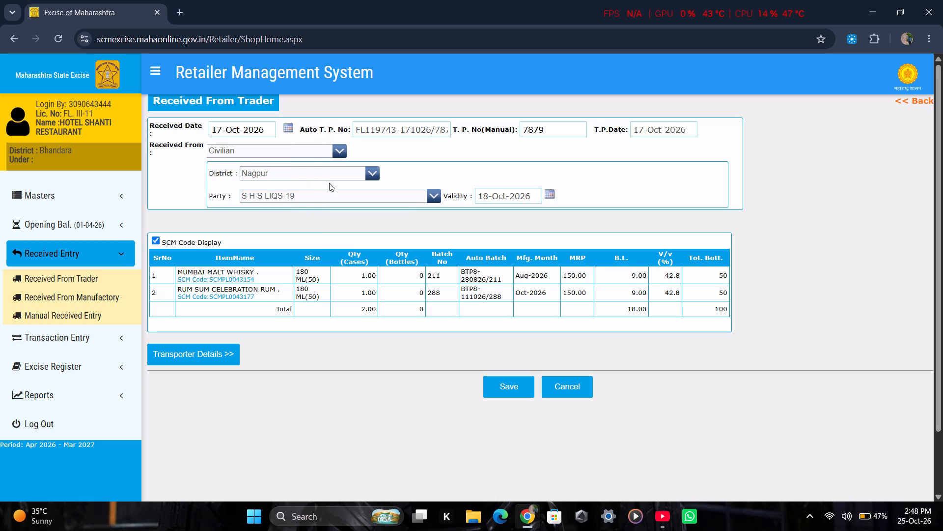
pyautogui.click(503, 387)
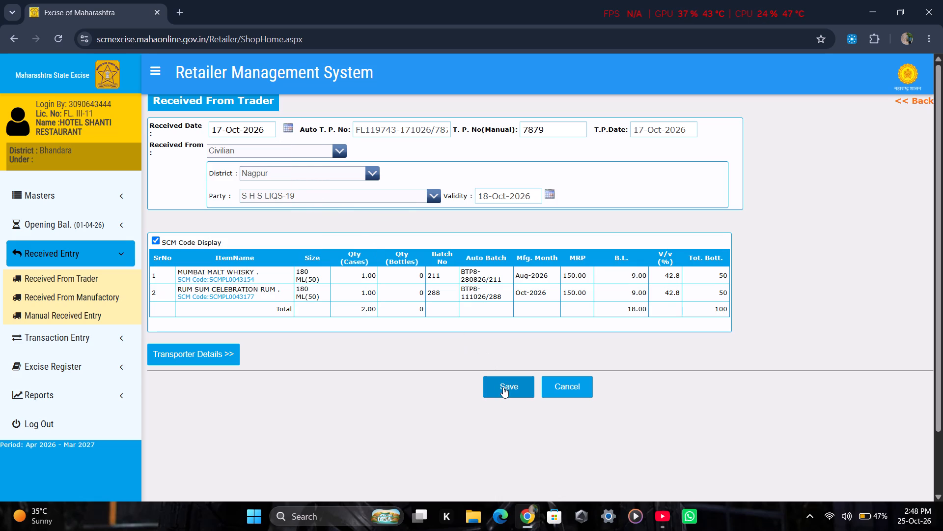
pyautogui.click(592, 349)
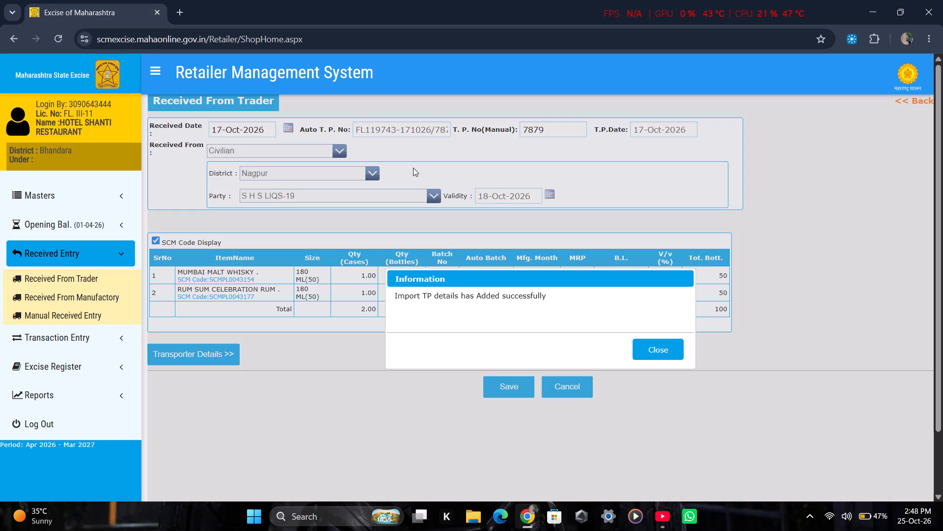
pyautogui.click(684, 353)
pyautogui.click(673, 350)
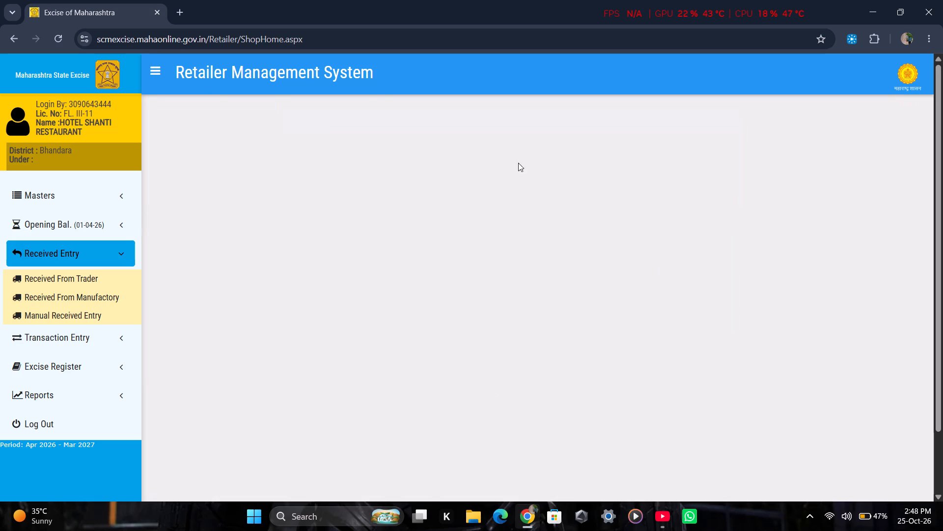
# List pending TPs from 09-Oct-2026 and save the receipt of TP 22786 from N D J LIQUIDS PRIVATE LIMITED - 25 with received date 18-Oct-2026.
pyautogui.click(270, 128)
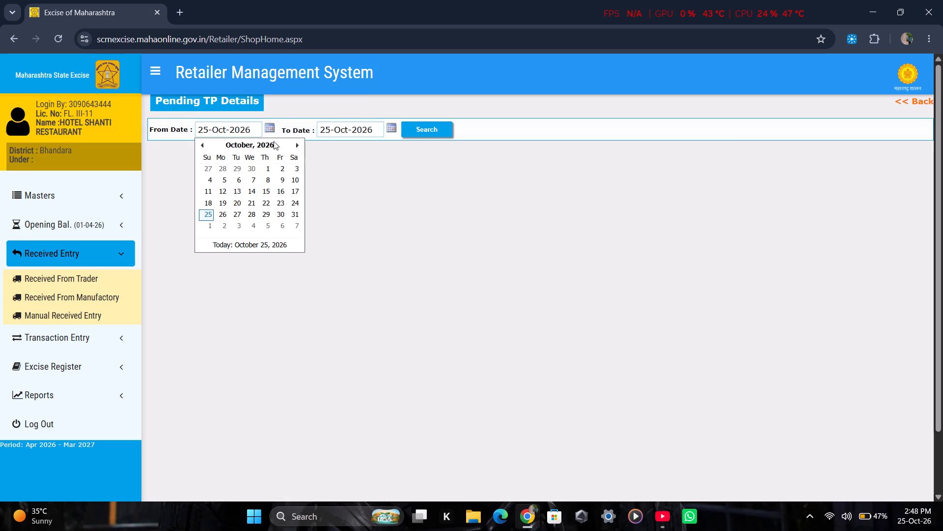
pyautogui.click(277, 183)
pyautogui.click(434, 133)
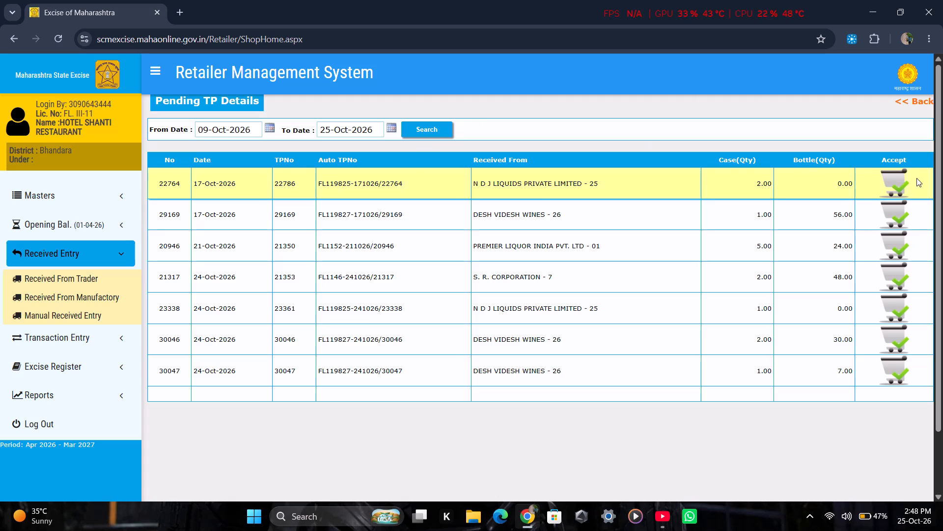
pyautogui.click(899, 181)
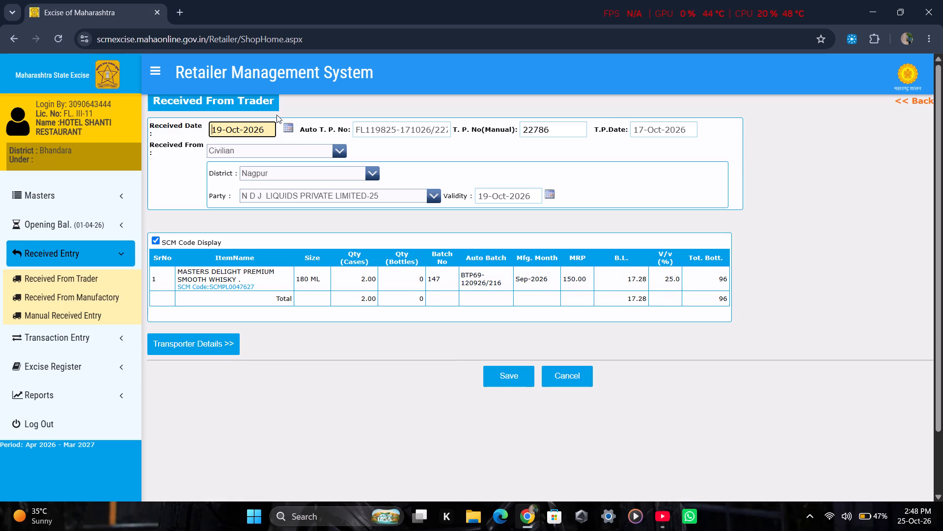
pyautogui.click(283, 128)
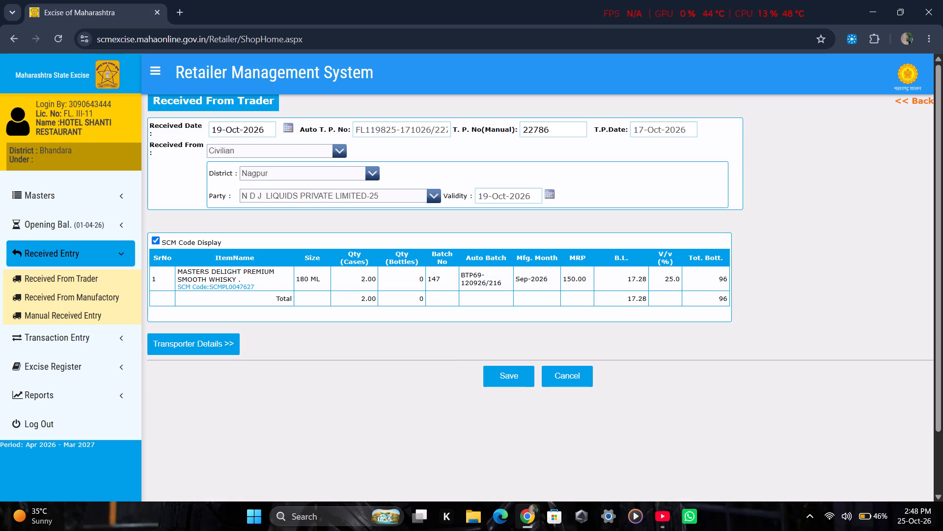
pyautogui.click(286, 126)
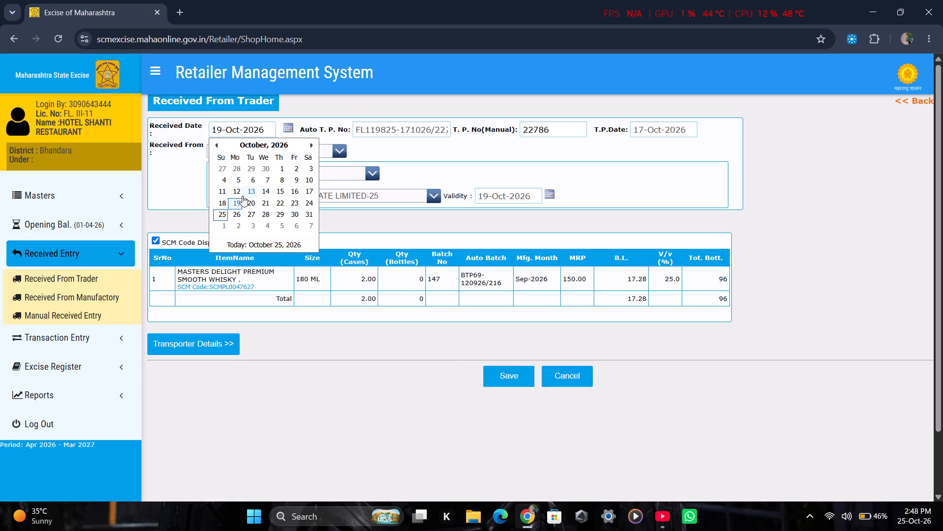
pyautogui.click(222, 202)
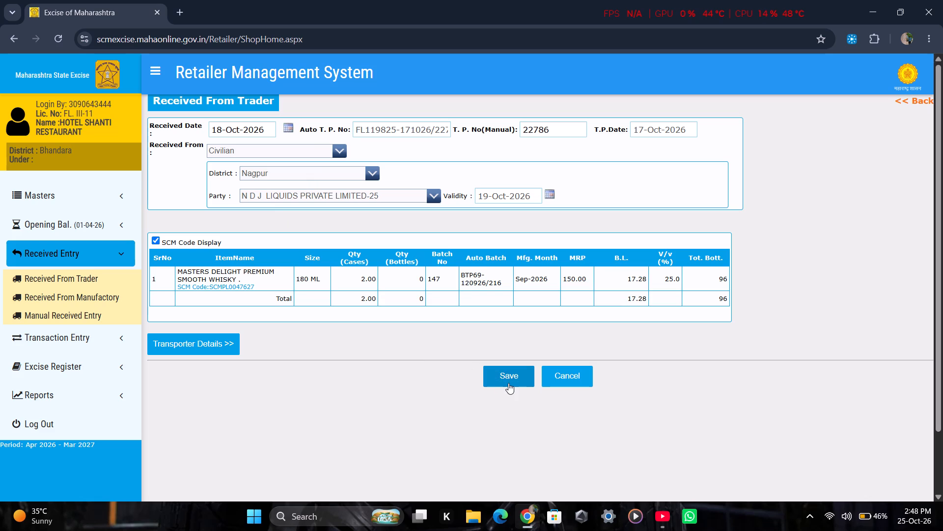
pyautogui.click(506, 383)
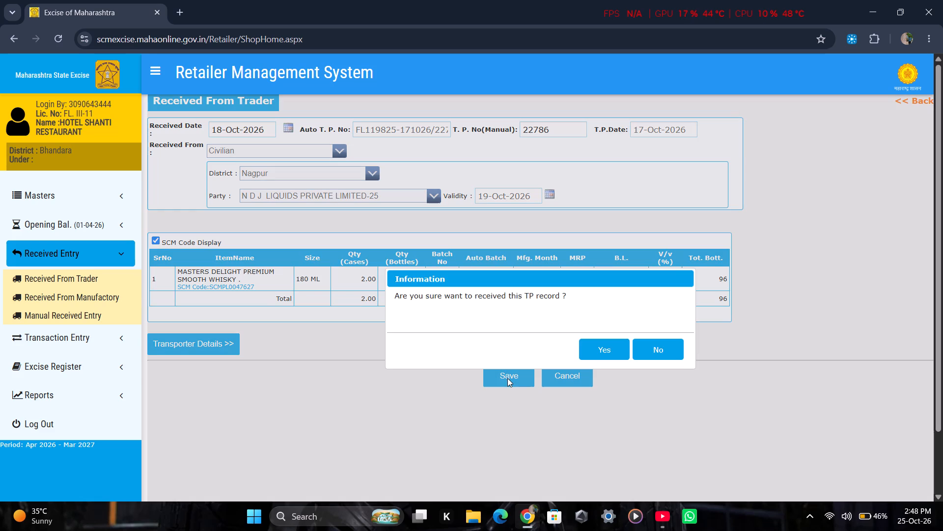
pyautogui.click(596, 357)
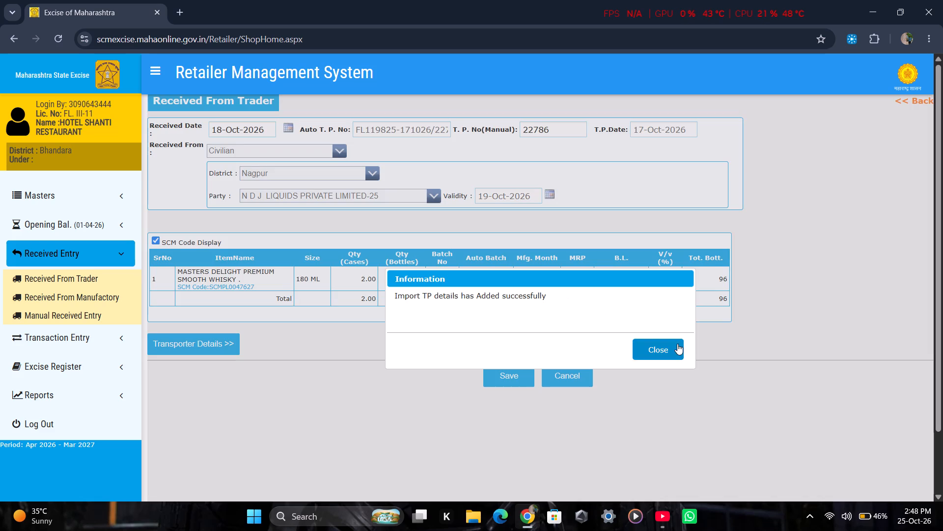
pyautogui.click(677, 344)
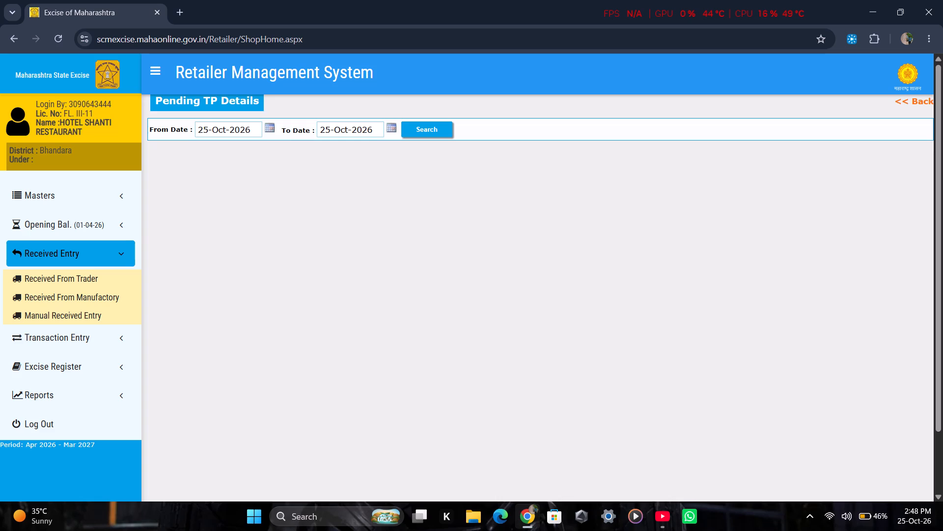
# List pending TPs from 03-Oct-2026 and save the receipt of TP 29169 from DESH VIDESH WINES - 26 with its prefilled received date.
pyautogui.click(271, 128)
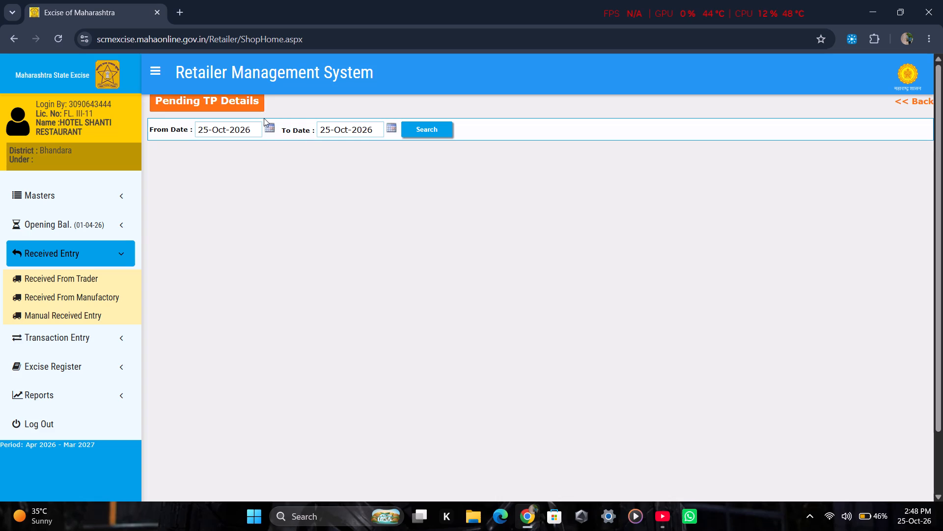
pyautogui.click(269, 125)
pyautogui.click(297, 164)
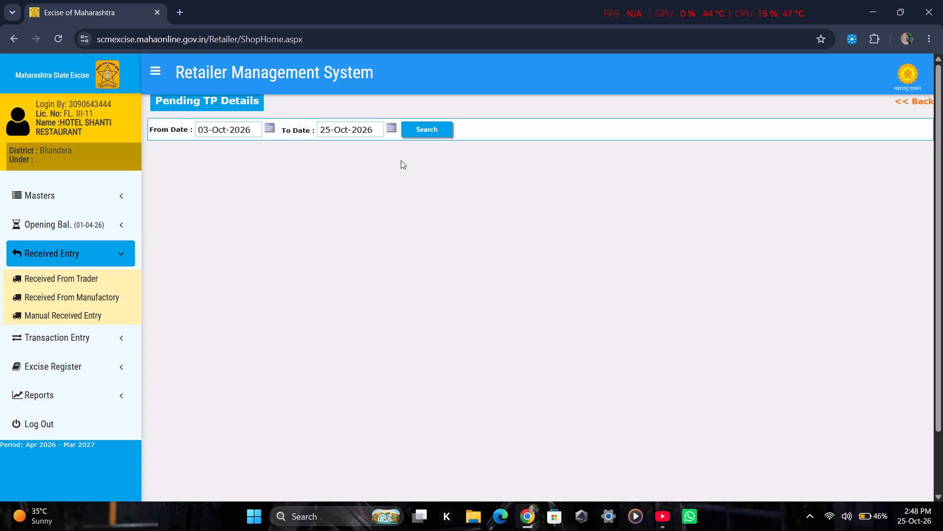
pyautogui.click(435, 134)
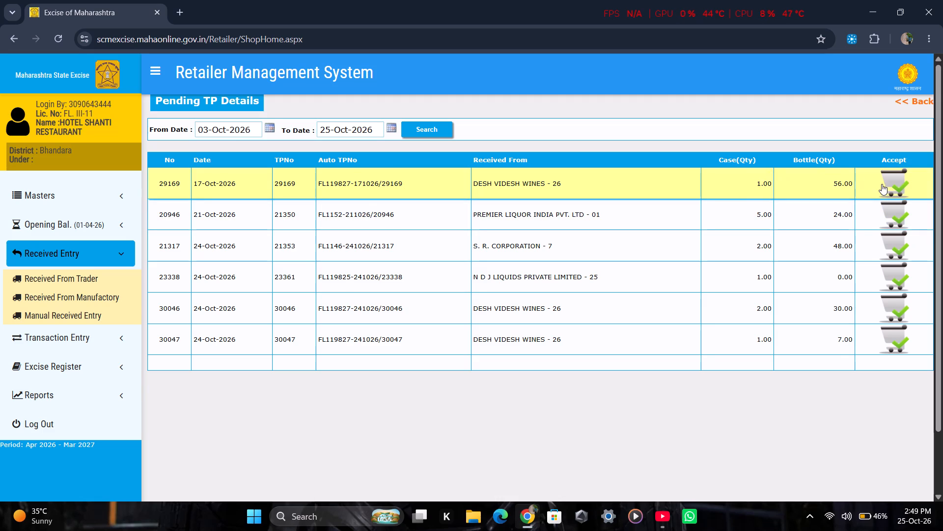
pyautogui.click(894, 182)
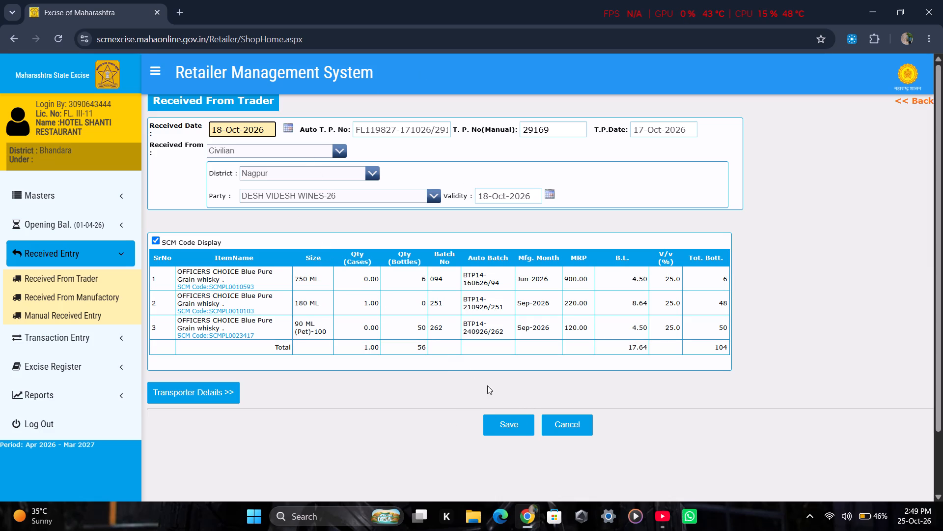
pyautogui.click(523, 429)
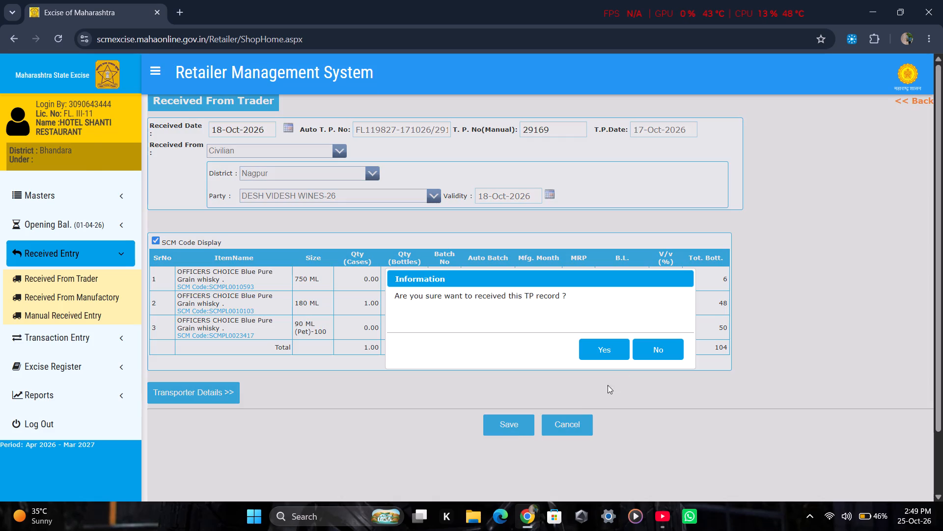
pyautogui.click(620, 348)
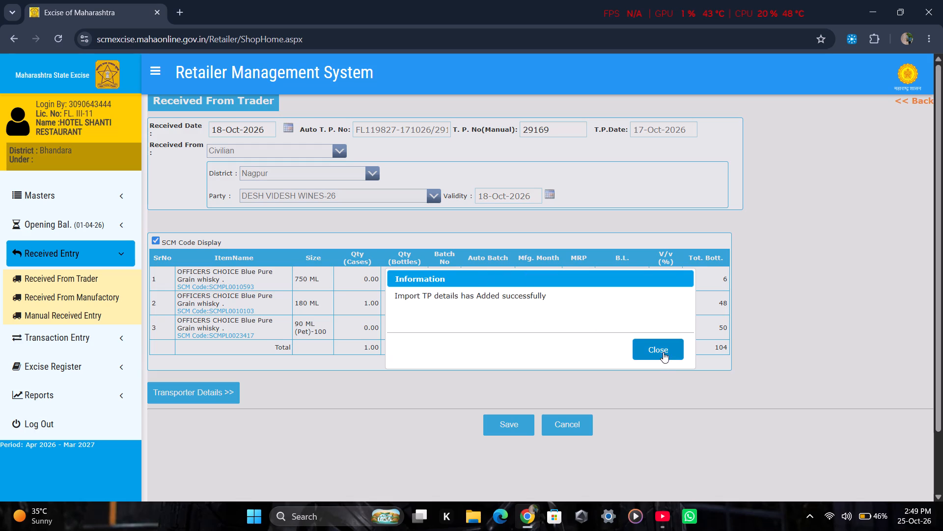
pyautogui.click(663, 349)
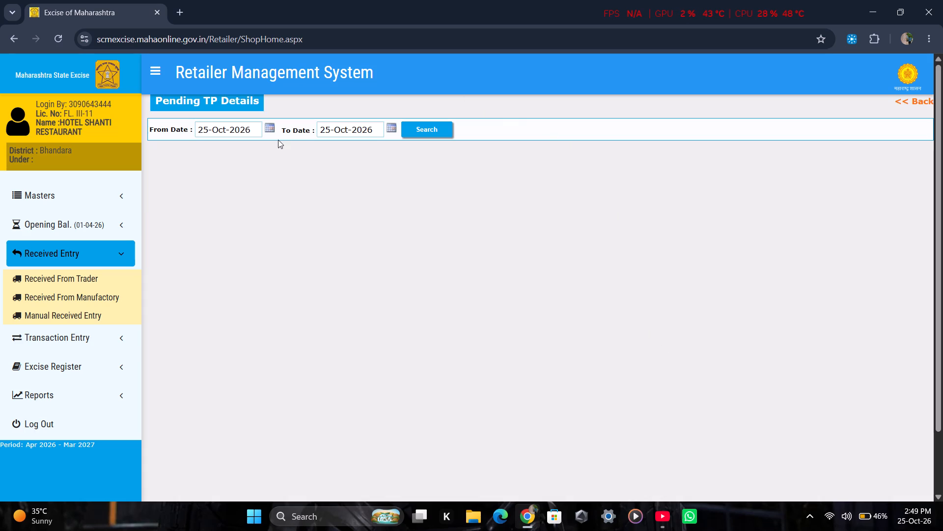
# List pending TPs from 02-Oct-2026 and open the receipt entry of TP 21350 from PREMIER LIQUOR INDIA PVT. LTD - 01.
pyautogui.click(268, 124)
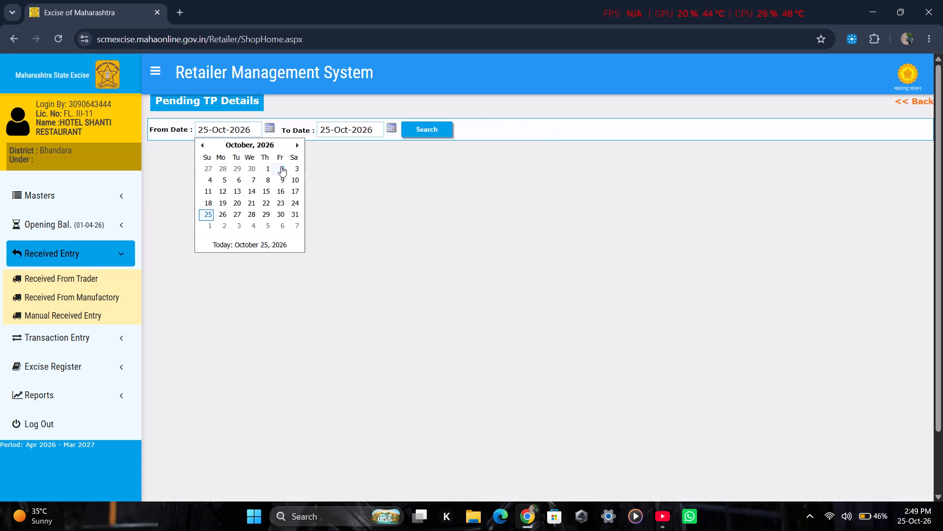
pyautogui.click(279, 167)
pyautogui.click(430, 124)
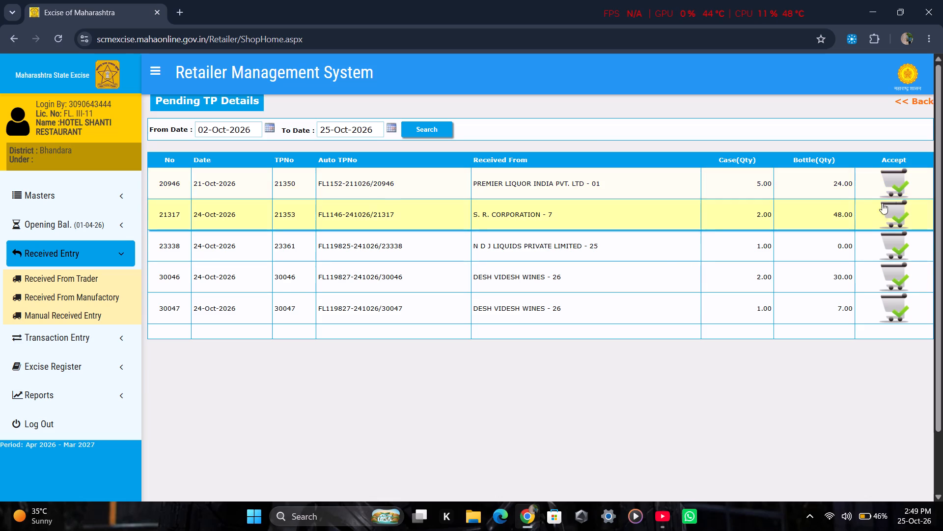
pyautogui.click(900, 176)
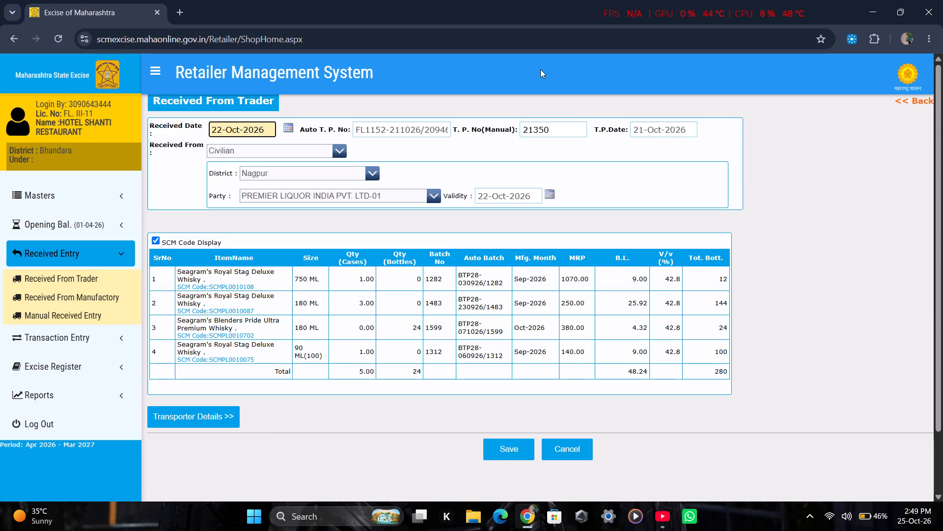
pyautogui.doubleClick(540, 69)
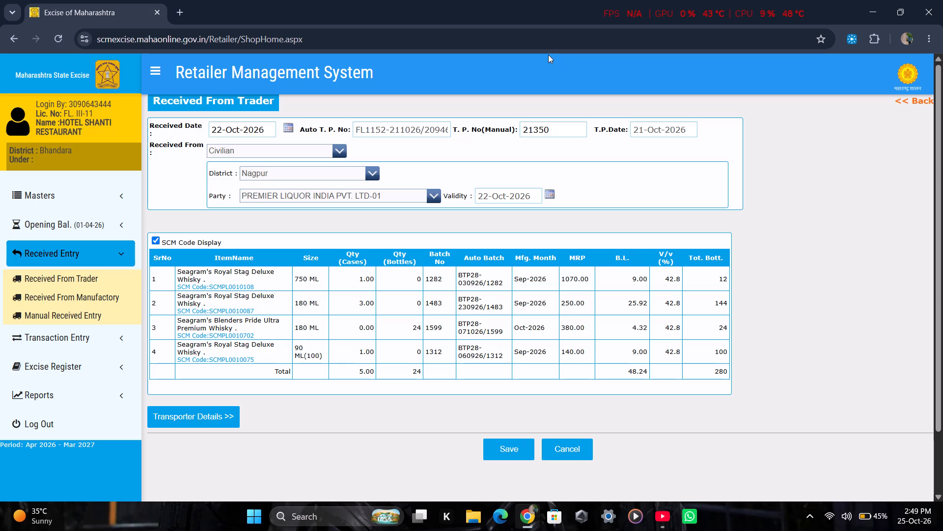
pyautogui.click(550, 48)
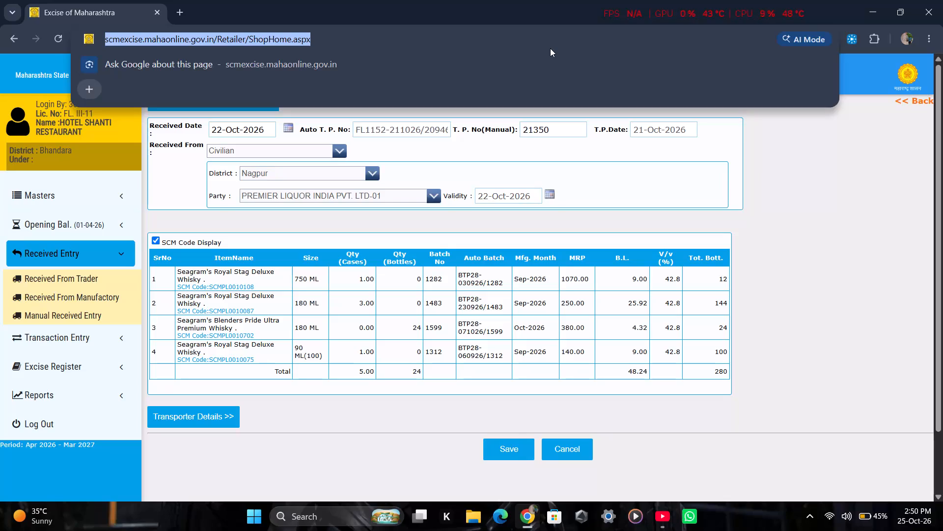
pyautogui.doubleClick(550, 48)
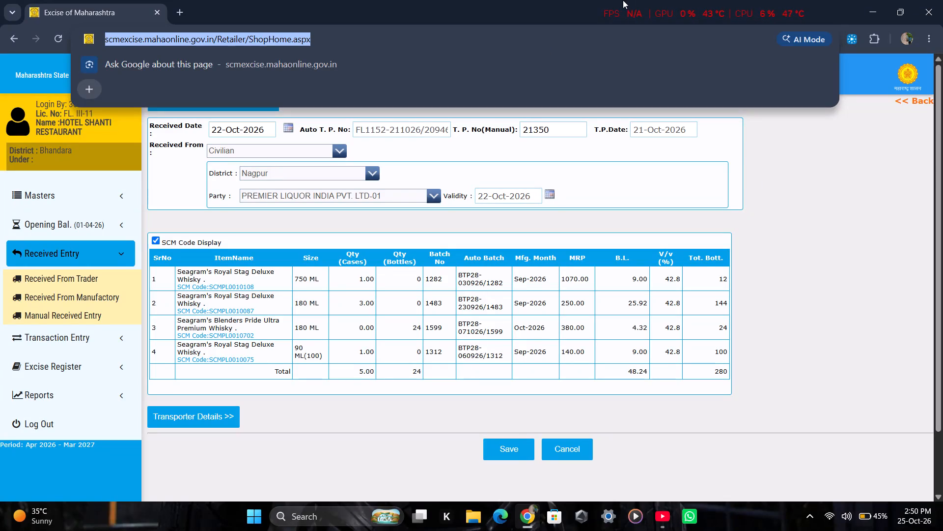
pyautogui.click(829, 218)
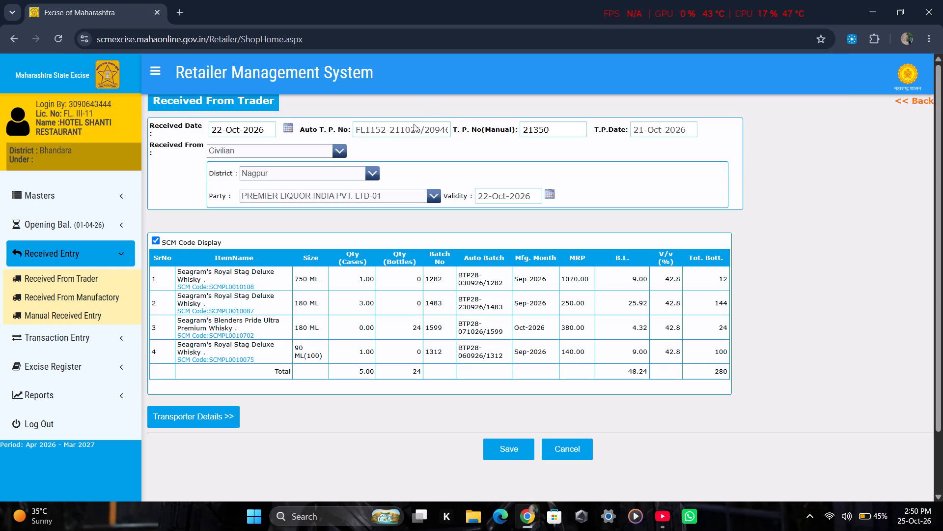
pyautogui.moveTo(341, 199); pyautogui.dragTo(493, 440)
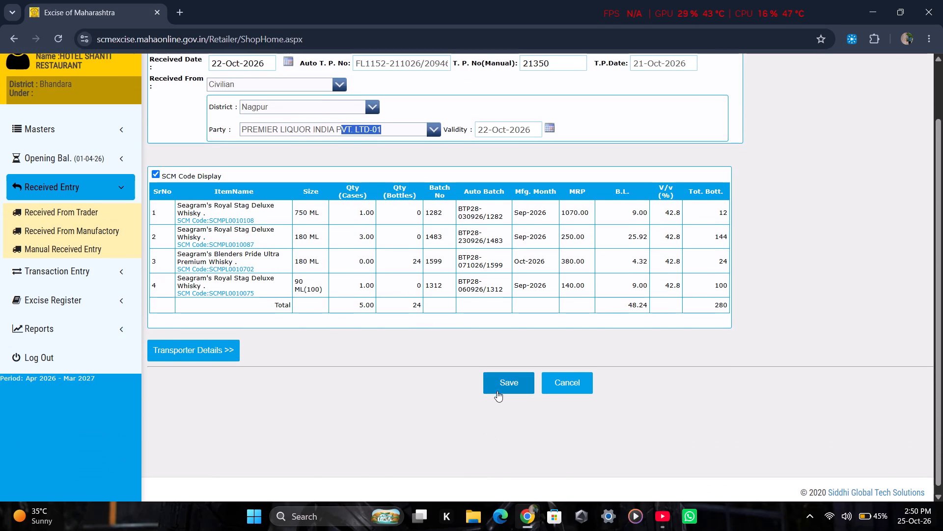
# Save the receipt entry of TP 21350 from PREMIER LIQUOR INDIA PVT. LTD-01 with received date 22-Oct-2026.
pyautogui.click(499, 384)
pyautogui.moveTo(485, 374); pyautogui.dragTo(447, 346)
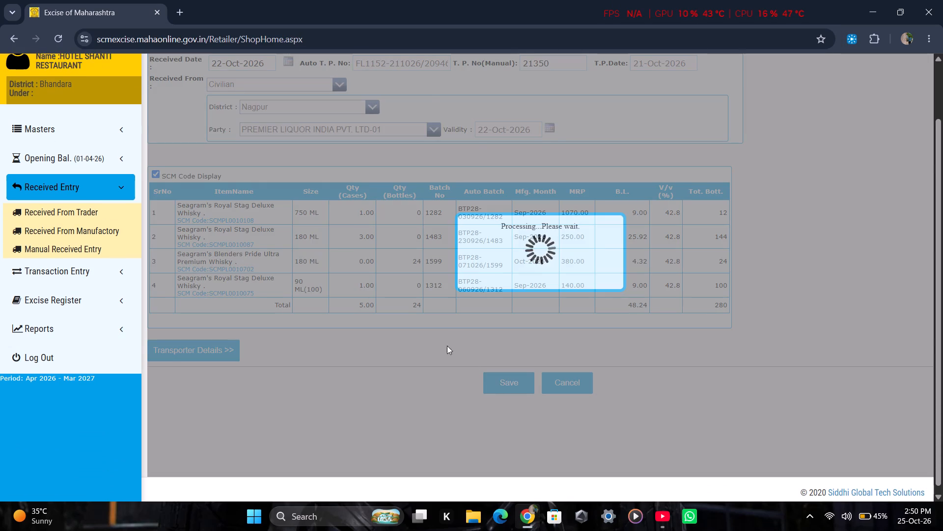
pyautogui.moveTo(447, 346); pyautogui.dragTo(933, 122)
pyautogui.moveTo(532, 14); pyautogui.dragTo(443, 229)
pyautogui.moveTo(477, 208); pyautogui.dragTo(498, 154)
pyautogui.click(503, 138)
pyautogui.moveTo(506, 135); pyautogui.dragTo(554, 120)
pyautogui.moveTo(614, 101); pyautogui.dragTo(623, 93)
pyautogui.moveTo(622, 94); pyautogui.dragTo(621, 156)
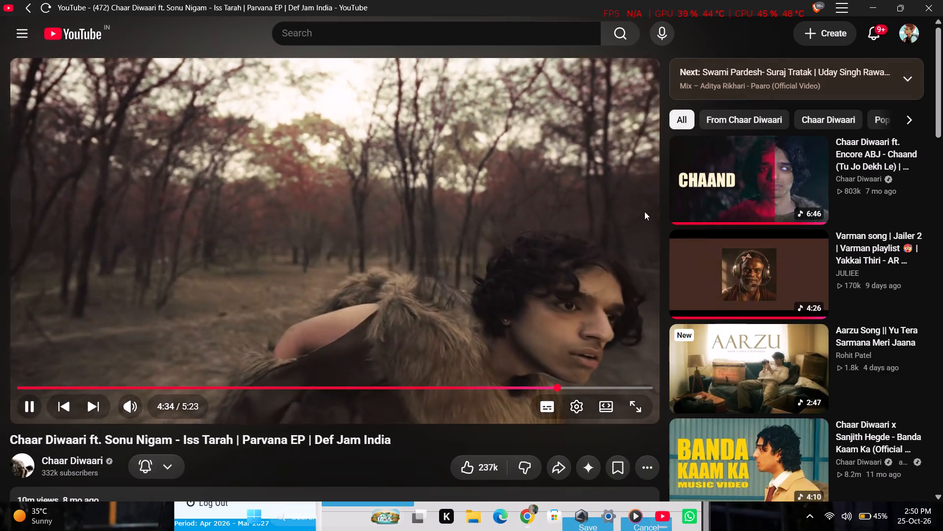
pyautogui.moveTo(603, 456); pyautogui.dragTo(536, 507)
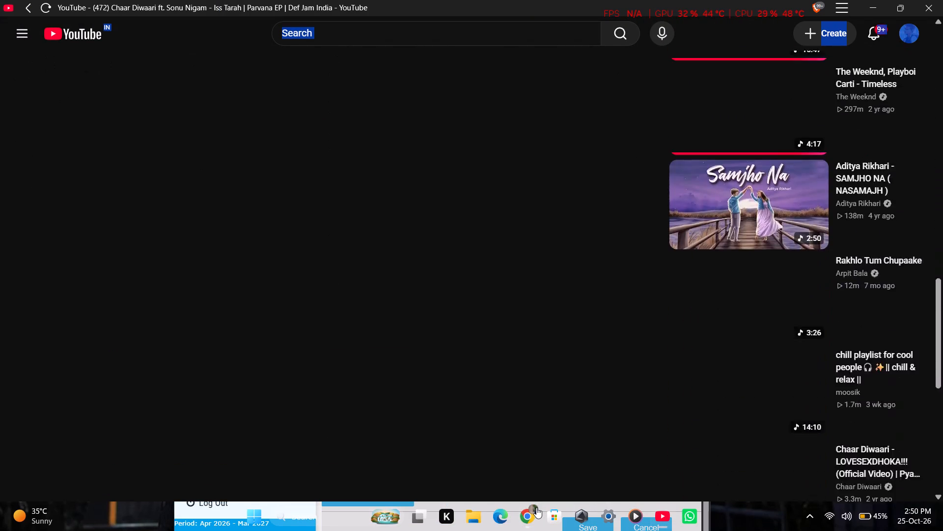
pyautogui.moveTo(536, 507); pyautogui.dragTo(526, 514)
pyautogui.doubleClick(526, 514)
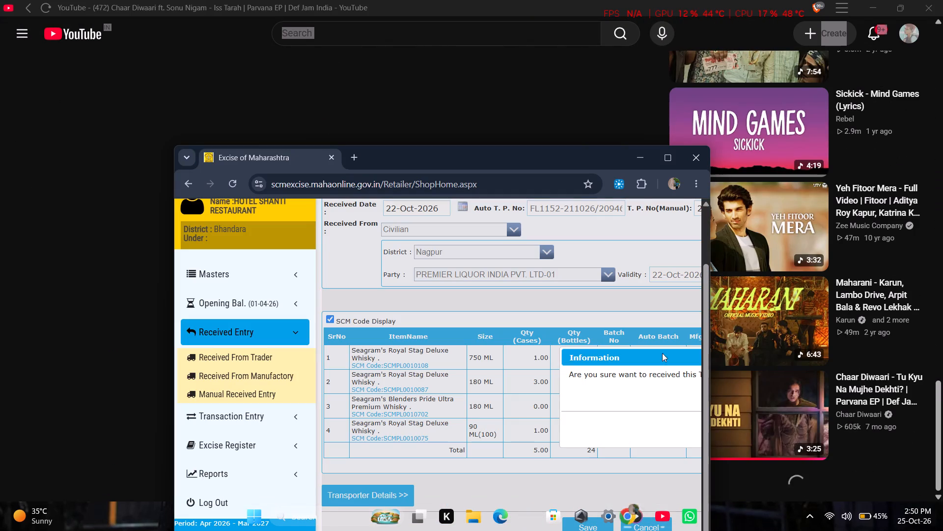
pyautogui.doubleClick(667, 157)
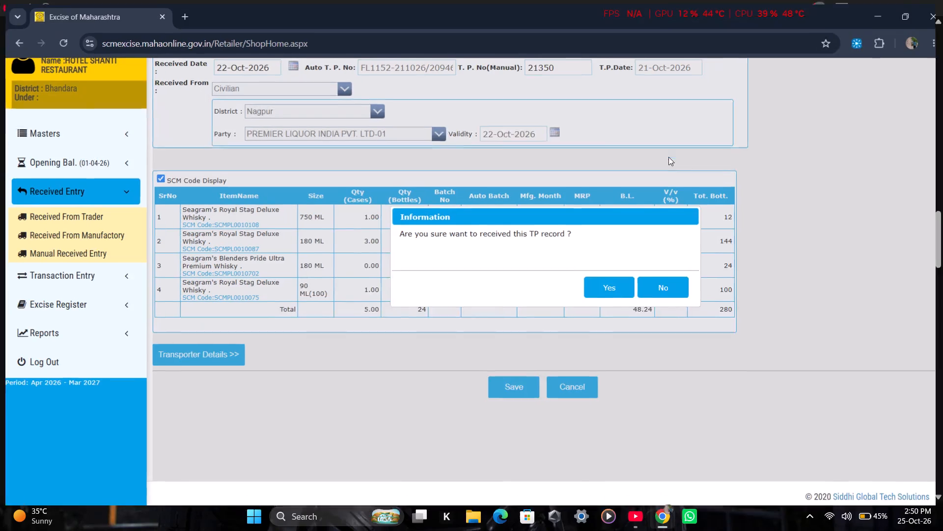
# Confirm receiving the TP 21350 record and close the resulting information message.
pyautogui.click(592, 302)
pyautogui.click(603, 284)
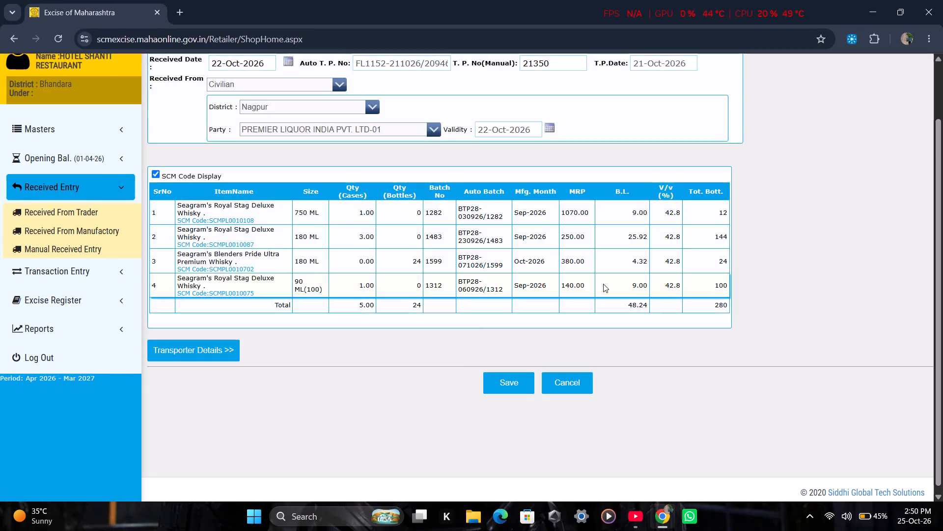
pyautogui.moveTo(510, 280); pyautogui.dragTo(537, 233)
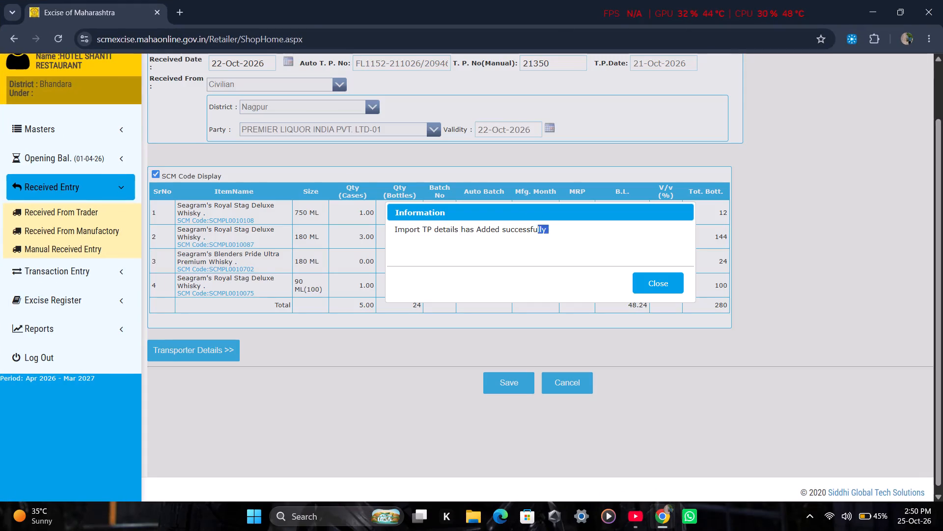
pyautogui.moveTo(537, 233); pyautogui.dragTo(656, 286)
pyautogui.click(656, 286)
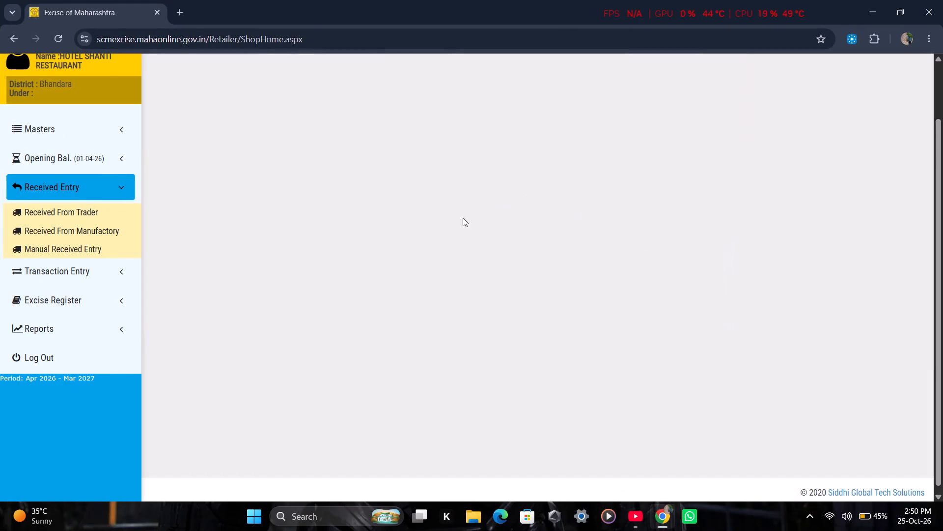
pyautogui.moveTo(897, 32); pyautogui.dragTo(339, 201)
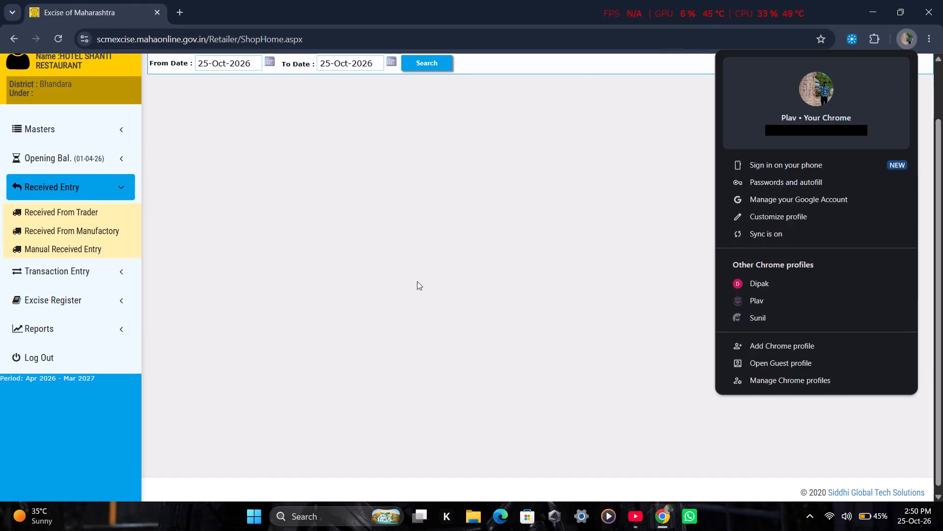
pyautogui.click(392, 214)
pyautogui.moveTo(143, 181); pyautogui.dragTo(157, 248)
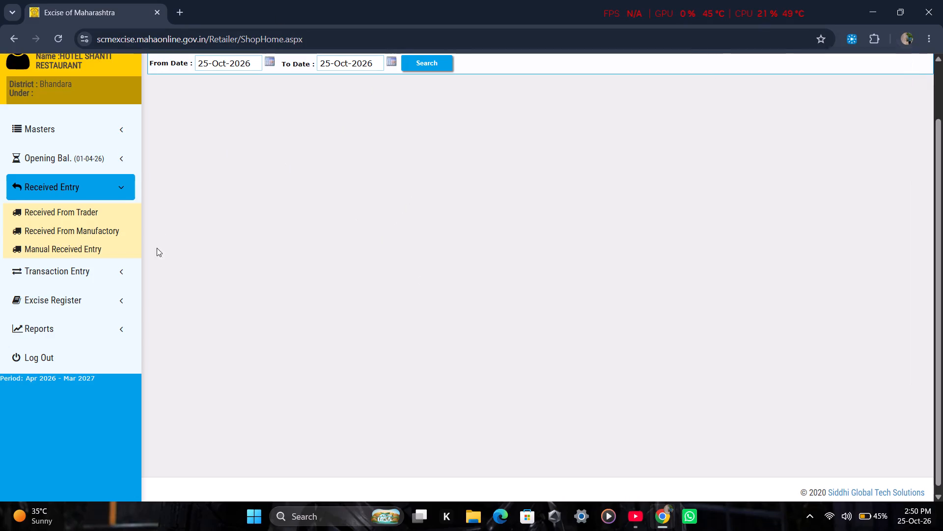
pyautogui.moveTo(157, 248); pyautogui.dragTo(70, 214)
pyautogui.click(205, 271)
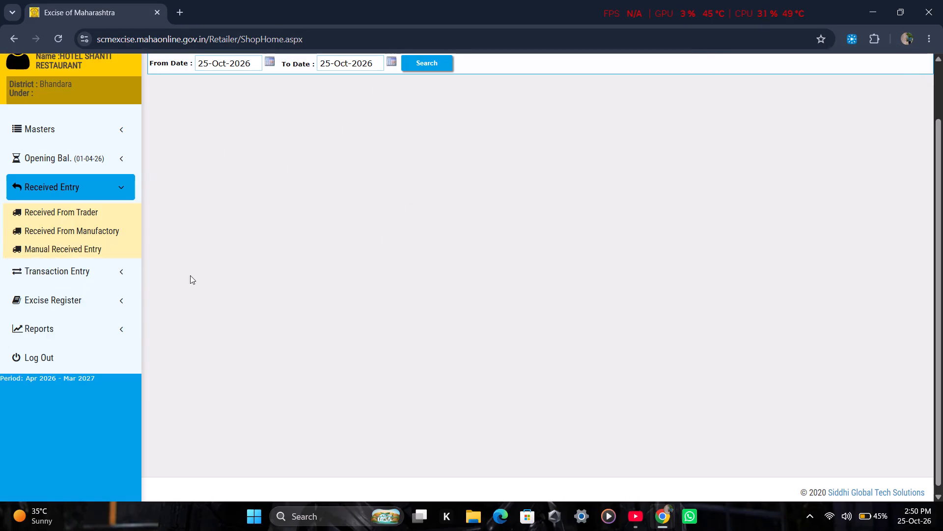
# List the daily sales entries from 01-Oct-2026 to 25-Oct-2026 and open the 06-Oct-2026 entry for editing.
pyautogui.click(117, 268)
pyautogui.click(61, 237)
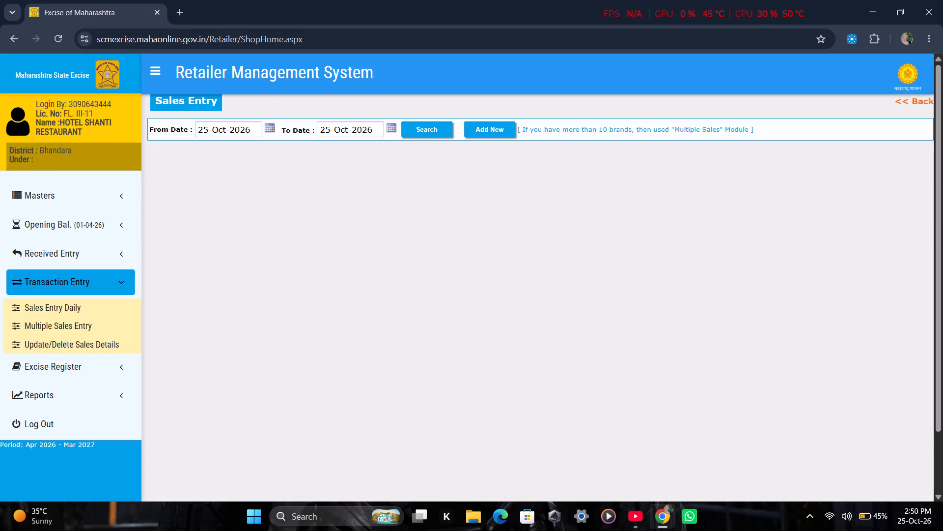
pyautogui.click(267, 132)
pyautogui.click(266, 168)
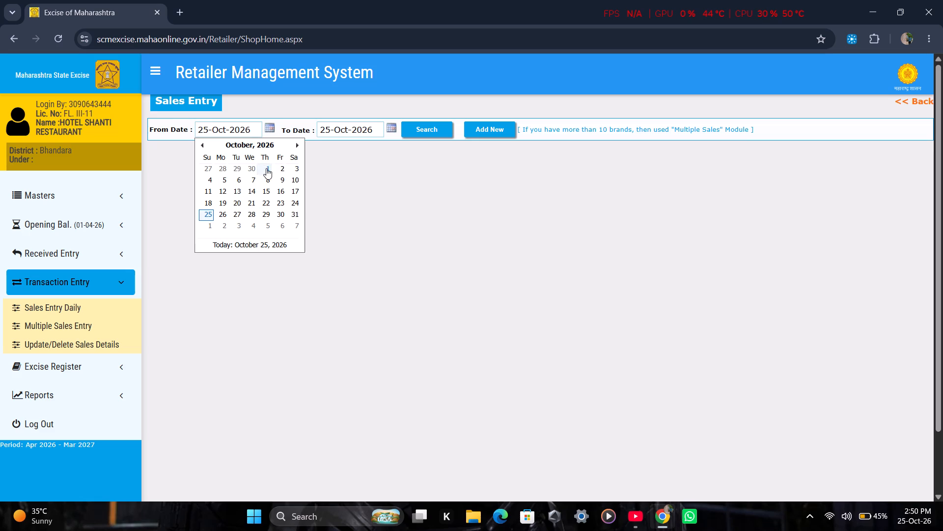
pyautogui.click(408, 134)
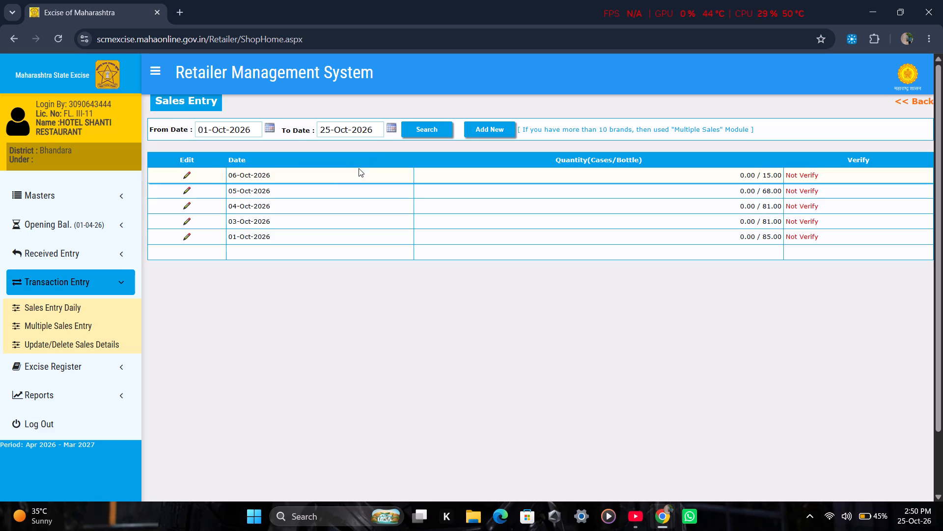
pyautogui.click(189, 174)
pyautogui.click(190, 173)
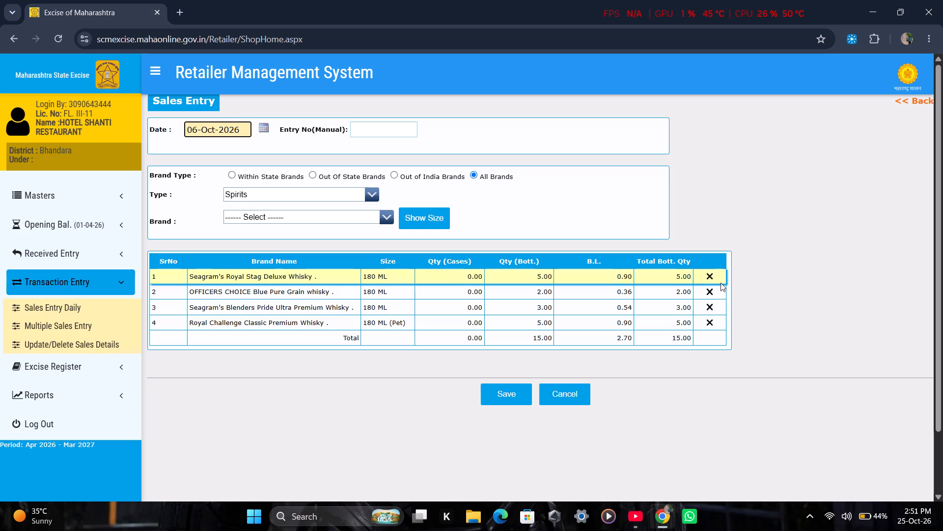
# Delete the Seagram's Royal Stag Deluxe Whisky 180 ML row from the 06-Oct-2026 sales entry.
pyautogui.click(706, 276)
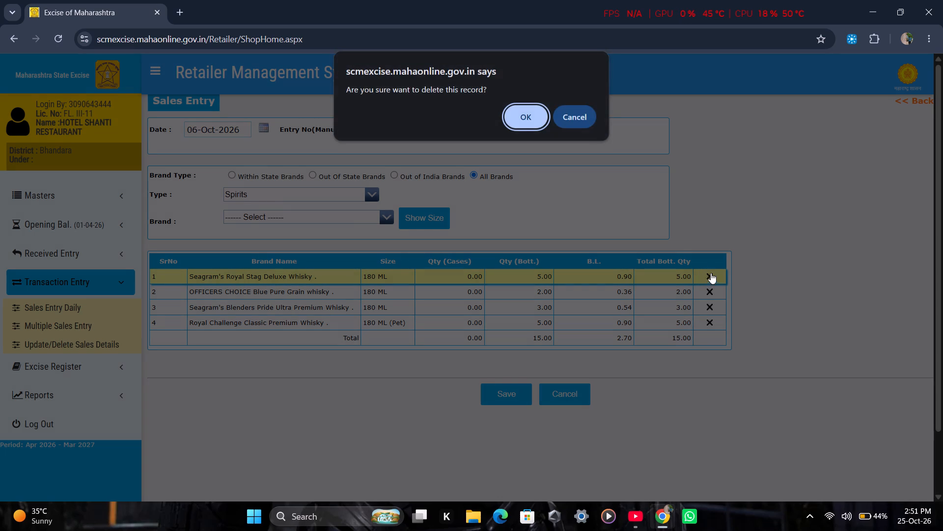
pyautogui.click(526, 120)
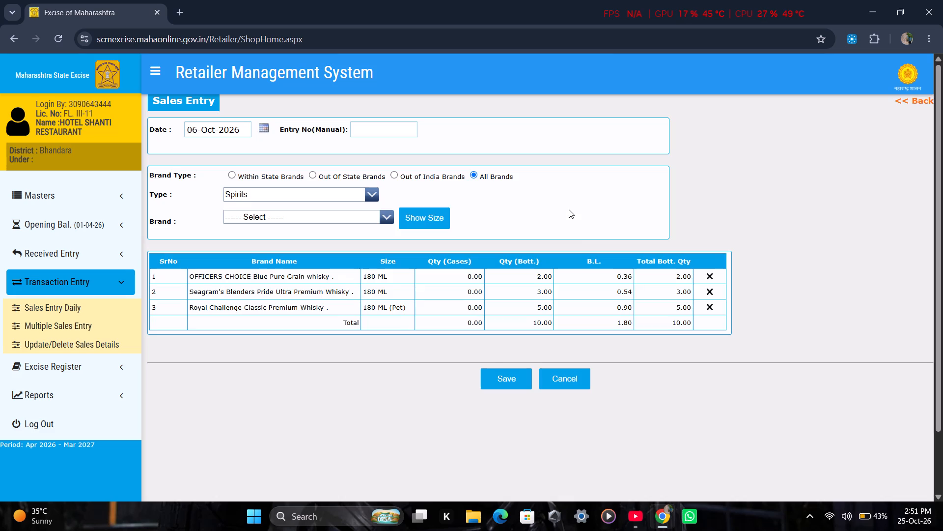
# Add 6 bottles of Seagram's Royal Stag Deluxe Whisky in 180 ML size to the 06-Oct-2026 sales entry.
pyautogui.click(385, 216)
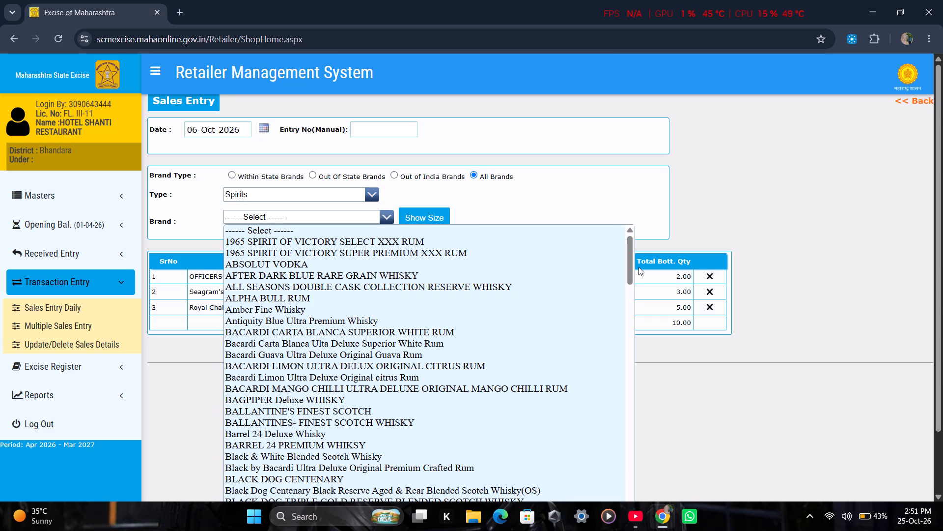
pyautogui.moveTo(628, 255); pyautogui.dragTo(669, 474)
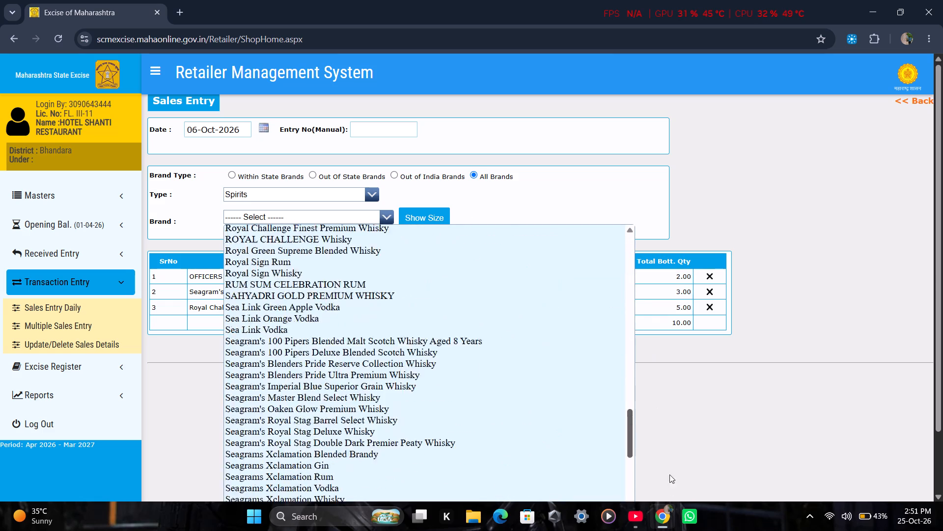
pyautogui.moveTo(669, 474); pyautogui.dragTo(676, 496)
pyautogui.scroll(9, 535, 353)
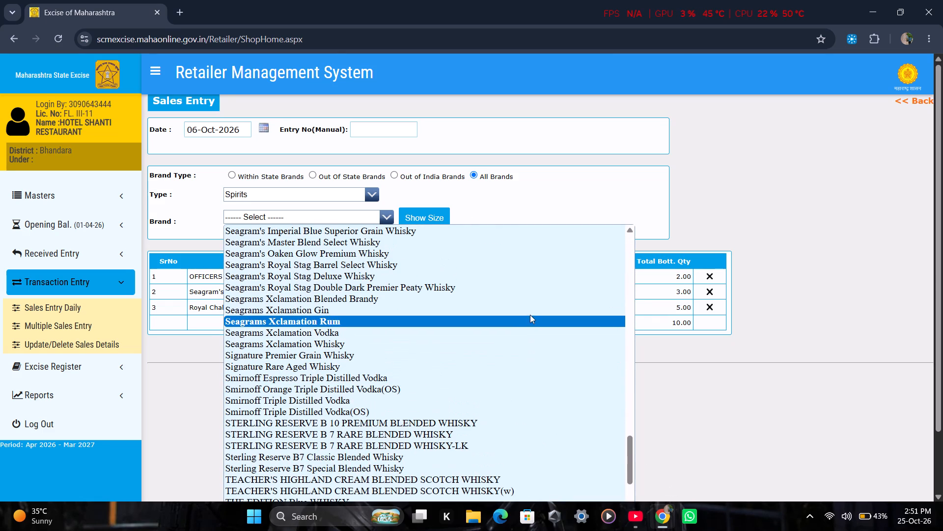
pyautogui.click(533, 273)
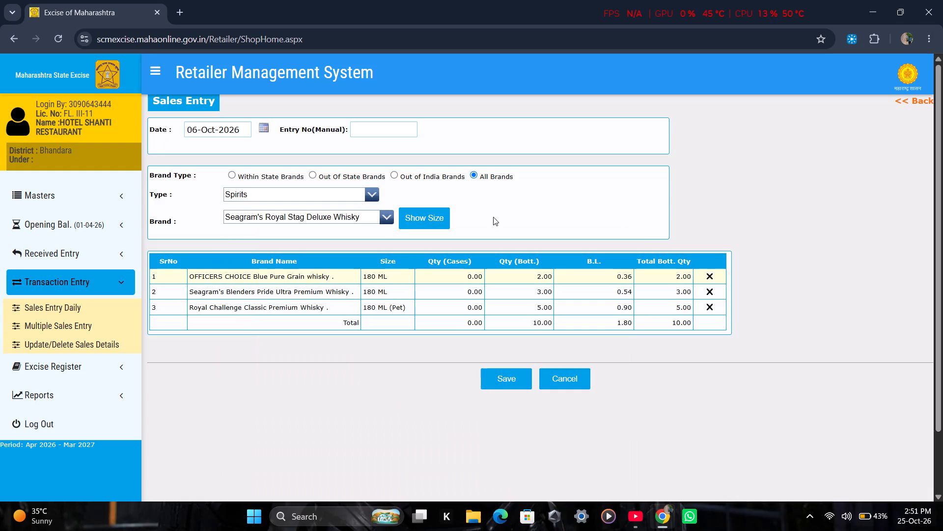
pyautogui.click(435, 211)
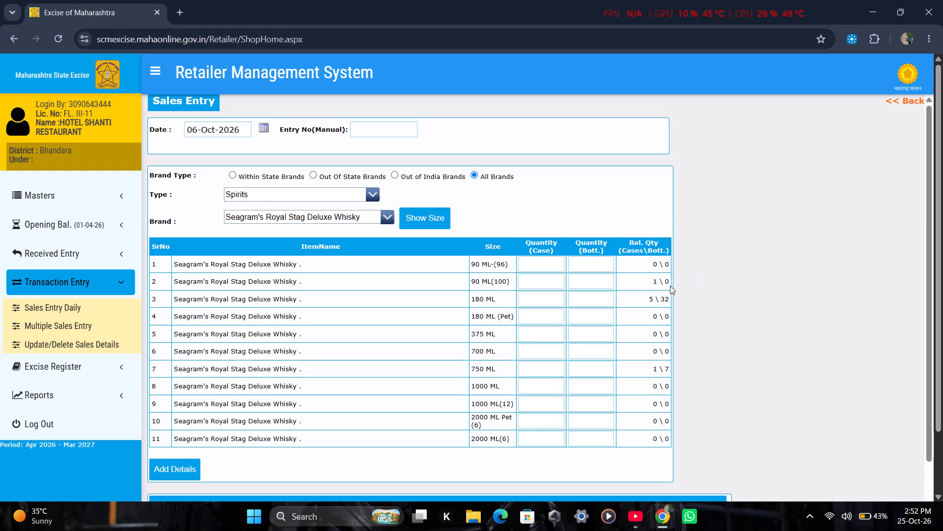
pyautogui.click(604, 298)
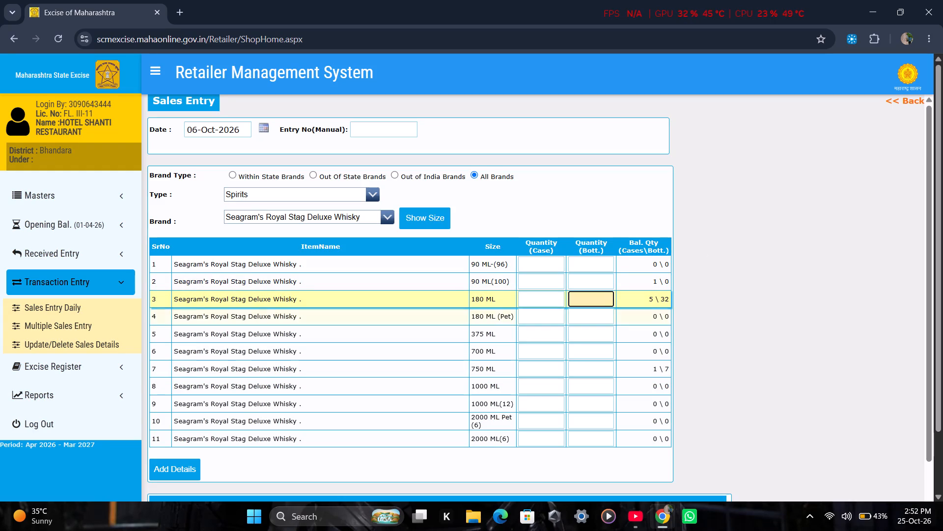
pyautogui.press('6')
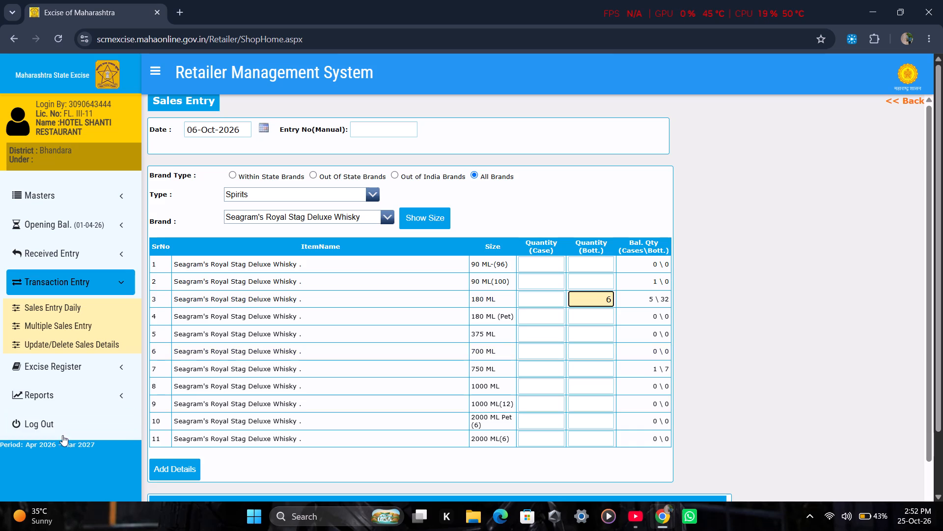
pyautogui.click(167, 469)
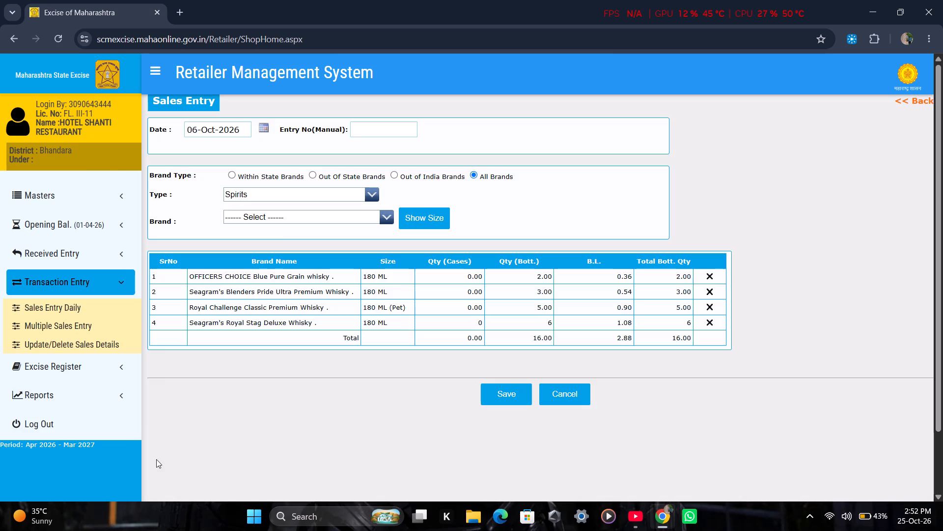
# Add 5 bottles of McDowell's No.1 Reserve Whisky Original in 180 ML (Pet) size to the 06-Oct-2026 sales entry.
pyautogui.click(386, 219)
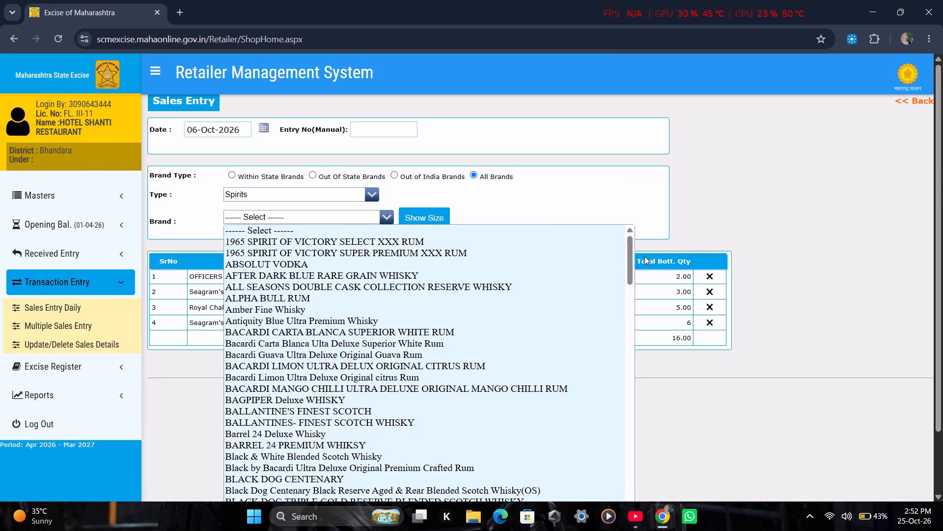
pyautogui.moveTo(632, 256); pyautogui.dragTo(626, 360)
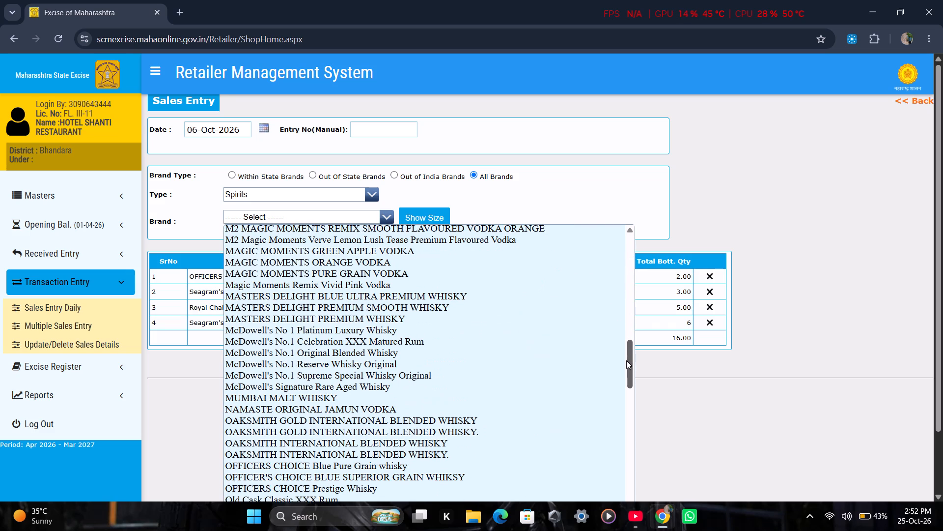
pyautogui.moveTo(626, 360); pyautogui.dragTo(624, 358)
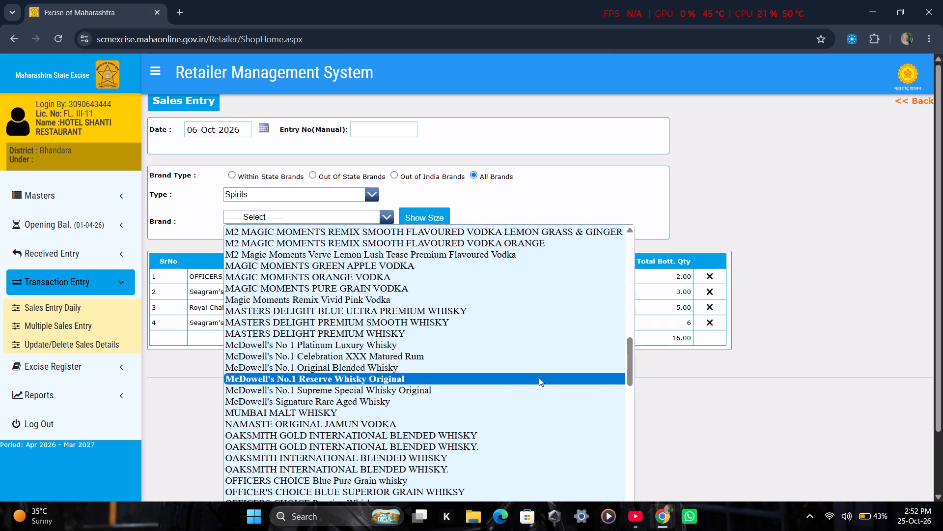
pyautogui.click(539, 377)
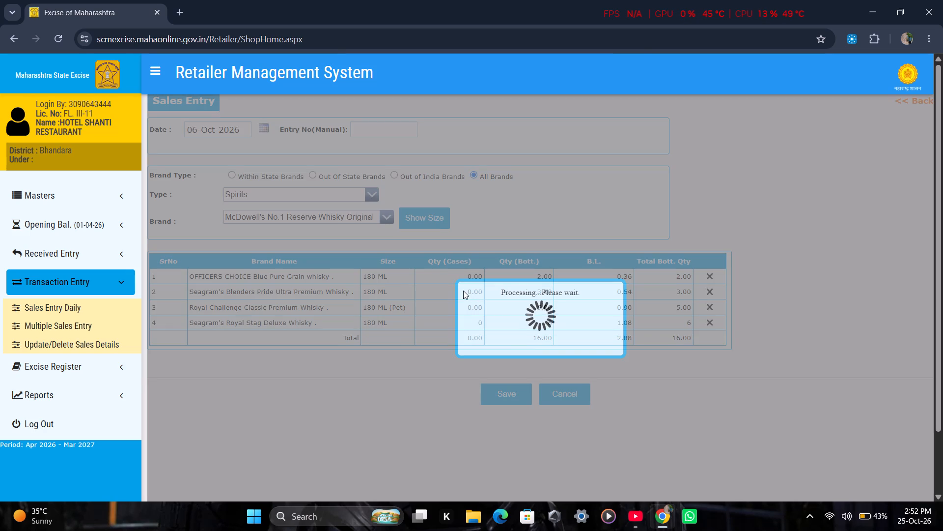
pyautogui.click(427, 212)
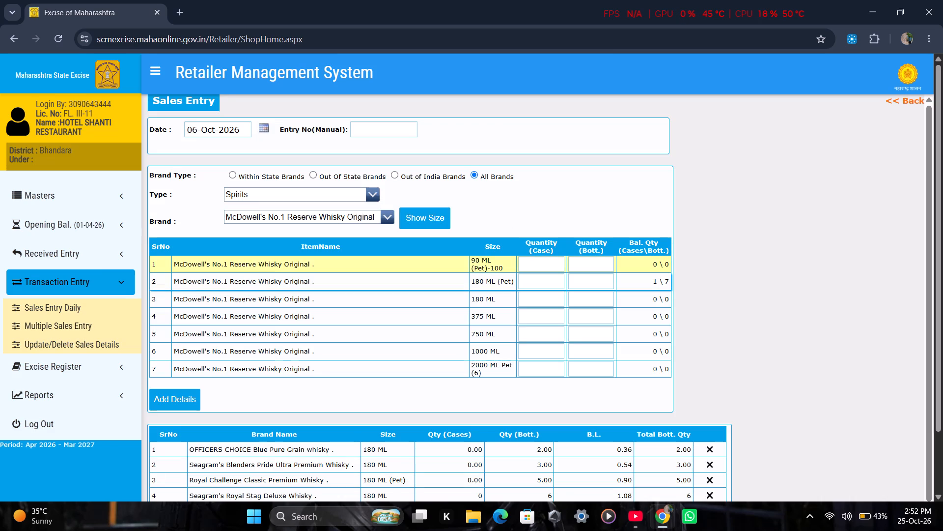
pyautogui.click(606, 288)
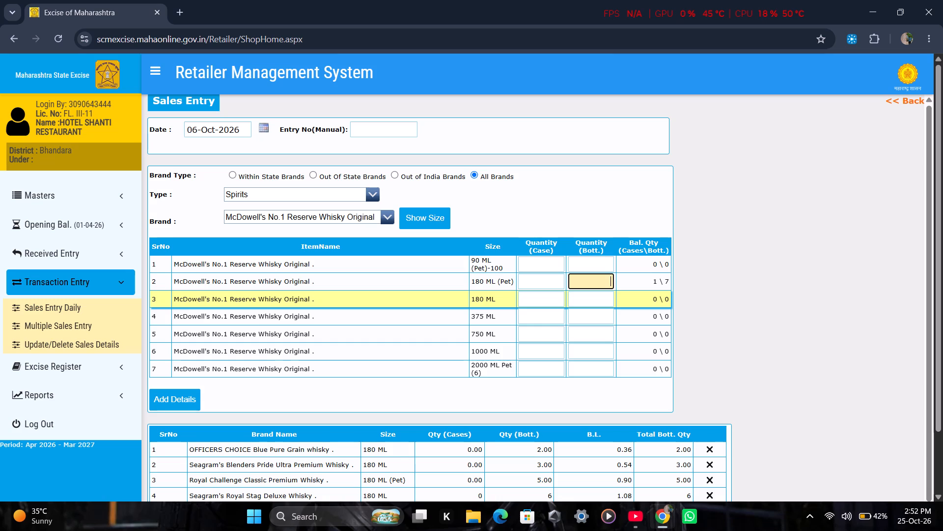
pyautogui.press('5')
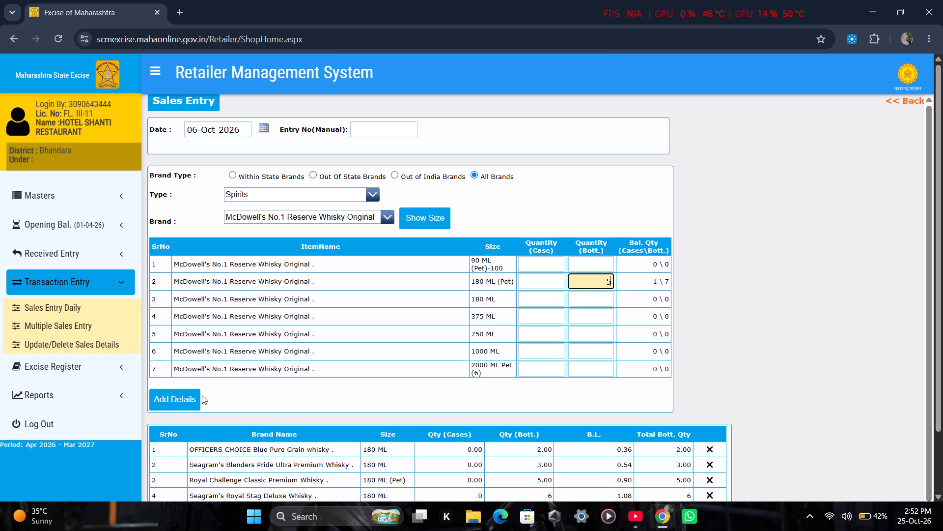
pyautogui.click(193, 396)
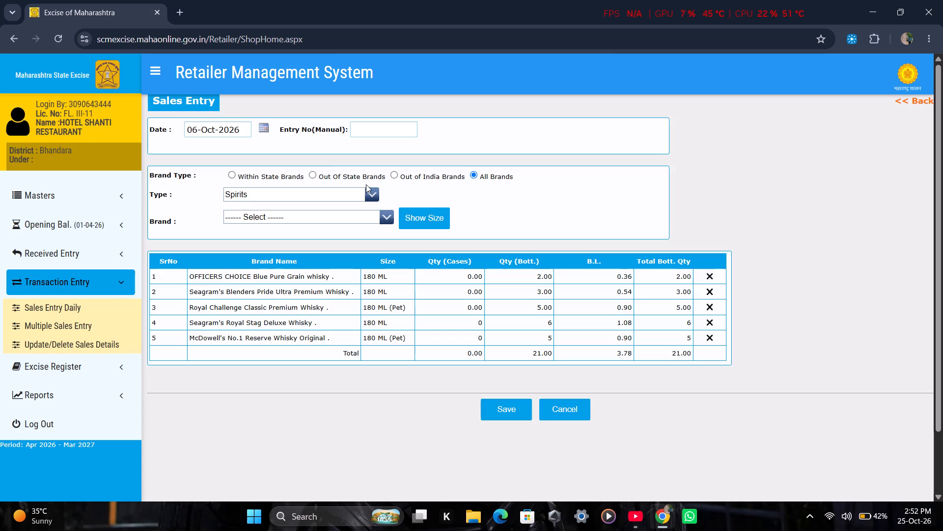
# Add 2 bottles of Royal Green Supreme Blended Whisky in 180 ML size to the 06-Oct-2026 sales entry.
pyautogui.click(388, 215)
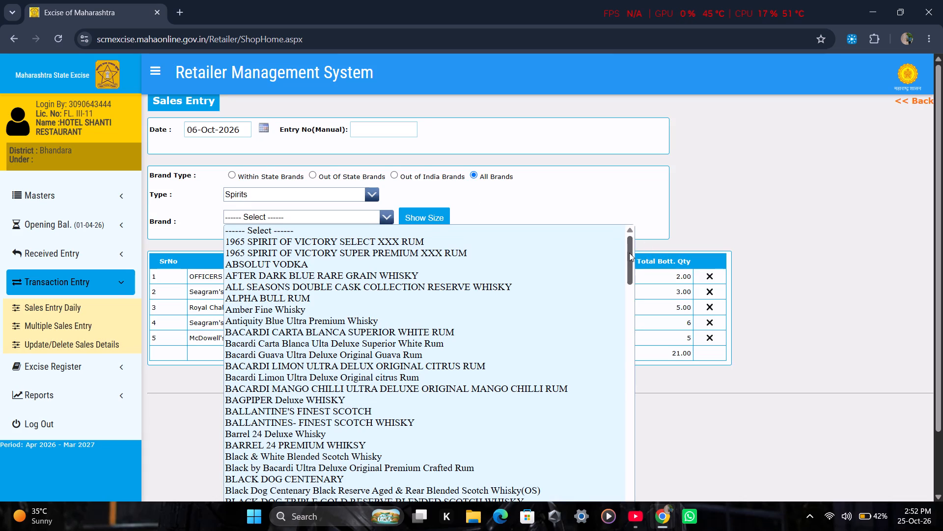
pyautogui.moveTo(629, 252); pyautogui.dragTo(626, 262)
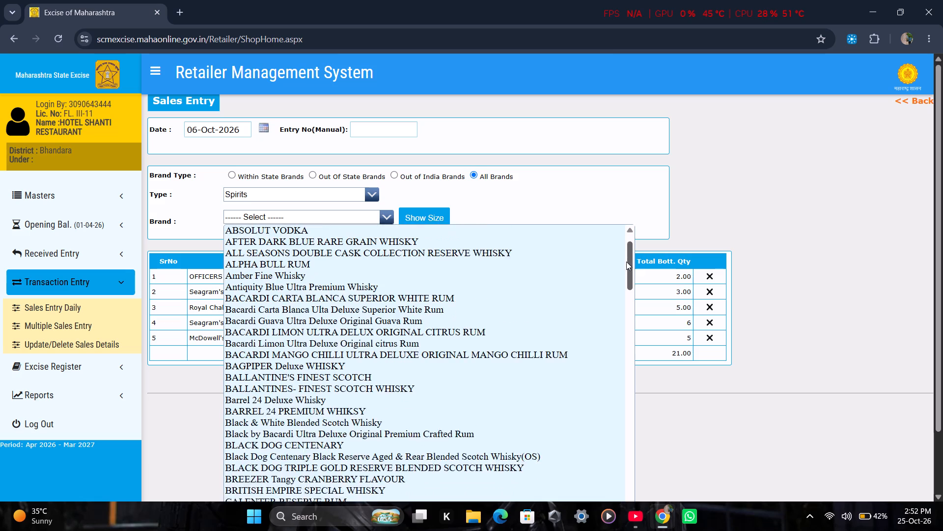
pyautogui.moveTo(626, 262); pyautogui.dragTo(623, 374)
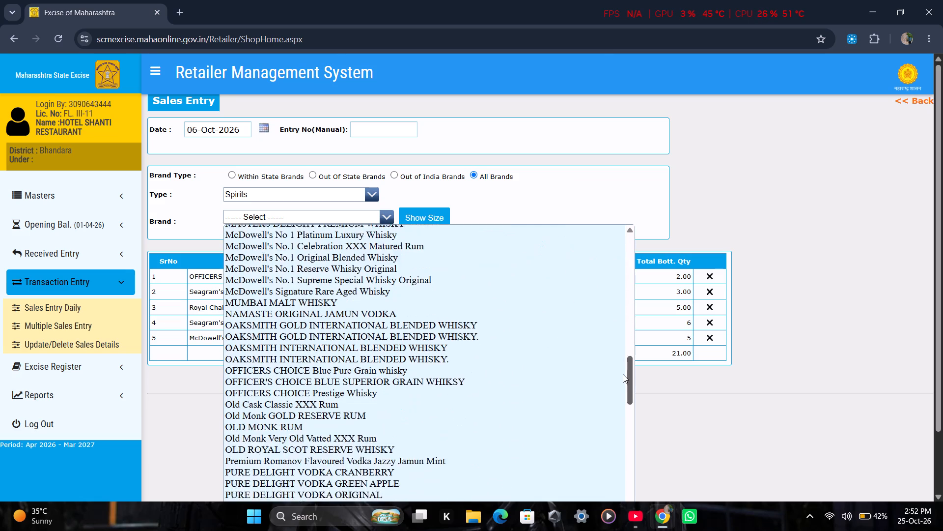
pyautogui.moveTo(623, 374); pyautogui.dragTo(621, 404)
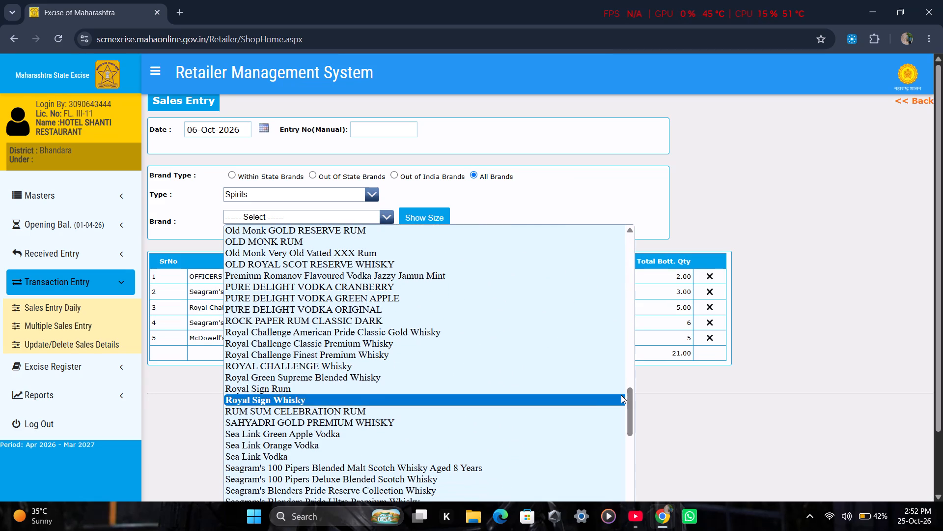
pyautogui.click(592, 380)
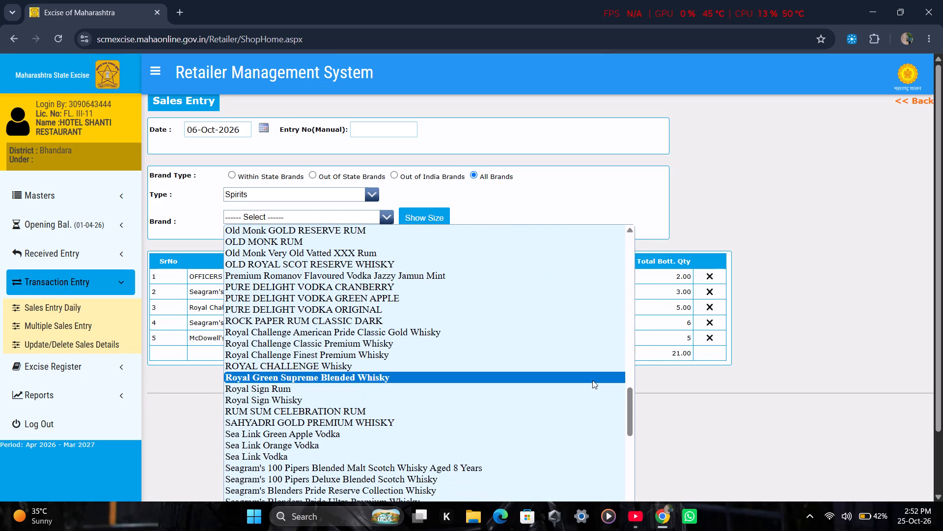
pyautogui.click(416, 214)
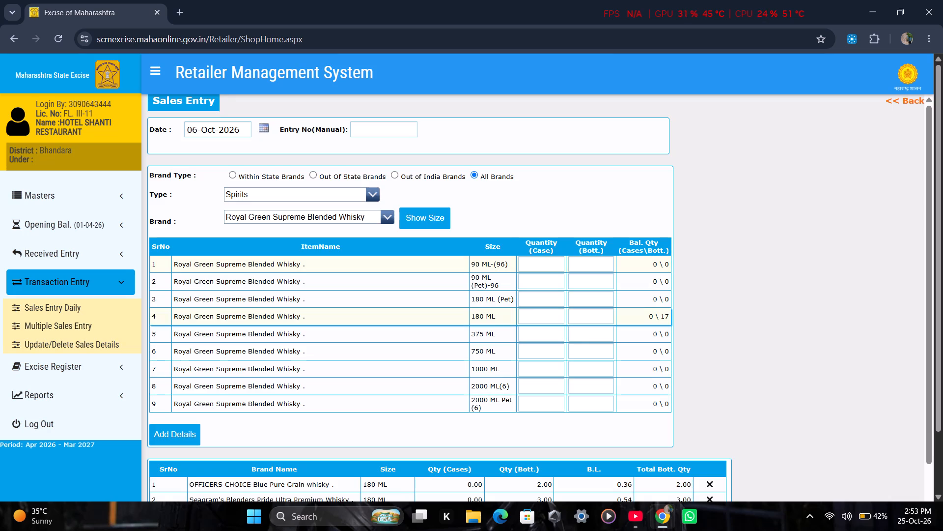
pyautogui.click(588, 321)
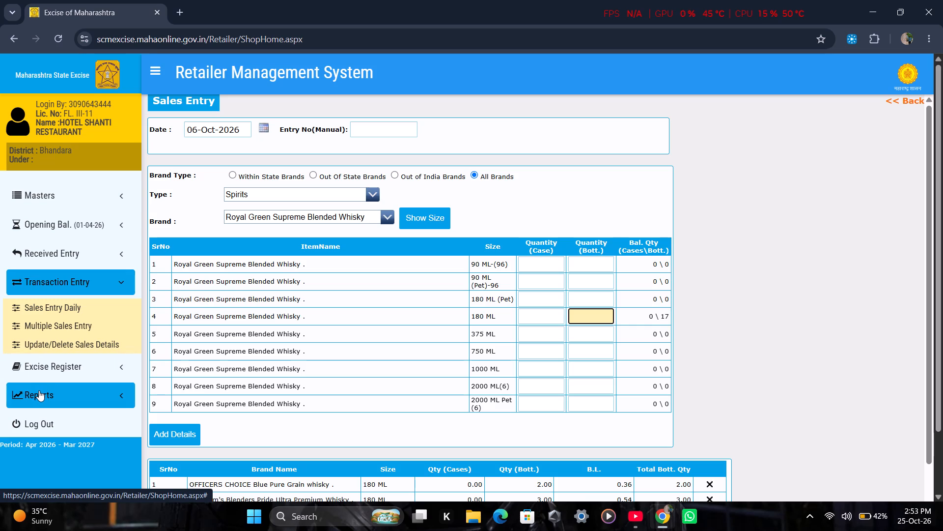
pyautogui.press('2')
pyautogui.click(182, 434)
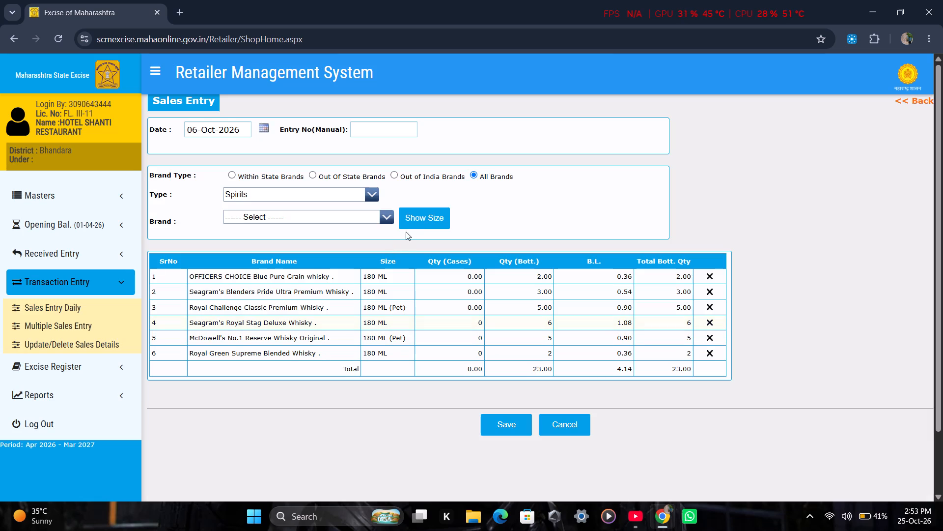
# Add 2 bottles of All Seasons Double Cask Collection Reserve Whisky in 180 ML size to the 06-Oct-2026 sales entry.
pyautogui.click(387, 216)
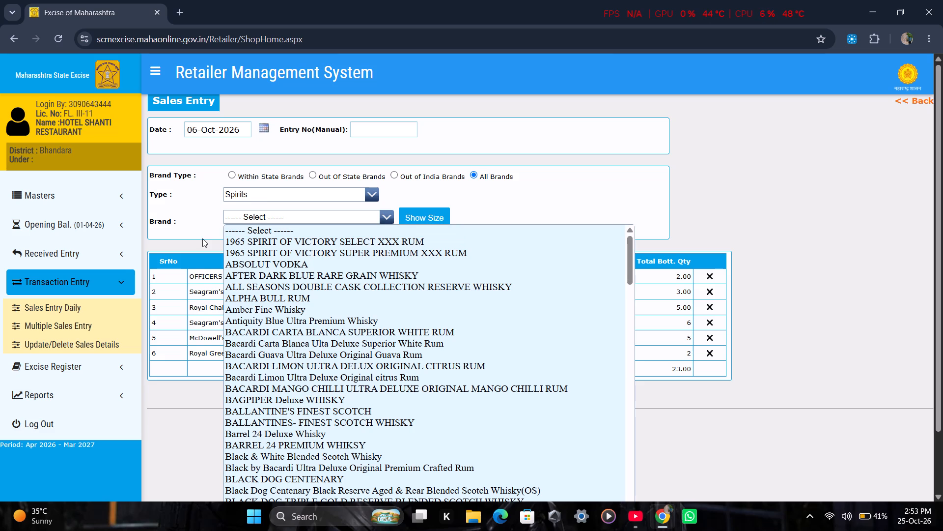
pyautogui.click(684, 192)
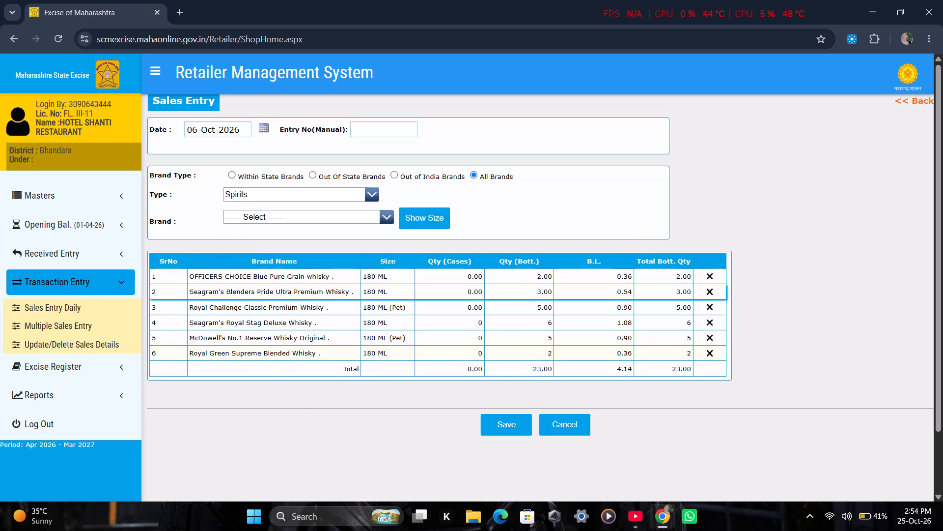
pyautogui.click(380, 218)
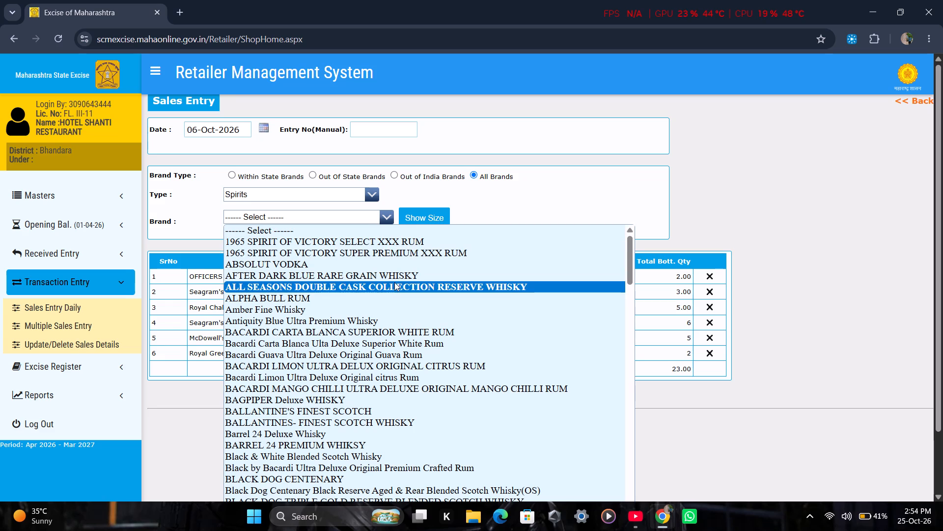
pyautogui.click(394, 281)
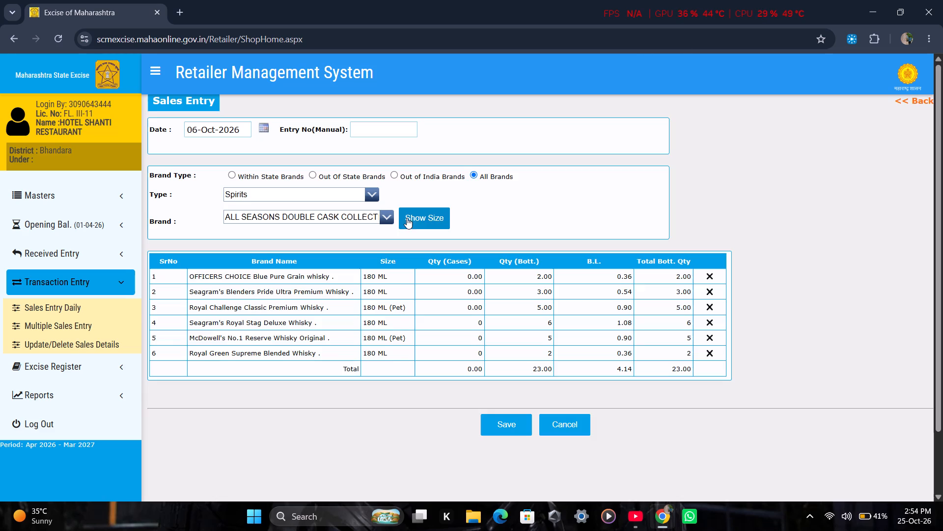
pyautogui.click(424, 213)
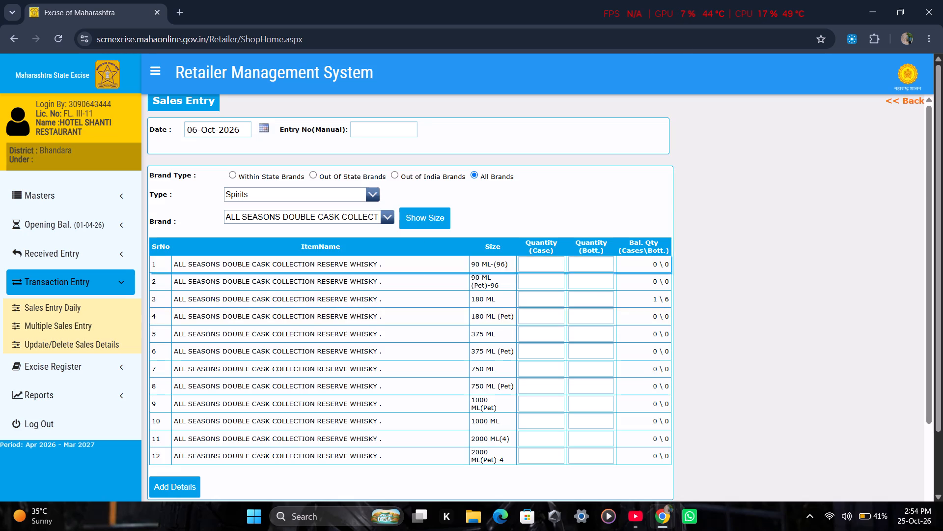
pyautogui.click(598, 301)
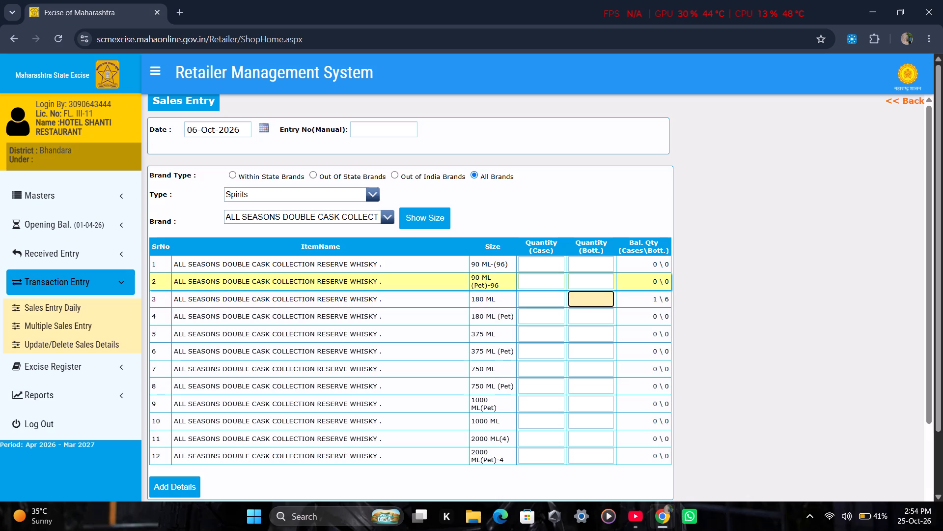
pyautogui.press('2')
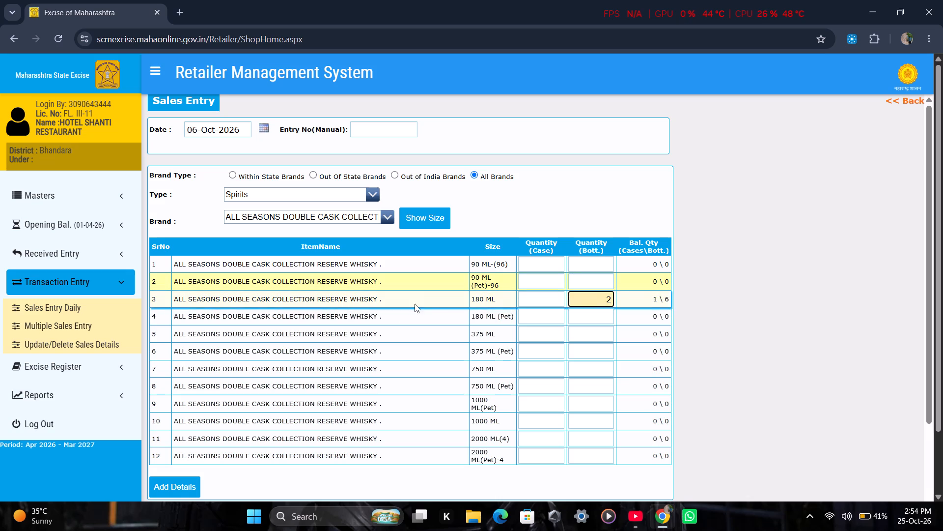
pyautogui.click(186, 489)
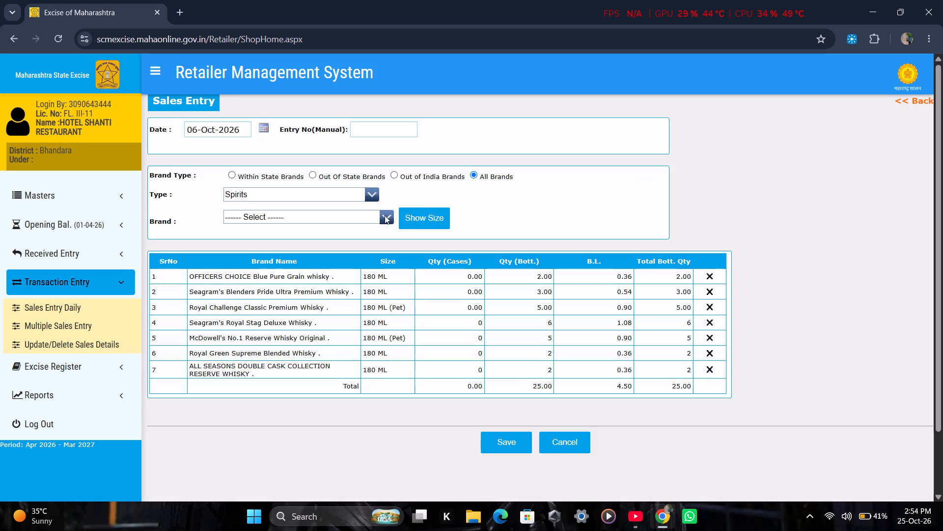
# Add 4 bottles of Seagram's Imperial Blue Superior Grain Whisky in 180 ML size to the 06-Oct-2026 sales entry.
pyautogui.click(385, 213)
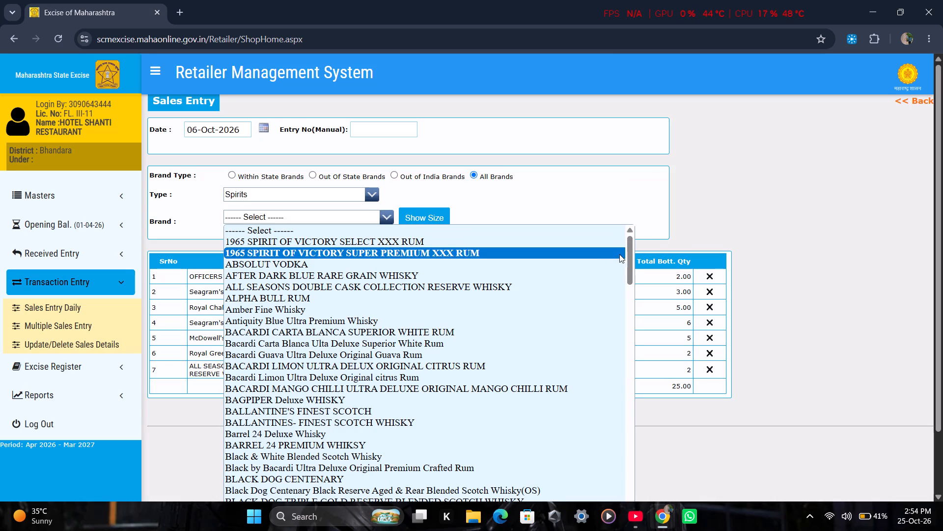
pyautogui.moveTo(630, 252); pyautogui.dragTo(629, 271)
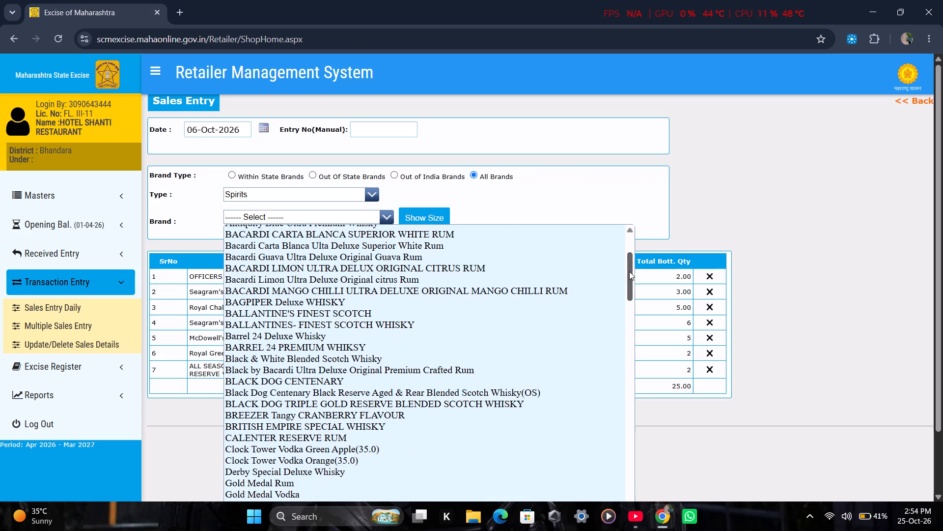
pyautogui.moveTo(629, 271); pyautogui.dragTo(649, 332)
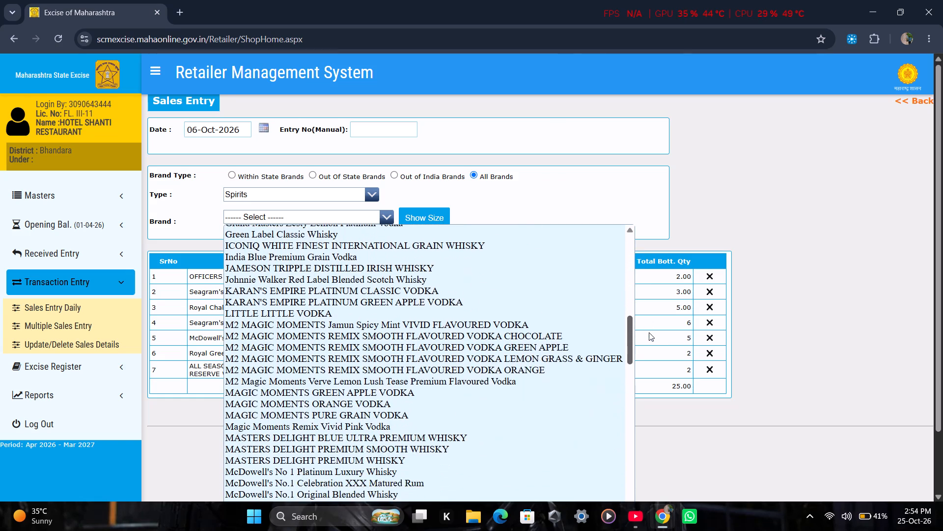
pyautogui.moveTo(649, 332); pyautogui.dragTo(662, 338)
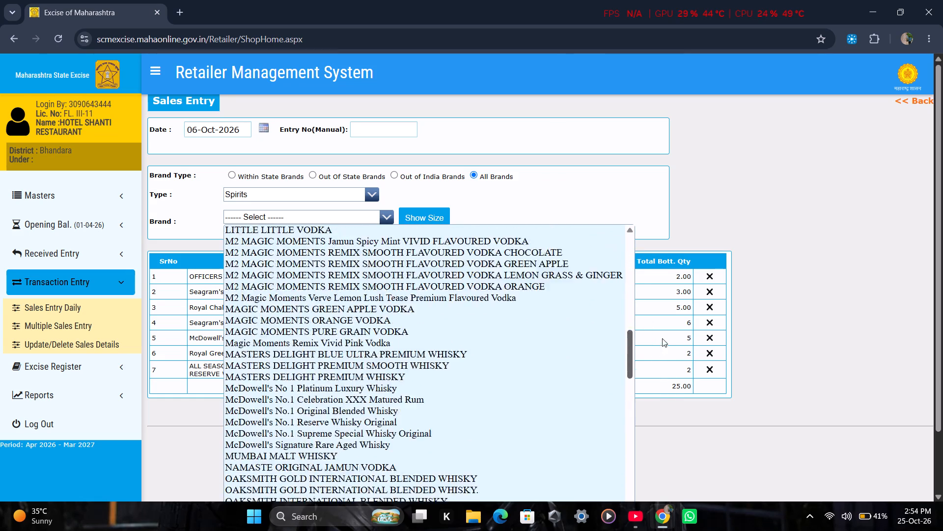
pyautogui.moveTo(662, 338); pyautogui.dragTo(696, 459)
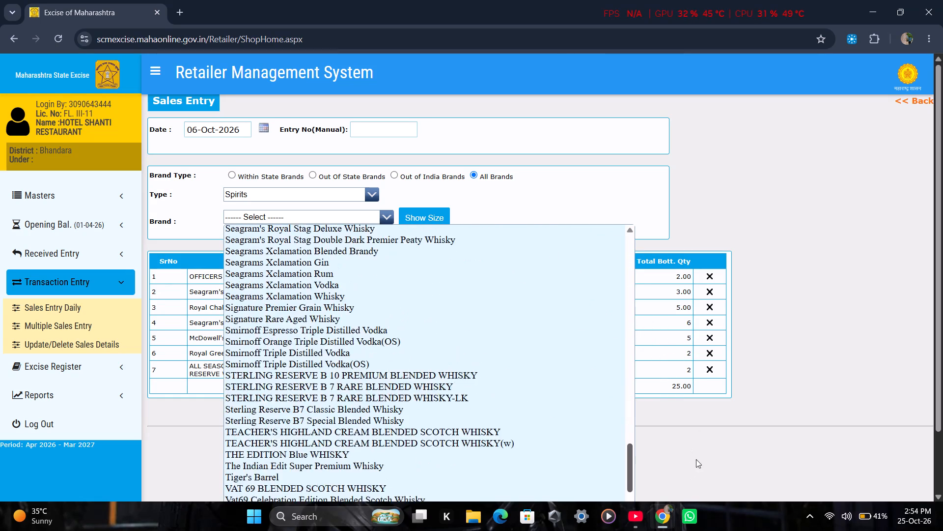
pyautogui.moveTo(696, 459); pyautogui.dragTo(697, 441)
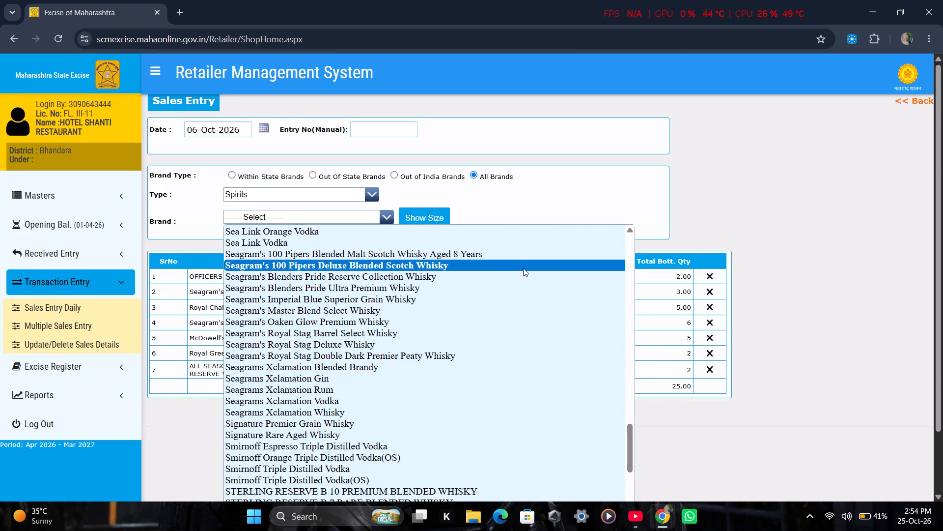
pyautogui.click(529, 300)
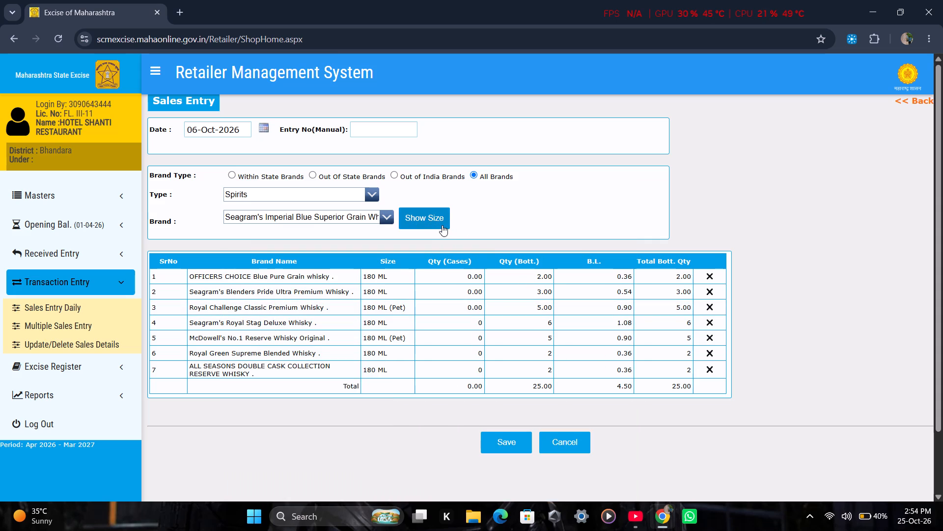
pyautogui.click(442, 224)
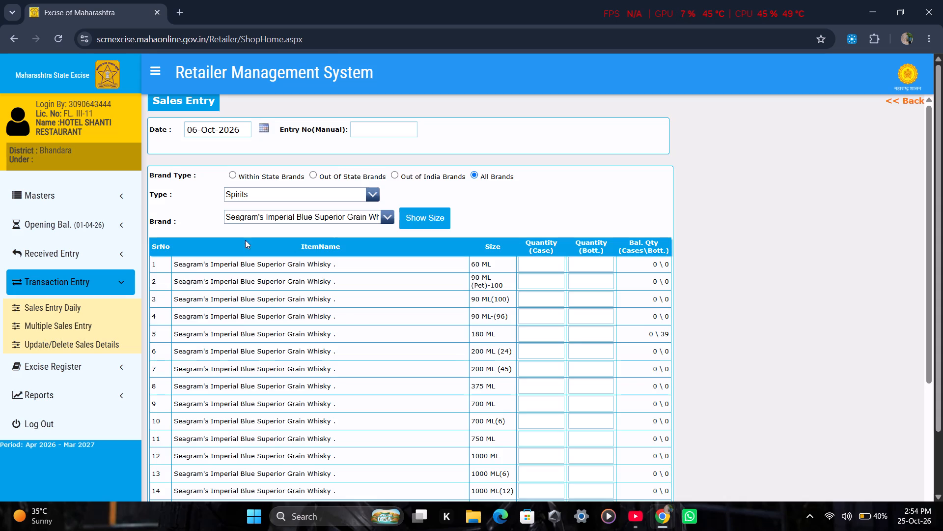
pyautogui.click(585, 336)
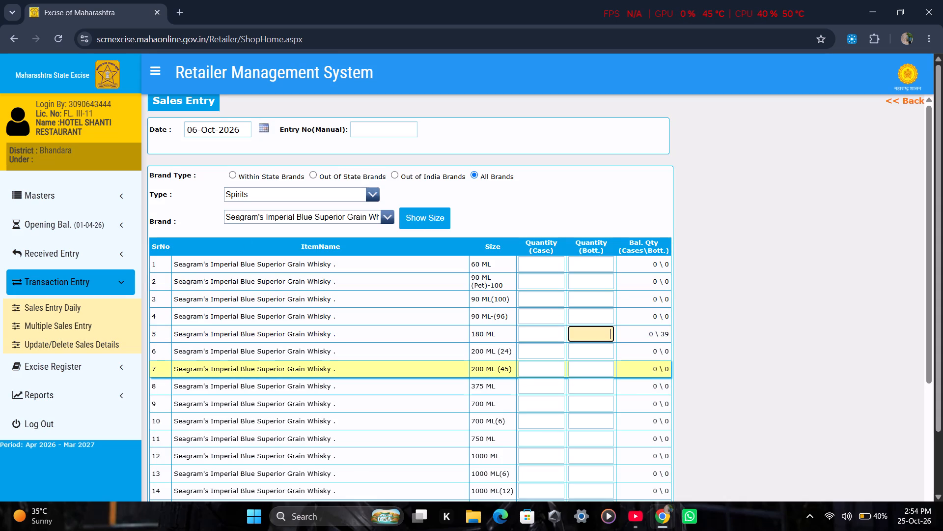
pyautogui.press('4')
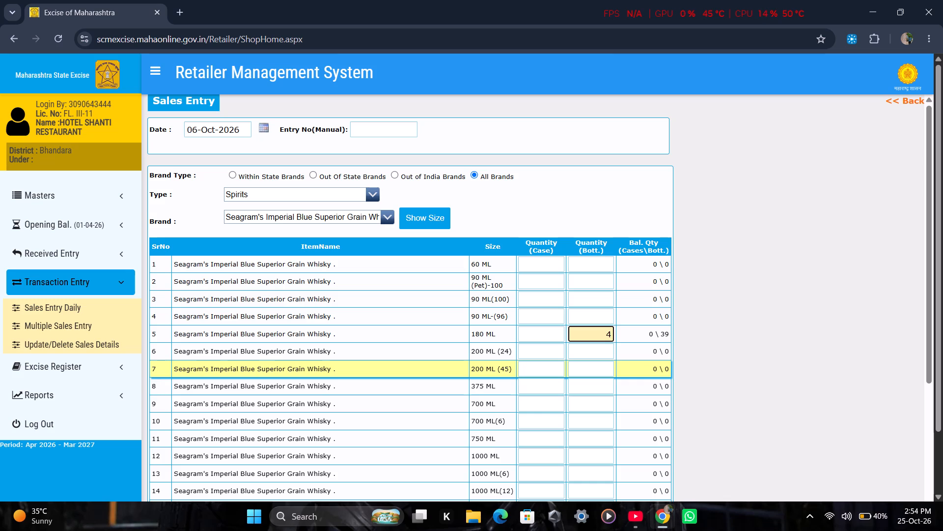
pyautogui.scroll(-1, 570, 322)
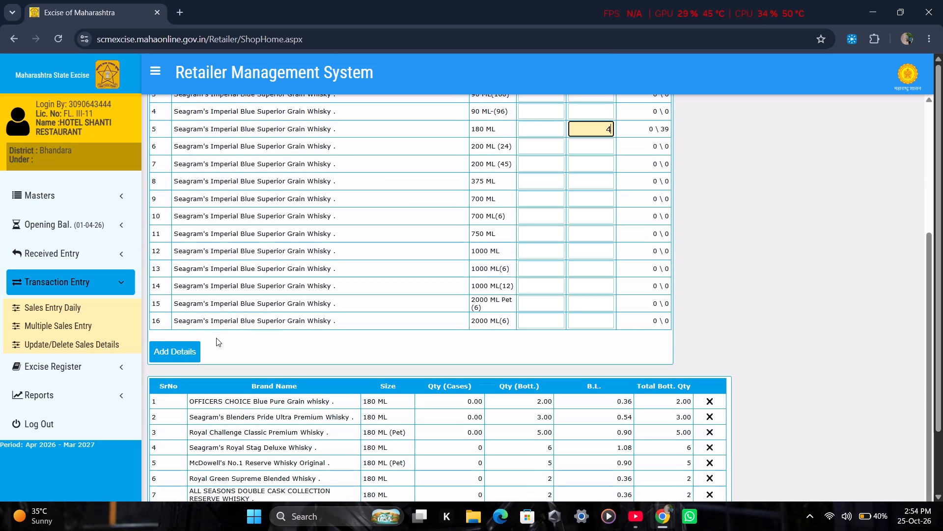
pyautogui.click(159, 352)
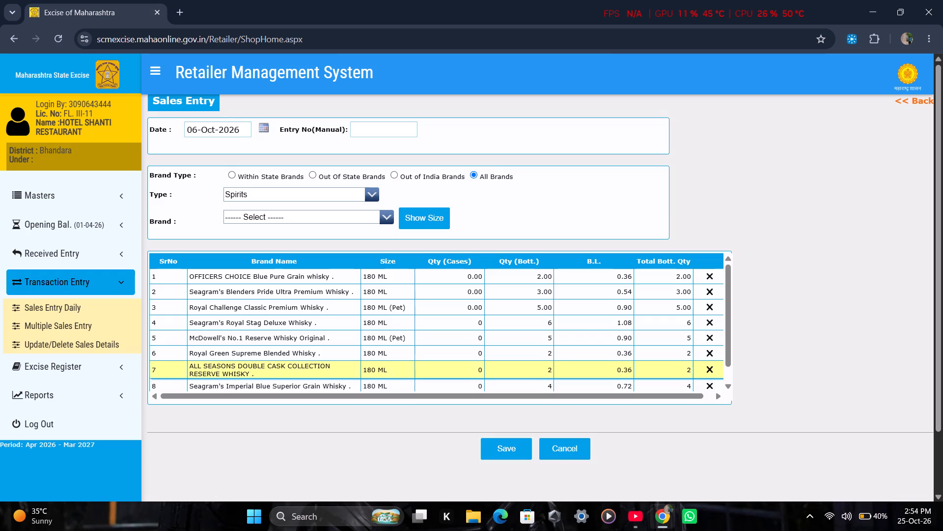
# Add 3 bottles of Old Royal Scot Reserve Whisky in 180 ML size to the 06-Oct-2026 sales entry.
pyautogui.scroll(-3, 199, 345)
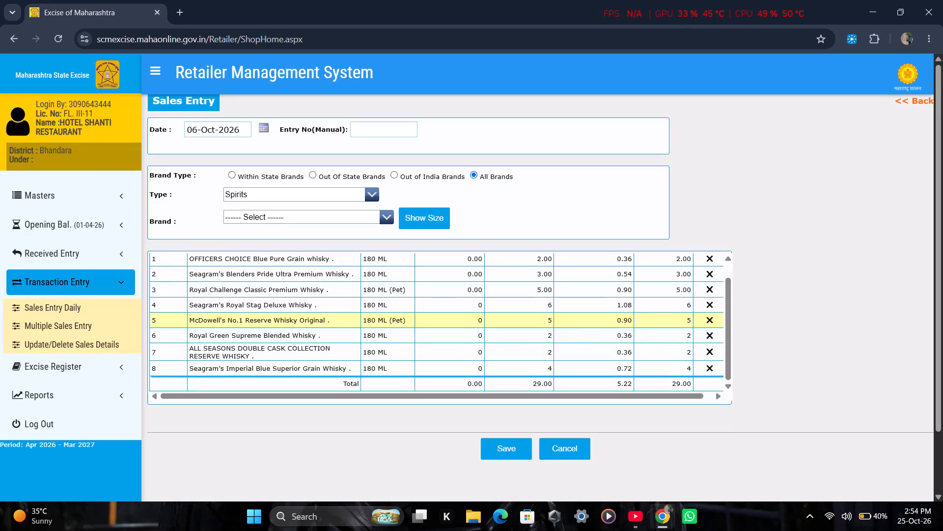
pyautogui.scroll(2, 210, 366)
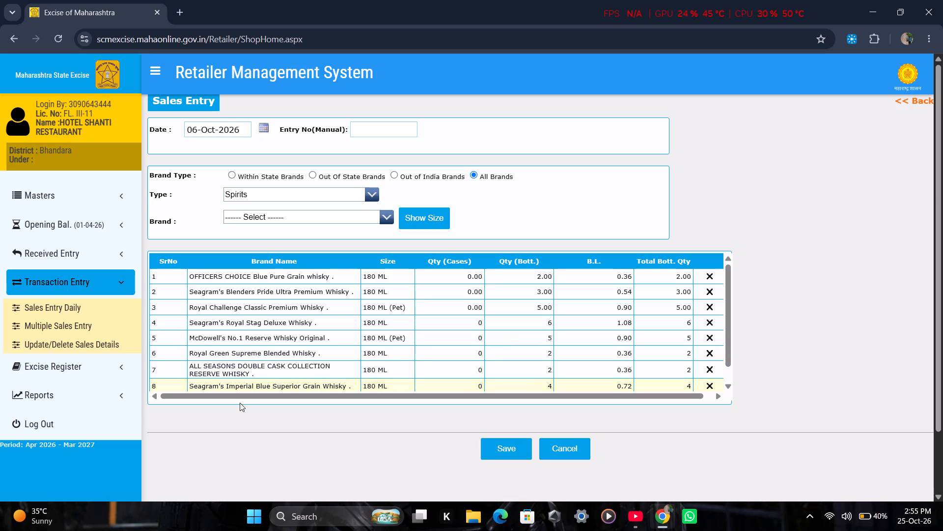
pyautogui.scroll(1, 239, 401)
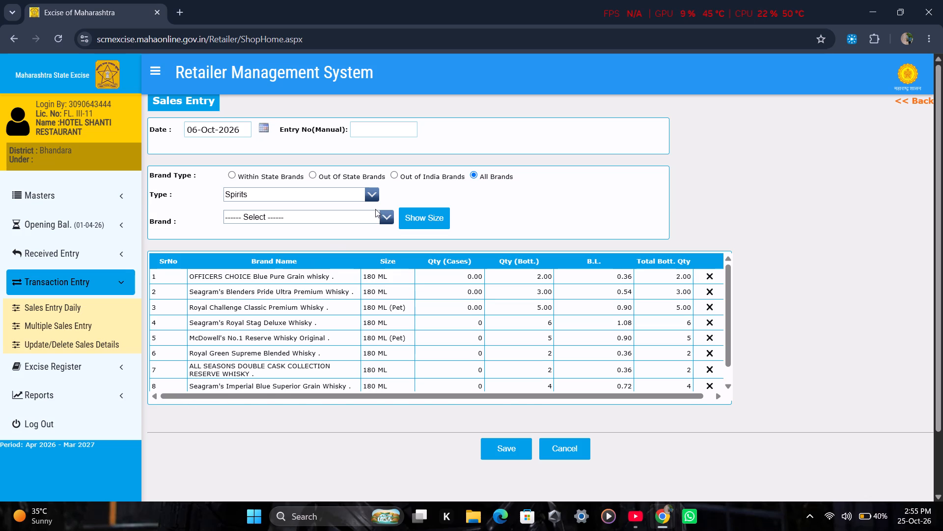
pyautogui.click(390, 214)
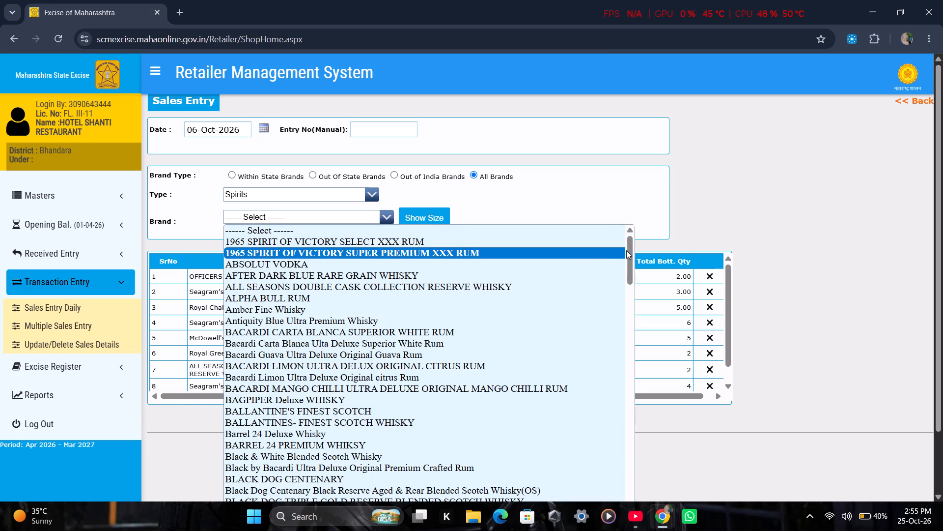
pyautogui.moveTo(629, 248); pyautogui.dragTo(634, 256)
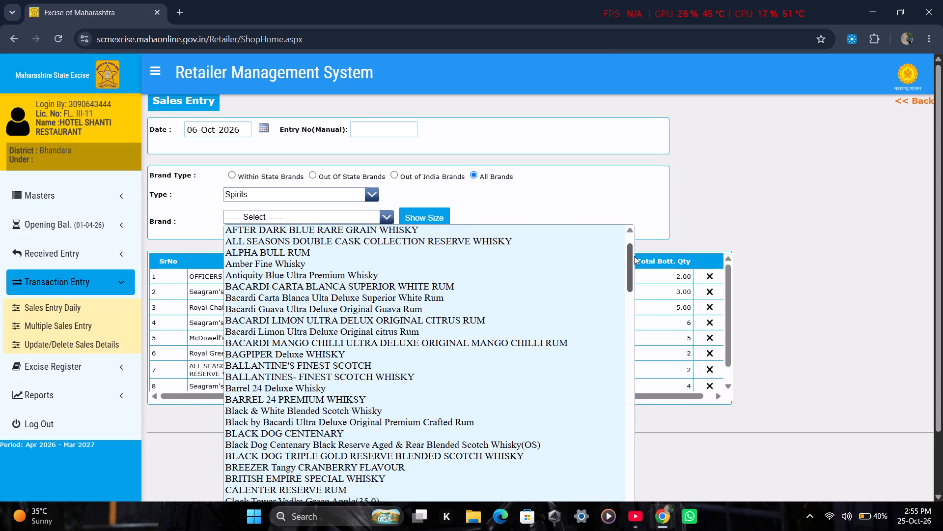
pyautogui.moveTo(634, 256); pyautogui.dragTo(632, 367)
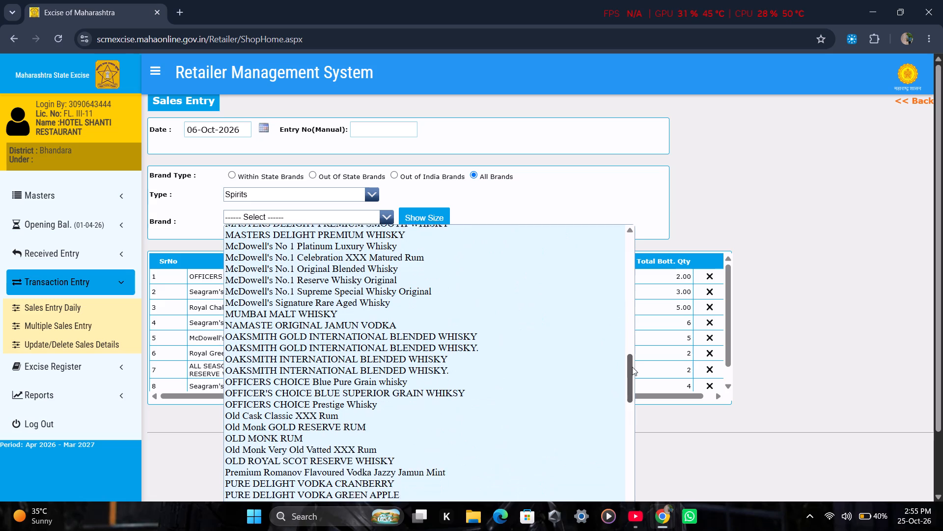
pyautogui.moveTo(632, 367); pyautogui.dragTo(632, 370)
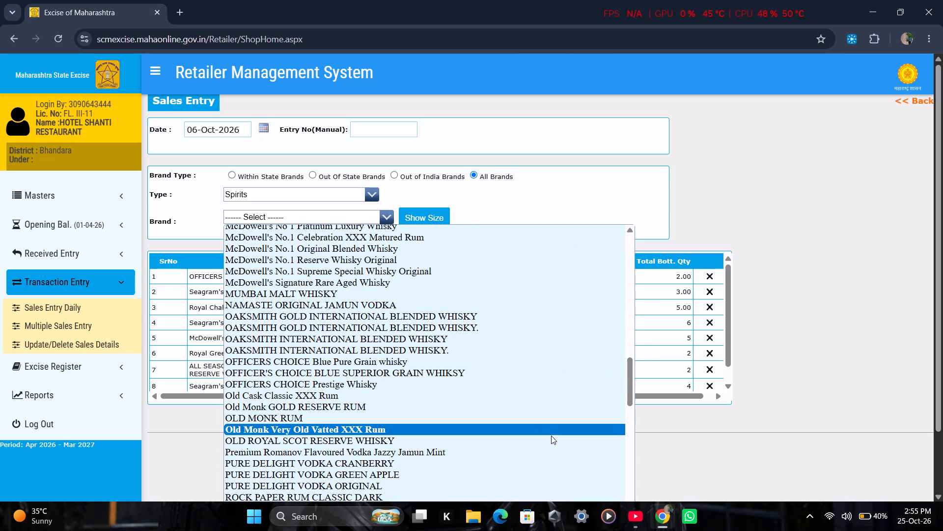
pyautogui.click(551, 436)
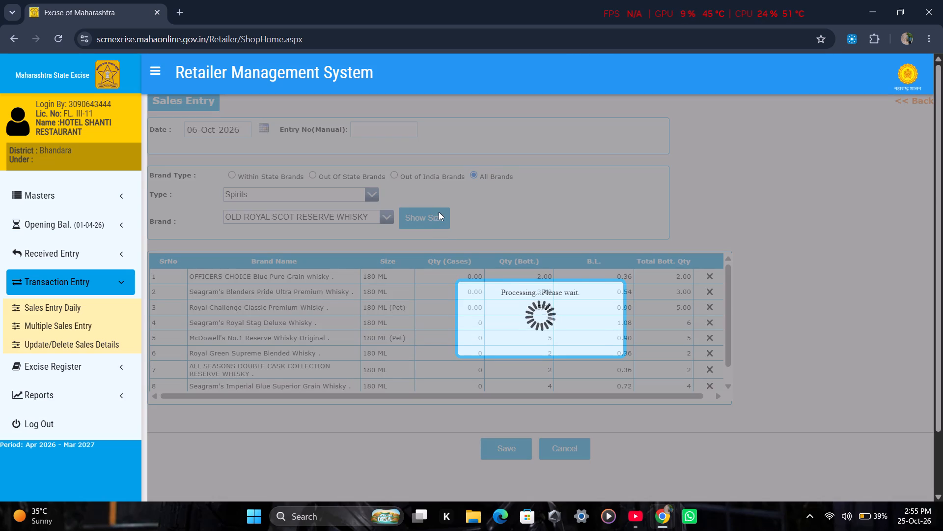
pyautogui.click(439, 212)
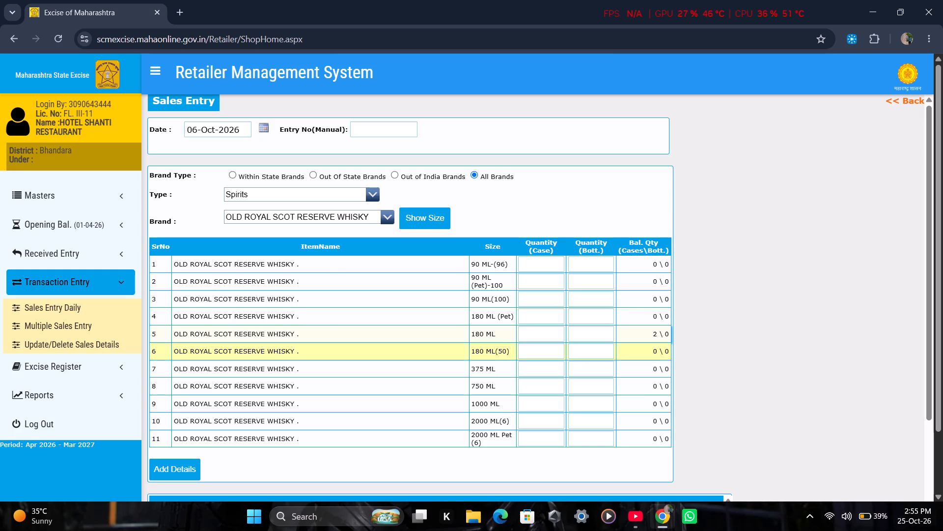
pyautogui.click(573, 336)
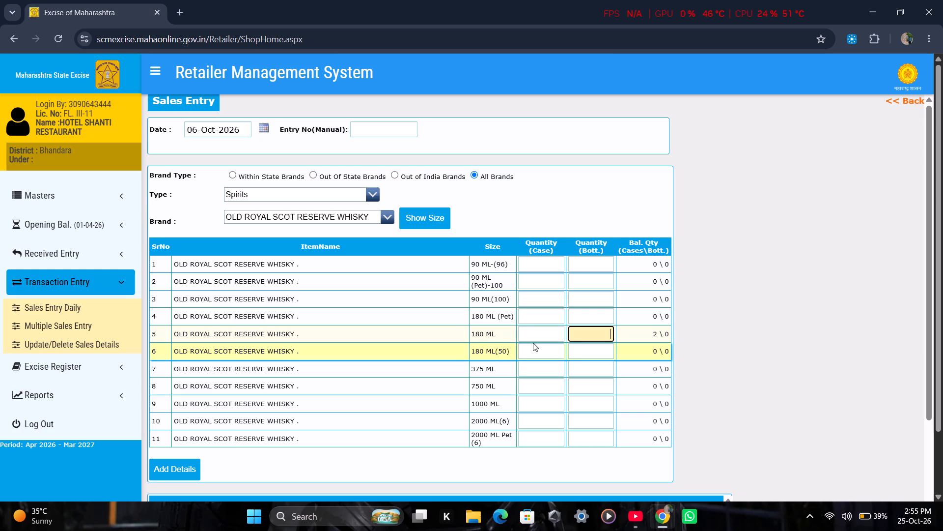
pyautogui.press('3')
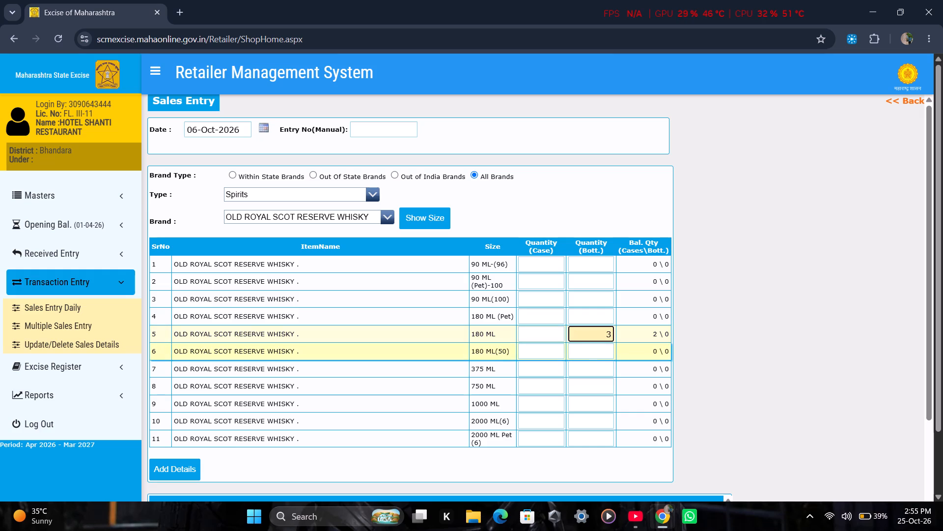
pyautogui.click(196, 464)
pyautogui.press('Return')
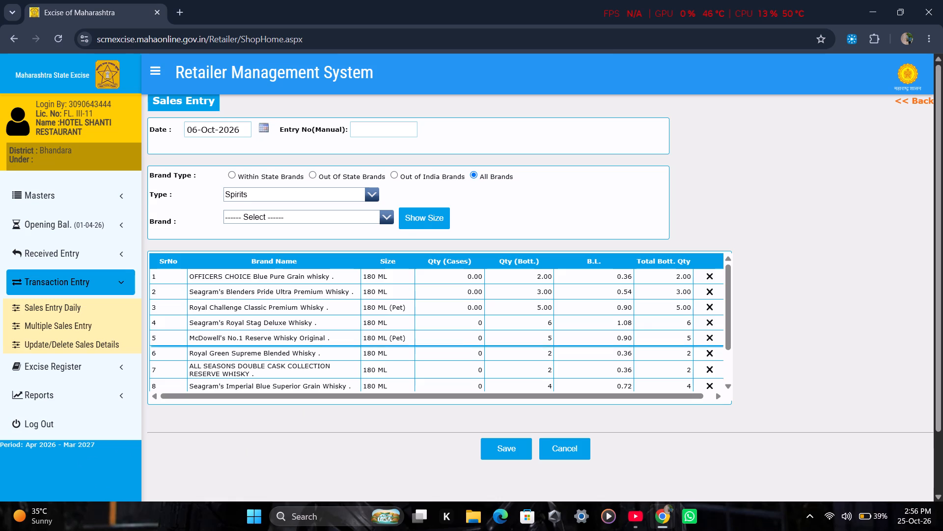
# Select Mumbai Malt Whisky as the brand for another line of the 06-Oct-2026 sales entry.
pyautogui.click(389, 219)
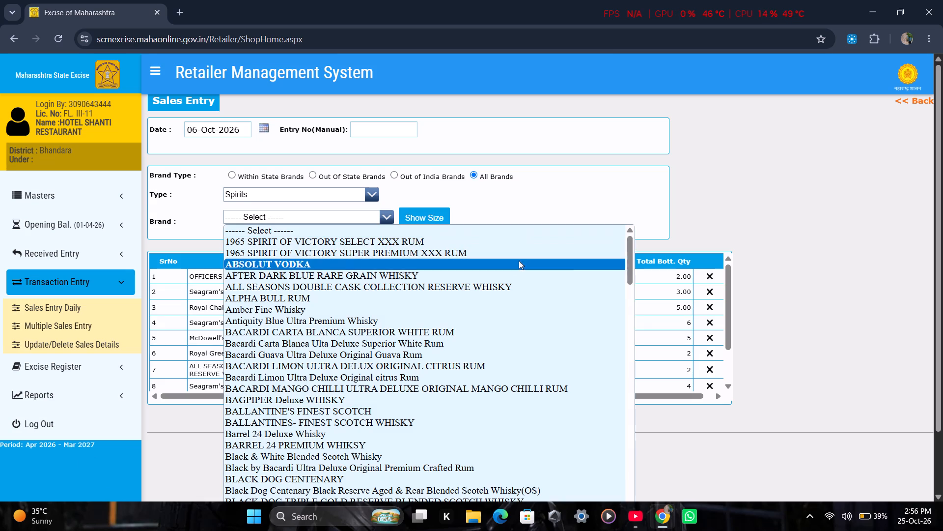
pyautogui.moveTo(631, 274); pyautogui.dragTo(614, 314)
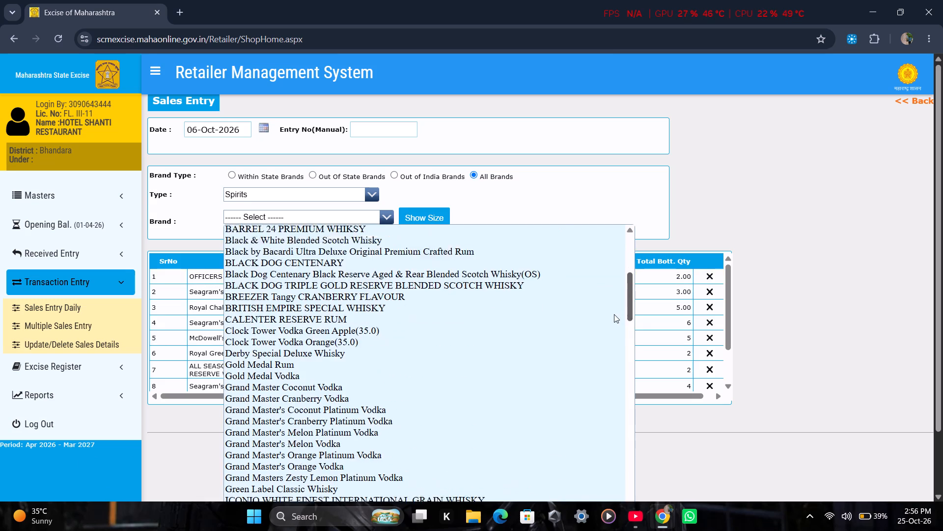
pyautogui.moveTo(614, 314); pyautogui.dragTo(612, 379)
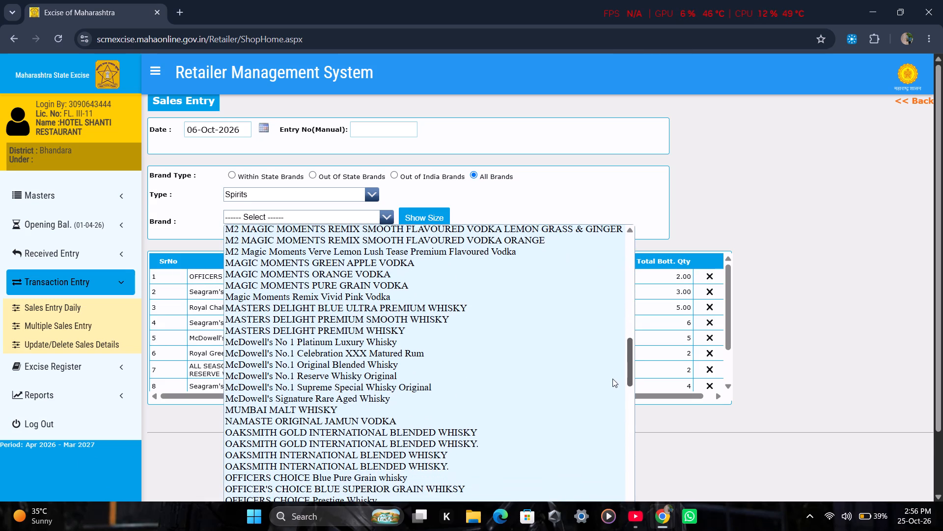
pyautogui.moveTo(612, 379); pyautogui.dragTo(613, 385)
pyautogui.click(598, 356)
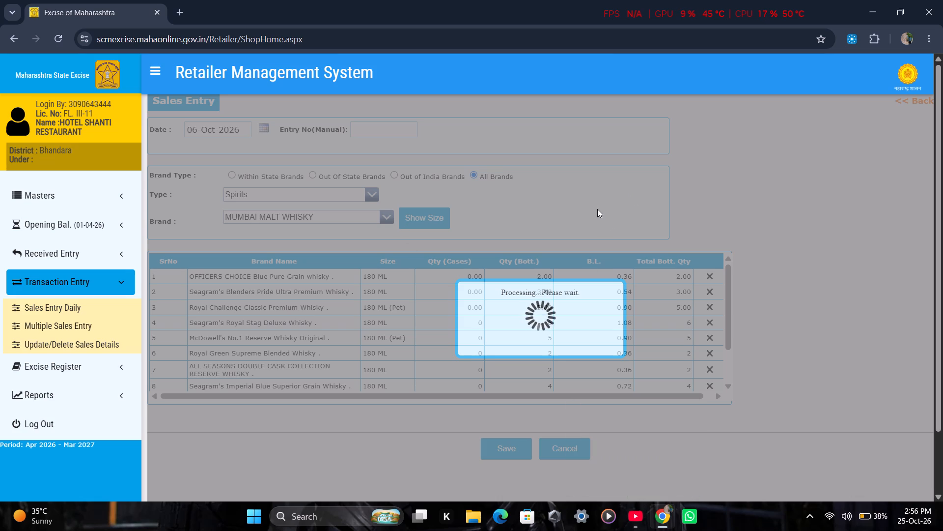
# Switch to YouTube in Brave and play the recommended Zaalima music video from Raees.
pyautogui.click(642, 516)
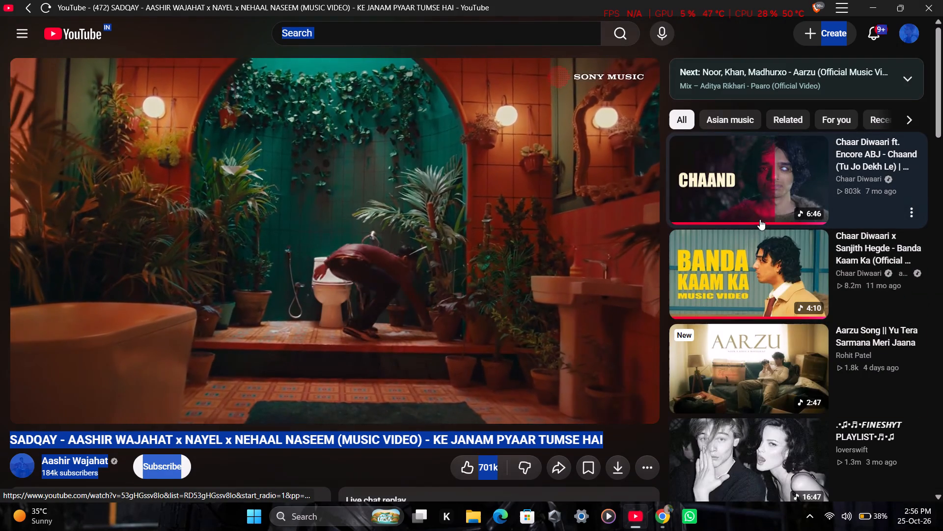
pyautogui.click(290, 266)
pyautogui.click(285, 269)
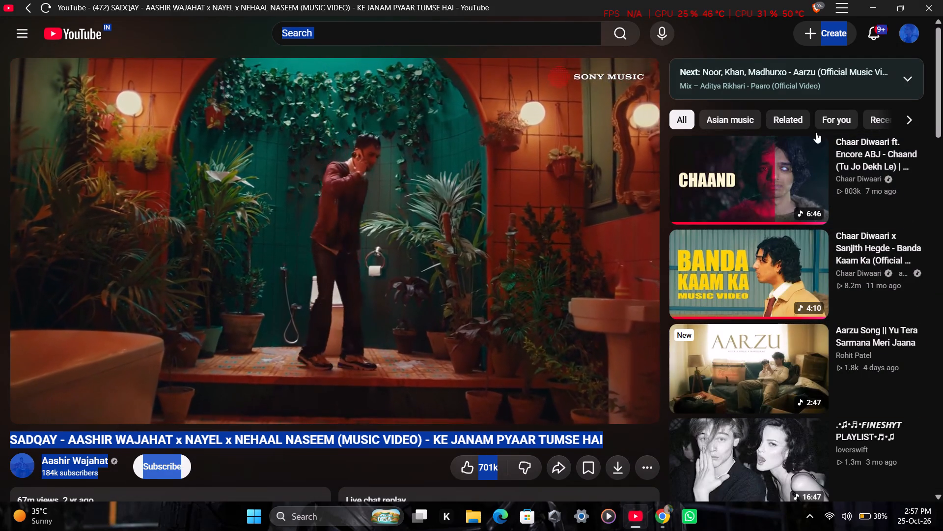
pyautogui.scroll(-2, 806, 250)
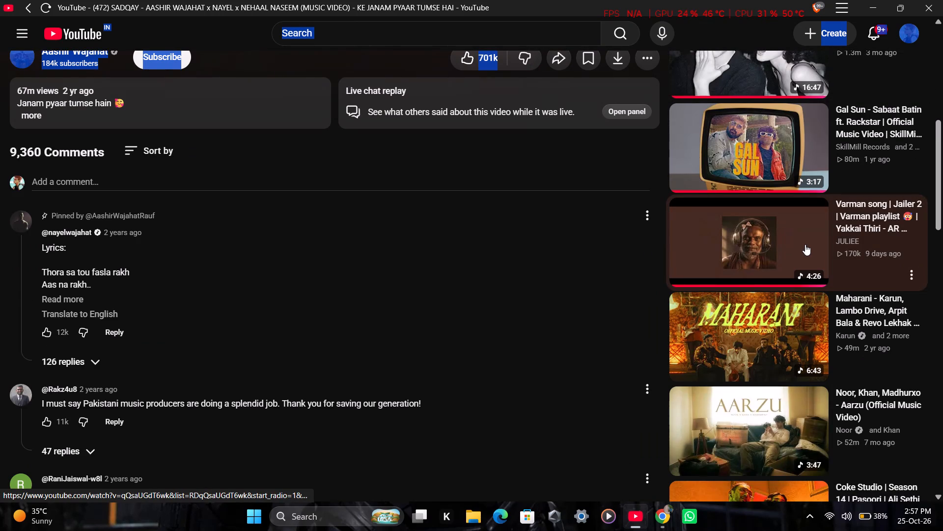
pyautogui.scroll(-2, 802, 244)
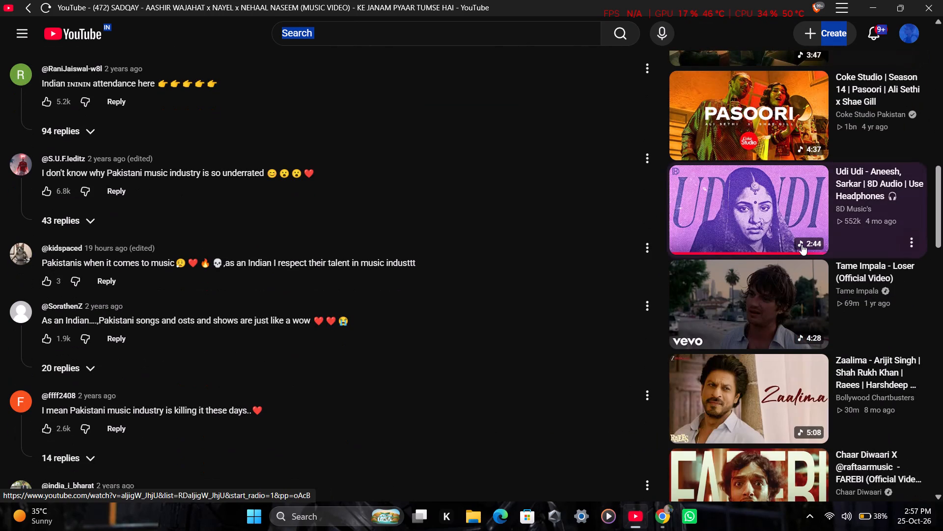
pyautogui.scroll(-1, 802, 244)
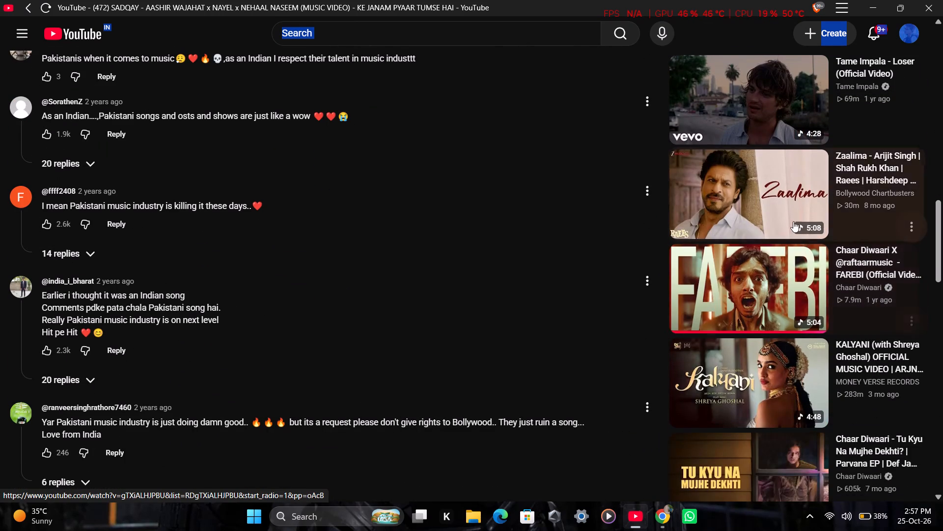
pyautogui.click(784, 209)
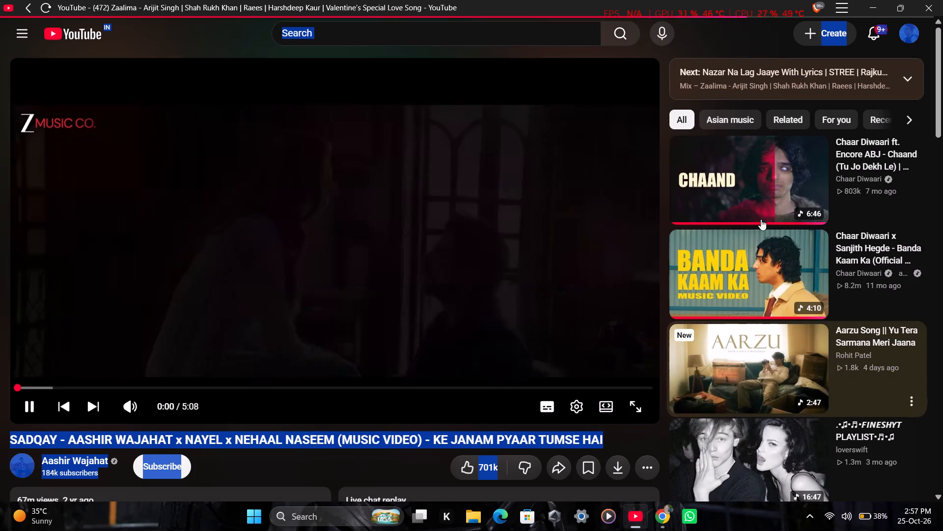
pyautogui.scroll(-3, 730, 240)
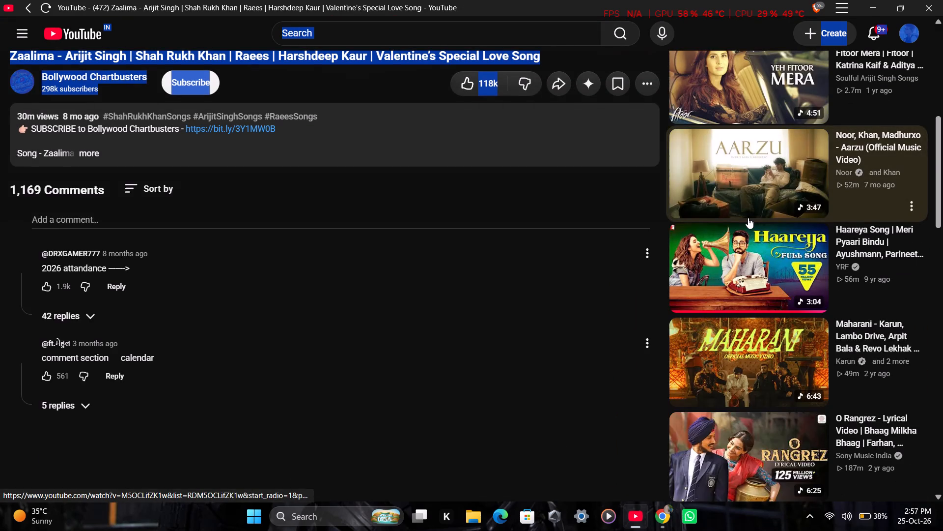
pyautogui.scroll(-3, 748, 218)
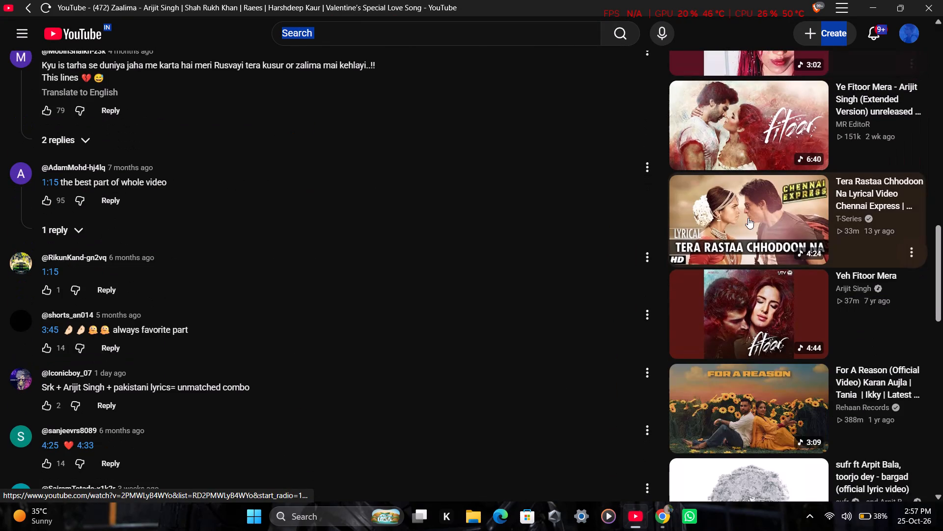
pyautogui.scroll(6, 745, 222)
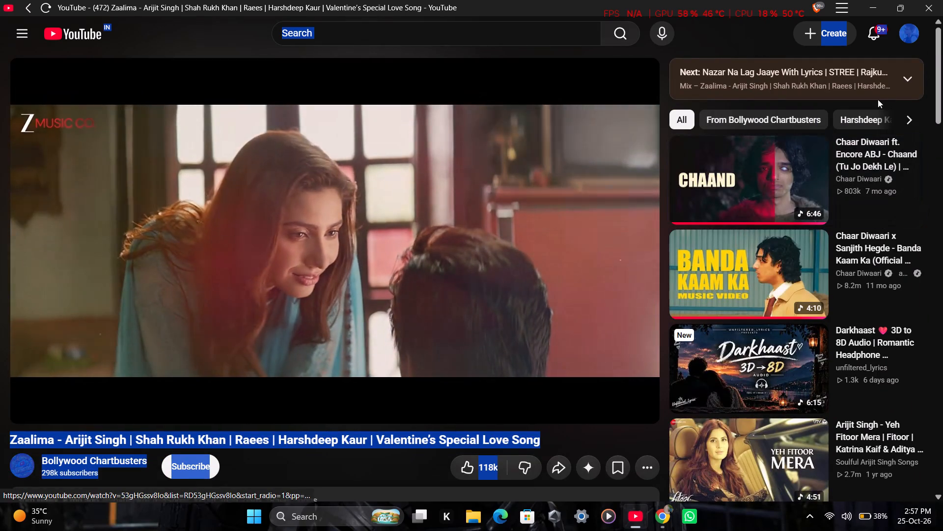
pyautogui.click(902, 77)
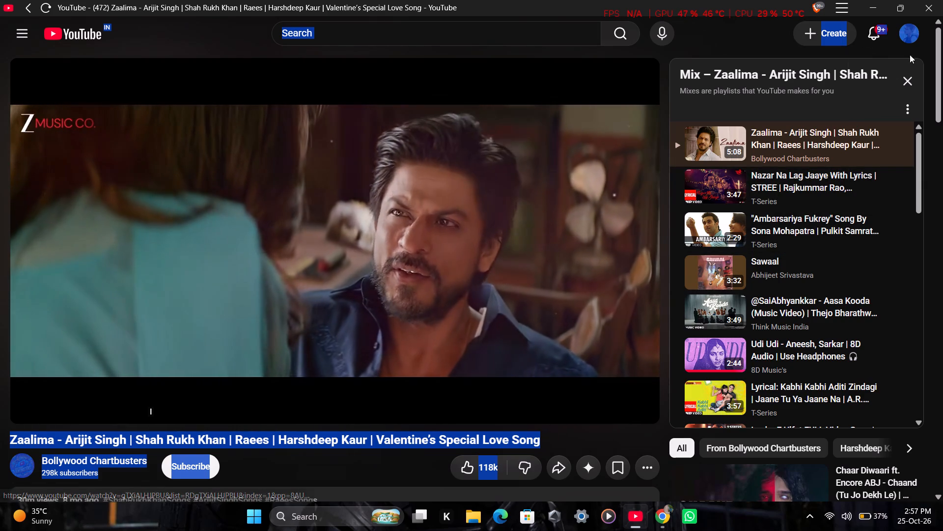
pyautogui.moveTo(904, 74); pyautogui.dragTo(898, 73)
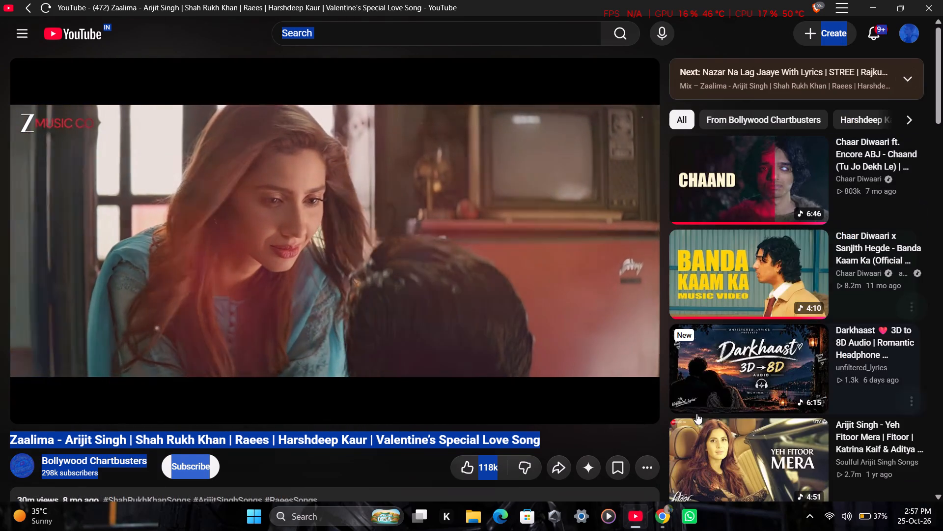
# Return to the excise portal in Chrome and add 3 bottles of Mumbai Malt Whisky in 180 ML(50) size to the sales entry.
pyautogui.click(658, 522)
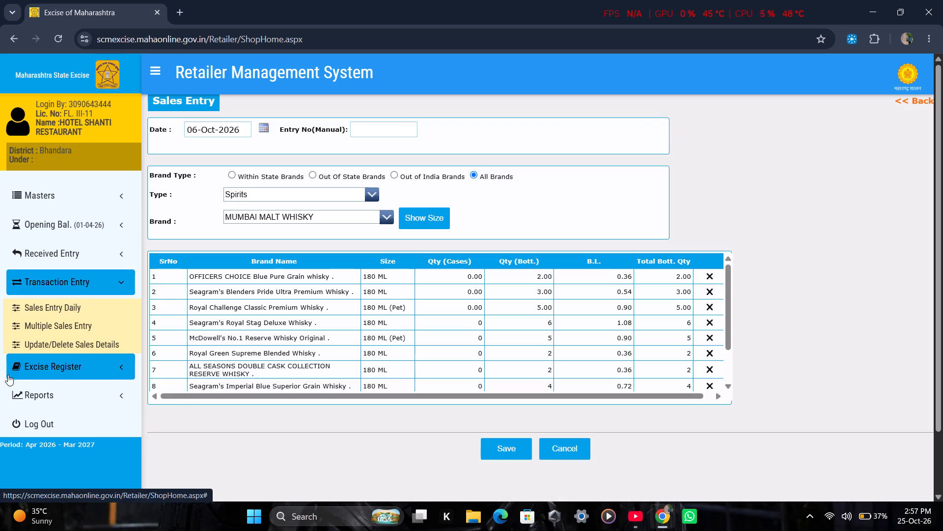
pyautogui.click(443, 218)
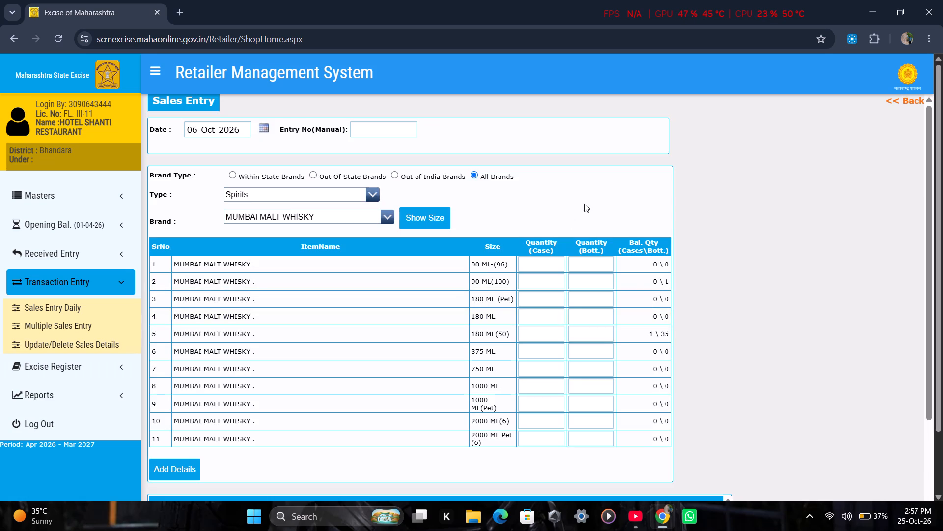
pyautogui.click(606, 339)
pyautogui.press('3')
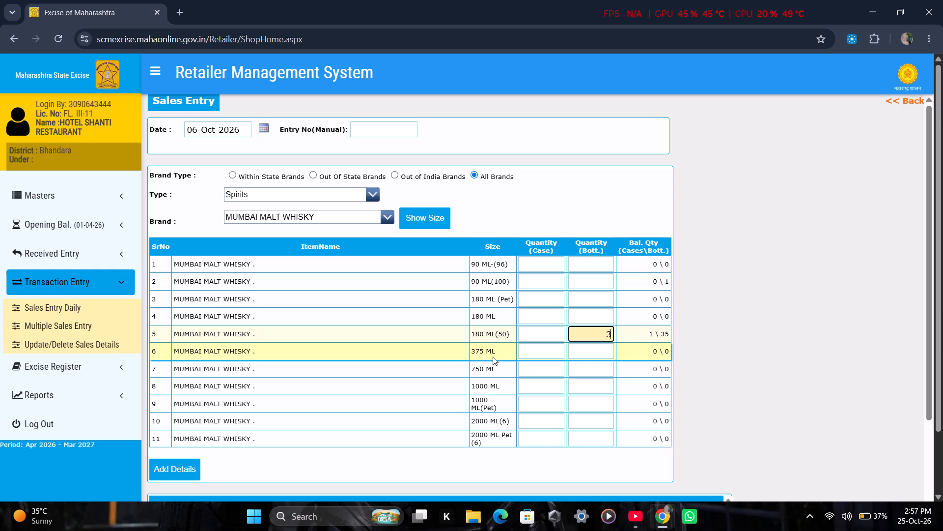
pyautogui.click(166, 456)
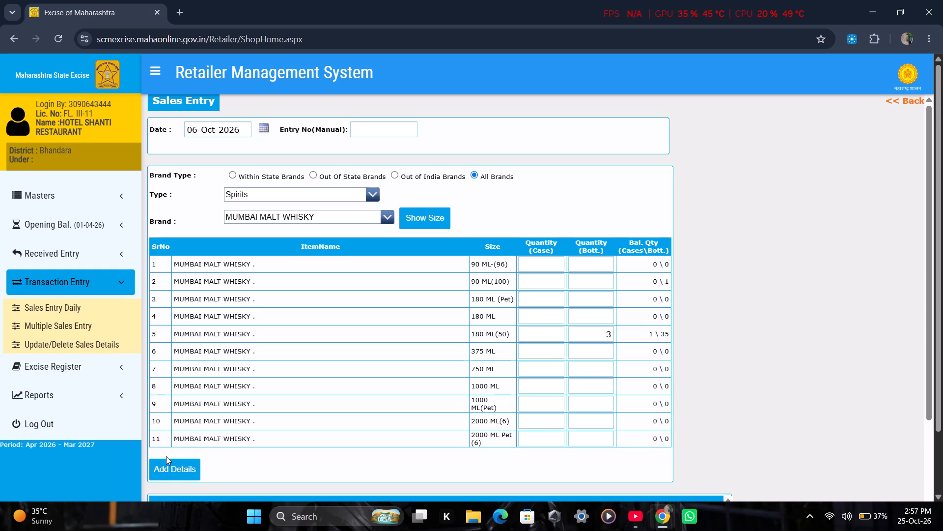
pyautogui.click(168, 469)
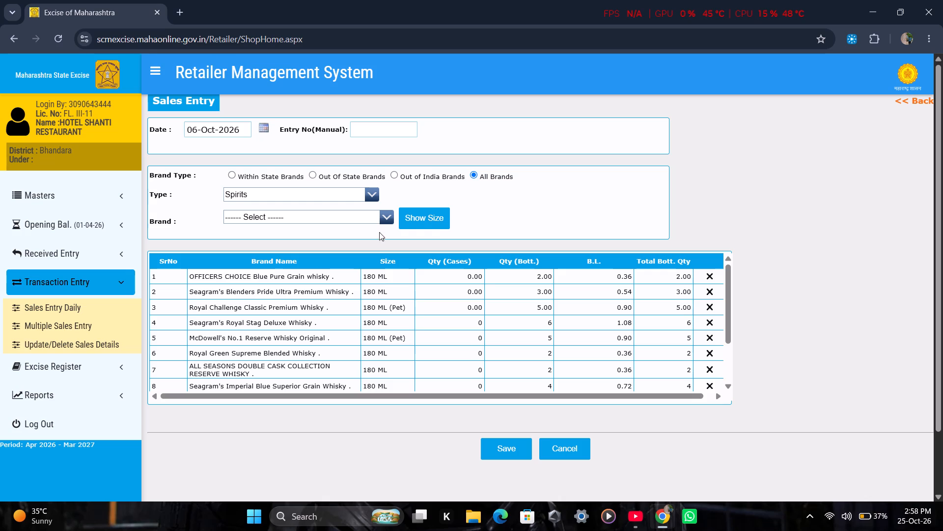
# Add 2 bottles of Masters Delight Premium Smooth Whisky in 180 ML size to the 06-Oct-2026 sales entry.
pyautogui.click(387, 217)
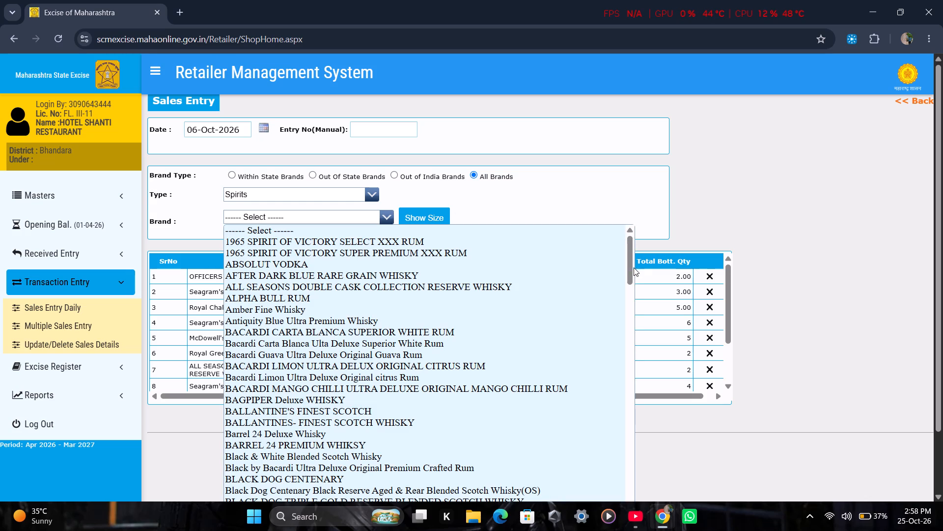
pyautogui.moveTo(627, 257); pyautogui.dragTo(639, 300)
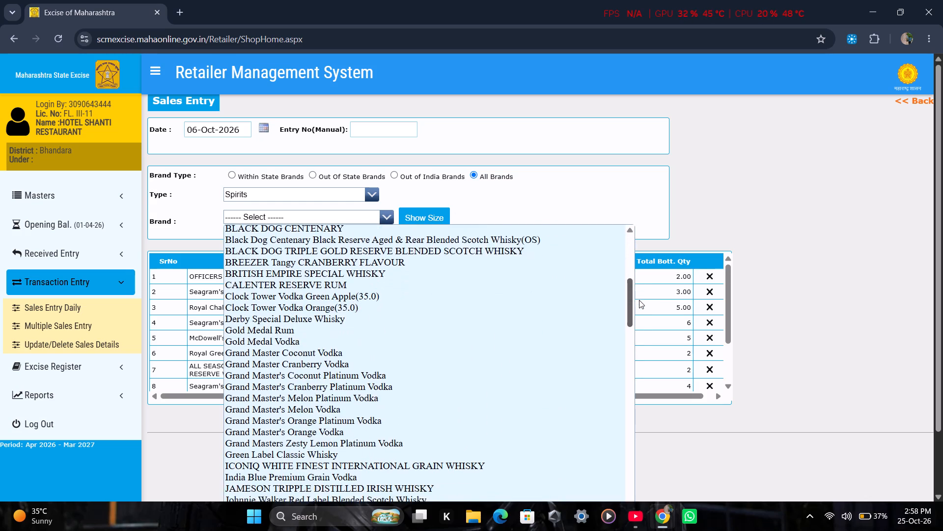
pyautogui.moveTo(639, 300); pyautogui.dragTo(635, 392)
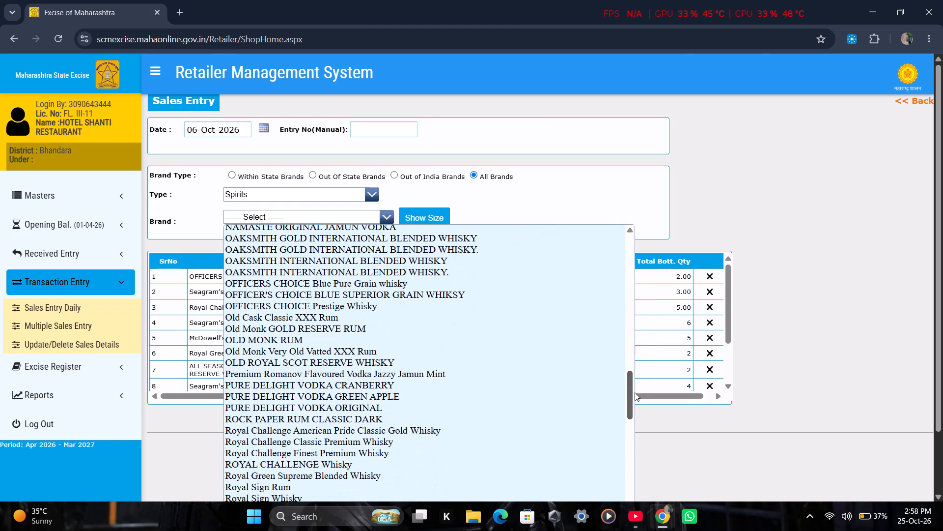
pyautogui.moveTo(635, 392); pyautogui.dragTo(630, 371)
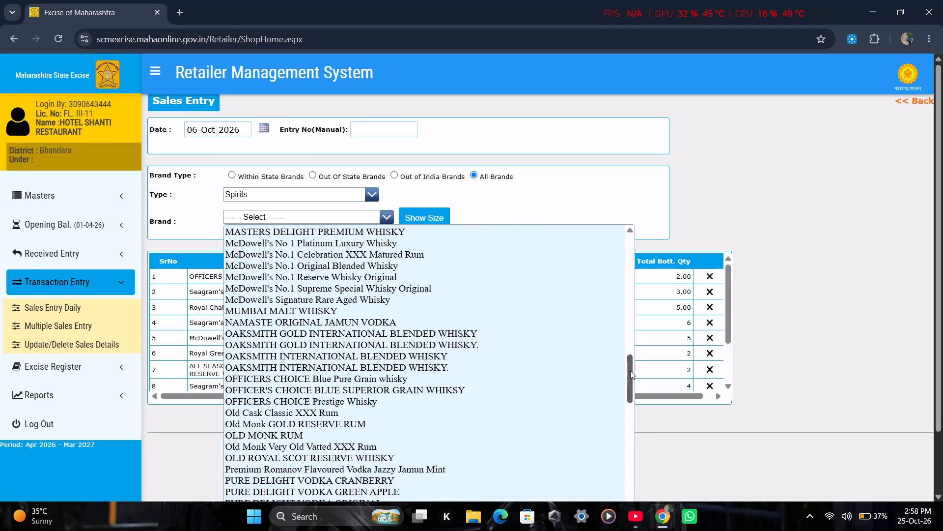
pyautogui.moveTo(630, 371); pyautogui.dragTo(614, 354)
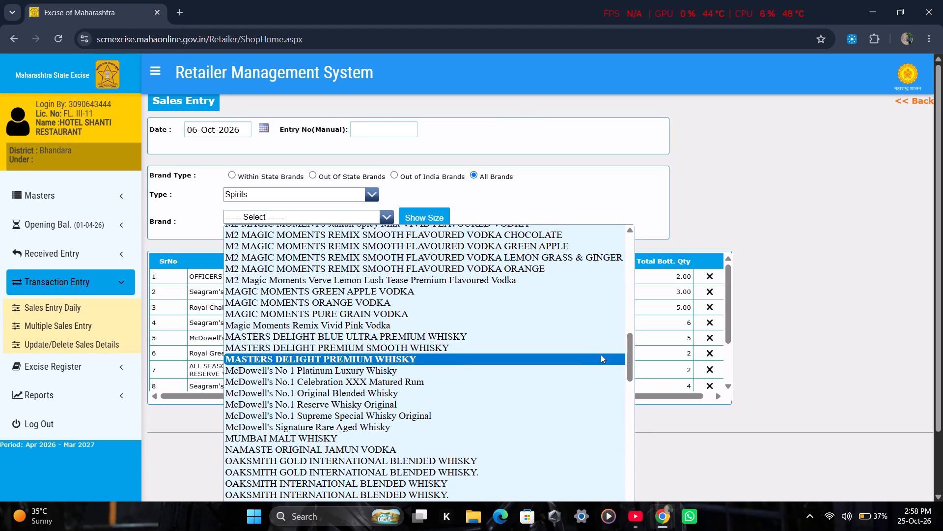
pyautogui.click(601, 352)
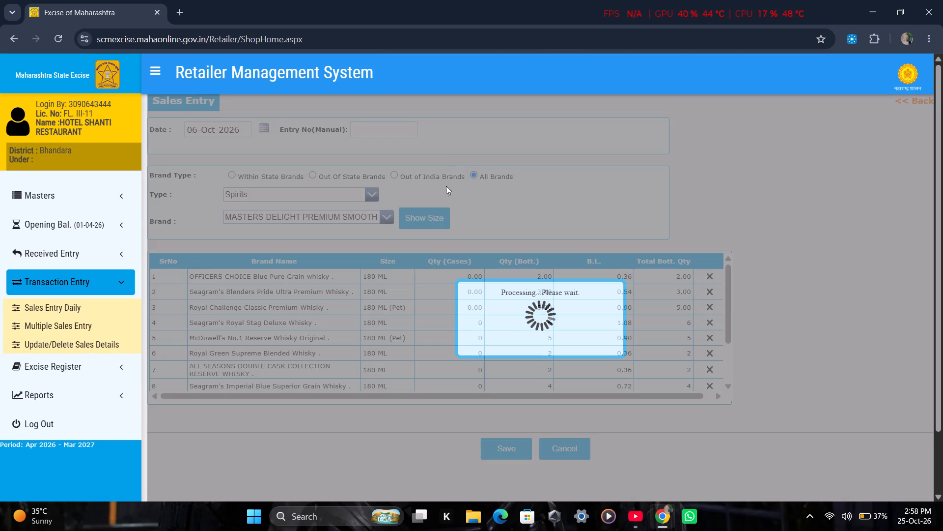
pyautogui.click(434, 216)
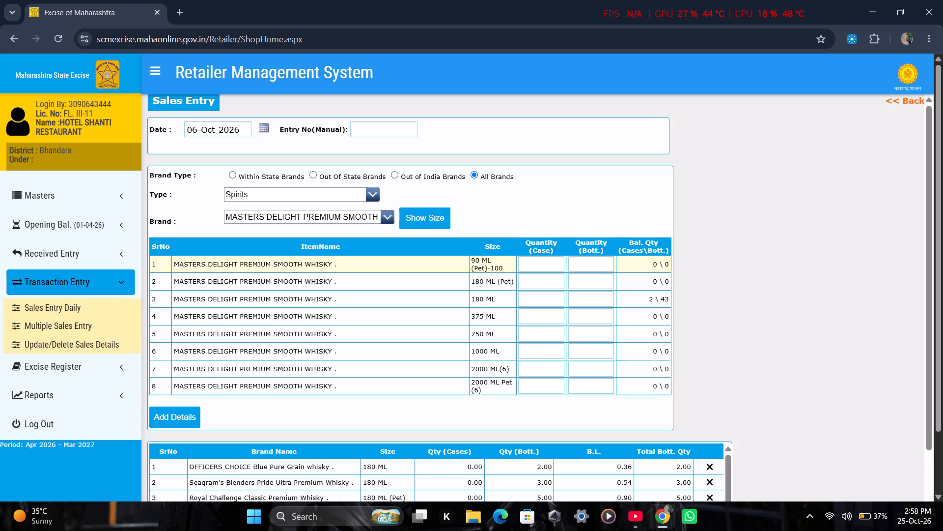
pyautogui.click(606, 299)
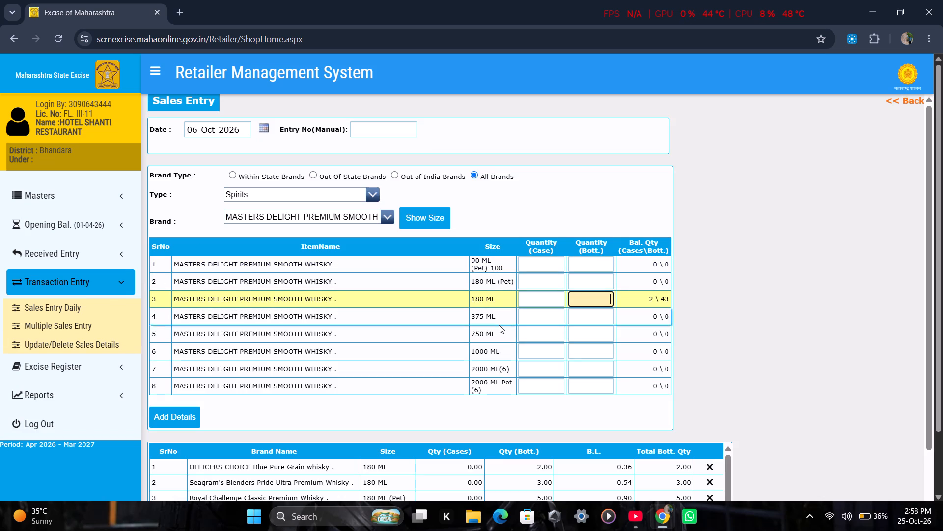
pyautogui.press('2')
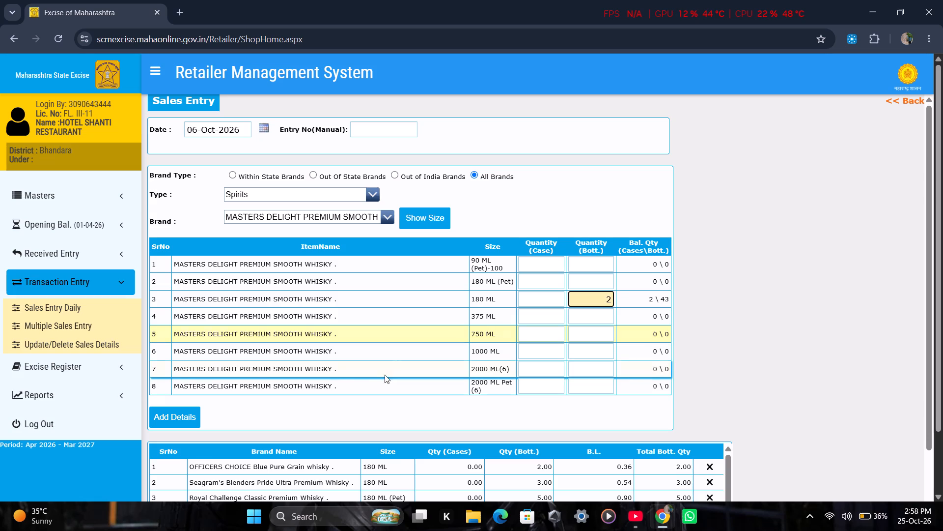
pyautogui.click(194, 418)
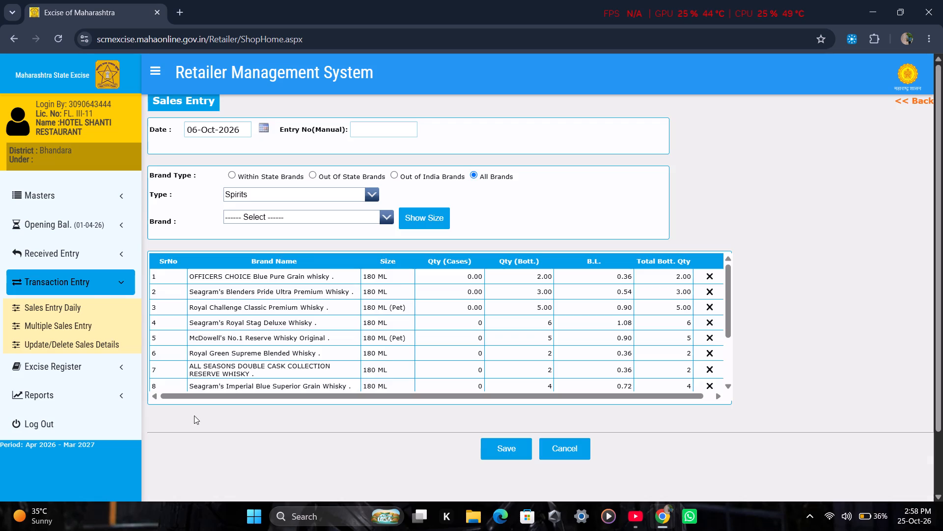
# Add 16 bottles of Sahyadri Gold Premium Whisky in 180 ML size to the 06-Oct-2026 sales entry.
pyautogui.click(386, 213)
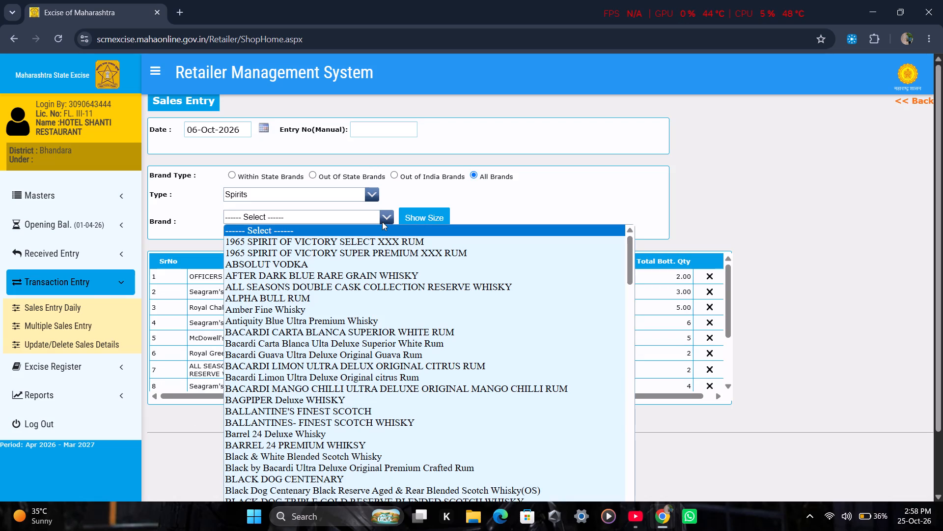
pyautogui.moveTo(627, 260); pyautogui.dragTo(637, 280)
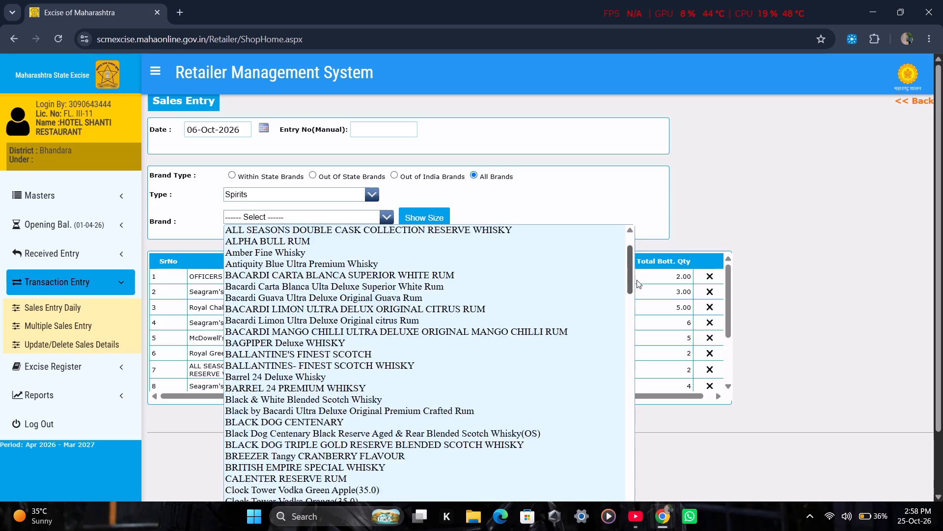
pyautogui.moveTo(637, 280); pyautogui.dragTo(648, 376)
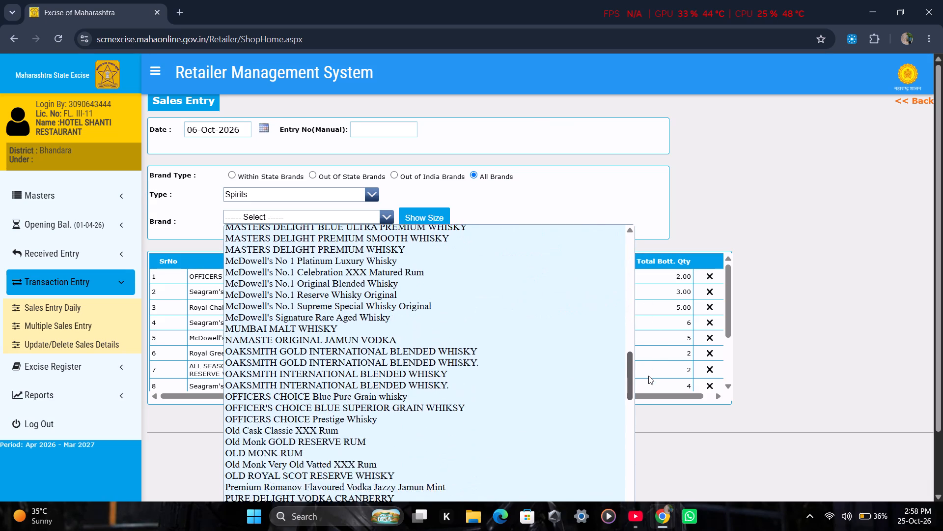
pyautogui.moveTo(648, 376); pyautogui.dragTo(648, 401)
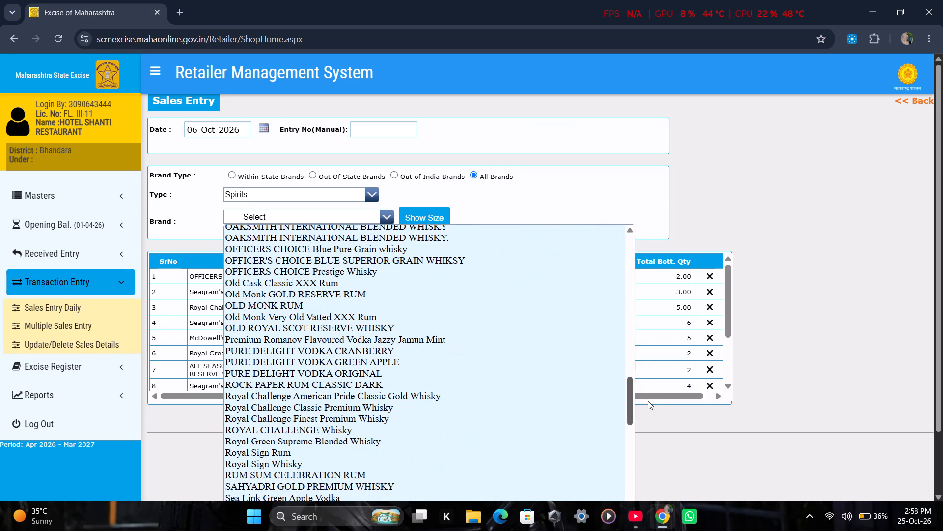
pyautogui.moveTo(648, 401); pyautogui.dragTo(641, 410)
pyautogui.click(587, 434)
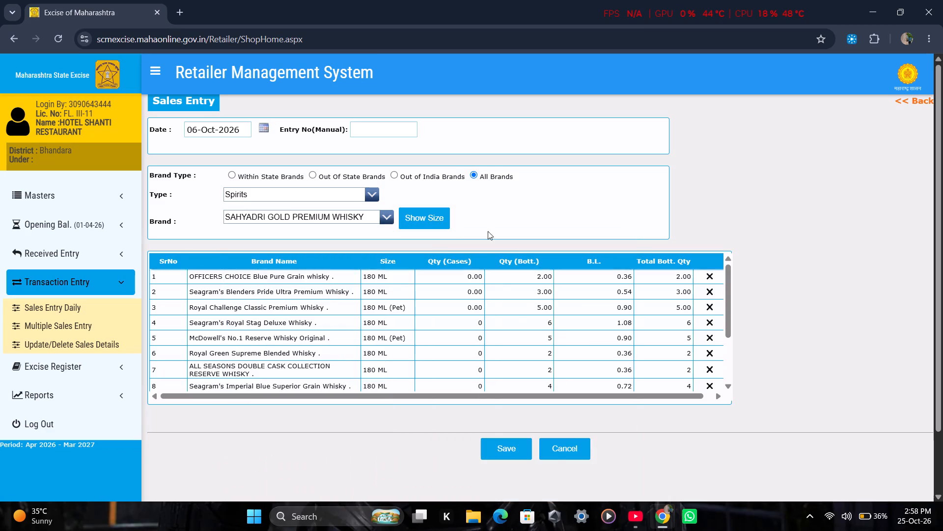
pyautogui.click(438, 218)
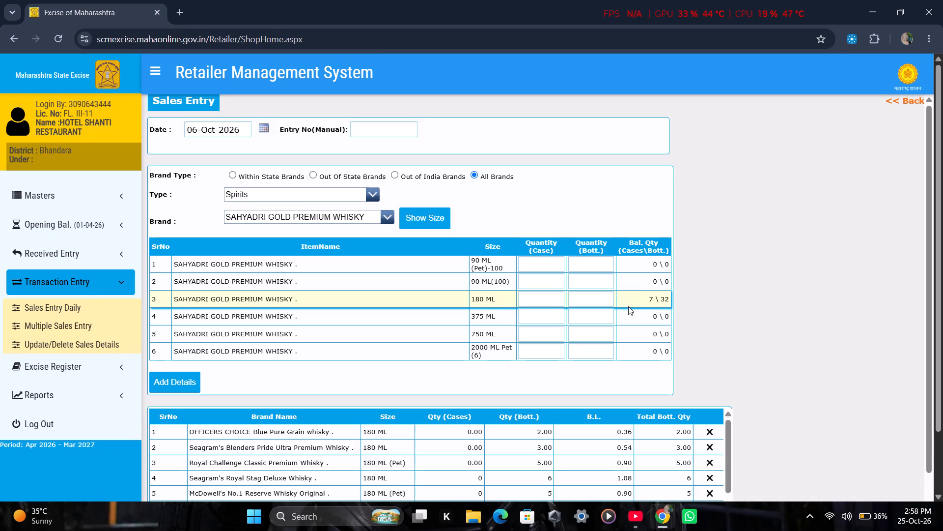
pyautogui.click(593, 305)
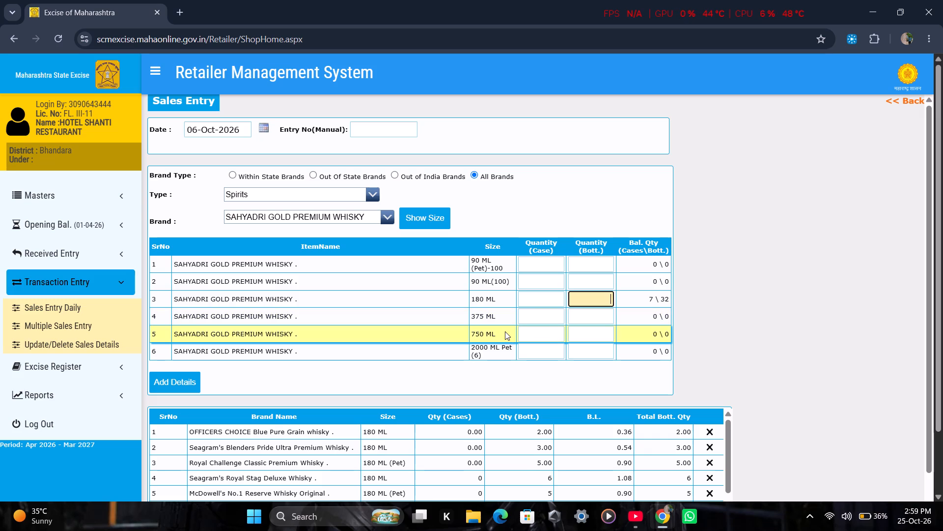
pyautogui.press('1')
pyautogui.press('6')
pyautogui.press('6')
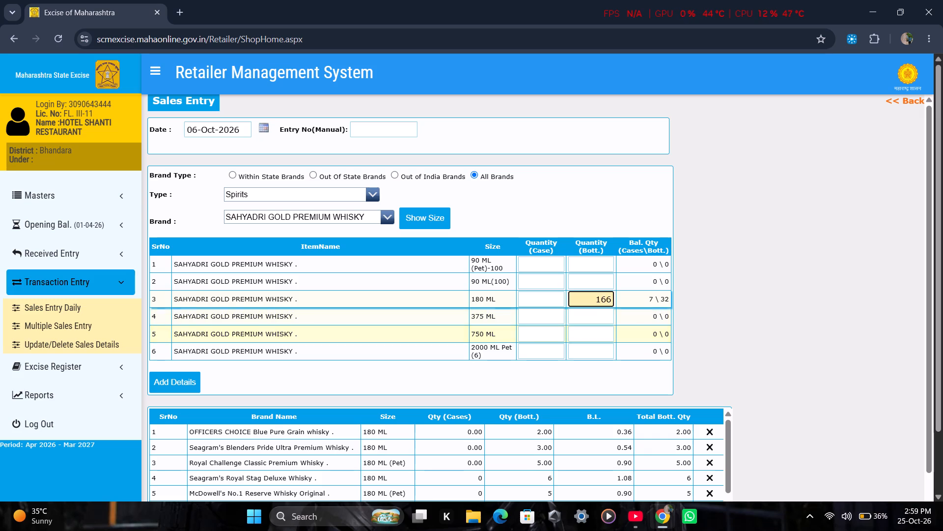
pyautogui.press('BackSpace')
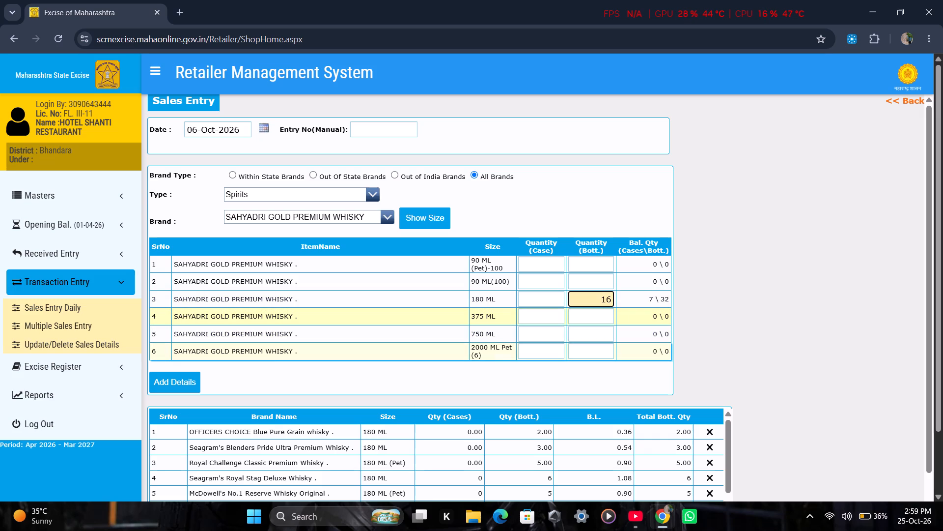
pyautogui.click(174, 378)
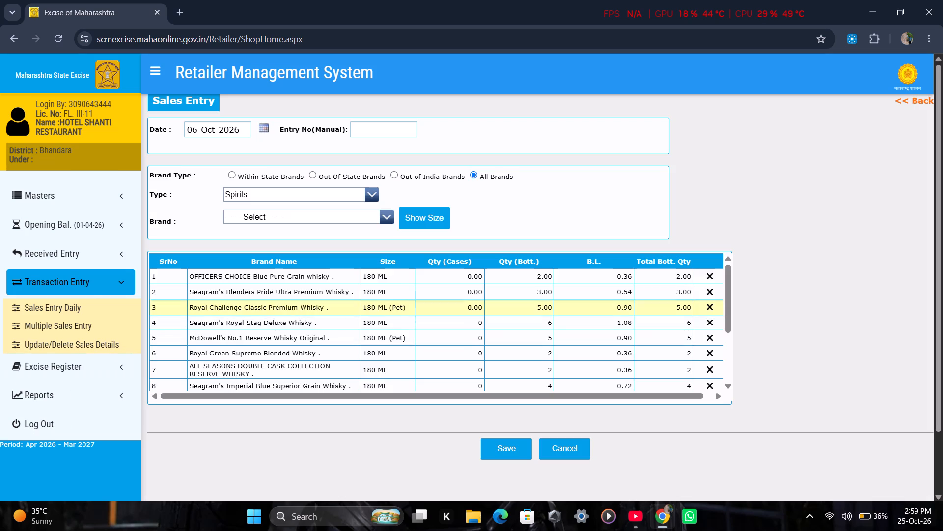
# Add 3 bottles of Gold Medal Vodka in 180 ML size to the 06-Oct-2026 sales entry.
pyautogui.click(388, 215)
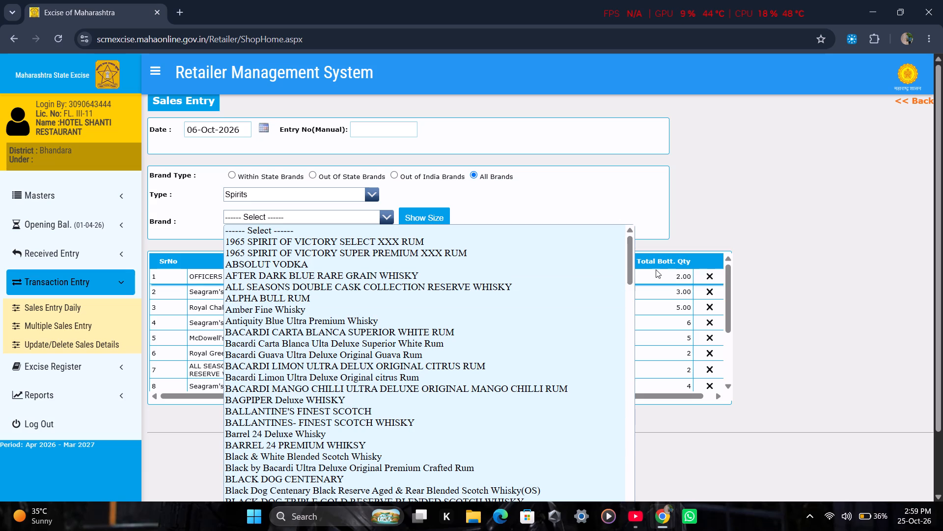
pyautogui.moveTo(633, 260); pyautogui.dragTo(631, 316)
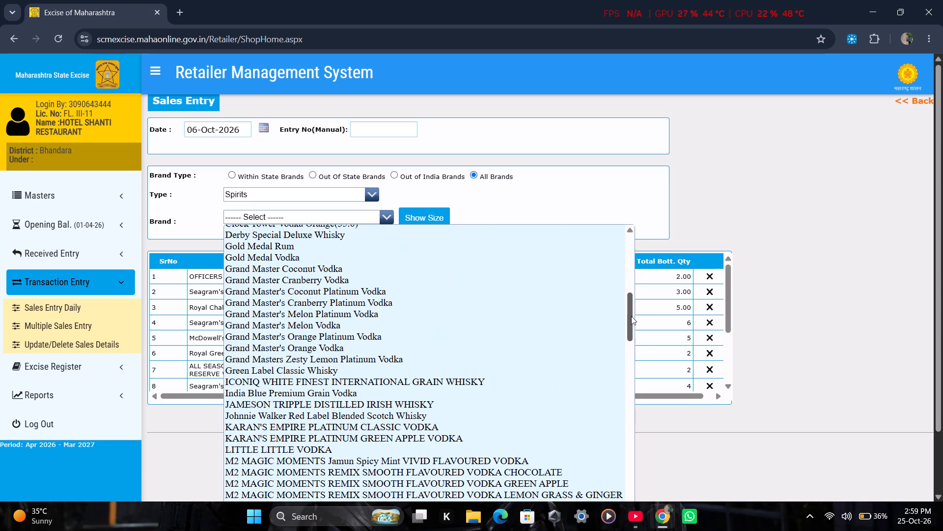
pyautogui.moveTo(631, 316); pyautogui.dragTo(630, 317)
pyautogui.click(549, 261)
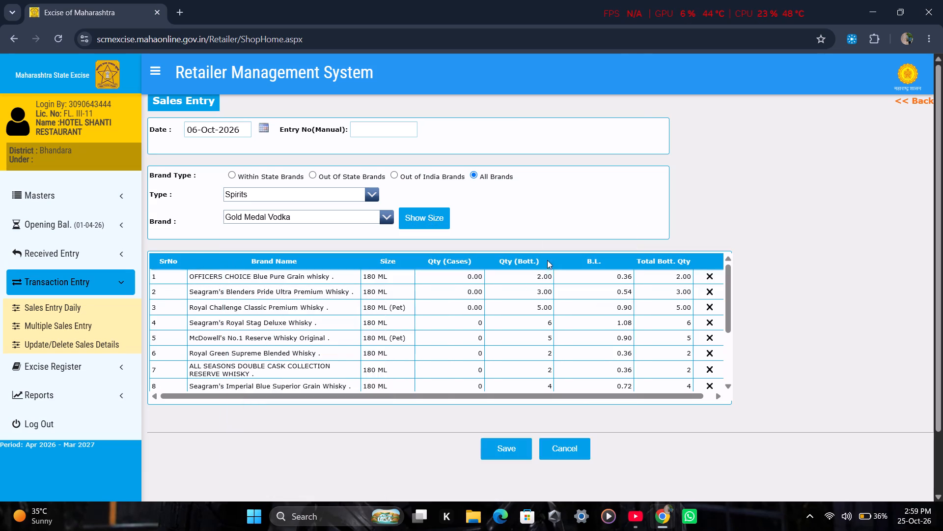
pyautogui.click(438, 214)
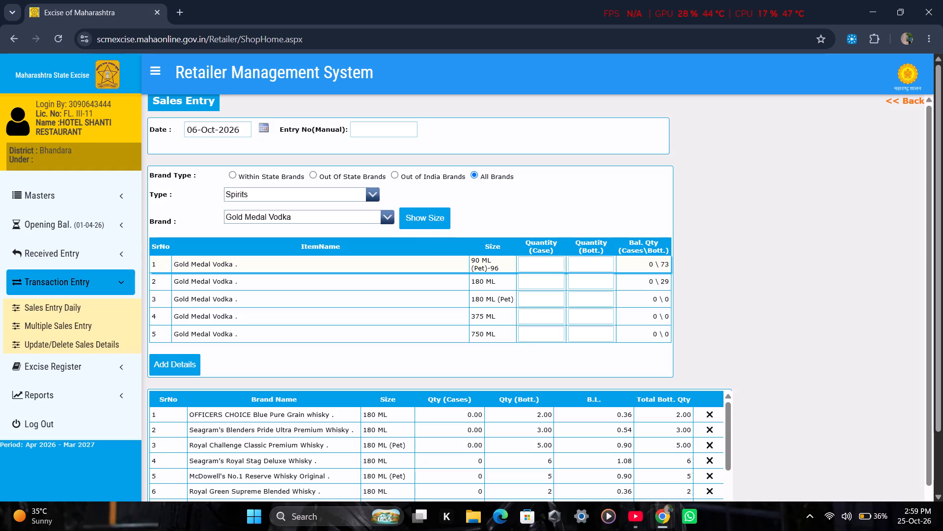
pyautogui.click(596, 284)
pyautogui.press('3')
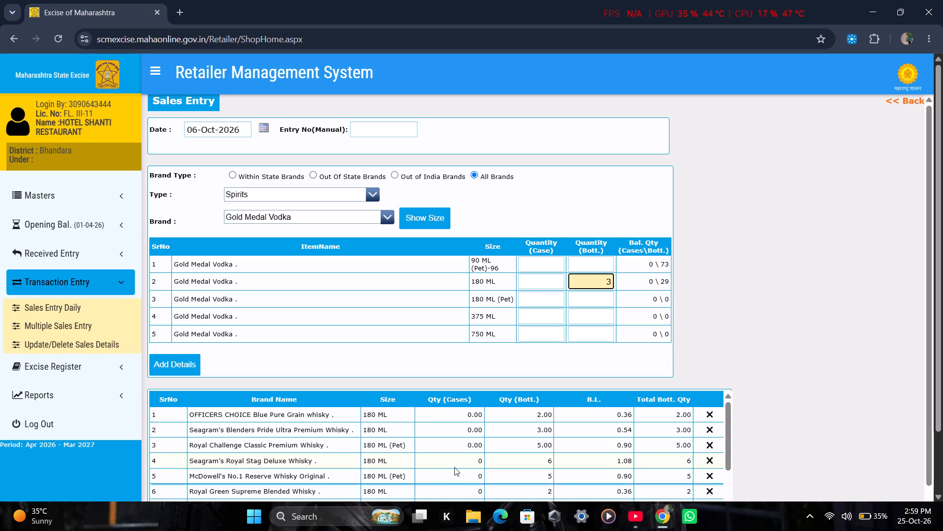
pyautogui.click(182, 367)
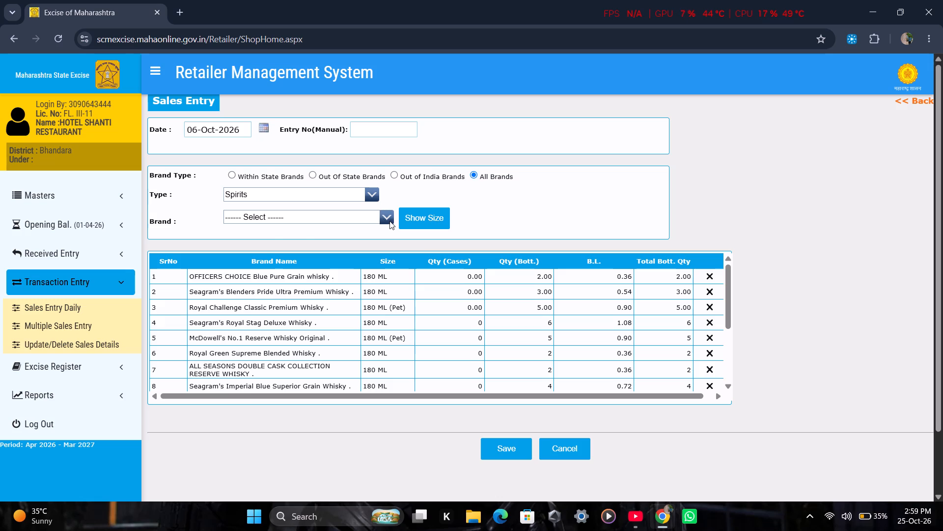
# Add Tiger's Barrel to the 06-Oct-2026 sales entry with 6 bottles of 90 ML (Pet)-100 and 5 bottles of 180 ML.
pyautogui.click(389, 221)
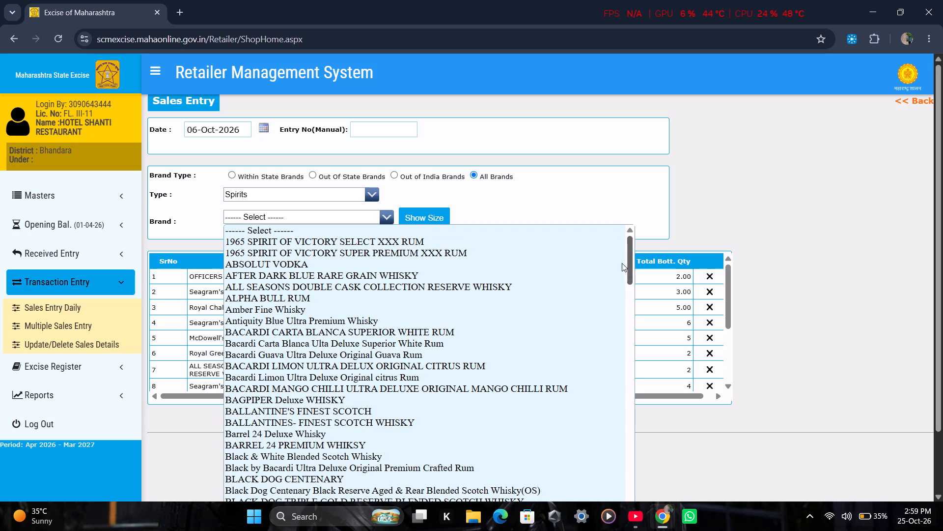
pyautogui.moveTo(626, 259); pyautogui.dragTo(684, 521)
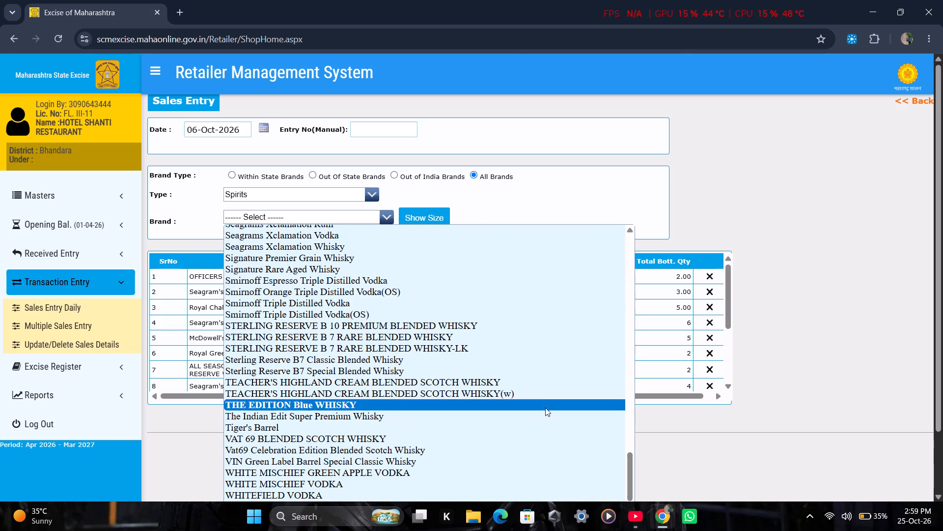
pyautogui.click(535, 429)
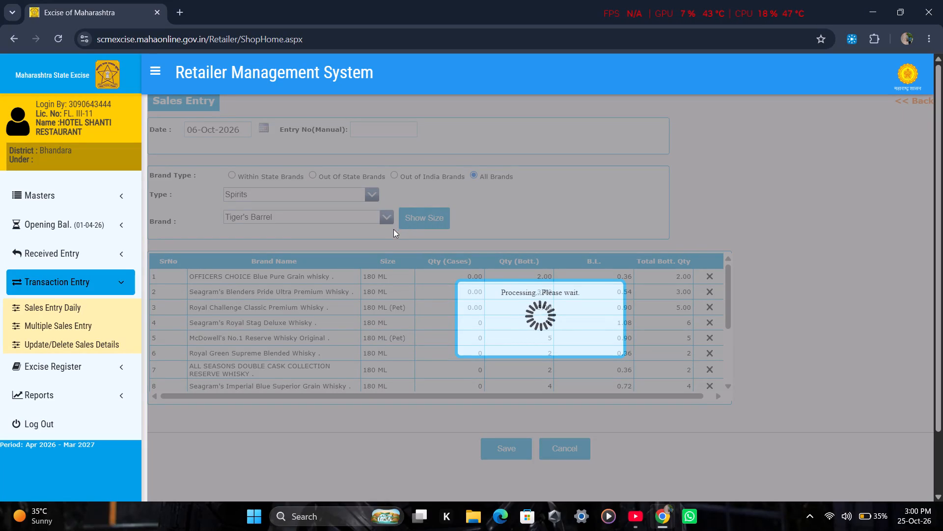
pyautogui.click(409, 212)
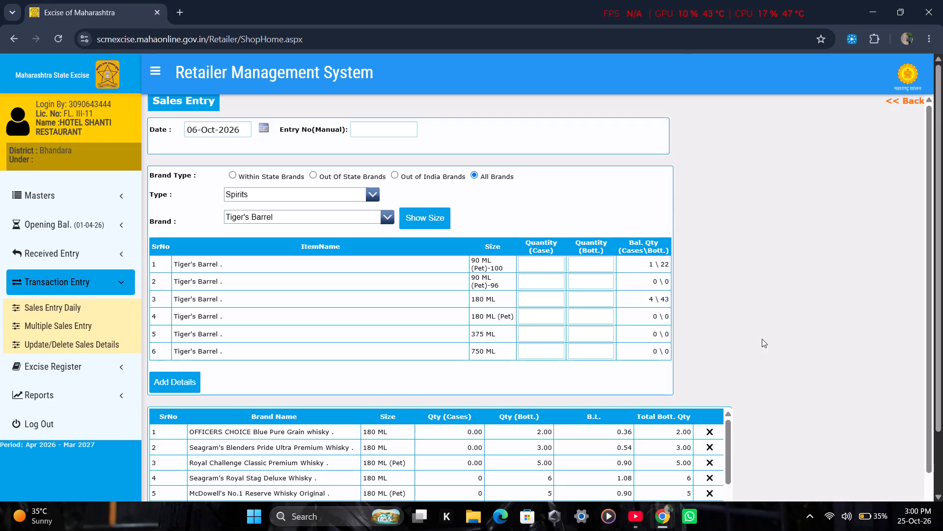
pyautogui.click(596, 266)
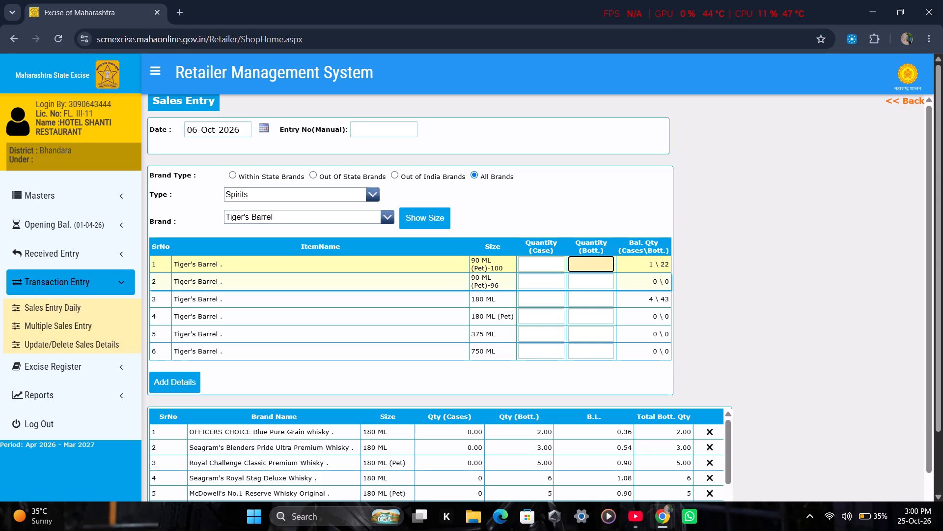
pyautogui.press('6')
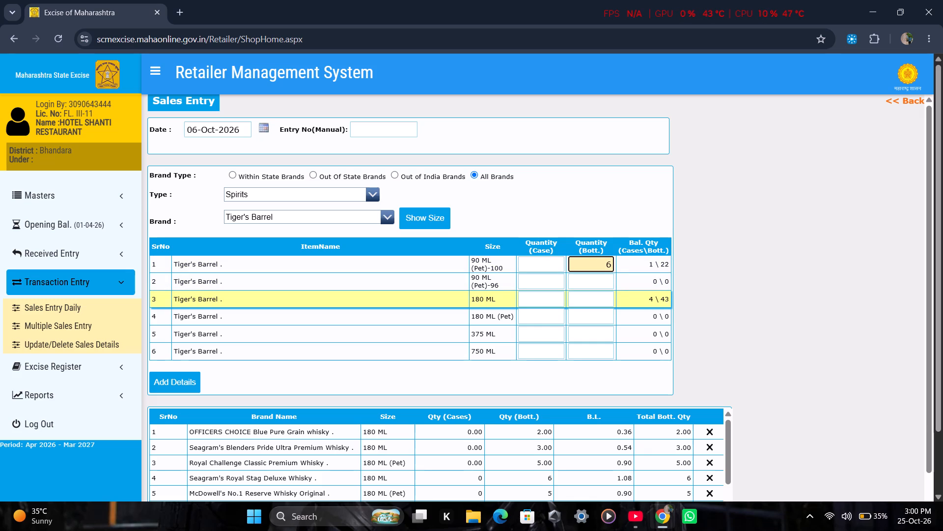
pyautogui.click(597, 300)
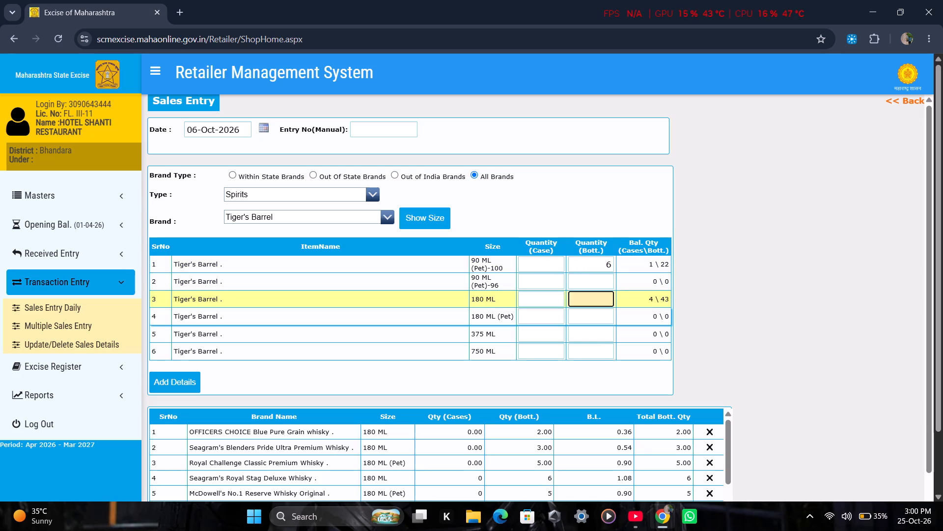
pyautogui.press('5')
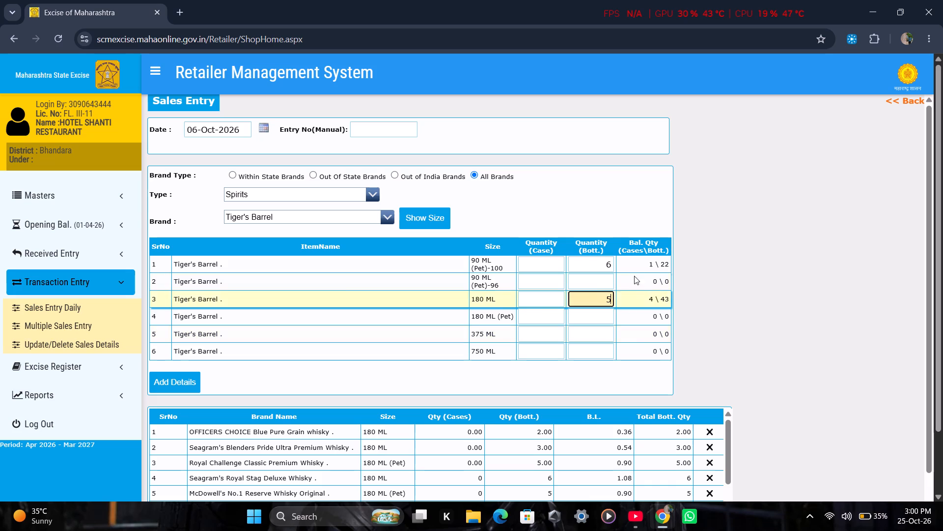
pyautogui.click(188, 385)
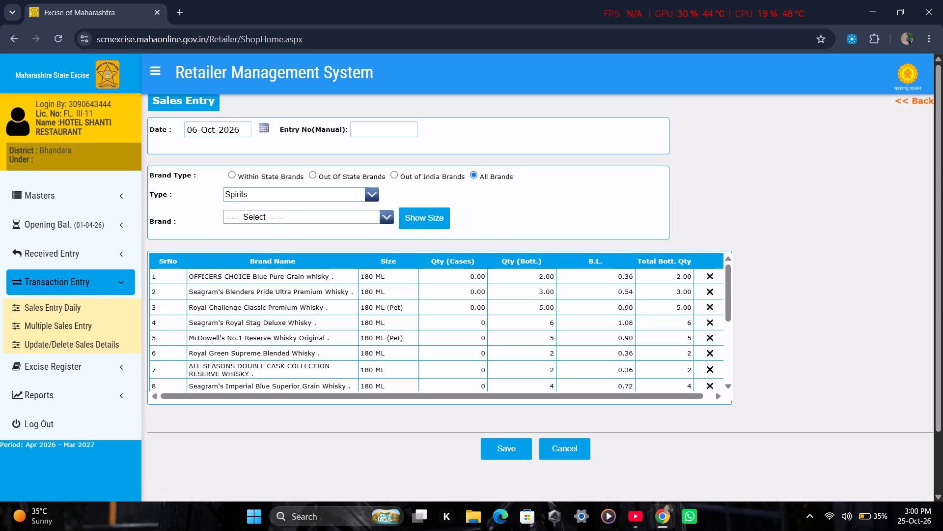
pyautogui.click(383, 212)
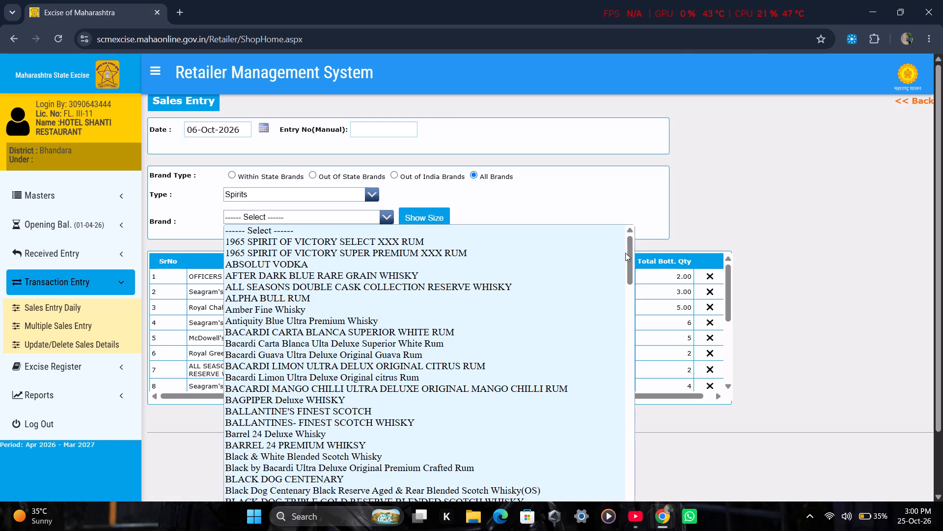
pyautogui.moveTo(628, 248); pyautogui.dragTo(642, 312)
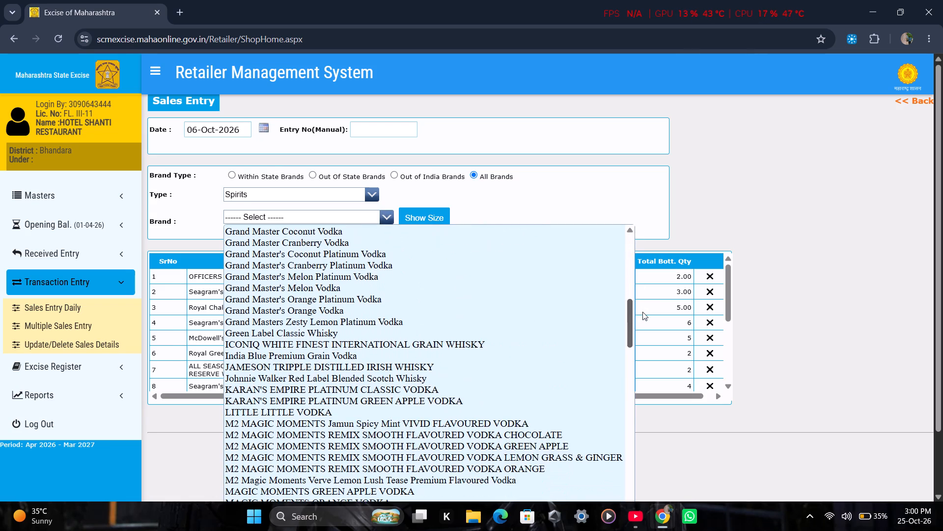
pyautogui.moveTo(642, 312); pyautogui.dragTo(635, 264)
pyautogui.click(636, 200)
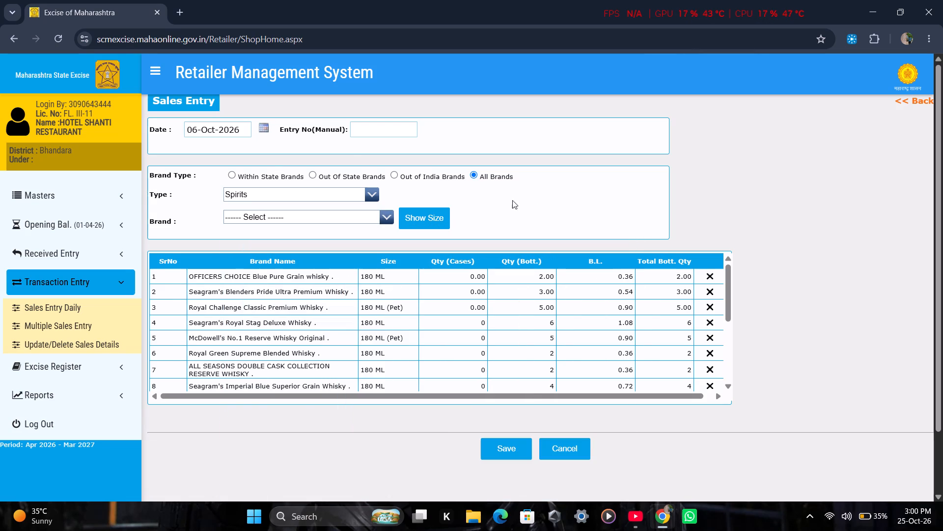
# Add 14 bottles of the Wines brand Ding Dong Fortified Wine in 180 ML size to the 06-Oct-2026 sales entry.
pyautogui.click(375, 192)
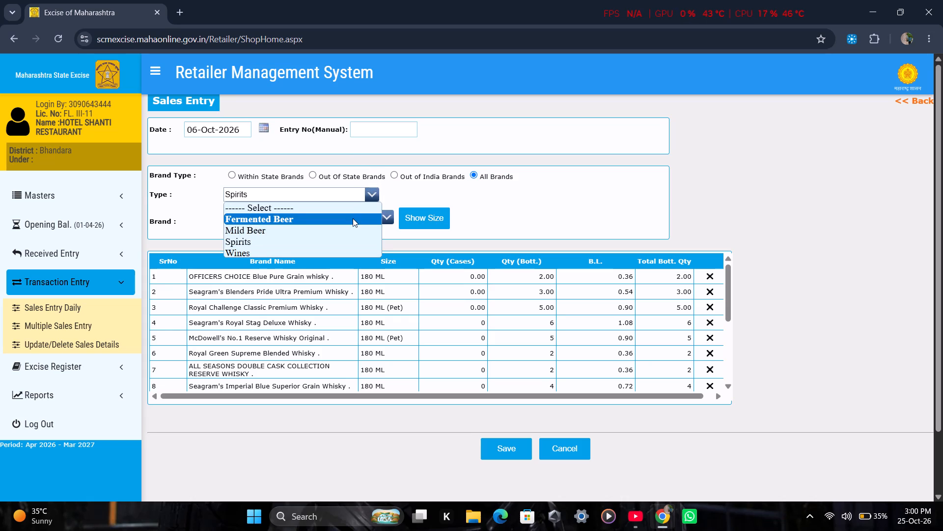
pyautogui.click(344, 254)
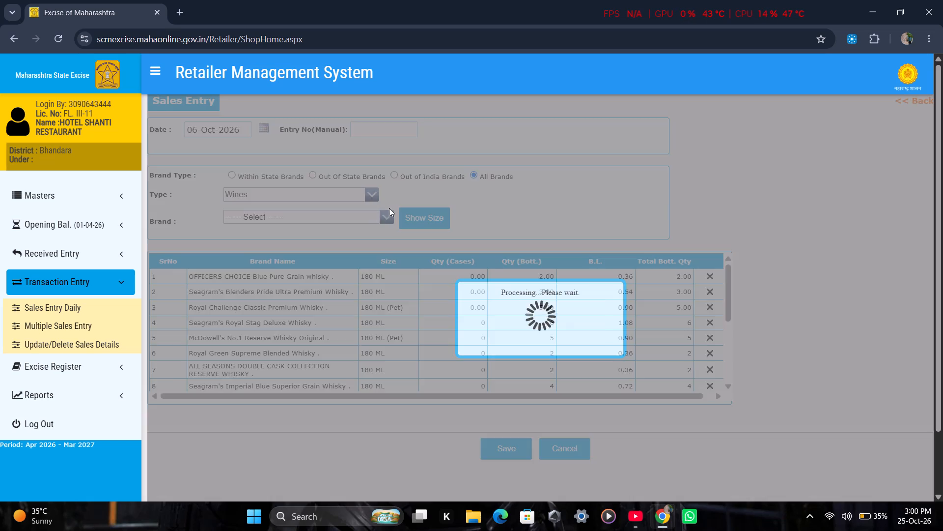
pyautogui.click(416, 216)
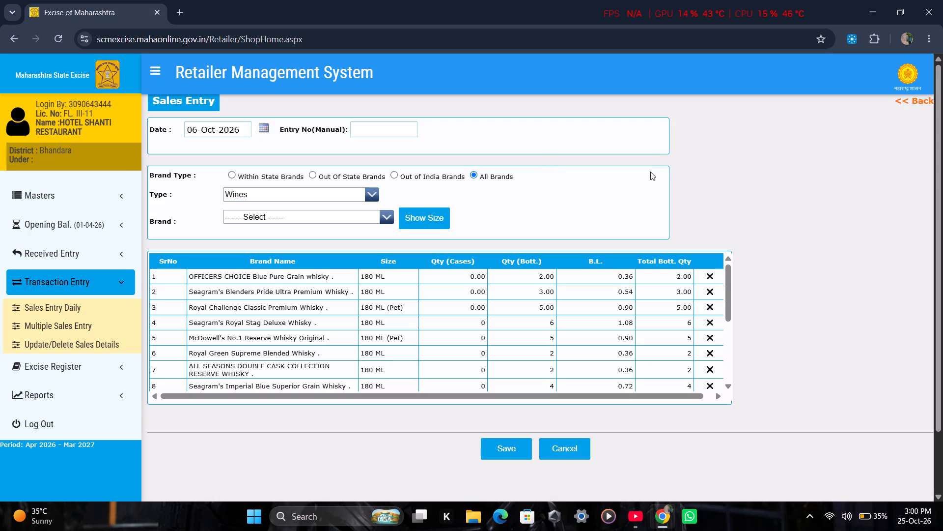
pyautogui.click(428, 216)
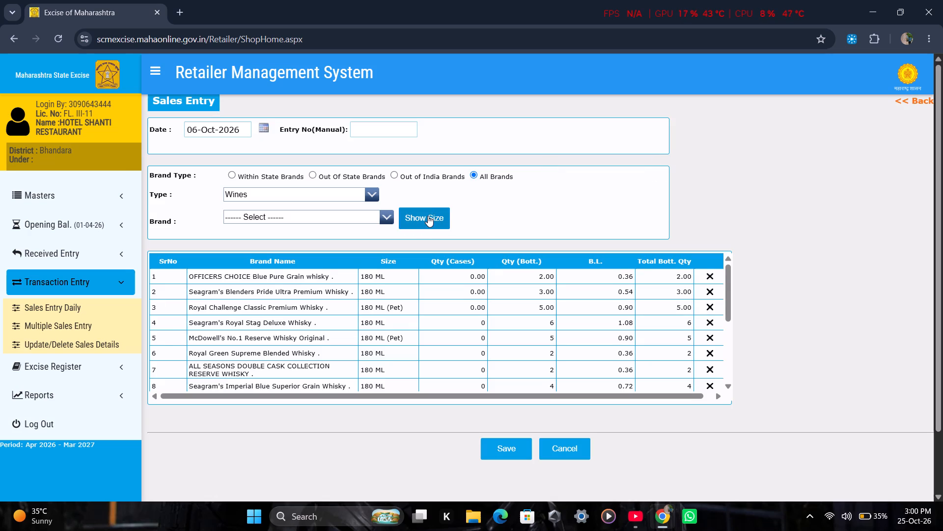
pyautogui.tripleClick(385, 212)
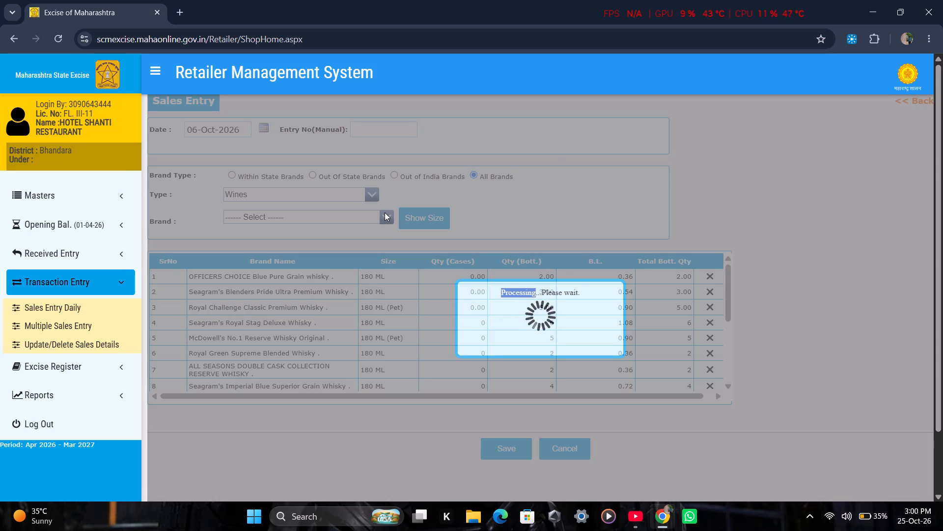
pyautogui.click(385, 212)
pyautogui.click(391, 215)
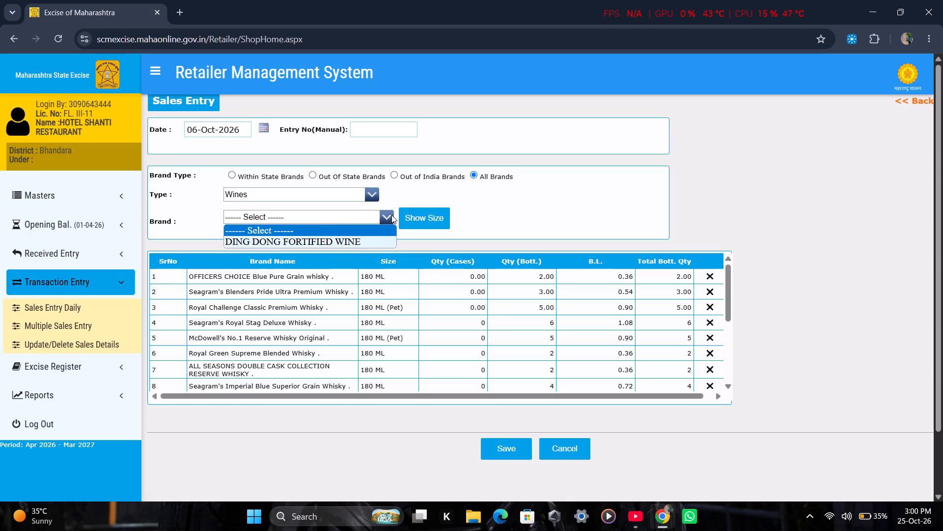
pyautogui.click(359, 238)
pyautogui.click(425, 206)
pyautogui.click(426, 207)
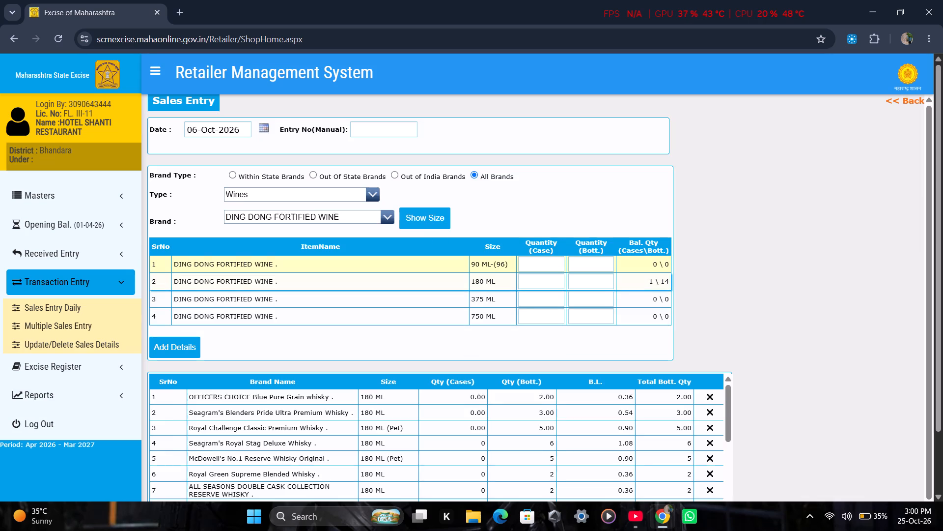
pyautogui.click(594, 278)
pyautogui.press('1')
pyautogui.press('4')
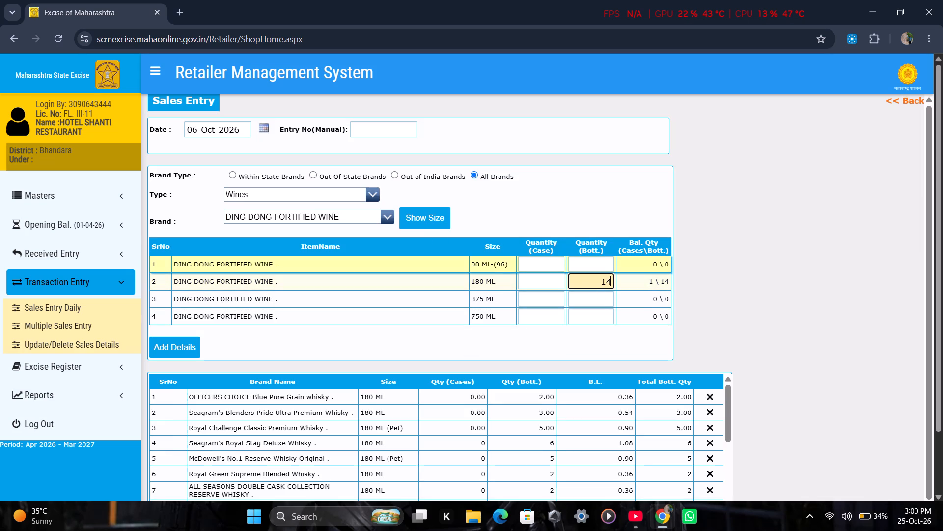
pyautogui.click(175, 343)
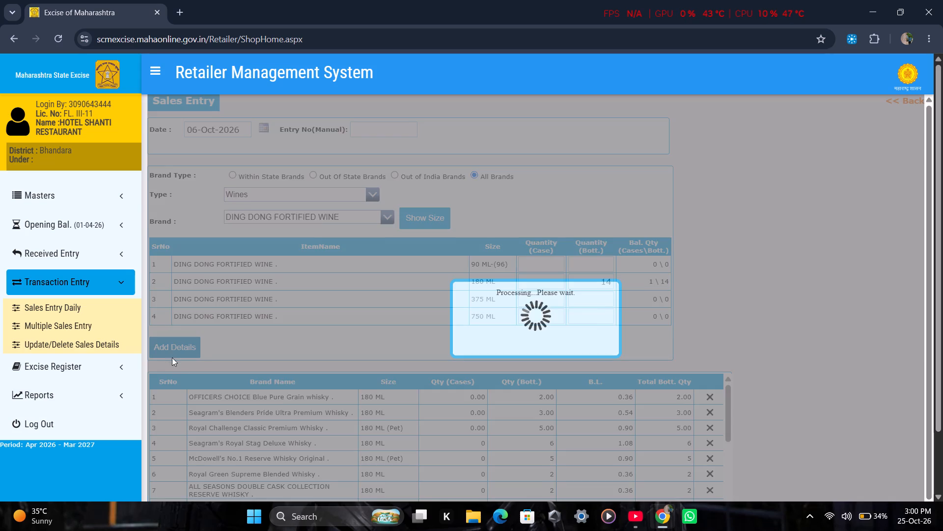
# Add 7 bottles of the Mild Beer brand Budweiser Premium King of Beer in 650 ML size to the 06-Oct-2026 sales entry.
pyautogui.click(380, 217)
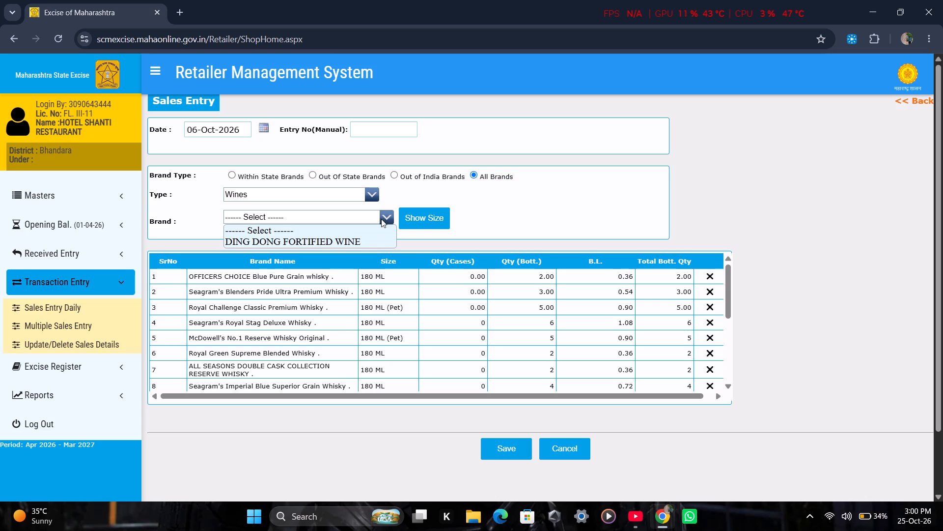
pyautogui.click(416, 182)
pyautogui.click(370, 194)
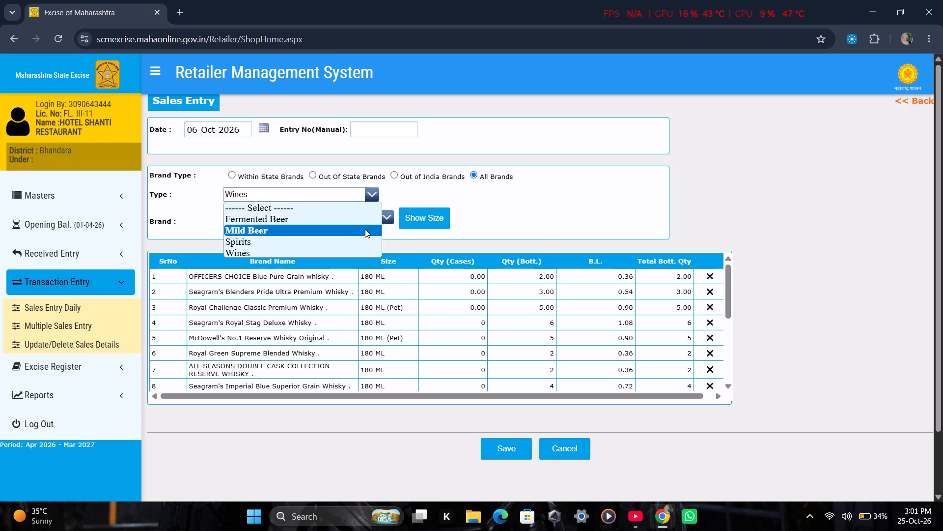
pyautogui.click(365, 231)
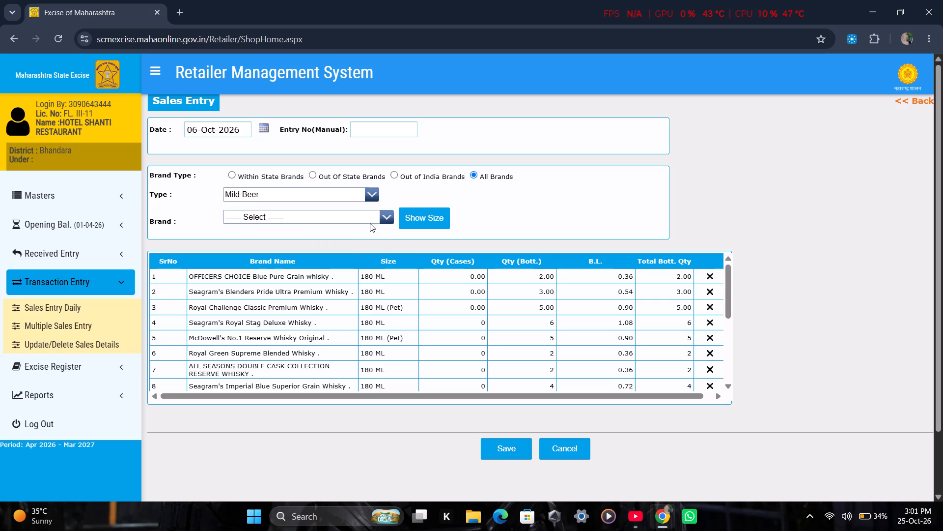
pyautogui.click(385, 214)
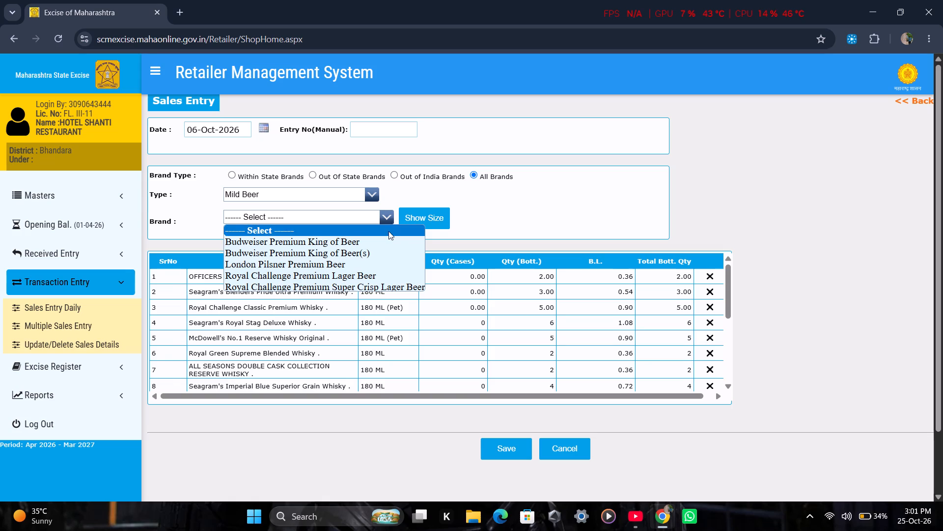
pyautogui.click(388, 239)
pyautogui.moveTo(477, 205); pyautogui.dragTo(472, 213)
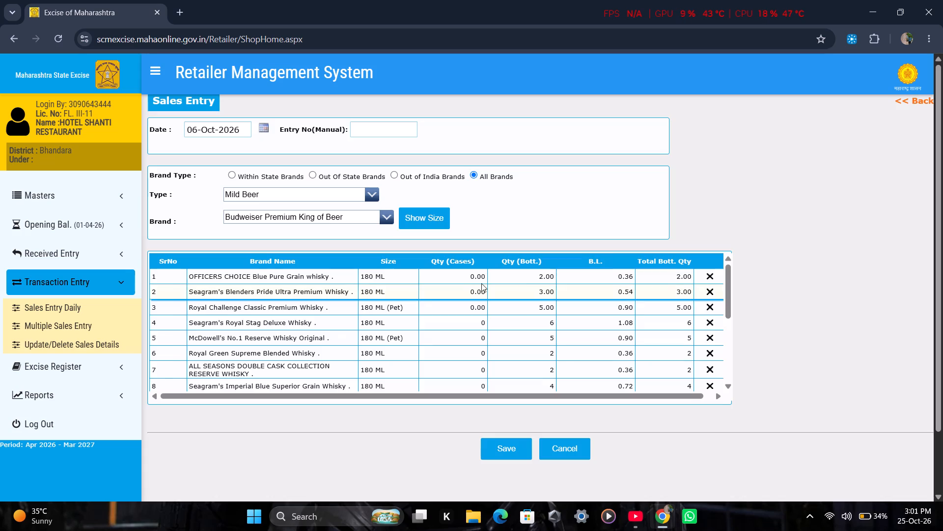
pyautogui.click(418, 214)
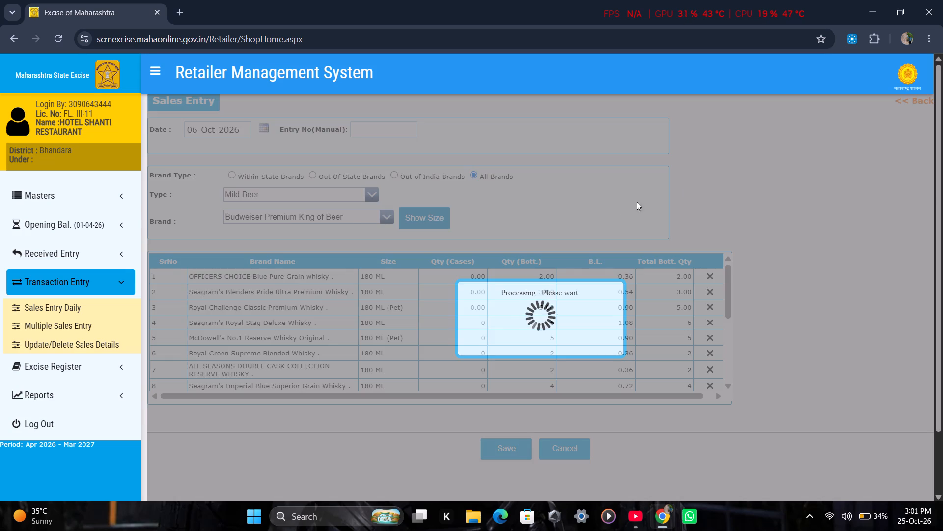
pyautogui.click(579, 336)
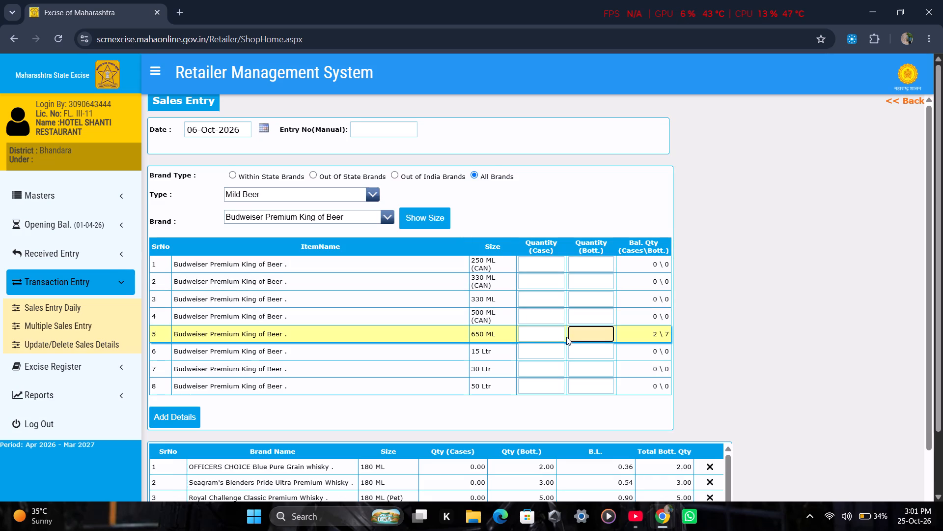
pyautogui.press('7')
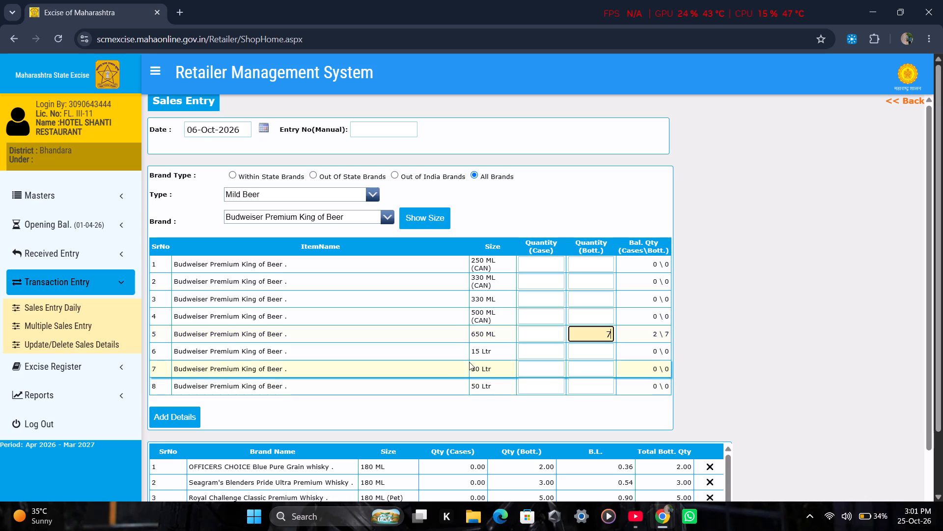
pyautogui.click(168, 406)
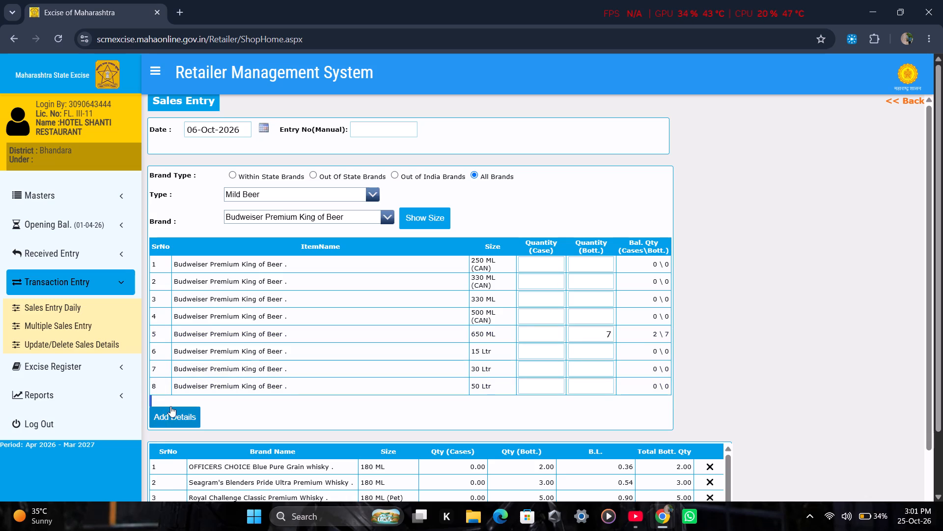
pyautogui.click(169, 407)
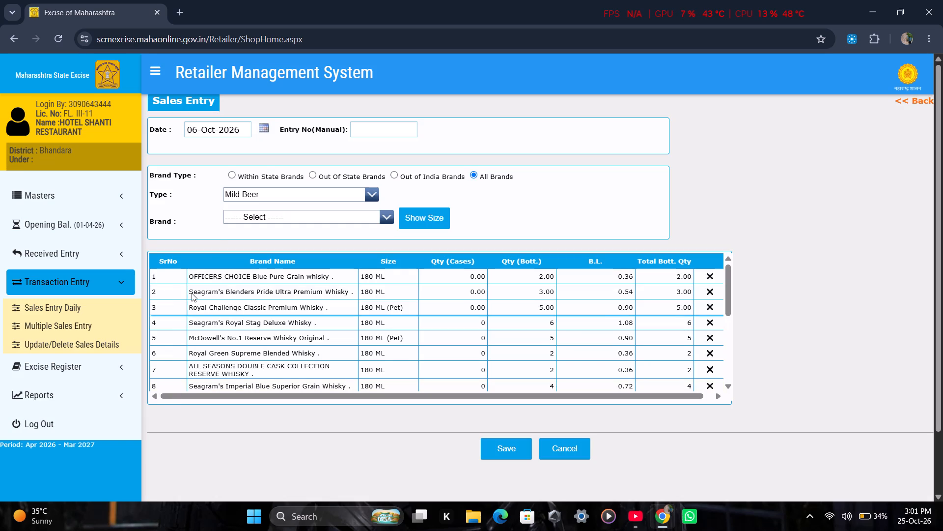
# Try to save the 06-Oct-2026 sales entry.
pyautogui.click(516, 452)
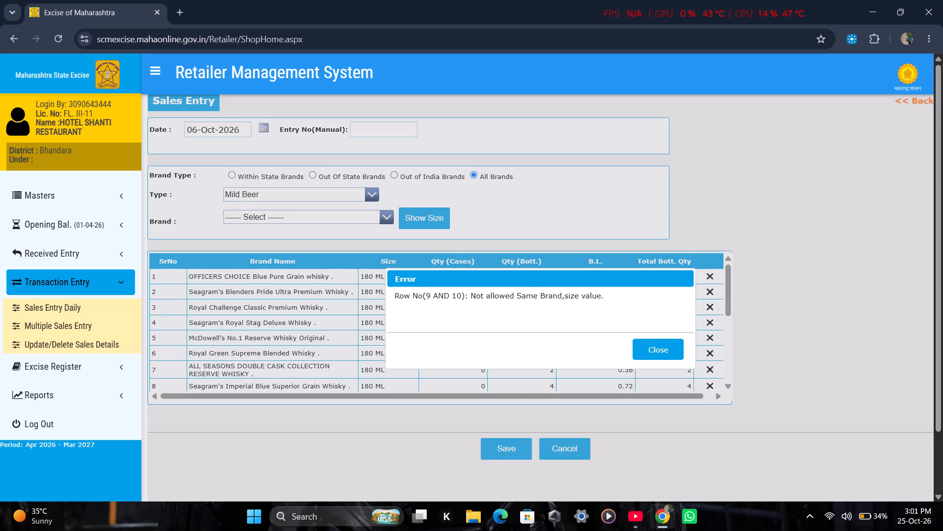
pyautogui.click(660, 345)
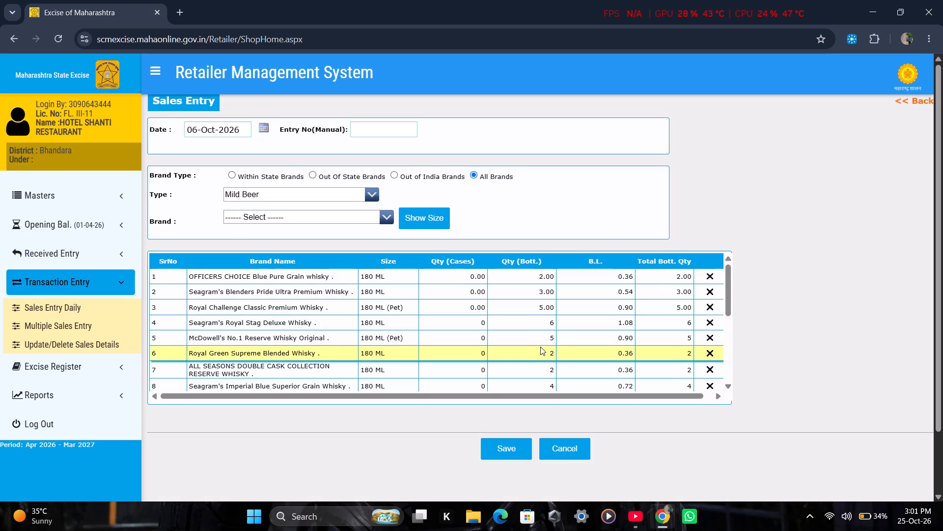
# Delete the duplicate Old Royal Scot Reserve Whisky 180 ML record in row 10 of the sales entry.
pyautogui.scroll(-1, 540, 347)
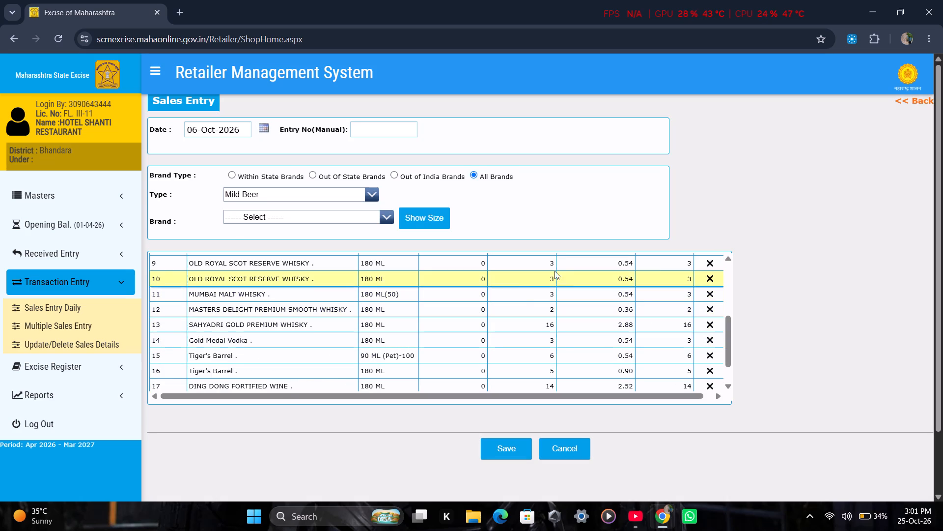
pyautogui.click(707, 277)
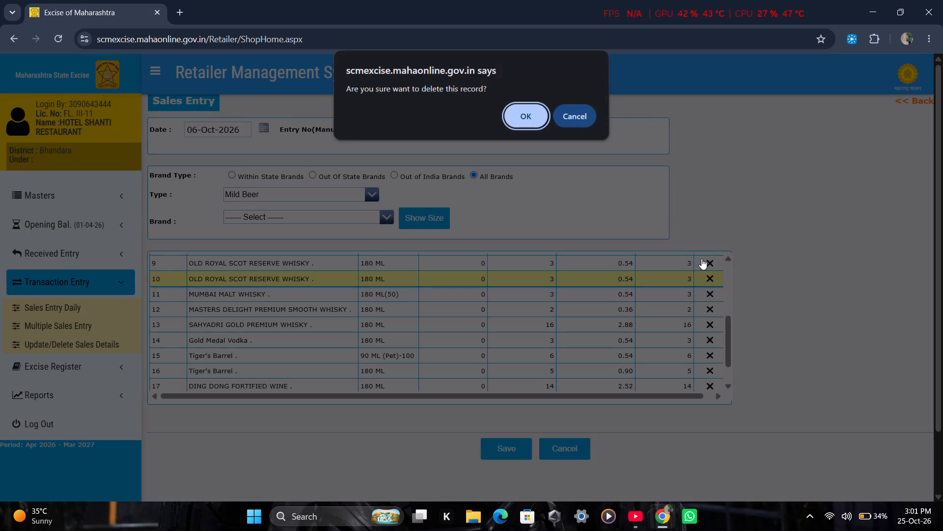
pyautogui.click(540, 112)
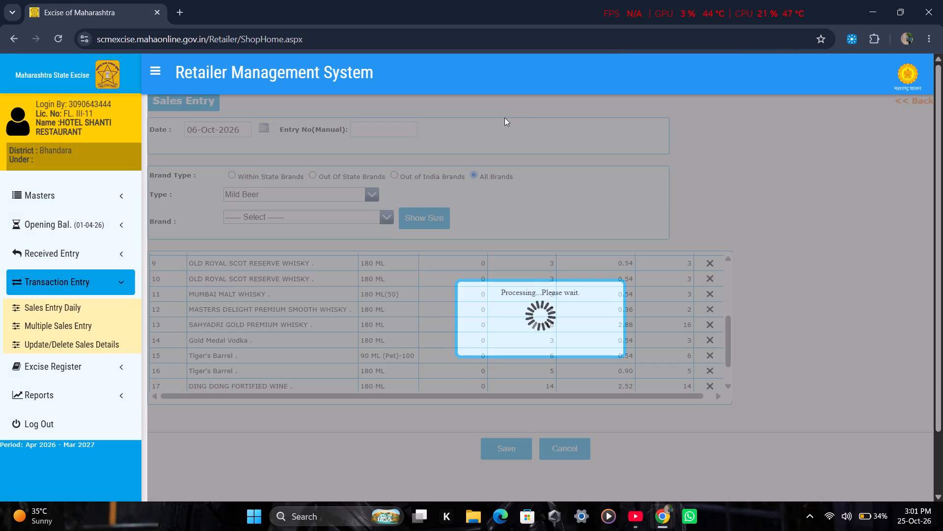
# Save the updated 06-Oct-2026 sales entry.
pyautogui.scroll(-2, 463, 344)
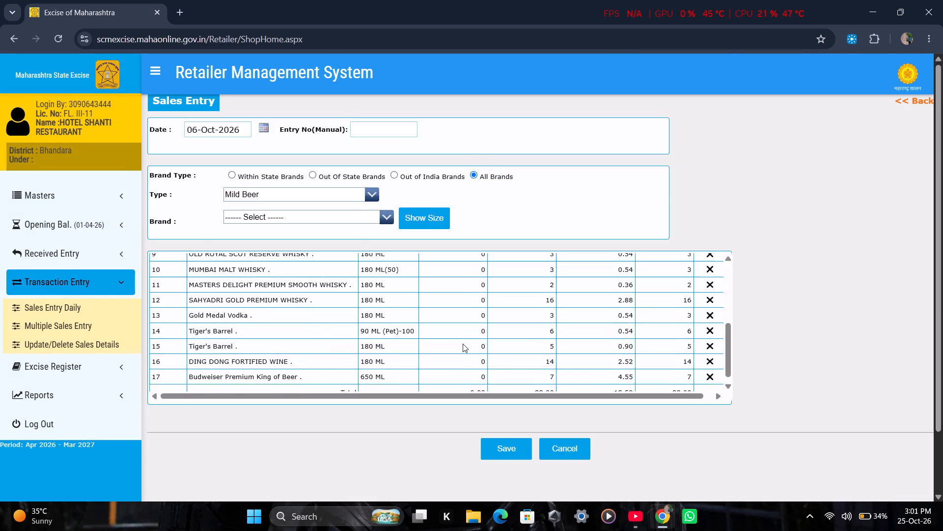
pyautogui.scroll(-2, 463, 344)
pyautogui.click(508, 367)
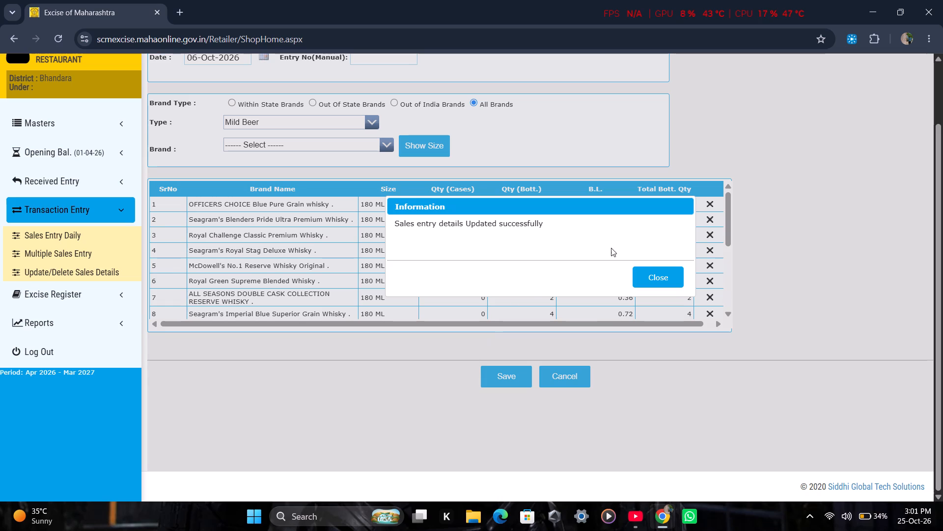
pyautogui.click(655, 271)
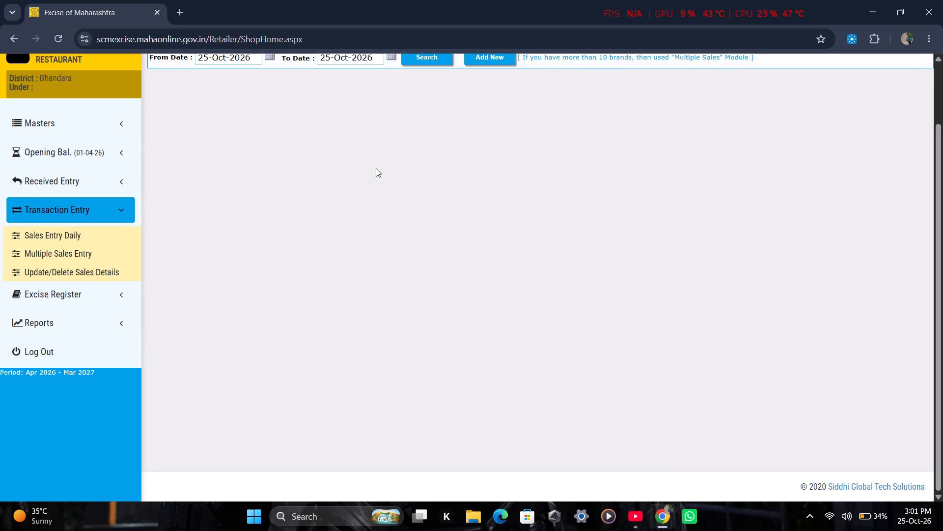
# Search the sales entries from 01-Oct-2026 to 25-Oct-2026 and open the 06-Oct-2026 entry for editing.
pyautogui.scroll(2, 374, 172)
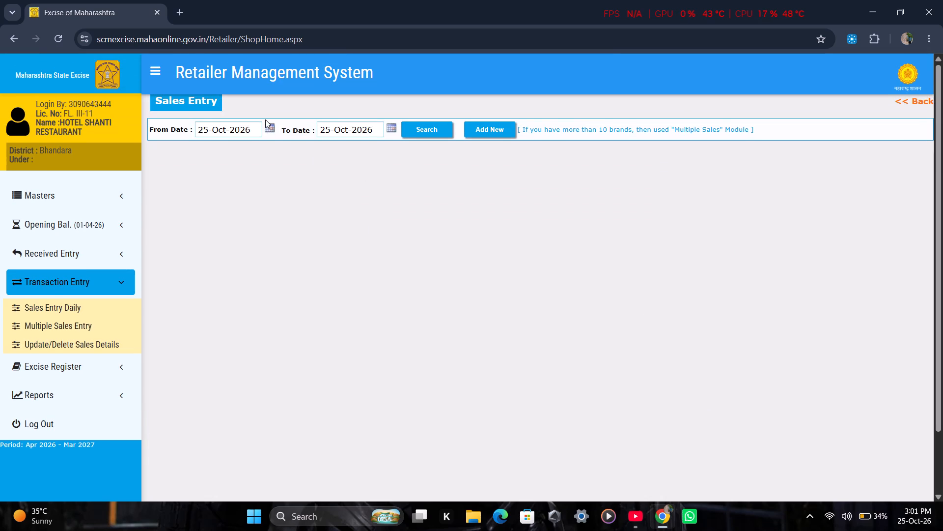
pyautogui.click(265, 119)
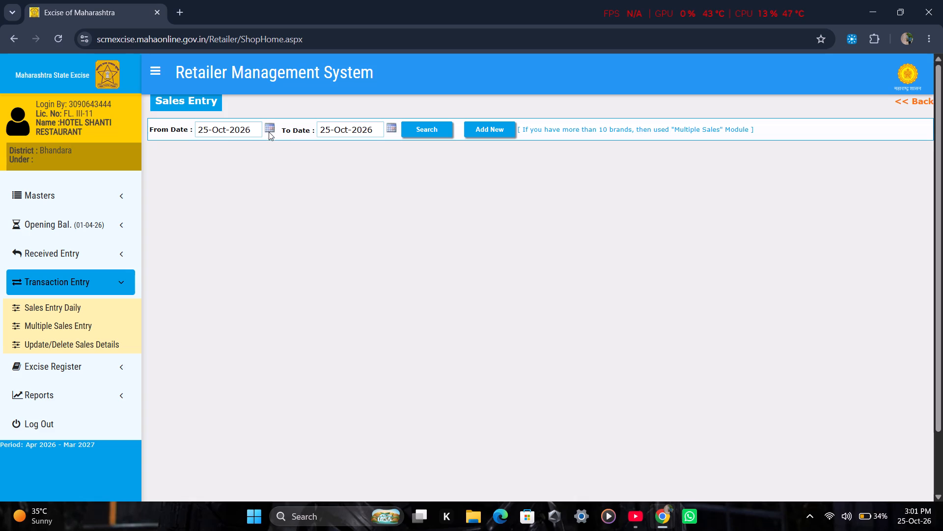
pyautogui.click(266, 127)
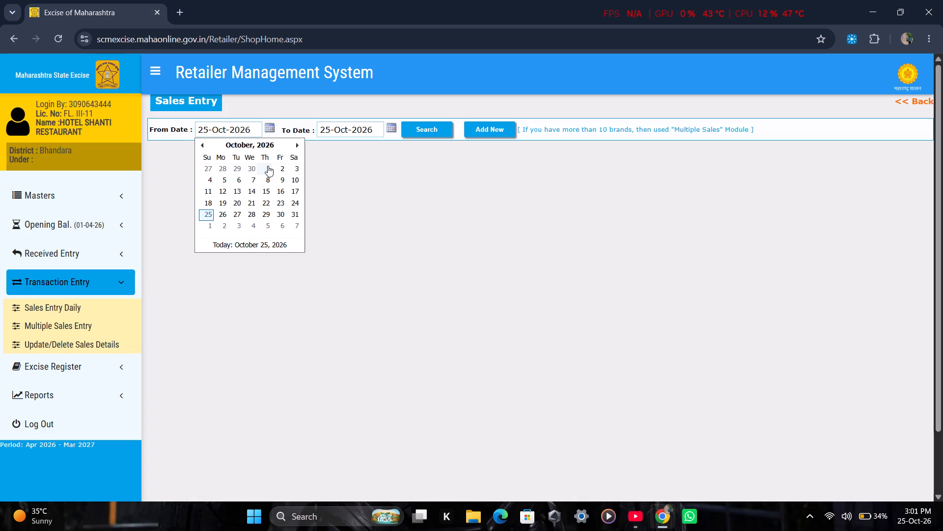
pyautogui.click(268, 166)
pyautogui.moveTo(424, 137); pyautogui.dragTo(422, 129)
pyautogui.click(421, 124)
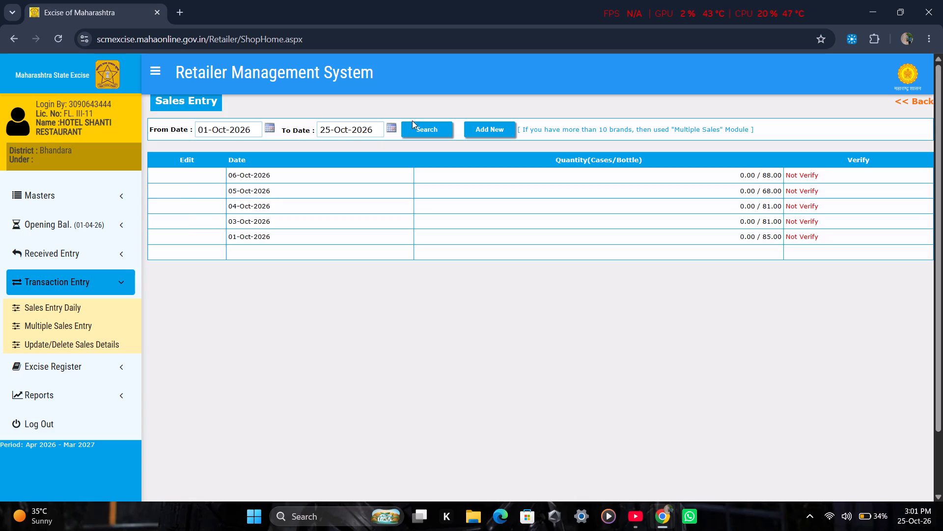
pyautogui.click(186, 176)
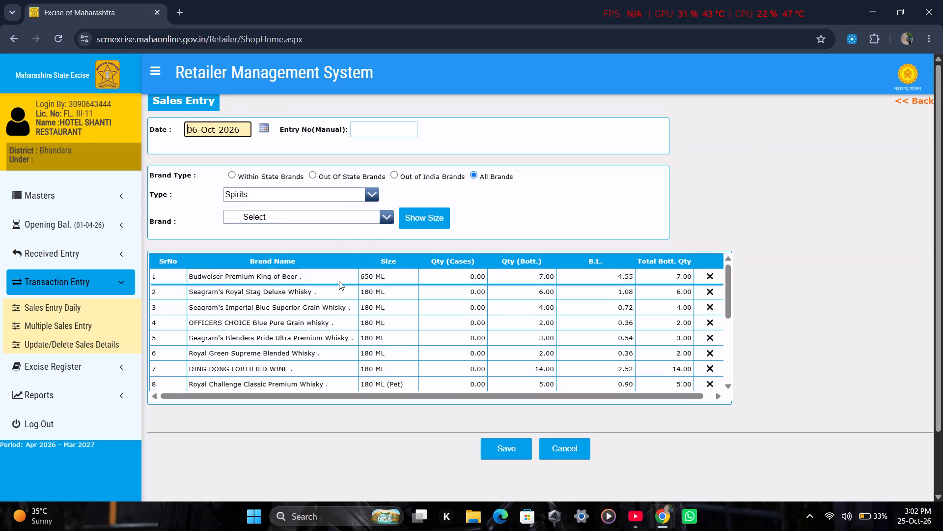
# Review the records of the 06-Oct-2026 sales entry and save it.
pyautogui.scroll(-6, 355, 301)
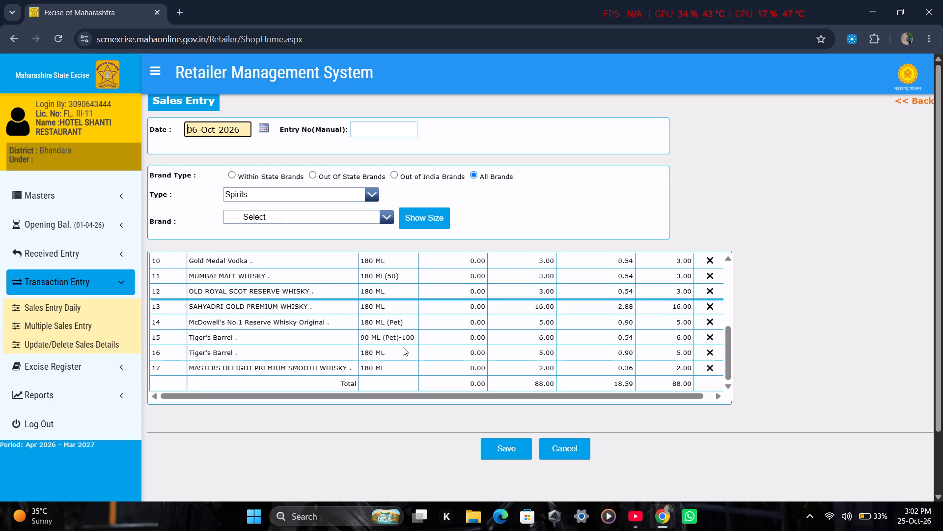
pyautogui.click(492, 449)
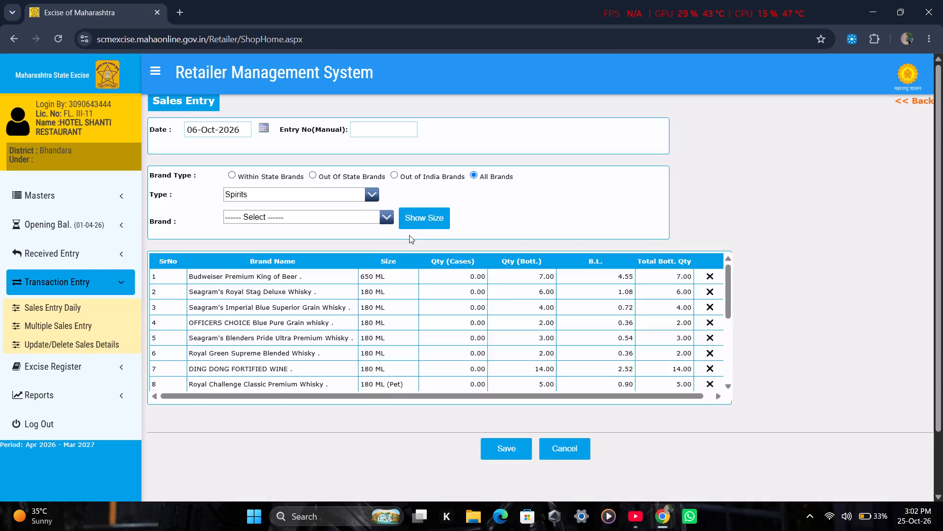
pyautogui.click(676, 353)
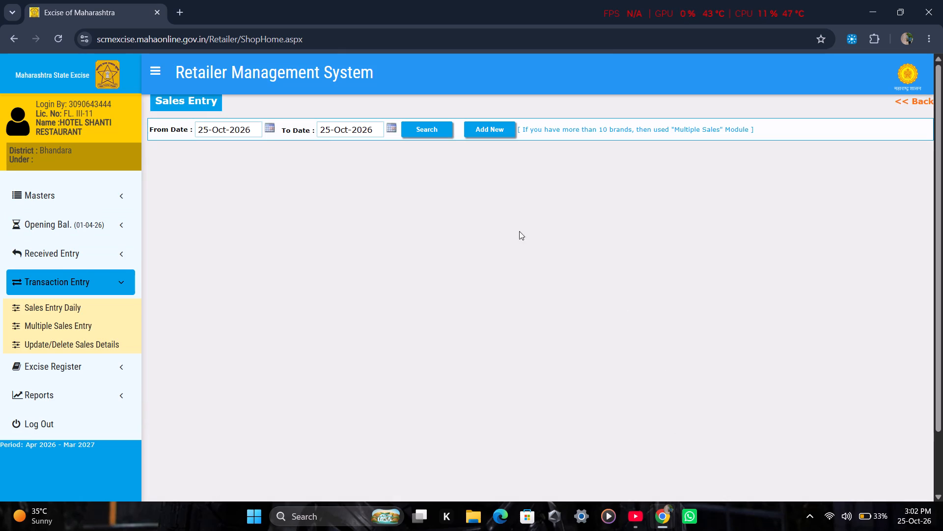
# Start a new sales entry and set its date to 07-Oct-2026.
pyautogui.click(490, 121)
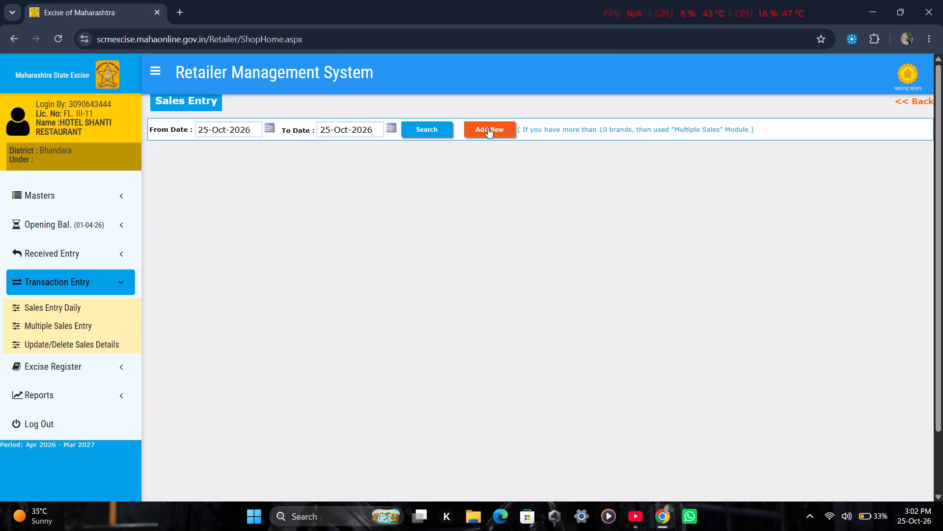
pyautogui.moveTo(488, 127); pyautogui.dragTo(480, 151)
pyautogui.click(507, 128)
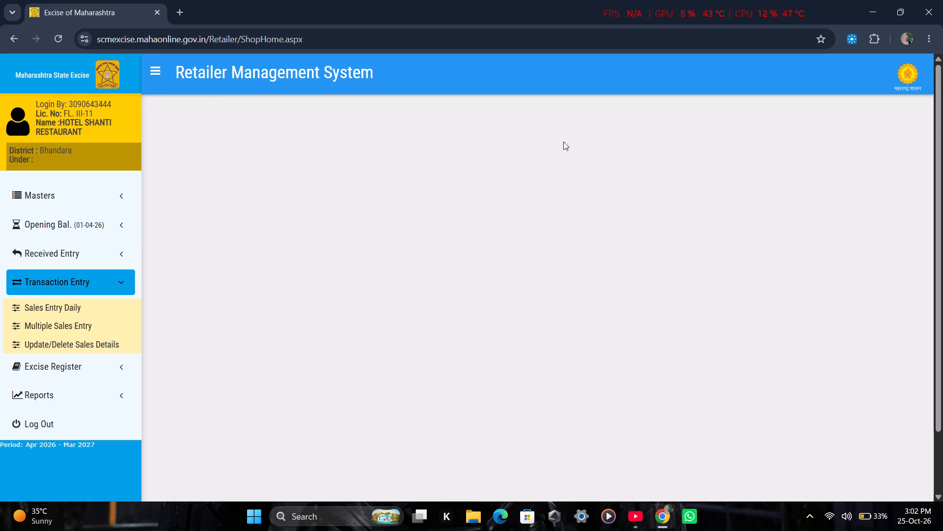
pyautogui.click(265, 123)
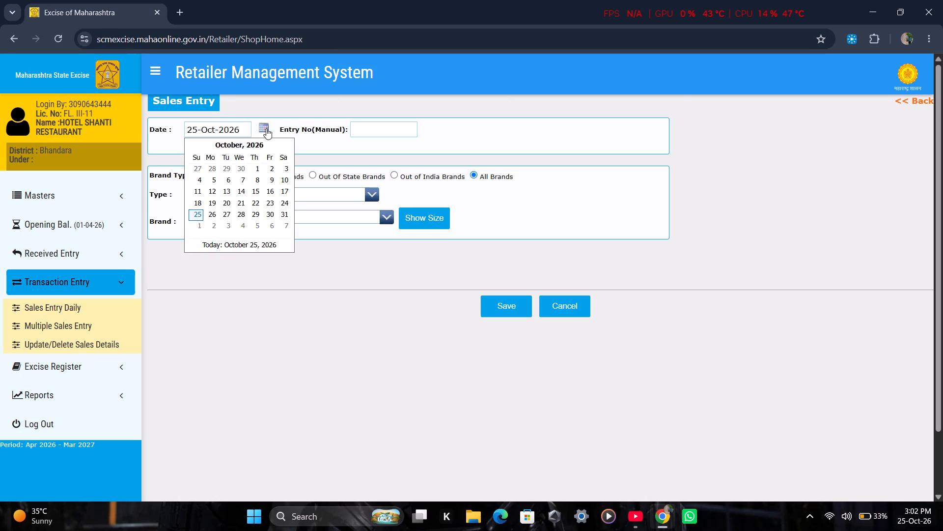
pyautogui.click(242, 178)
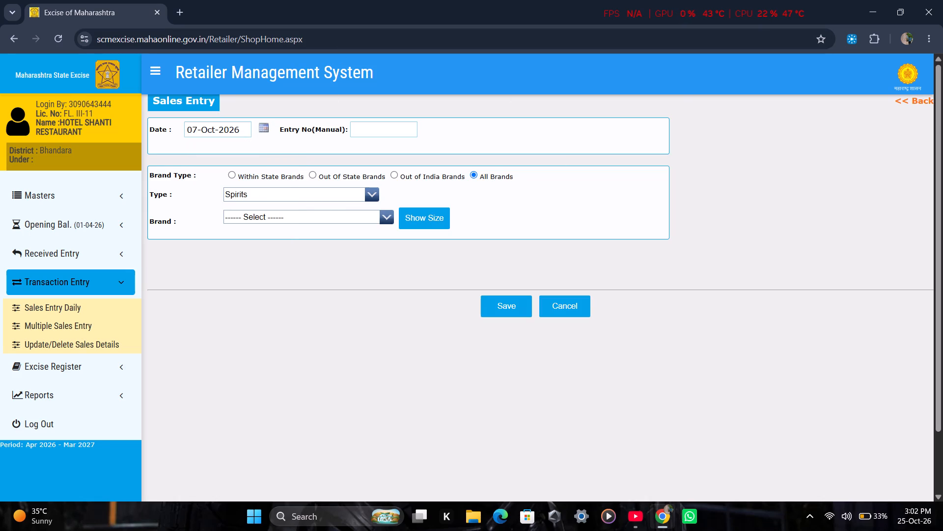
# Show the sizes for the spirits brand Seagram's Royal Stag Deluxe Whisky and enter 1 bottle for the 750 ML size.
pyautogui.click(392, 215)
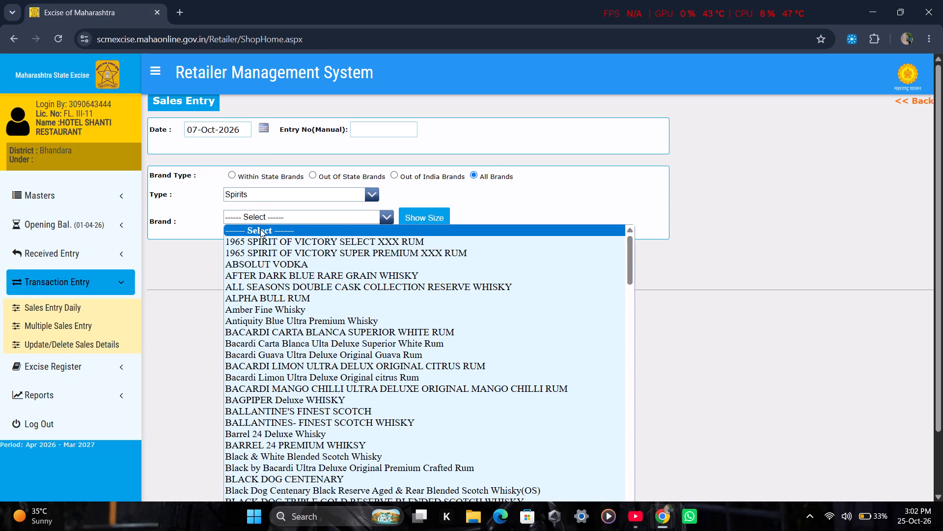
pyautogui.moveTo(246, 222); pyautogui.dragTo(244, 213)
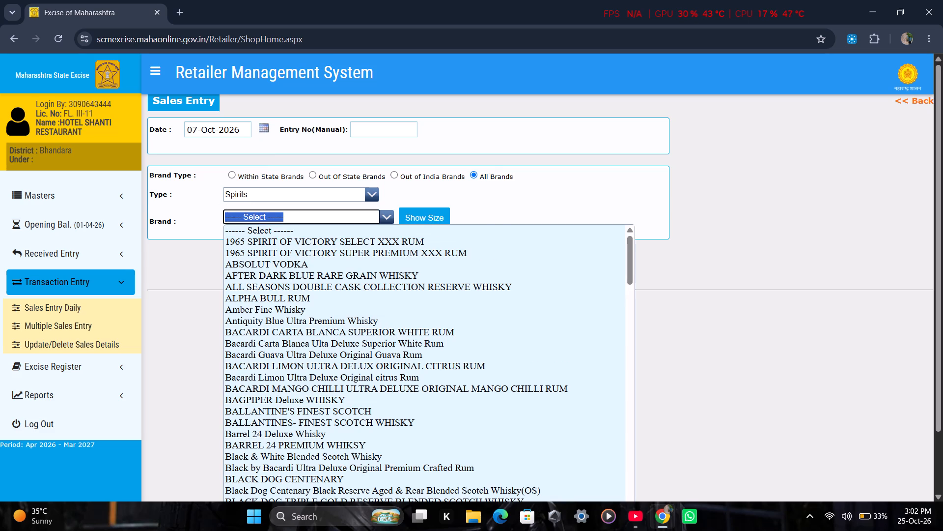
pyautogui.moveTo(625, 258); pyautogui.dragTo(626, 269)
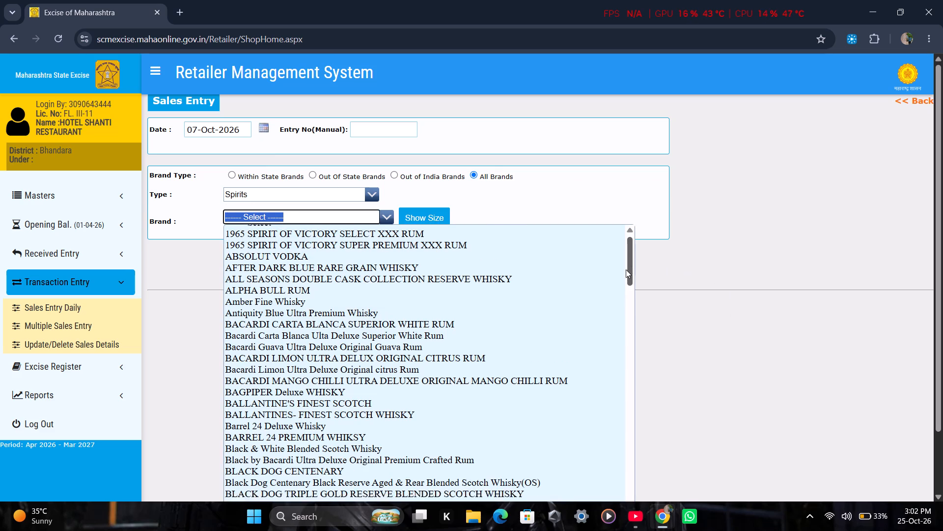
pyautogui.moveTo(626, 269); pyautogui.dragTo(666, 418)
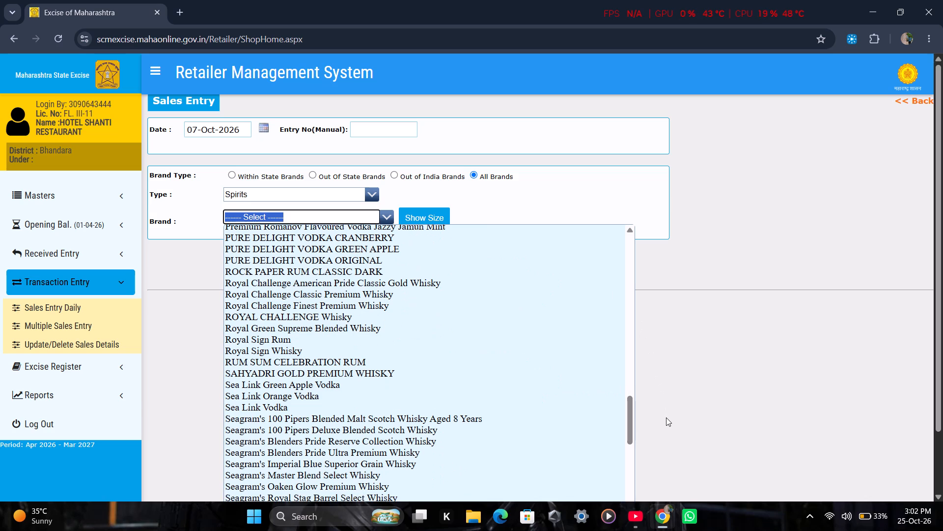
pyautogui.scroll(-1, 544, 452)
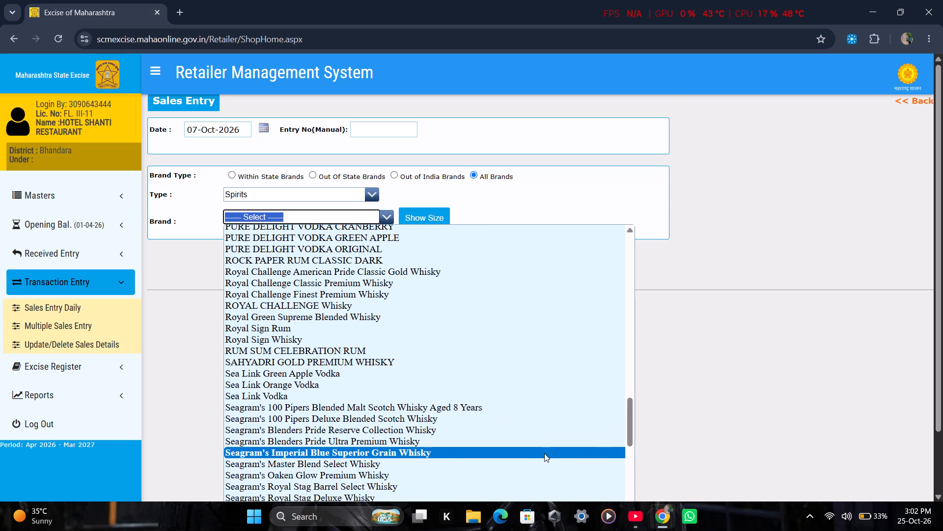
pyautogui.scroll(-2, 545, 455)
pyautogui.click(539, 474)
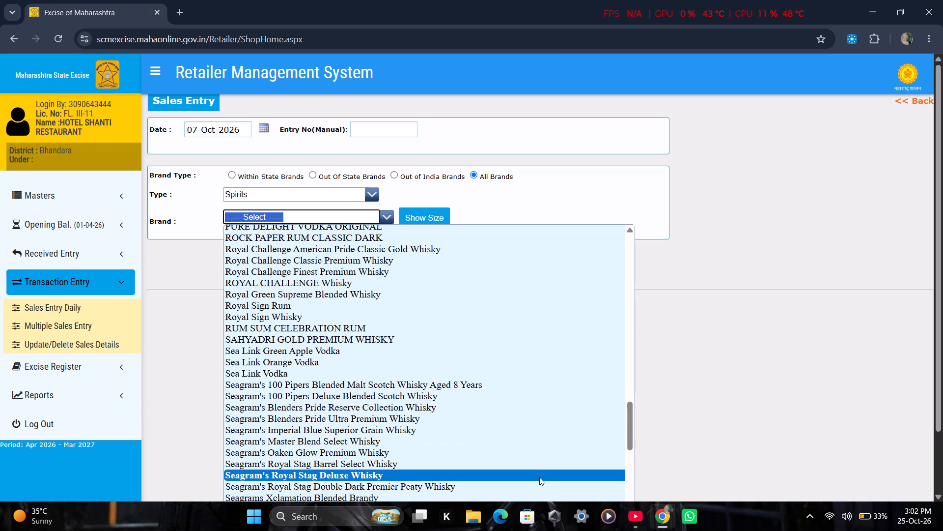
pyautogui.click(422, 219)
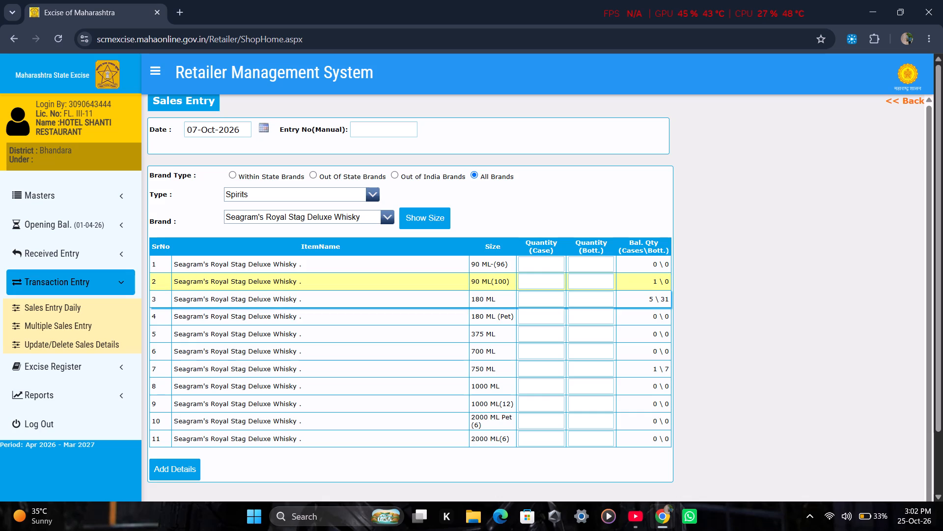
pyautogui.click(599, 373)
pyautogui.hscroll(1, 599, 373)
pyautogui.press('1')
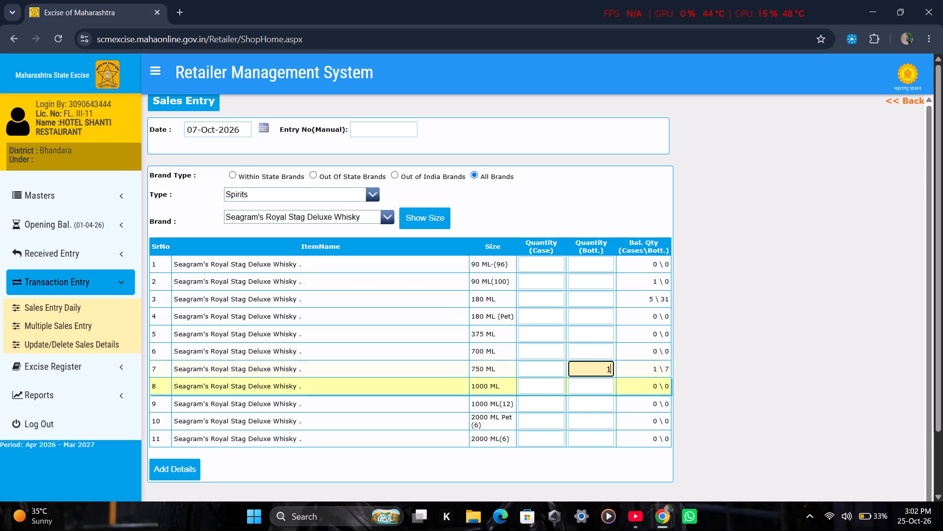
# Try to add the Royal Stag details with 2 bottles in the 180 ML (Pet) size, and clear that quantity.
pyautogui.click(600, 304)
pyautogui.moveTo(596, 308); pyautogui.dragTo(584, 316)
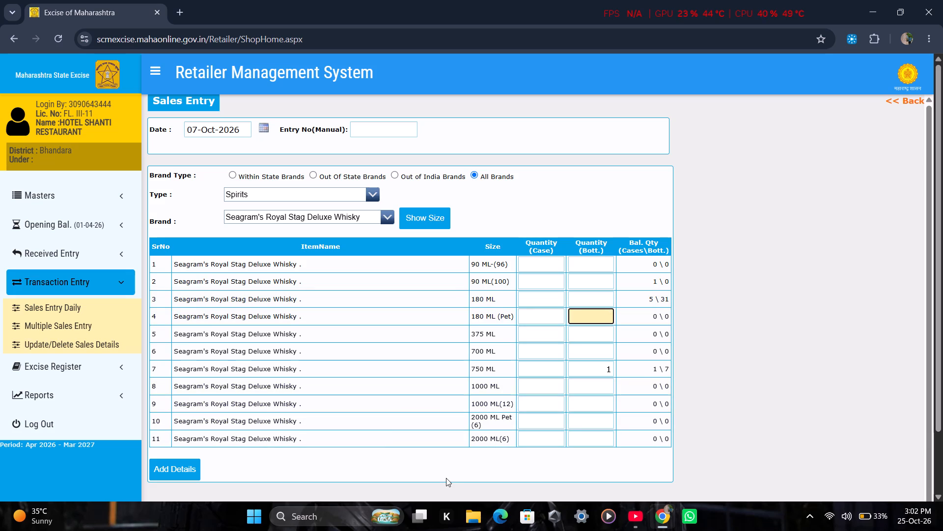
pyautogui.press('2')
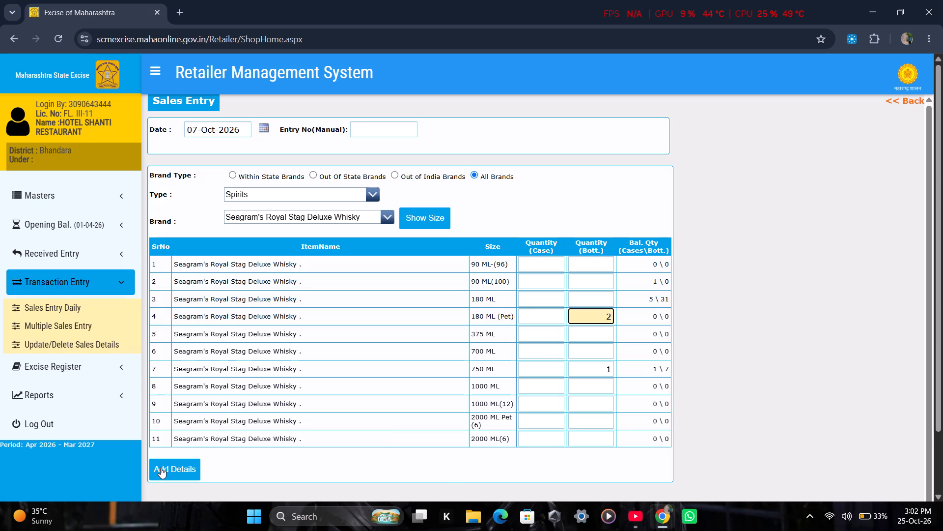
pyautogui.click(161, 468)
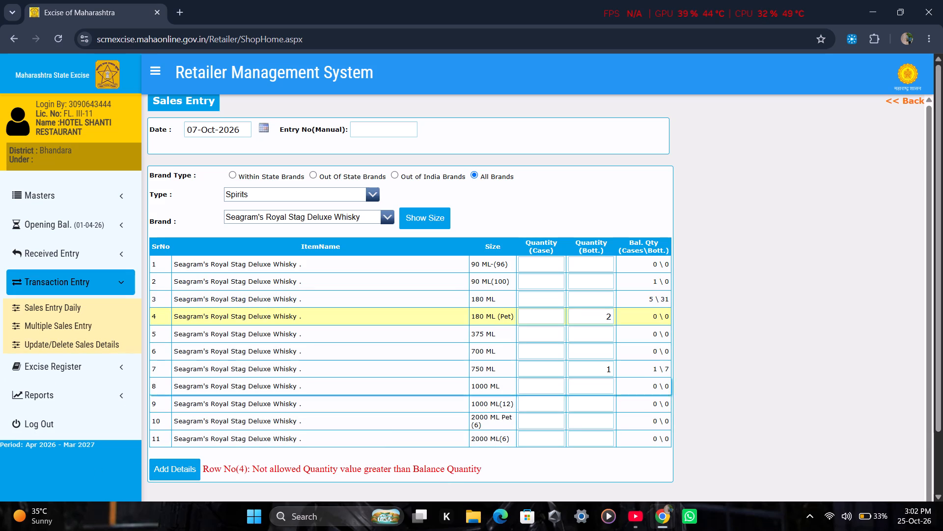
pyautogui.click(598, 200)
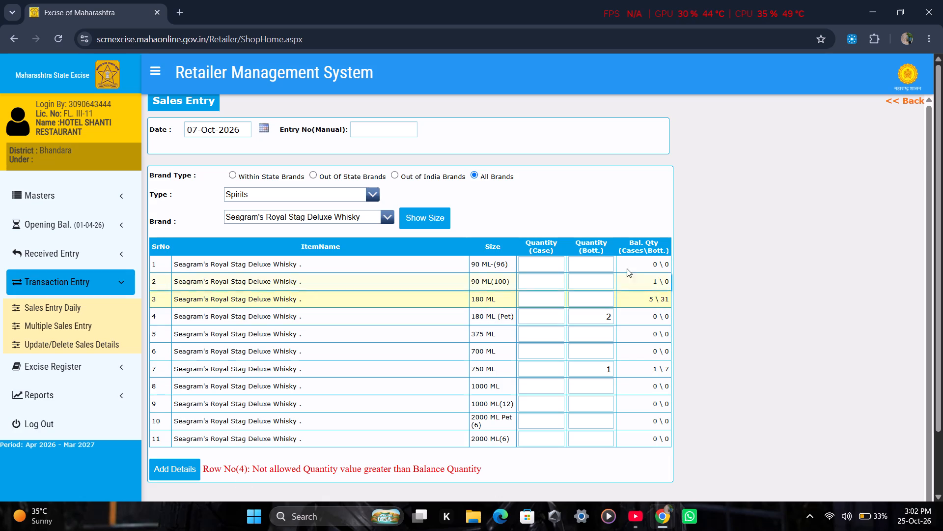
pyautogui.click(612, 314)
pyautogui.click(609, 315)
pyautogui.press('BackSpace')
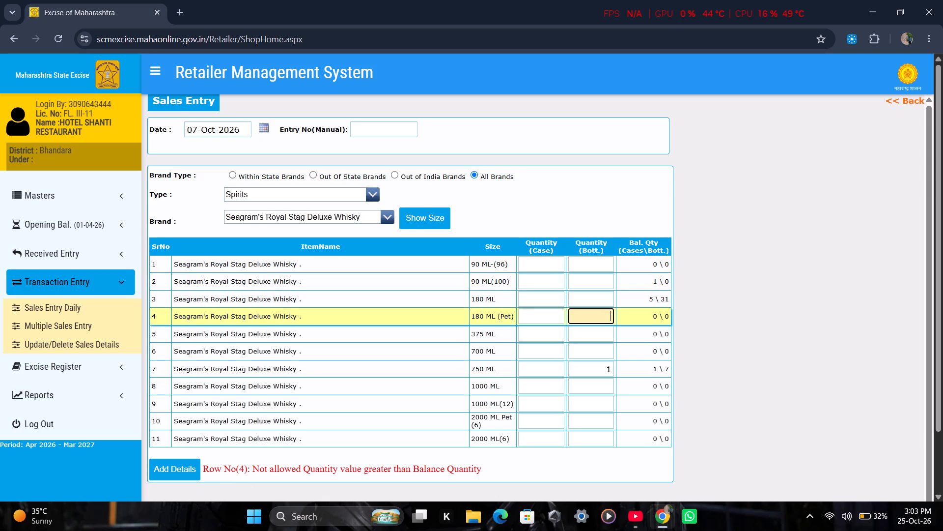
# Enter 2 bottles for the 180 ML Royal Stag size and add the whisky details to the sales entry.
pyautogui.click(607, 296)
pyautogui.press('2')
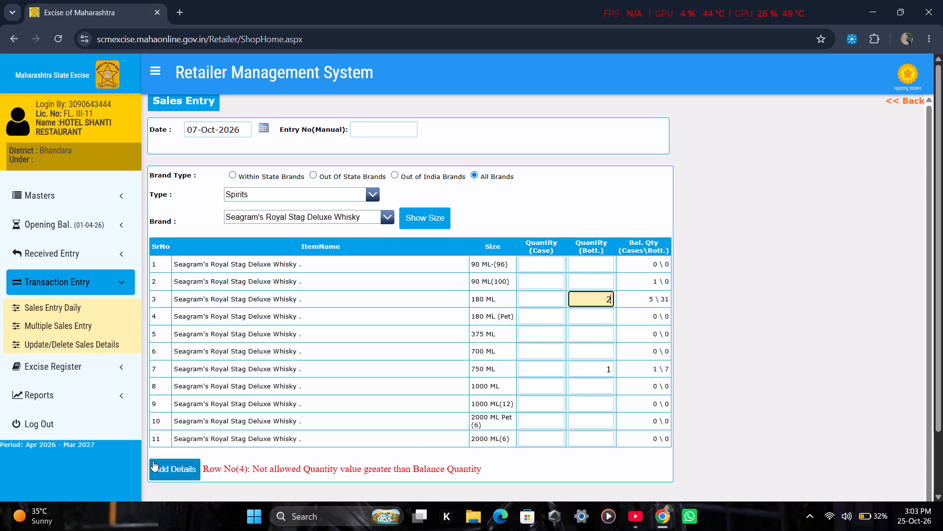
pyautogui.moveTo(161, 467); pyautogui.dragTo(156, 467)
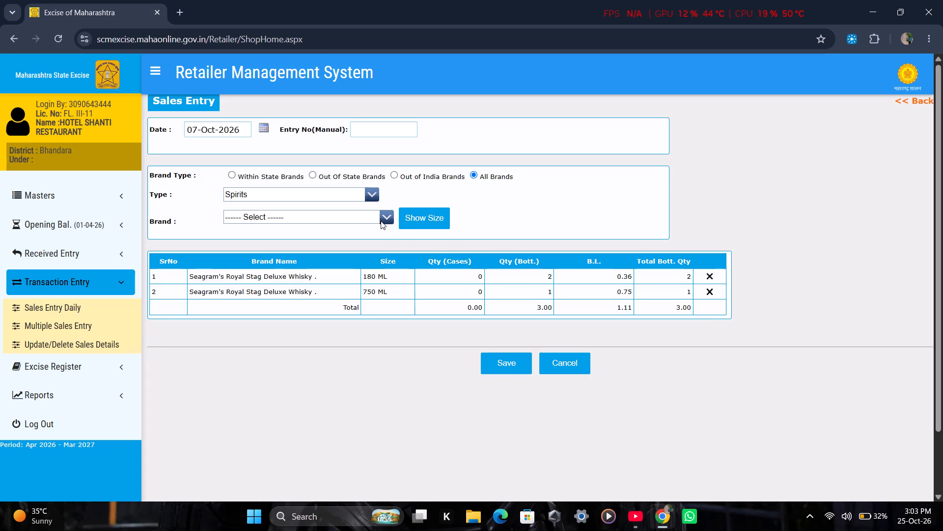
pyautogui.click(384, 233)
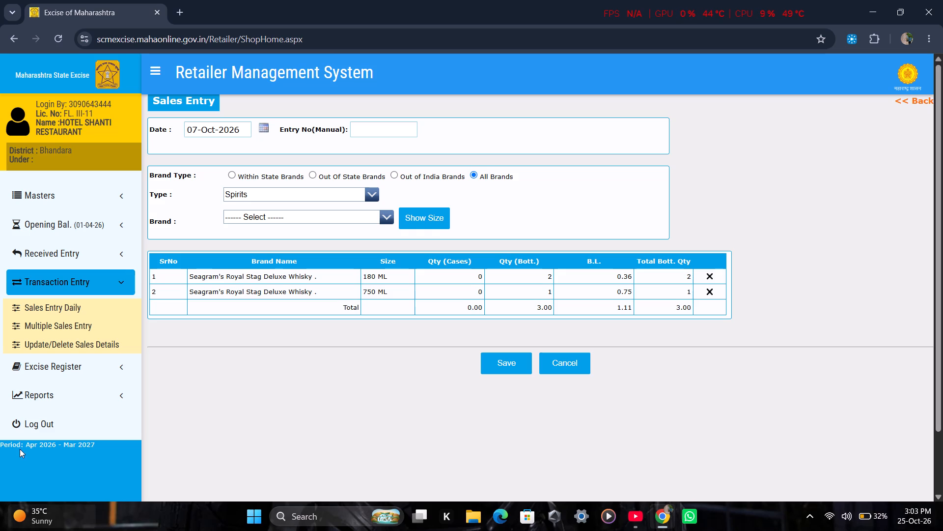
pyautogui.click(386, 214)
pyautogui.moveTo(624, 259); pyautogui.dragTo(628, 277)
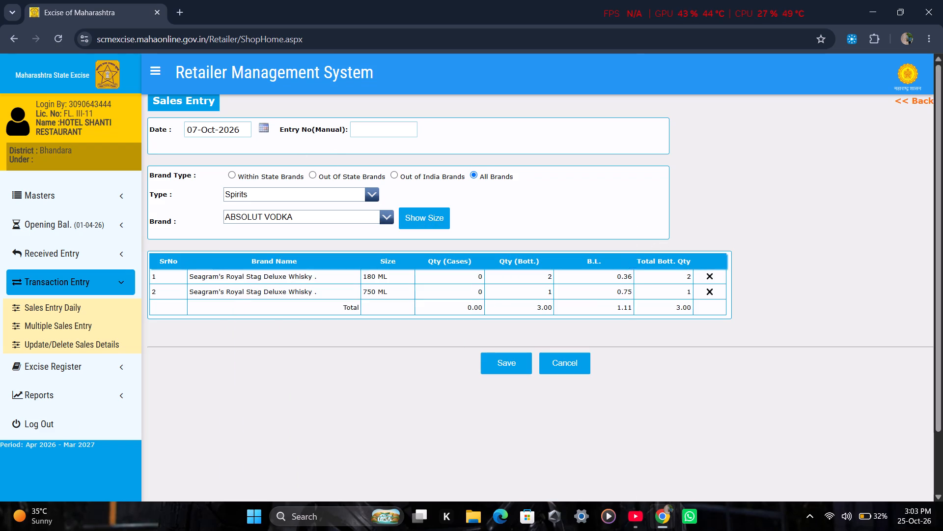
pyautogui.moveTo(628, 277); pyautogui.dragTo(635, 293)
# Add 1 bottle of Old Cask Classic XXX Rum in the 750 ML size to the sales entry.
pyautogui.click(383, 213)
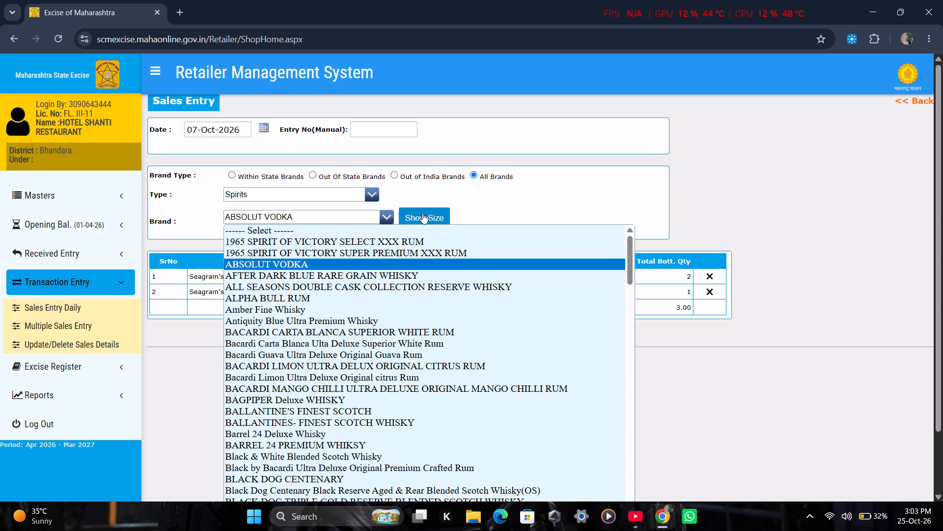
pyautogui.moveTo(630, 249); pyautogui.dragTo(648, 356)
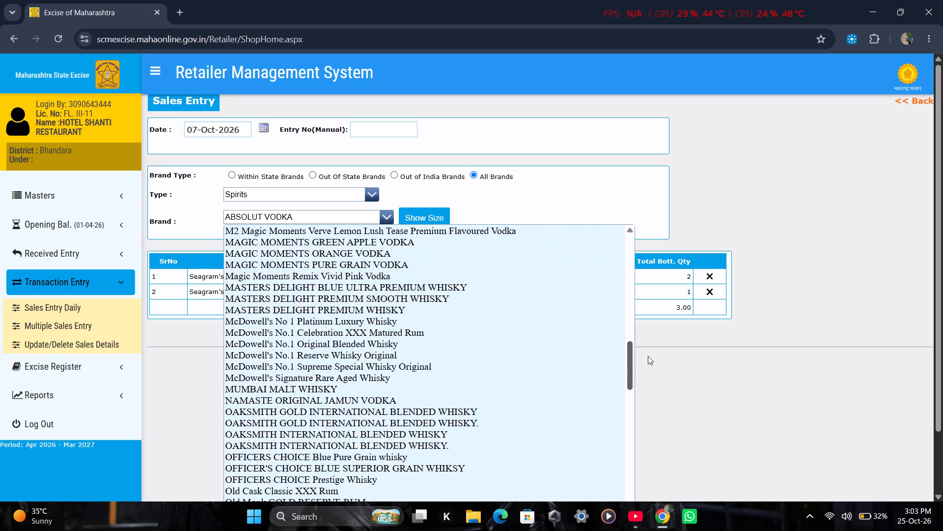
pyautogui.moveTo(648, 356); pyautogui.dragTo(652, 377)
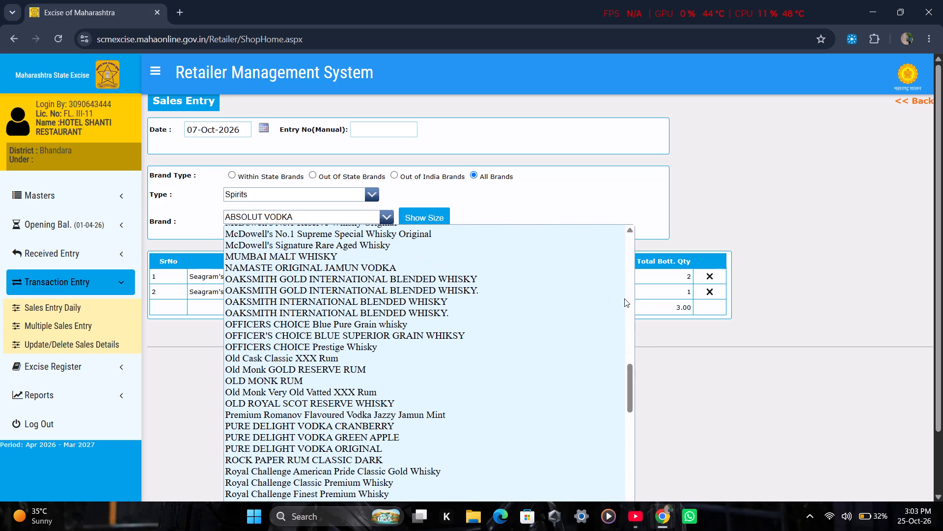
pyautogui.click(592, 356)
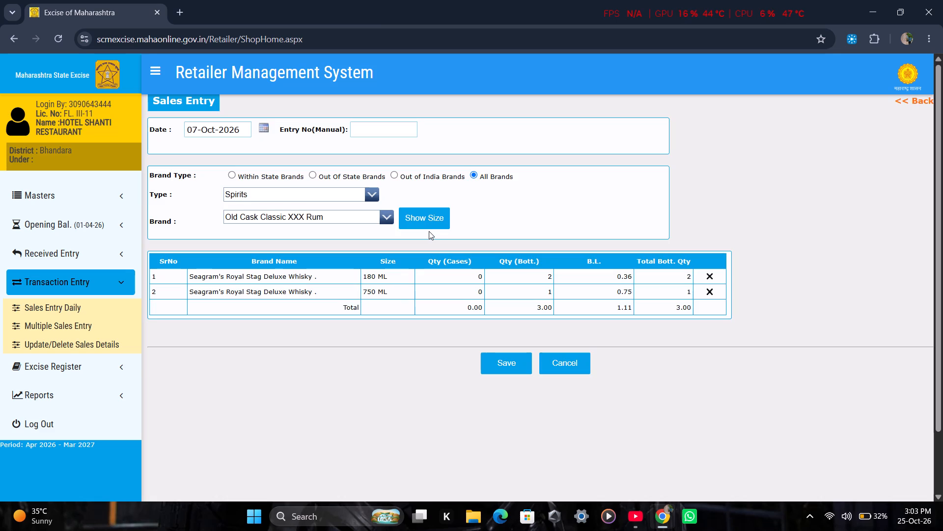
pyautogui.click(432, 219)
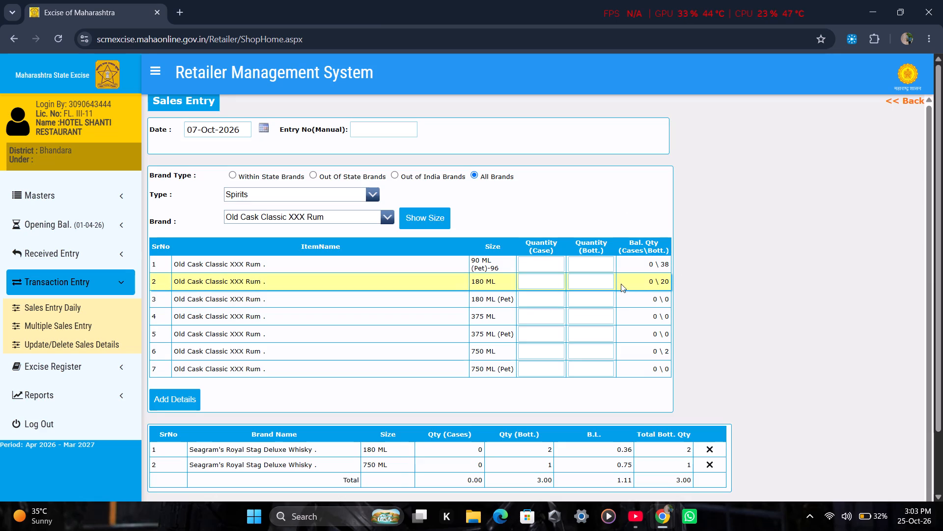
pyautogui.click(621, 283)
pyautogui.click(608, 278)
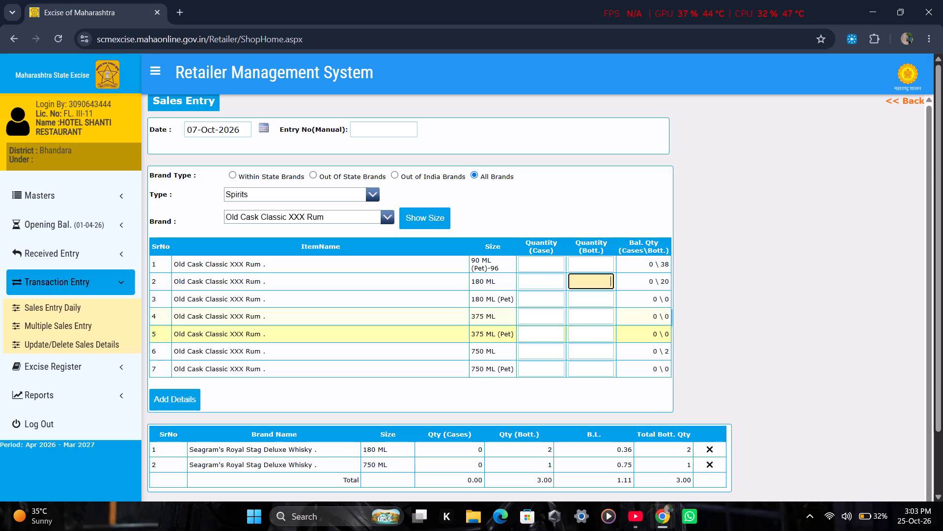
pyautogui.click(591, 343)
pyautogui.press('1')
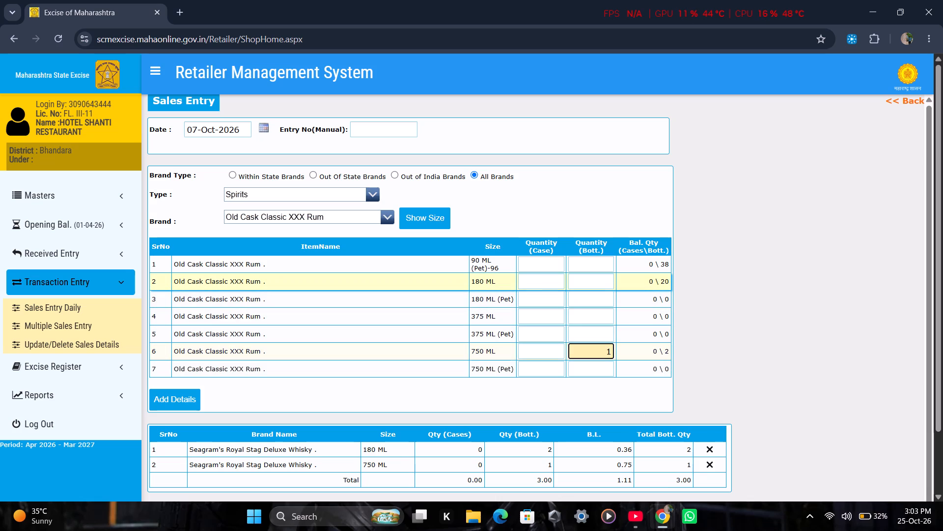
pyautogui.click(592, 283)
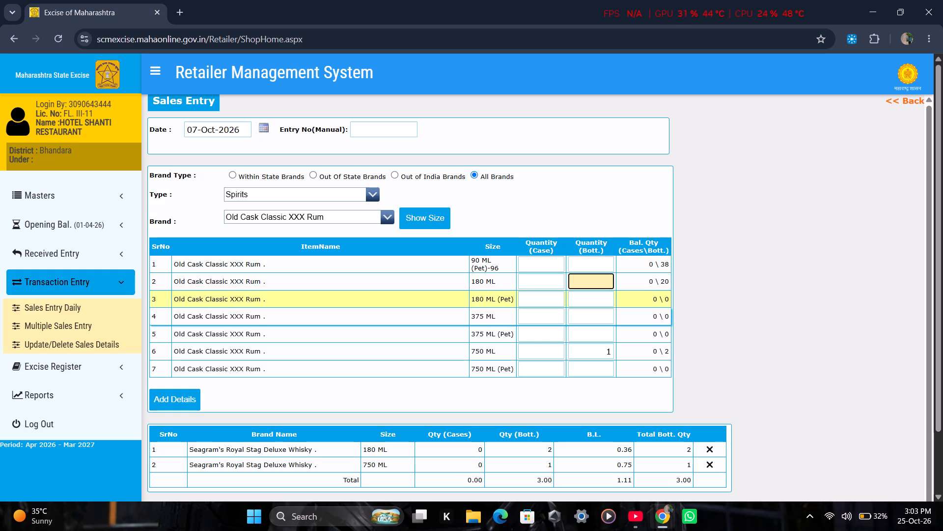
pyautogui.click(487, 350)
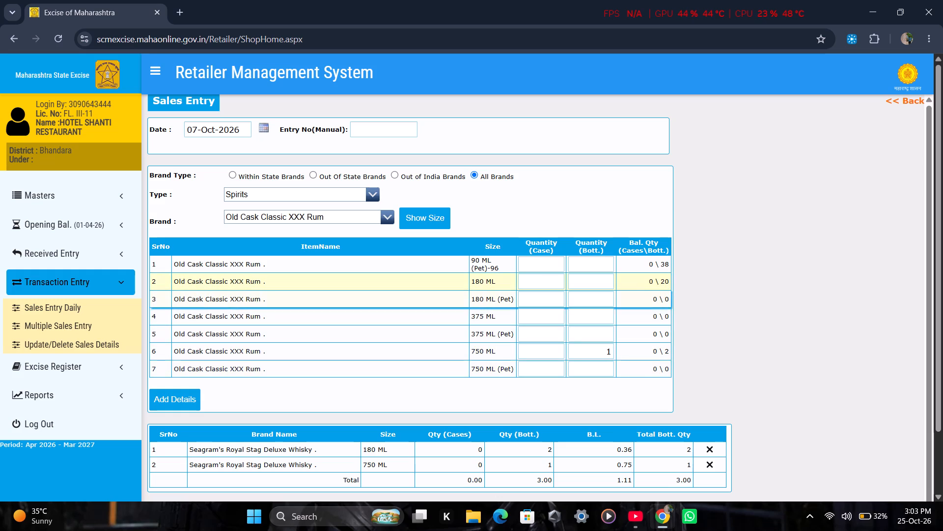
pyautogui.click(186, 399)
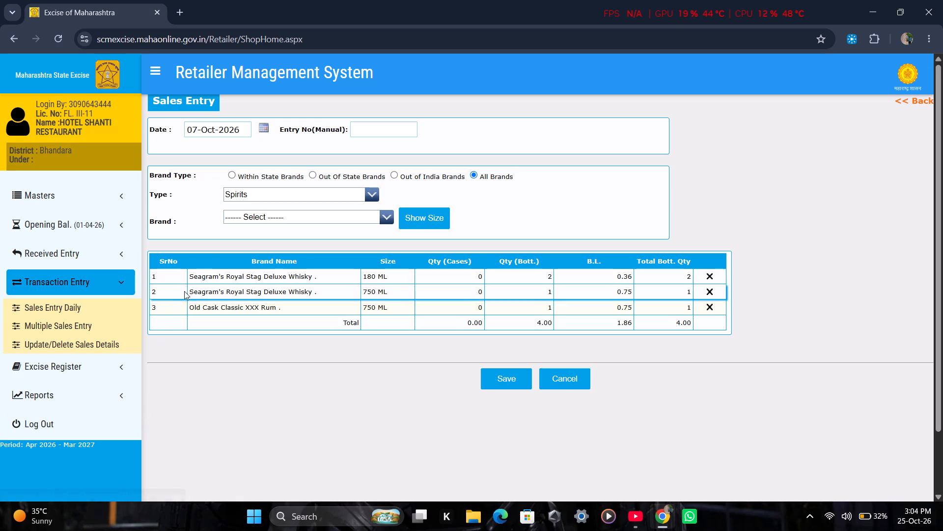
# Add 5 bottles of Royal Challenge Classic Premium Whisky in the 180 ML (Pet) size to the sales entry.
pyautogui.click(385, 217)
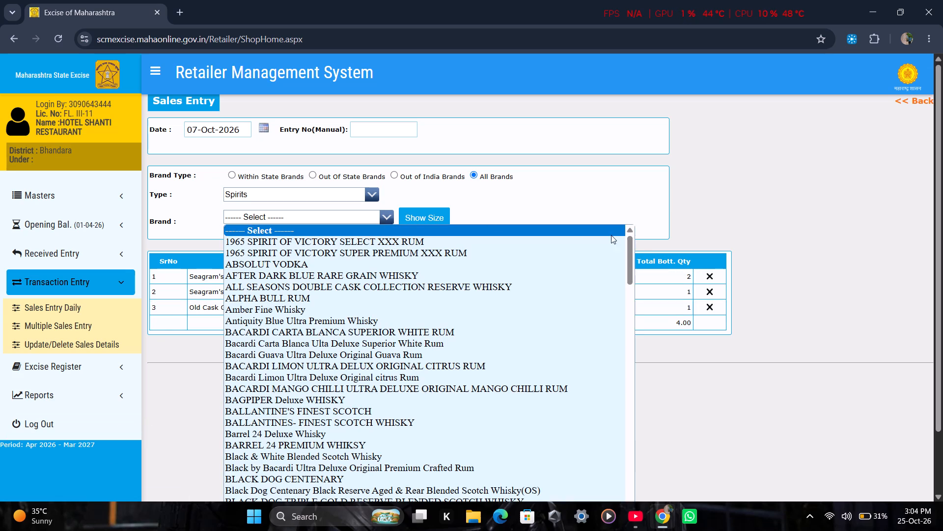
pyautogui.moveTo(626, 258); pyautogui.dragTo(646, 363)
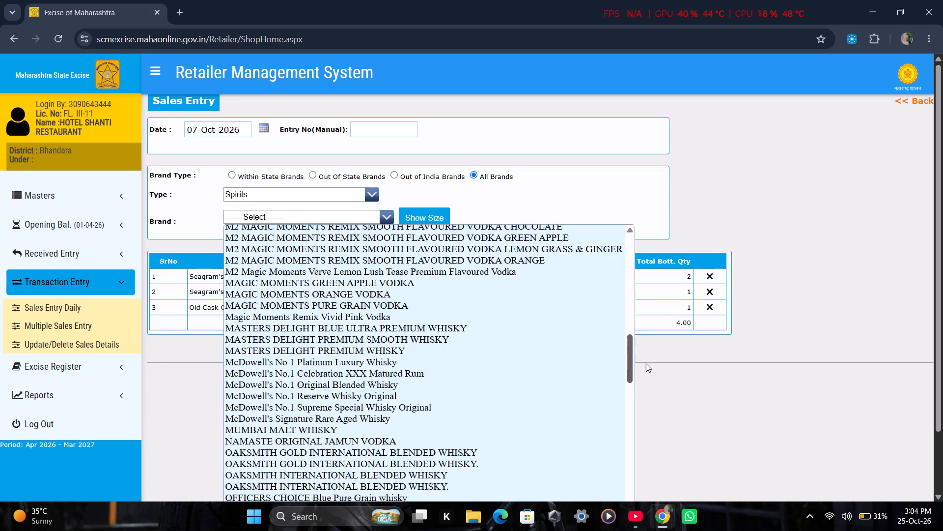
pyautogui.moveTo(646, 363); pyautogui.dragTo(648, 382)
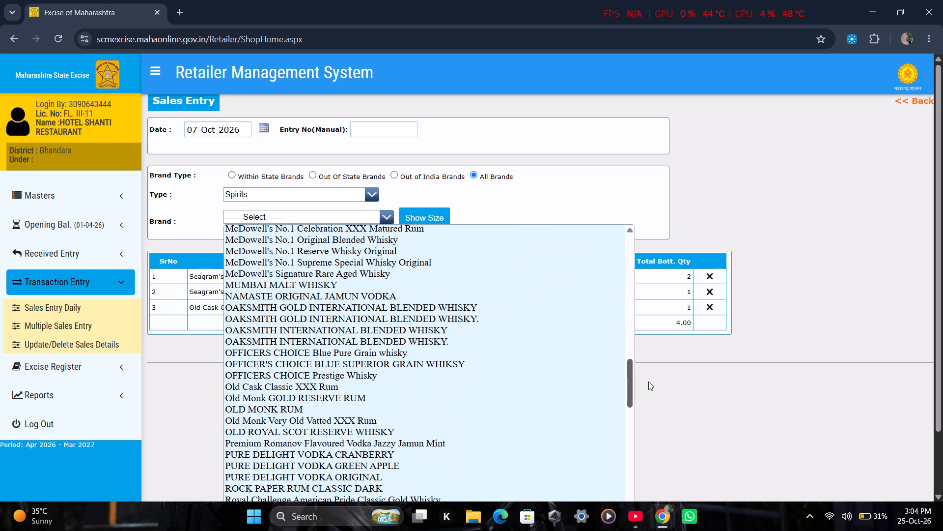
pyautogui.moveTo(648, 382); pyautogui.dragTo(649, 399)
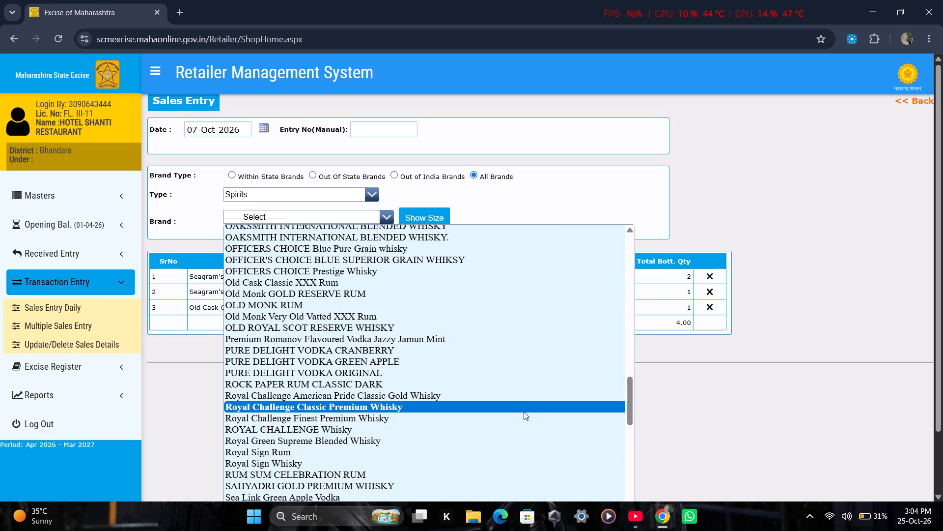
pyautogui.click(524, 411)
pyautogui.click(409, 221)
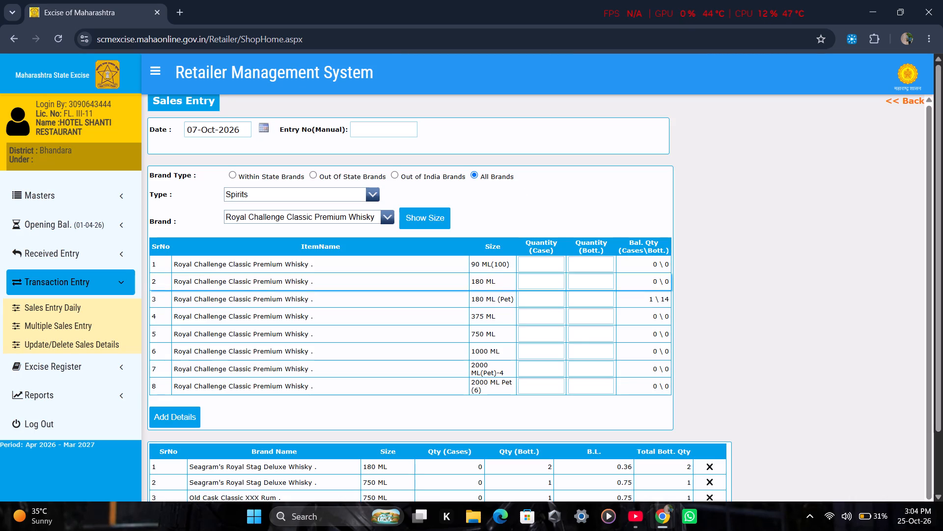
pyautogui.click(610, 306)
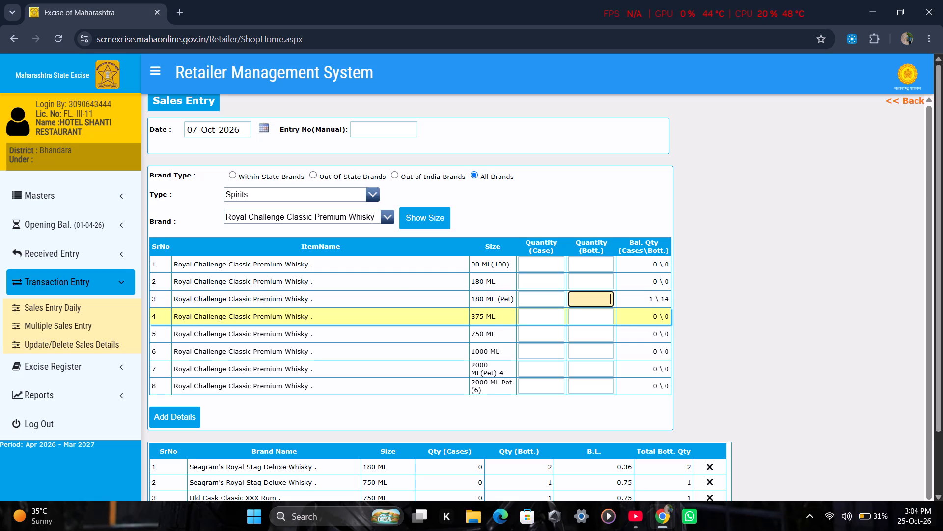
pyautogui.press('5')
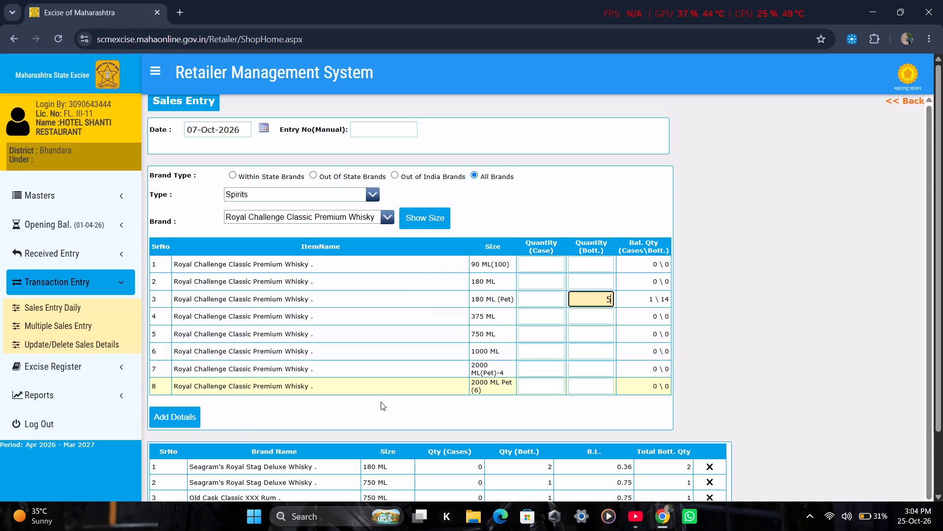
pyautogui.click(188, 417)
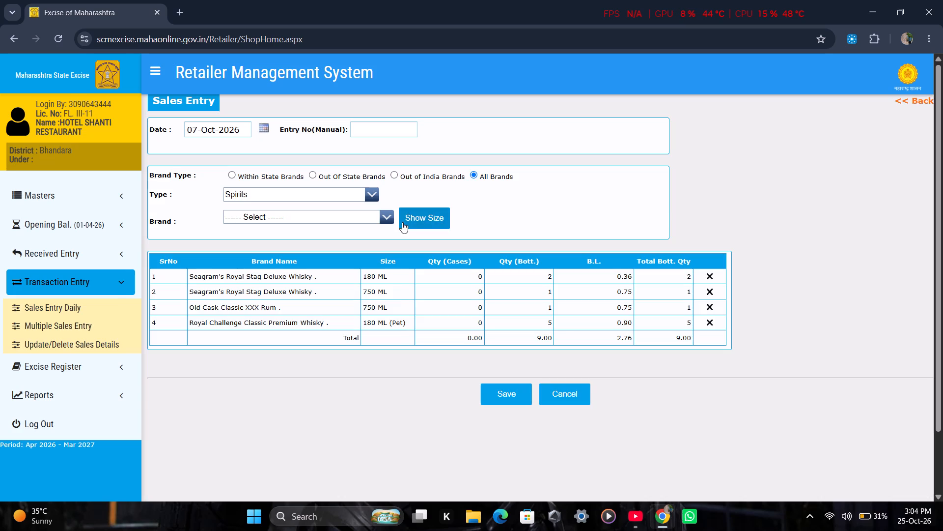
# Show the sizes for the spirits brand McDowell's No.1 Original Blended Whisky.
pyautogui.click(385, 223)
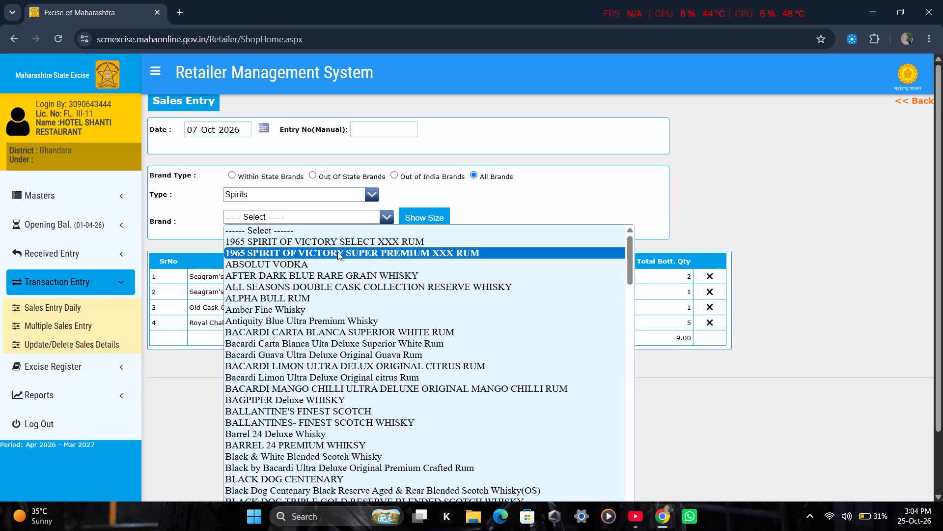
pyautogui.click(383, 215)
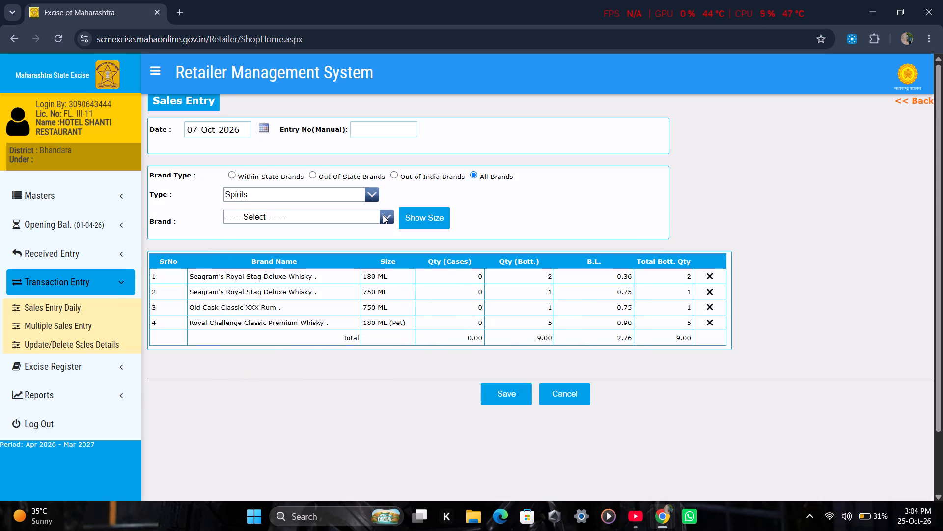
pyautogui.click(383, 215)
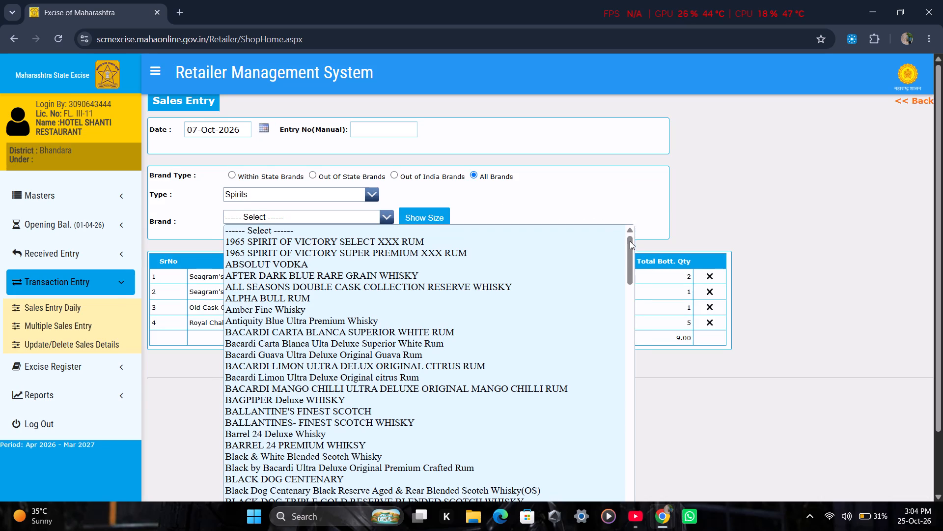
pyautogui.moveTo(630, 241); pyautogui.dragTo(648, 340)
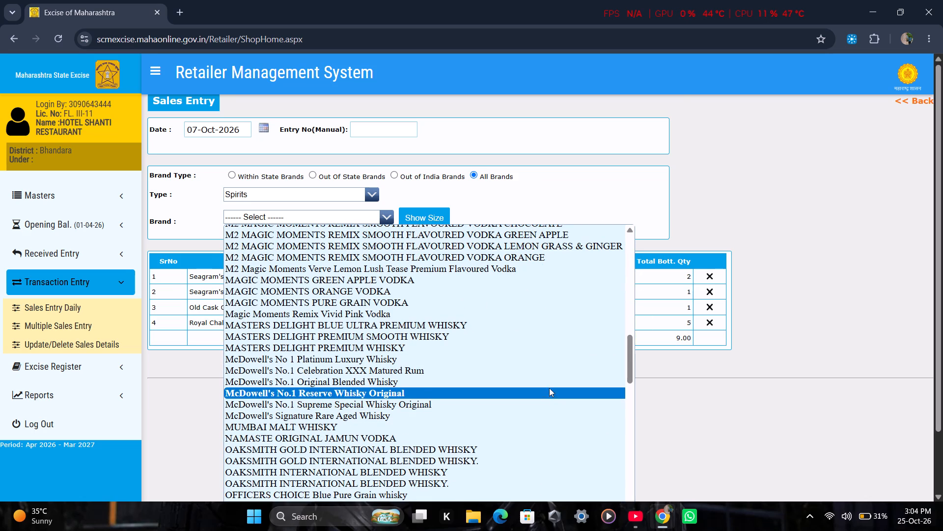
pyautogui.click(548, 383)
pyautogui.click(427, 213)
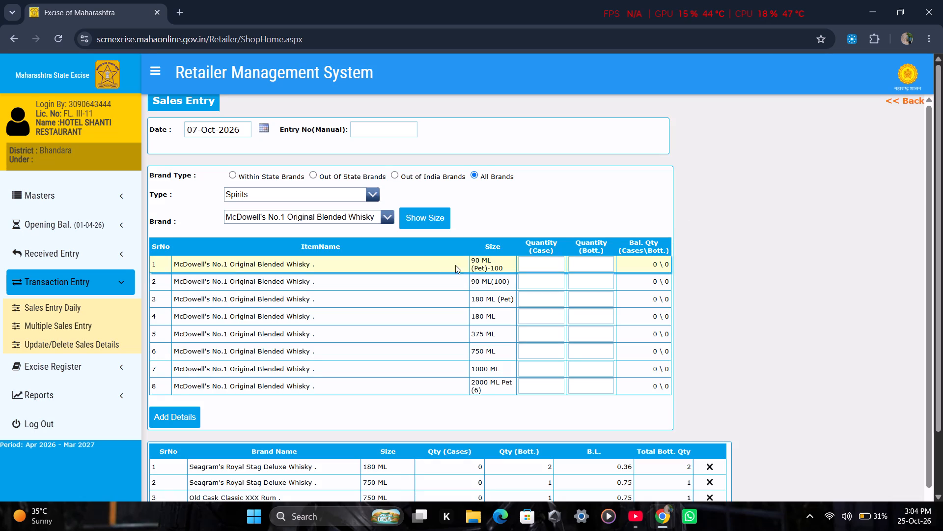
# Switch the brand to McDowell's No.1 Reserve Whisky Original and add 5 bottles in the 180 ML (Pet) size to the sales entry.
pyautogui.click(382, 208)
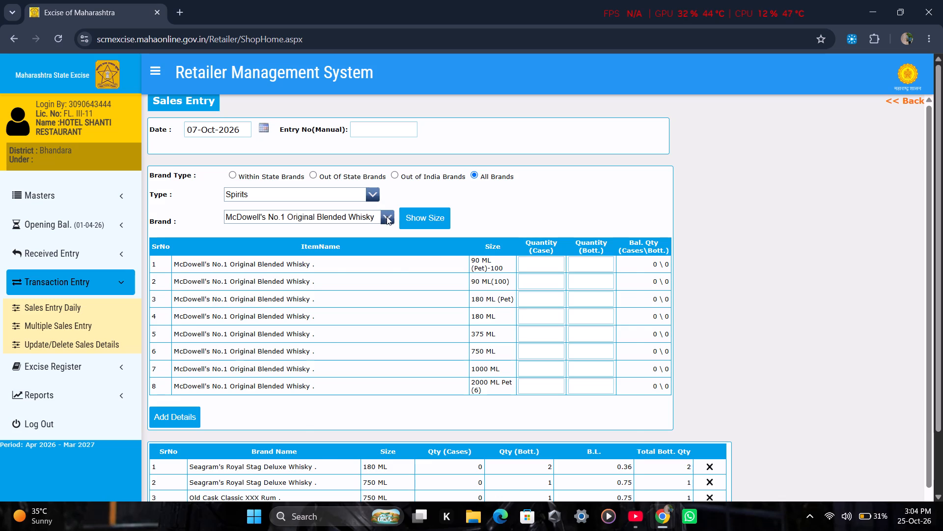
pyautogui.click(388, 213)
pyautogui.click(388, 253)
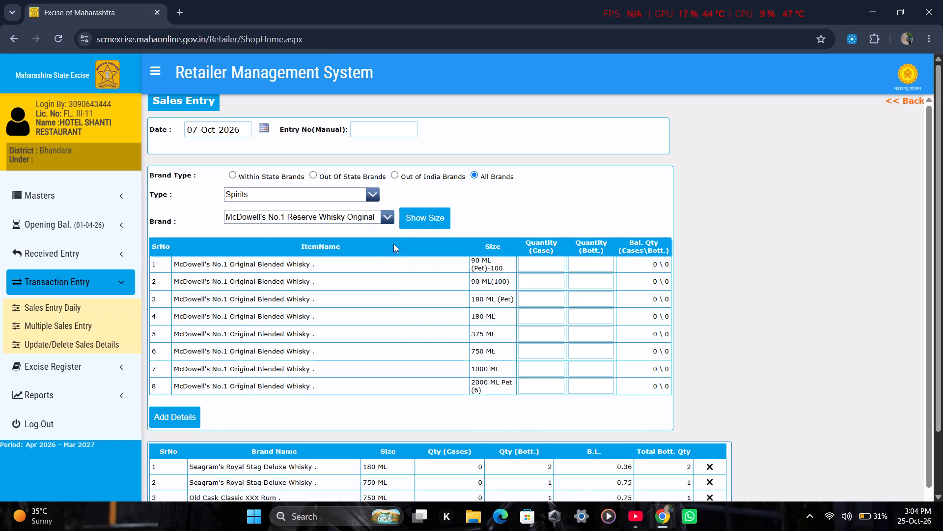
pyautogui.click(424, 216)
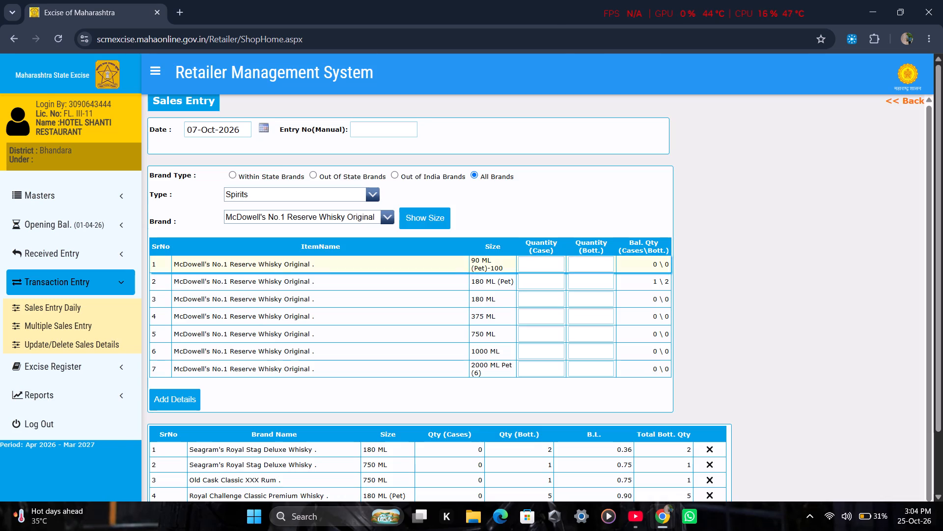
pyautogui.click(586, 276)
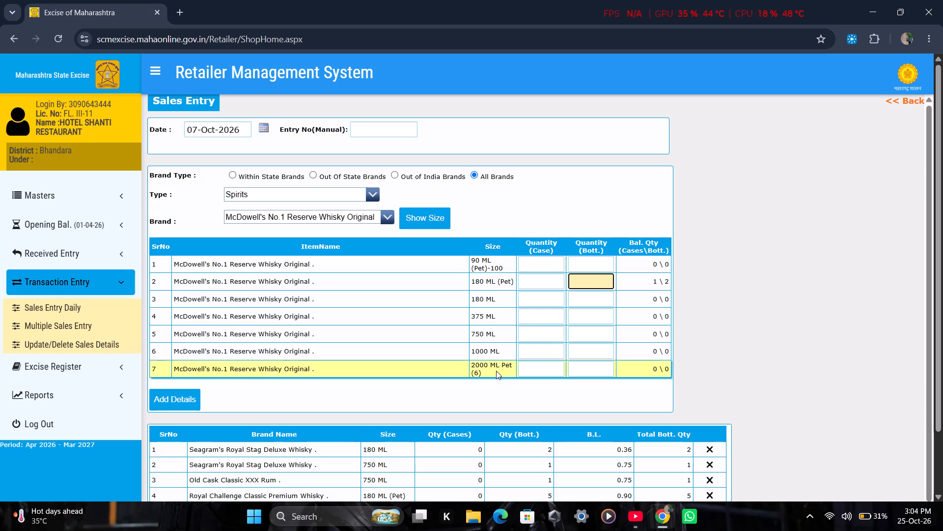
pyautogui.press('5')
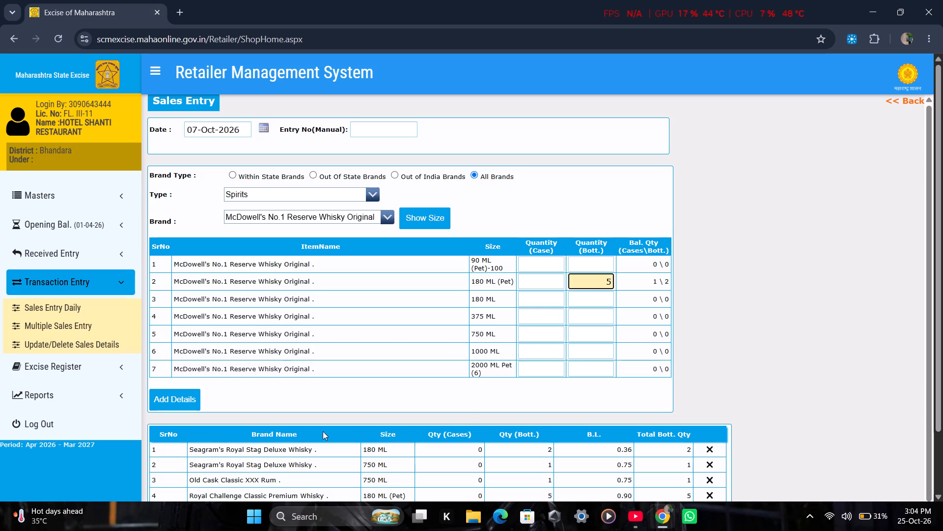
pyautogui.click(183, 401)
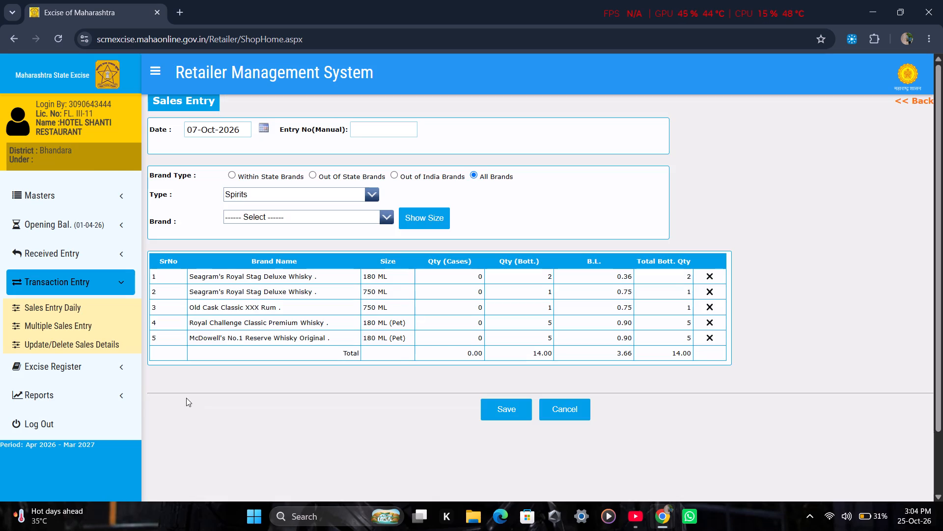
# Add 3 bottles of OFFICERS CHOICE Blue Pure Grain whisky in the 180 ML size to the sales entry.
pyautogui.click(386, 209)
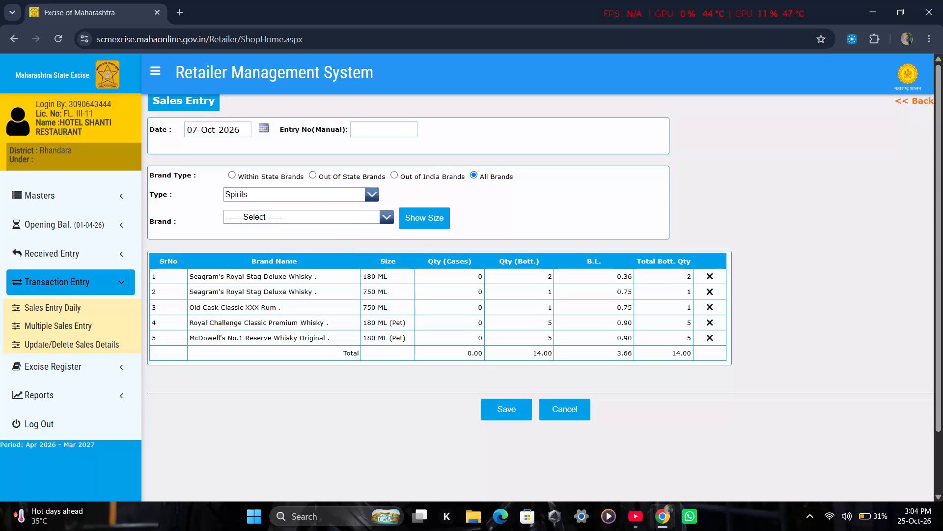
pyautogui.click(388, 215)
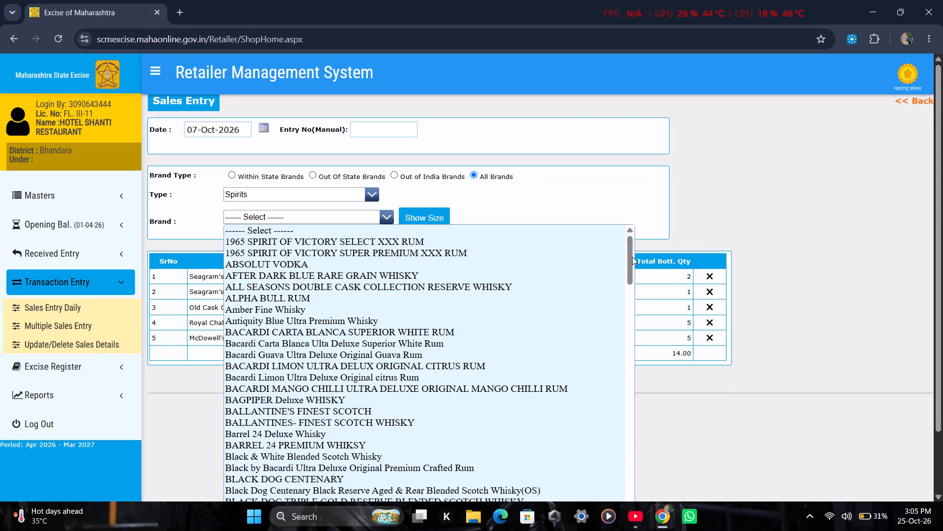
pyautogui.moveTo(631, 258); pyautogui.dragTo(647, 382)
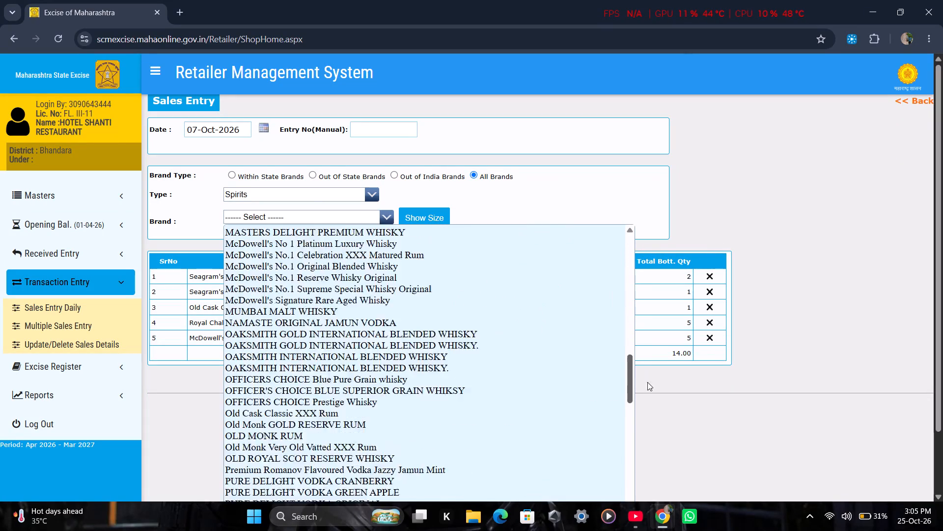
pyautogui.moveTo(647, 382); pyautogui.dragTo(638, 429)
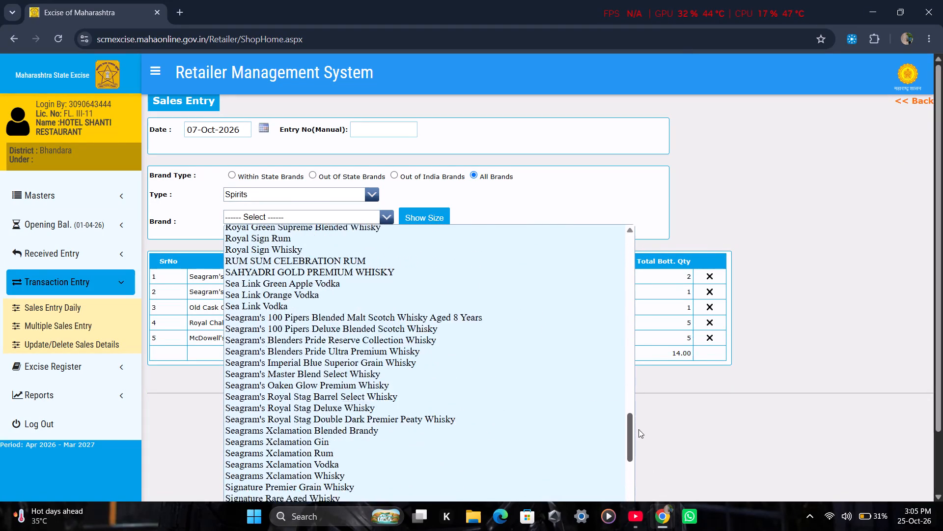
pyautogui.moveTo(638, 429); pyautogui.dragTo(634, 389)
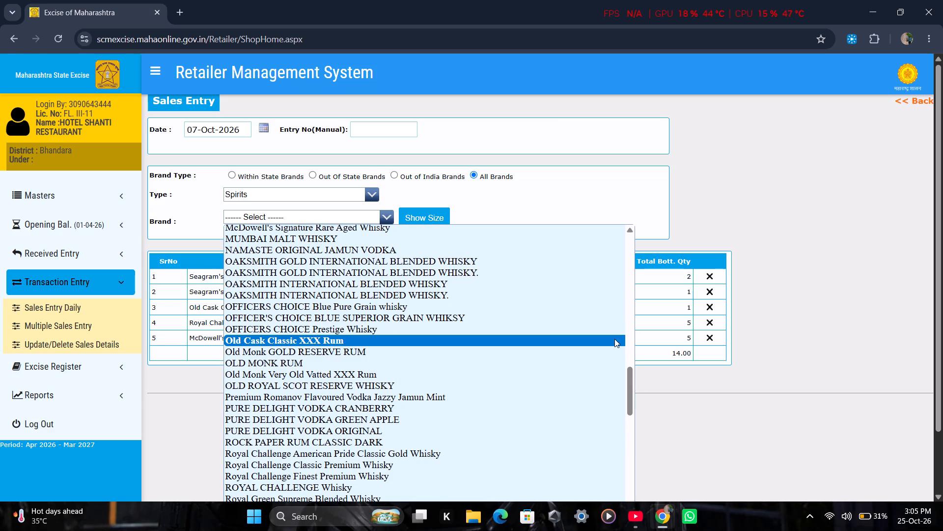
pyautogui.click(610, 306)
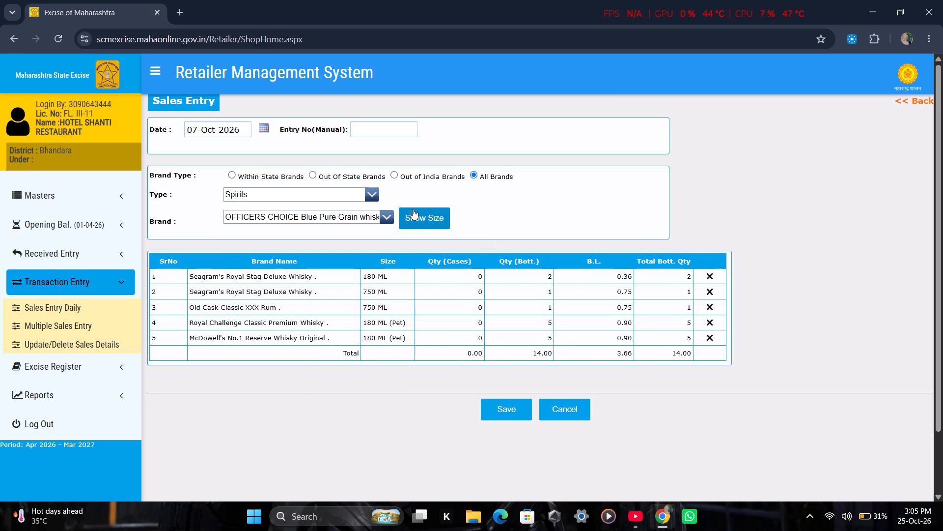
pyautogui.click(432, 219)
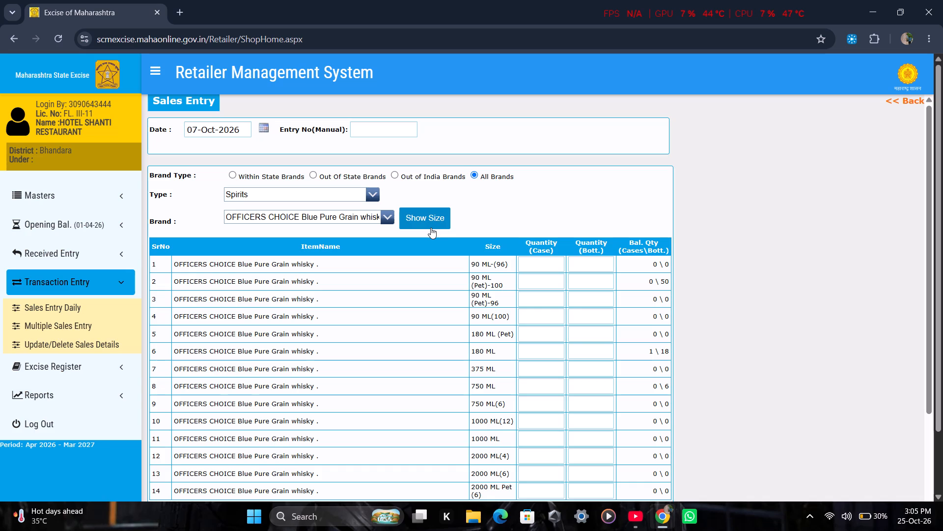
pyautogui.click(587, 278)
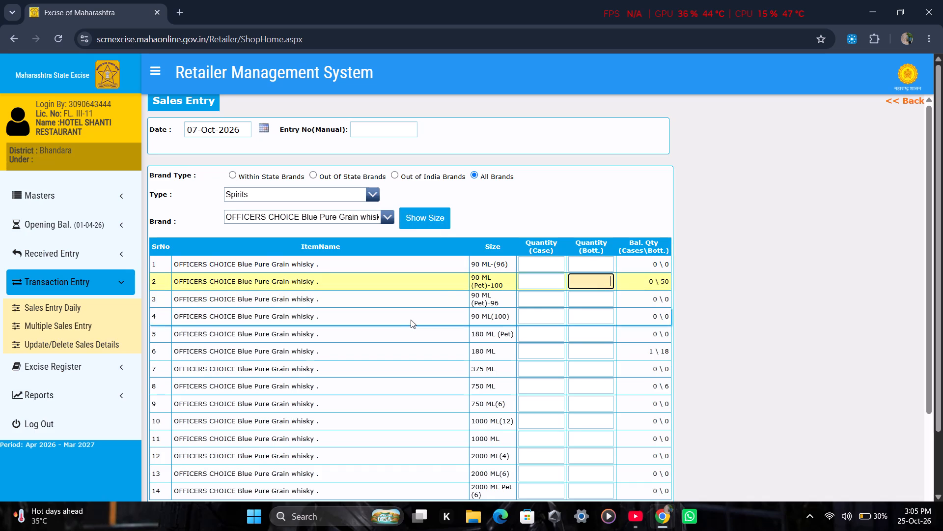
pyautogui.click(599, 357)
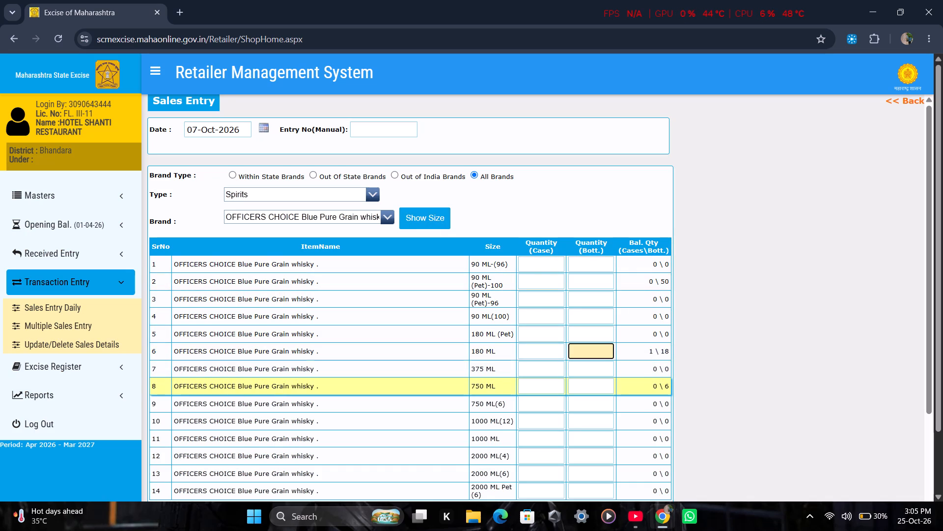
pyautogui.press('3')
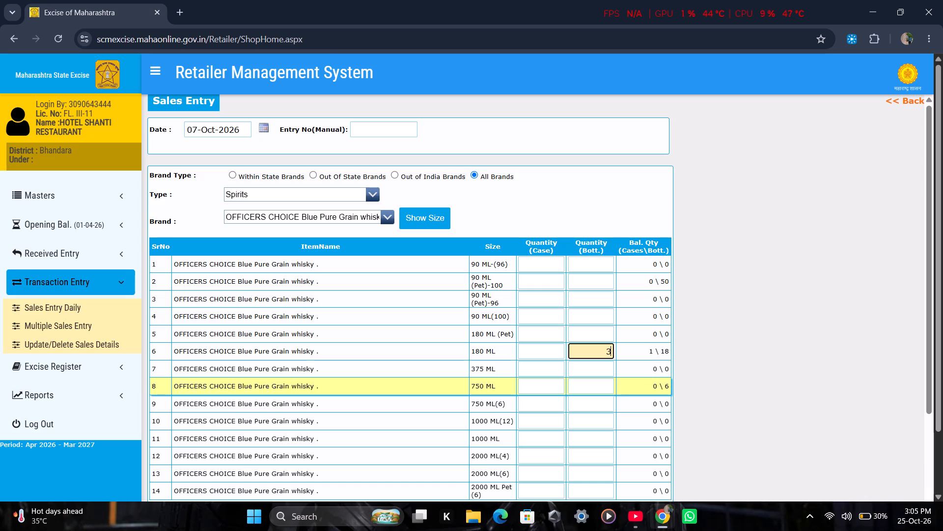
pyautogui.scroll(-1, 483, 322)
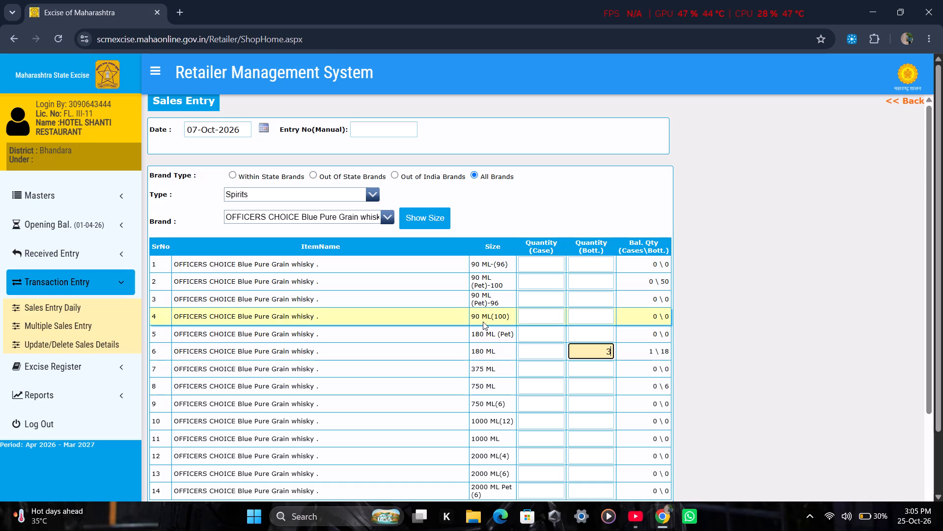
pyautogui.scroll(-3, 481, 322)
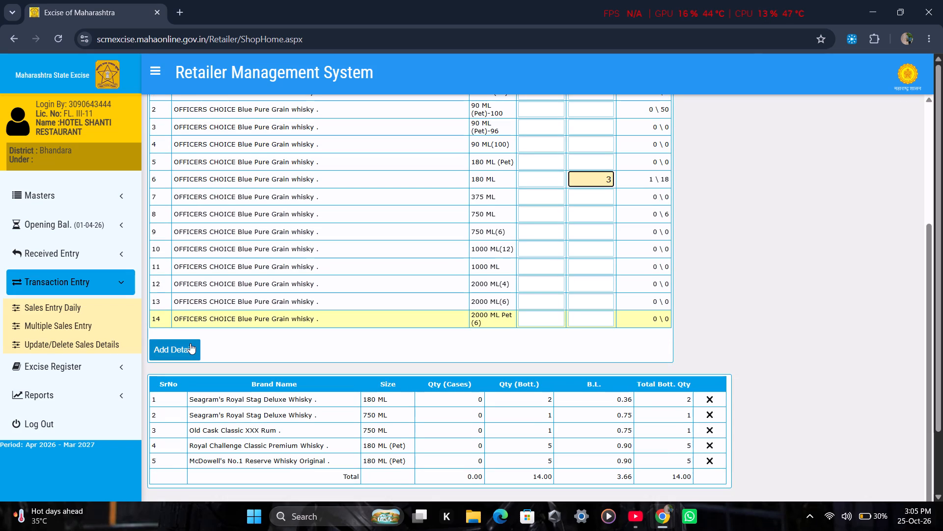
pyautogui.click(190, 343)
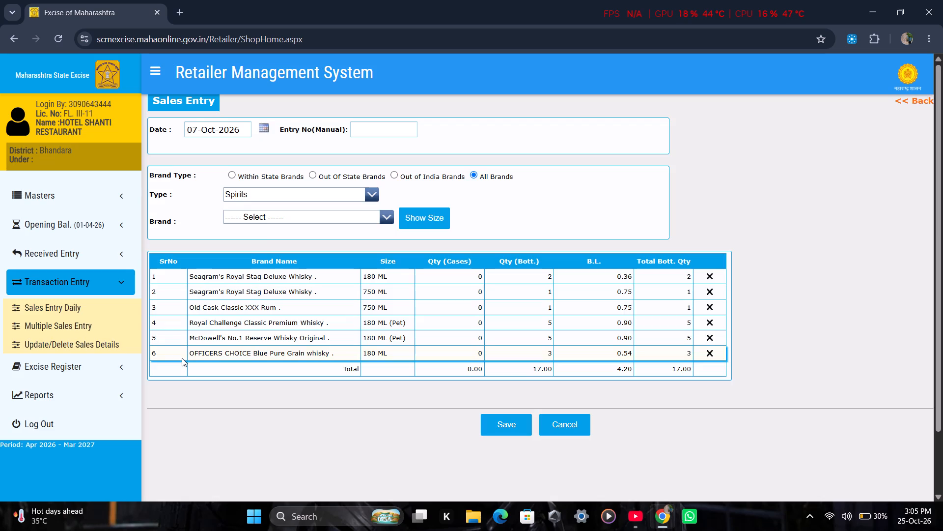
# Add 1 bottle of Royal Green Supreme Blended Whisky in the 180 ML size to the sales entry.
pyautogui.click(387, 212)
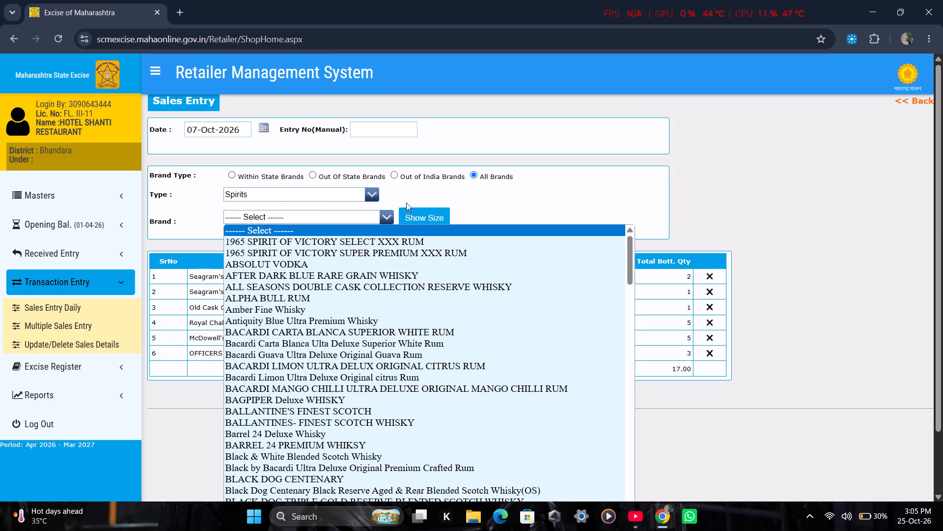
pyautogui.moveTo(628, 256); pyautogui.dragTo(635, 293)
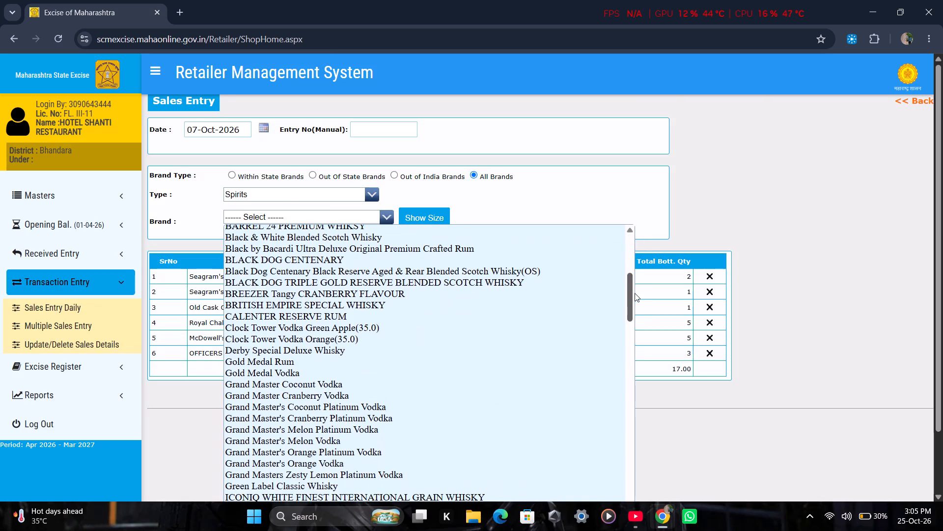
pyautogui.moveTo(635, 293); pyautogui.dragTo(646, 409)
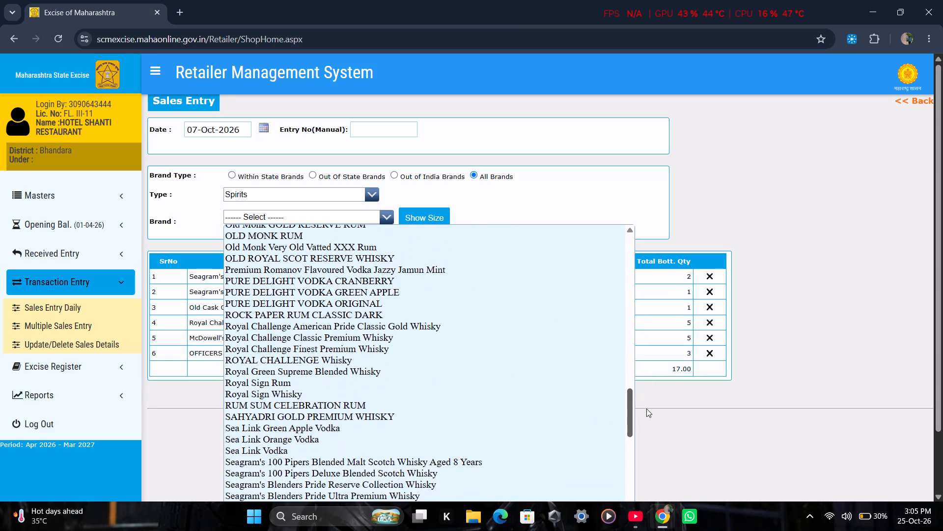
pyautogui.moveTo(646, 409); pyautogui.dragTo(646, 409)
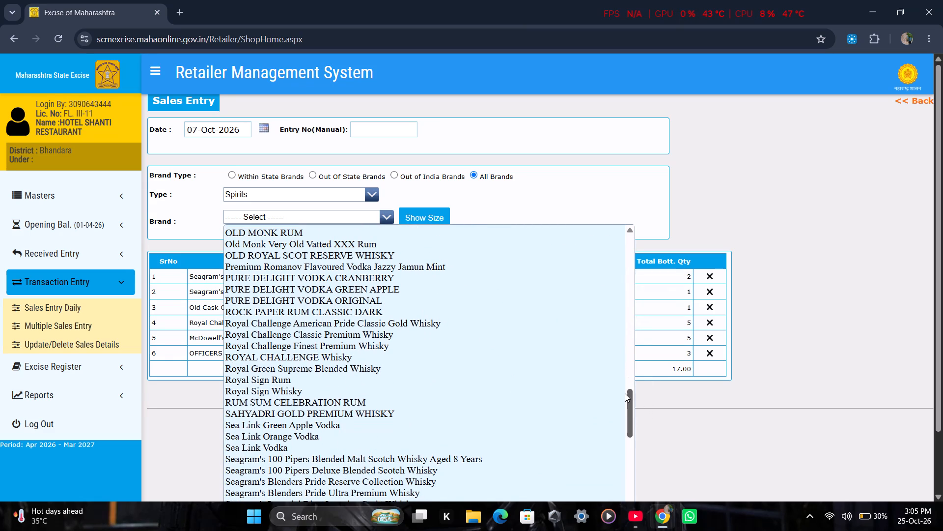
pyautogui.click(547, 369)
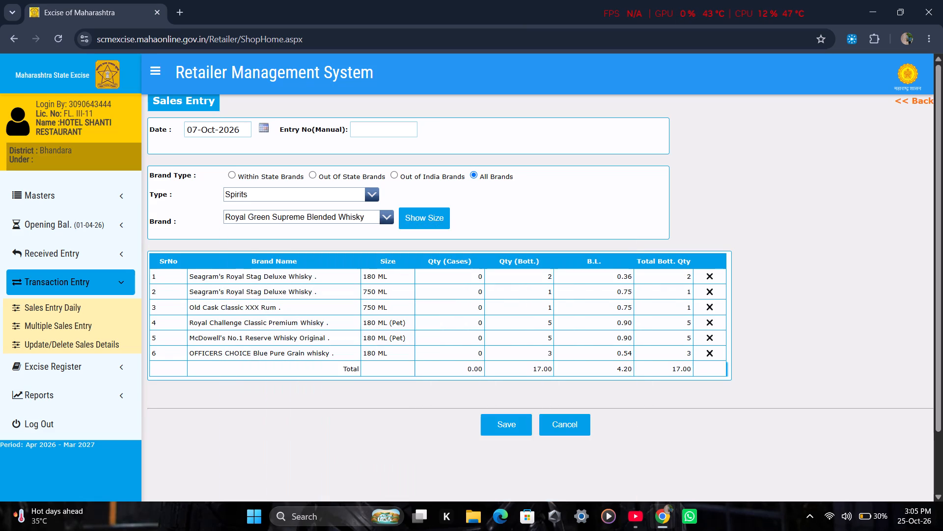
pyautogui.click(433, 221)
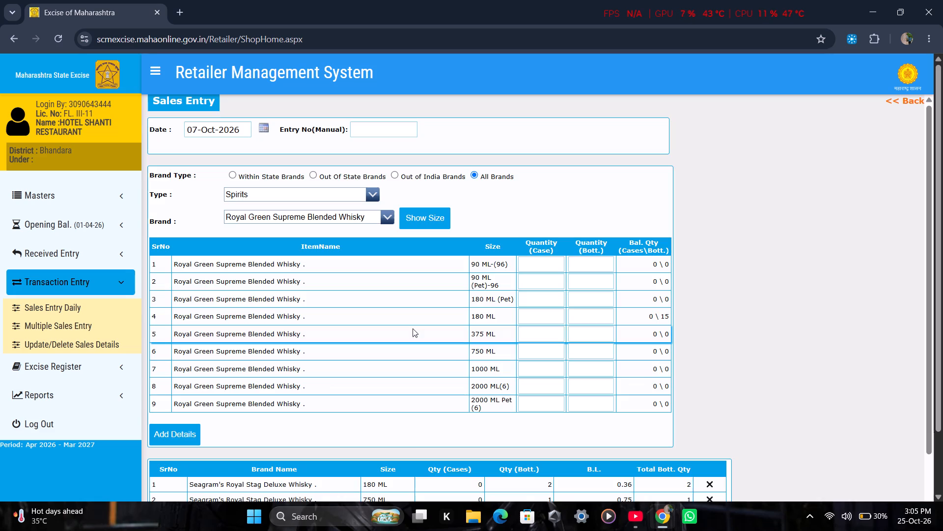
pyautogui.click(599, 320)
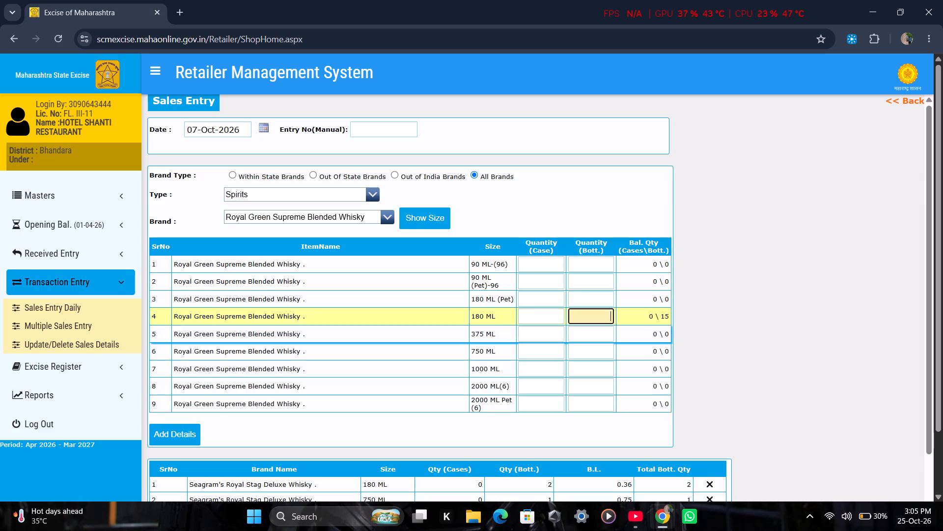
pyautogui.press('1')
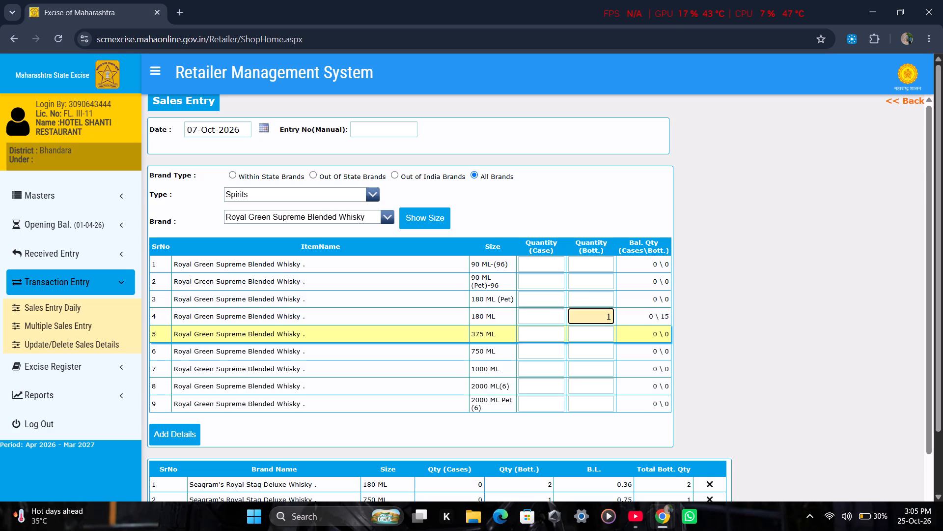
pyautogui.click(187, 430)
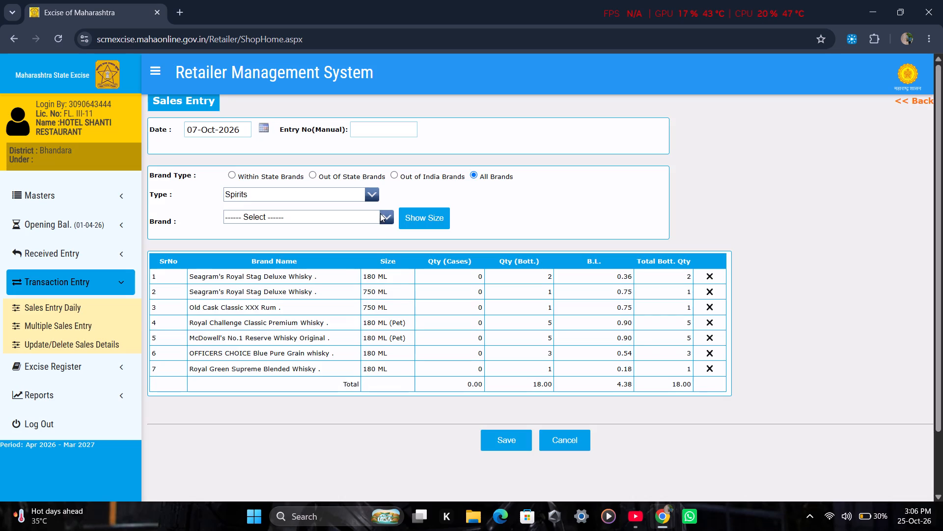
# Add 1 bottle of ICONIQ WHITE FINEST INTERNATIONAL GRAIN WHISKY in the 180 ML size to the sales entry.
pyautogui.click(381, 211)
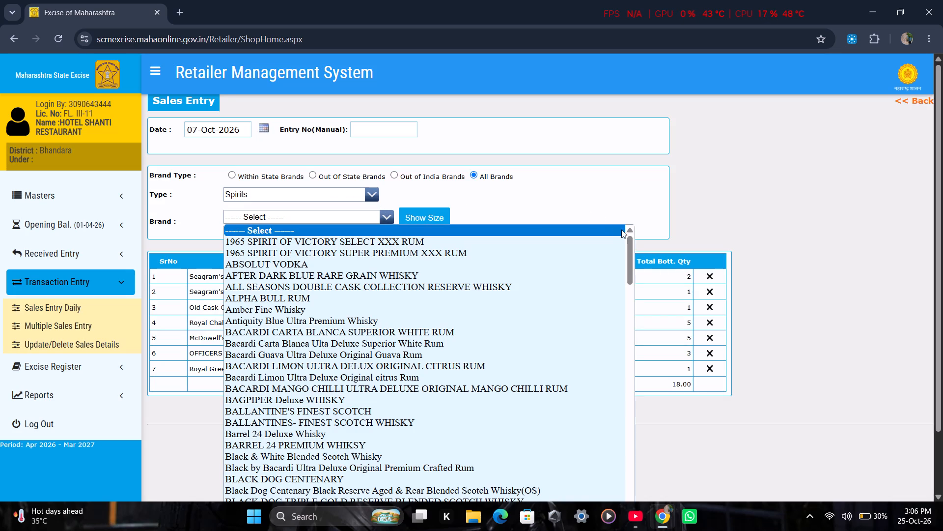
pyautogui.moveTo(630, 264); pyautogui.dragTo(619, 382)
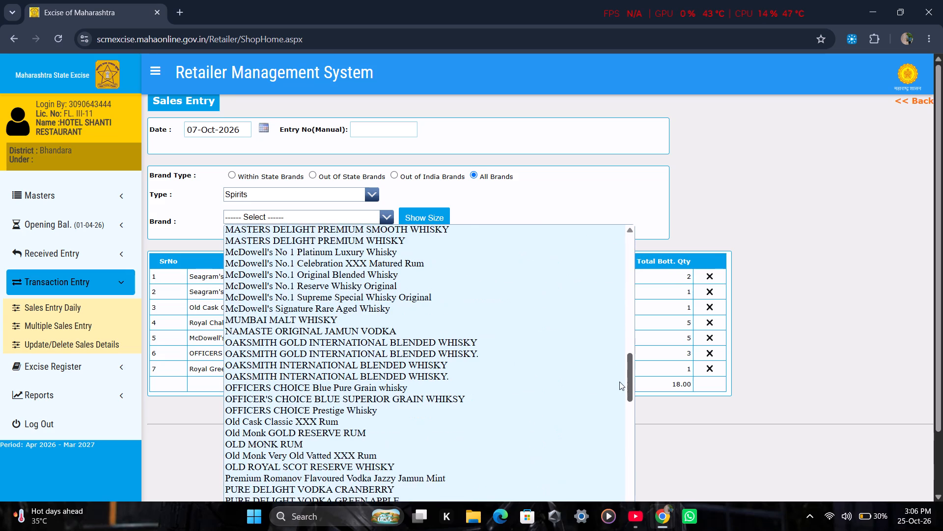
pyautogui.moveTo(619, 382); pyautogui.dragTo(629, 330)
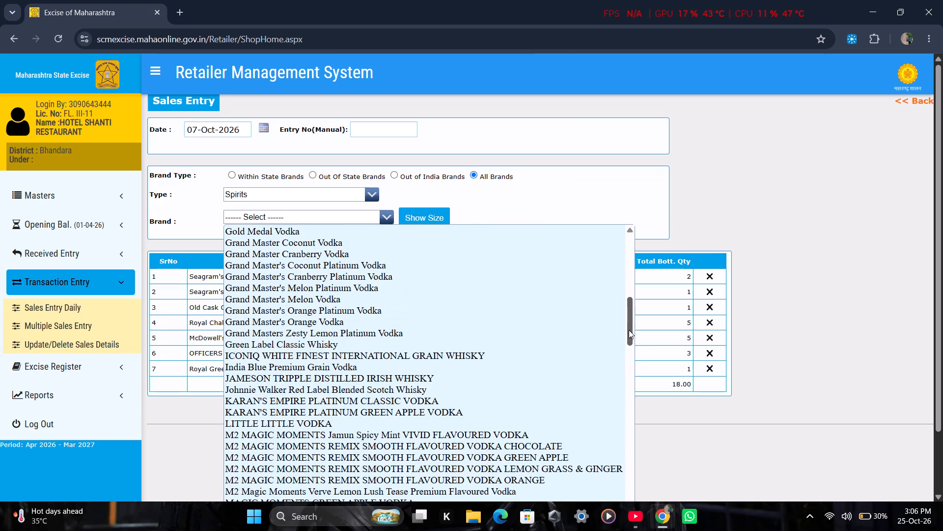
pyautogui.moveTo(629, 330); pyautogui.dragTo(629, 331)
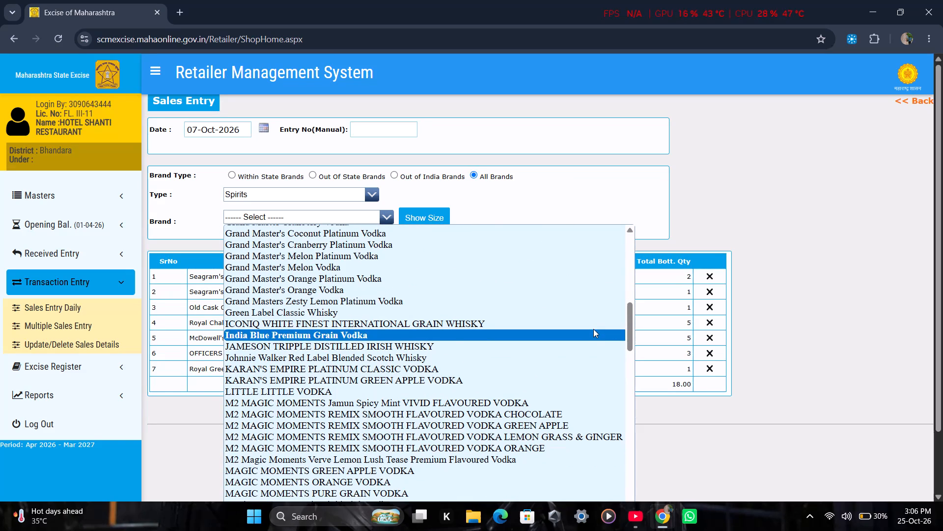
pyautogui.click(594, 326)
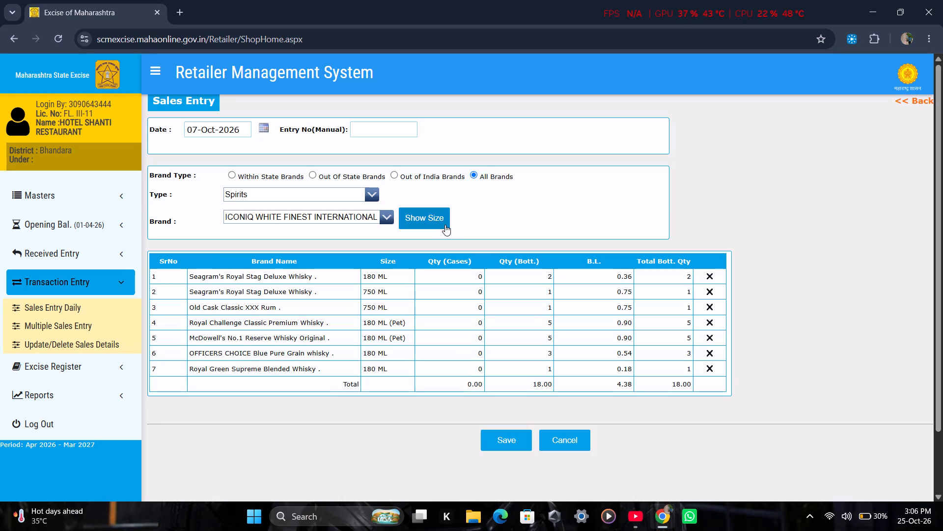
pyautogui.click(445, 225)
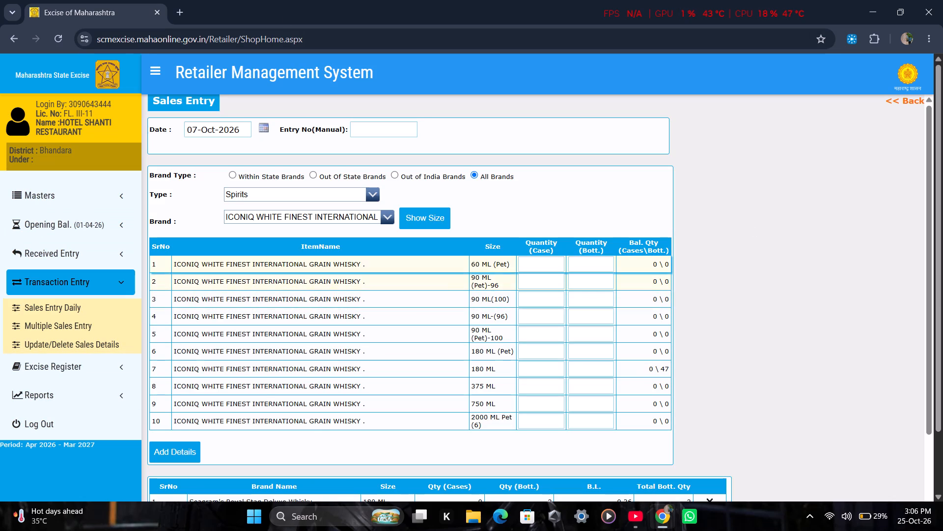
pyautogui.click(596, 370)
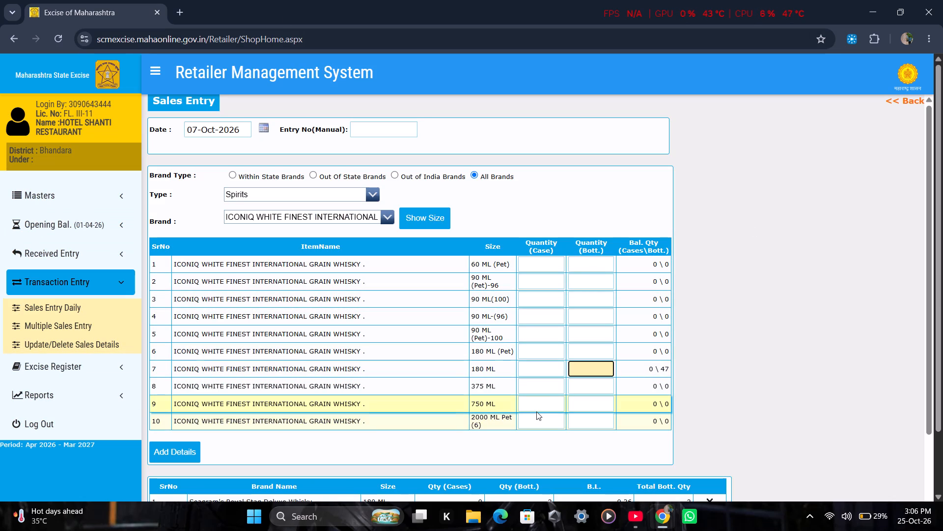
pyautogui.press('1')
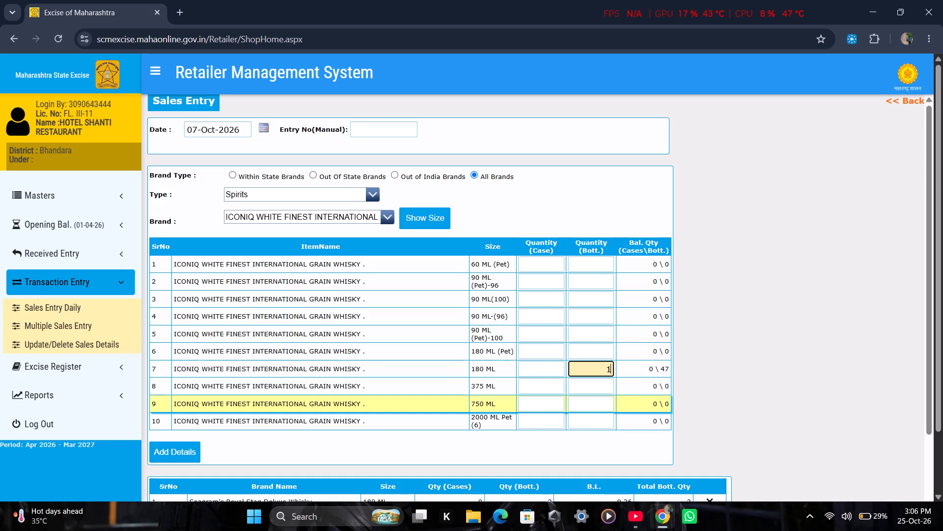
pyautogui.click(175, 456)
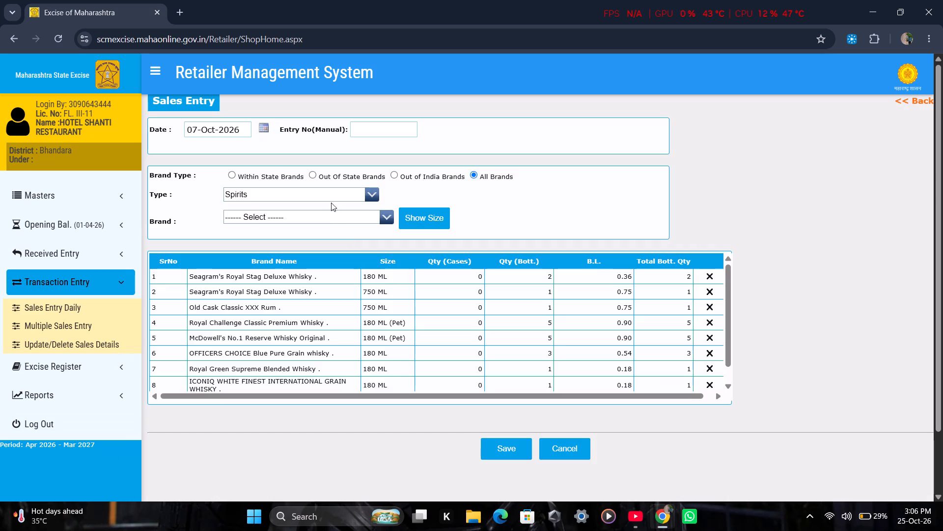
# Add 1 bottle of Seagram's Imperial Blue Superior Grain Whisky in the 180 ML size to the sales entry.
pyautogui.click(384, 214)
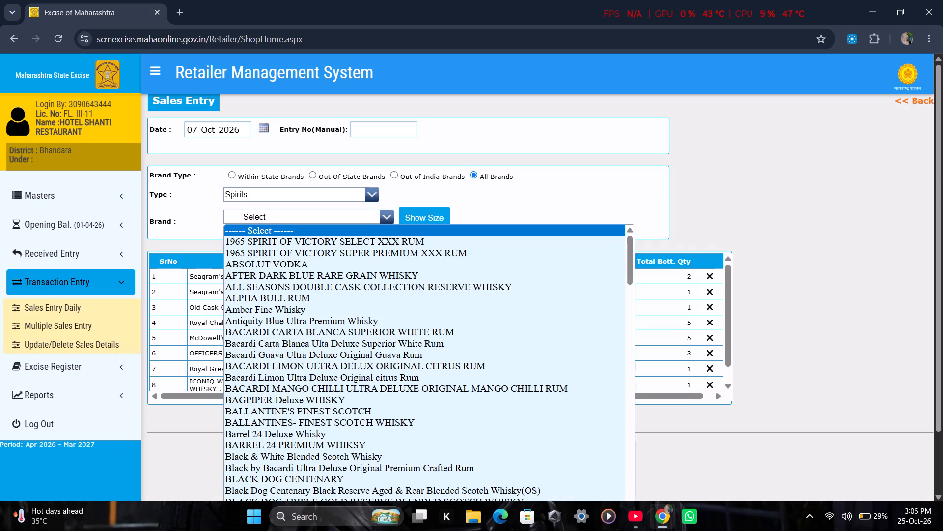
pyautogui.moveTo(633, 248); pyautogui.dragTo(639, 298)
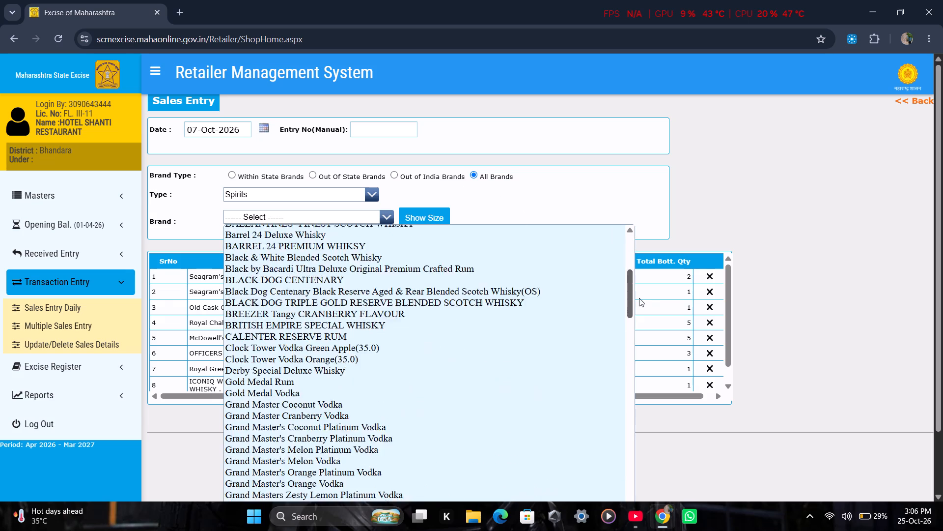
pyautogui.moveTo(639, 298); pyautogui.dragTo(648, 393)
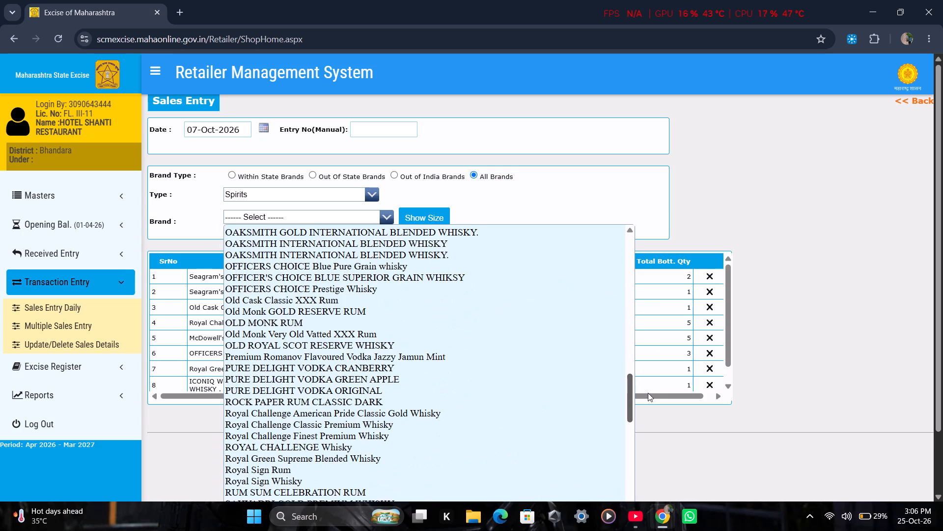
pyautogui.moveTo(648, 393); pyautogui.dragTo(648, 416)
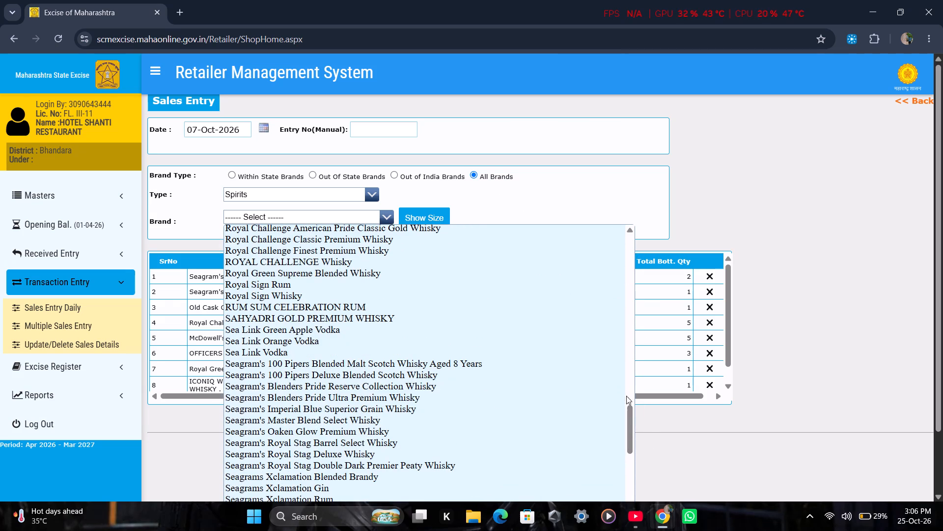
pyautogui.click(580, 403)
pyautogui.click(432, 211)
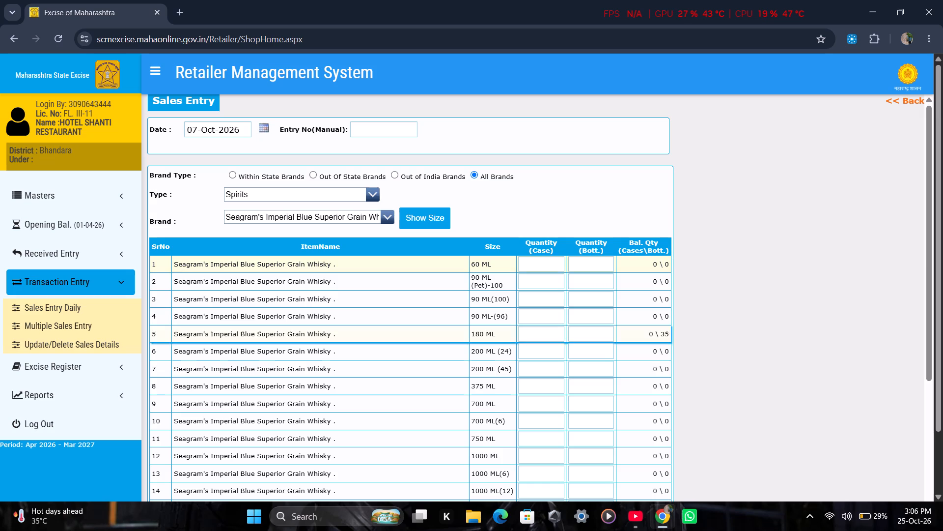
pyautogui.click(587, 332)
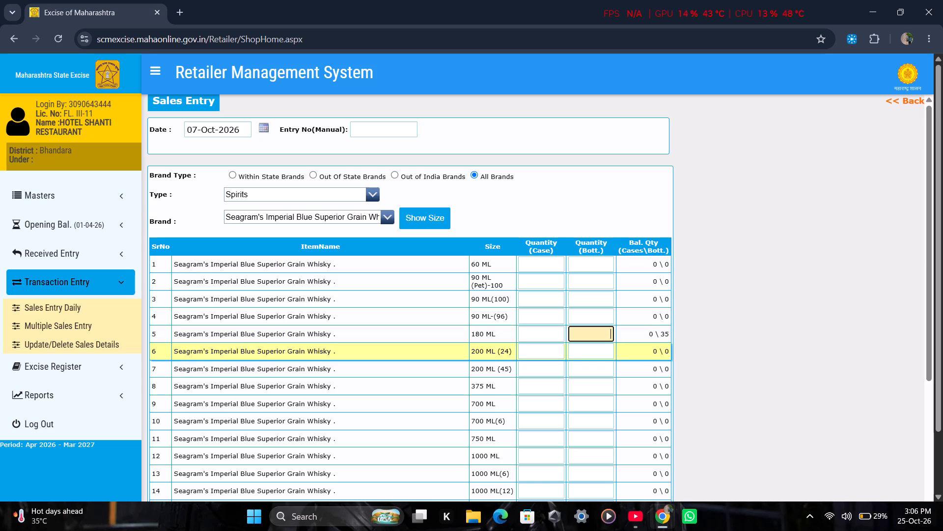
pyautogui.press('1')
pyautogui.scroll(1, 552, 342)
pyautogui.scroll(-1, 589, 337)
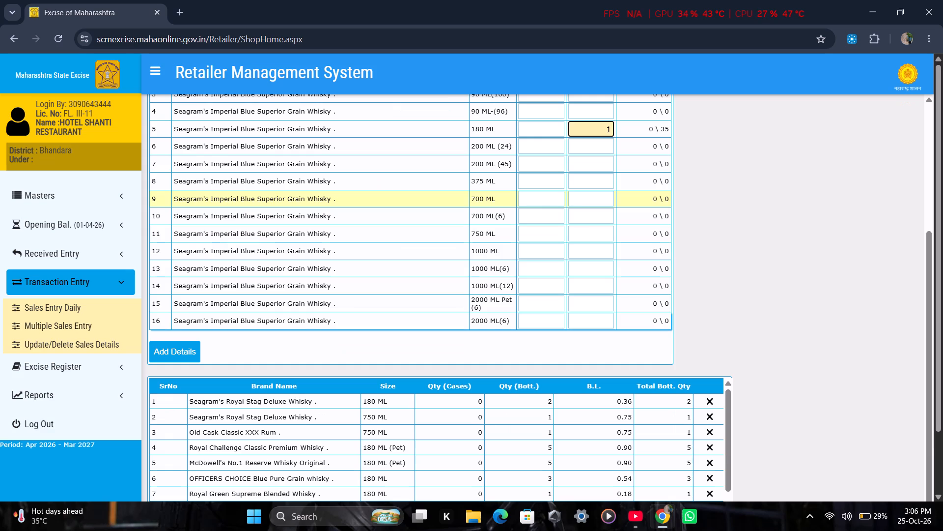
pyautogui.scroll(1, 604, 300)
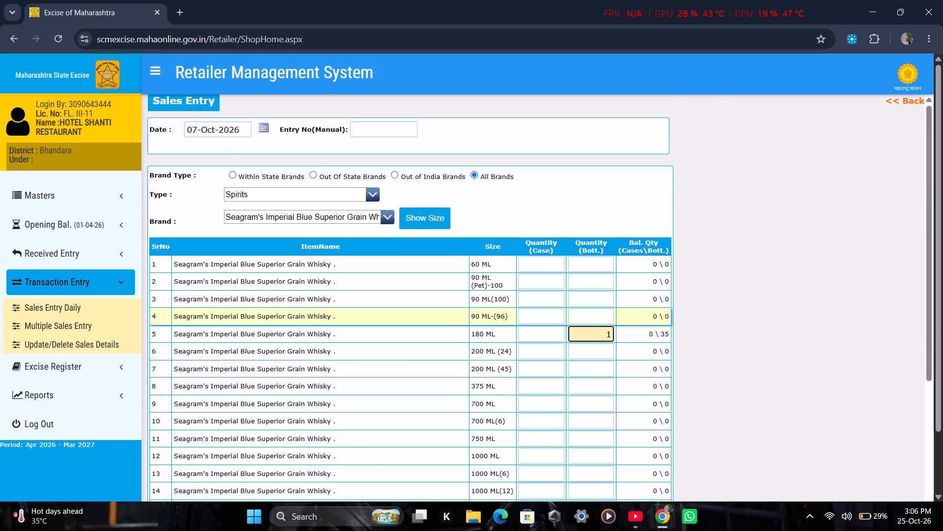
pyautogui.scroll(-1, 574, 319)
pyautogui.click(186, 343)
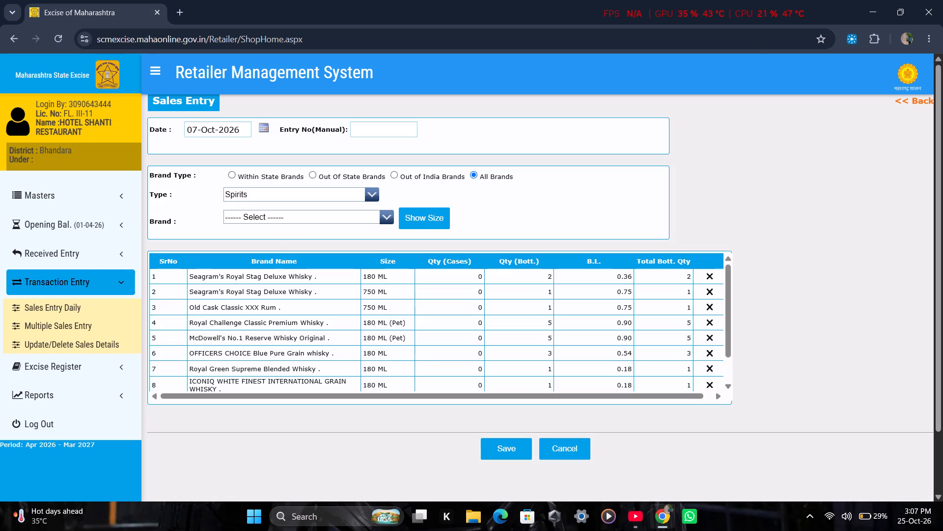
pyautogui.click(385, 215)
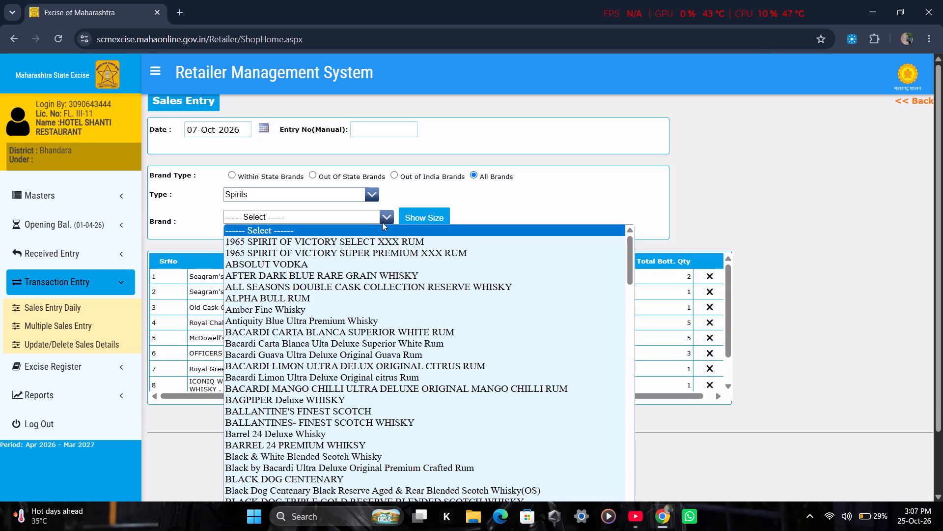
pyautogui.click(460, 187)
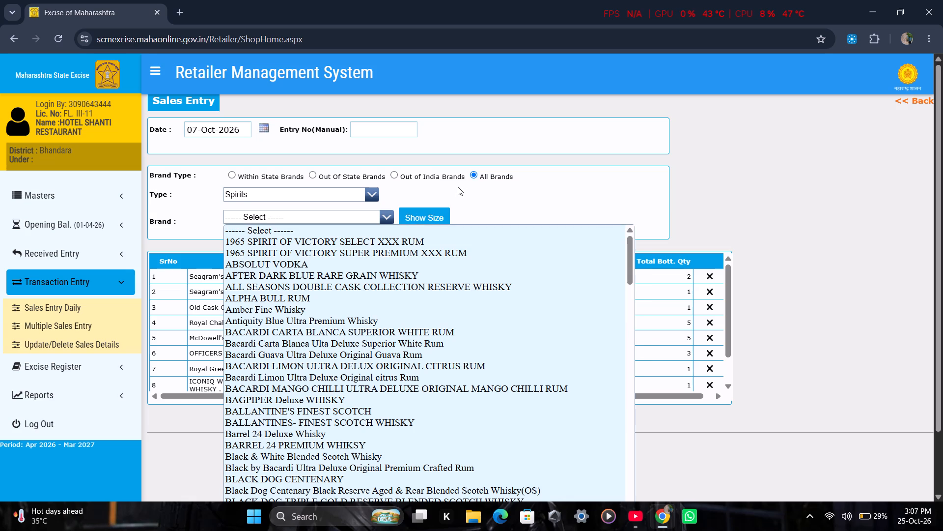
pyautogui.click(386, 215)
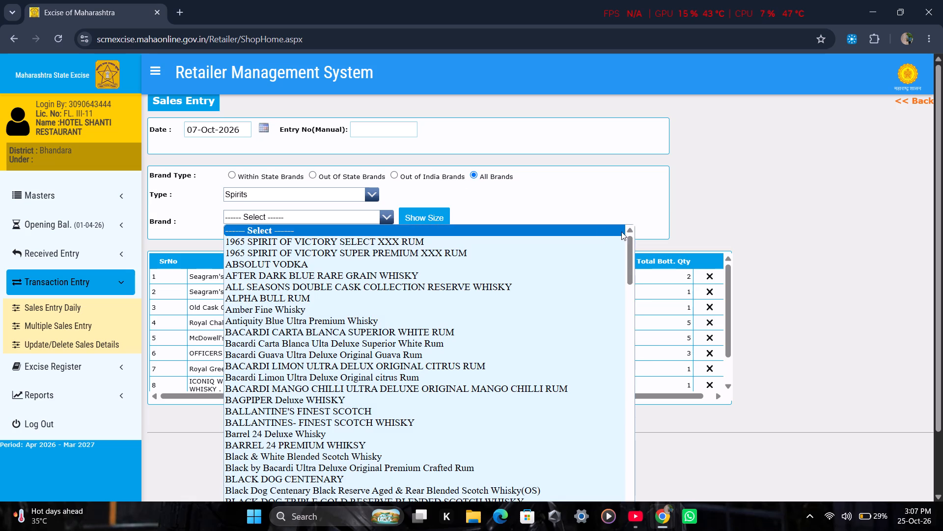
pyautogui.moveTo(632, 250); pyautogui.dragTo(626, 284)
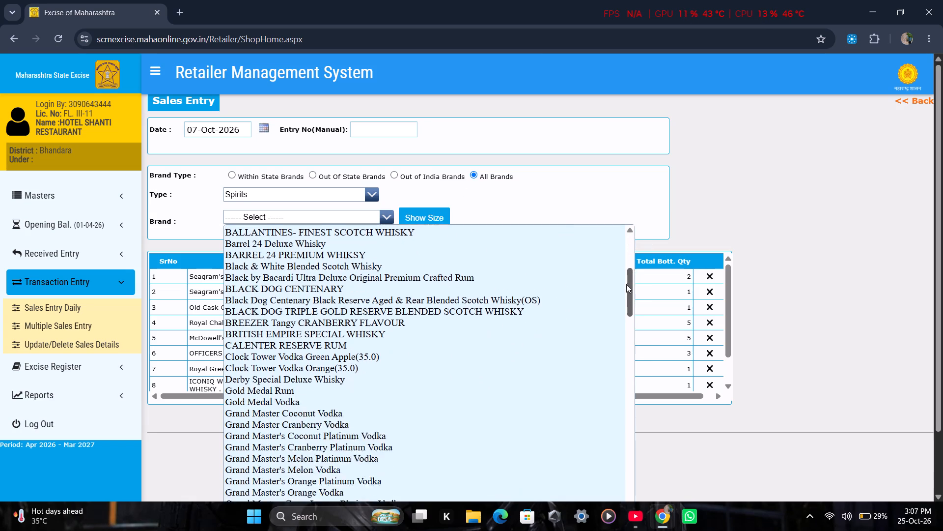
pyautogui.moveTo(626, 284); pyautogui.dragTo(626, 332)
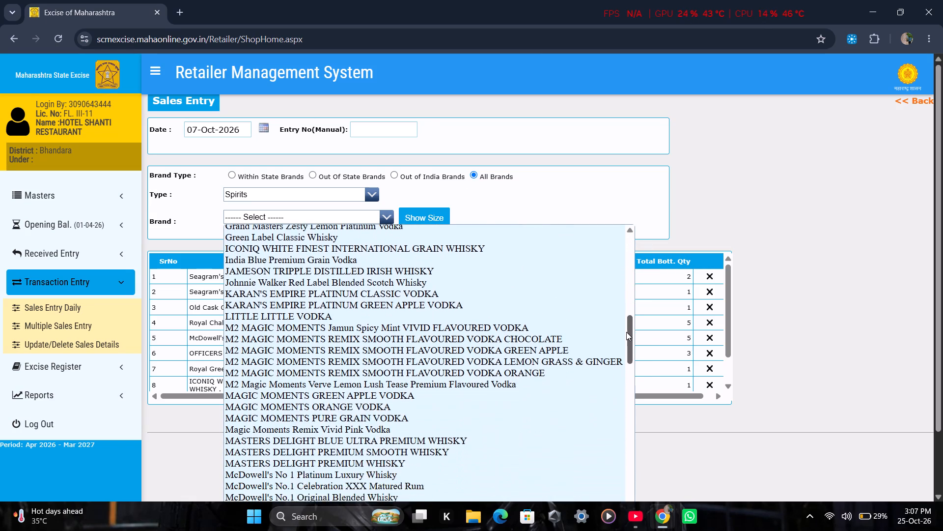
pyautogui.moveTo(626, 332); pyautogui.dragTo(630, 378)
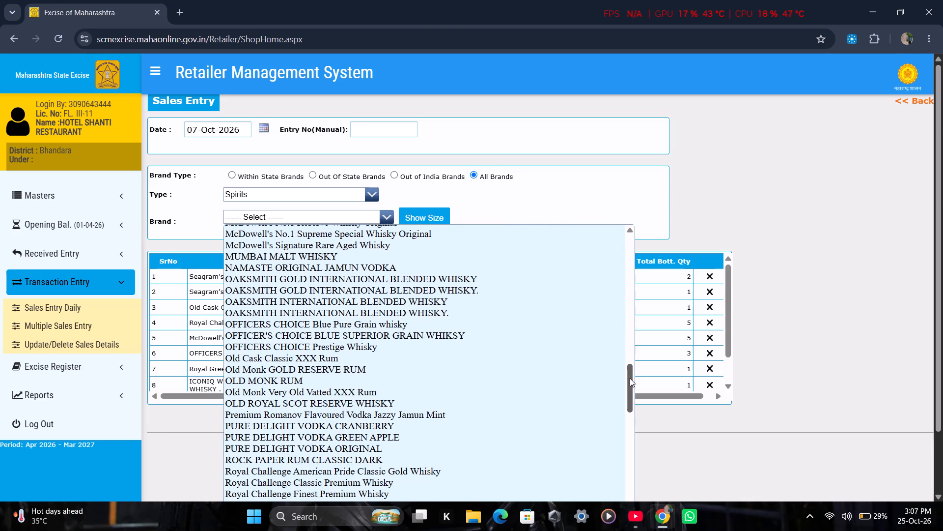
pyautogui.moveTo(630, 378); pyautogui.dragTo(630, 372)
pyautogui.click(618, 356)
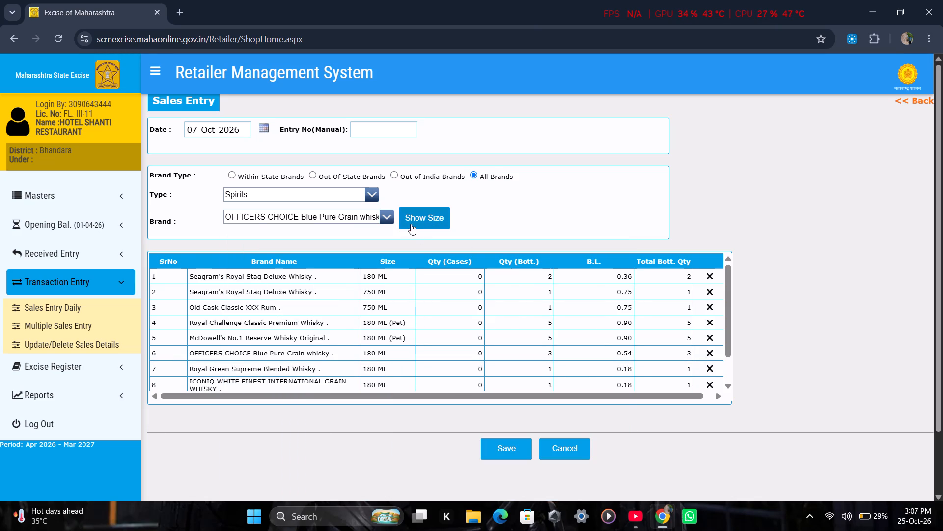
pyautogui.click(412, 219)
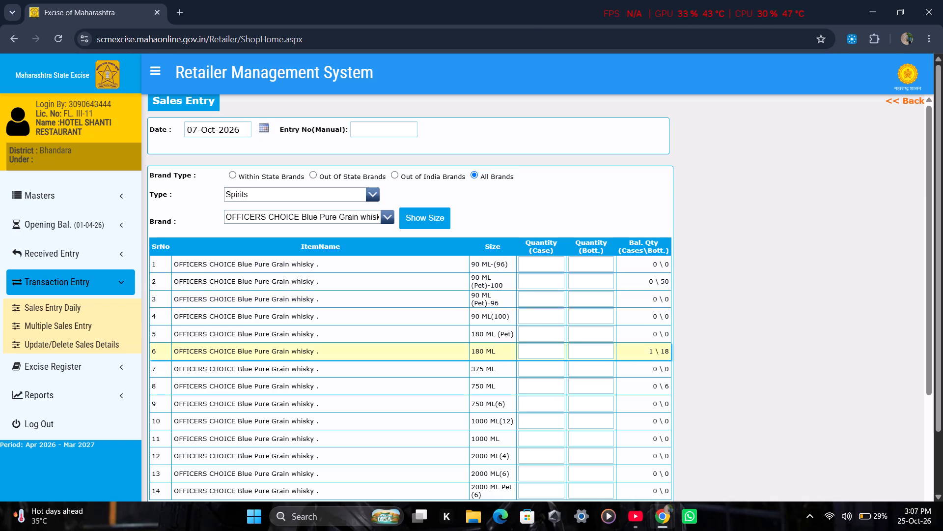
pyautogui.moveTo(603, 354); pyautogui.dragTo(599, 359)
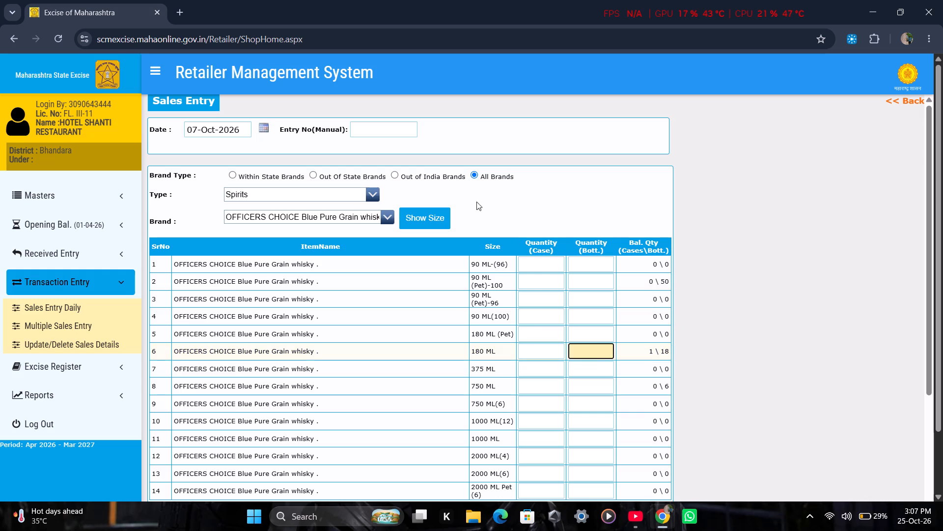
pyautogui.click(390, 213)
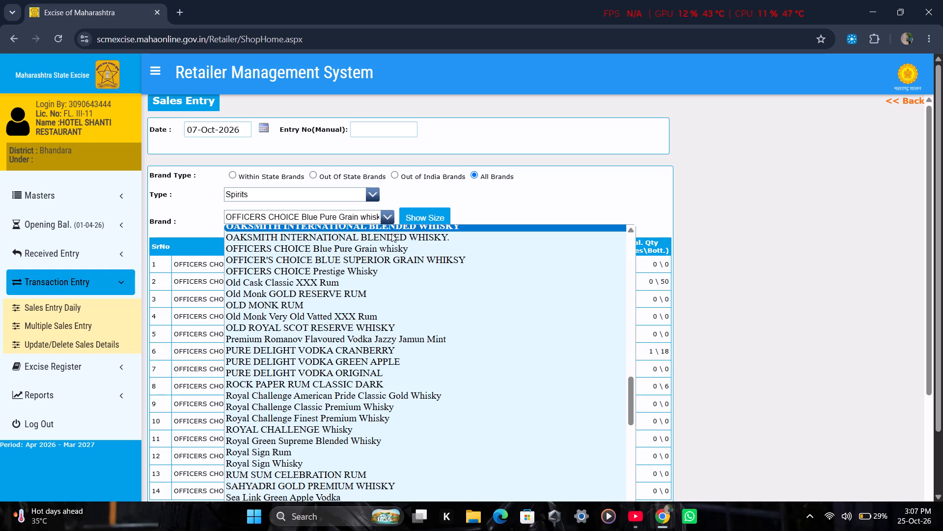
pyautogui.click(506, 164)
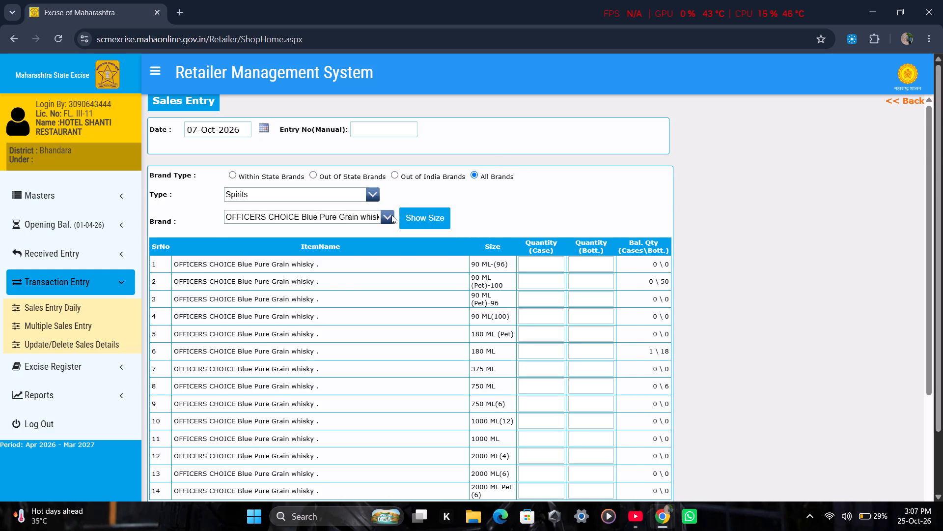
# Switch the brand to OLD ROYAL SCOT RESERVE WHISKY and add 7 bottles in the 180 ML size to the sales entry.
pyautogui.click(391, 215)
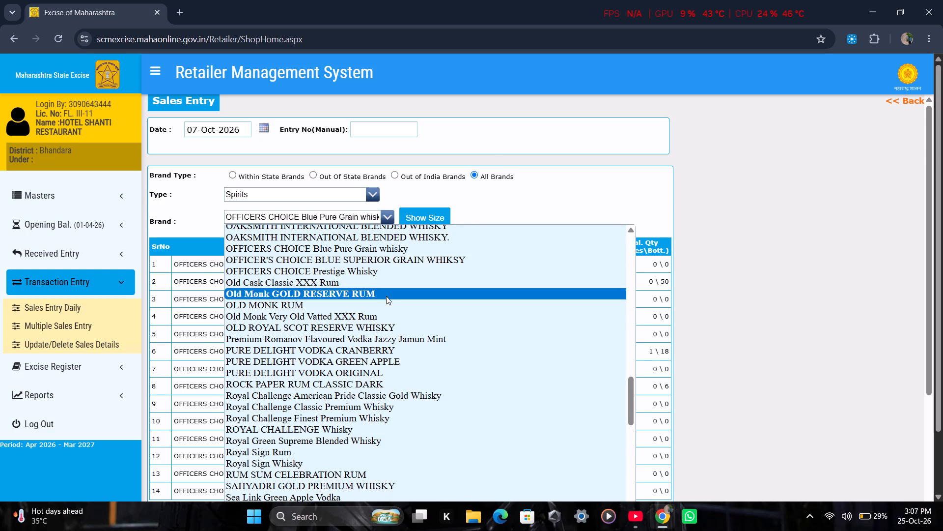
pyautogui.click(401, 324)
pyautogui.click(418, 217)
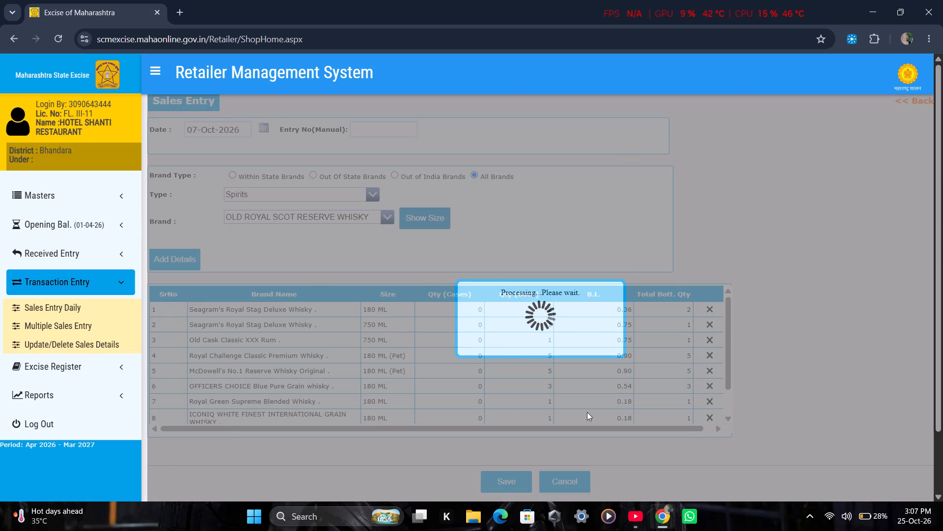
pyautogui.click(617, 337)
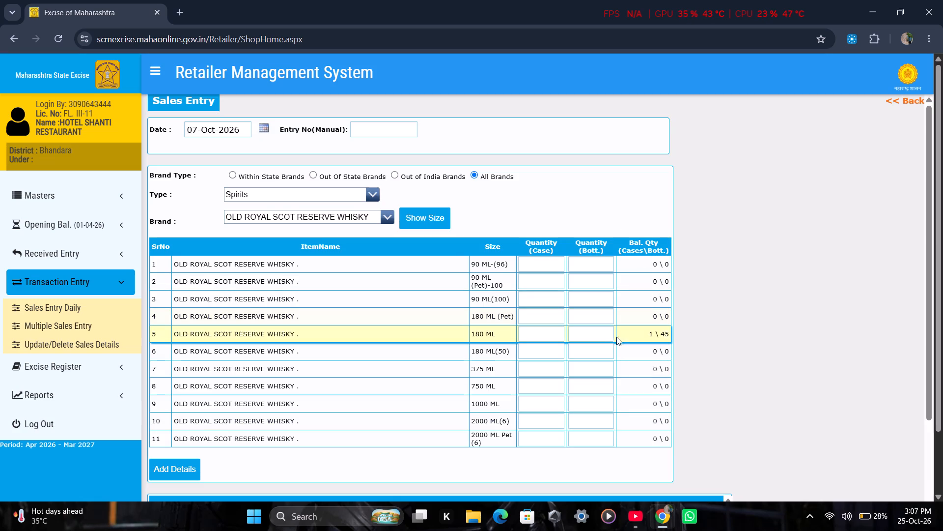
pyautogui.click(607, 336)
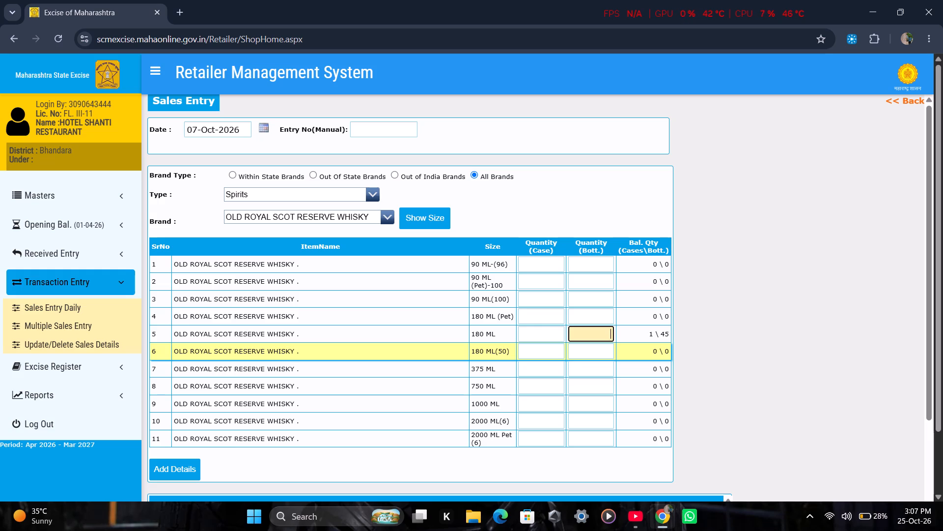
pyautogui.press('7')
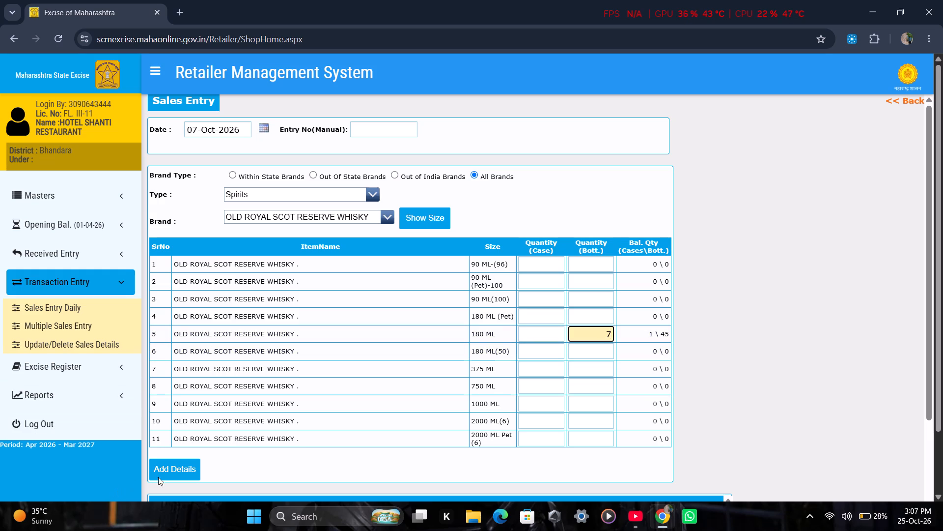
pyautogui.click(172, 474)
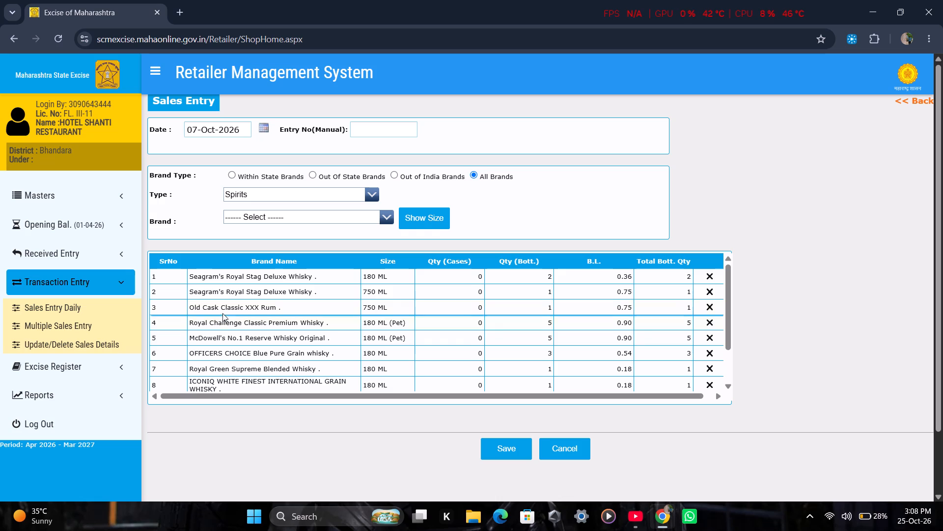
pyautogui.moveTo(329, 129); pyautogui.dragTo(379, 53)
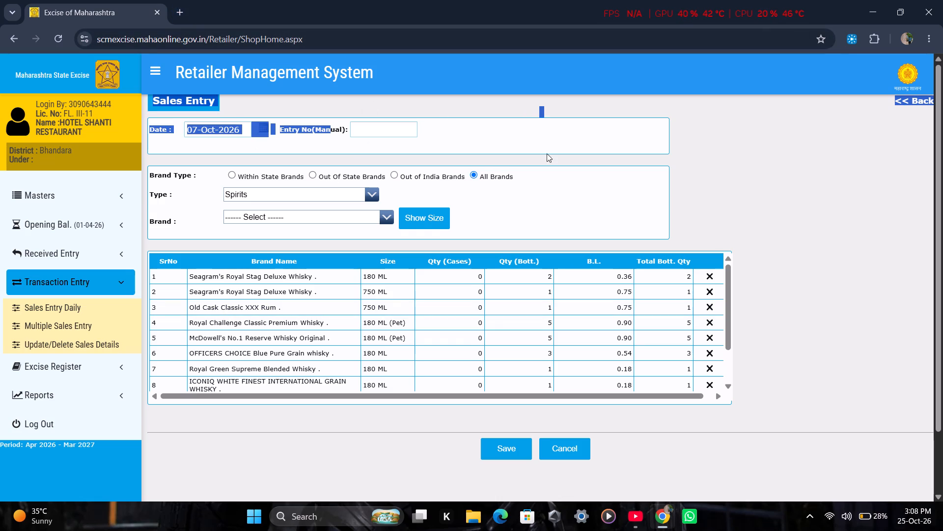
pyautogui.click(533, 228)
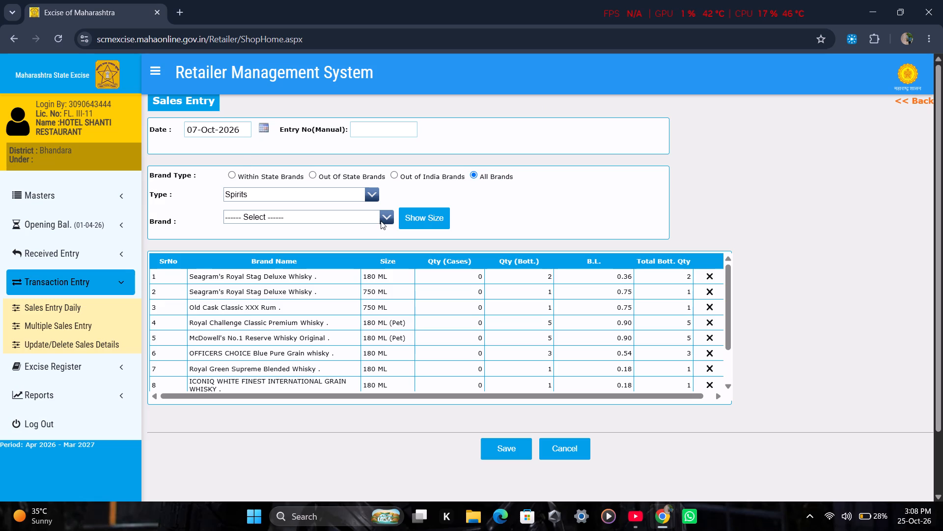
# Add 7 bottles of MASTERS DELIGHT PREMIUM SMOOTH WHISKY in the 180 ML size to the sales entry.
pyautogui.click(388, 215)
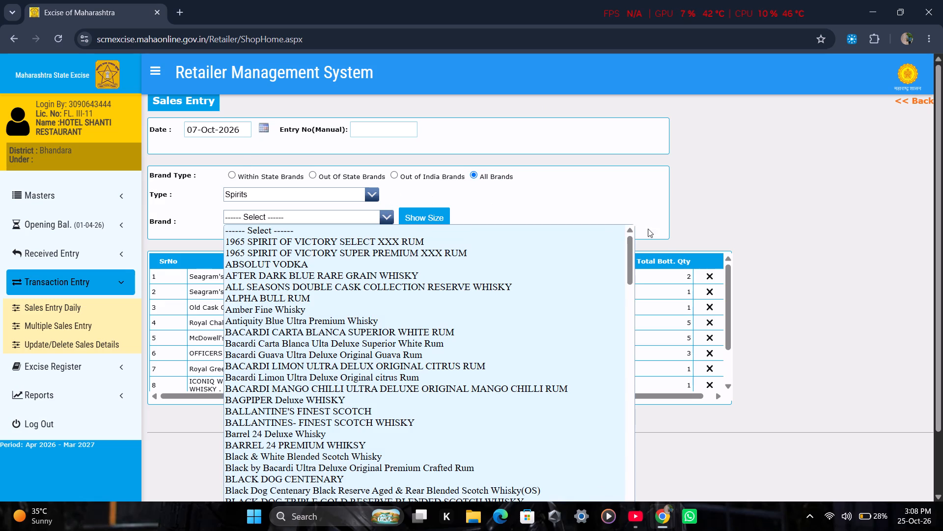
pyautogui.moveTo(633, 265); pyautogui.dragTo(638, 401)
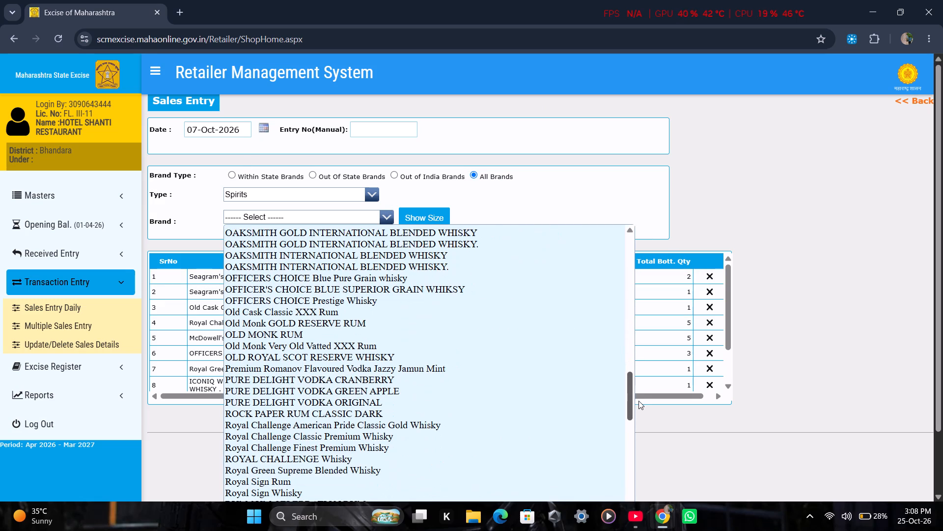
pyautogui.moveTo(638, 401); pyautogui.dragTo(636, 399)
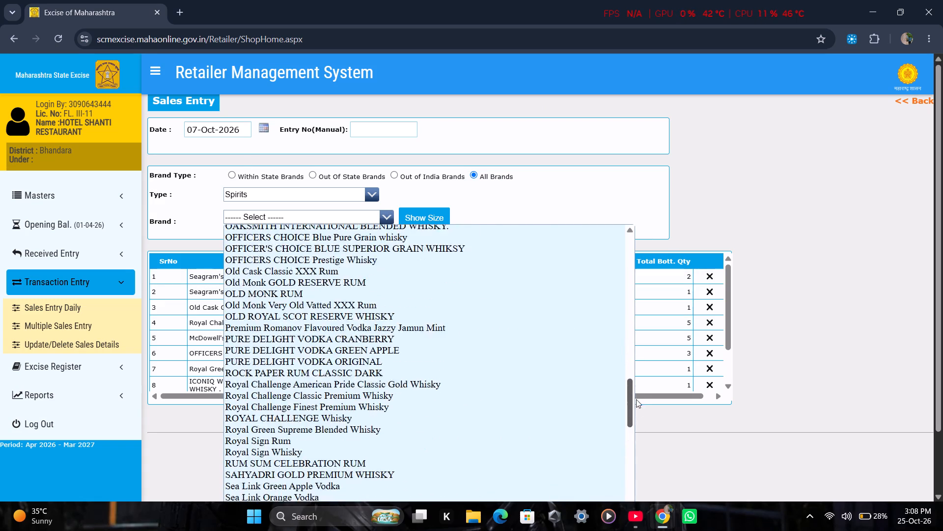
pyautogui.moveTo(636, 399); pyautogui.dragTo(641, 373)
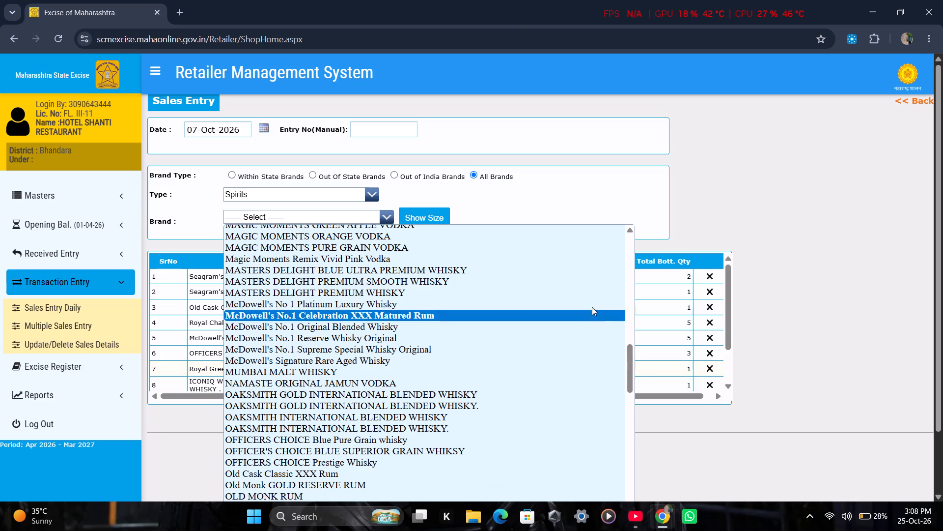
pyautogui.click(581, 279)
pyautogui.click(411, 207)
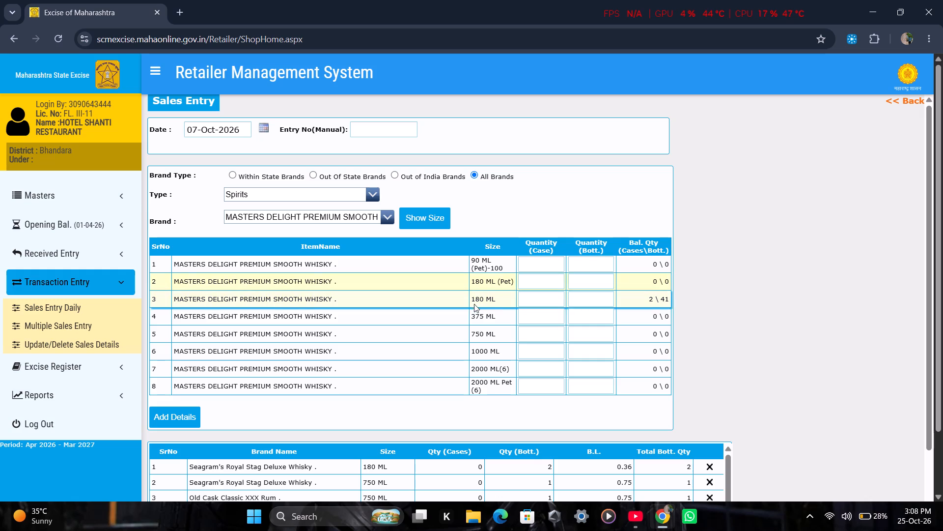
pyautogui.click(587, 298)
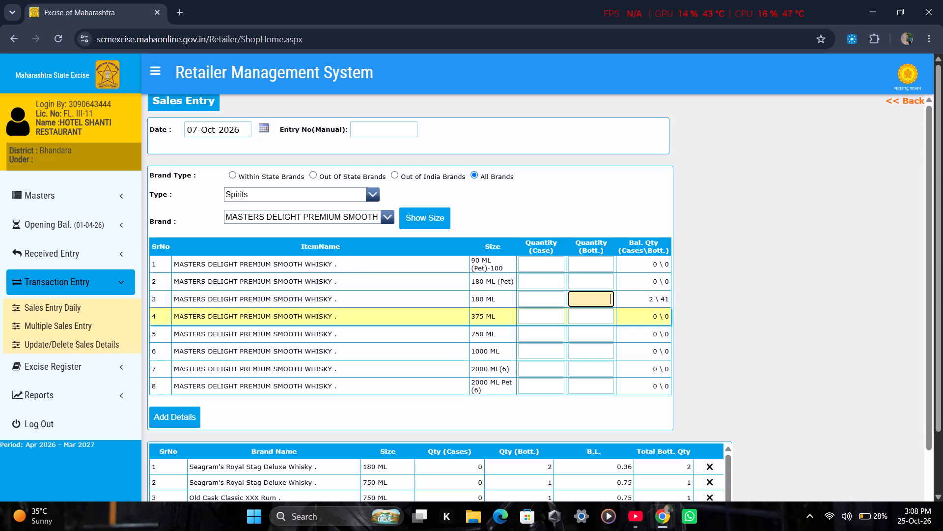
pyautogui.press('7')
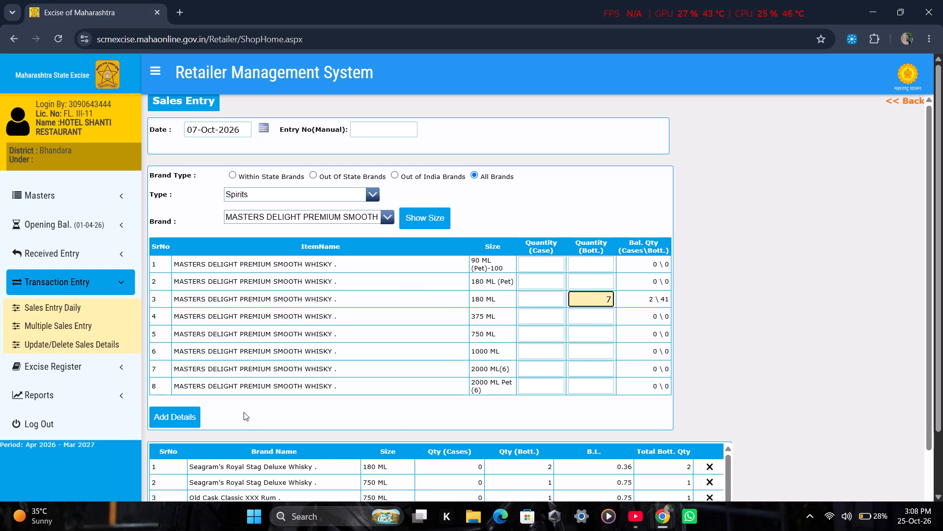
pyautogui.doubleClick(182, 422)
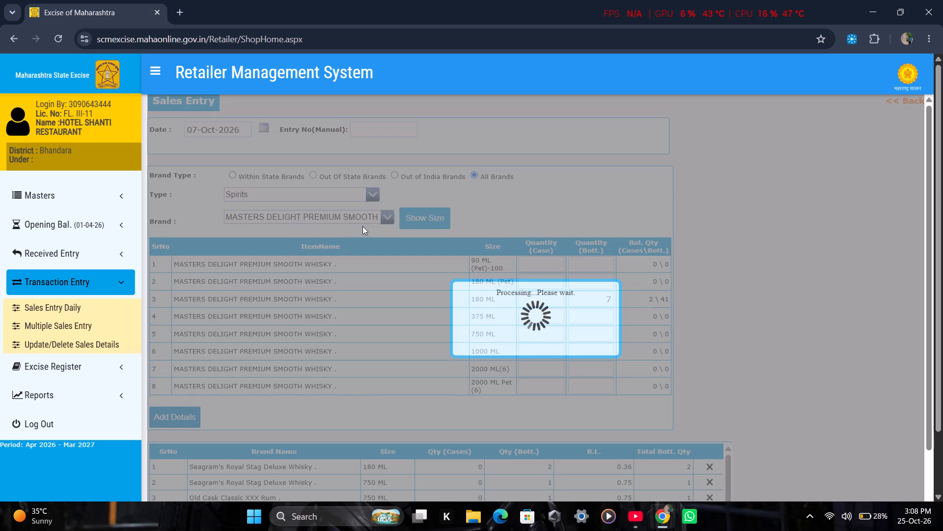
# Add 1 bottle of MUMBAI MALT WHISKY in the 180 ML(50) size to the sales entry.
pyautogui.click(384, 210)
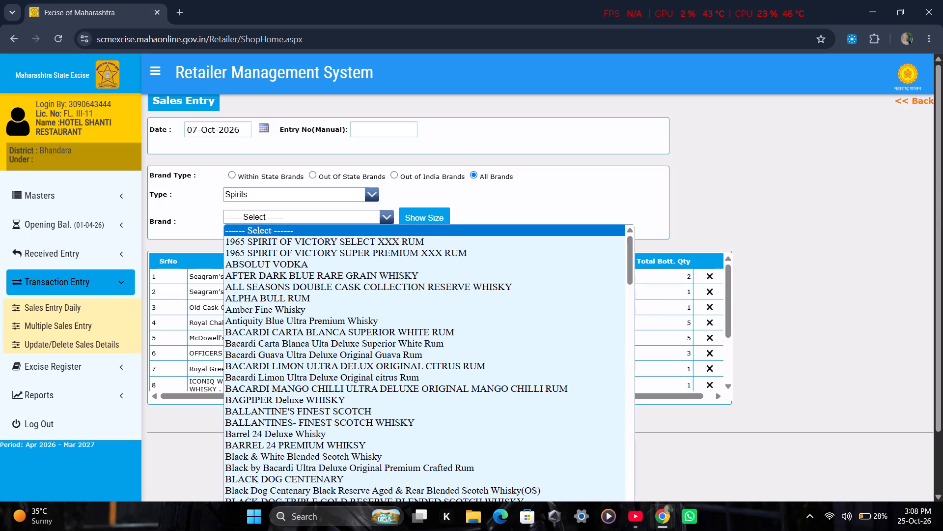
pyautogui.moveTo(627, 263); pyautogui.dragTo(638, 318)
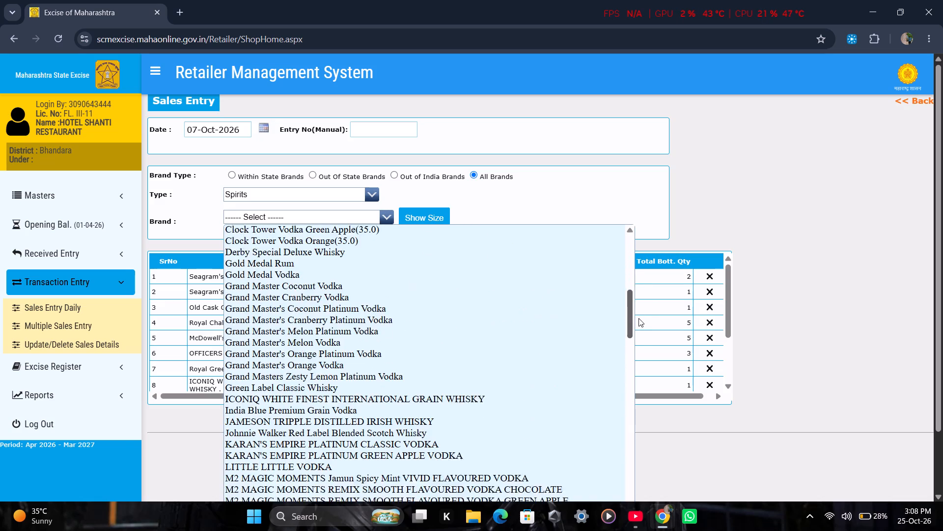
pyautogui.moveTo(638, 318); pyautogui.dragTo(644, 375)
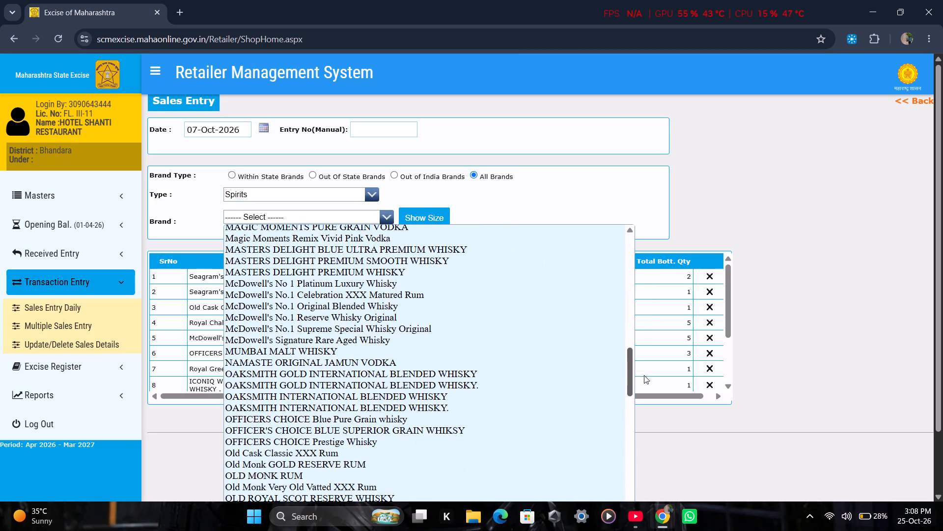
pyautogui.moveTo(644, 375); pyautogui.dragTo(644, 375)
pyautogui.click(573, 350)
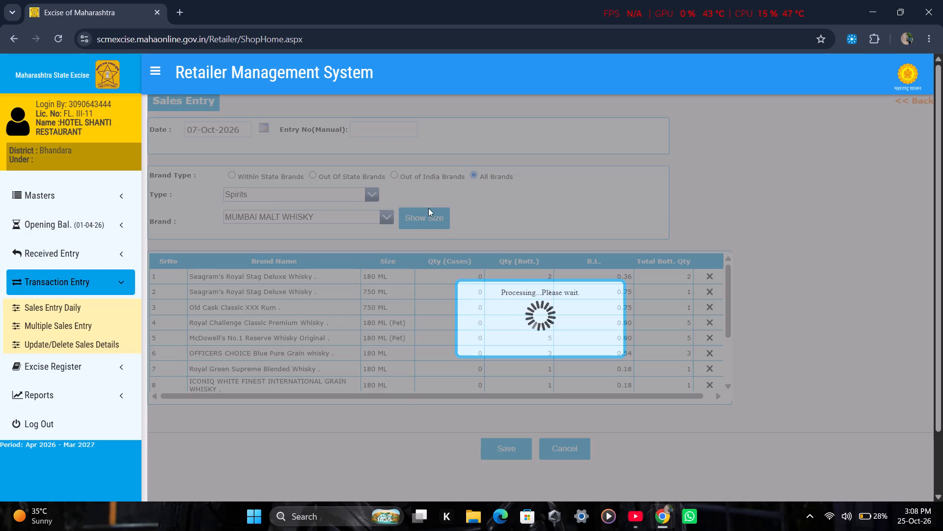
pyautogui.click(424, 218)
pyautogui.moveTo(419, 225); pyautogui.dragTo(417, 230)
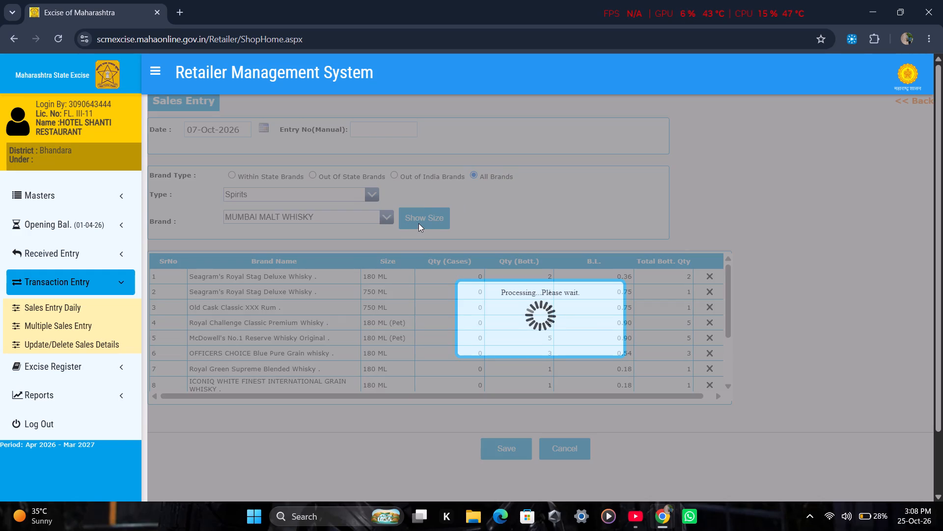
pyautogui.click(420, 217)
pyautogui.doubleClick(421, 209)
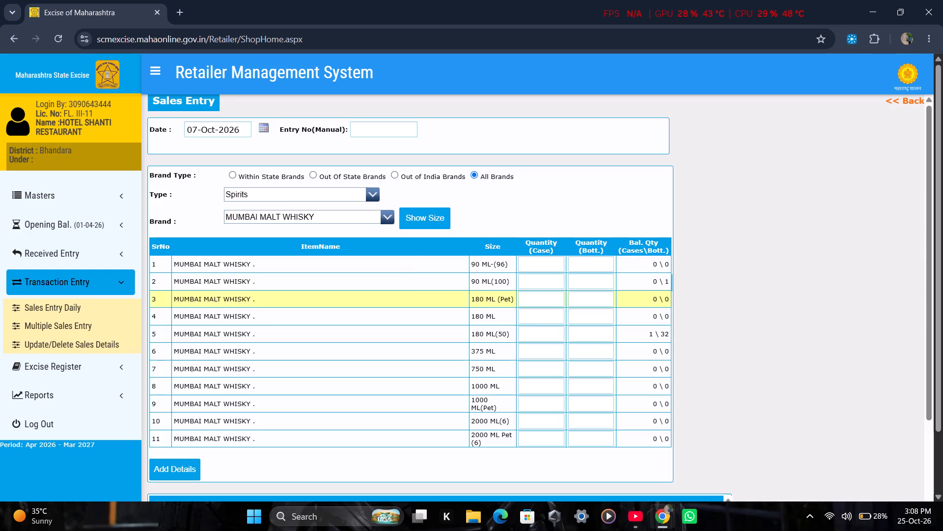
pyautogui.click(593, 330)
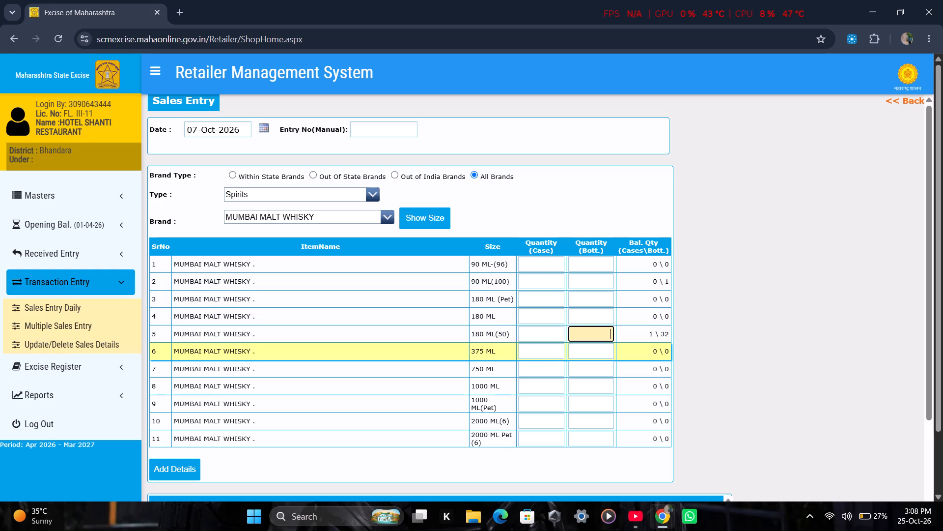
pyautogui.press('1')
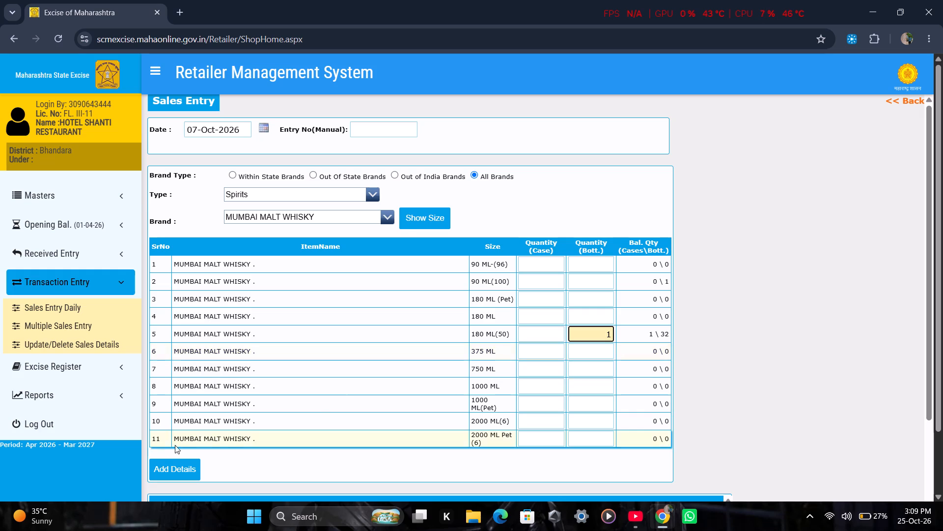
pyautogui.click(150, 471)
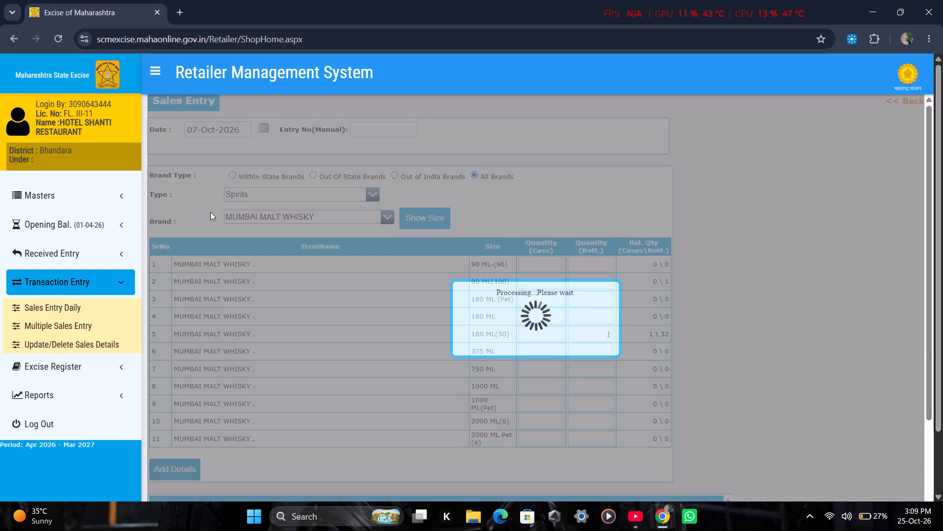
# Add 13 bottles of SAHYADRI GOLD PREMIUM WHISKY in the 180 ML size to the sales entry.
pyautogui.click(383, 219)
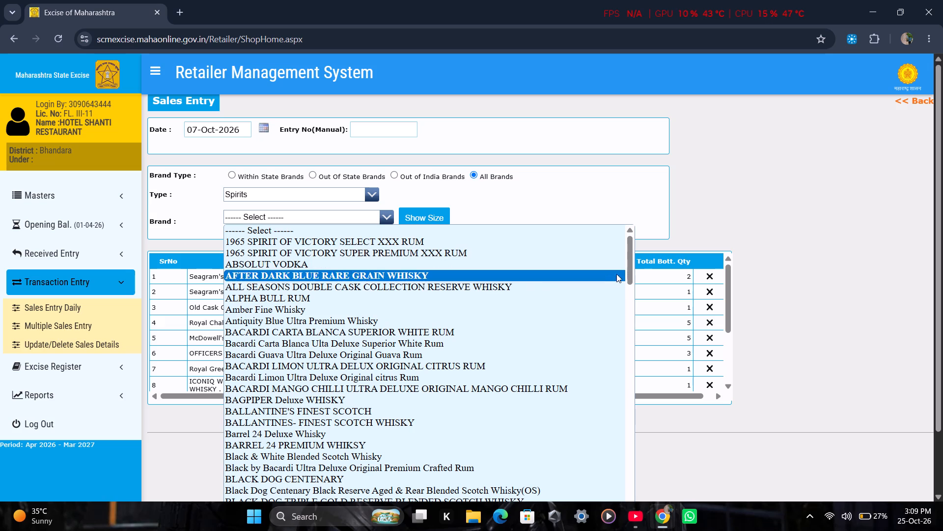
pyautogui.moveTo(633, 270); pyautogui.dragTo(628, 283)
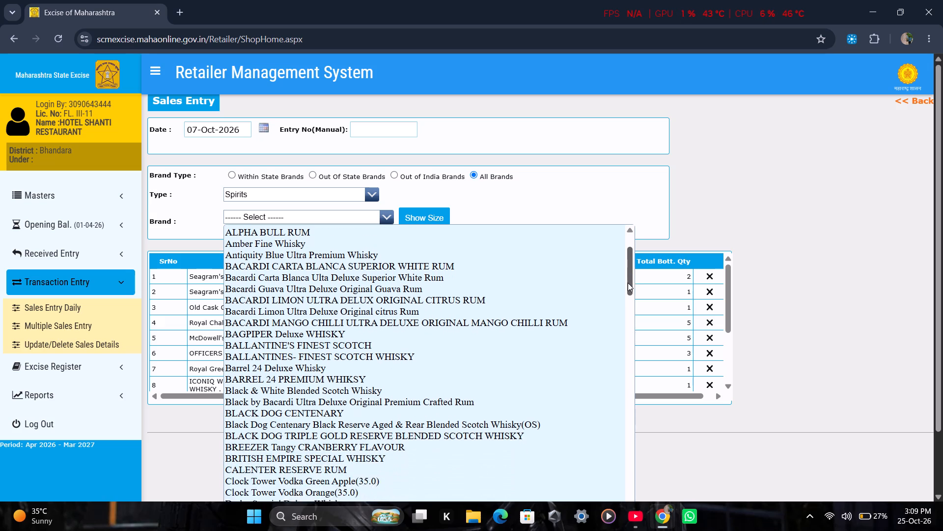
pyautogui.moveTo(628, 283); pyautogui.dragTo(637, 338)
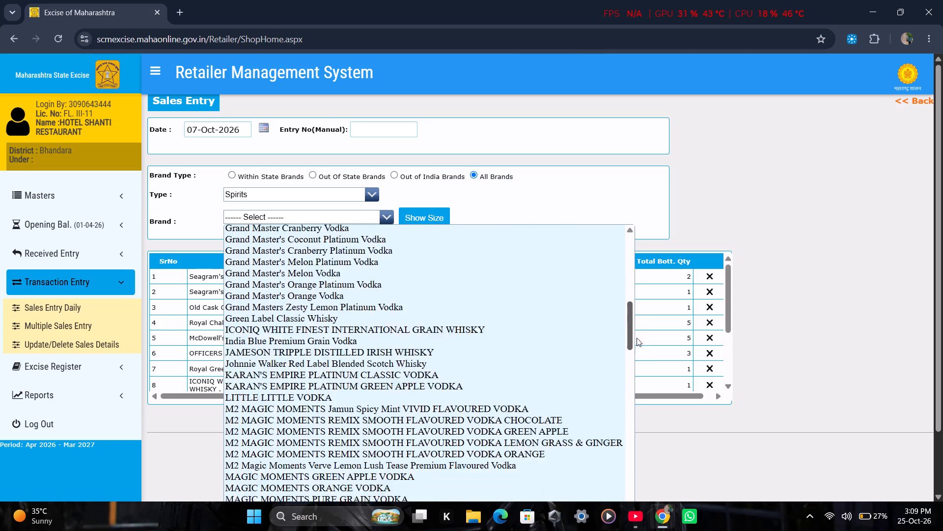
pyautogui.moveTo(637, 338); pyautogui.dragTo(646, 390)
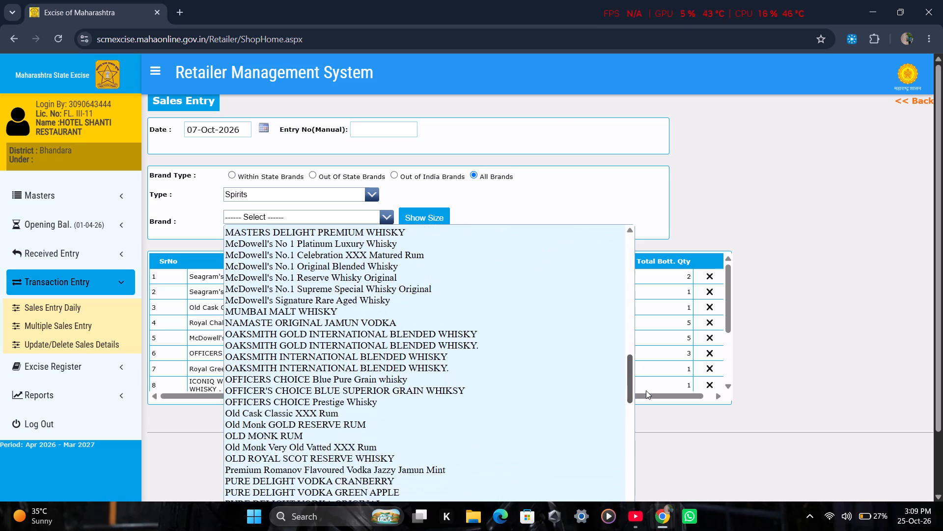
pyautogui.moveTo(646, 390); pyautogui.dragTo(655, 420)
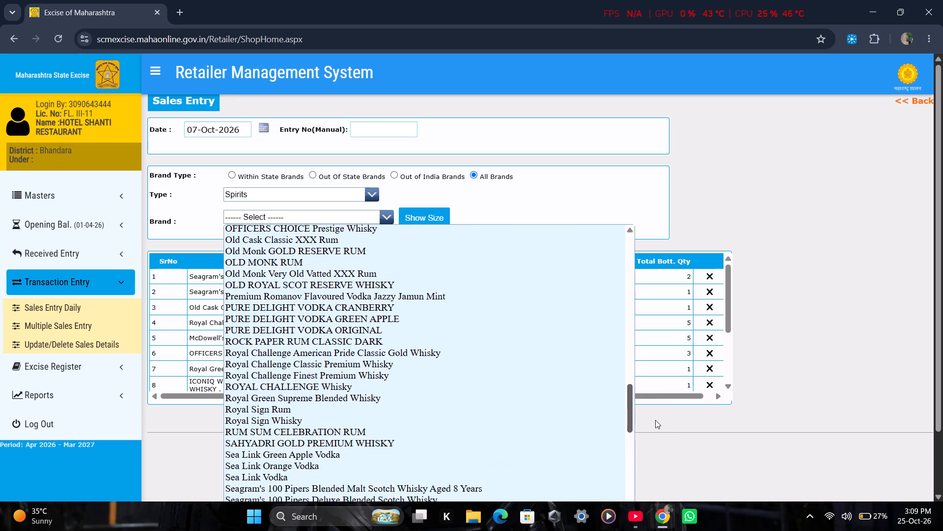
pyautogui.moveTo(655, 420); pyautogui.dragTo(665, 445)
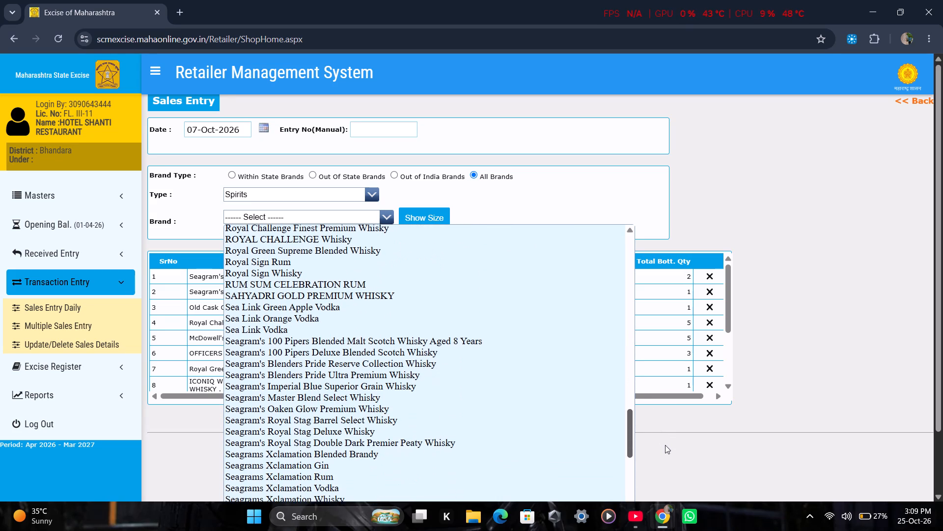
pyautogui.moveTo(665, 445); pyautogui.dragTo(666, 447)
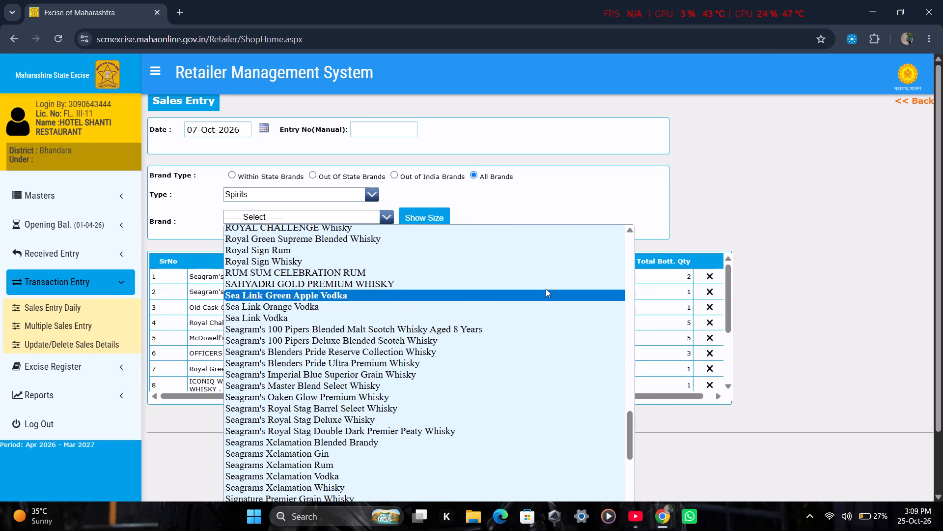
pyautogui.click(546, 287)
pyautogui.click(431, 227)
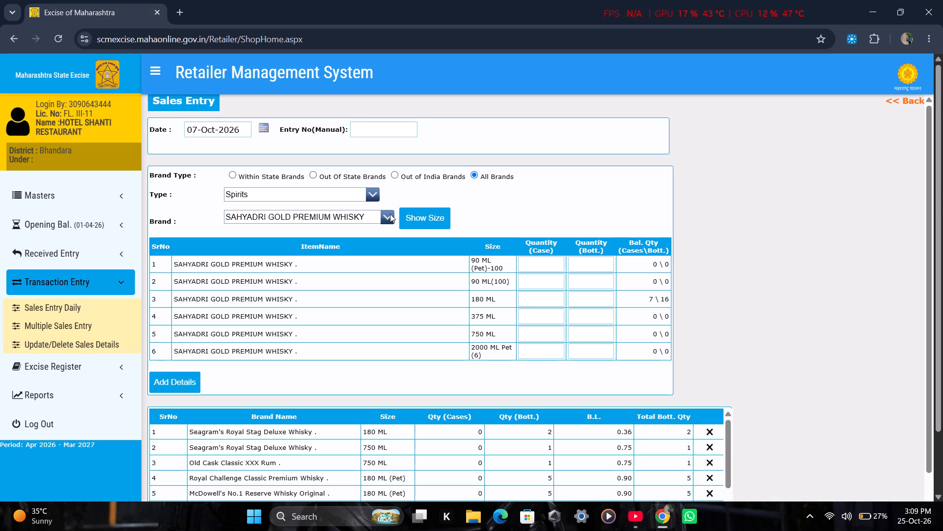
pyautogui.scroll(1, 390, 214)
pyautogui.click(600, 295)
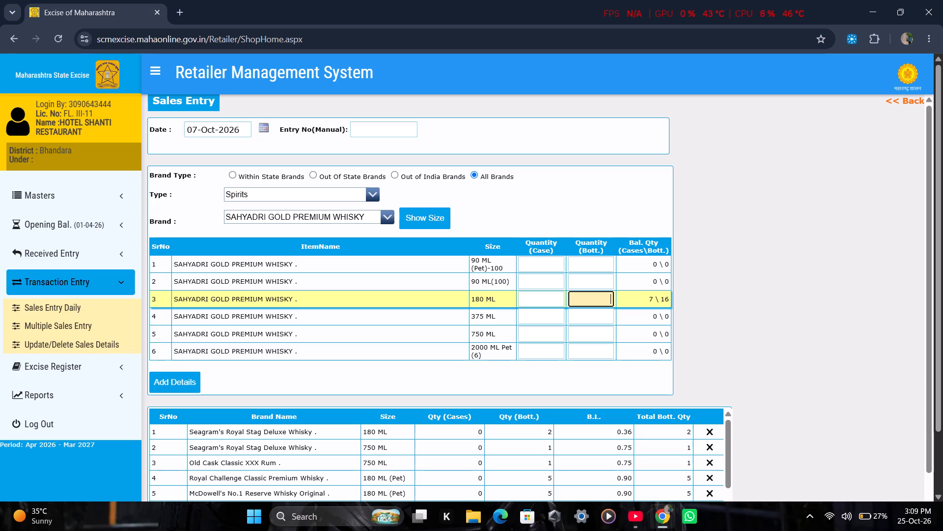
pyautogui.write('13')
pyautogui.click(176, 379)
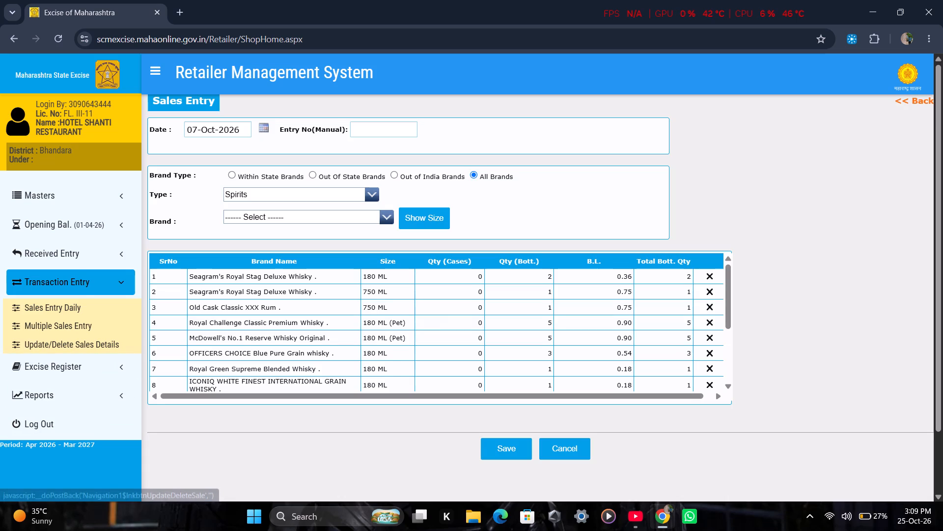
# Add 2 bottles of Gold Medal Vodka in the 180 ML size to the sales entry.
pyautogui.click(386, 213)
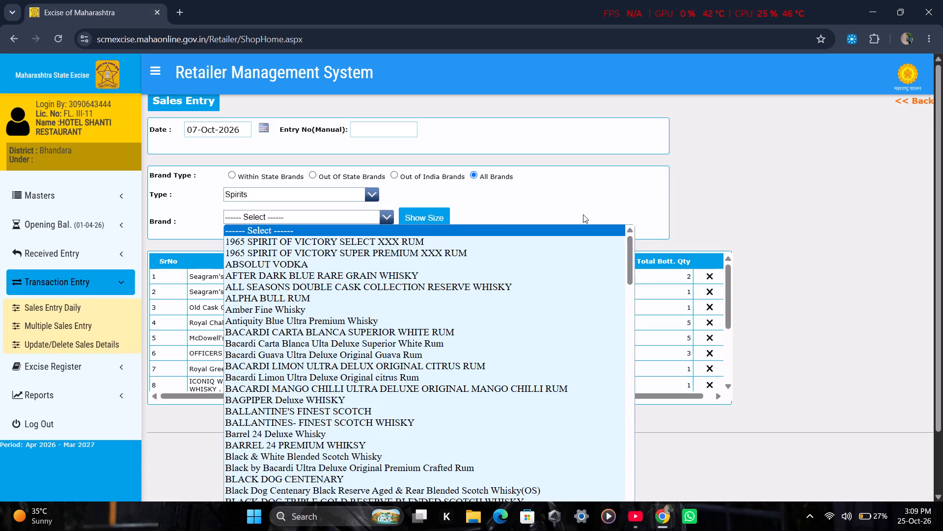
pyautogui.moveTo(630, 249); pyautogui.dragTo(639, 296)
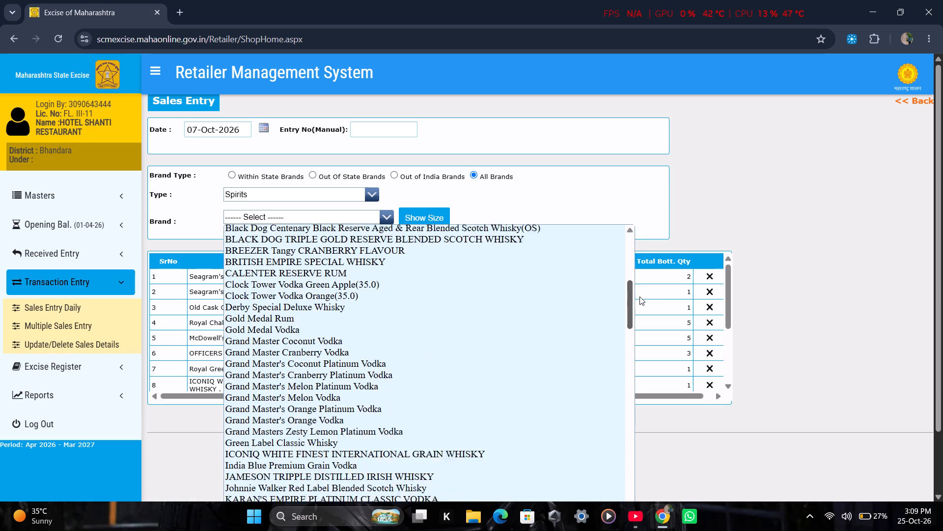
pyautogui.moveTo(639, 296); pyautogui.dragTo(640, 298)
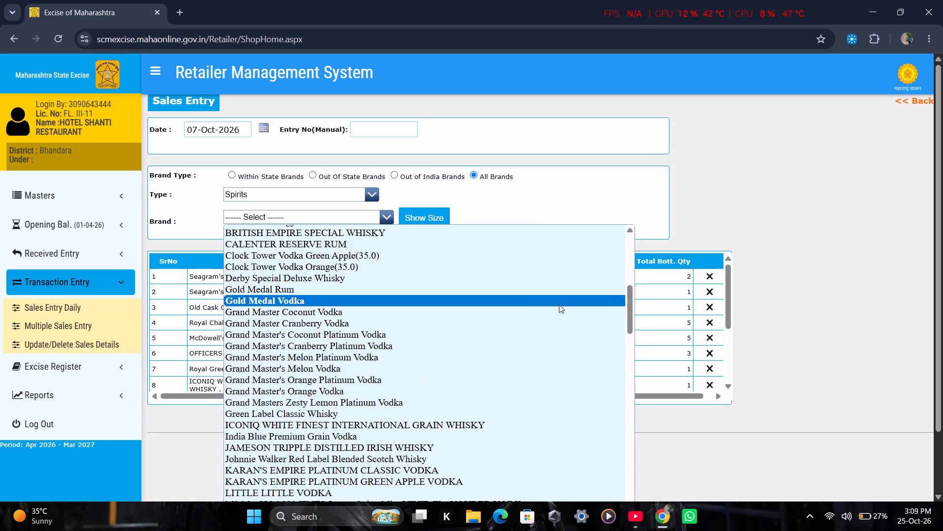
pyautogui.click(559, 304)
pyautogui.click(434, 216)
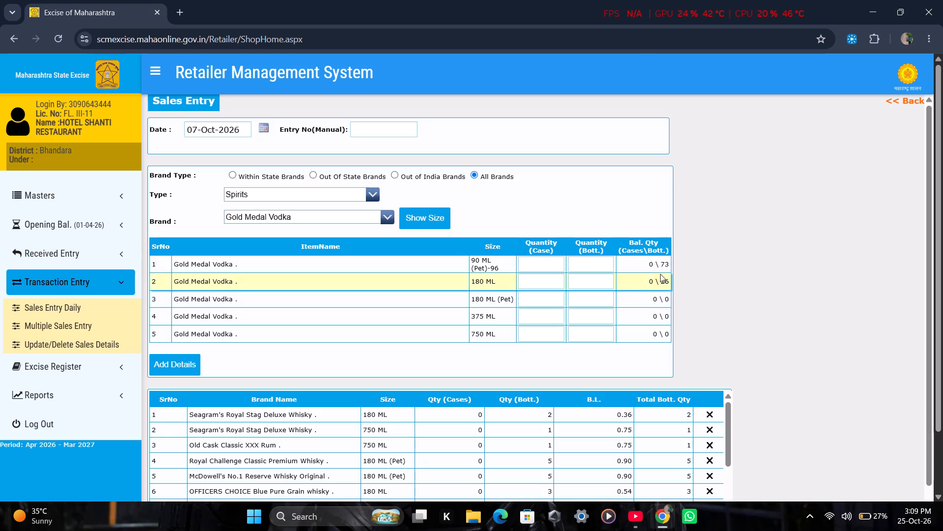
pyautogui.click(597, 281)
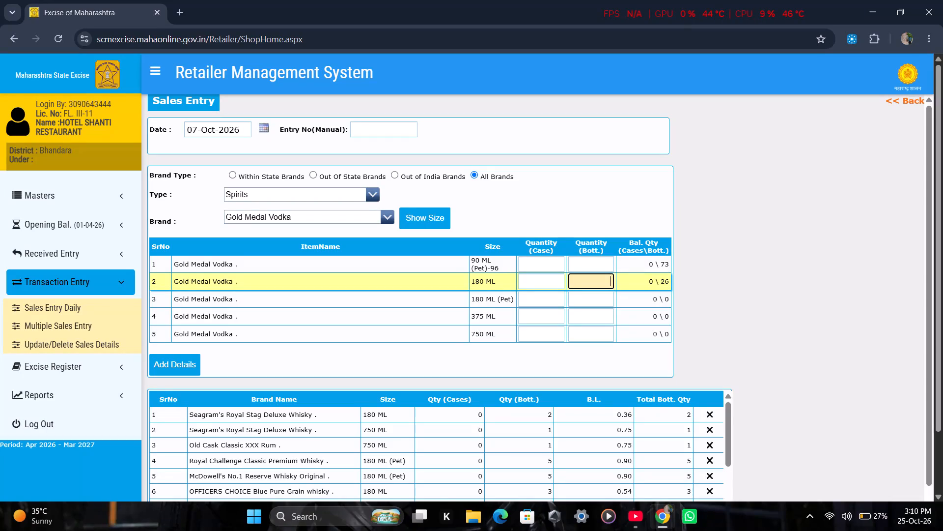
pyautogui.press('2')
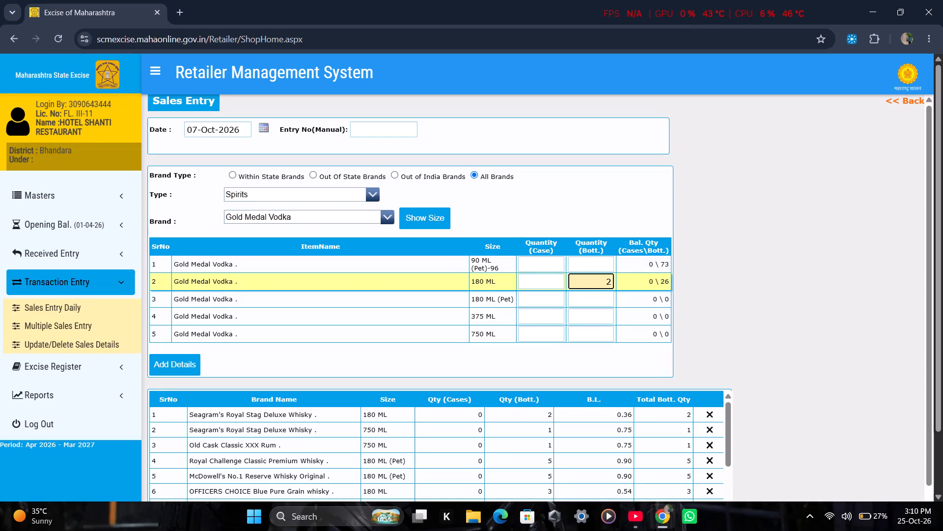
pyautogui.click(191, 365)
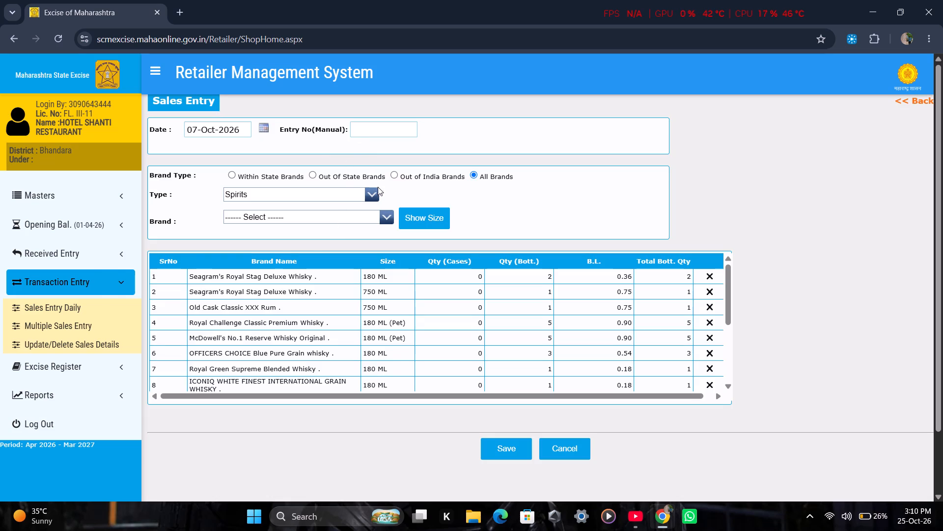
# Add Tiger's Barrel to the sales entry with 19 bottles in the 180 ML size and 4 bottles in the 90 ML (Pet)-100 size.
pyautogui.click(387, 216)
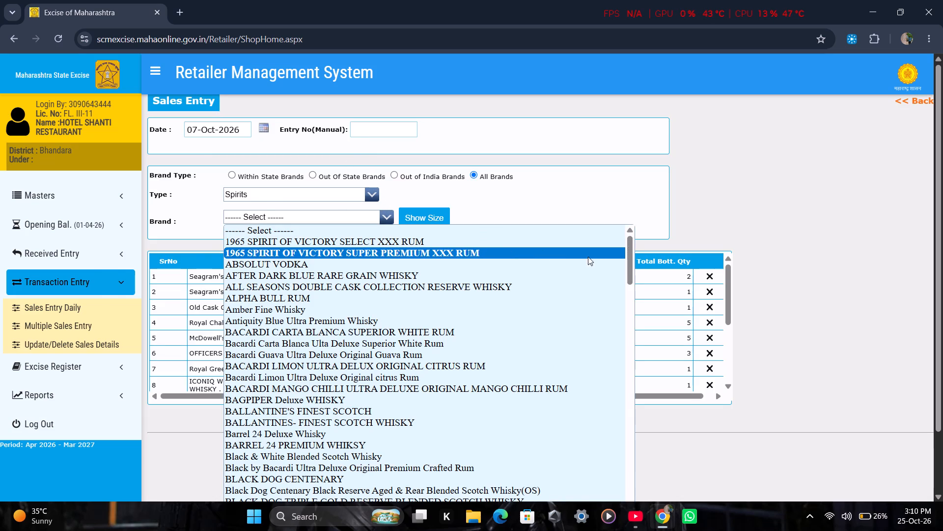
pyautogui.moveTo(629, 241); pyautogui.dragTo(639, 290)
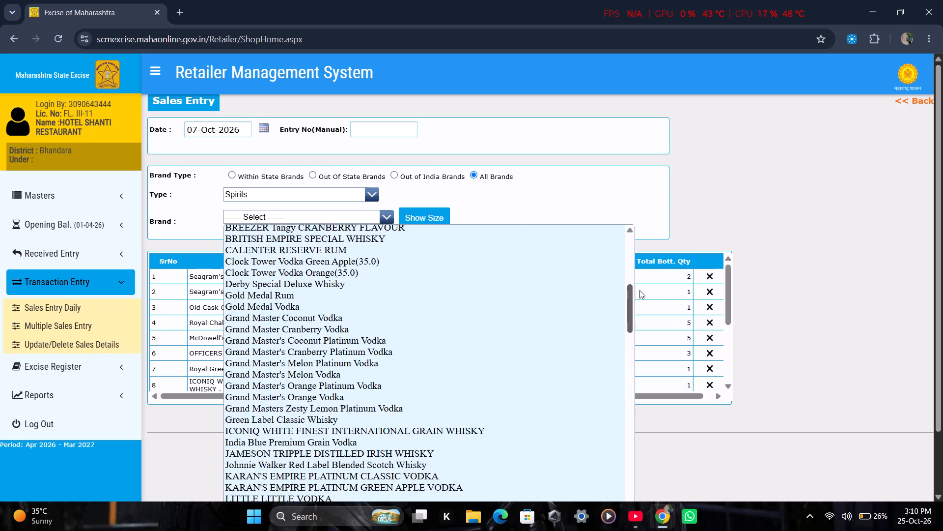
pyautogui.moveTo(639, 290); pyautogui.dragTo(661, 371)
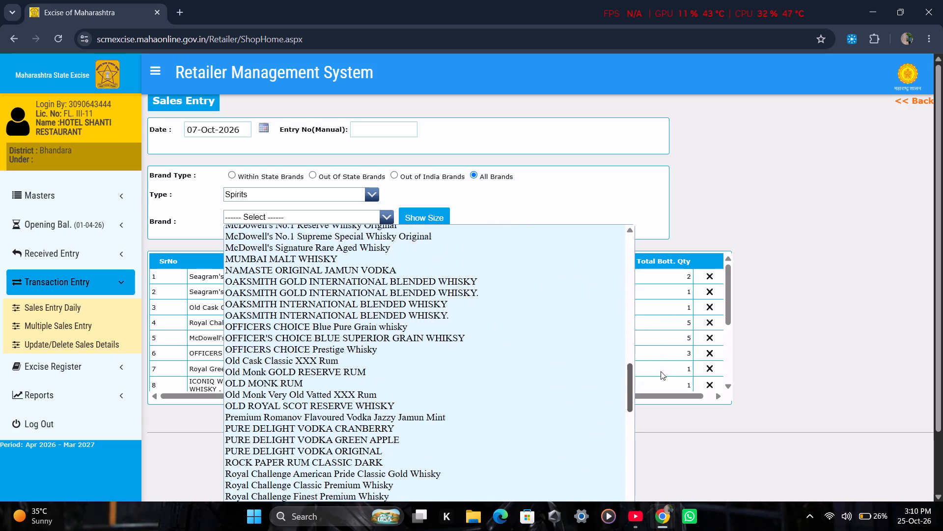
pyautogui.moveTo(661, 371); pyautogui.dragTo(678, 492)
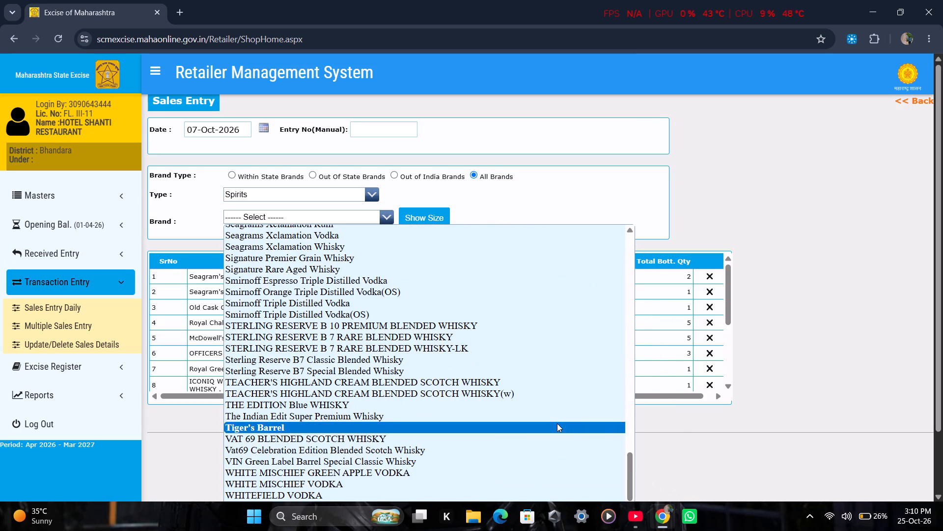
pyautogui.click(557, 422)
pyautogui.click(428, 209)
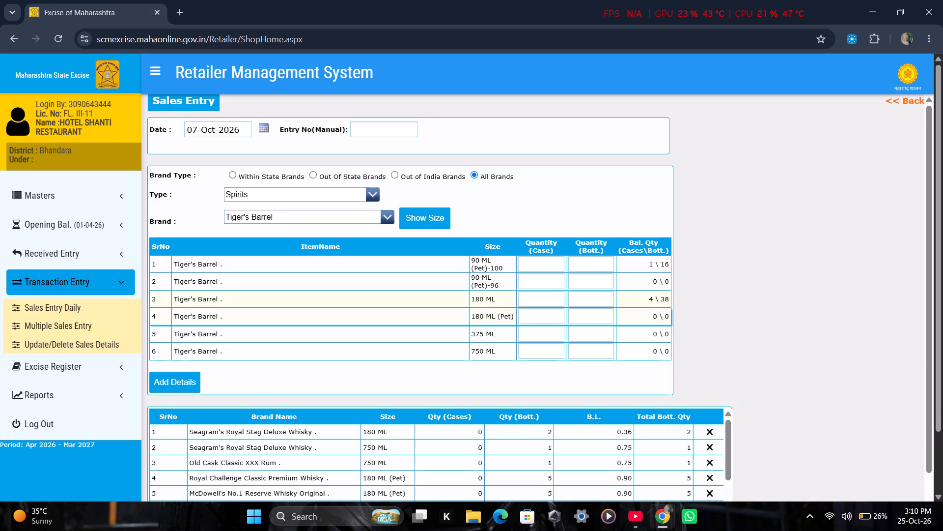
pyautogui.click(595, 299)
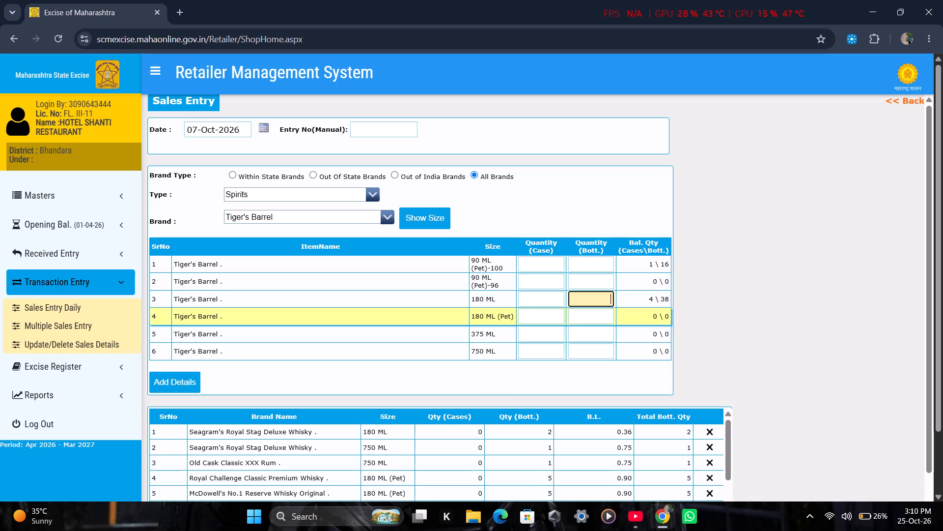
pyautogui.press('1')
pyautogui.press('9')
pyautogui.click(595, 260)
pyautogui.press('4')
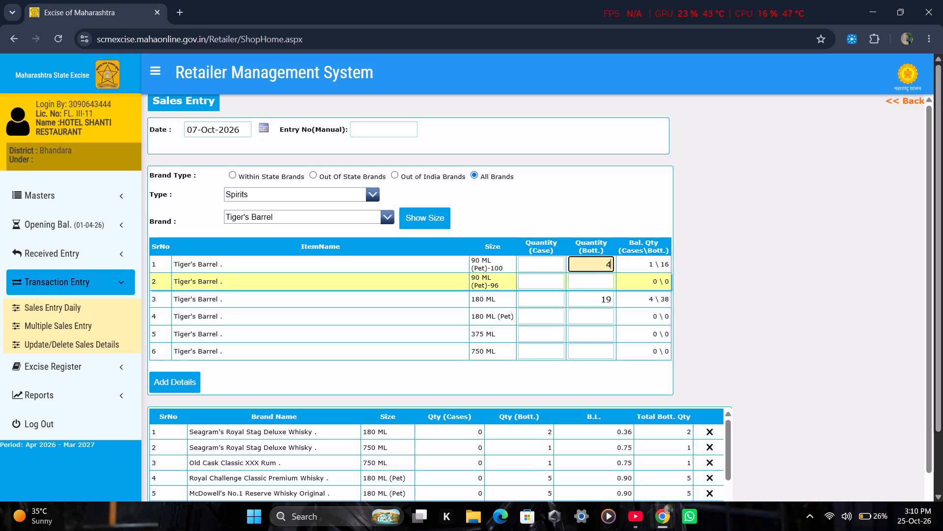
pyautogui.scroll(1, 333, 335)
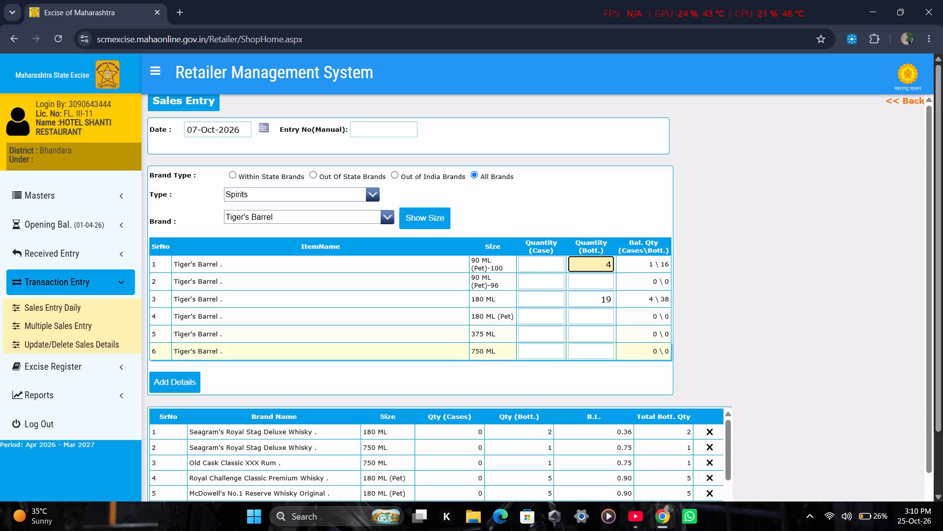
pyautogui.click(183, 387)
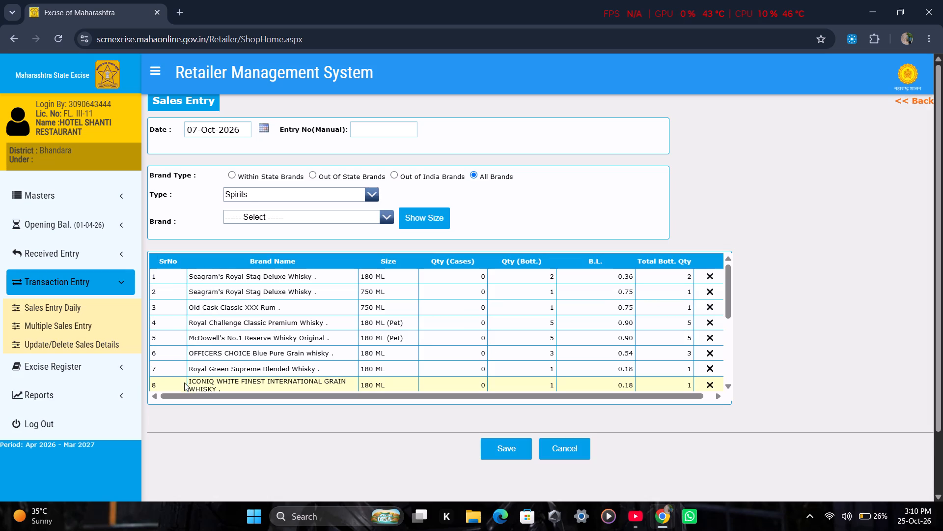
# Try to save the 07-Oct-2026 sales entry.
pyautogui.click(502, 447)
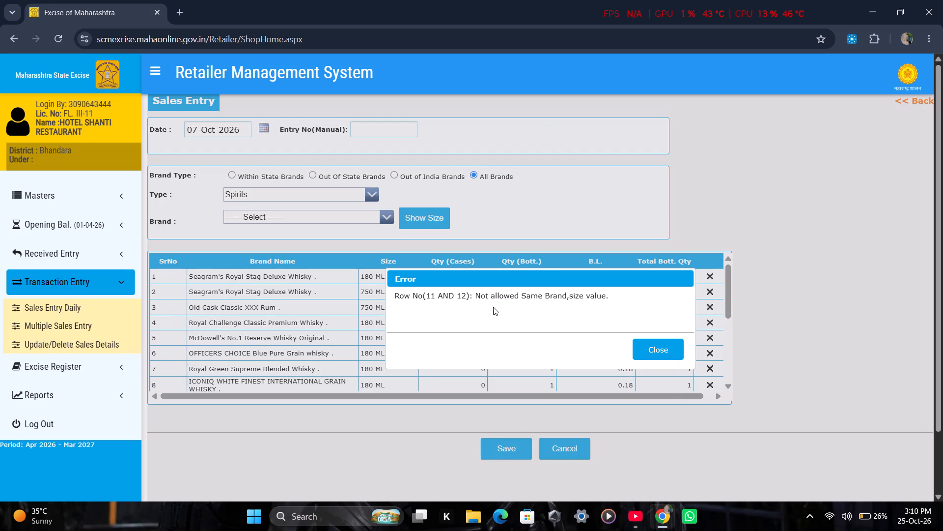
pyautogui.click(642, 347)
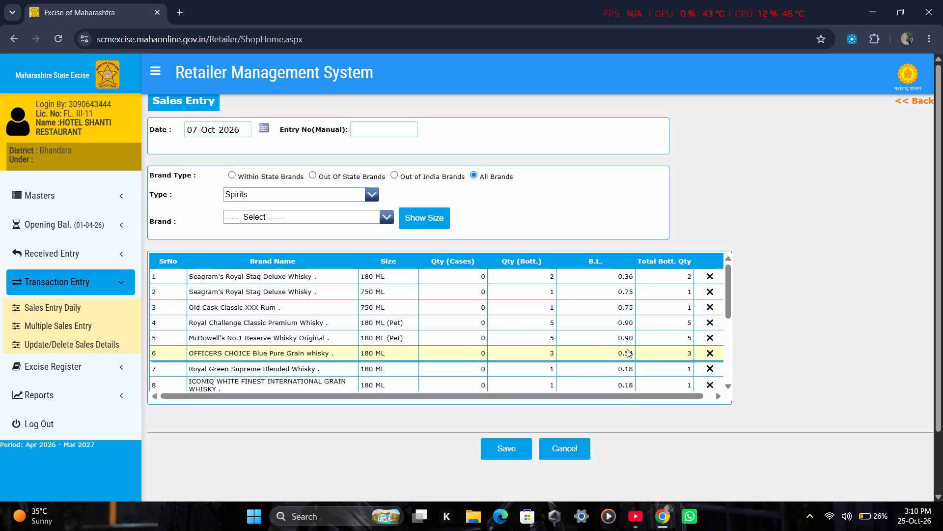
# Delete the duplicate MASTERS DELIGHT PREMIUM SMOOTH WHISKY 180 ML record in row 12 of the sales entry.
pyautogui.scroll(-1, 587, 330)
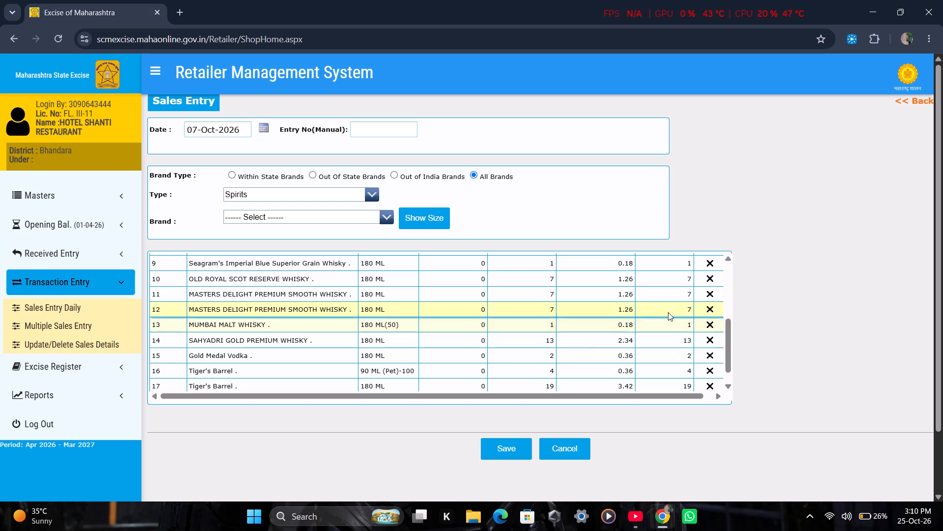
pyautogui.click(712, 307)
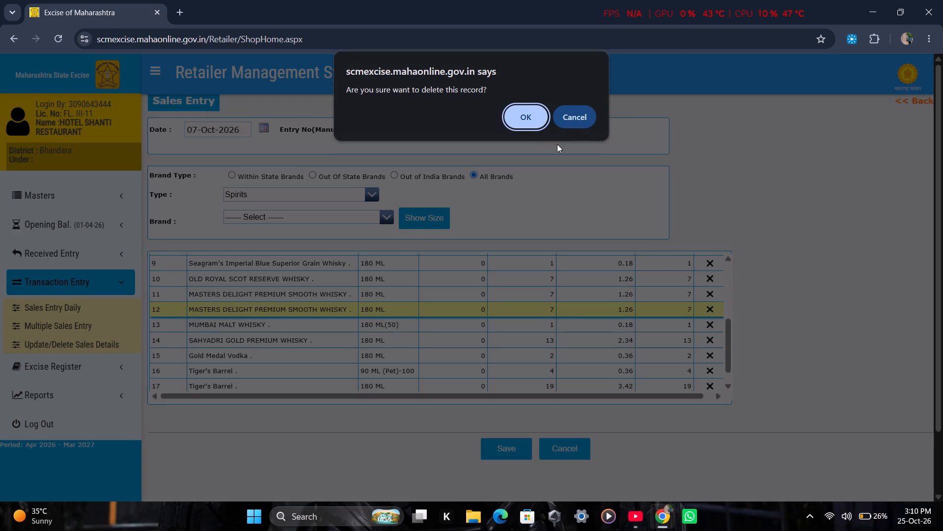
pyautogui.click(526, 119)
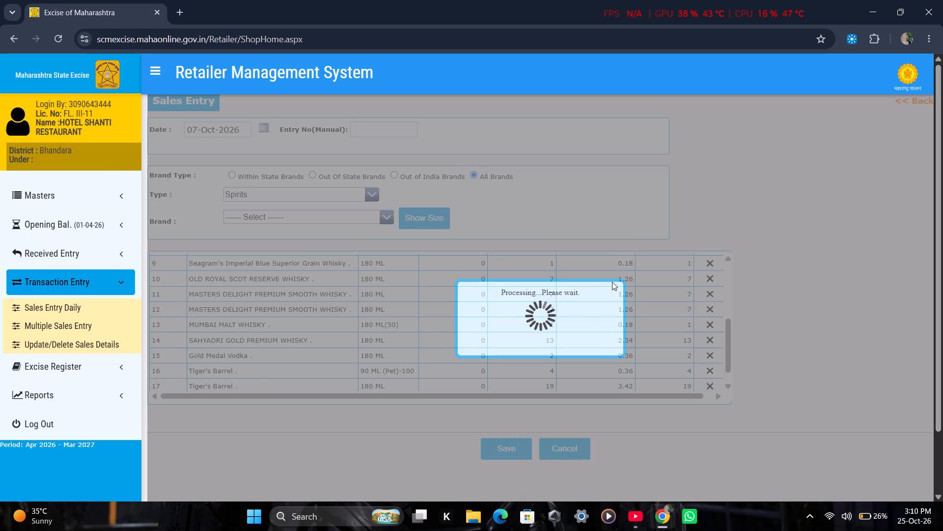
# Save the 07-Oct-2026 sales entry.
pyautogui.click(515, 444)
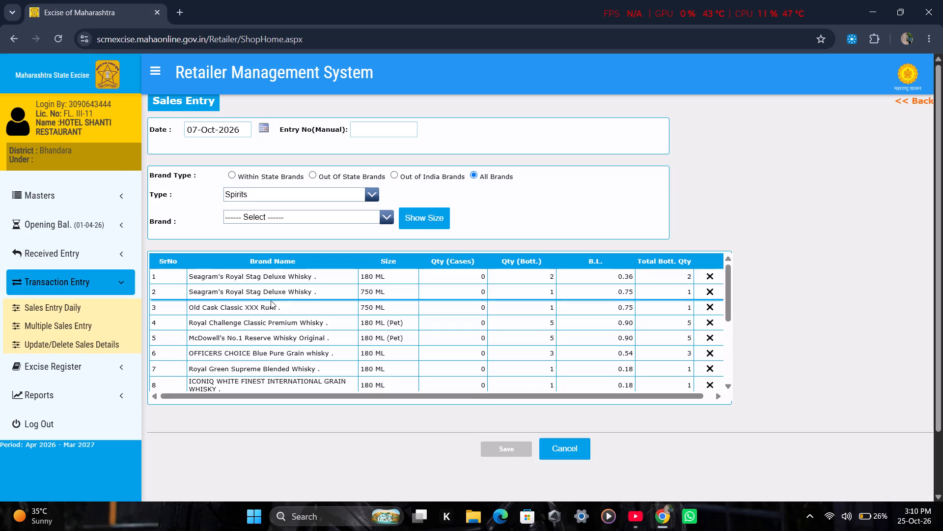
pyautogui.moveTo(660, 355); pyautogui.dragTo(655, 355)
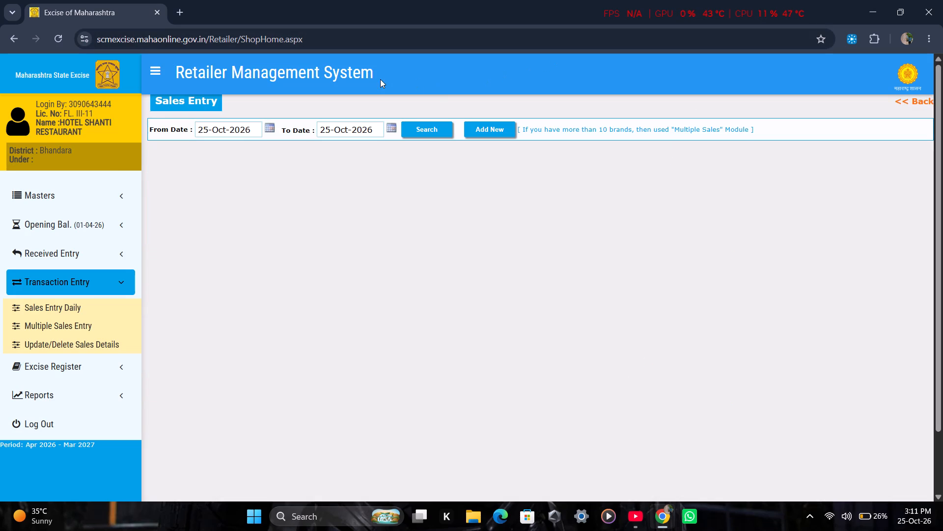
# Search the sales entries from 01-Oct-2026 to 25-Oct-2026.
pyautogui.click(266, 122)
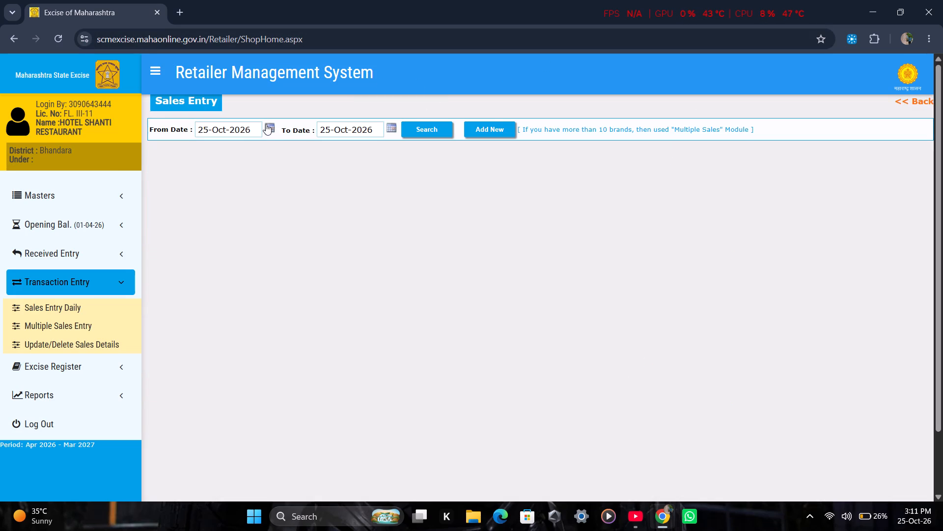
pyautogui.click(266, 124)
pyautogui.click(266, 167)
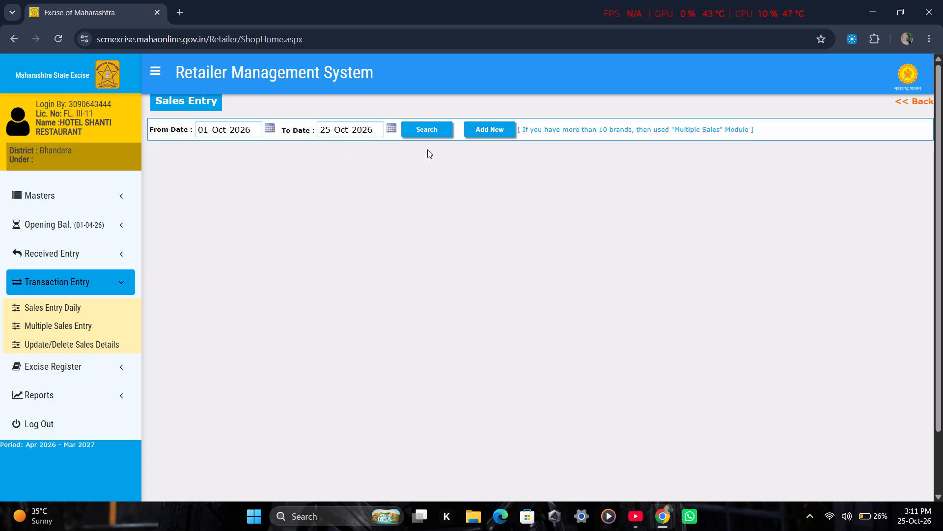
pyautogui.click(431, 134)
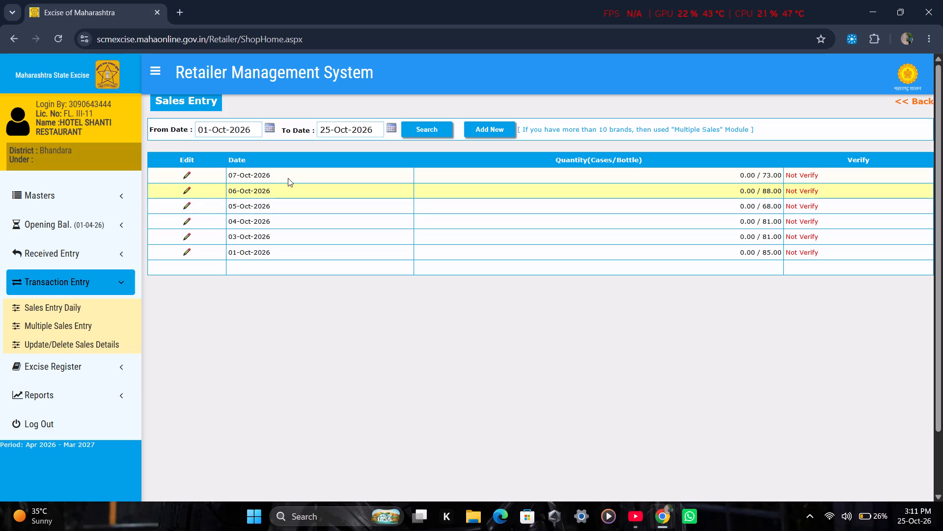
# Start a new sales entry dated 08-Oct-2026 and open its list of spirit brands.
pyautogui.click(495, 122)
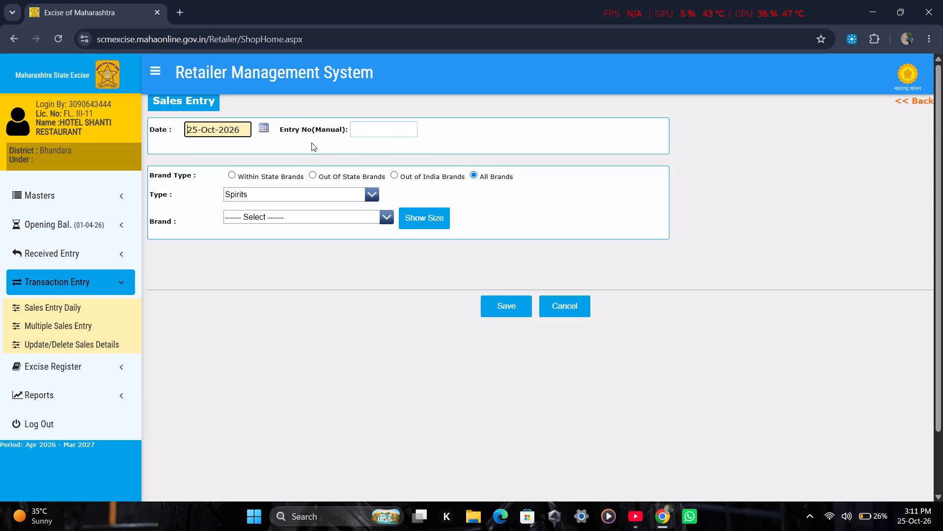
pyautogui.click(259, 126)
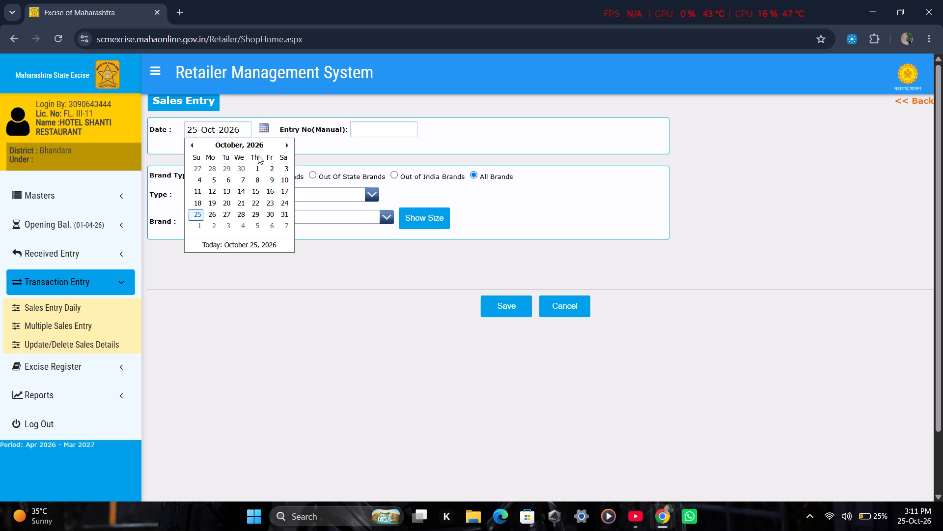
pyautogui.click(252, 181)
pyautogui.click(391, 216)
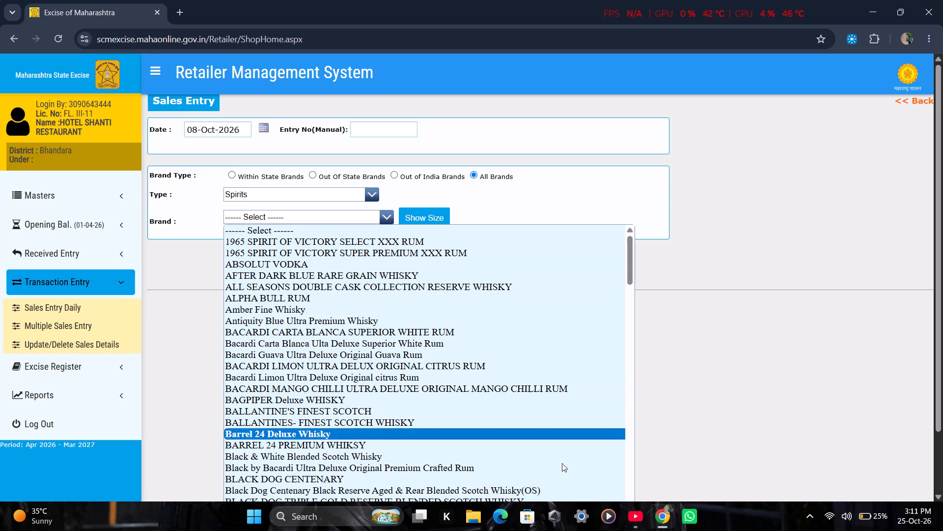
# Switch to YouTube and play the song Yeh Fitoor Mera from the recommended videos.
pyautogui.click(627, 505)
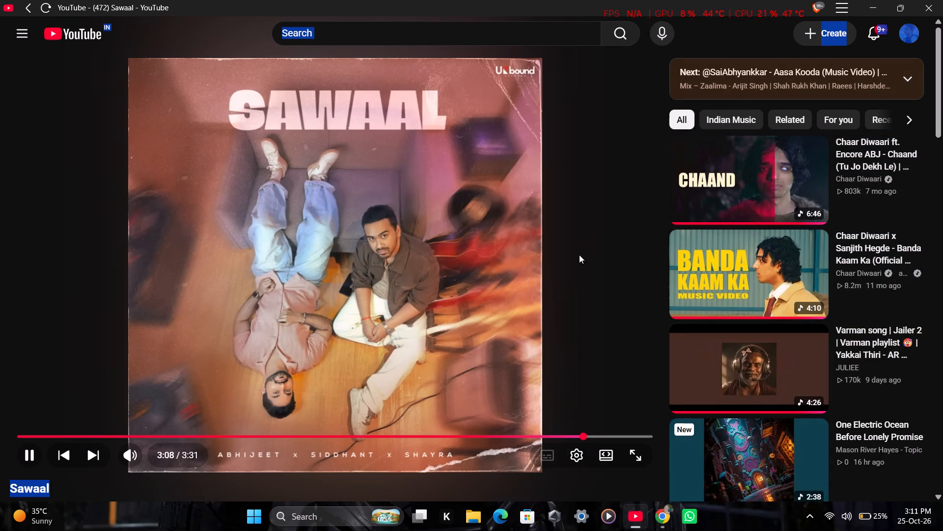
pyautogui.scroll(-1, 757, 181)
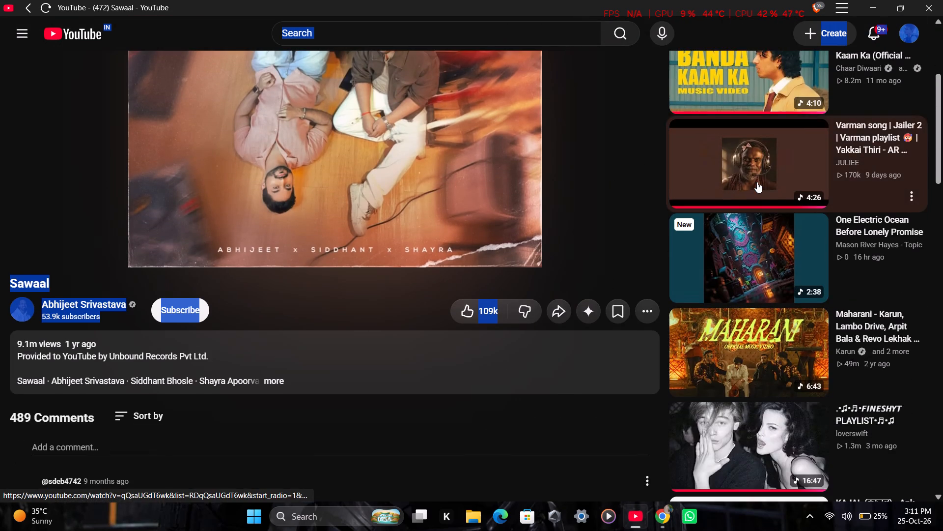
pyautogui.scroll(-3, 757, 182)
pyautogui.scroll(1, 751, 186)
pyautogui.scroll(-1, 751, 186)
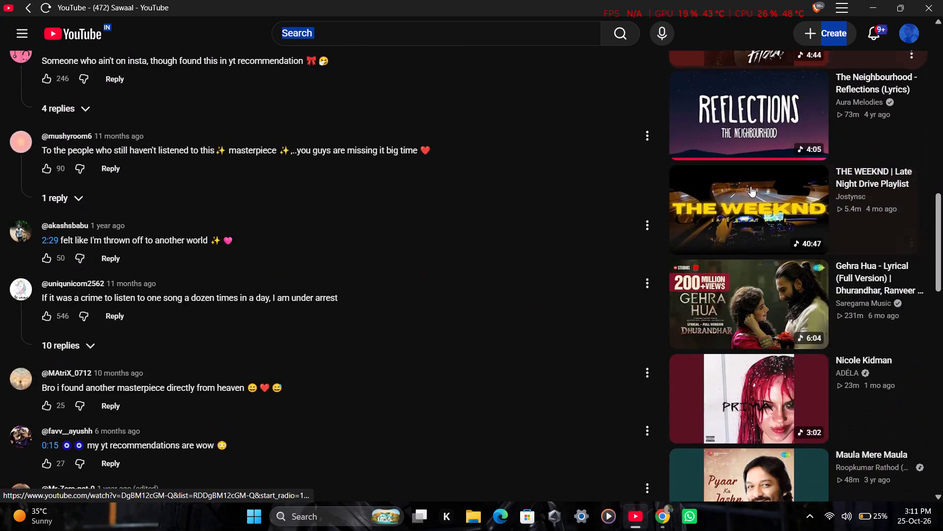
pyautogui.scroll(1, 750, 186)
pyautogui.click(752, 199)
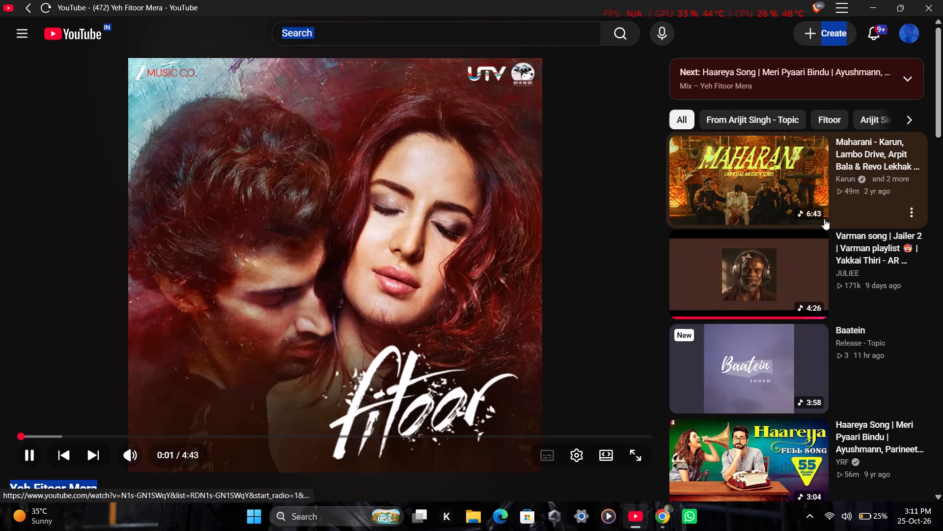
# Expand the Yeh Fitoor Mera mix and play its first song.
pyautogui.scroll(-1, 794, 199)
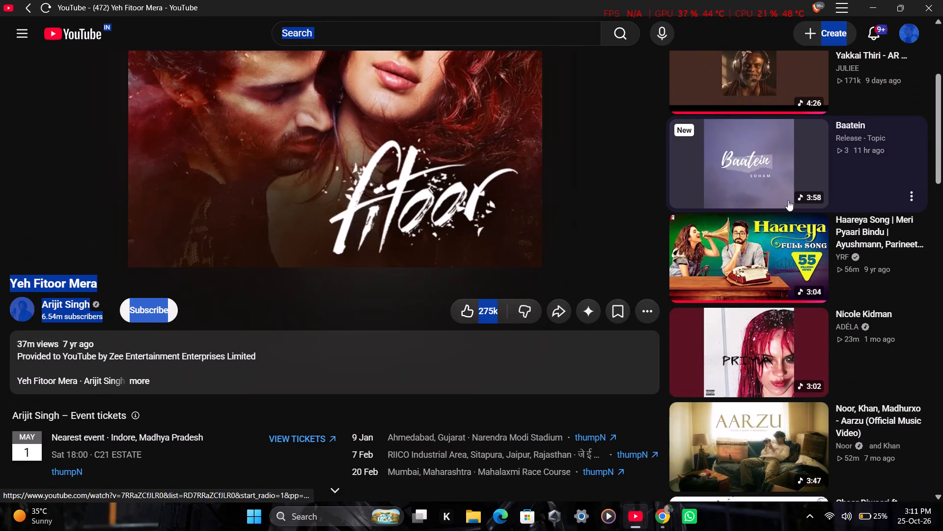
pyautogui.scroll(-1, 787, 200)
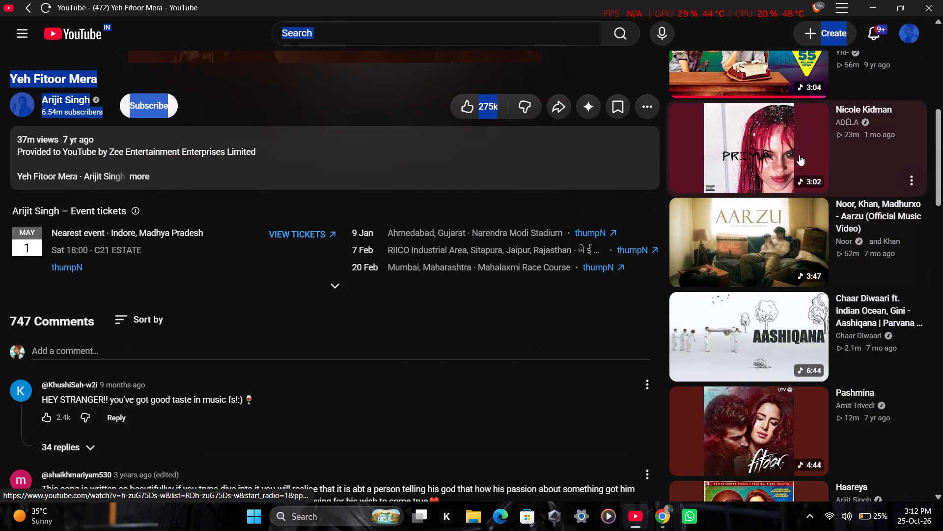
pyautogui.scroll(-1, 774, 278)
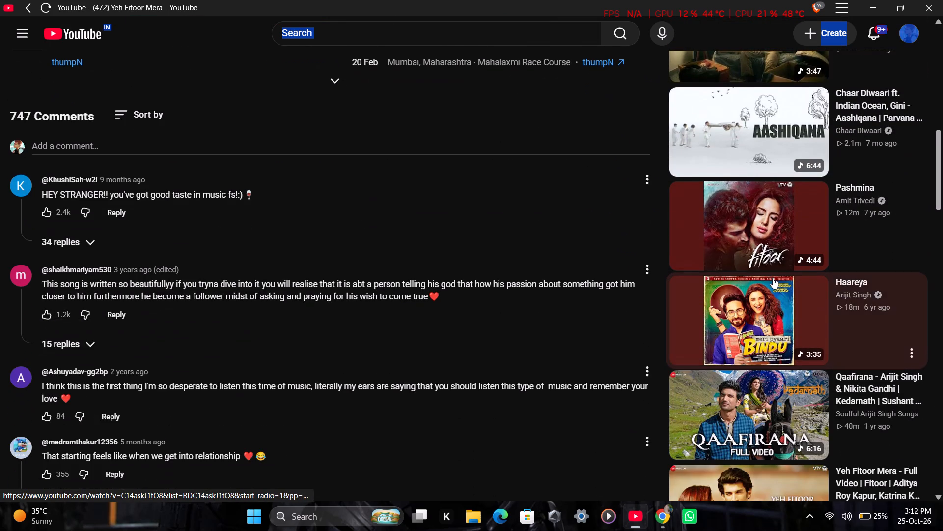
pyautogui.scroll(5, 763, 277)
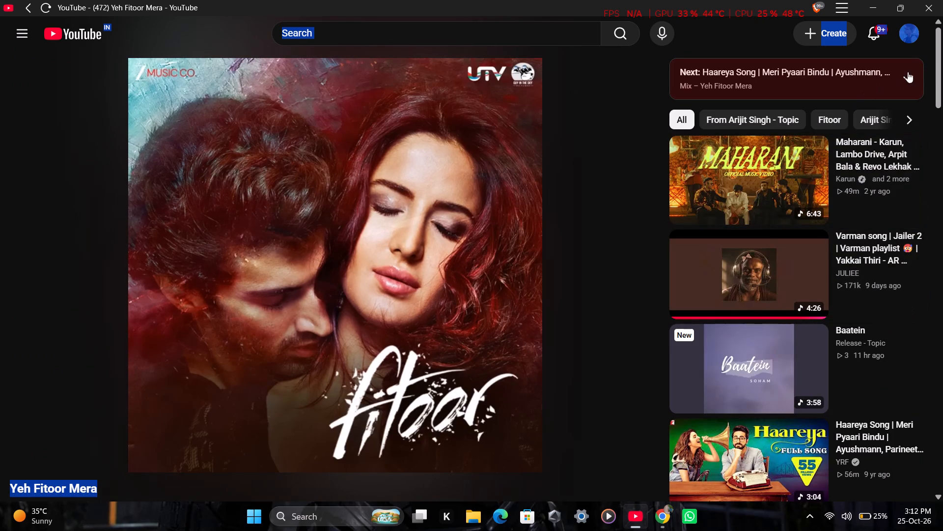
pyautogui.click(910, 79)
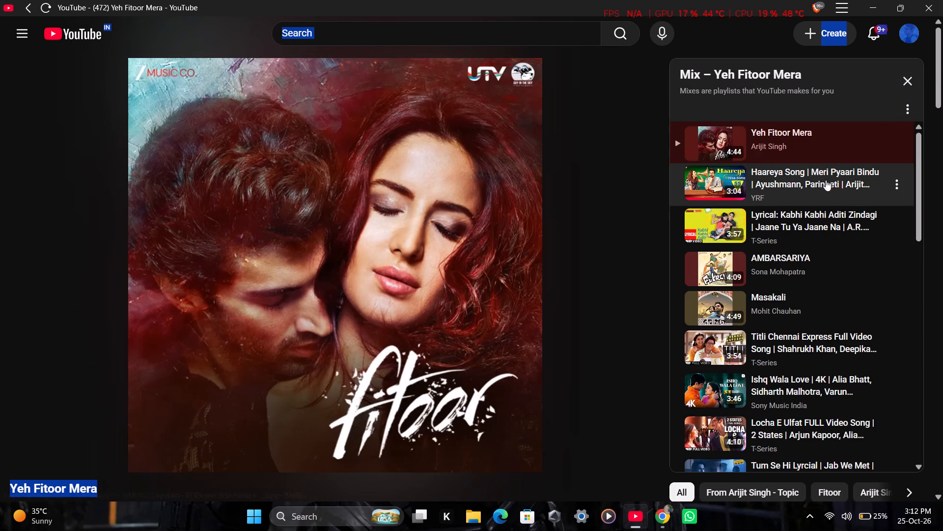
pyautogui.click(736, 145)
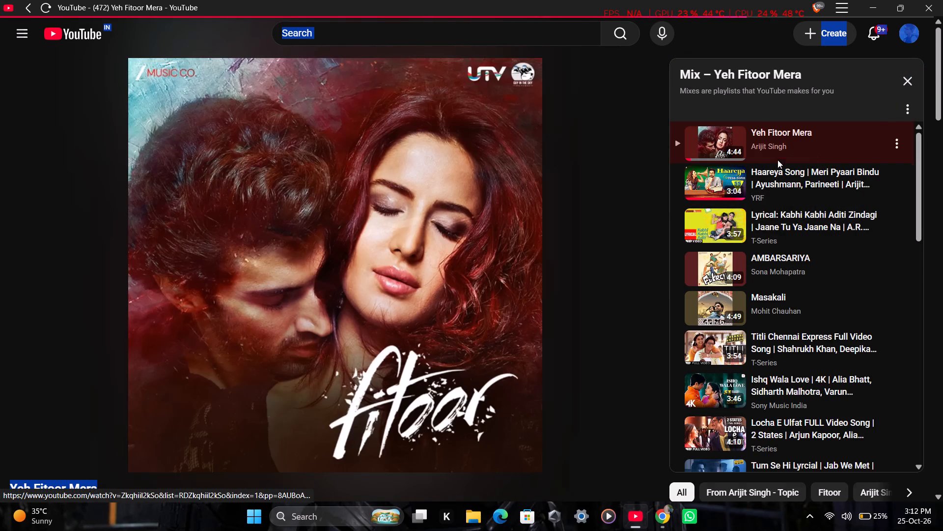
pyautogui.scroll(-1, 779, 164)
pyautogui.scroll(3, 772, 163)
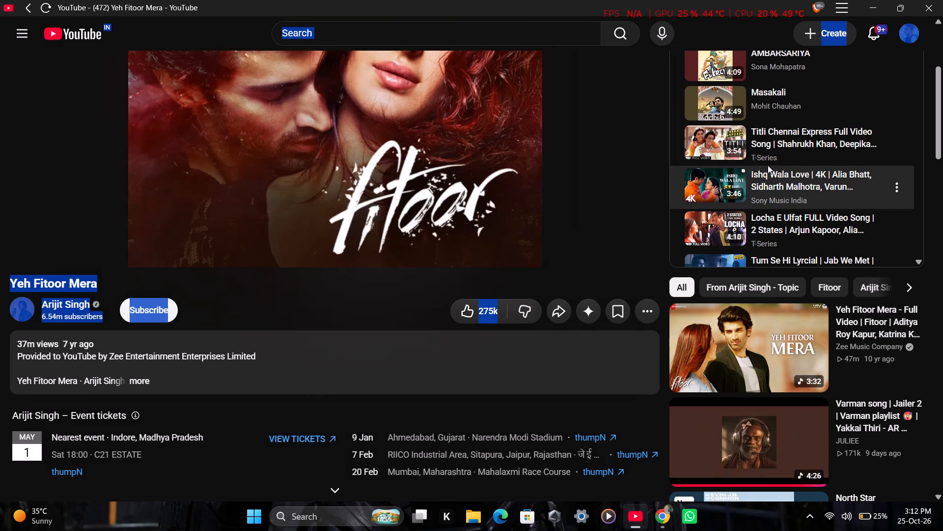
# Look through the songs queued in the Yeh Fitoor Mera mix.
pyautogui.scroll(3, 757, 171)
pyautogui.scroll(1, 655, 233)
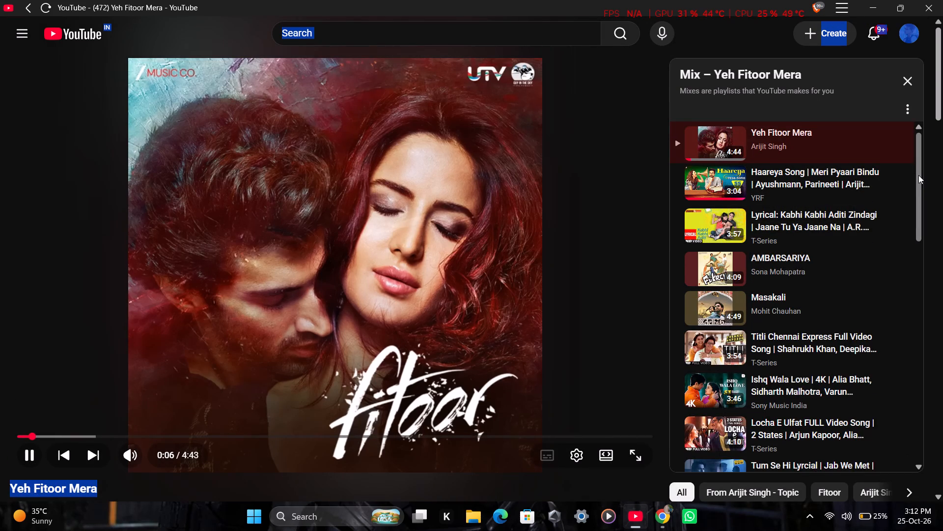
pyautogui.moveTo(918, 175); pyautogui.dragTo(912, 186)
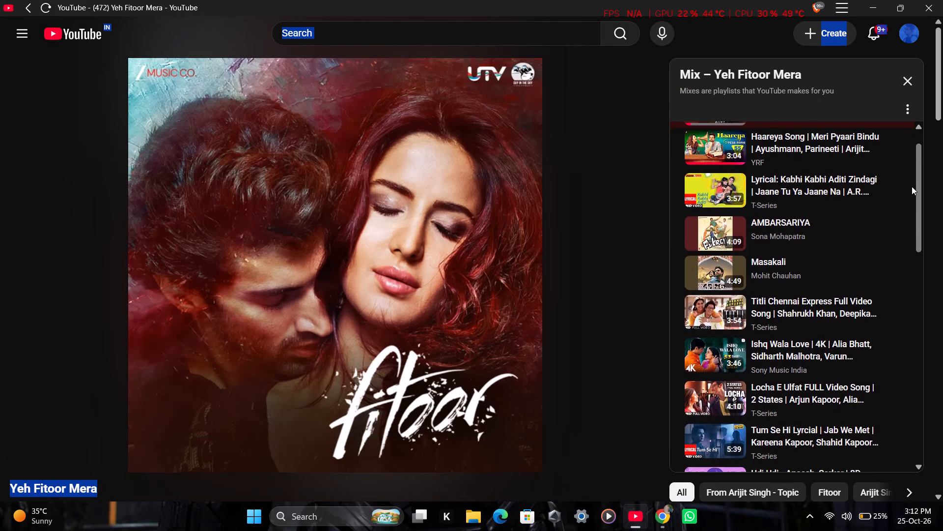
pyautogui.moveTo(912, 186); pyautogui.dragTo(903, 205)
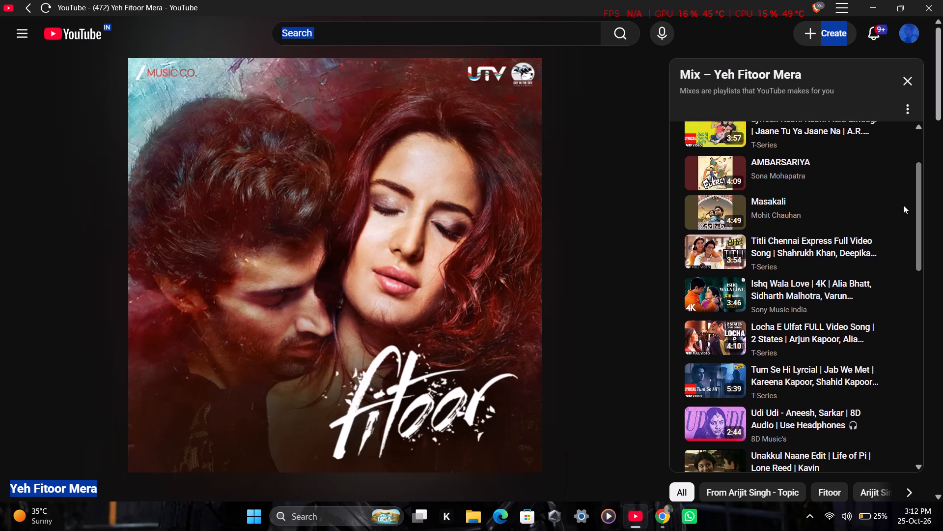
pyautogui.moveTo(903, 205); pyautogui.dragTo(900, 207)
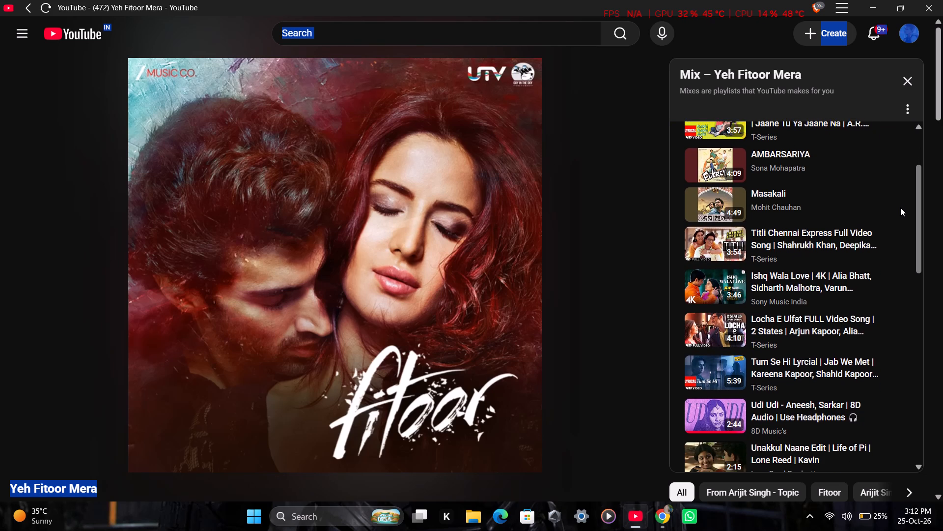
pyautogui.moveTo(900, 207); pyautogui.dragTo(894, 218)
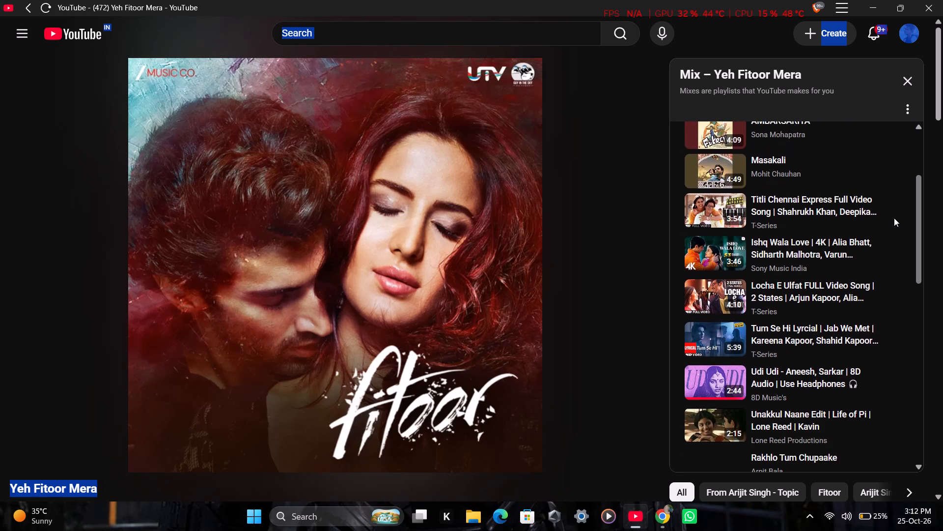
pyautogui.moveTo(894, 218); pyautogui.dragTo(889, 251)
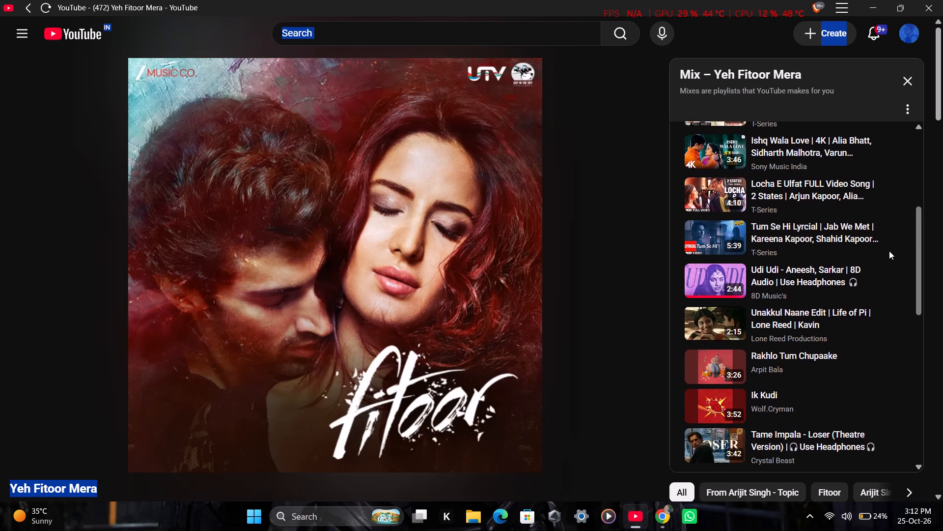
pyautogui.moveTo(889, 251); pyautogui.dragTo(892, 277)
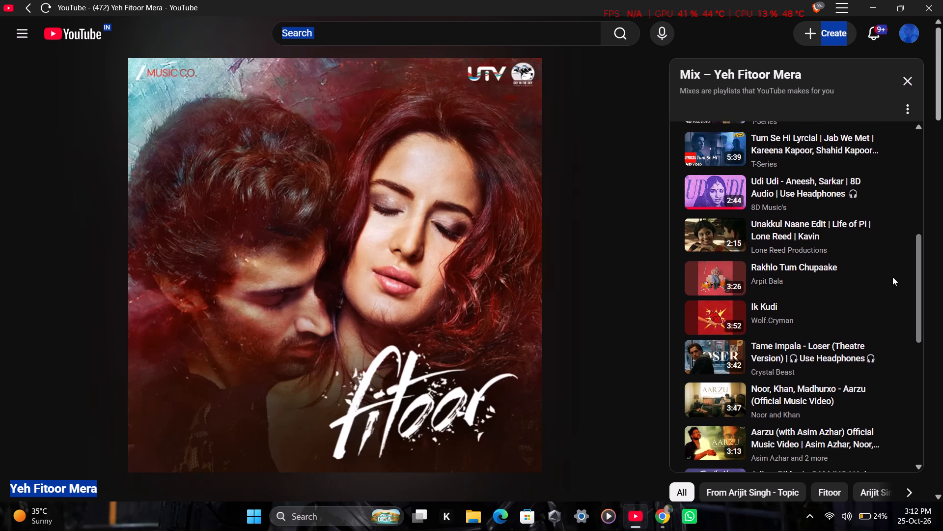
pyautogui.moveTo(892, 277); pyautogui.dragTo(893, 285)
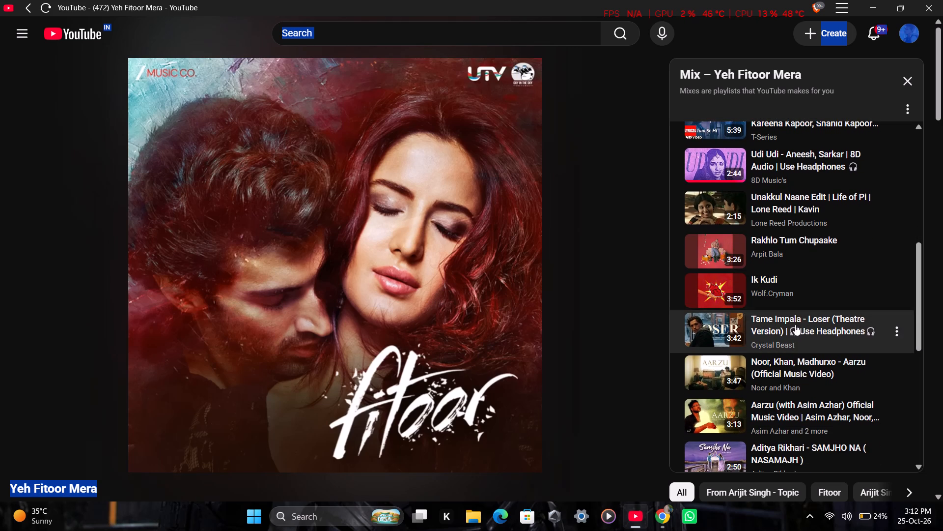
# Switch back to the excise sales entry in Chrome and show the sizes of Seagram's Royal Stag Deluxe Whisky.
pyautogui.click(661, 524)
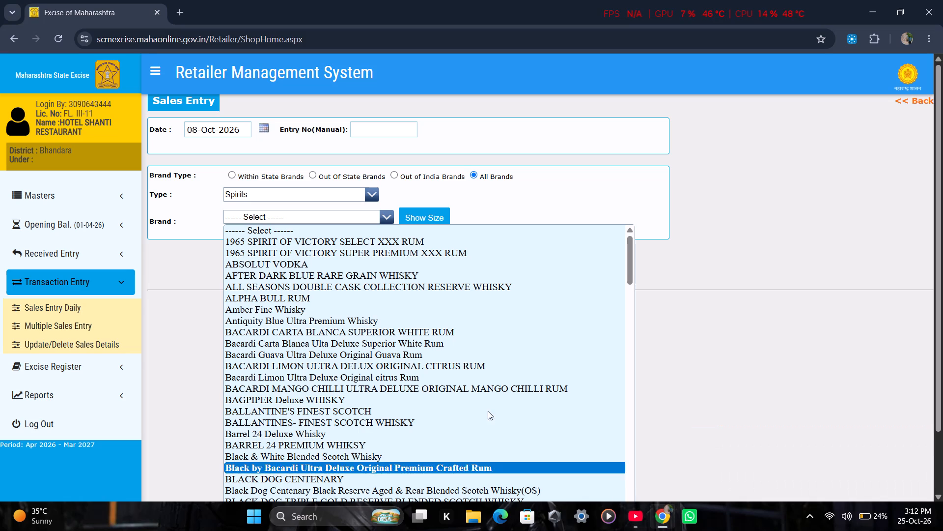
pyautogui.click(388, 214)
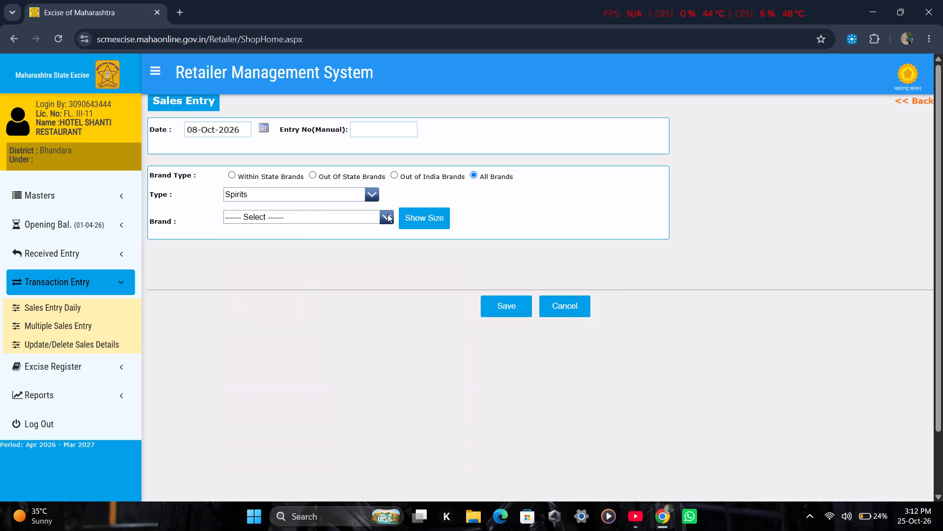
pyautogui.click(387, 215)
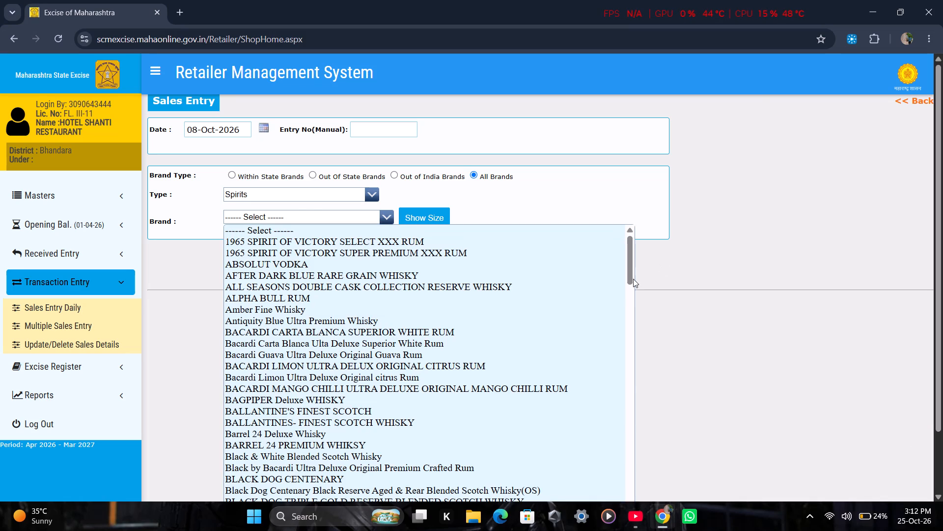
pyautogui.moveTo(630, 279); pyautogui.dragTo(648, 473)
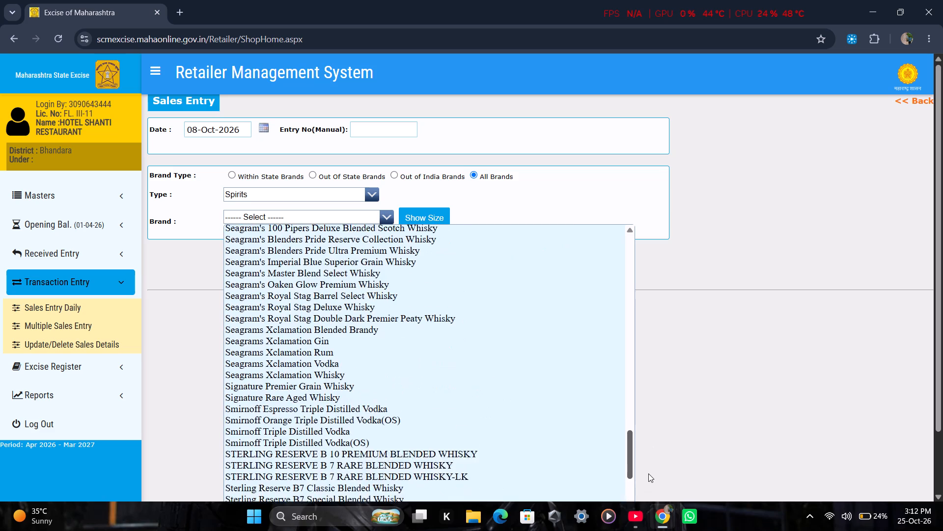
pyautogui.moveTo(648, 473); pyautogui.dragTo(649, 452)
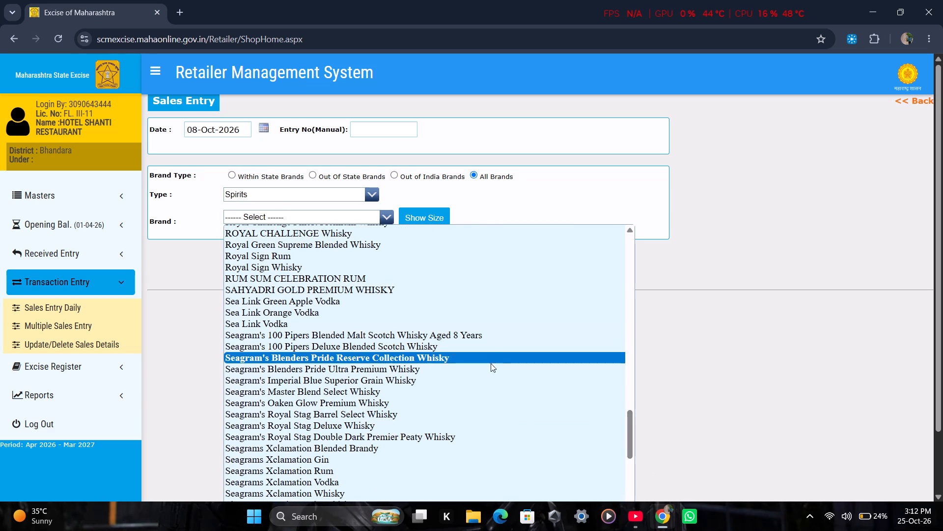
pyautogui.click(477, 428)
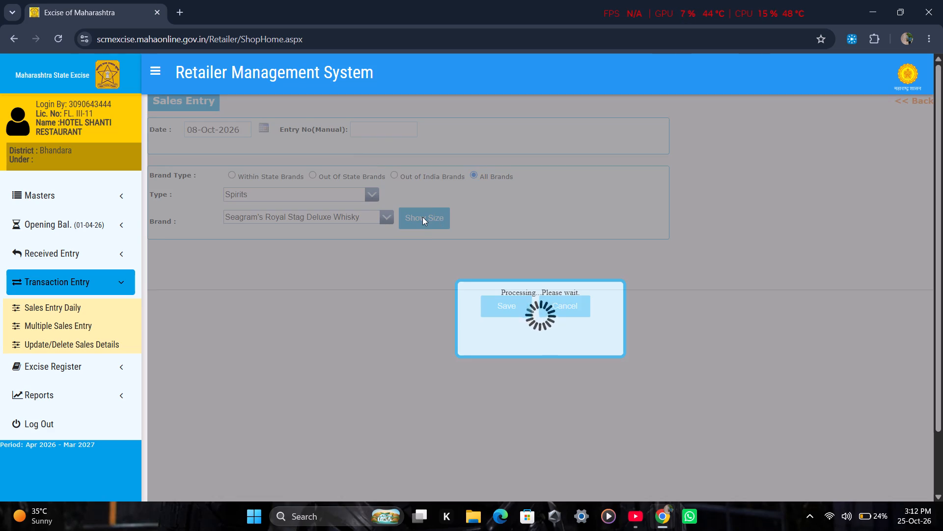
pyautogui.click(416, 229)
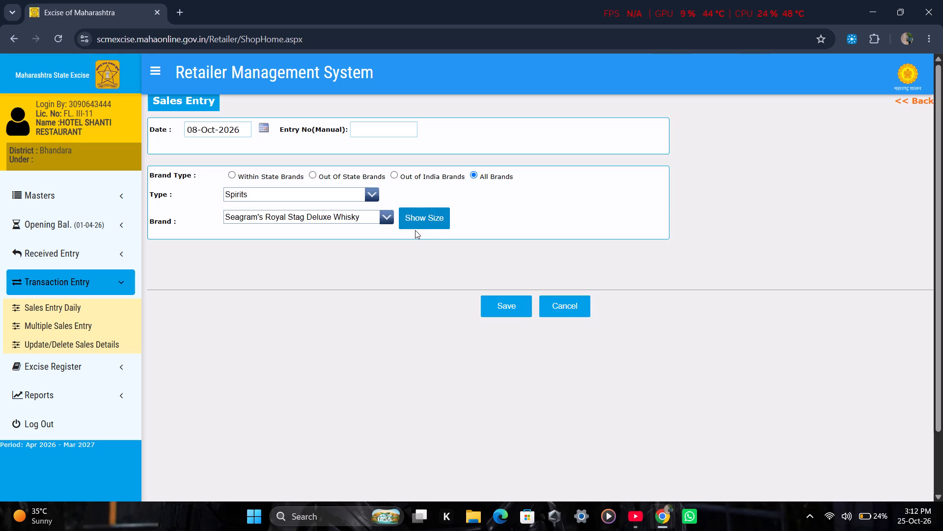
pyautogui.click(416, 208)
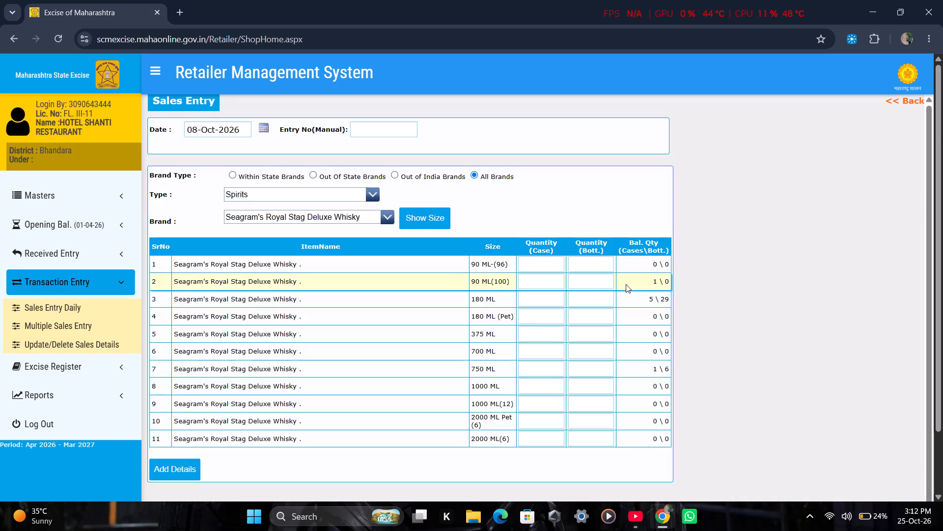
# Add Royal Stag Deluxe Whisky sales of 8 bottles of 180 ML and 1 bottle of 750 ML to the entry.
pyautogui.click(605, 284)
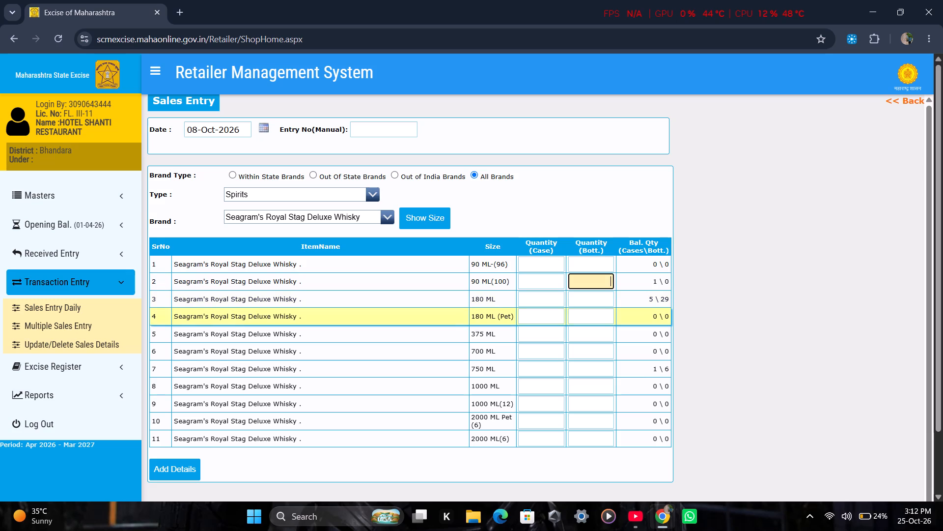
pyautogui.click(604, 299)
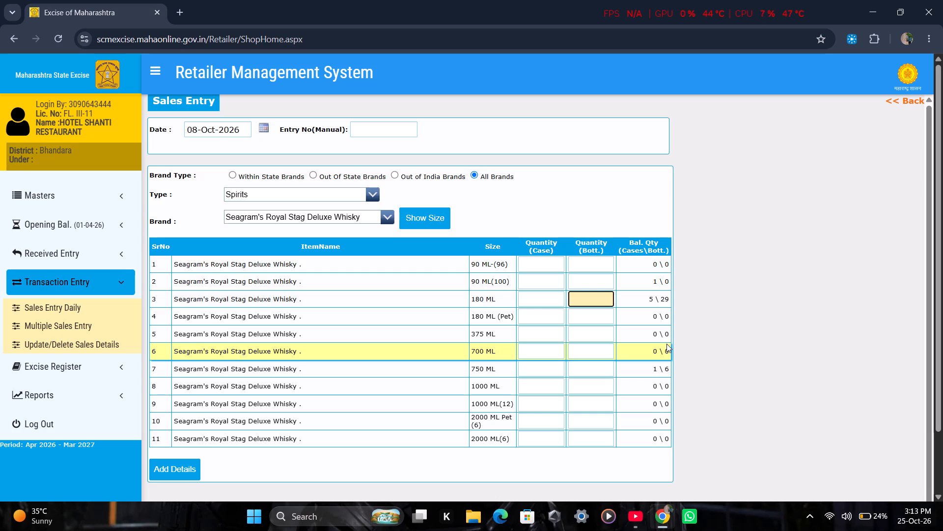
pyautogui.press('8')
pyautogui.click(576, 366)
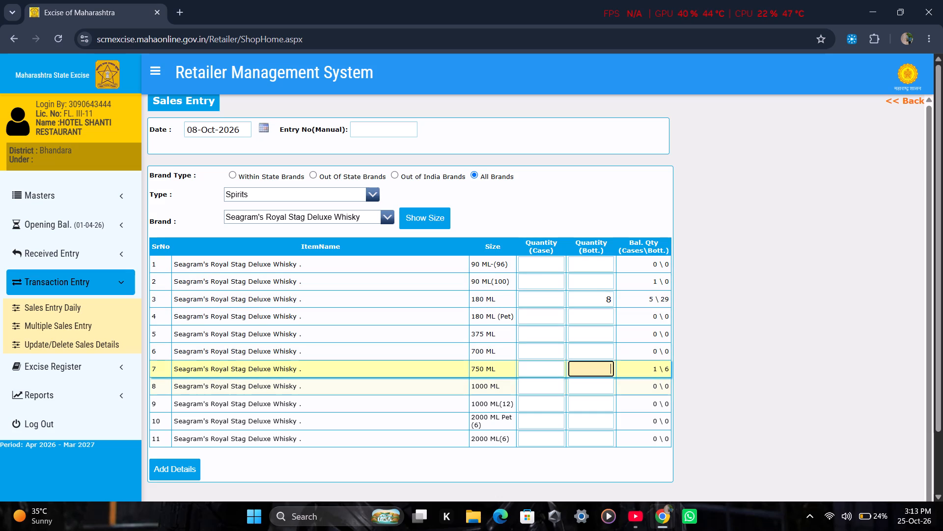
pyautogui.press('1')
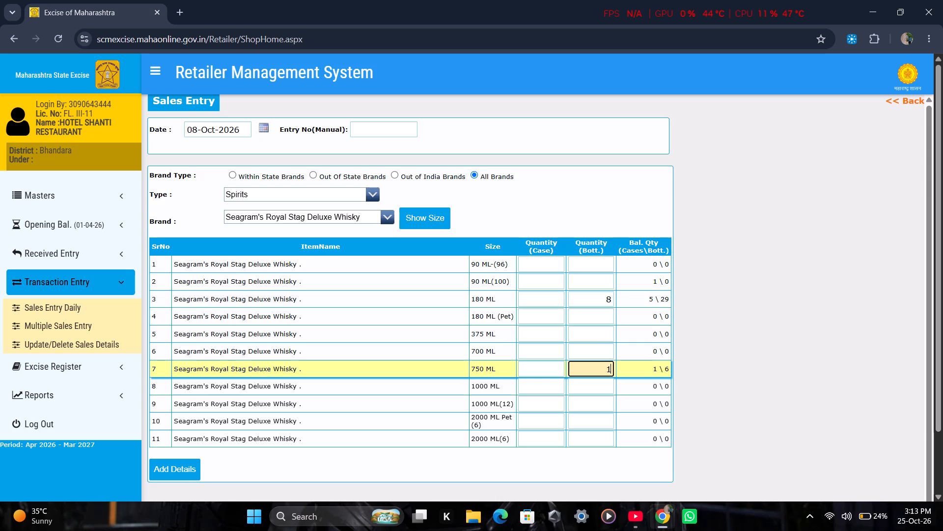
pyautogui.press('Return')
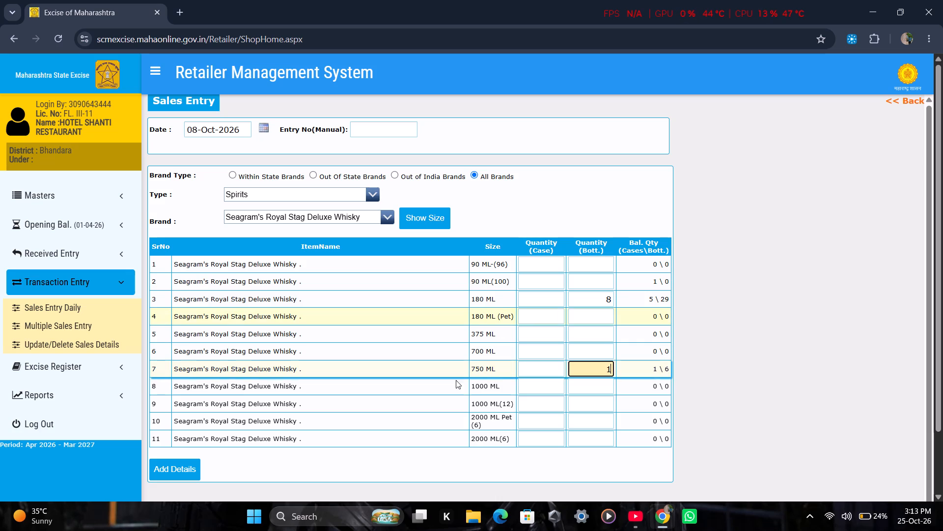
pyautogui.click(190, 464)
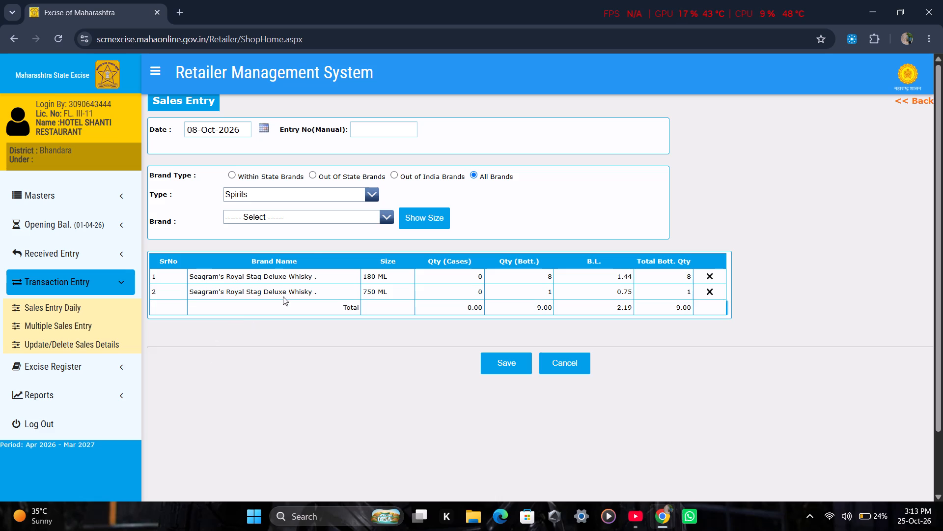
# Add a sale of 4 bottles of Royal Challenge Classic Premium Whisky, 180 ML (Pet), to the entry.
pyautogui.moveTo(368, 228); pyautogui.dragTo(378, 215)
pyautogui.click(389, 217)
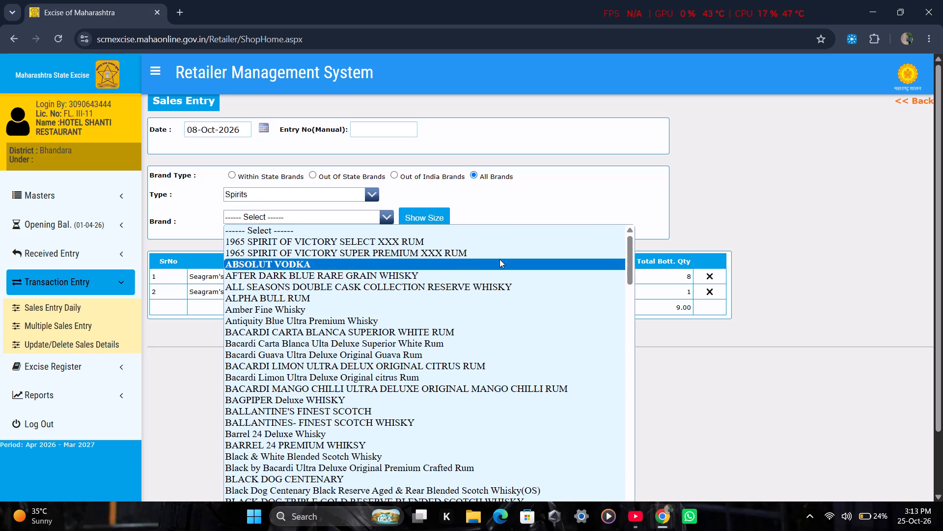
pyautogui.moveTo(628, 272); pyautogui.dragTo(628, 273)
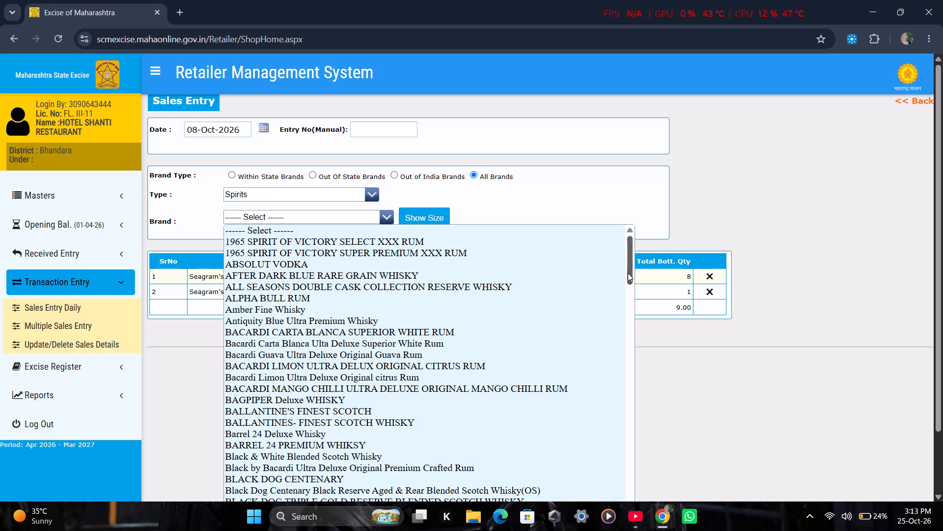
pyautogui.moveTo(628, 273); pyautogui.dragTo(612, 400)
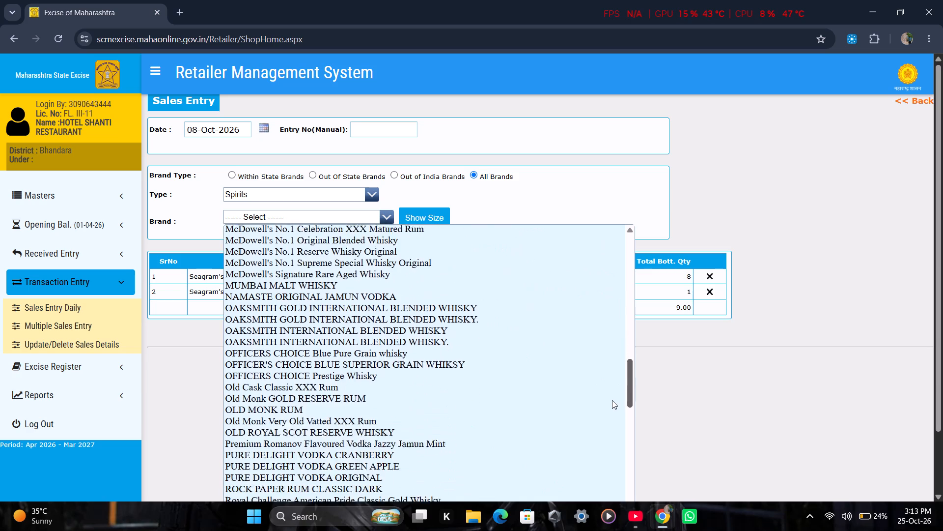
pyautogui.moveTo(612, 400); pyautogui.dragTo(608, 426)
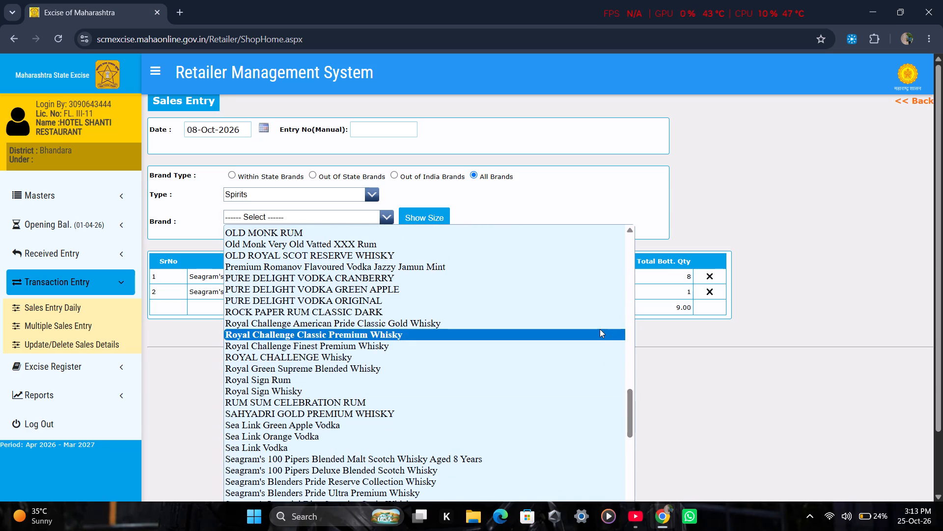
pyautogui.click(601, 339)
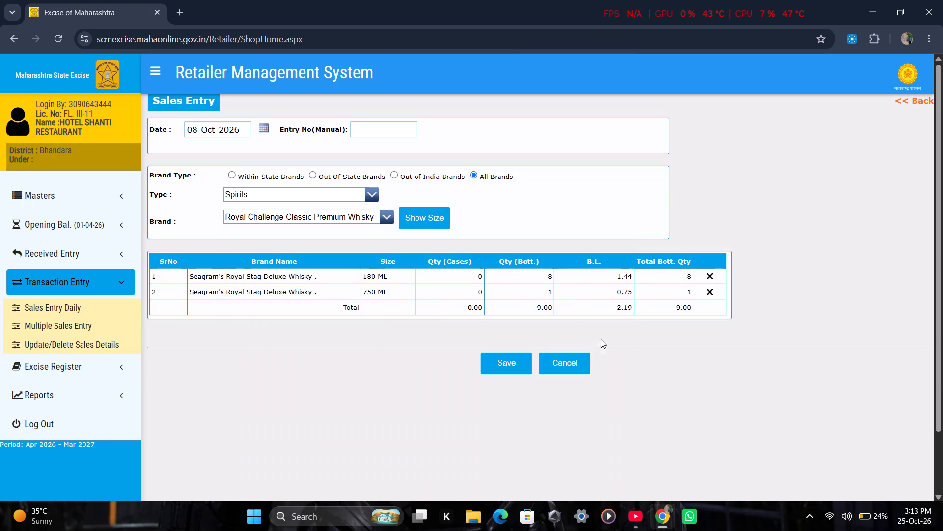
pyautogui.click(446, 212)
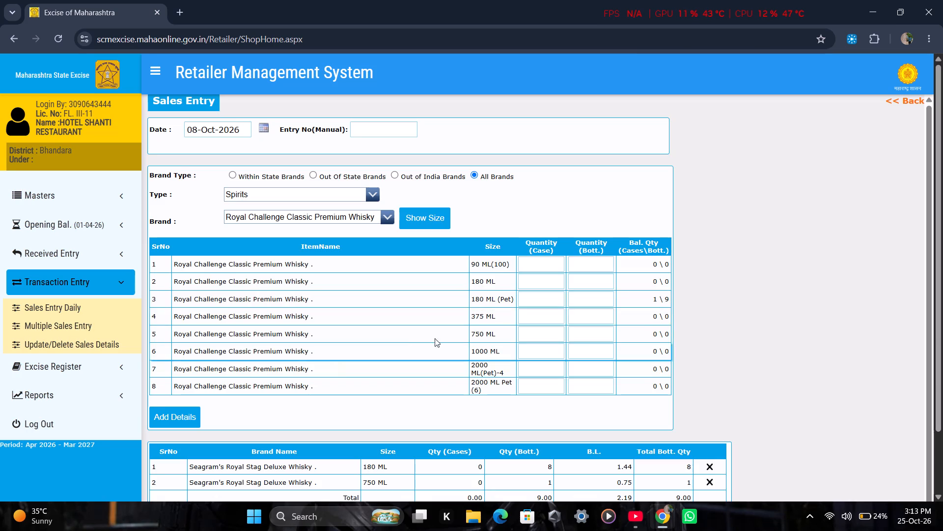
pyautogui.click(590, 301)
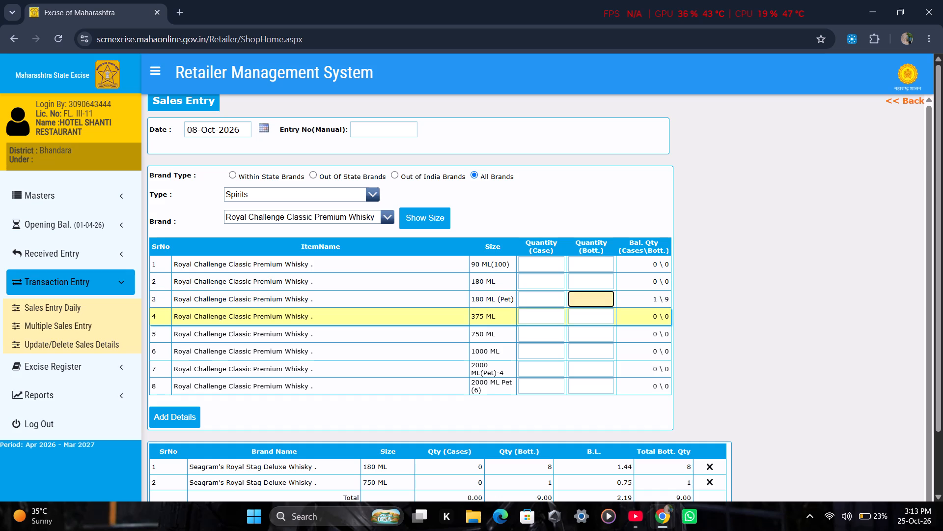
pyautogui.press('4')
pyautogui.scroll(1, 570, 313)
pyautogui.click(187, 418)
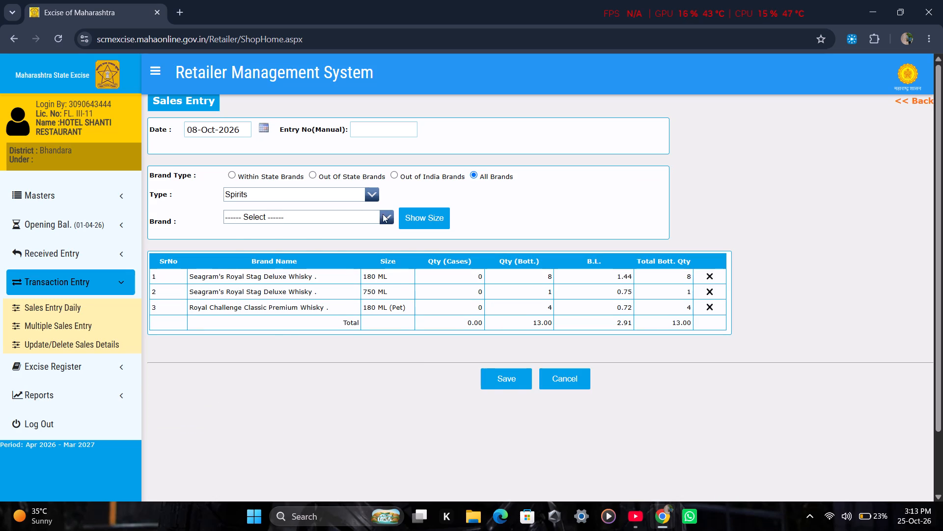
# Add a sale of 4 bottles of OFFICERS CHOICE Blue Pure Grain whisky, 180 ML, to the entry.
pyautogui.click(383, 215)
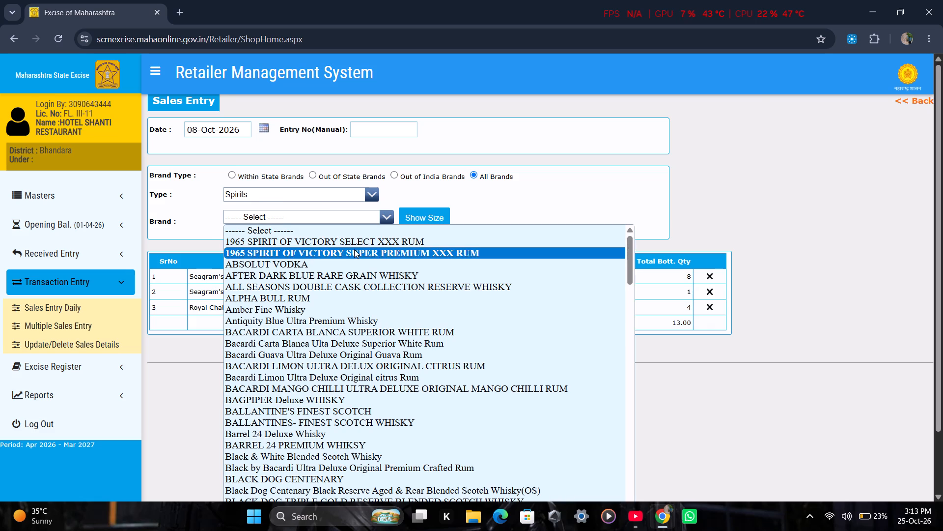
pyautogui.moveTo(628, 263); pyautogui.dragTo(631, 322)
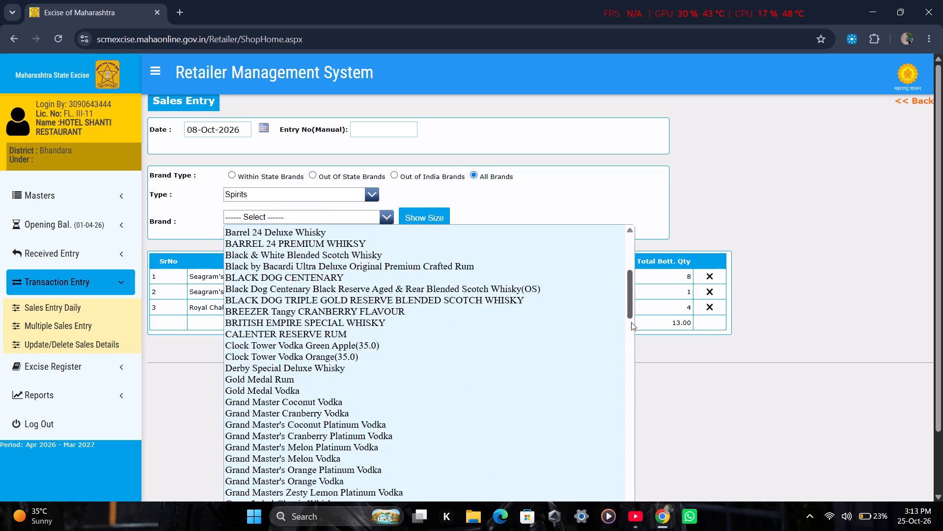
pyautogui.moveTo(631, 322); pyautogui.dragTo(620, 437)
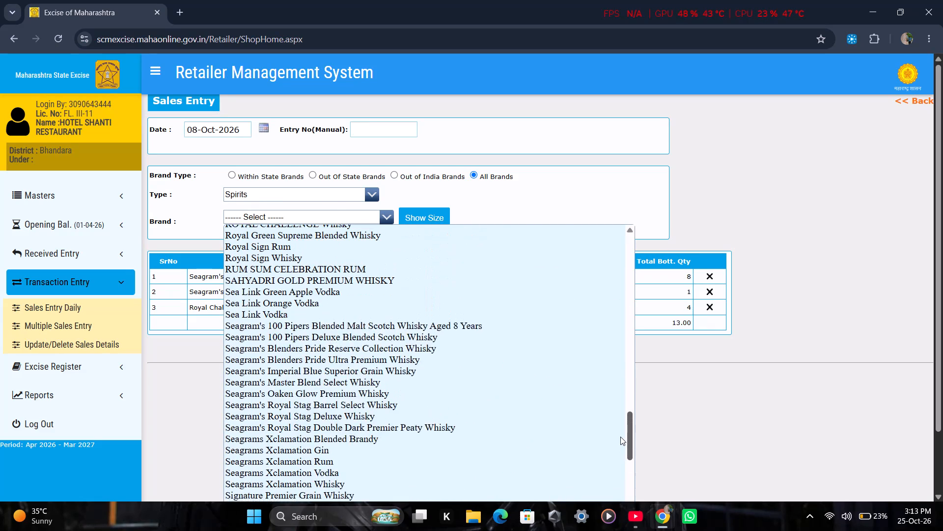
pyautogui.moveTo(620, 437); pyautogui.dragTo(617, 408)
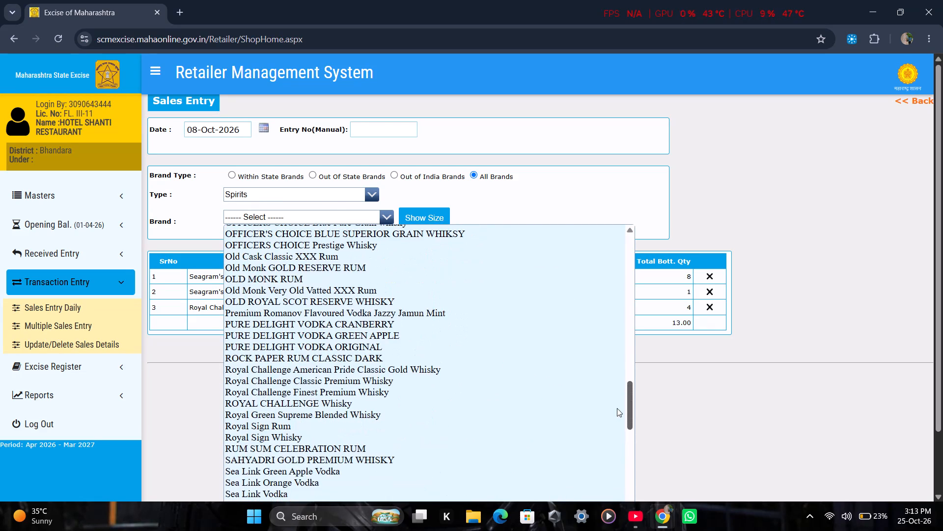
pyautogui.moveTo(617, 408); pyautogui.dragTo(615, 405)
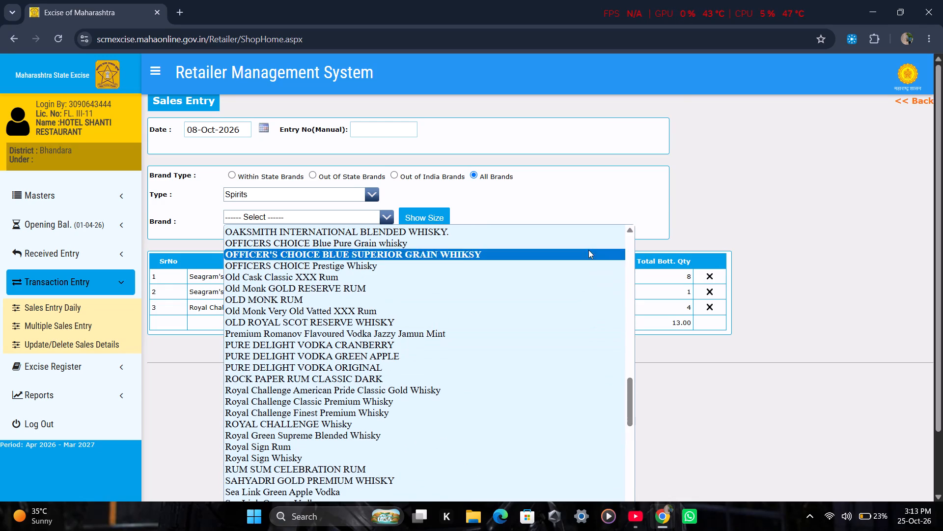
pyautogui.click(588, 240)
pyautogui.click(442, 215)
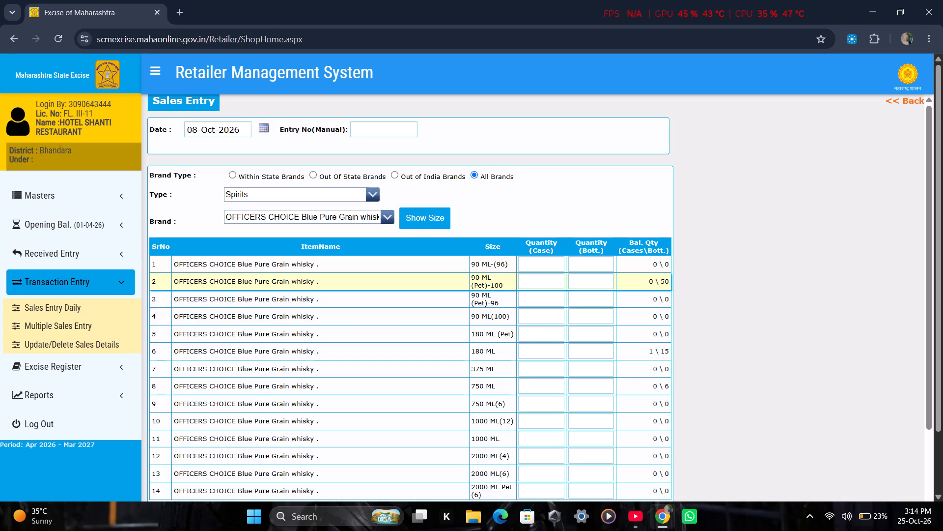
pyautogui.click(593, 283)
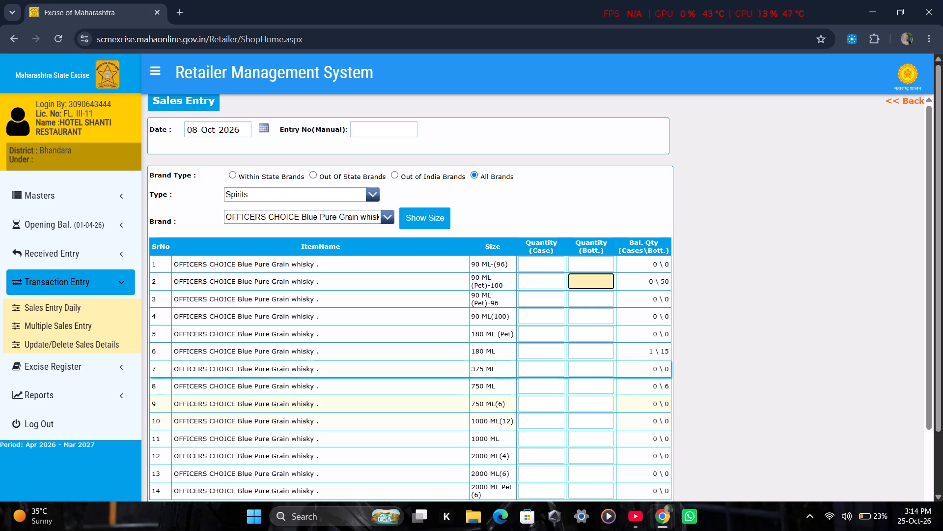
pyautogui.moveTo(615, 350); pyautogui.dragTo(610, 352)
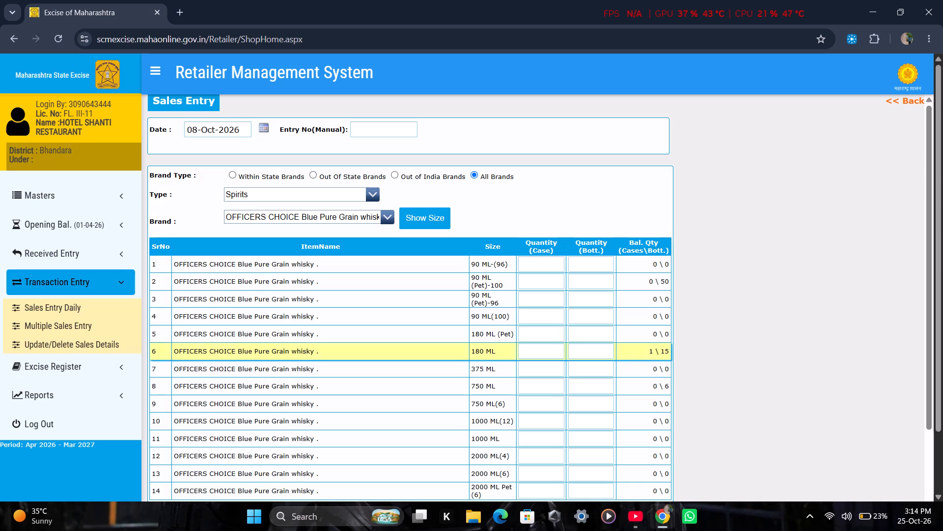
pyautogui.click(608, 353)
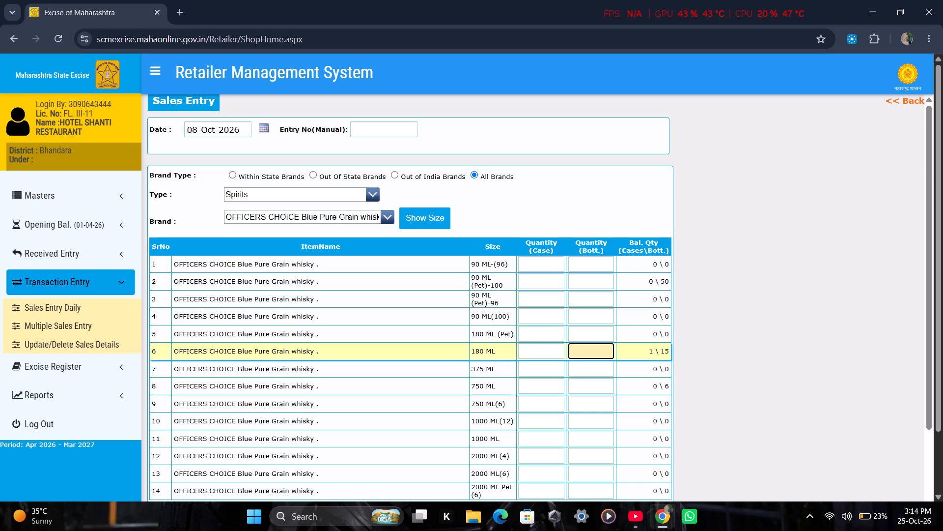
pyautogui.click(598, 349)
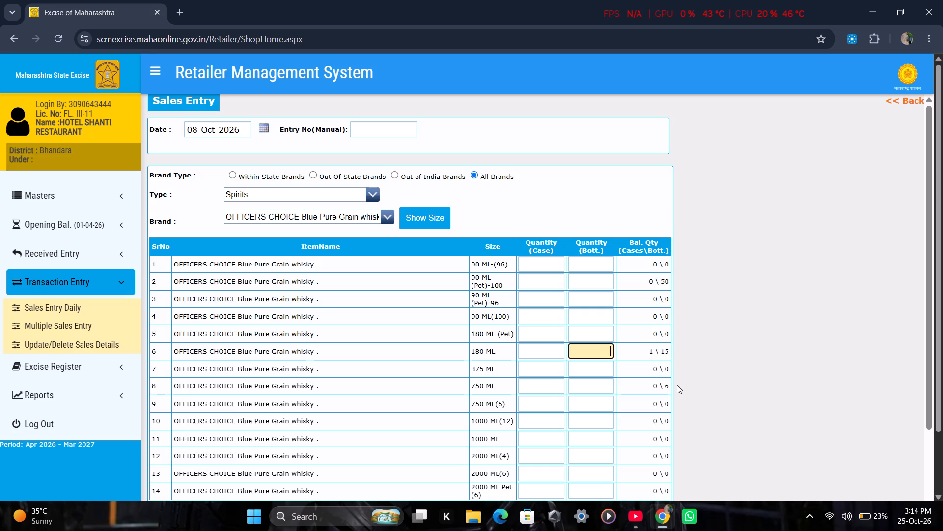
pyautogui.press('4')
pyautogui.scroll(-1, 607, 357)
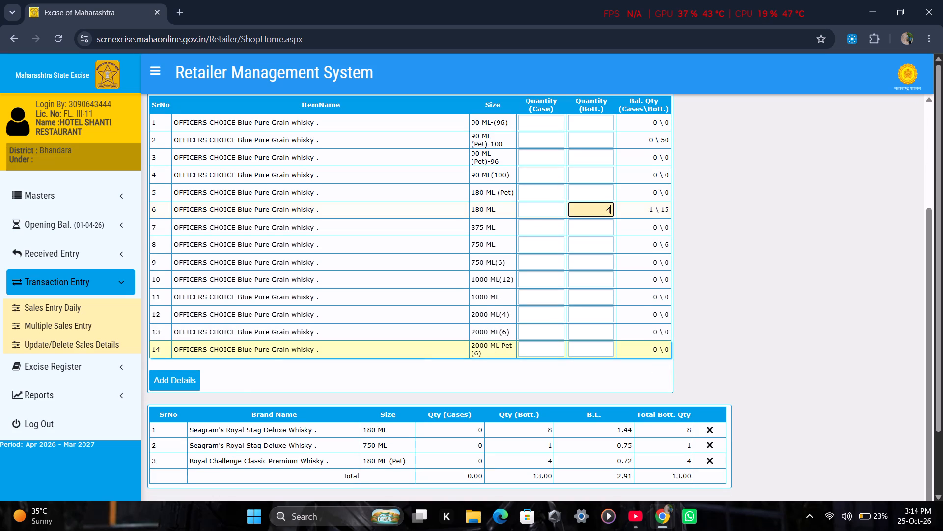
pyautogui.click(188, 380)
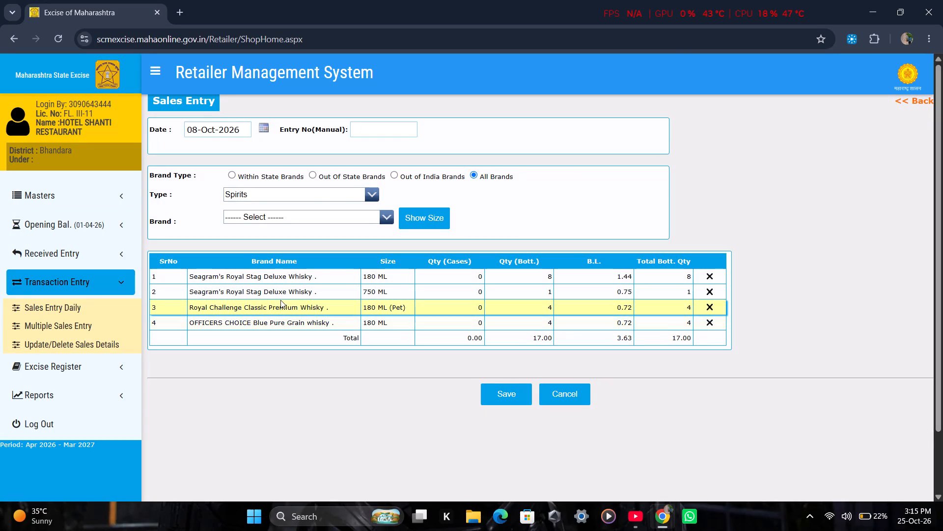
# Add a sale of 3 bottles of Seagram's Imperial Blue Superior Grain Whisky, 180 ML, to the entry.
pyautogui.click(387, 223)
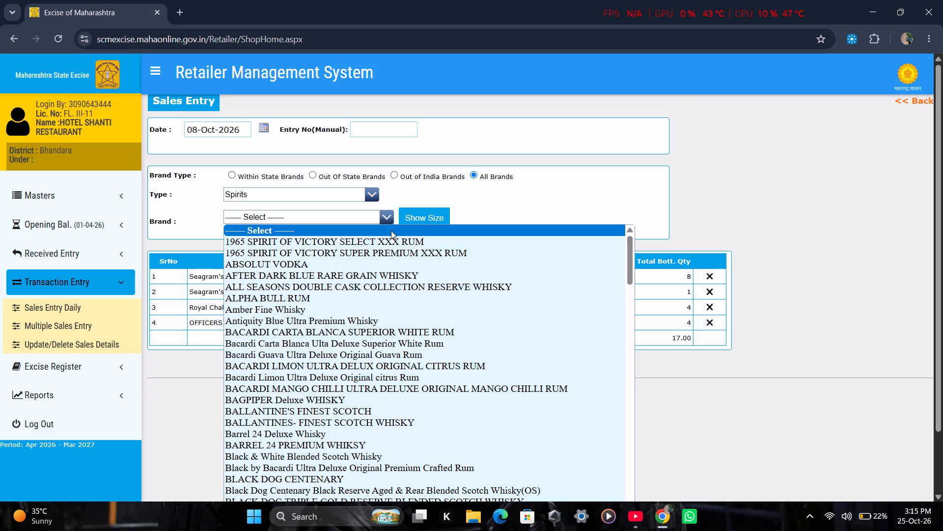
pyautogui.moveTo(628, 251); pyautogui.dragTo(651, 362)
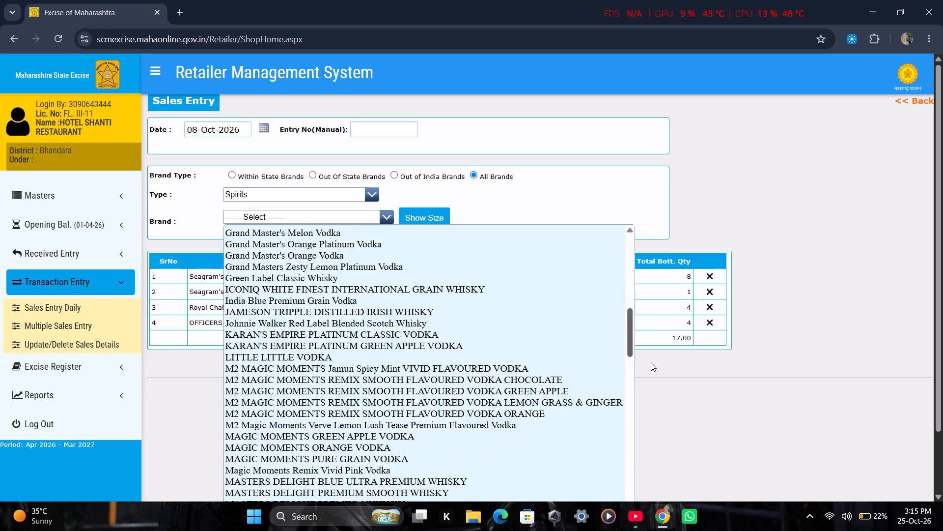
pyautogui.moveTo(651, 362); pyautogui.dragTo(664, 430)
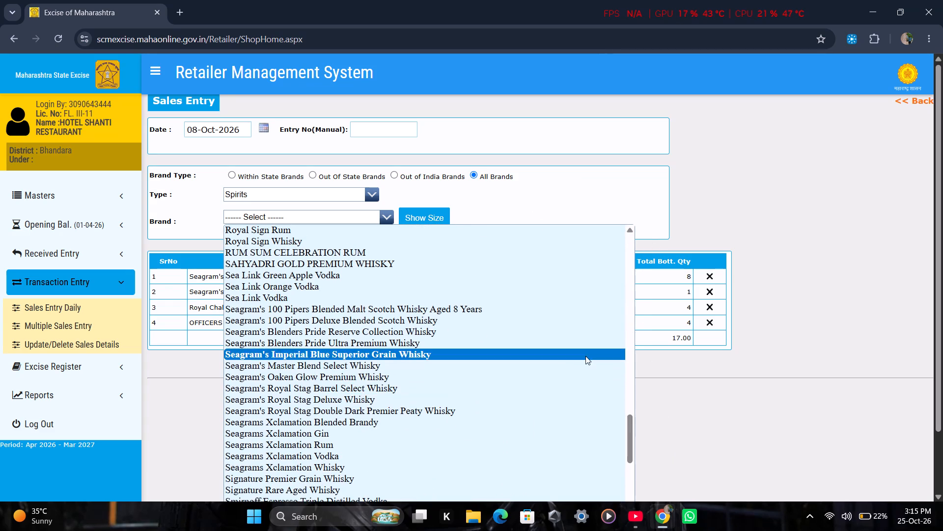
pyautogui.click(586, 356)
pyautogui.click(407, 213)
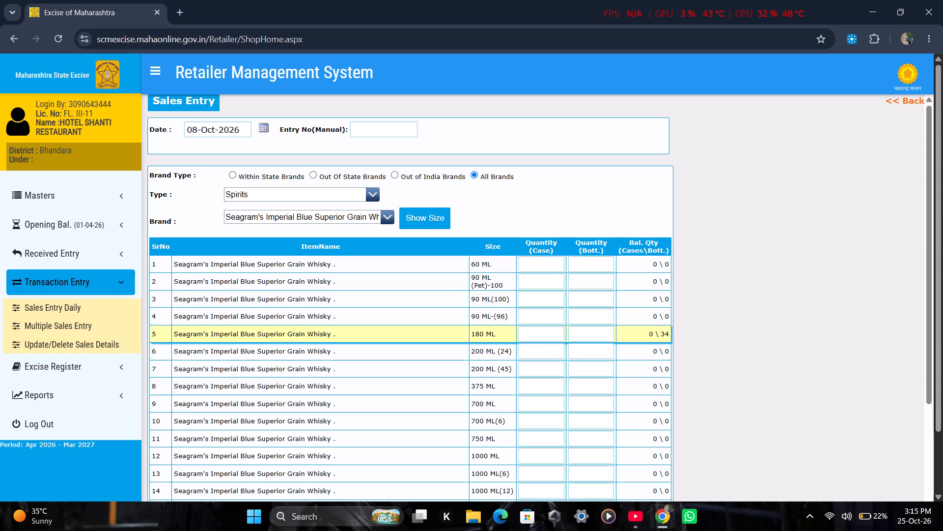
pyautogui.click(596, 339)
pyautogui.press('3')
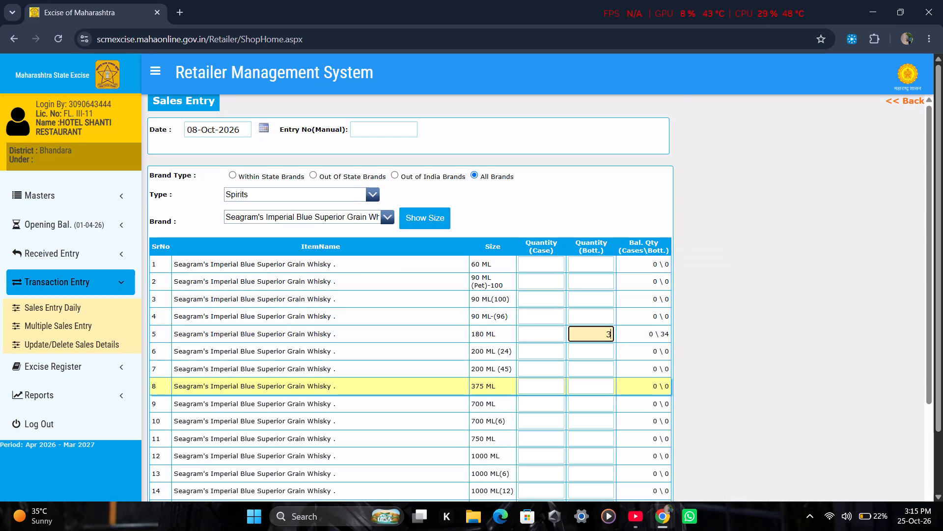
pyautogui.scroll(-1, 518, 362)
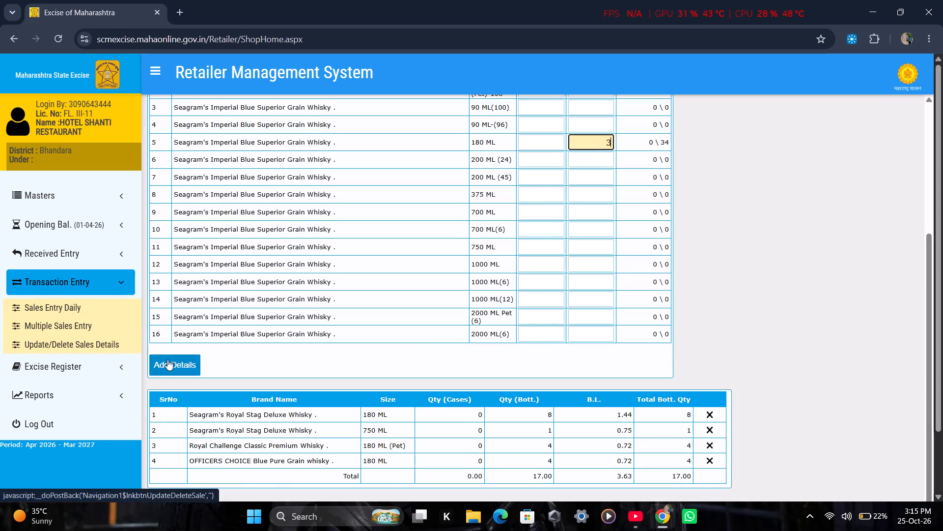
pyautogui.click(171, 361)
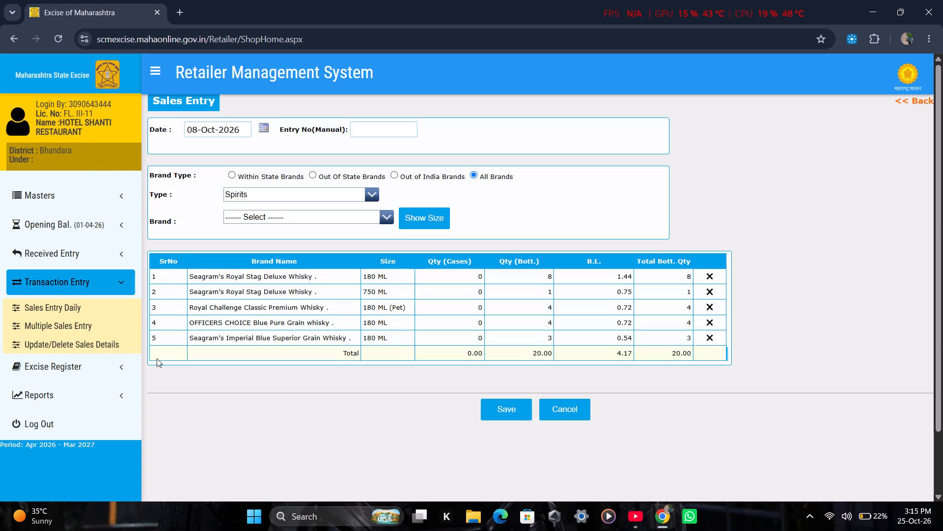
# Find the next sold brand among the Spirits brands for the 08-Oct-2026 sales entry.
pyautogui.click(379, 216)
pyautogui.click(382, 215)
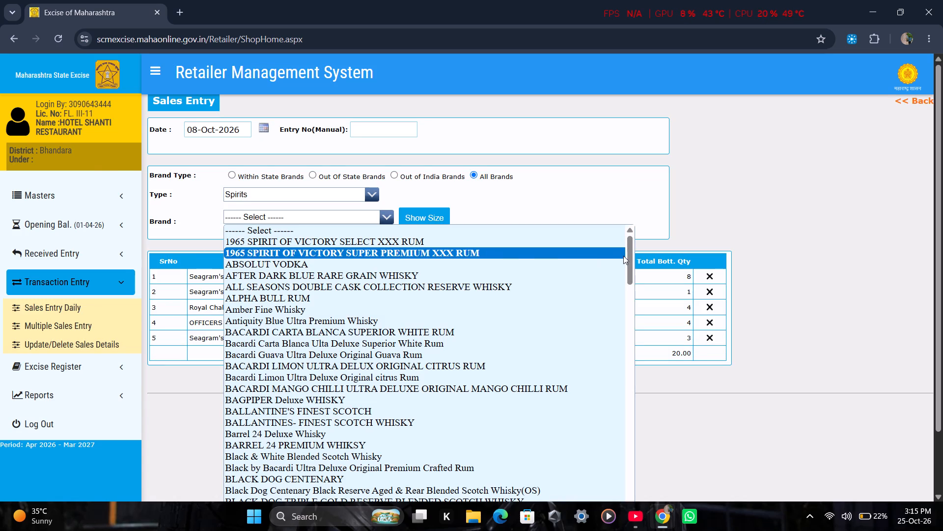
pyautogui.click(625, 243)
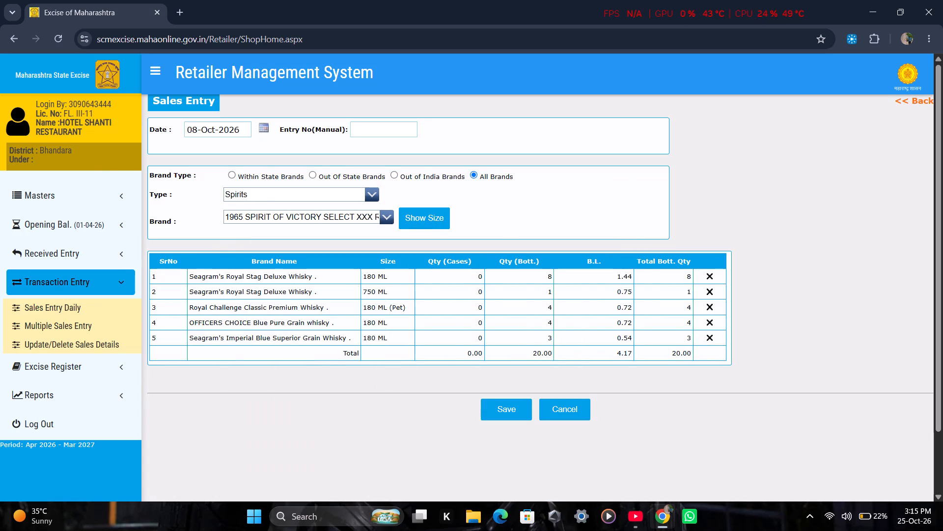
pyautogui.click(388, 218)
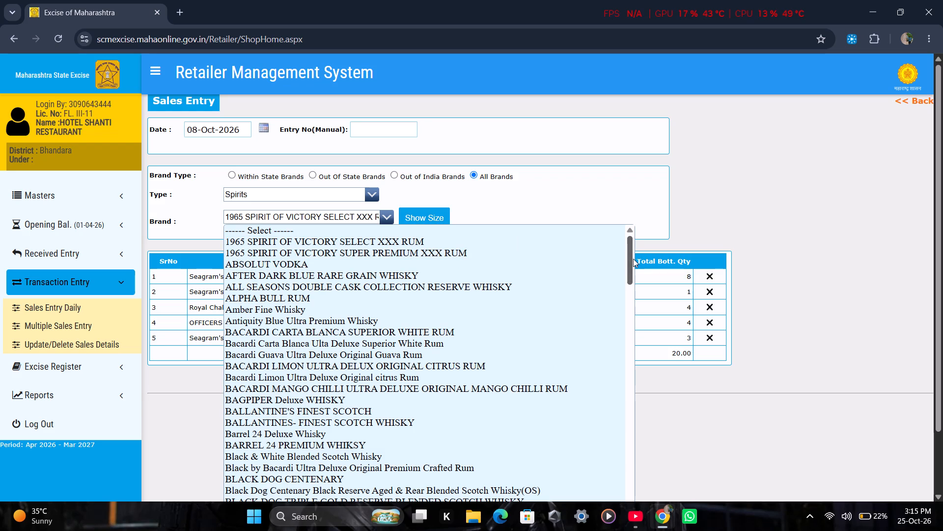
pyautogui.moveTo(630, 258); pyautogui.dragTo(626, 265)
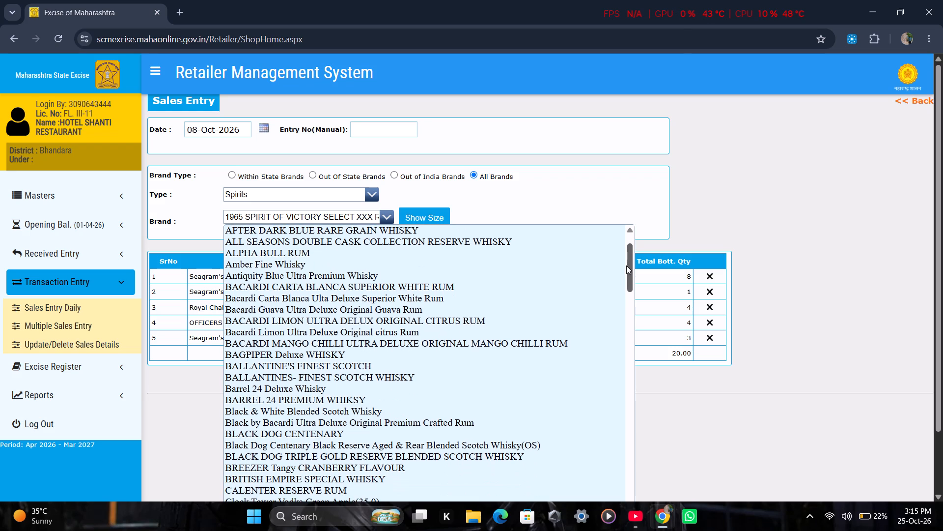
pyautogui.moveTo(626, 265); pyautogui.dragTo(630, 304)
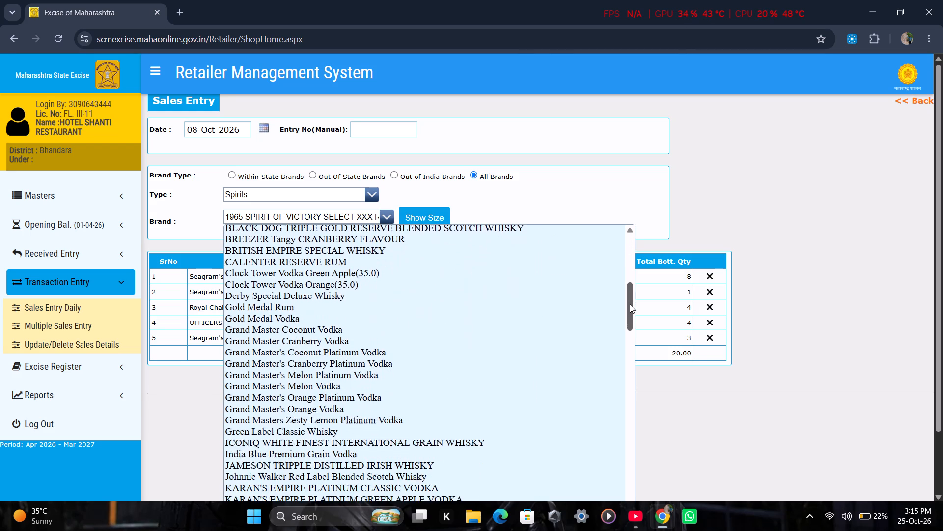
pyautogui.moveTo(630, 304); pyautogui.dragTo(616, 331)
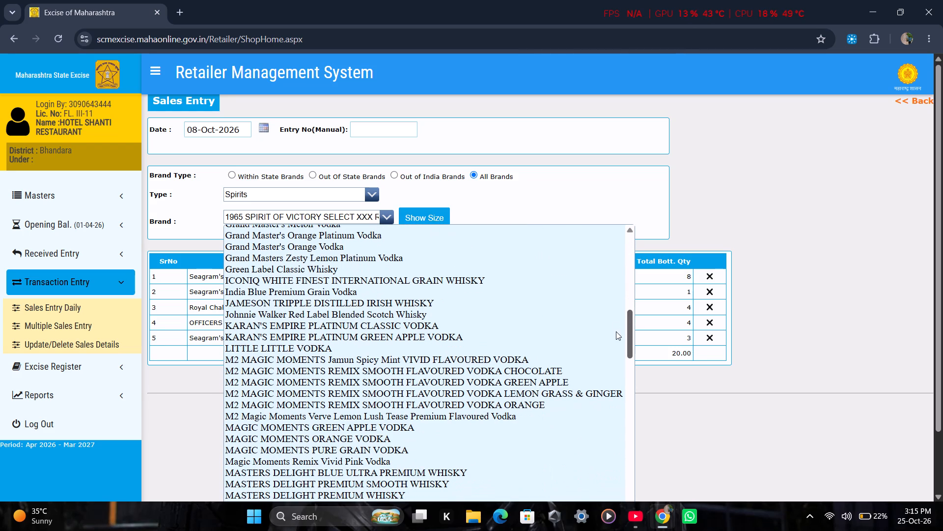
pyautogui.moveTo(616, 331); pyautogui.dragTo(614, 333)
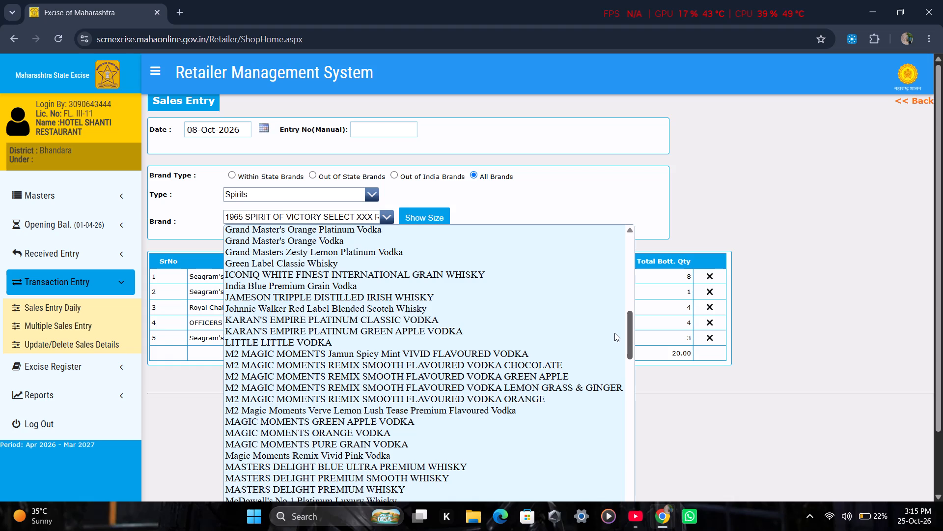
pyautogui.moveTo(614, 333); pyautogui.dragTo(610, 374)
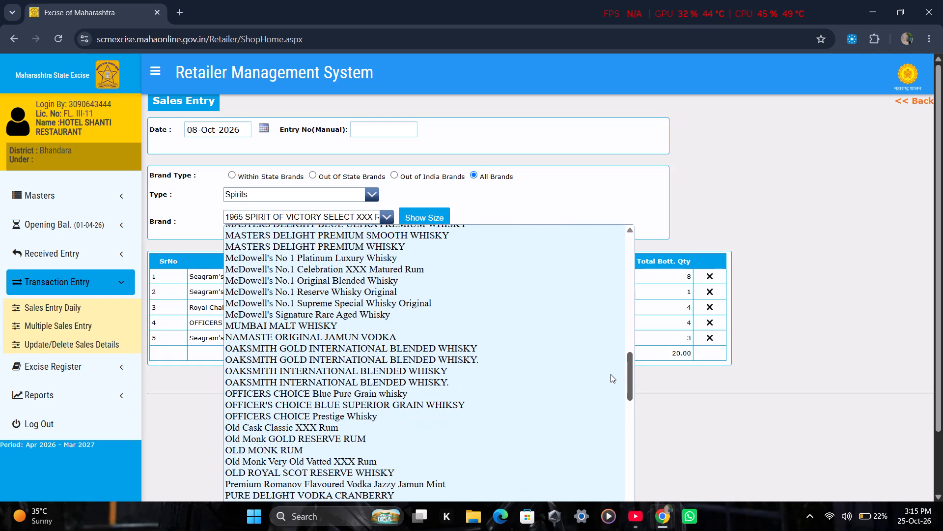
# Add a sale of 3 bottles of Royal Green Supreme Blended Whisky, 180 ML, to the 08-Oct-2026 entry.
pyautogui.moveTo(610, 374); pyautogui.dragTo(610, 381)
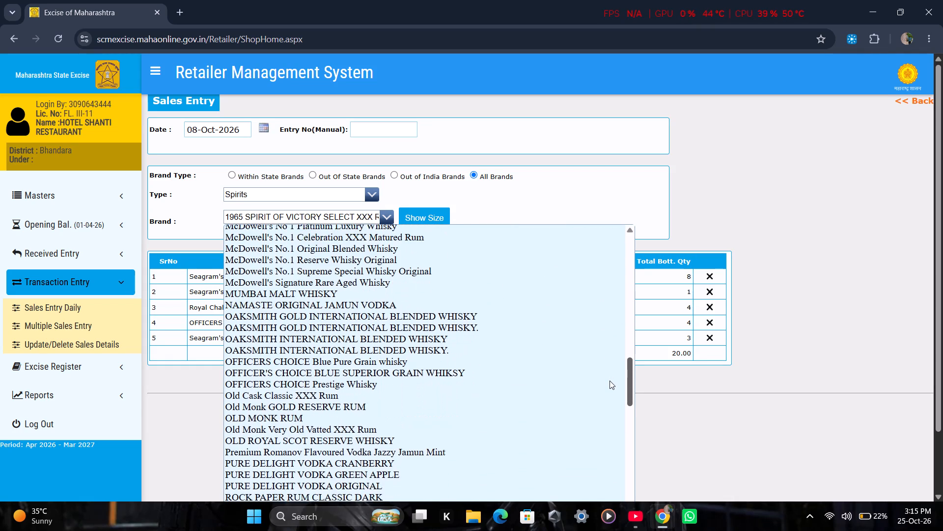
pyautogui.moveTo(610, 381); pyautogui.dragTo(608, 390)
pyautogui.click(608, 390)
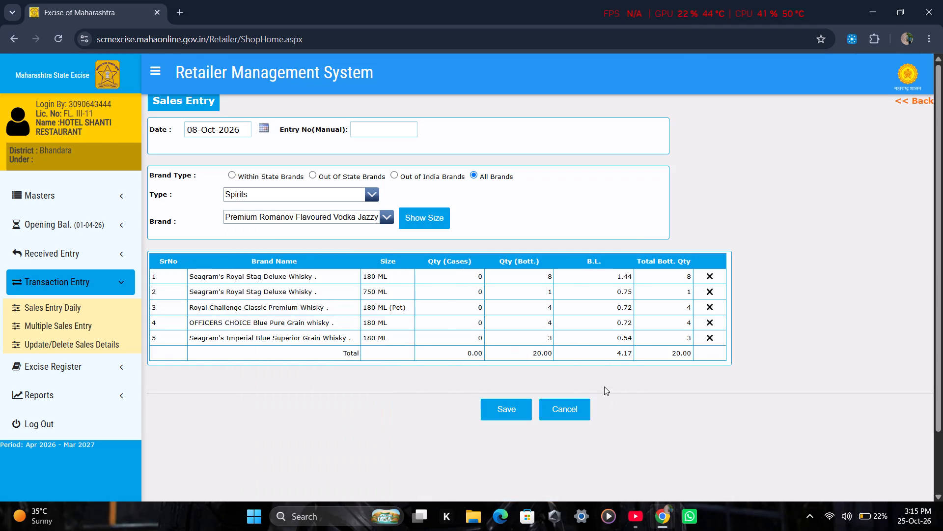
pyautogui.click(385, 221)
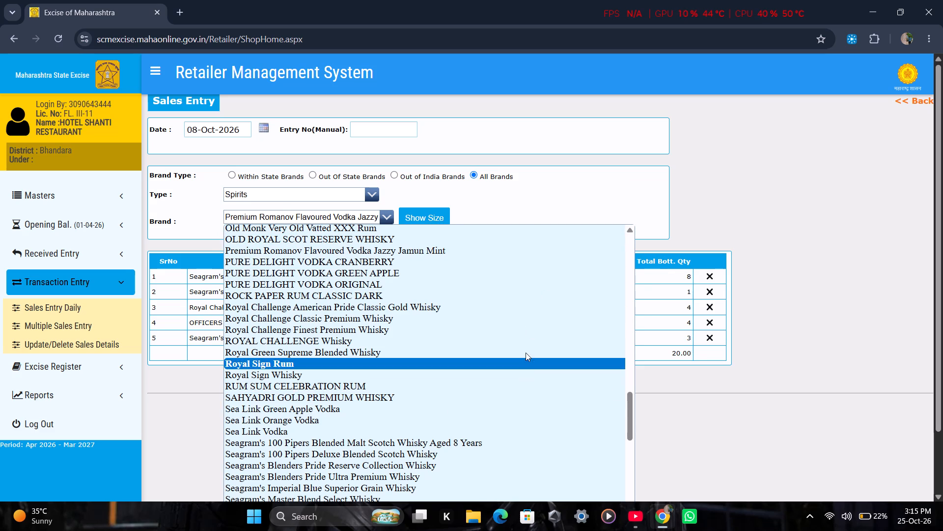
pyautogui.click(527, 349)
pyautogui.click(432, 206)
pyautogui.click(433, 220)
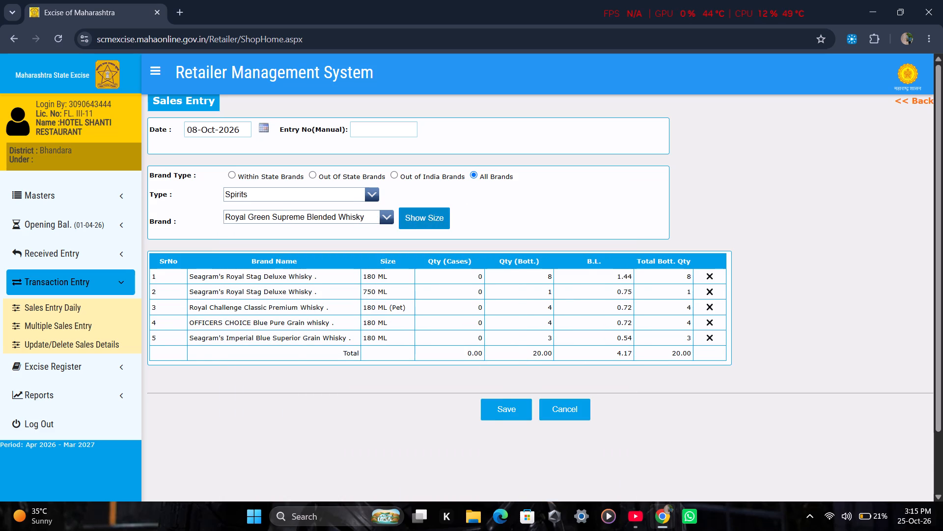
pyautogui.click(601, 314)
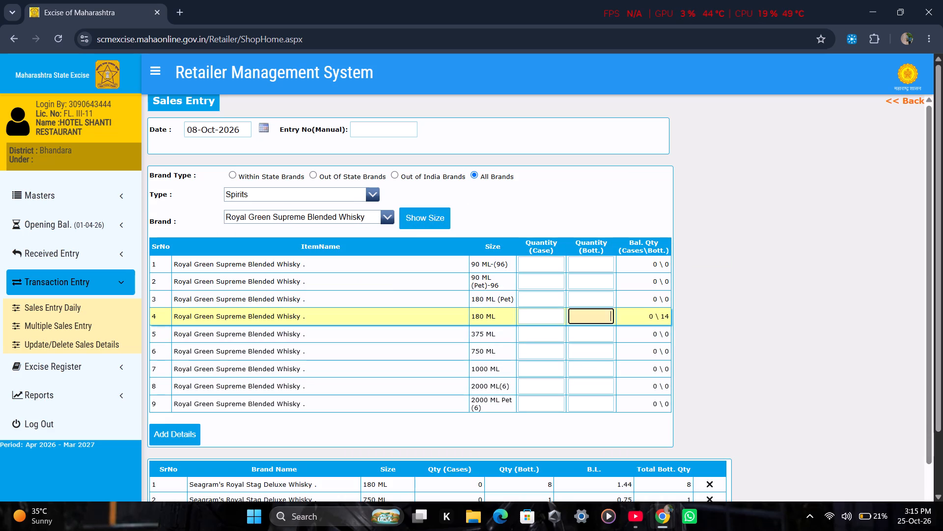
pyautogui.press('3')
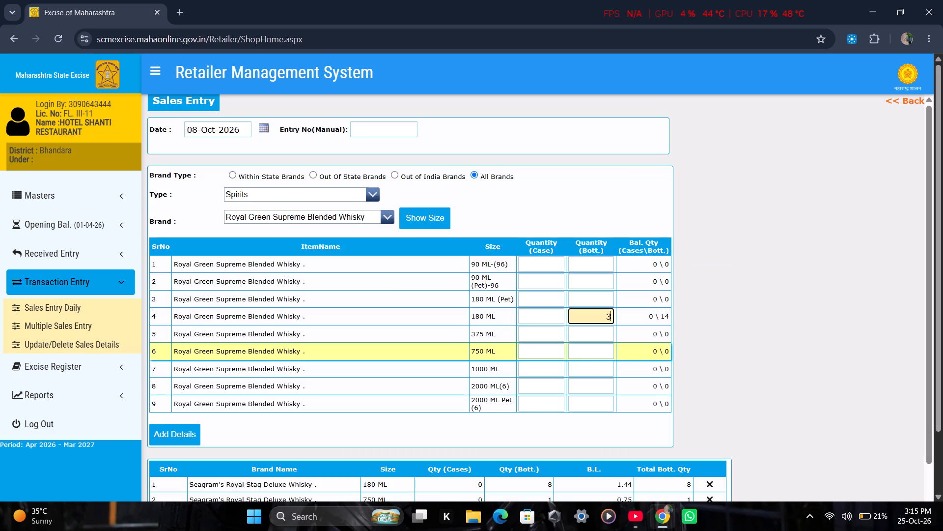
pyautogui.click(178, 423)
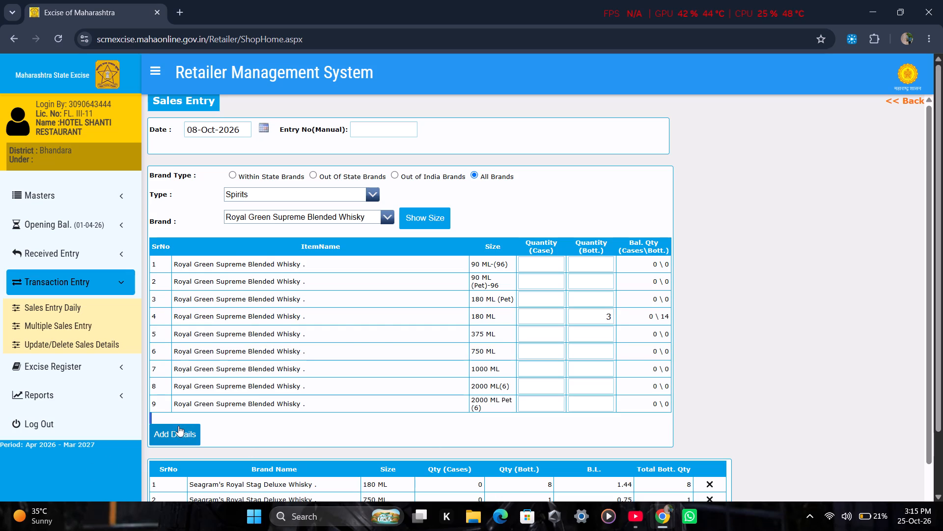
pyautogui.click(178, 427)
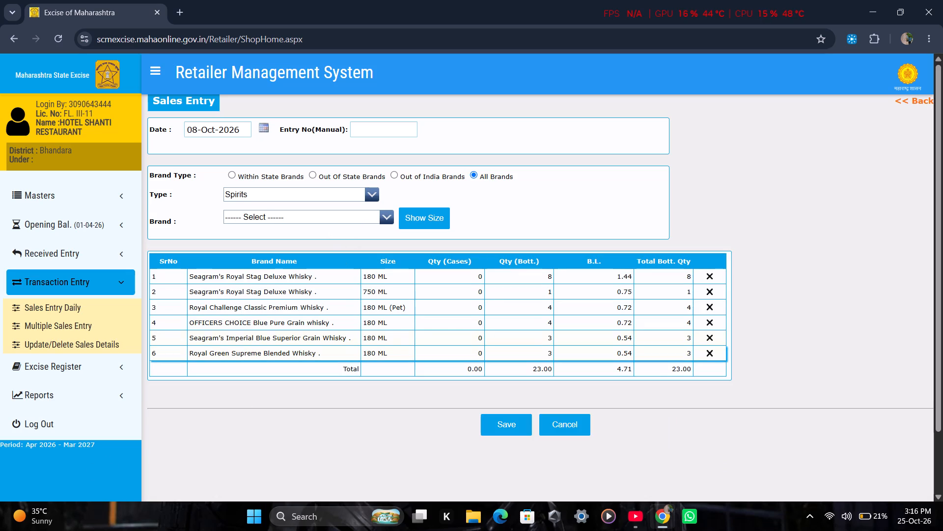
# Add a sale of 1 bottle of Seagram's Royal Stag Barrel Select Whisky, 180 ML, to the entry.
pyautogui.click(384, 213)
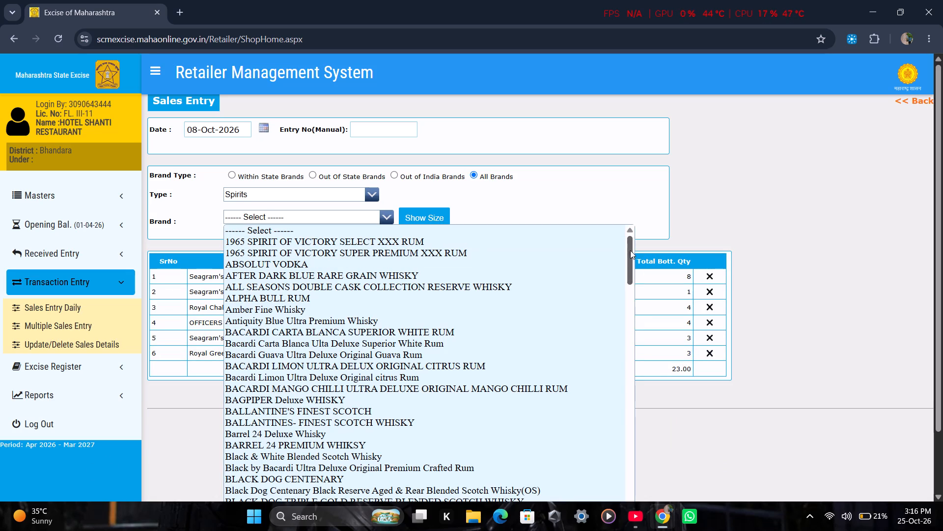
pyautogui.moveTo(628, 246); pyautogui.dragTo(634, 468)
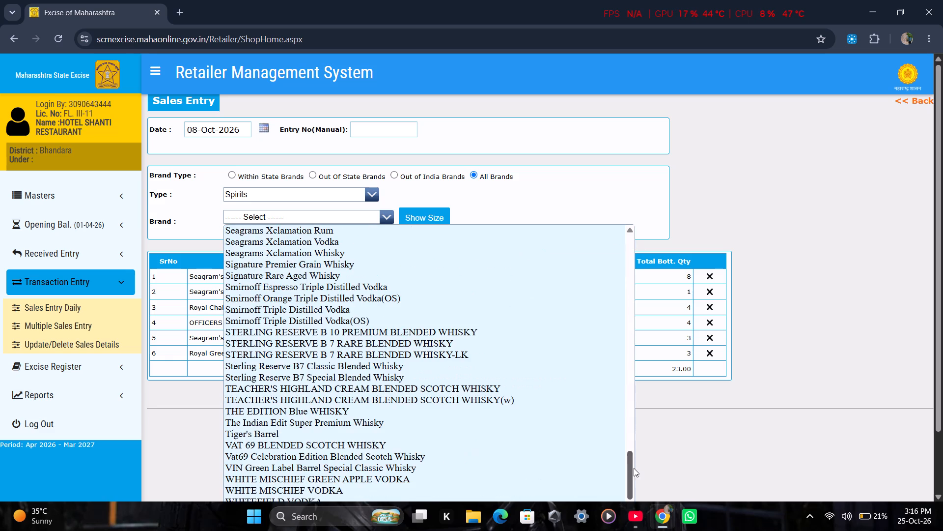
pyautogui.moveTo(634, 468); pyautogui.dragTo(630, 420)
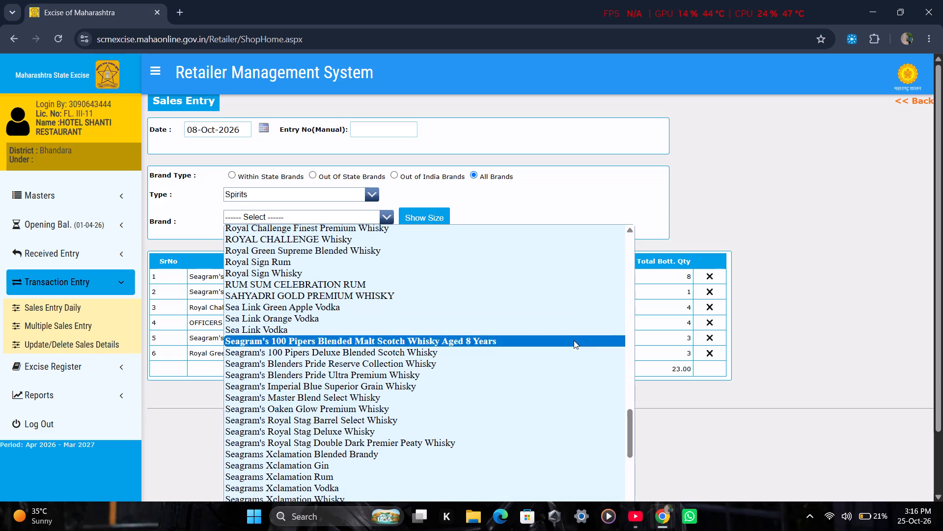
pyautogui.click(574, 422)
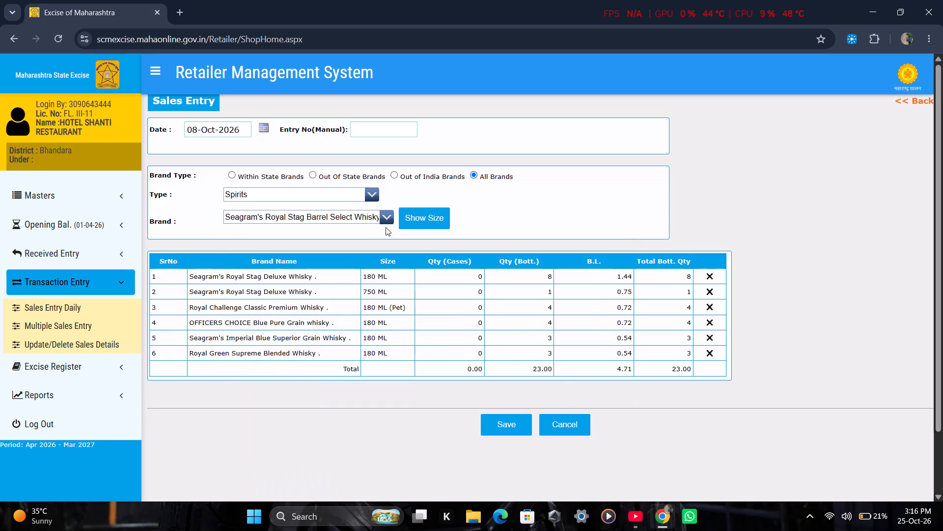
pyautogui.click(420, 216)
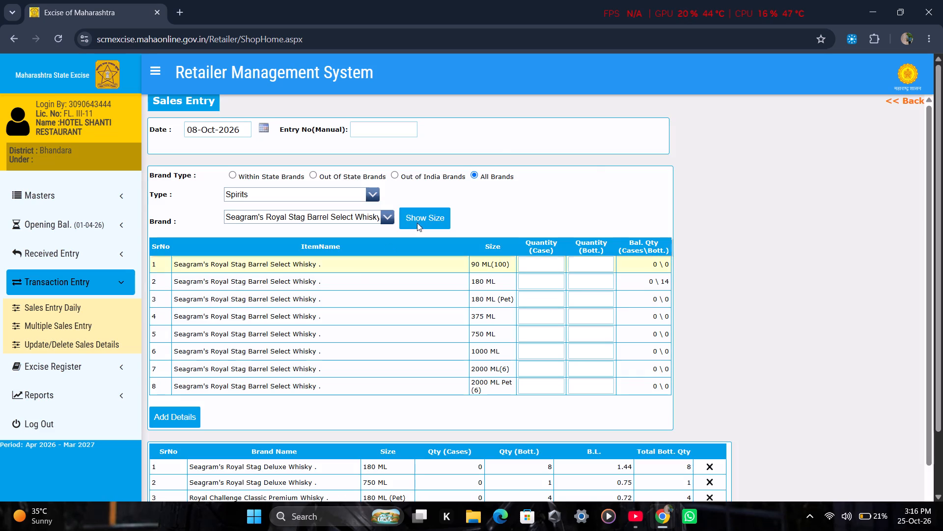
pyautogui.moveTo(587, 290); pyautogui.dragTo(587, 284)
pyautogui.click(586, 273)
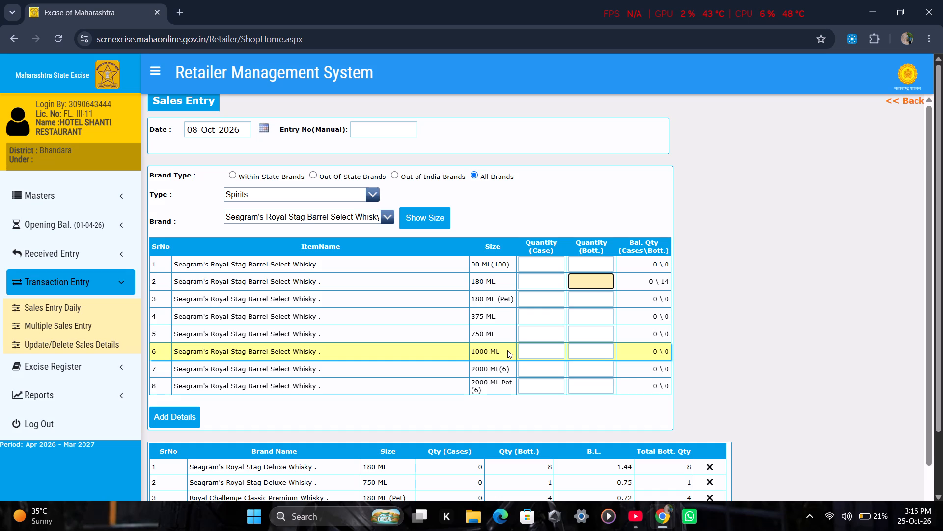
pyautogui.press('1')
pyautogui.click(190, 412)
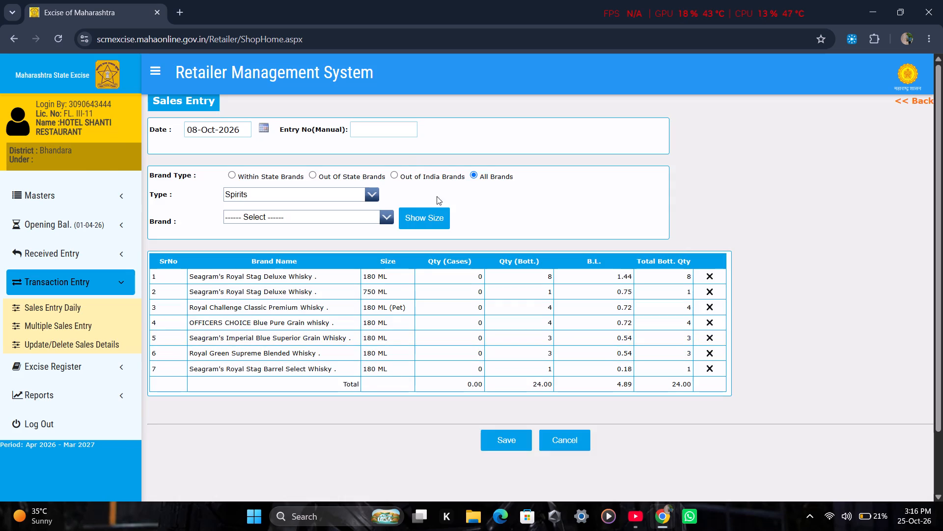
# Add a sale of 1 bottle of Old Cask Classic XXX Rum, 90 ML (Pet)-96, to the entry.
pyautogui.click(387, 216)
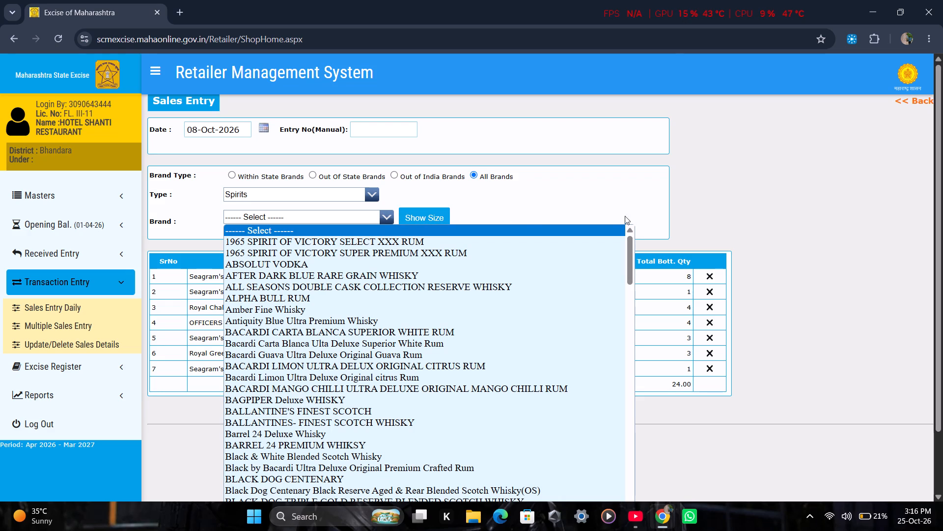
pyautogui.moveTo(630, 269); pyautogui.dragTo(637, 368)
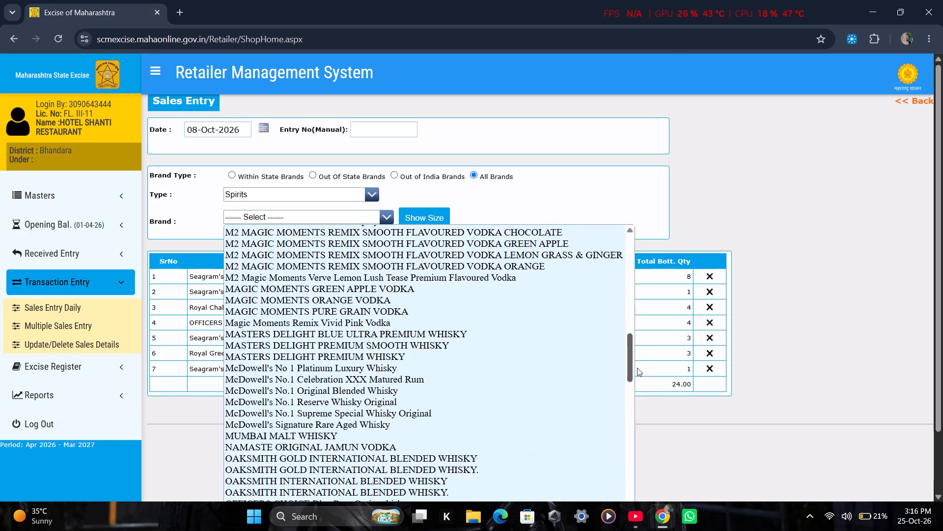
pyautogui.moveTo(637, 368); pyautogui.dragTo(644, 404)
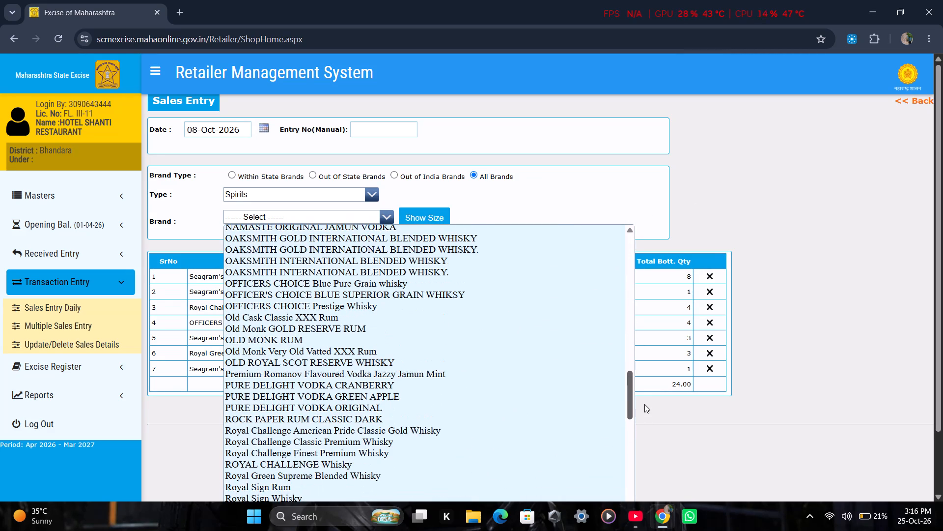
pyautogui.moveTo(644, 404); pyautogui.dragTo(644, 403)
pyautogui.click(543, 326)
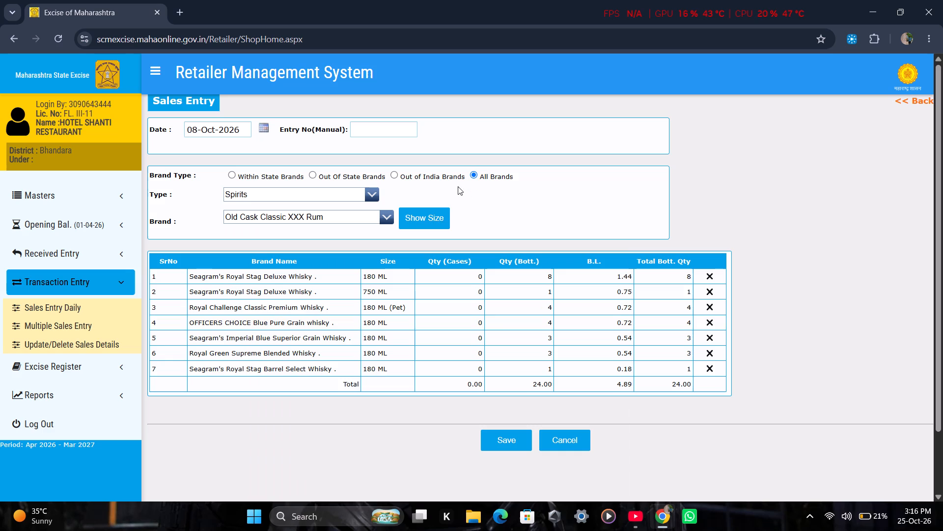
pyautogui.click(439, 219)
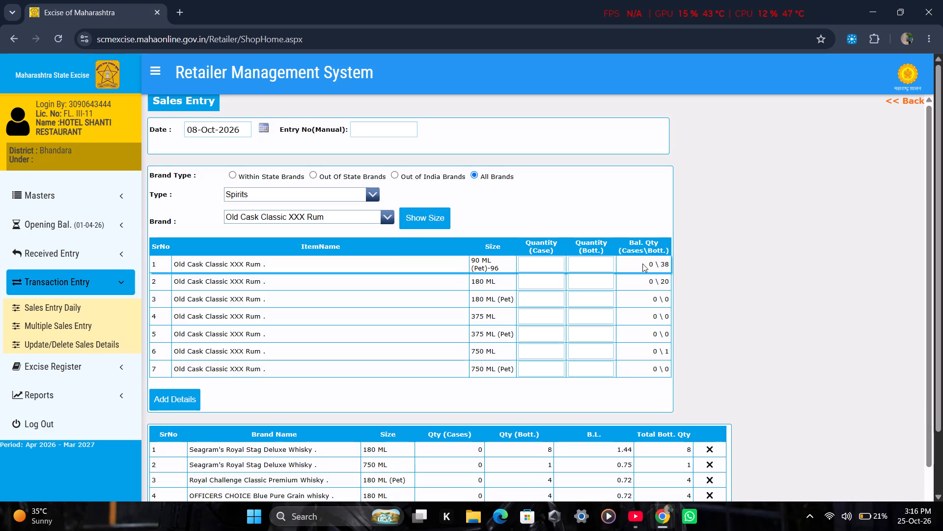
pyautogui.click(598, 278)
pyautogui.click(595, 266)
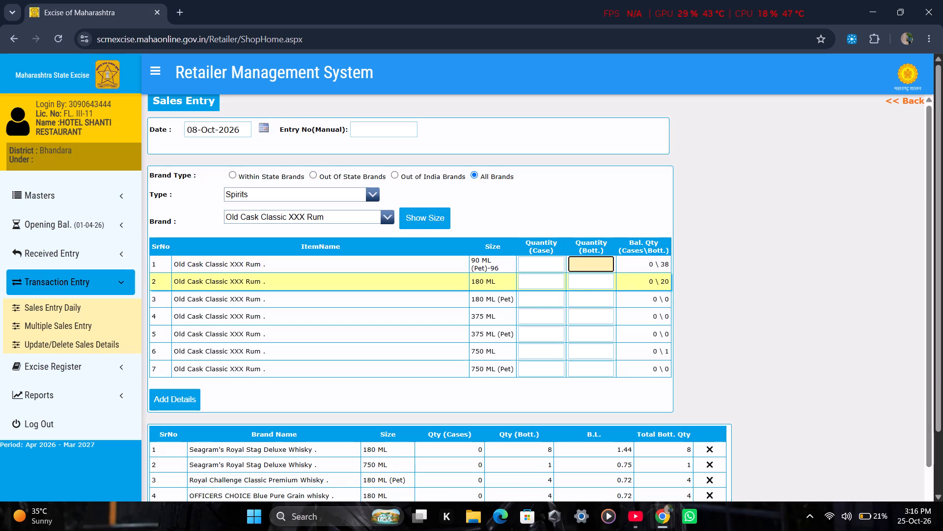
pyautogui.press('1')
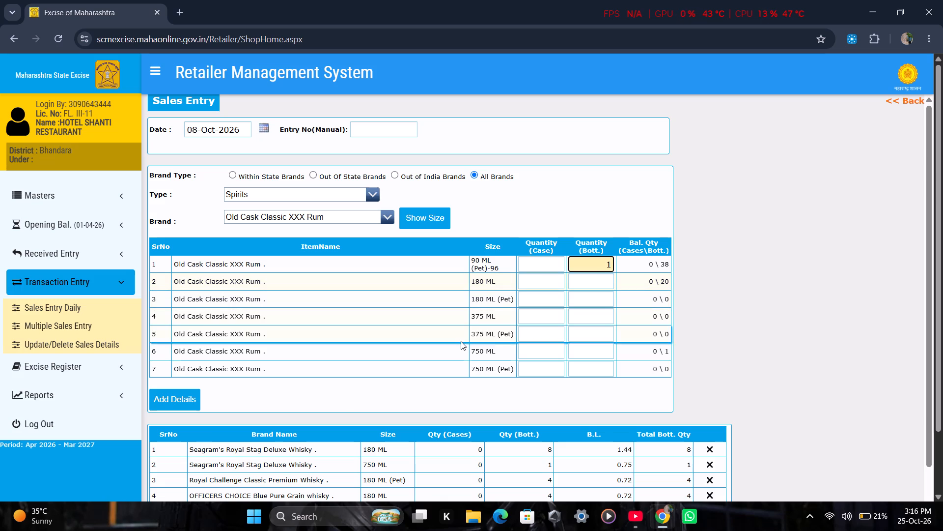
pyautogui.click(172, 395)
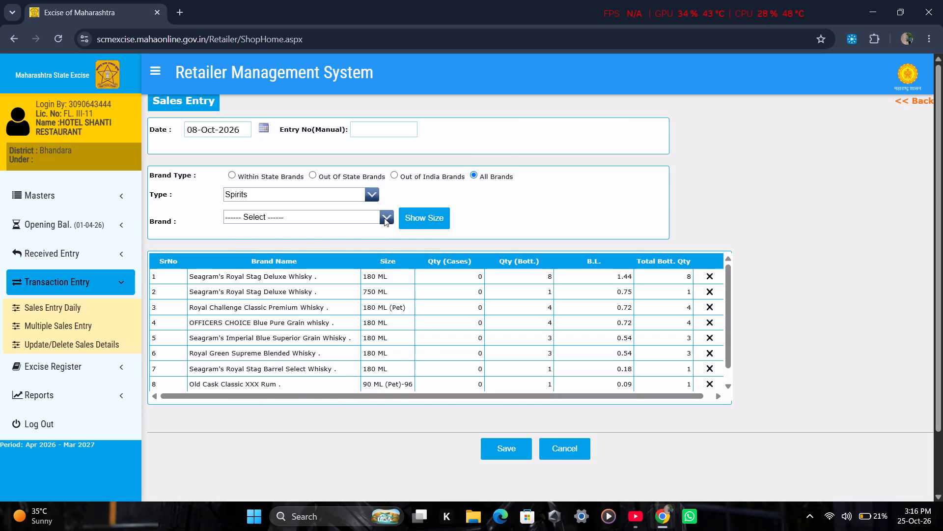
# Add a sale of 5 bottles of OLD ROYAL SCOT RESERVE WHISKY, 180 ML, to the entry.
pyautogui.click(384, 218)
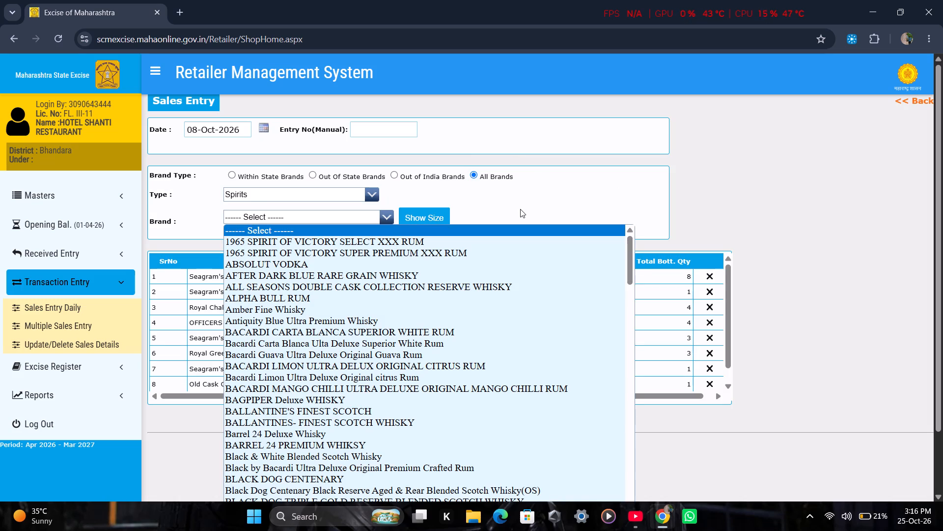
pyautogui.moveTo(628, 258); pyautogui.dragTo(629, 371)
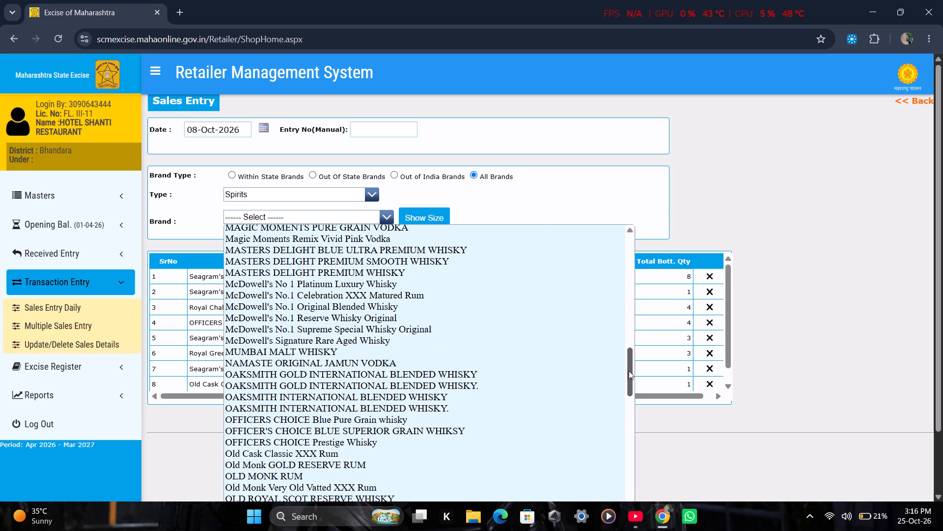
pyautogui.moveTo(629, 371); pyautogui.dragTo(627, 371)
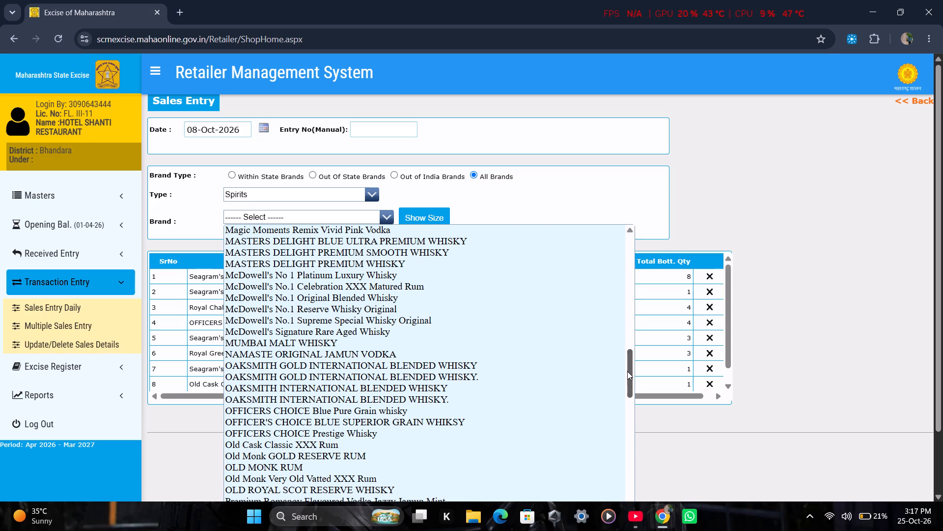
pyautogui.moveTo(627, 371); pyautogui.dragTo(622, 376)
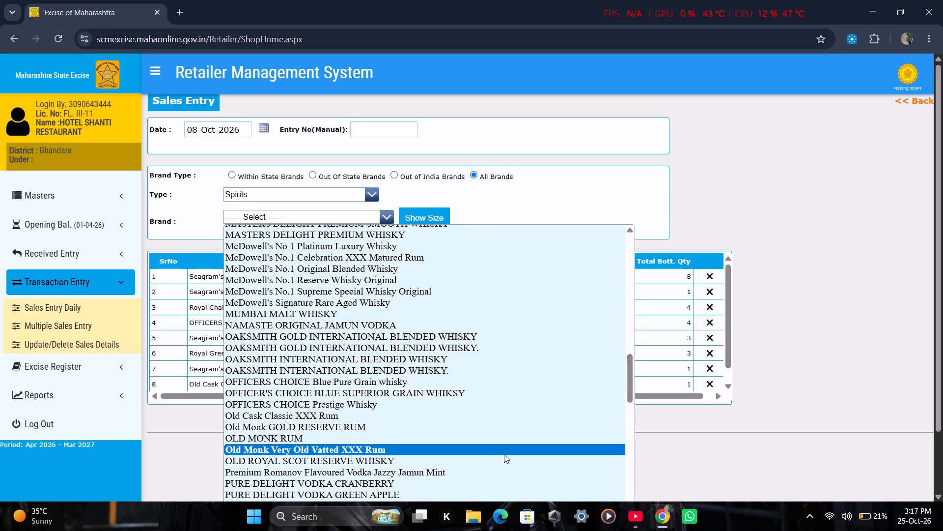
pyautogui.click(504, 459)
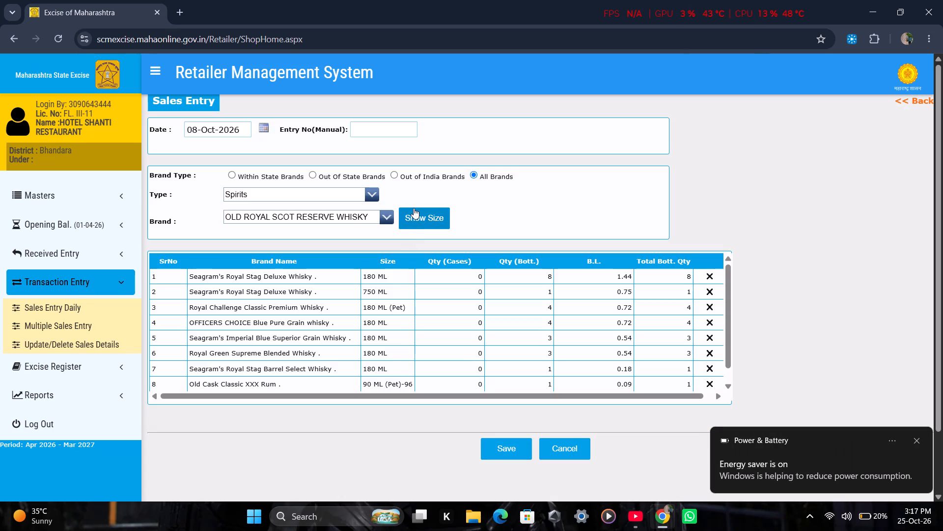
pyautogui.click(420, 214)
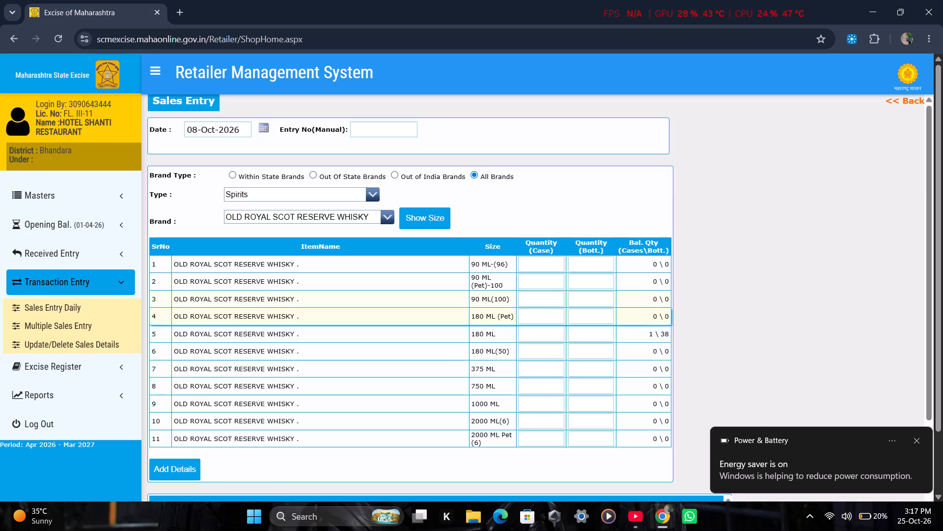
pyautogui.click(598, 340)
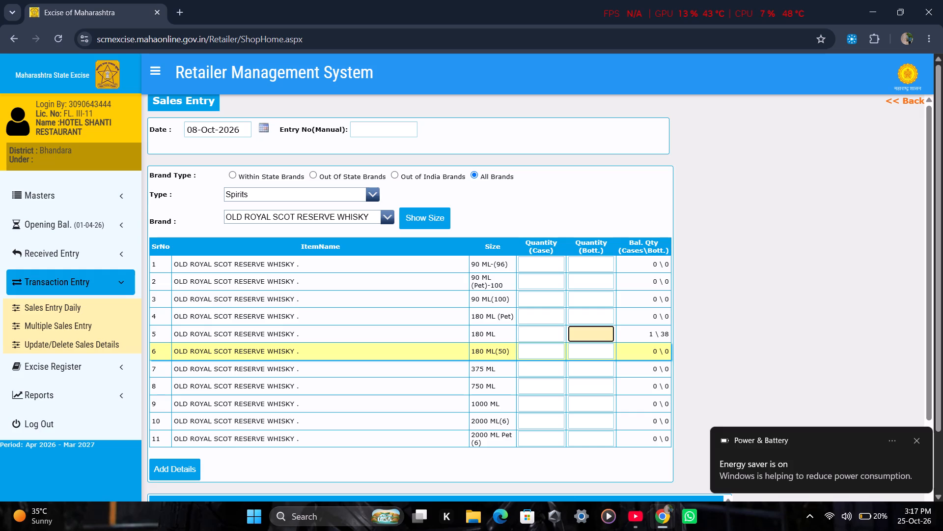
pyautogui.press('5')
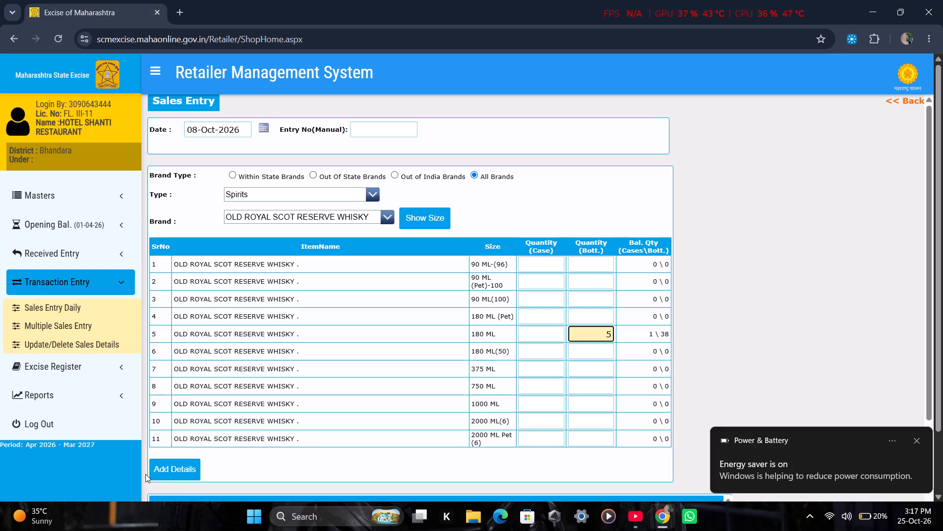
pyautogui.click(165, 472)
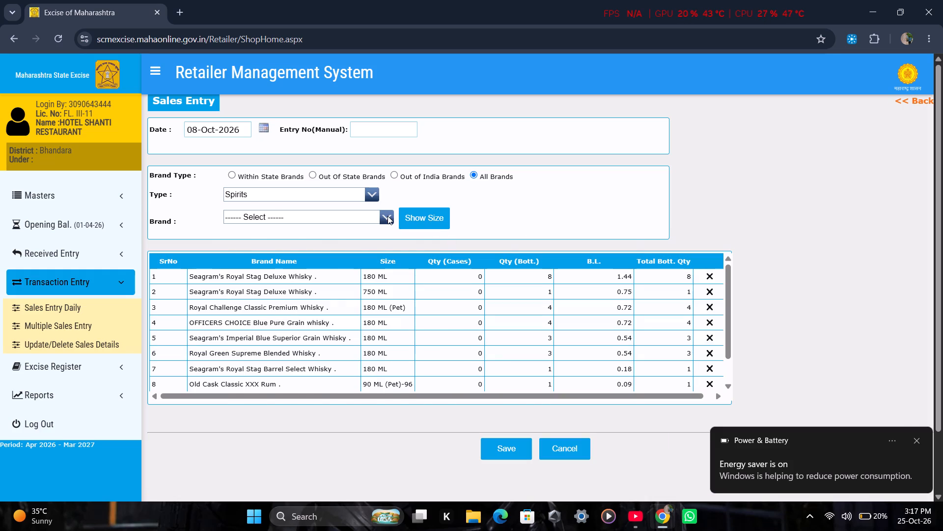
# Add a sale of 4 bottles of MUMBAI MALT WHISKY, 180 ML(50), to the 08-Oct-2026 entry.
pyautogui.click(388, 216)
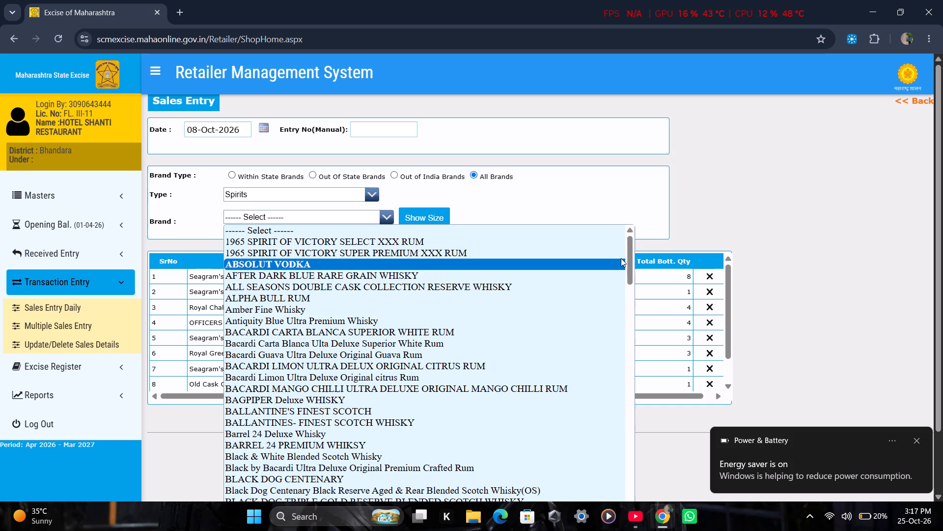
pyautogui.moveTo(628, 253); pyautogui.dragTo(609, 357)
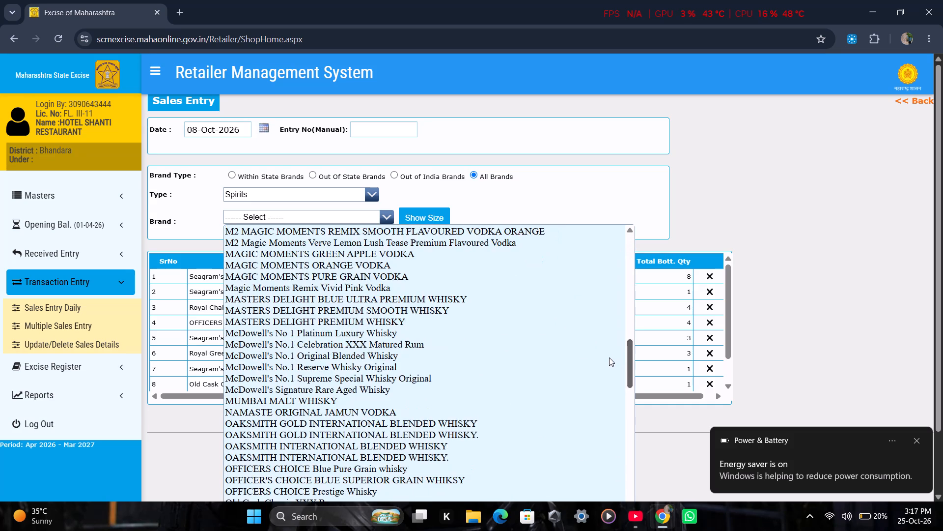
pyautogui.moveTo(609, 357); pyautogui.dragTo(604, 364)
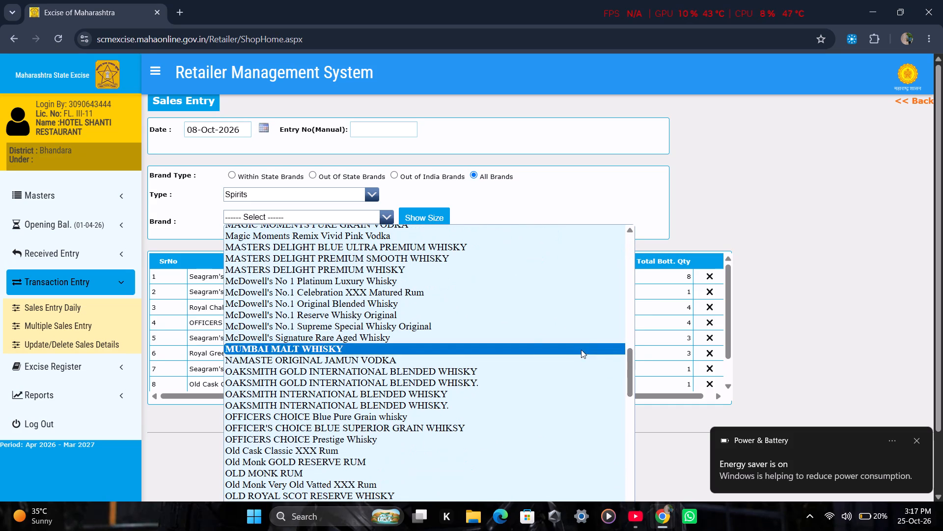
pyautogui.click(582, 346)
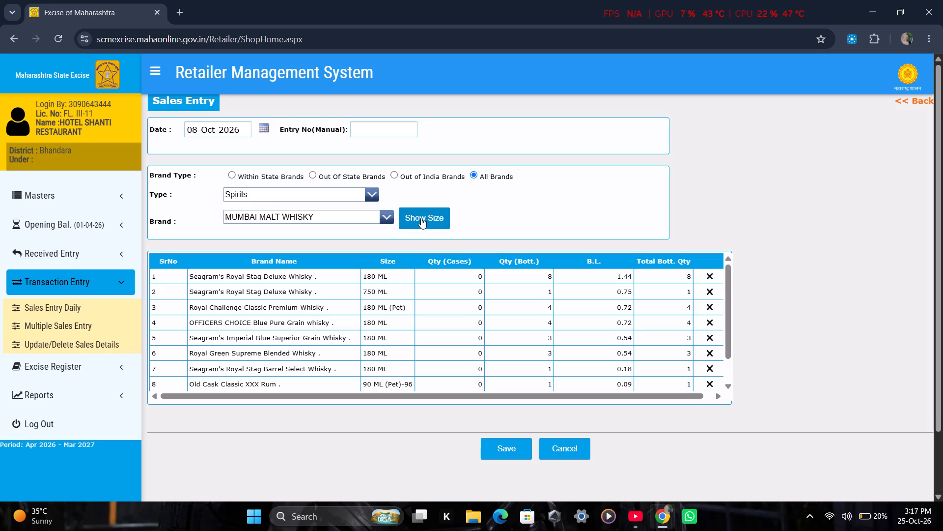
pyautogui.click(421, 217)
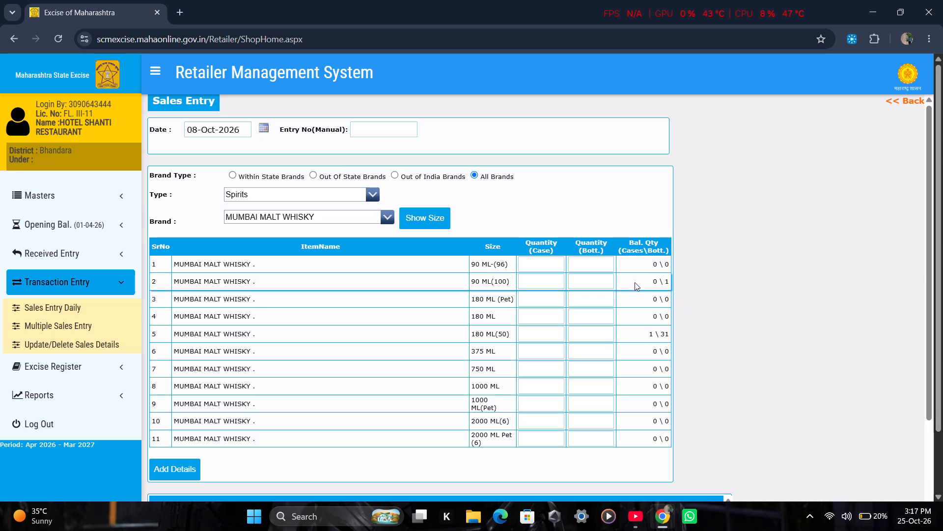
pyautogui.click(599, 285)
pyautogui.click(603, 333)
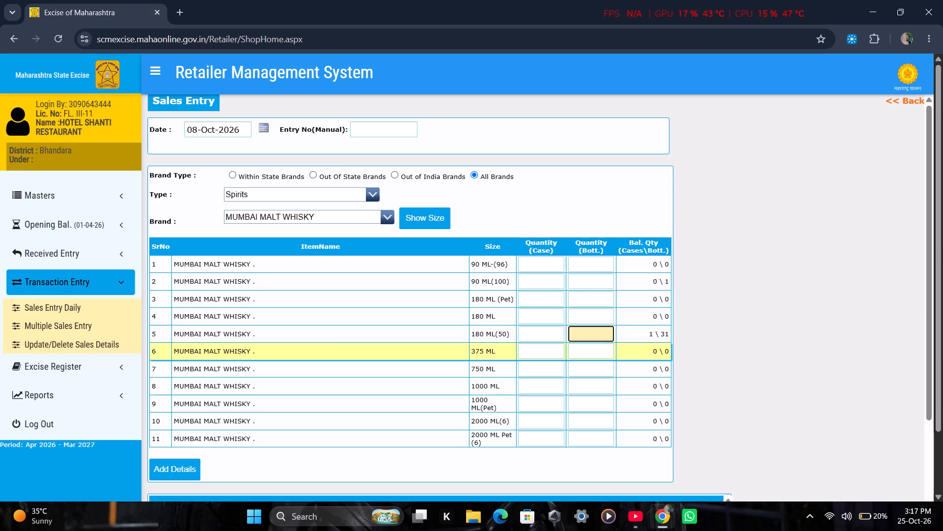
pyautogui.press('4')
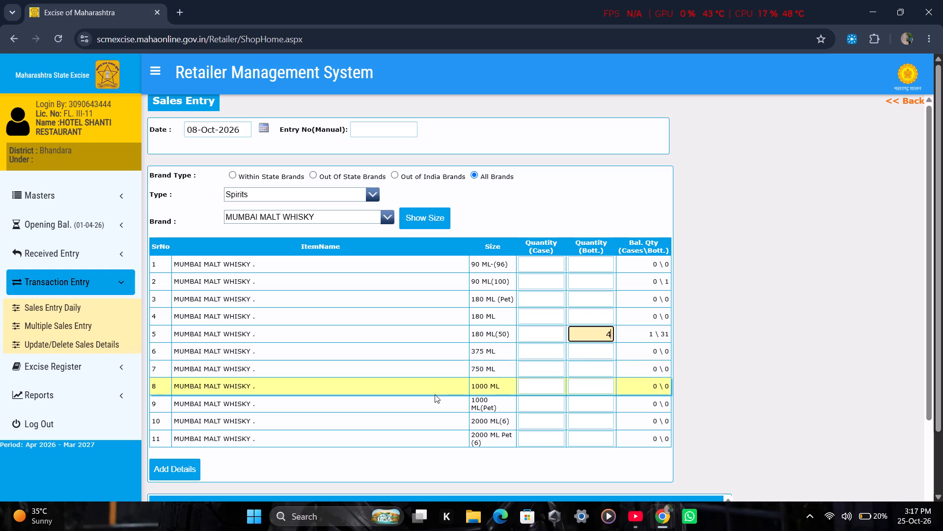
pyautogui.click(194, 463)
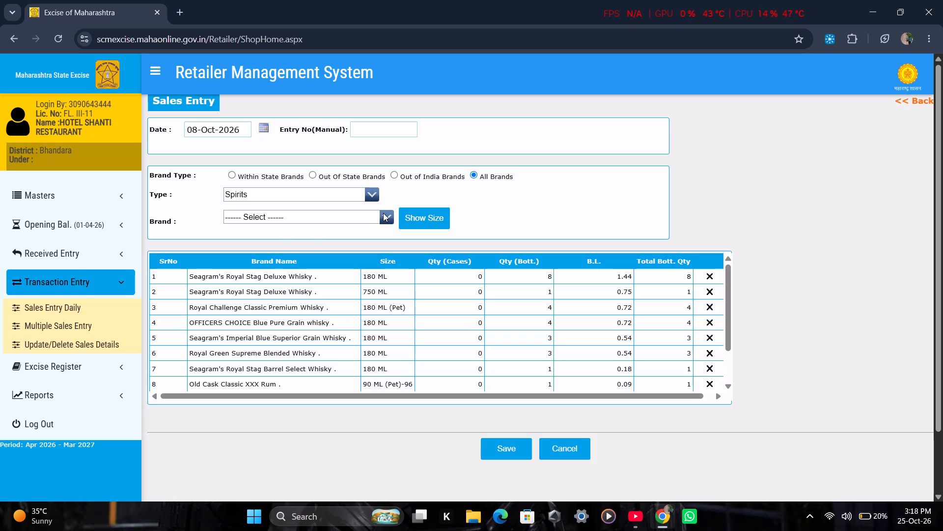
# Add a sale of 3 bottles of MASTERS DELIGHT PREMIUM SMOOTH WHISKY, 180 ML, to the entry.
pyautogui.click(383, 213)
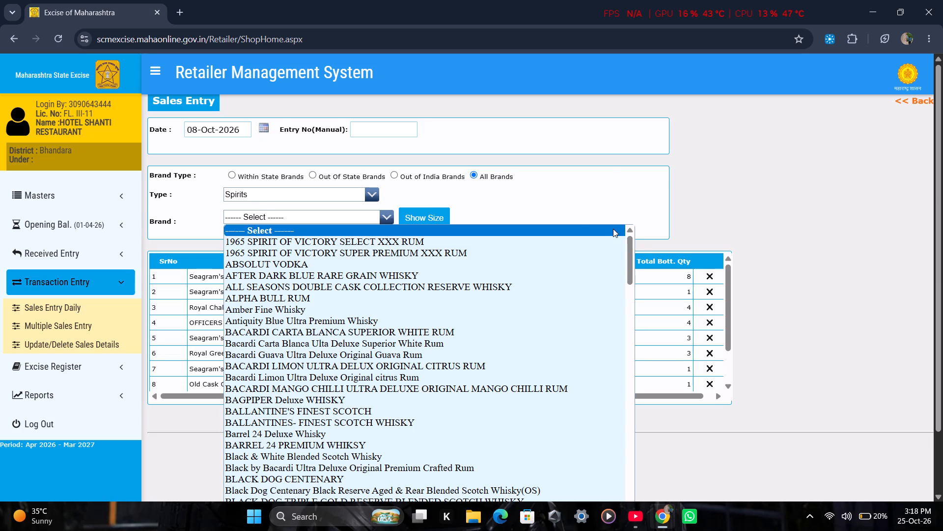
pyautogui.moveTo(630, 254); pyautogui.dragTo(634, 301)
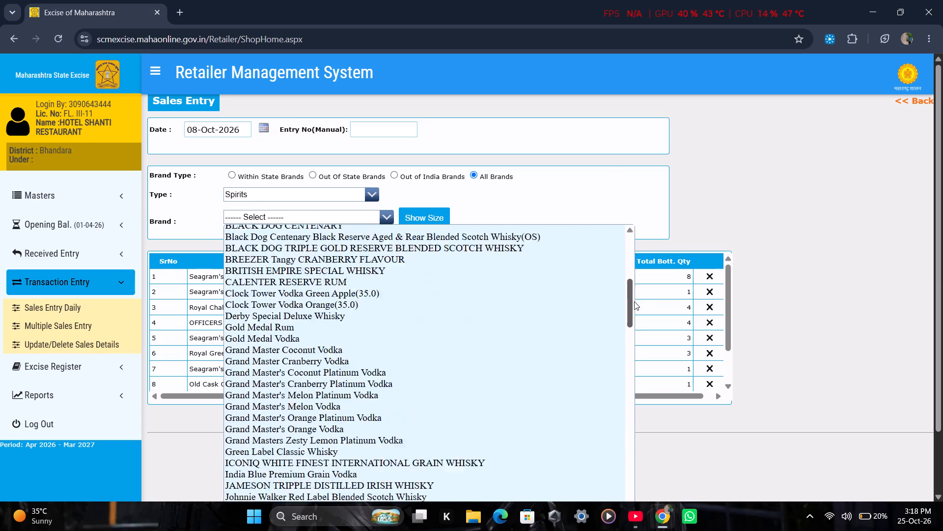
pyautogui.moveTo(634, 301); pyautogui.dragTo(634, 337)
pyautogui.click(581, 428)
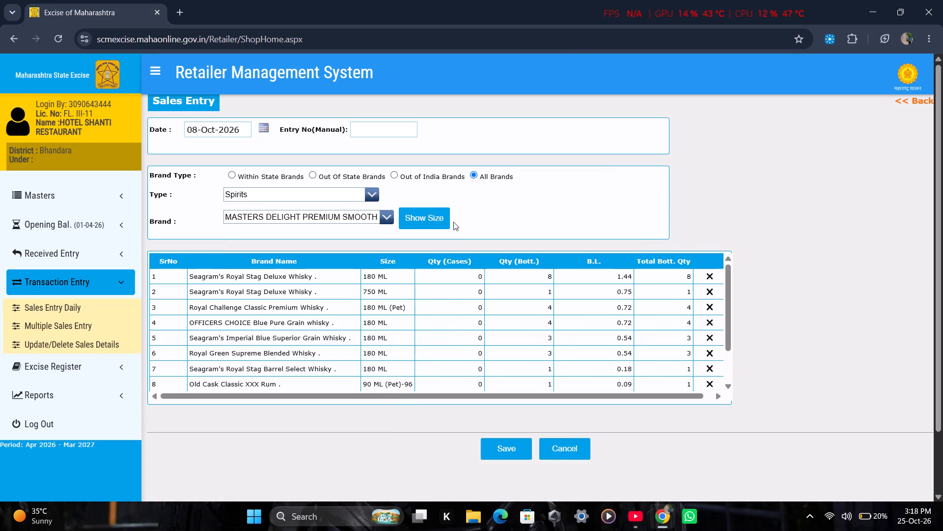
pyautogui.click(437, 216)
pyautogui.click(434, 216)
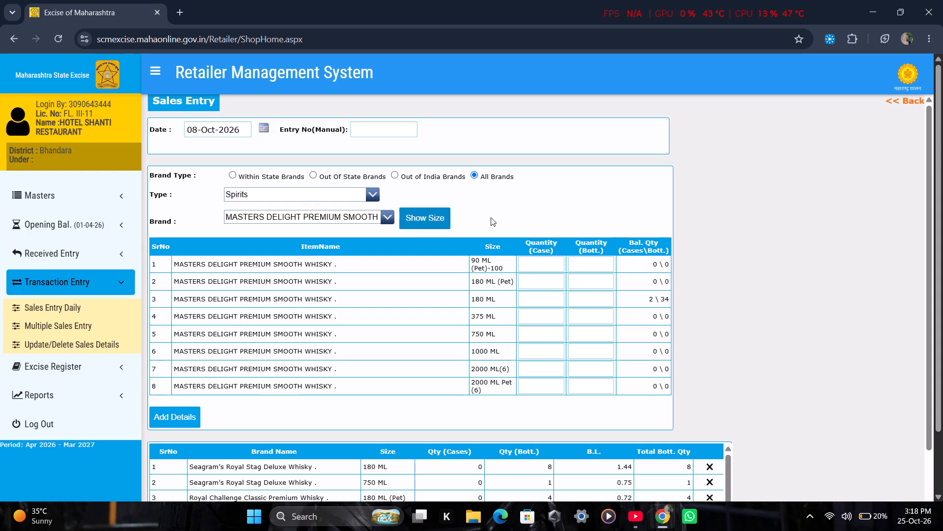
pyautogui.click(603, 295)
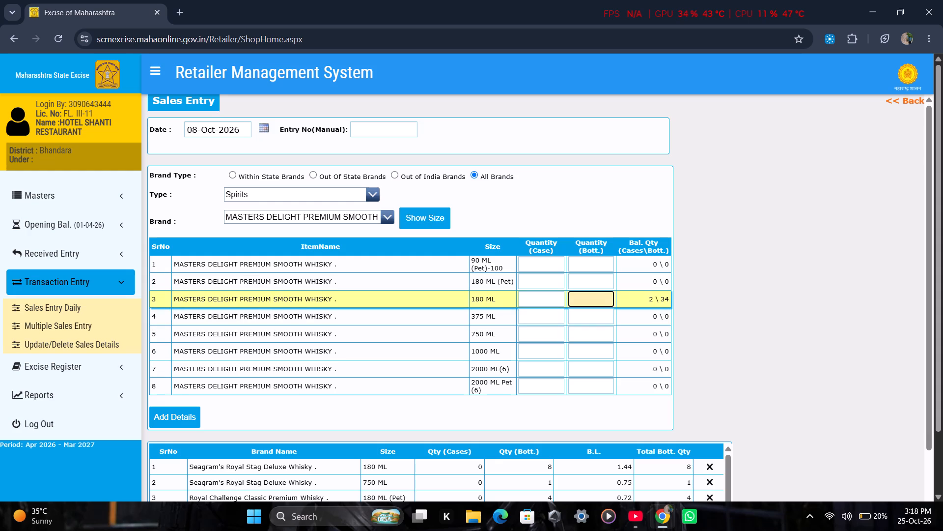
pyautogui.press('3')
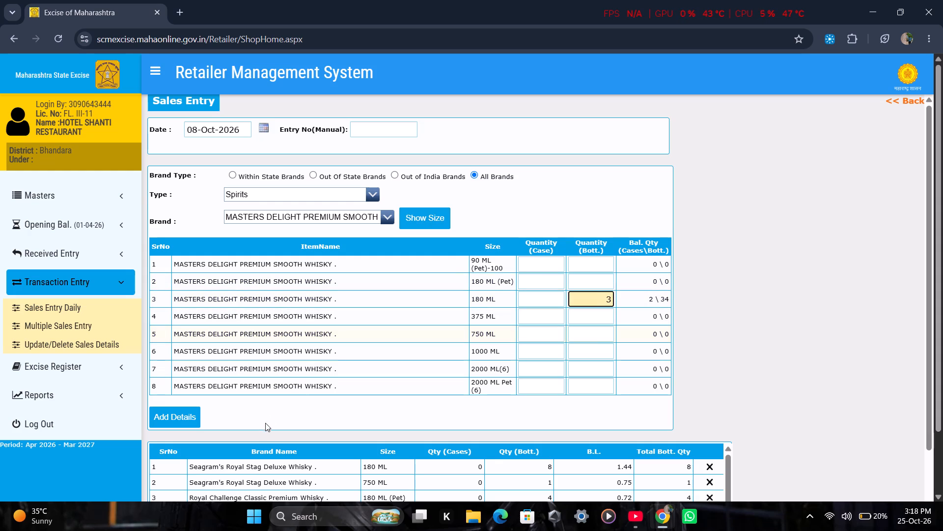
pyautogui.click(182, 420)
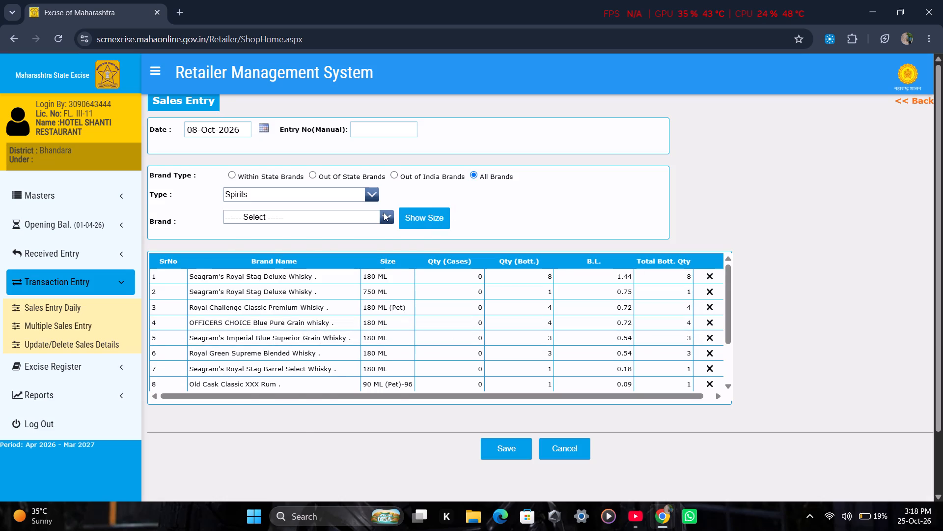
# Add a sale of 7 bottles of SAHYADRI GOLD PREMIUM WHISKY, 180 ML, to the entry.
pyautogui.click(384, 212)
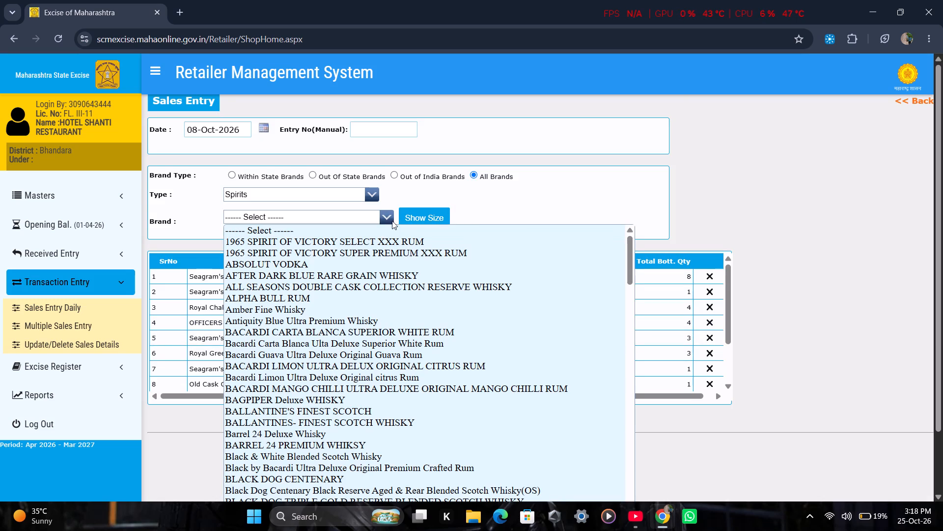
pyautogui.moveTo(630, 246); pyautogui.dragTo(649, 361)
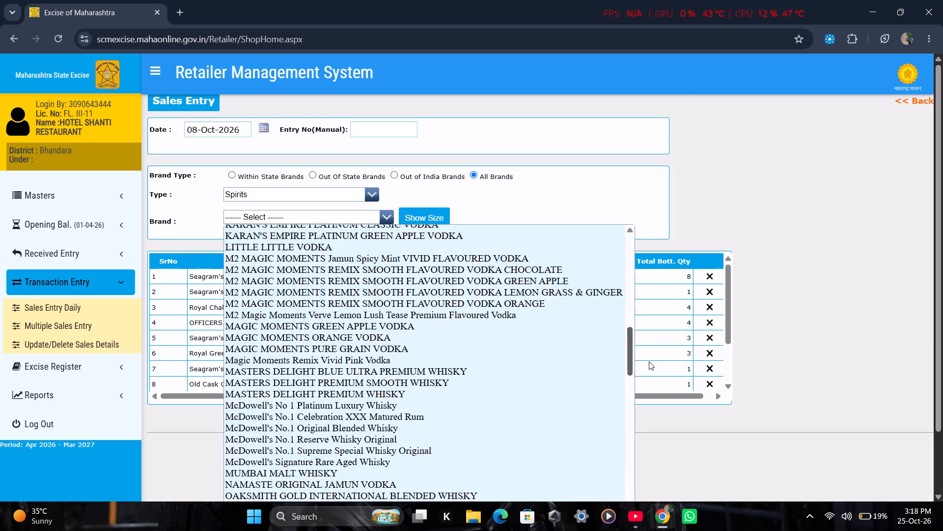
pyautogui.moveTo(649, 361); pyautogui.dragTo(646, 415)
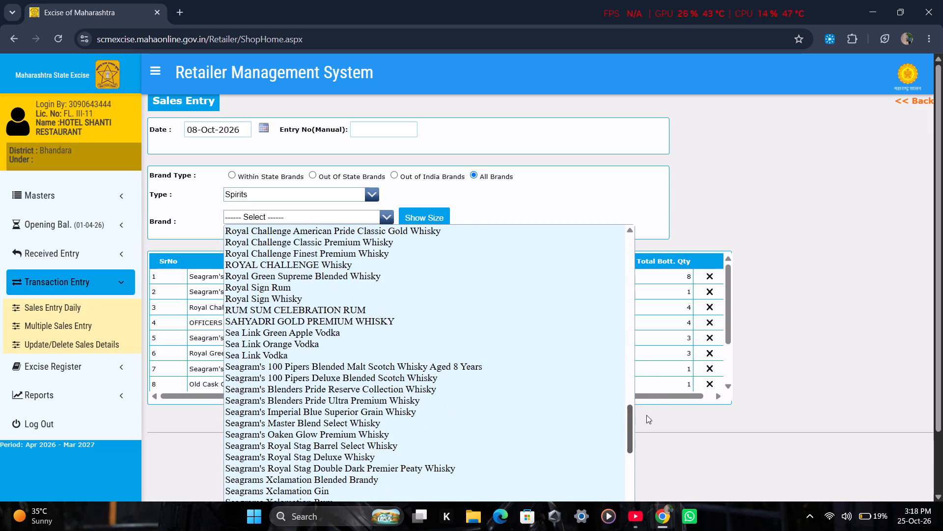
pyautogui.moveTo(646, 415); pyautogui.dragTo(639, 408)
pyautogui.click(565, 363)
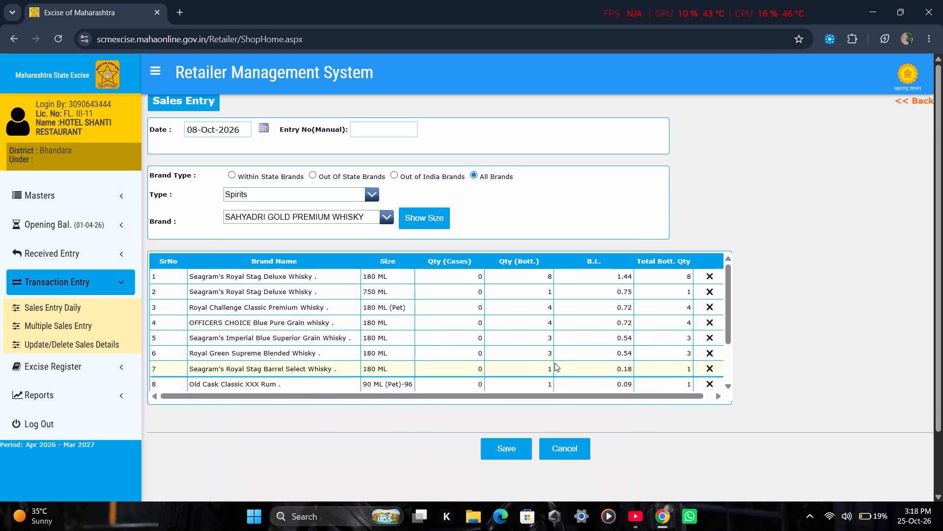
pyautogui.click(436, 219)
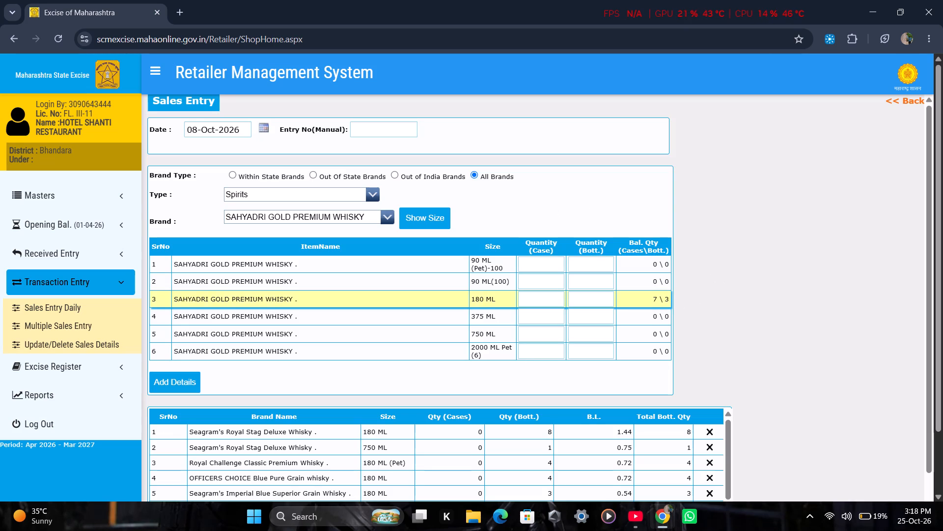
pyautogui.click(588, 304)
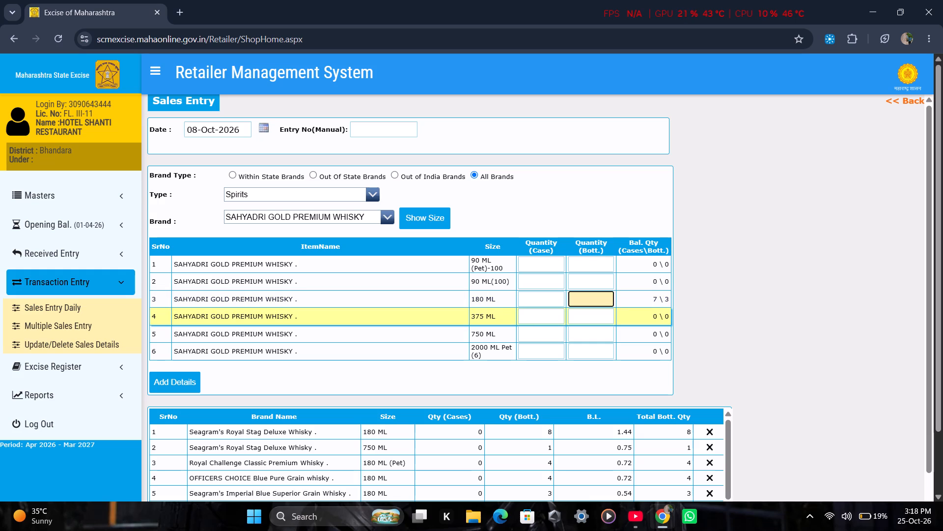
pyautogui.press('7')
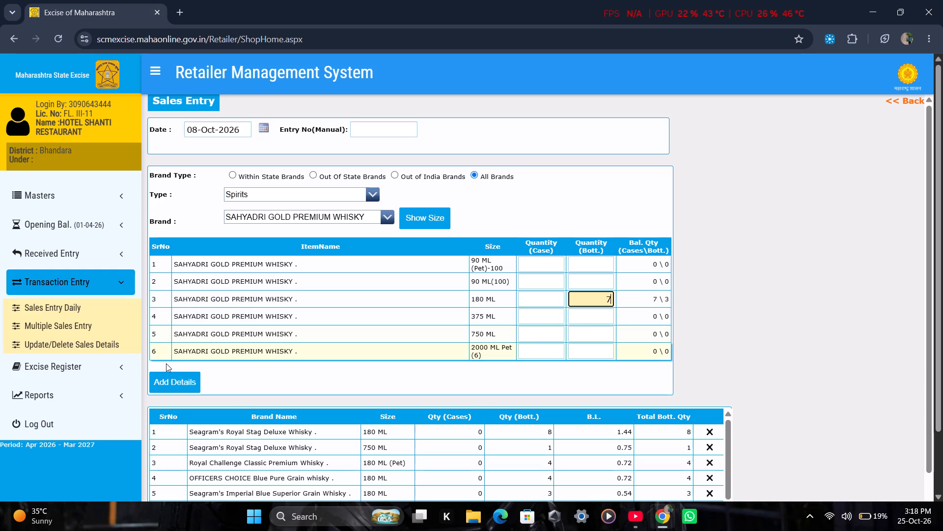
pyautogui.click(168, 383)
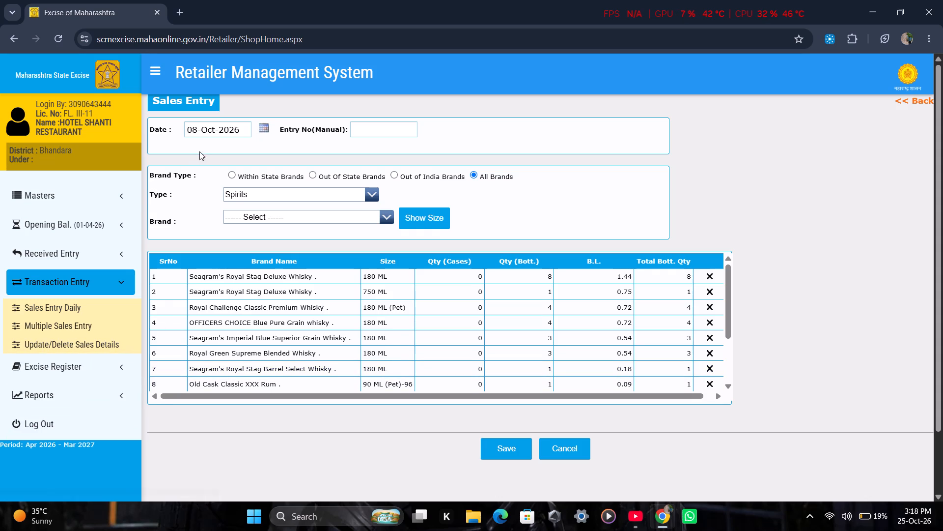
# Add a sale of 8 bottles of Gold Medal Vodka, 180 ML, to the entry.
pyautogui.click(386, 218)
pyautogui.moveTo(631, 276); pyautogui.dragTo(632, 357)
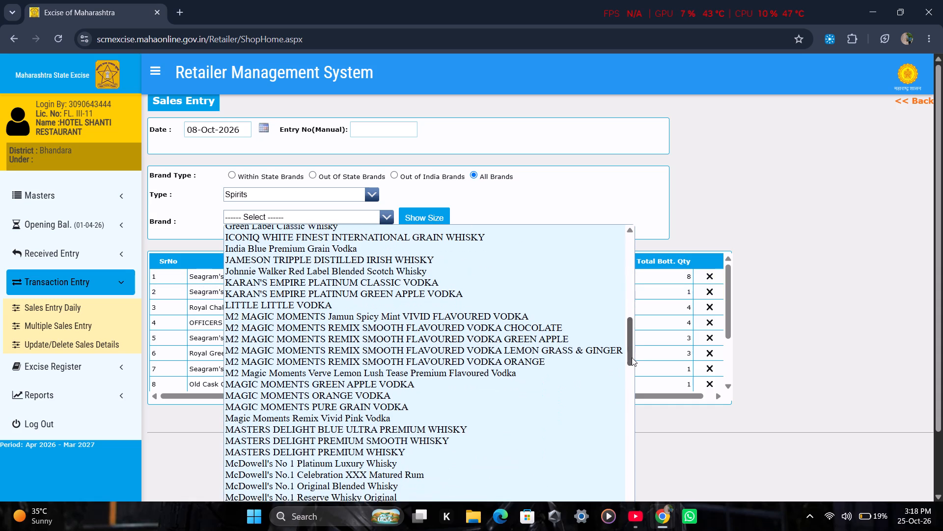
pyautogui.moveTo(632, 357); pyautogui.dragTo(632, 345)
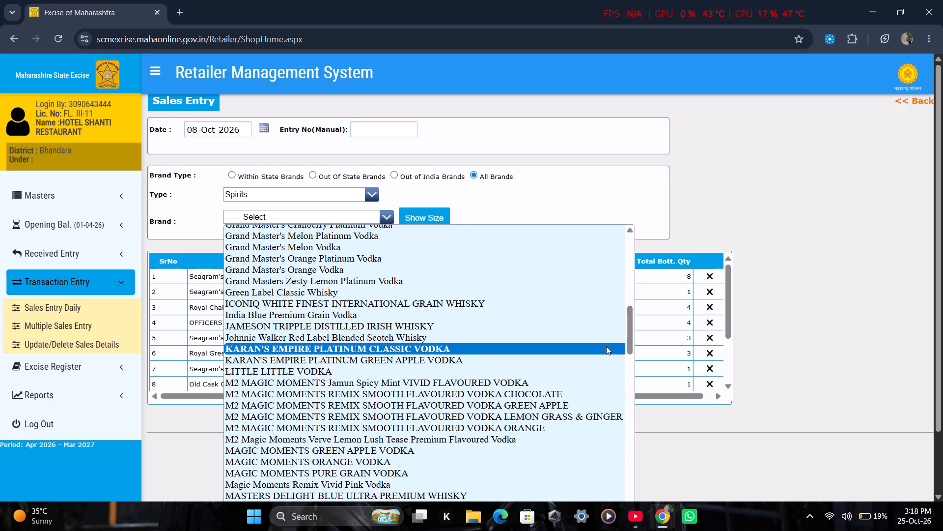
pyautogui.scroll(-20, 597, 350)
pyautogui.scroll(-11, 597, 350)
pyautogui.scroll(9, 546, 378)
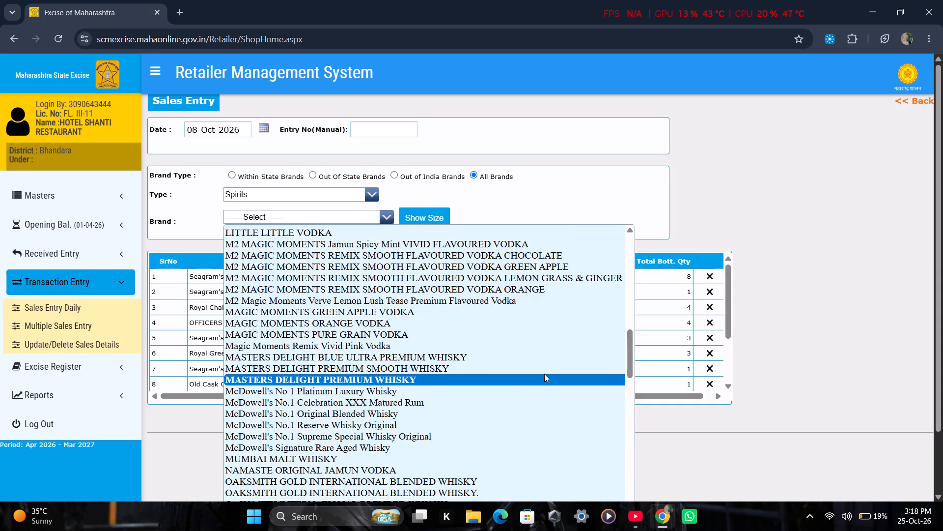
pyautogui.scroll(20, 544, 374)
pyautogui.scroll(19, 544, 374)
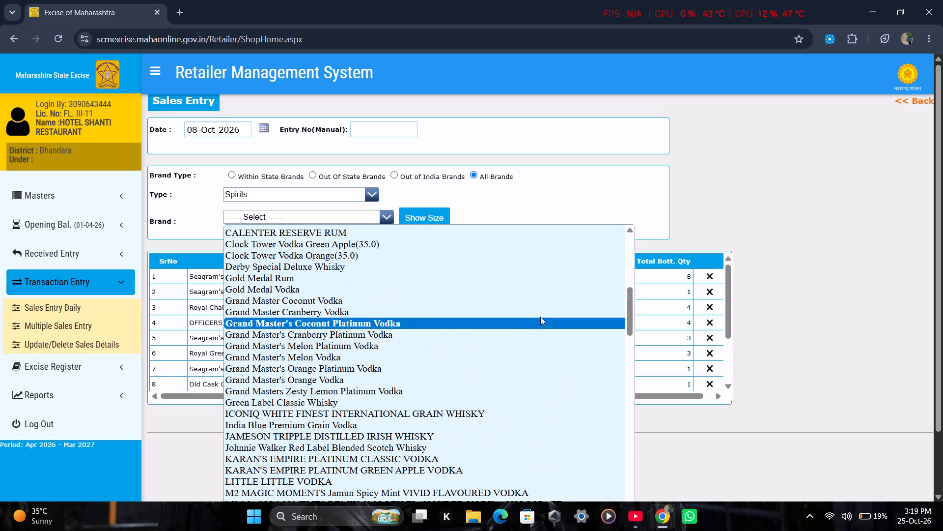
pyautogui.click(545, 287)
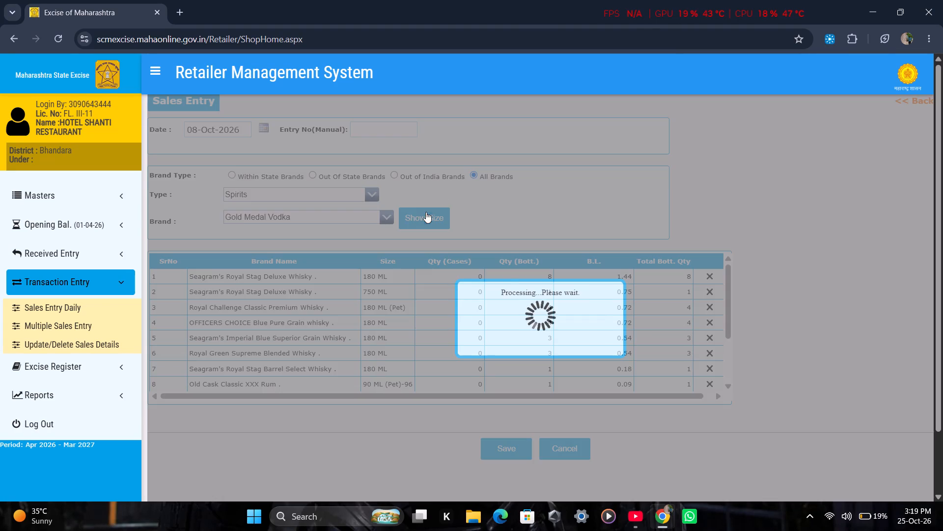
pyautogui.click(427, 212)
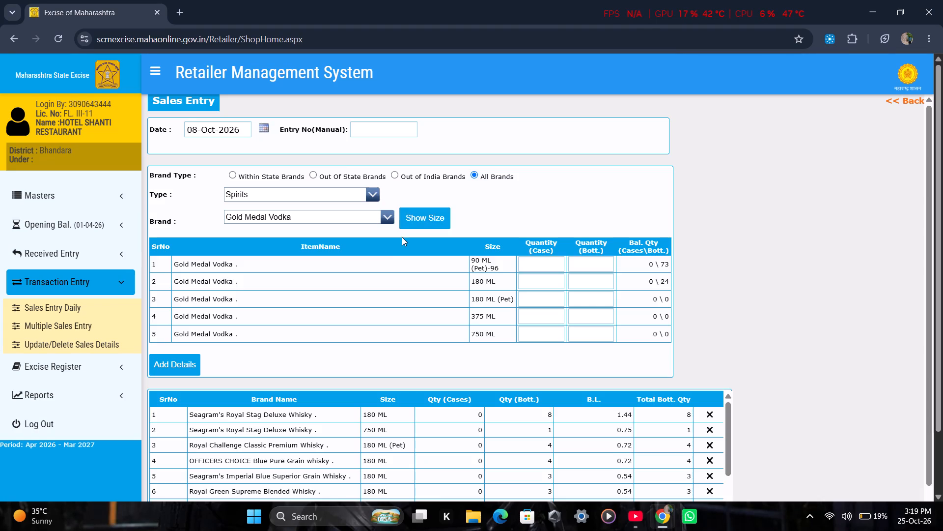
pyautogui.click(608, 278)
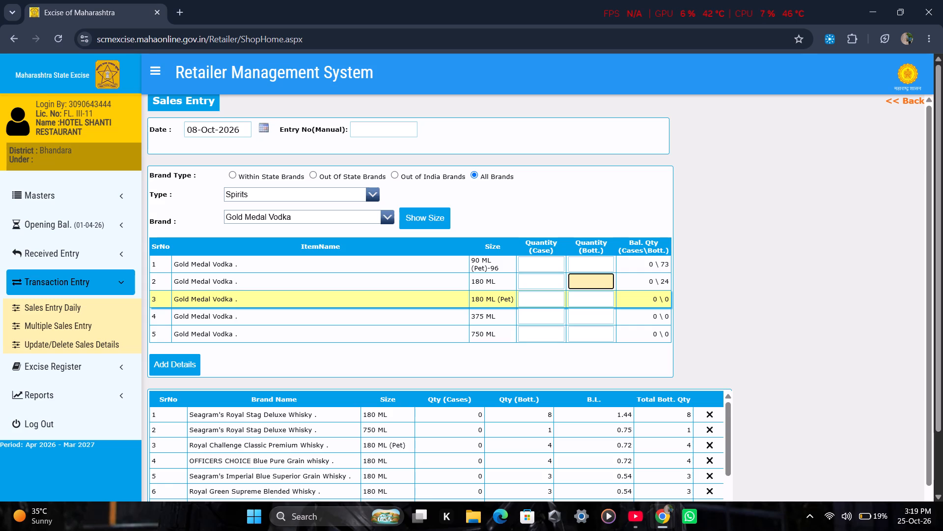
pyautogui.press('8')
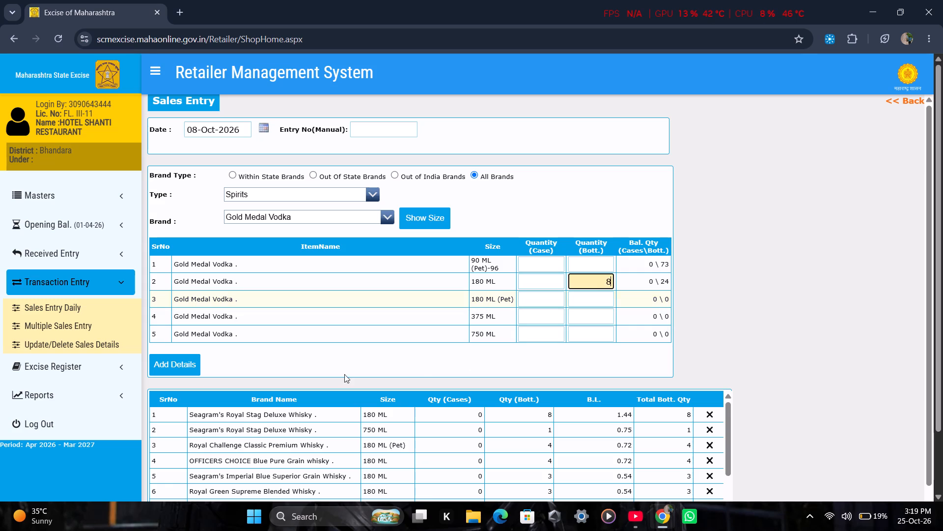
pyautogui.click(199, 365)
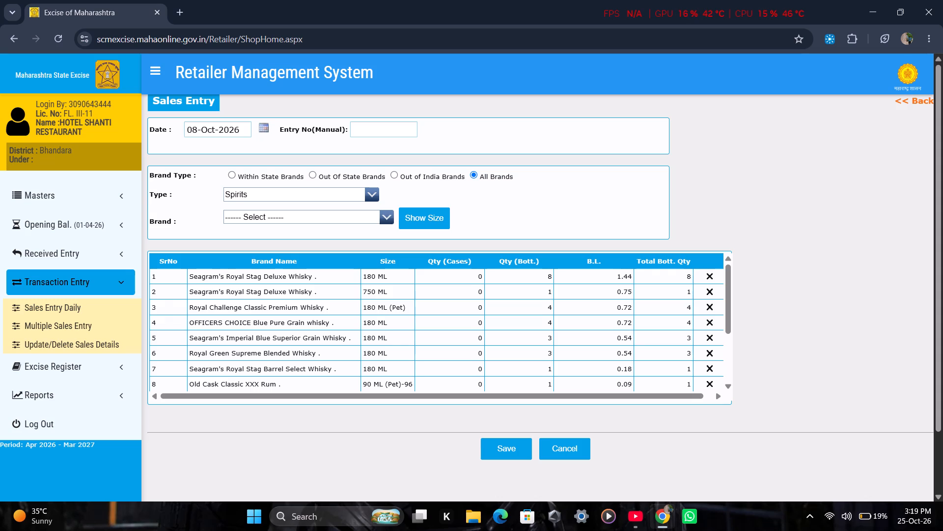
# Add a sale of 4 bottles of Tiger's Barrel, 180 ML, to the 08-Oct-2026 entry.
pyautogui.click(388, 220)
pyautogui.moveTo(628, 263); pyautogui.dragTo(634, 284)
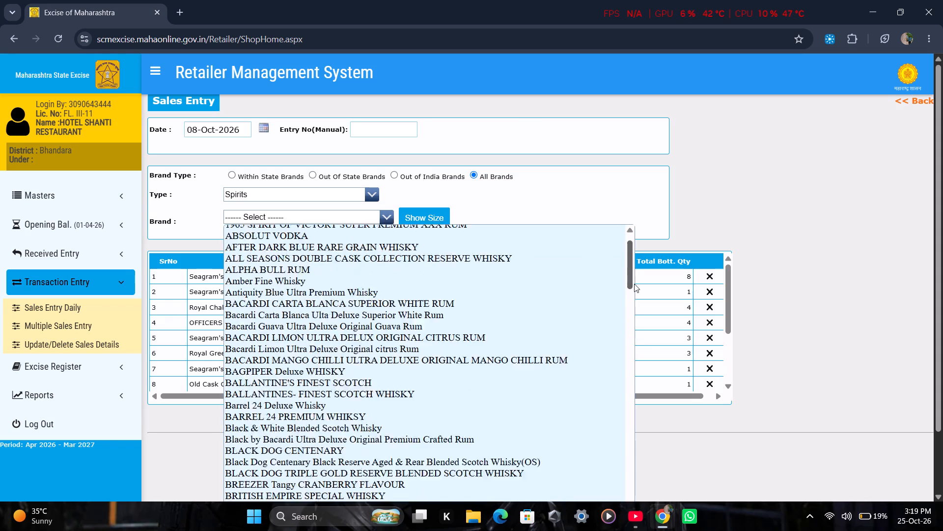
pyautogui.moveTo(634, 284); pyautogui.dragTo(638, 415)
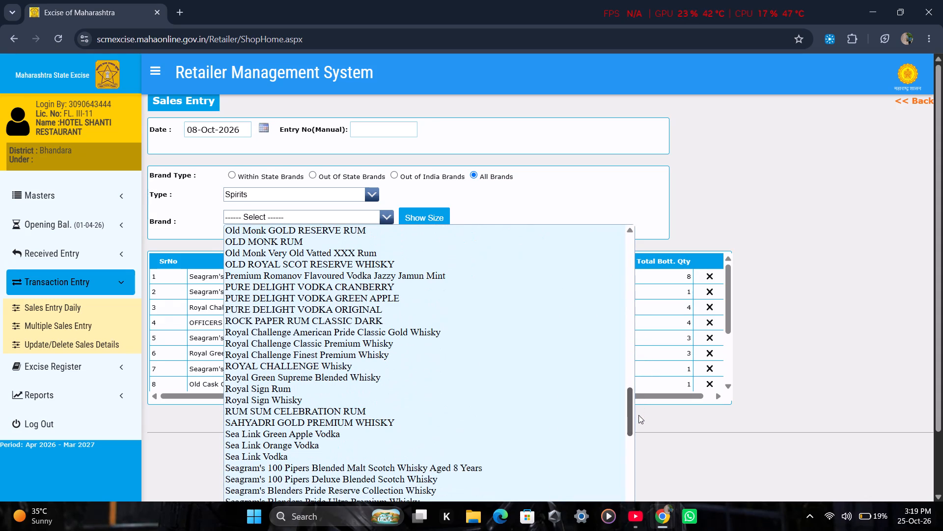
pyautogui.moveTo(638, 415); pyautogui.dragTo(636, 485)
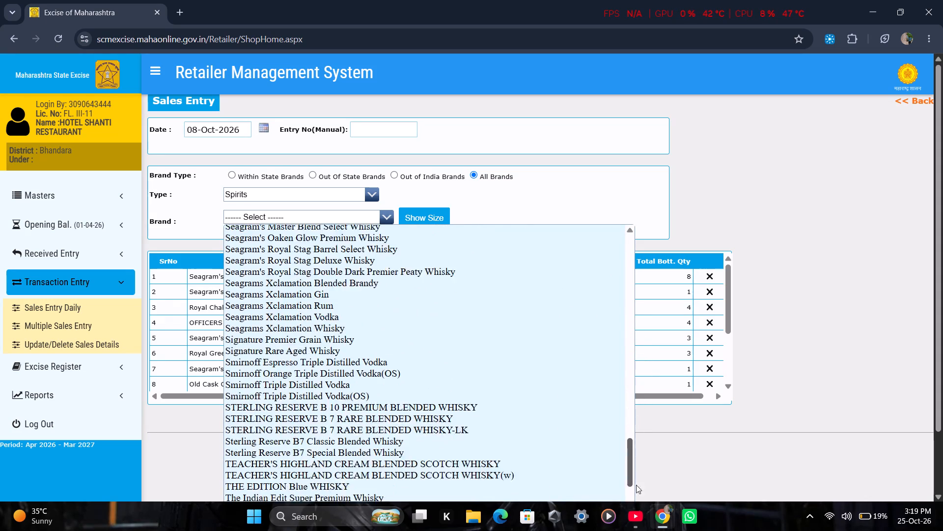
pyautogui.moveTo(636, 485); pyautogui.dragTo(637, 500)
pyautogui.click(574, 426)
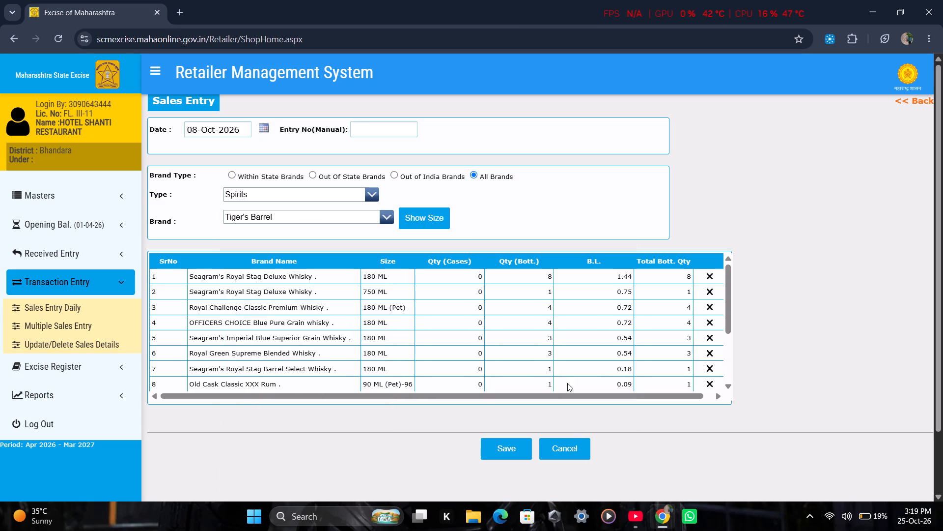
pyautogui.click(441, 221)
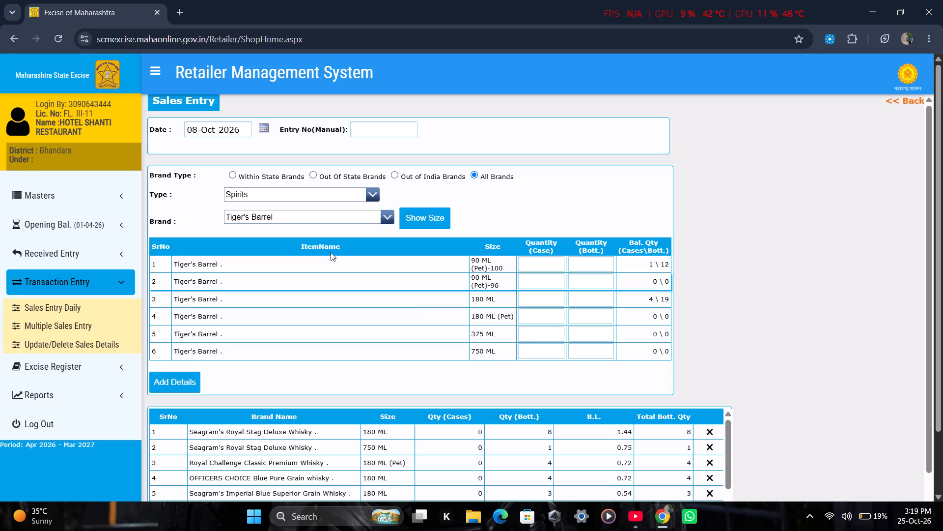
pyautogui.click(587, 304)
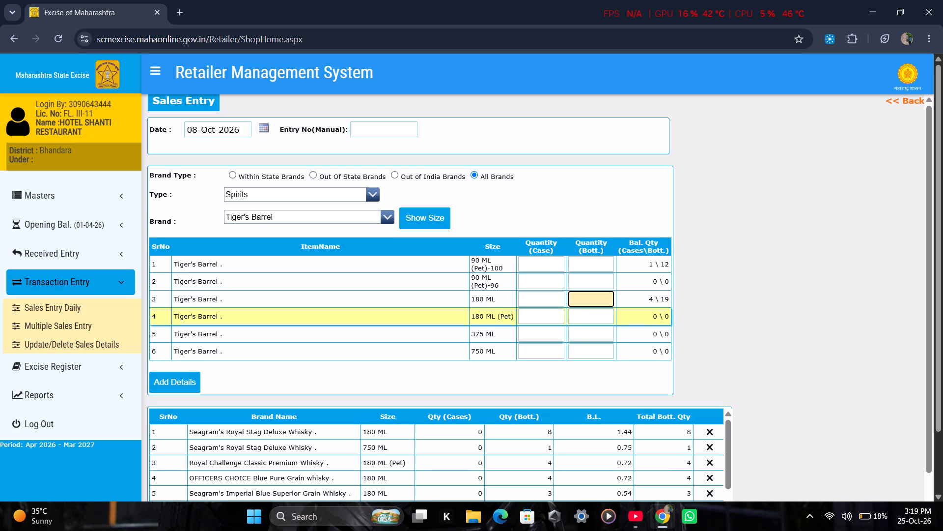
pyautogui.press('4')
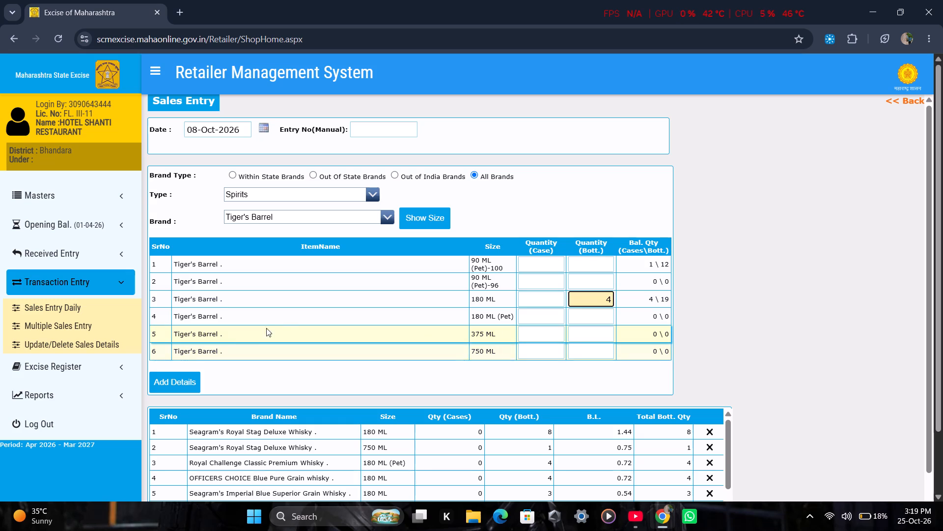
pyautogui.click(196, 376)
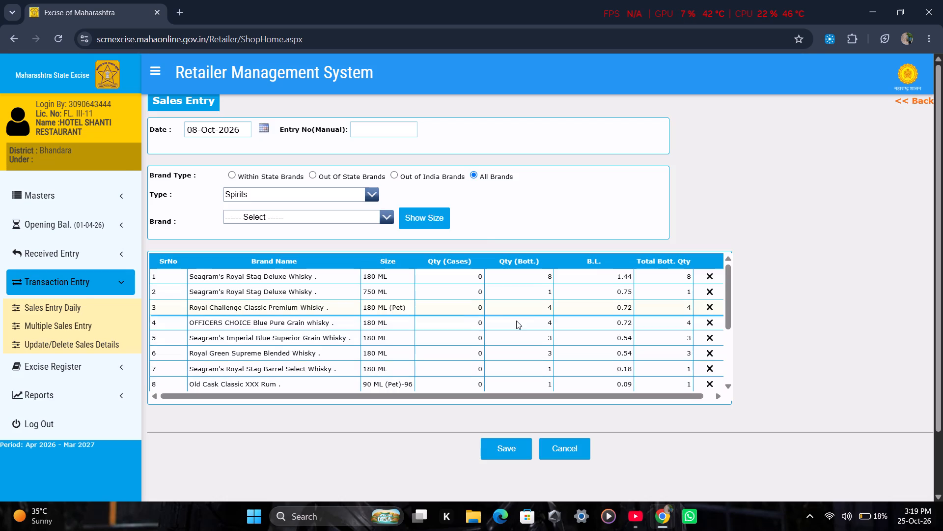
# Add a sale of 5 bottles of Gold Medal Vodka, 90 ML (Pet)-96, to the entry.
pyautogui.click(388, 216)
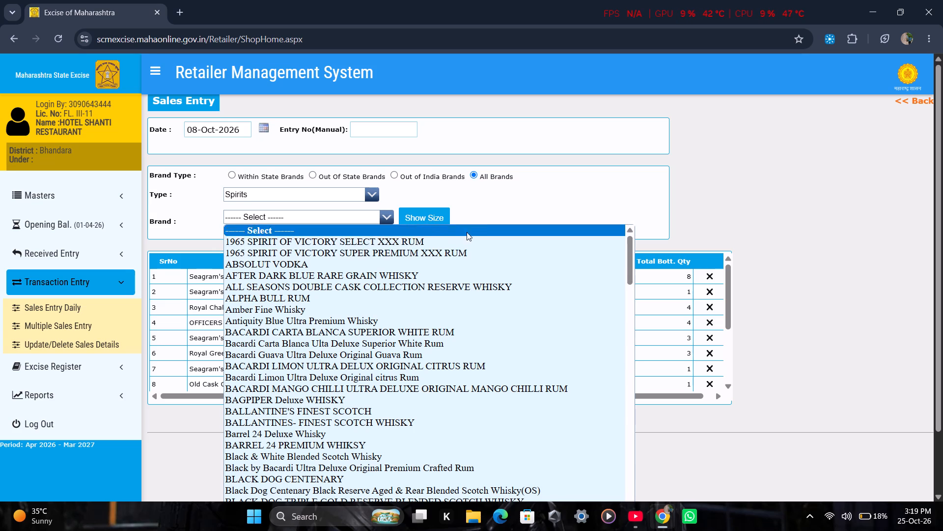
pyautogui.moveTo(632, 260); pyautogui.dragTo(629, 324)
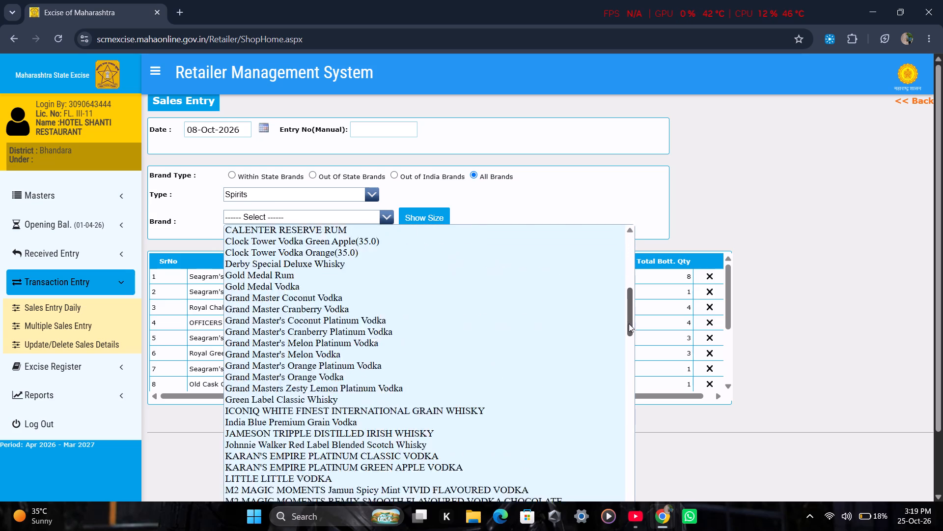
pyautogui.moveTo(629, 324); pyautogui.dragTo(627, 439)
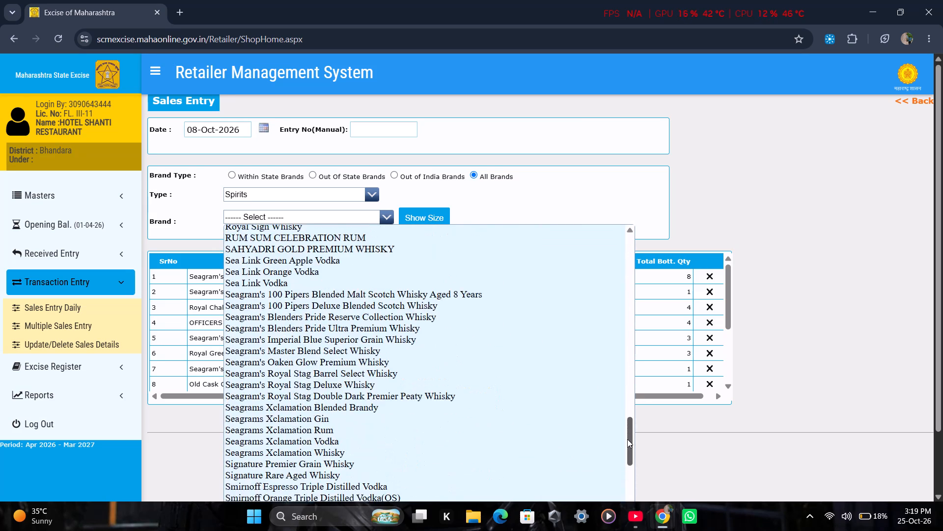
pyautogui.moveTo(627, 439); pyautogui.dragTo(601, 379)
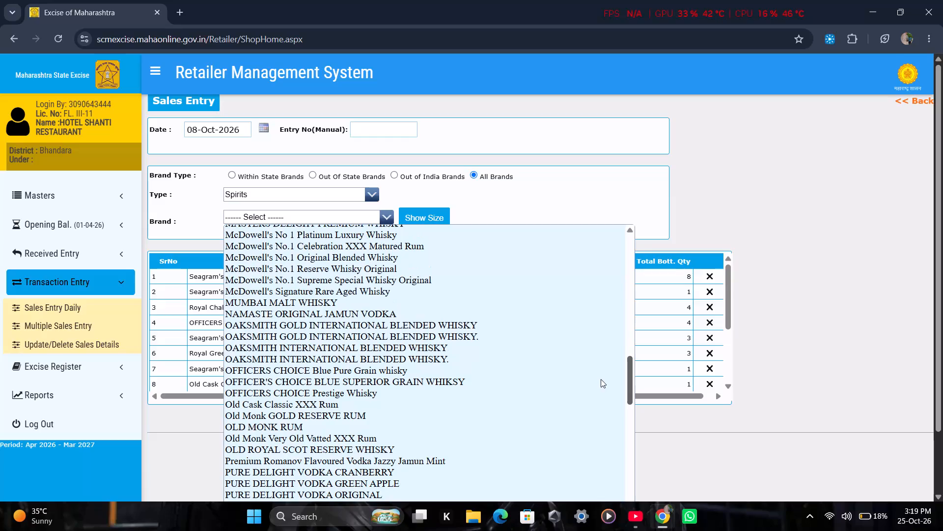
pyautogui.moveTo(601, 379); pyautogui.dragTo(590, 328)
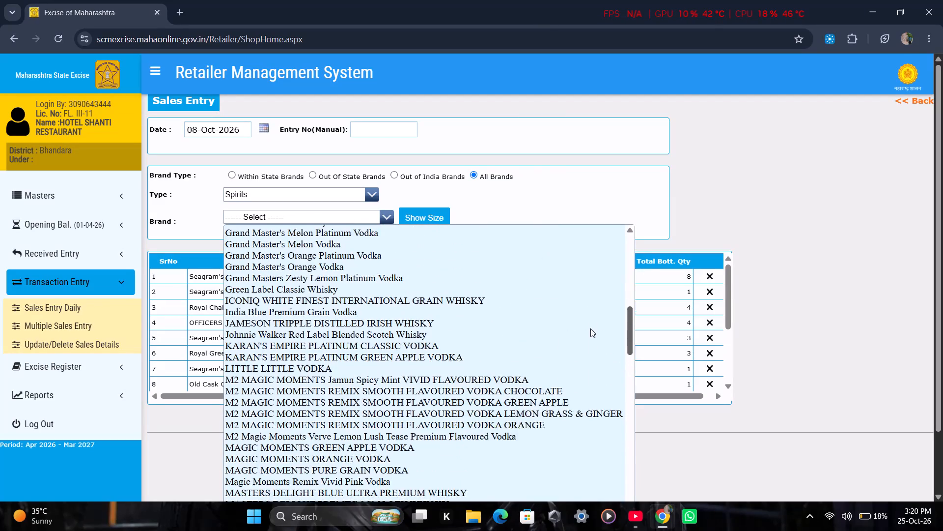
pyautogui.moveTo(590, 328); pyautogui.dragTo(584, 302)
pyautogui.click(557, 341)
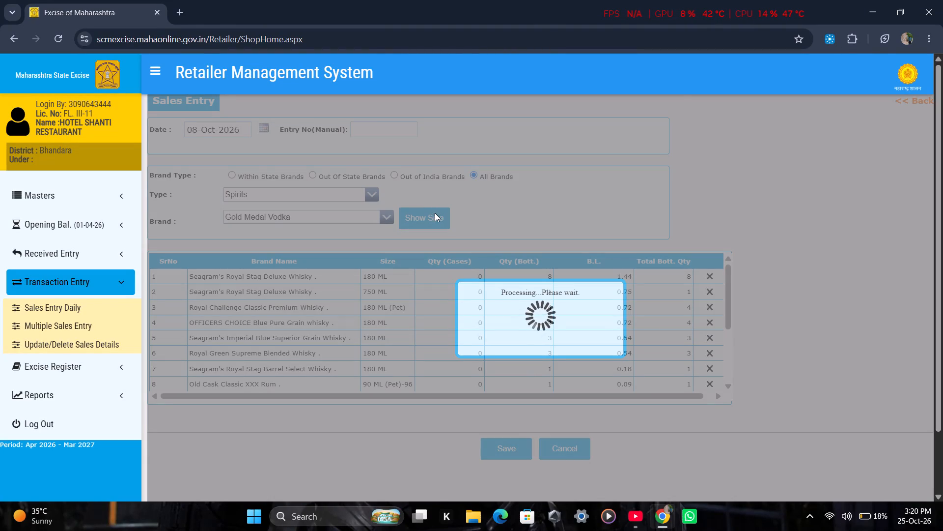
pyautogui.click(434, 214)
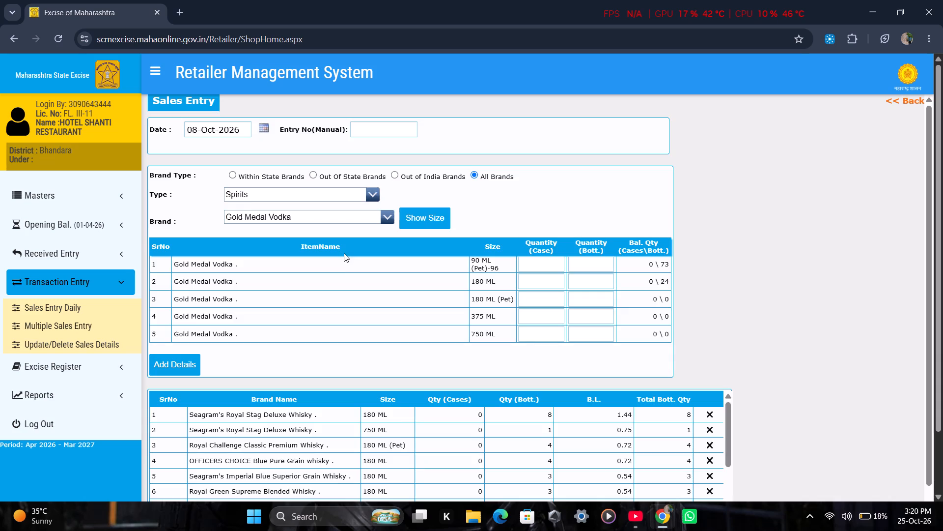
pyautogui.click(575, 265)
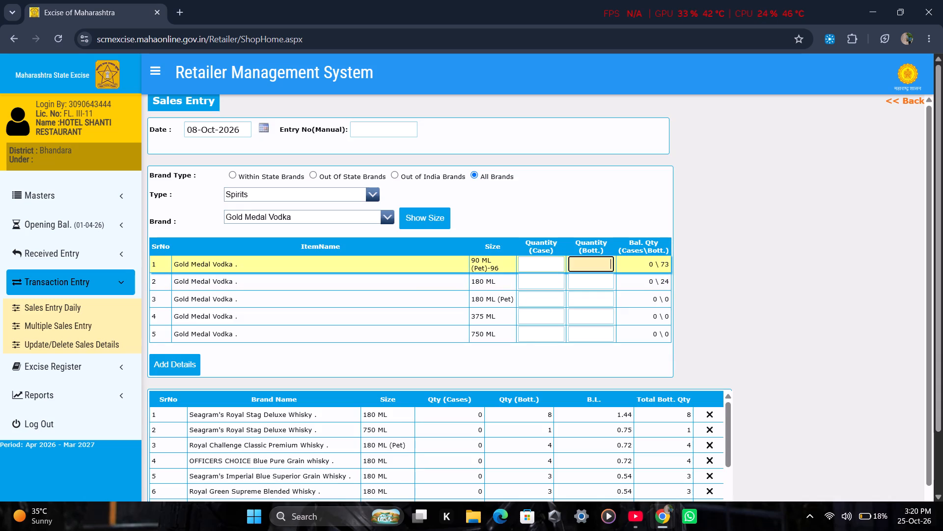
pyautogui.press('5')
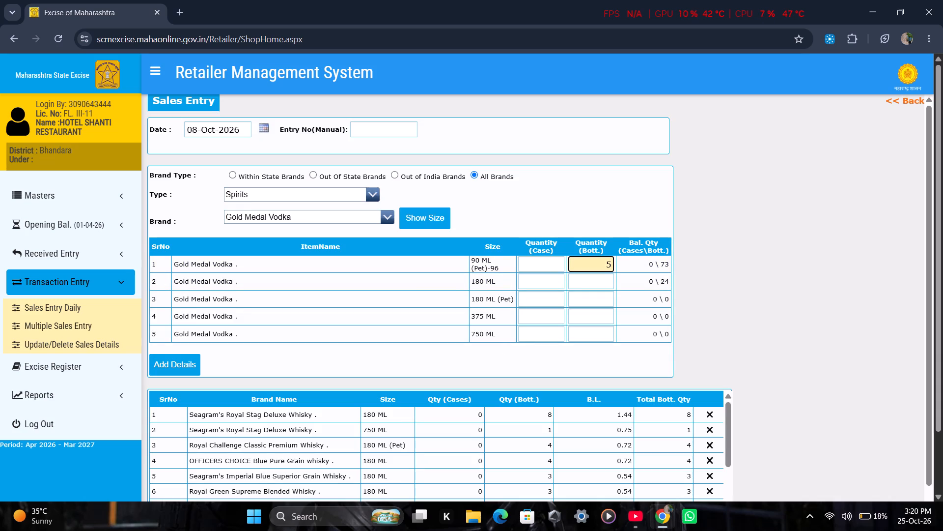
pyautogui.click(193, 357)
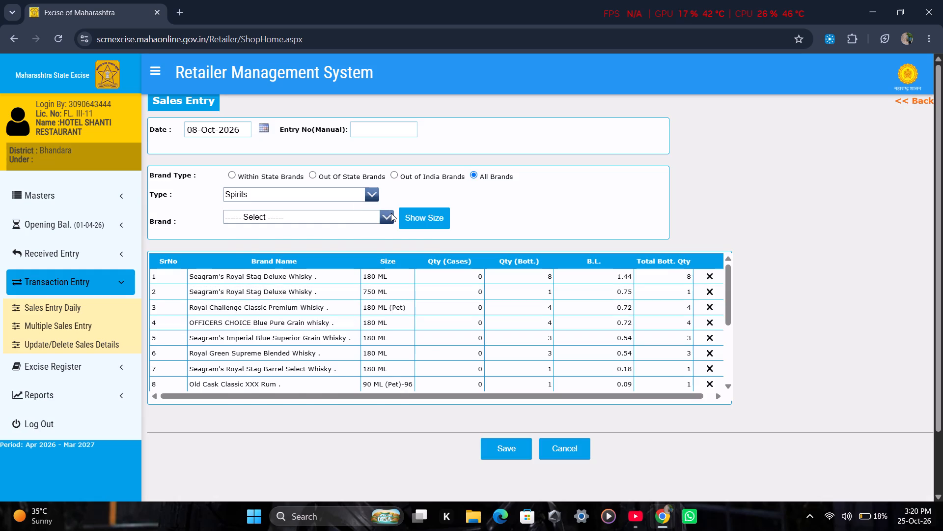
# Switch the liquor type for the sales entry from Spirits to Fermented Beer.
pyautogui.click(390, 213)
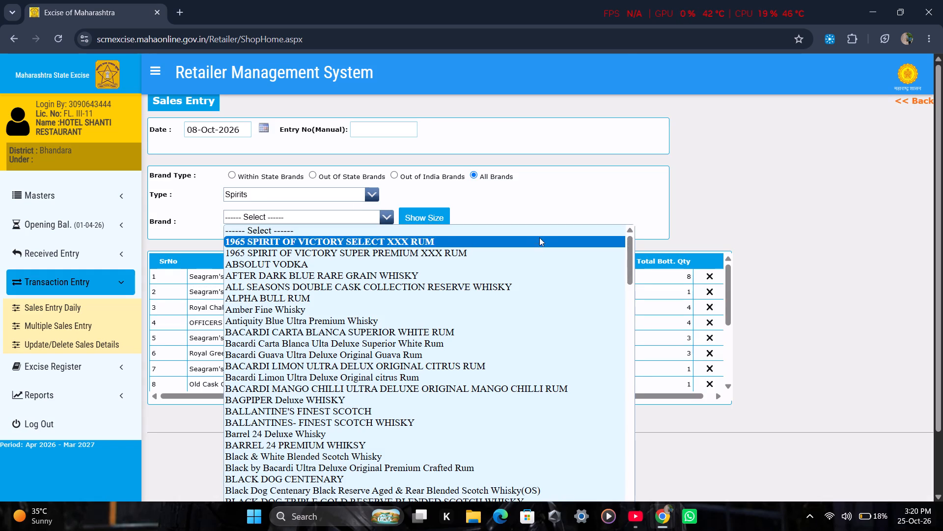
pyautogui.moveTo(555, 206); pyautogui.dragTo(547, 206)
pyautogui.click(371, 193)
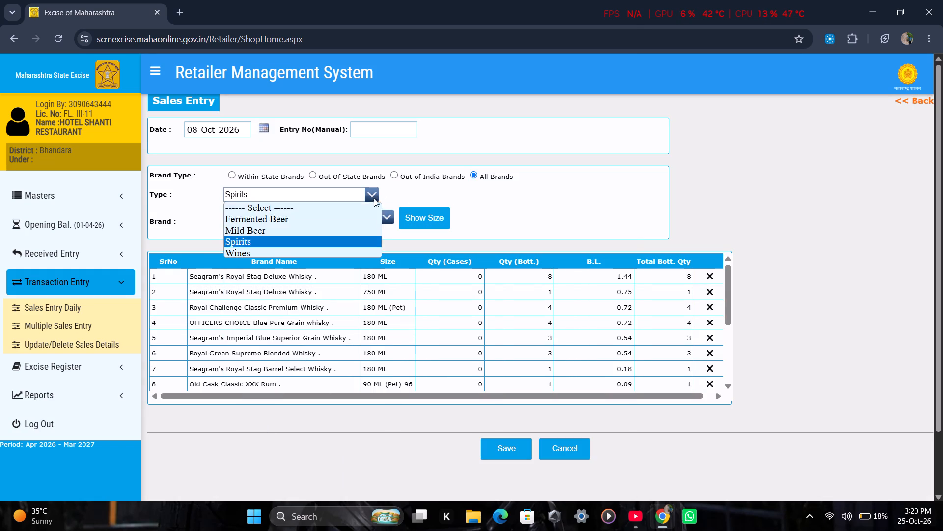
pyautogui.click(374, 218)
pyautogui.click(388, 217)
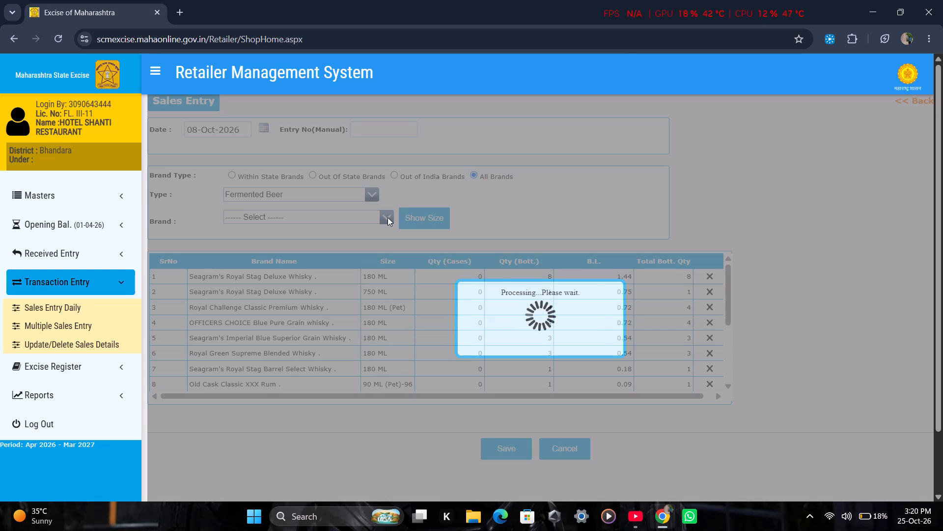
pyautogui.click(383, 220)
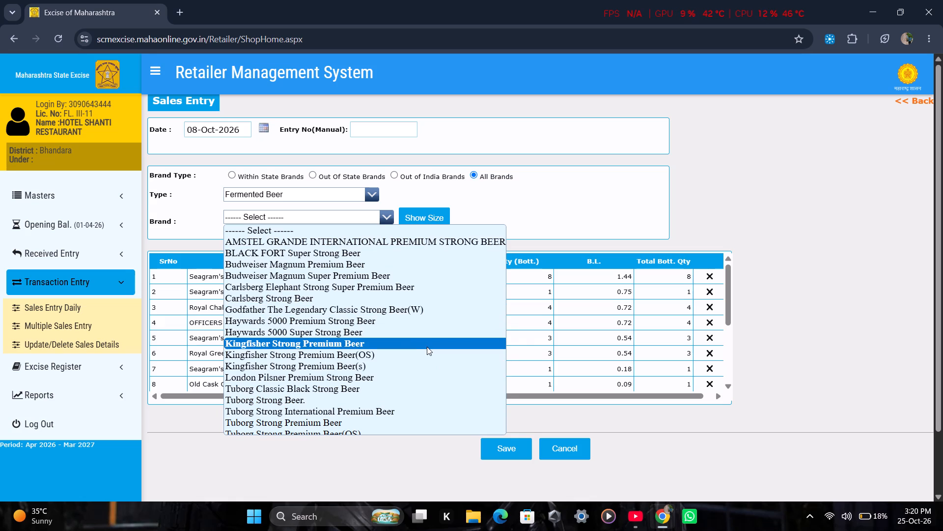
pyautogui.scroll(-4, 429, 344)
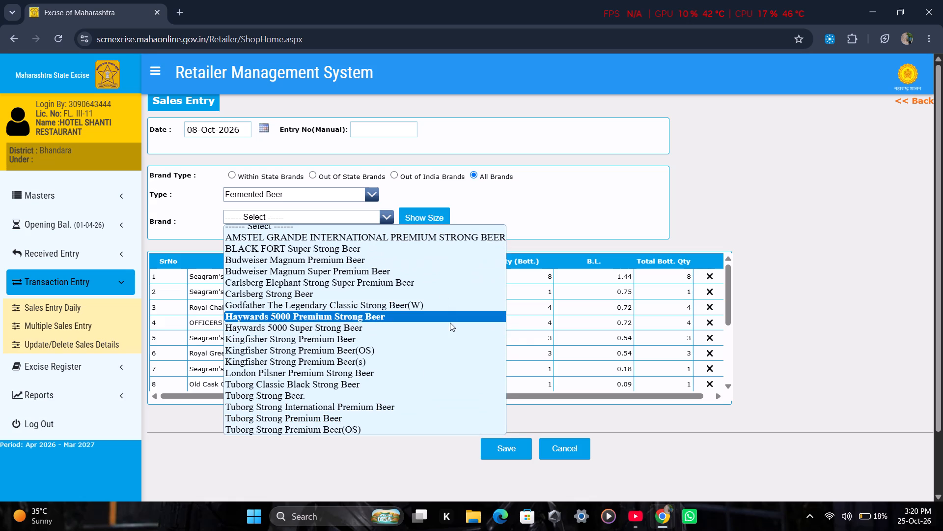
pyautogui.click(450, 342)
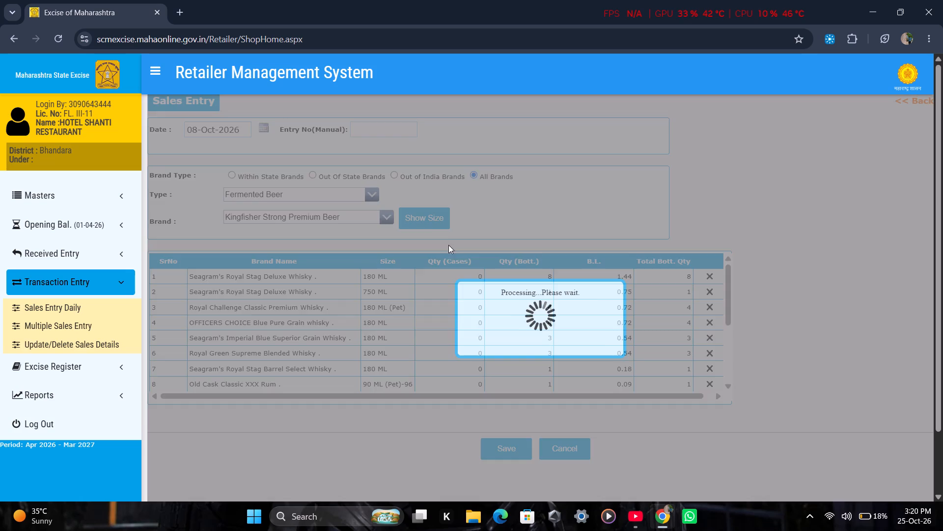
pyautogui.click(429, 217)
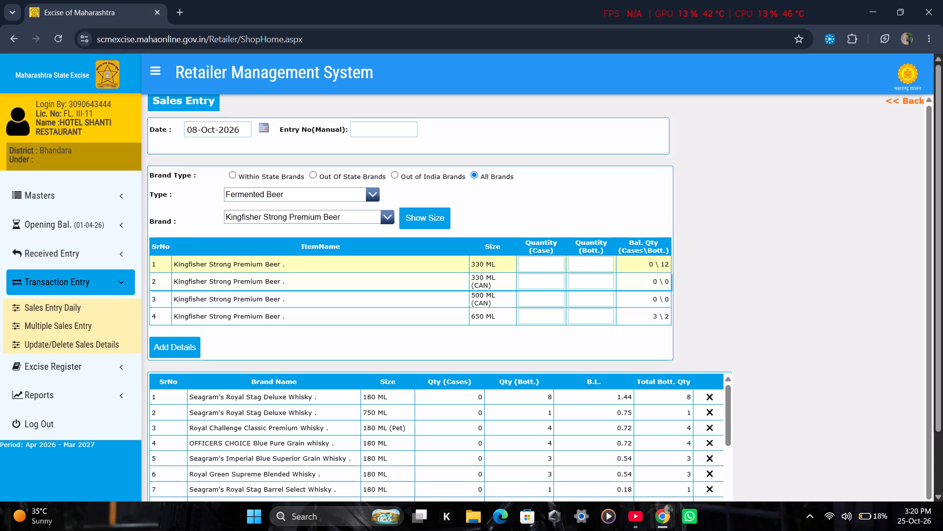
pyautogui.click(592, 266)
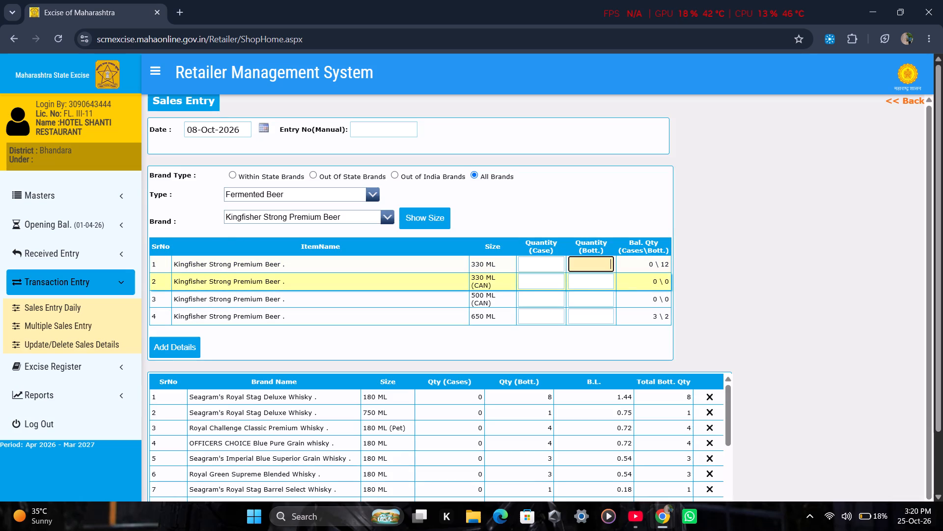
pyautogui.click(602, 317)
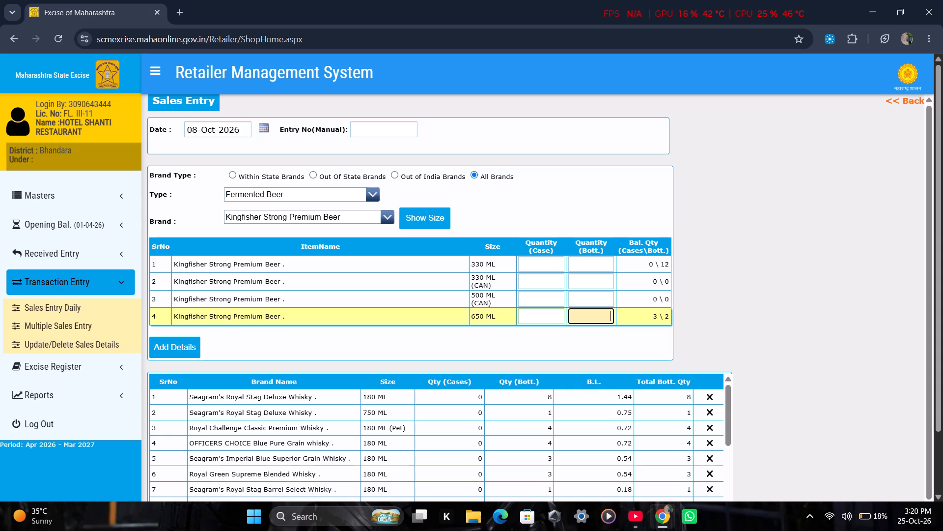
# Add a sale of 2 units of Kingfisher Strong Premium Beer(OS), 500 ML (CAN), to the entry.
pyautogui.click(385, 213)
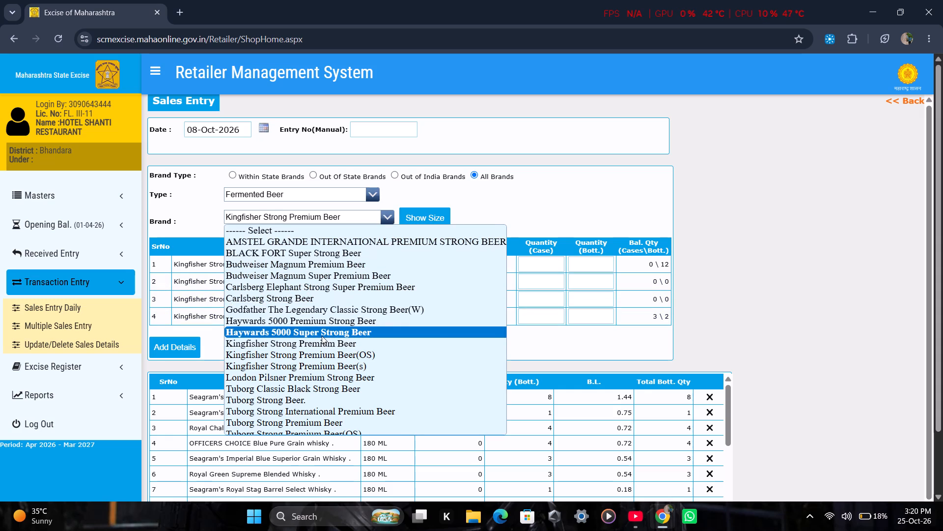
pyautogui.scroll(-2, 322, 336)
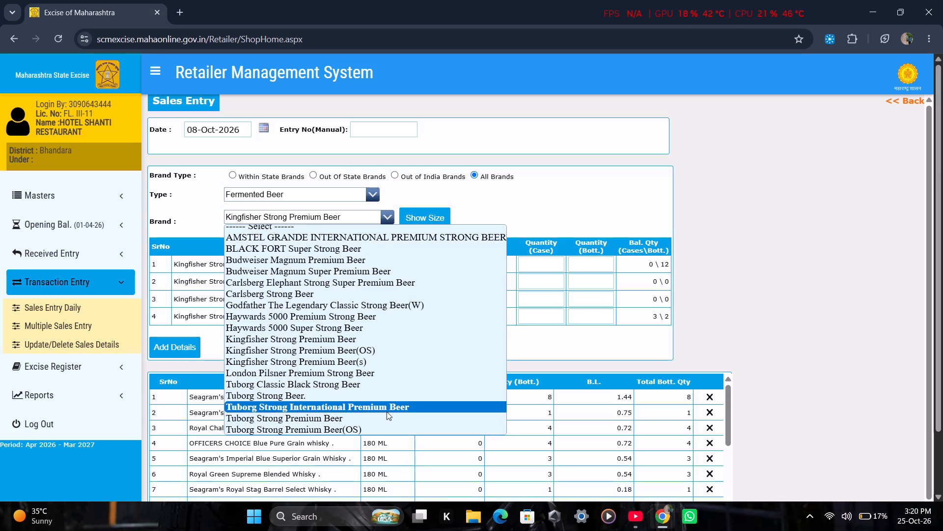
pyautogui.click(397, 354)
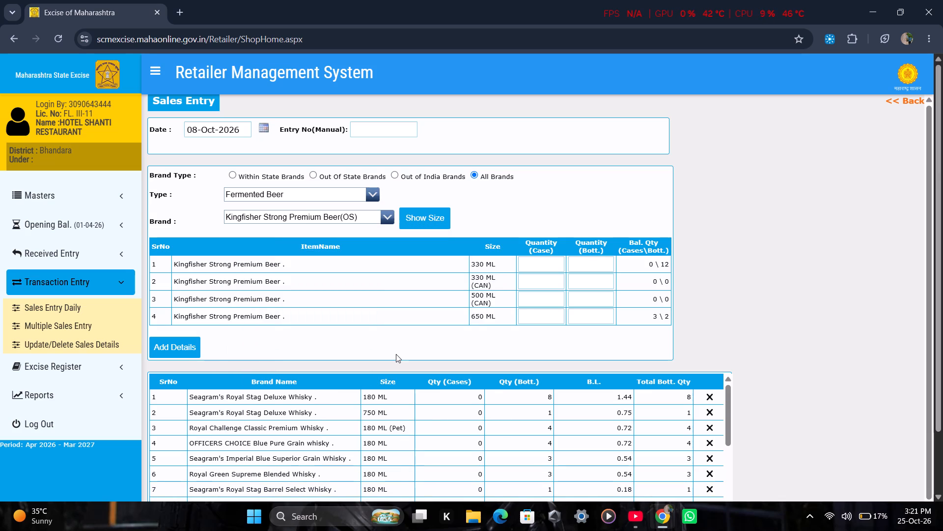
pyautogui.click(411, 221)
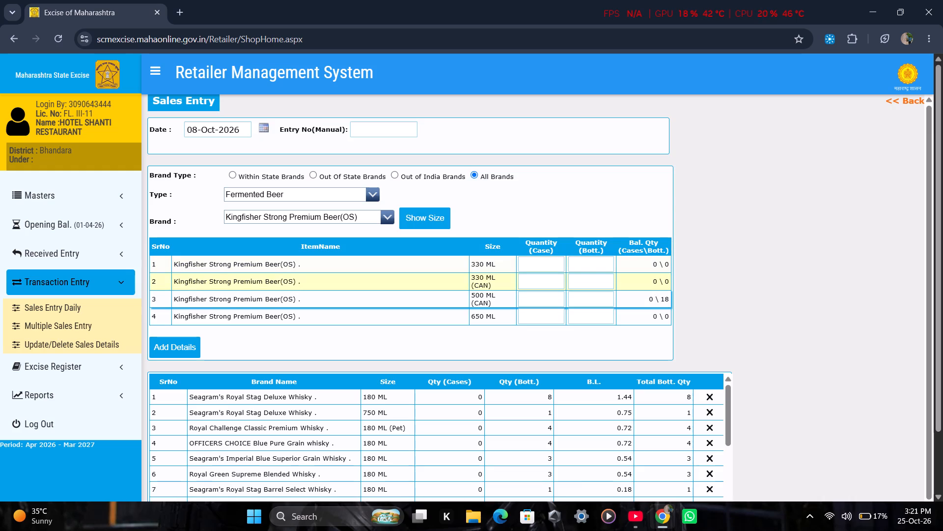
pyautogui.click(609, 300)
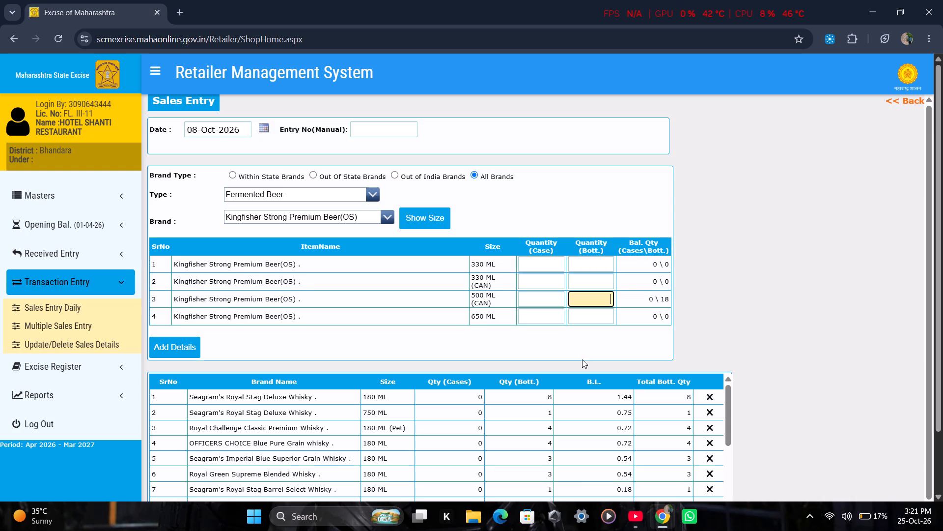
pyautogui.press('2')
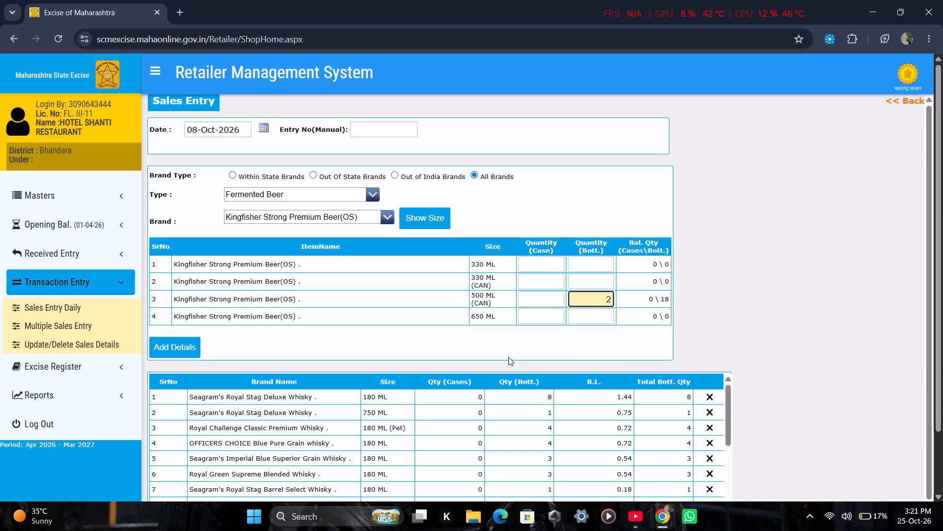
pyautogui.click(185, 344)
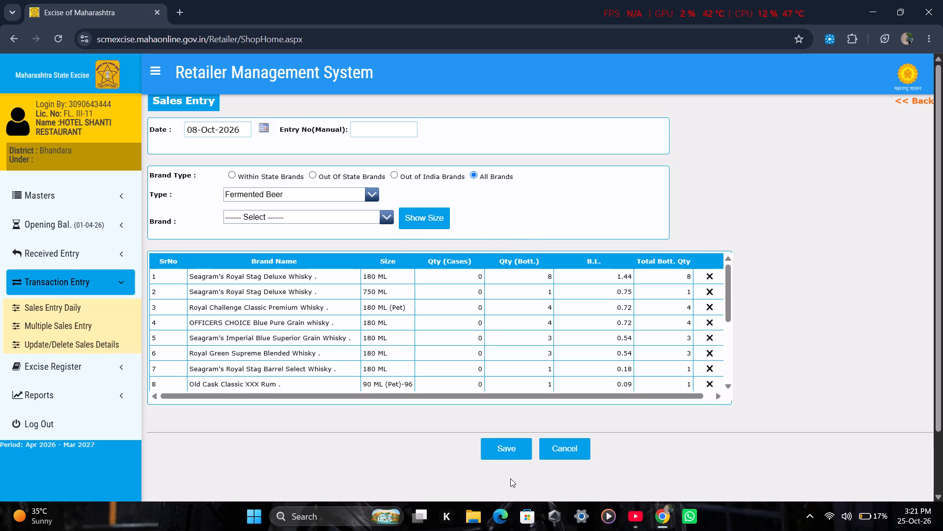
# Save the 08-Oct-2026 sales entry.
pyautogui.click(522, 446)
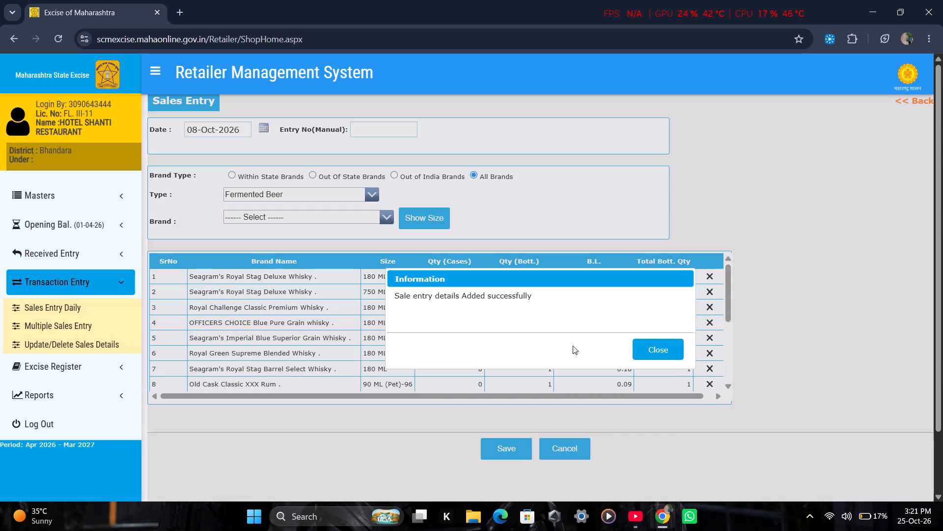
# Start a new sales entry dated 09-Oct-2026.
pyautogui.click(670, 350)
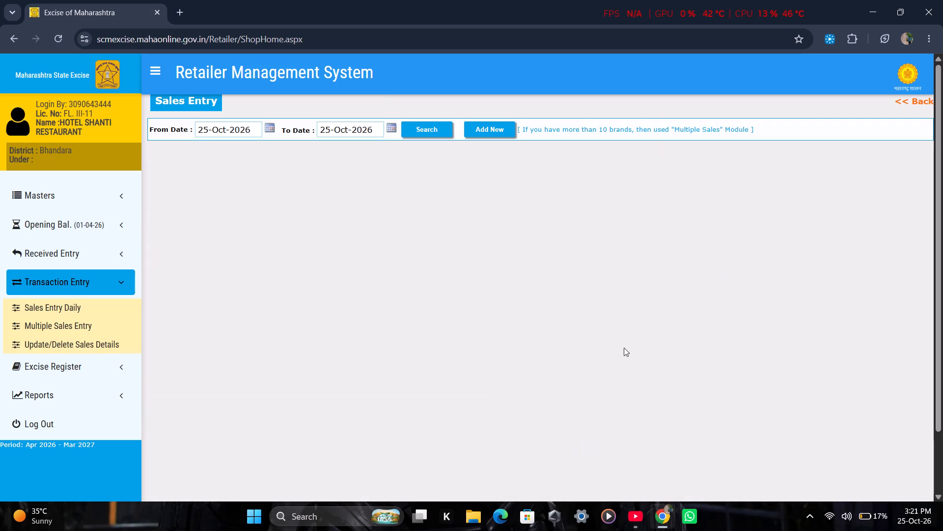
pyautogui.click(494, 132)
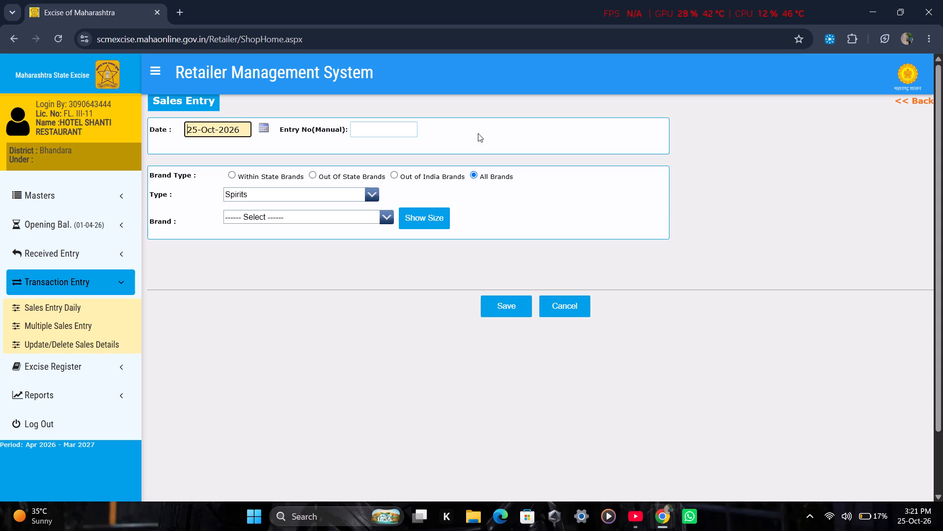
pyautogui.click(267, 124)
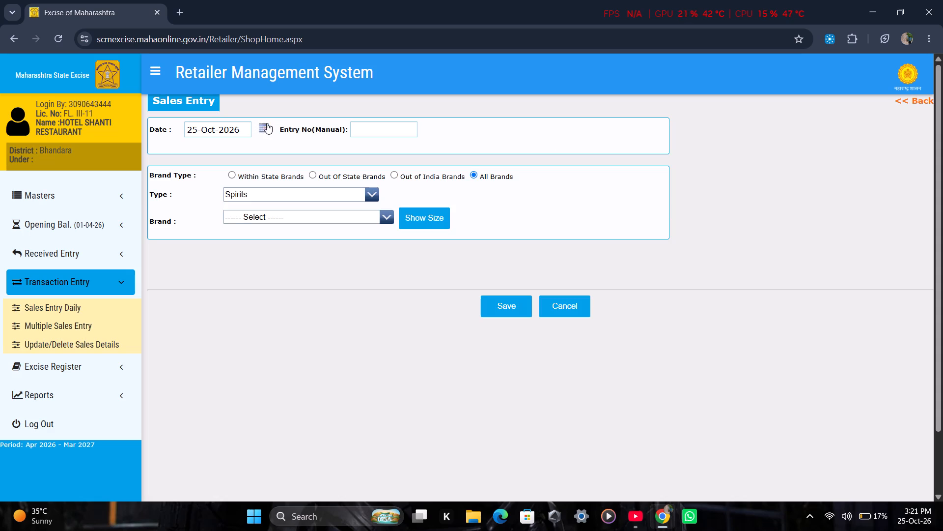
pyautogui.click(267, 126)
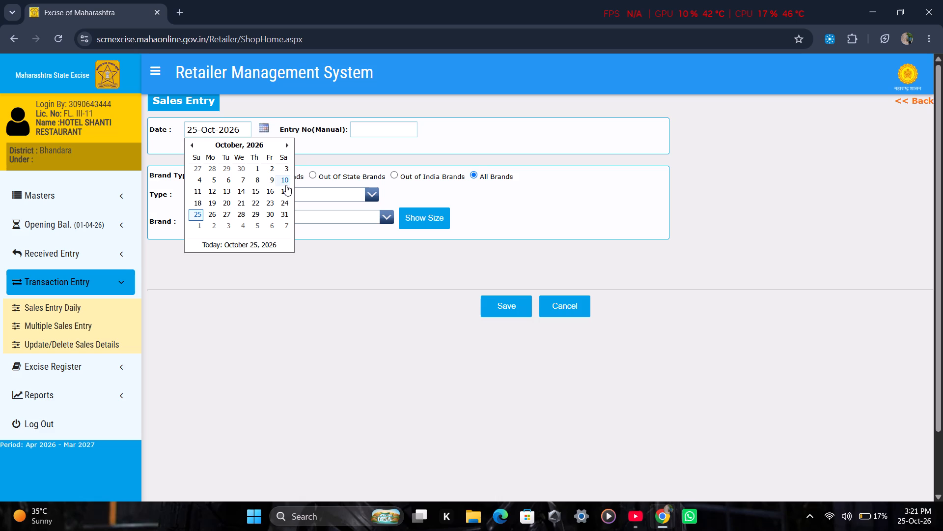
pyautogui.click(274, 180)
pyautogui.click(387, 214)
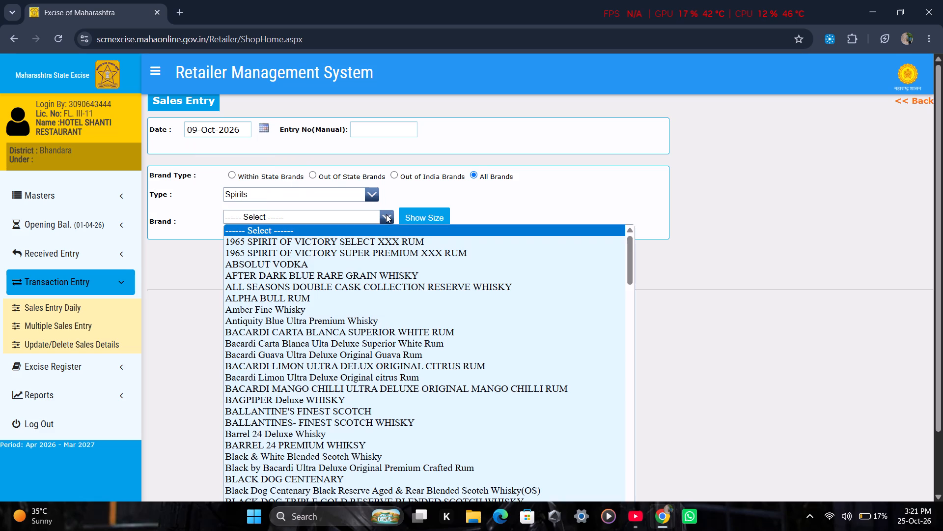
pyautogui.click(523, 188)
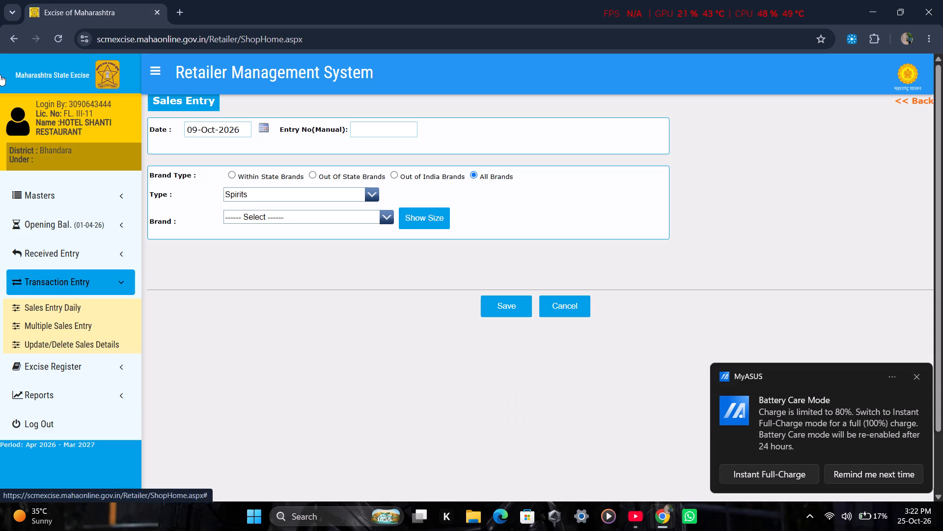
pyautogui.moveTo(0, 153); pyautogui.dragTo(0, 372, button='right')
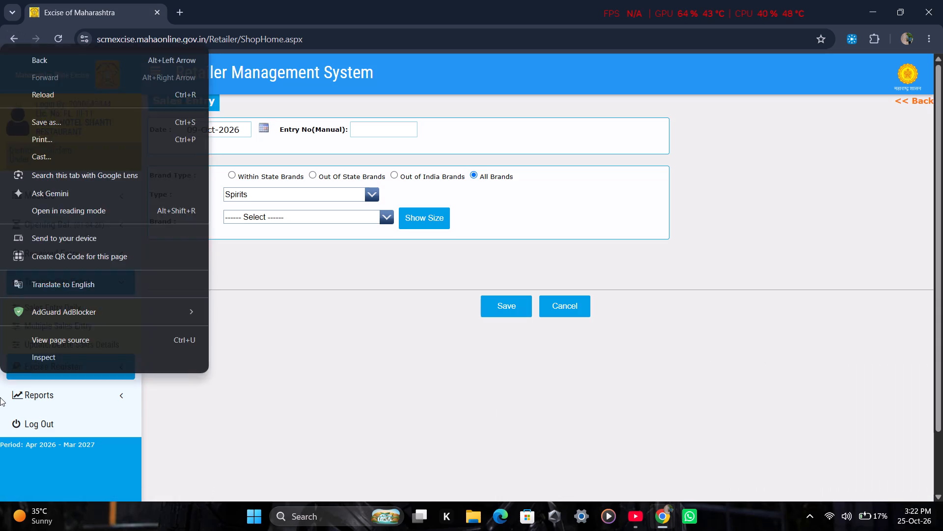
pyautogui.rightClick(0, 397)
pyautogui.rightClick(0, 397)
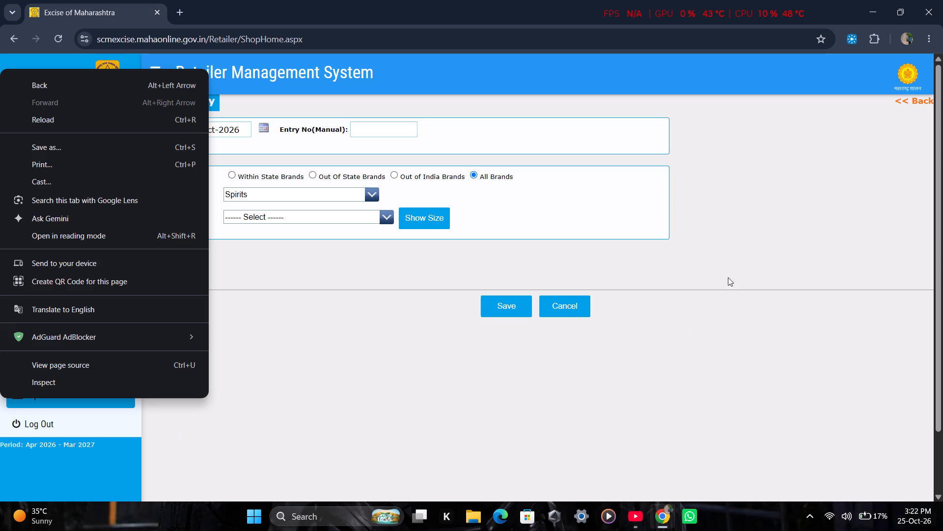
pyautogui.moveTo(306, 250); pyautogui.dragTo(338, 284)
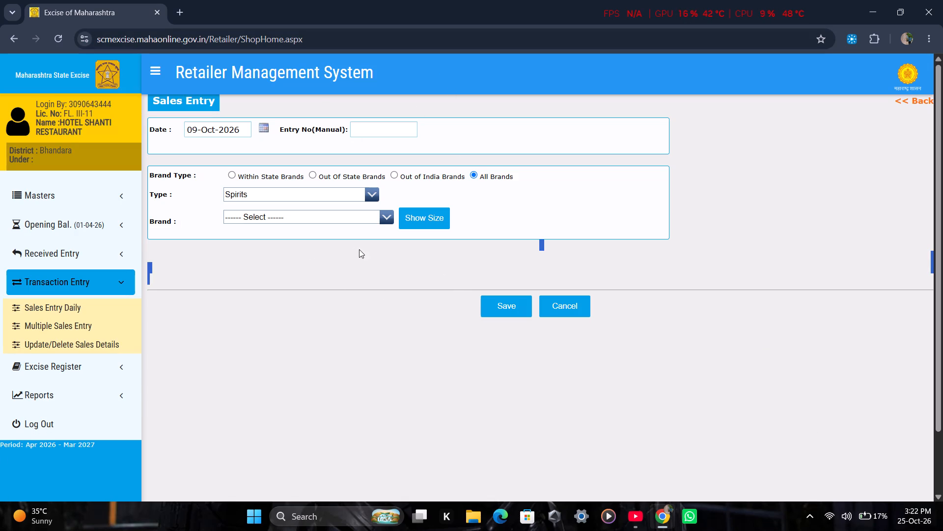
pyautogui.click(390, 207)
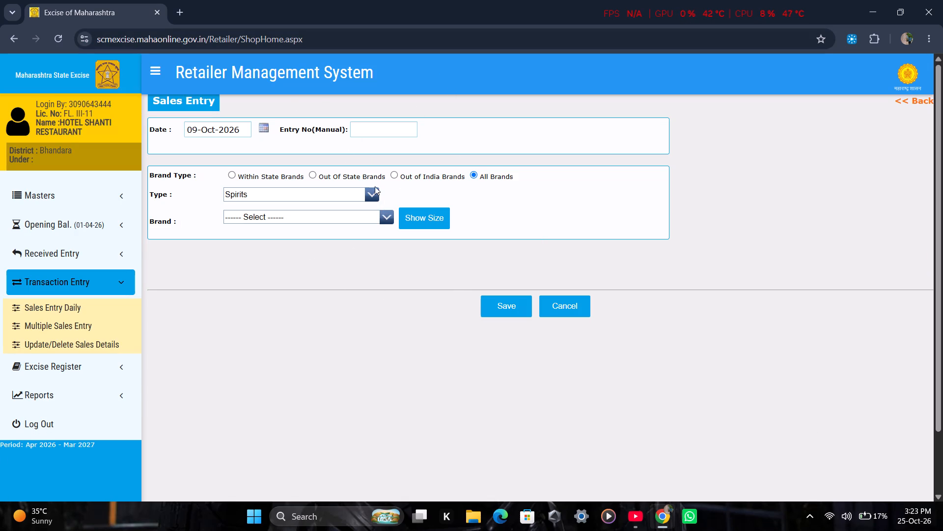
# Set the liquor type to Fermented Beer and add a sale of 2 bottles of Kingfisher Strong Premium Beer, 330 ML.
pyautogui.click(374, 187)
pyautogui.click(346, 215)
pyautogui.click(381, 218)
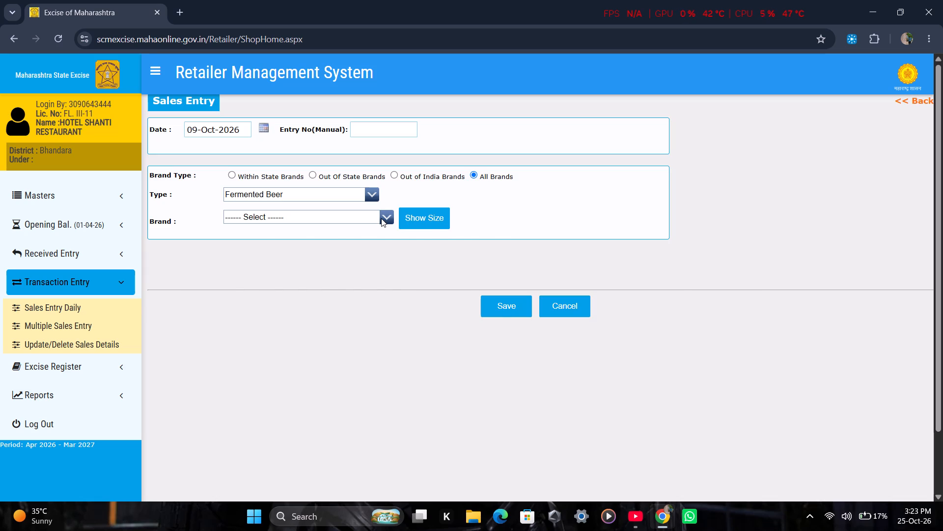
pyautogui.click(381, 218)
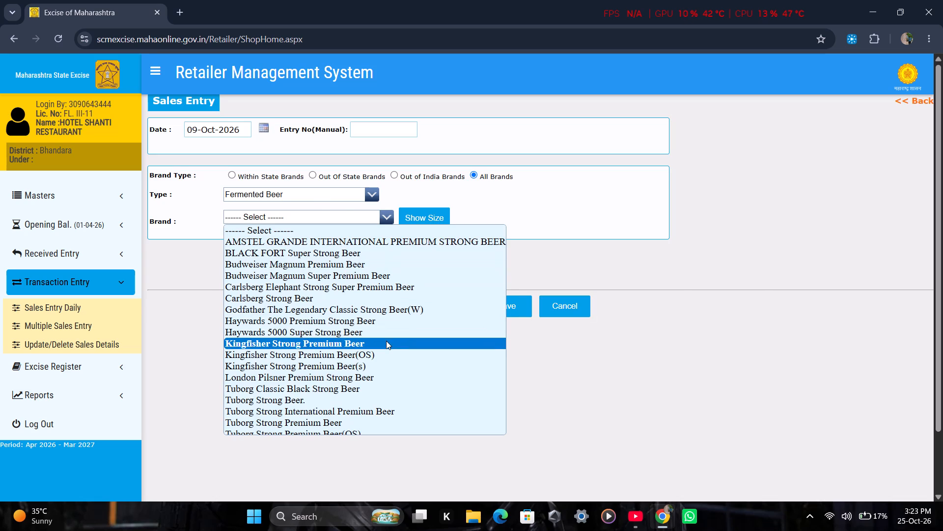
pyautogui.click(386, 341)
pyautogui.click(437, 221)
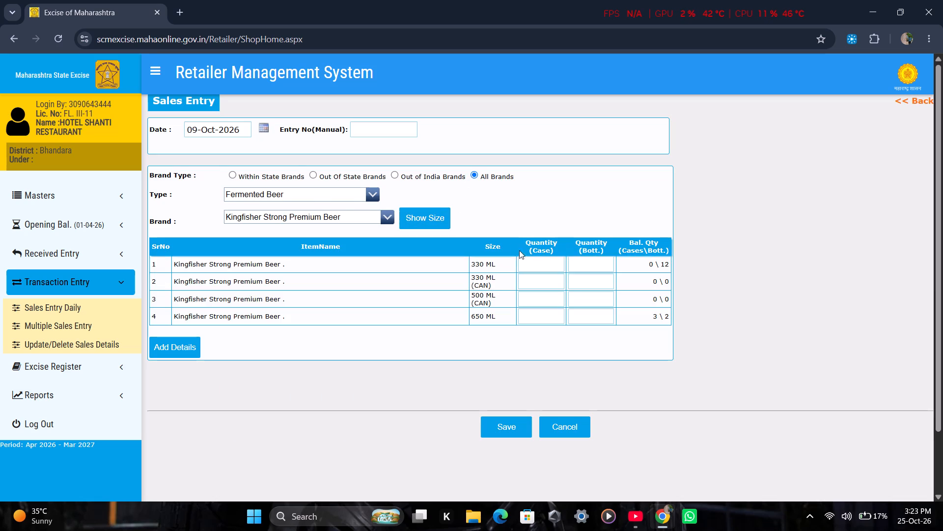
pyautogui.click(608, 265)
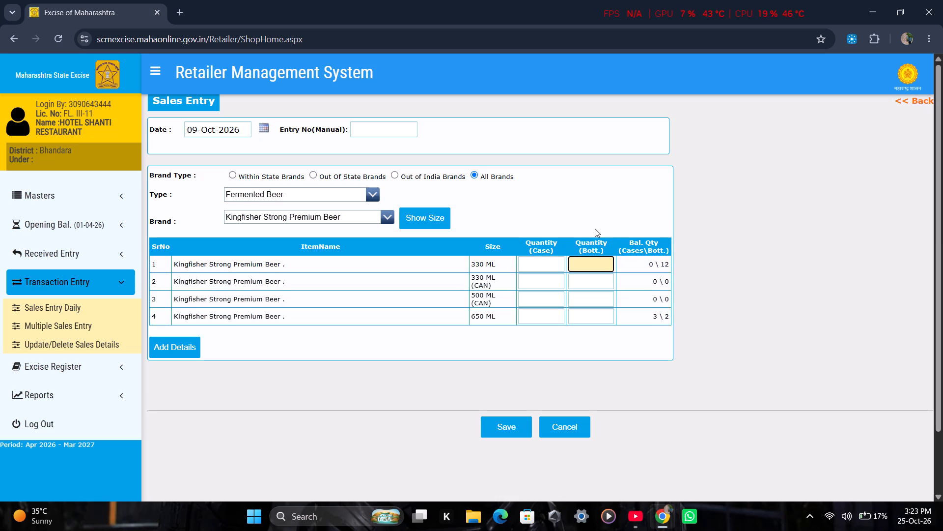
pyautogui.press('2')
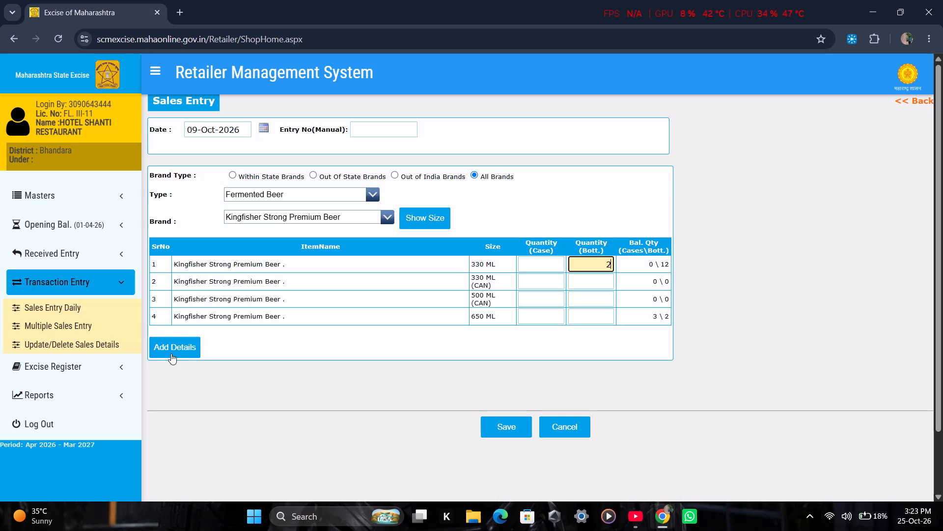
pyautogui.moveTo(172, 354); pyautogui.dragTo(177, 351)
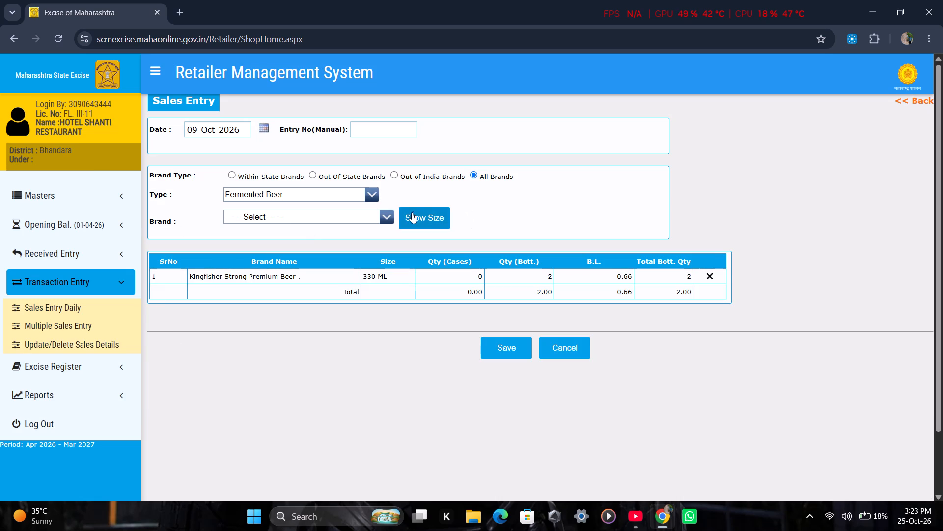
# Under the Spirits type, add Tiger's Barrel sales of 11 bottles of 90 ML (Pet)-100 and 4 bottles of 180 ML.
pyautogui.click(381, 212)
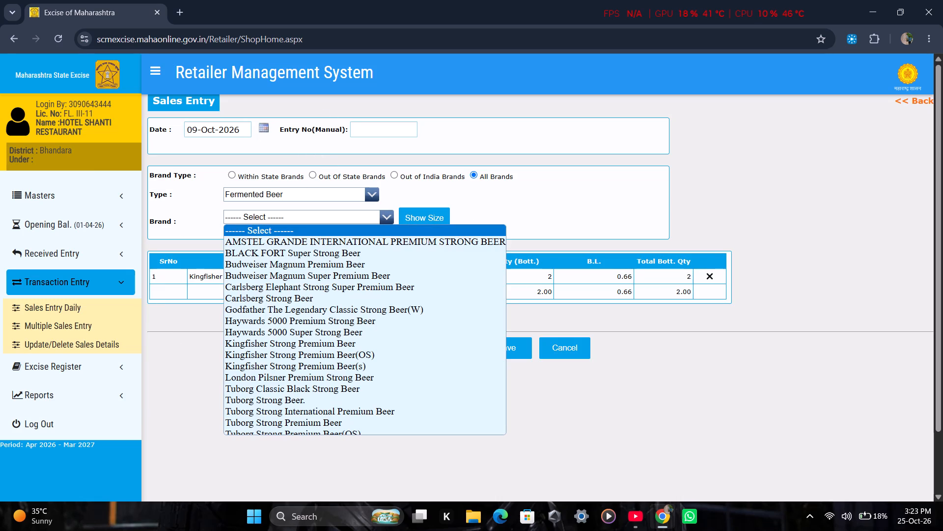
pyautogui.moveTo(599, 200); pyautogui.dragTo(590, 198)
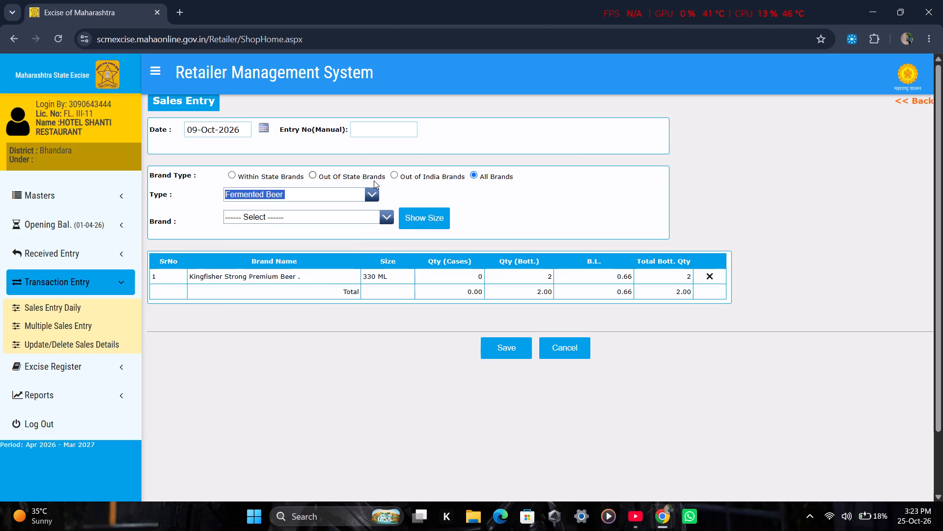
pyautogui.click(371, 186)
pyautogui.click(375, 195)
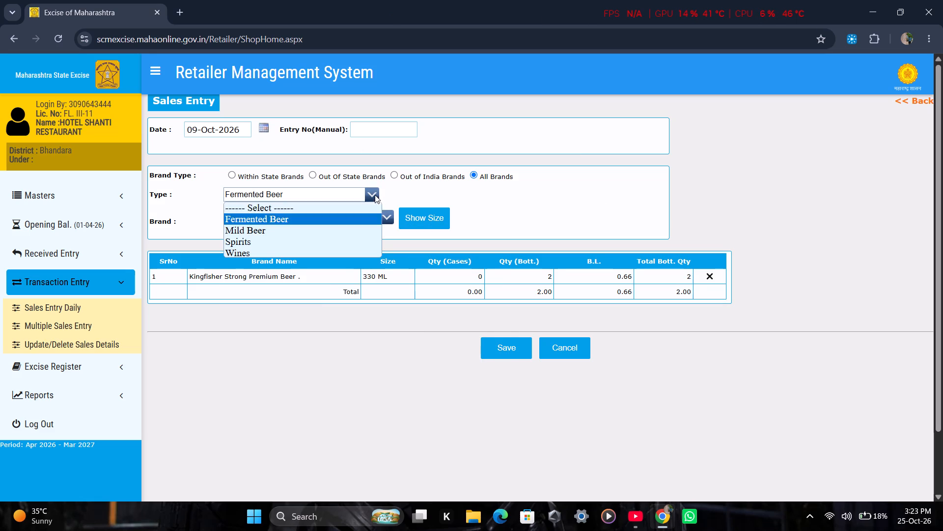
pyautogui.click(345, 242)
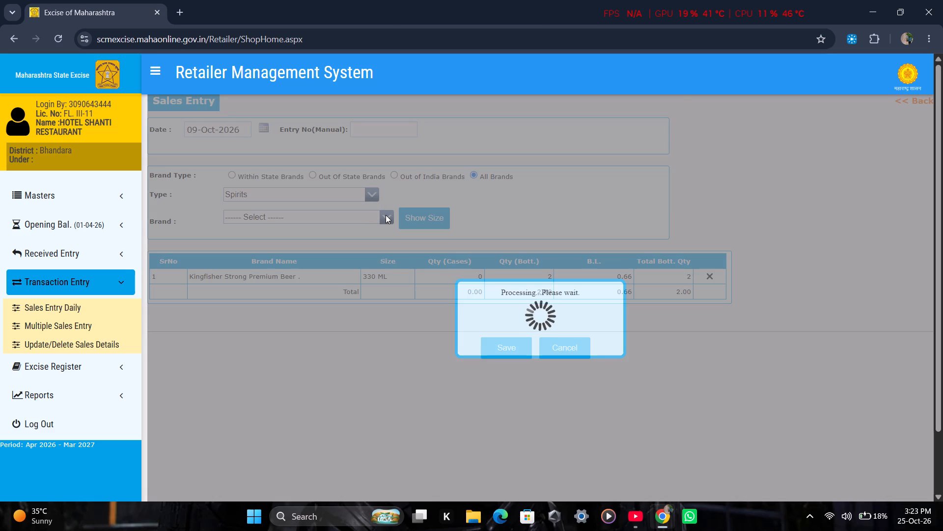
pyautogui.click(387, 212)
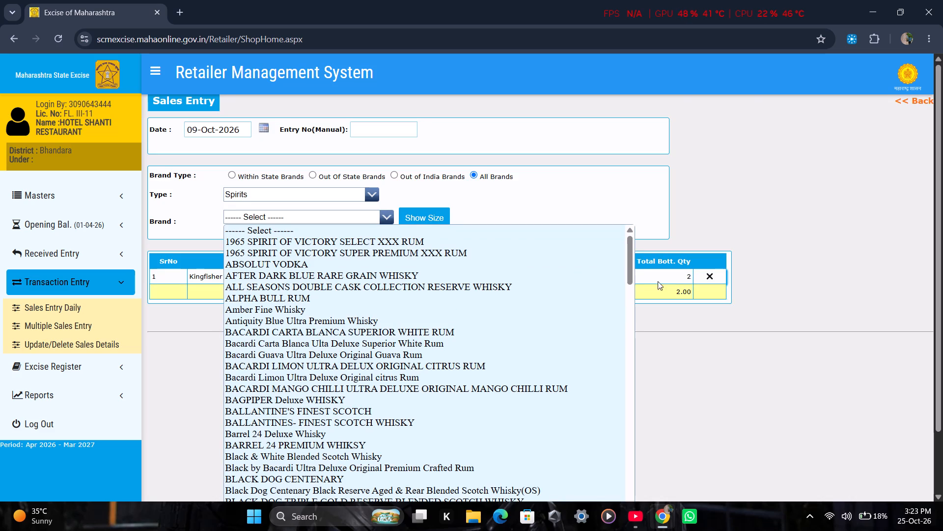
pyautogui.moveTo(632, 251); pyautogui.dragTo(651, 530)
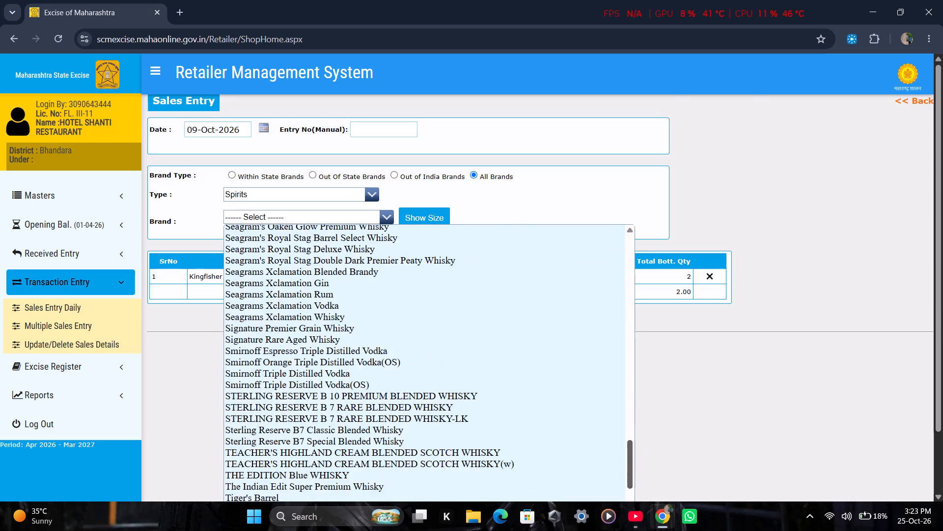
pyautogui.moveTo(651, 530); pyautogui.dragTo(645, 529)
pyautogui.click(587, 429)
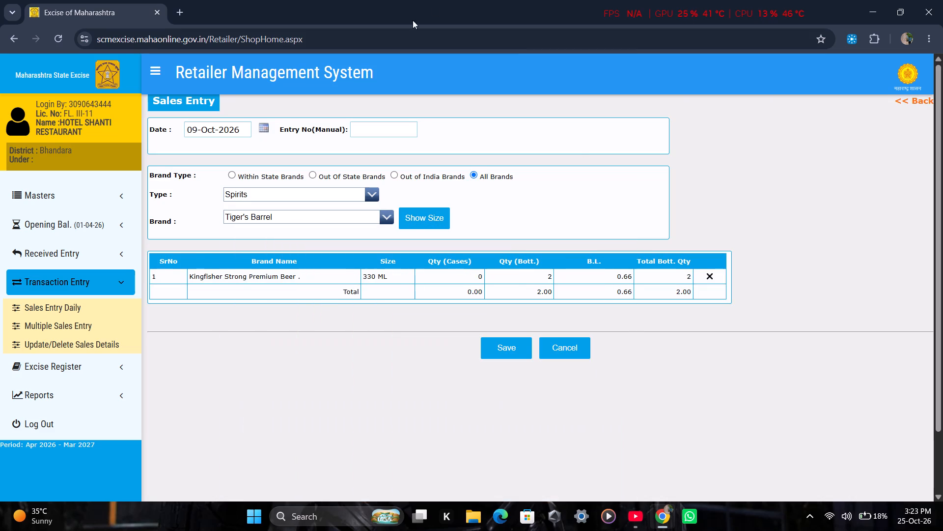
pyautogui.click(421, 215)
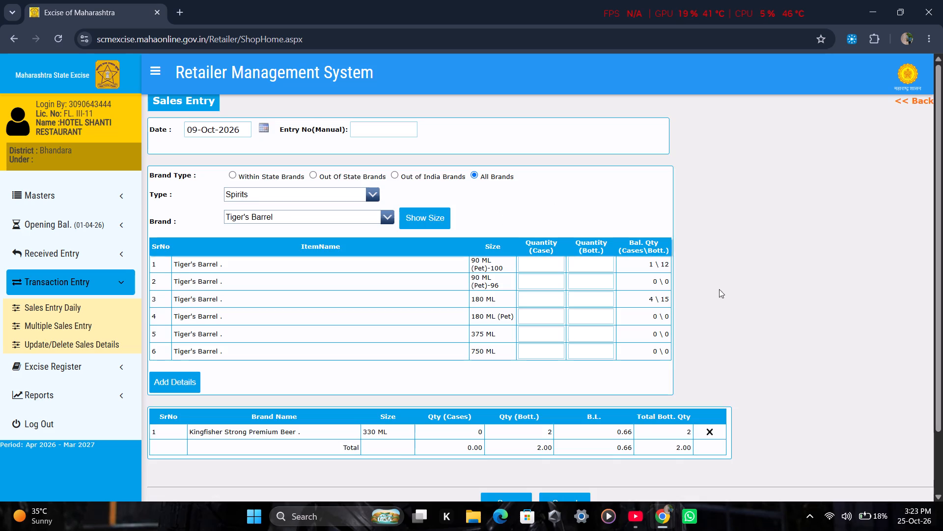
pyautogui.click(602, 268)
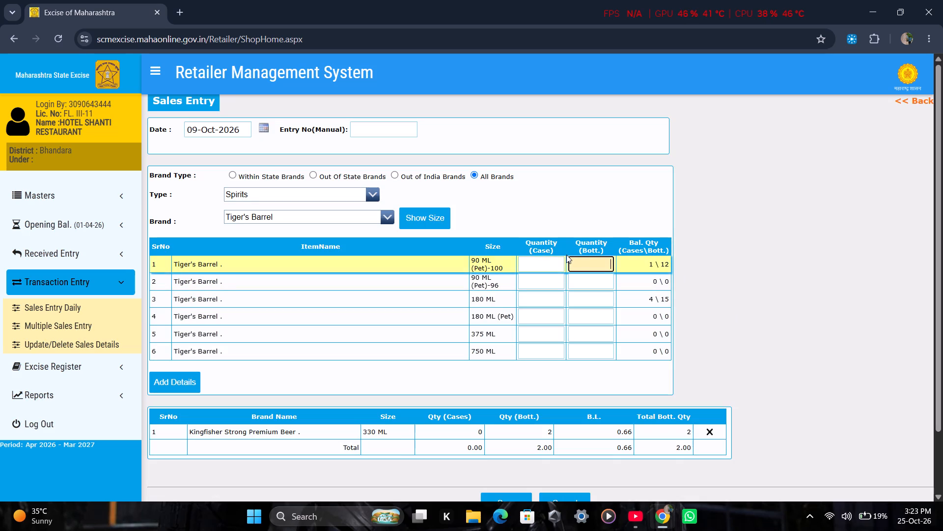
pyautogui.write('11')
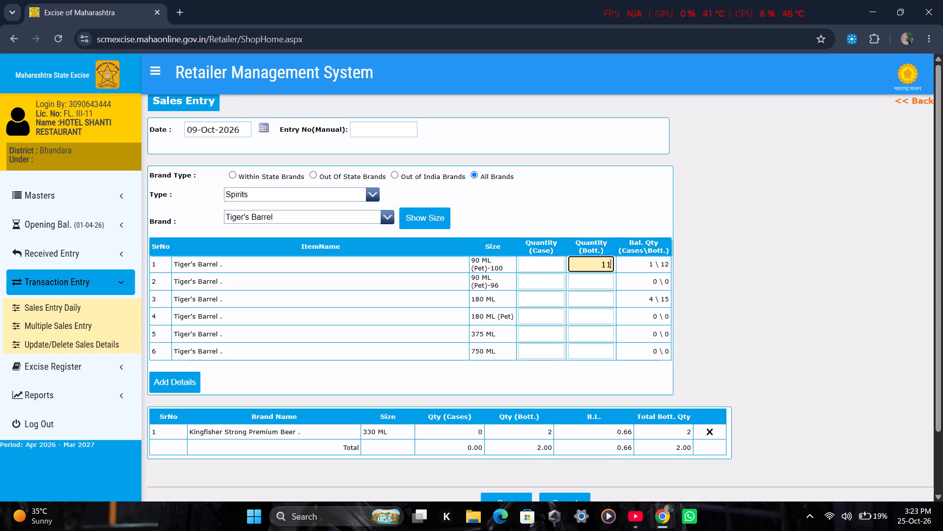
pyautogui.click(582, 294)
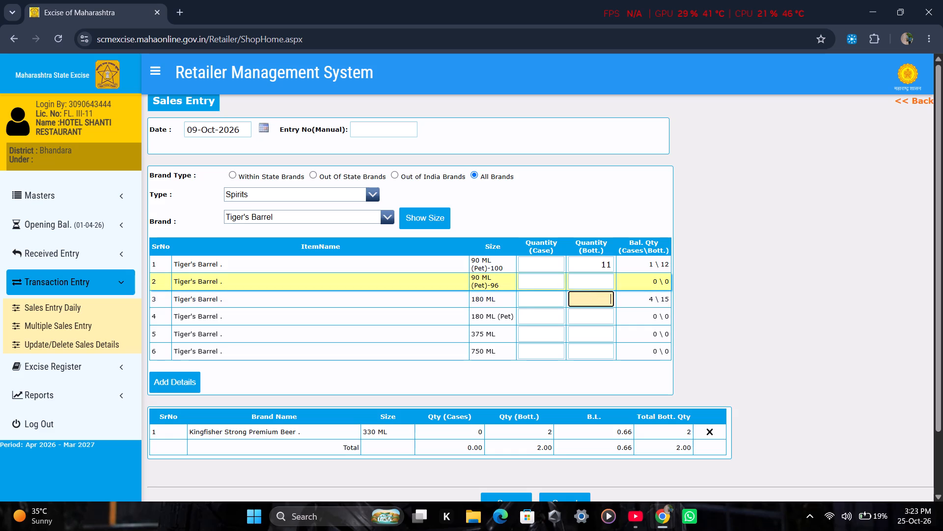
pyautogui.press('4')
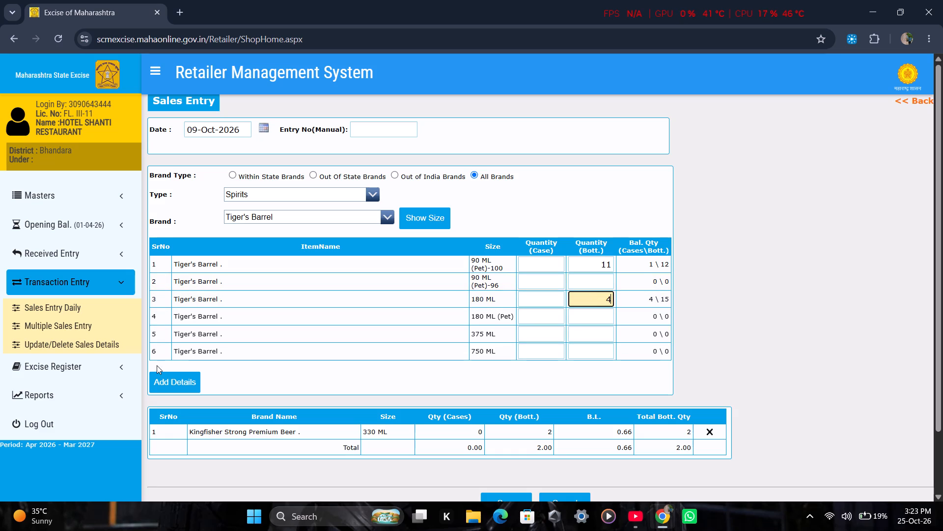
pyautogui.click(160, 386)
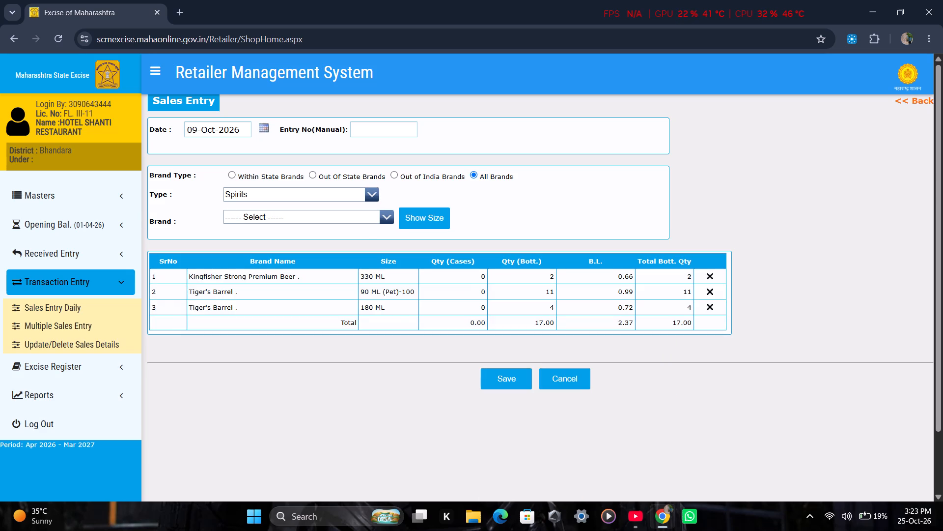
# Add a sale of 4 bottles of Gold Medal Vodka, 180 ML, to the 09-Oct-2026 entry.
pyautogui.click(388, 215)
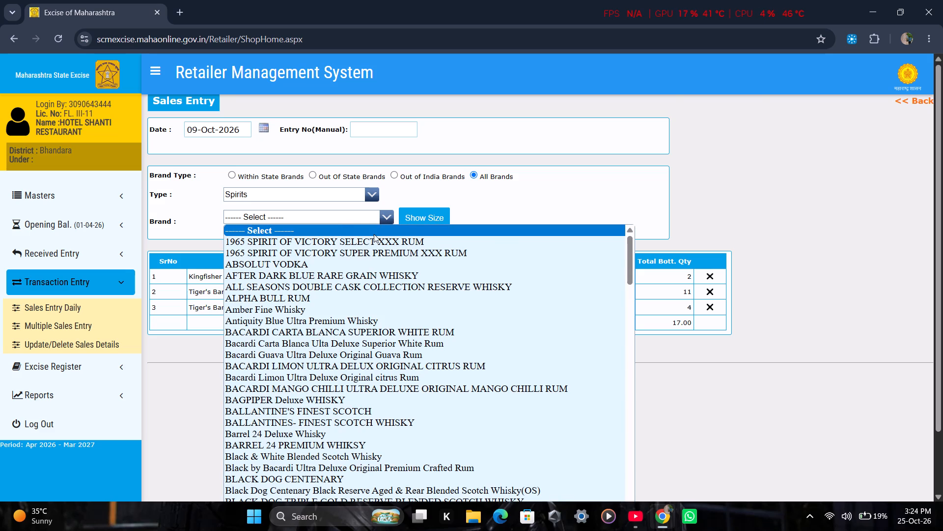
pyautogui.moveTo(630, 256); pyautogui.dragTo(651, 370)
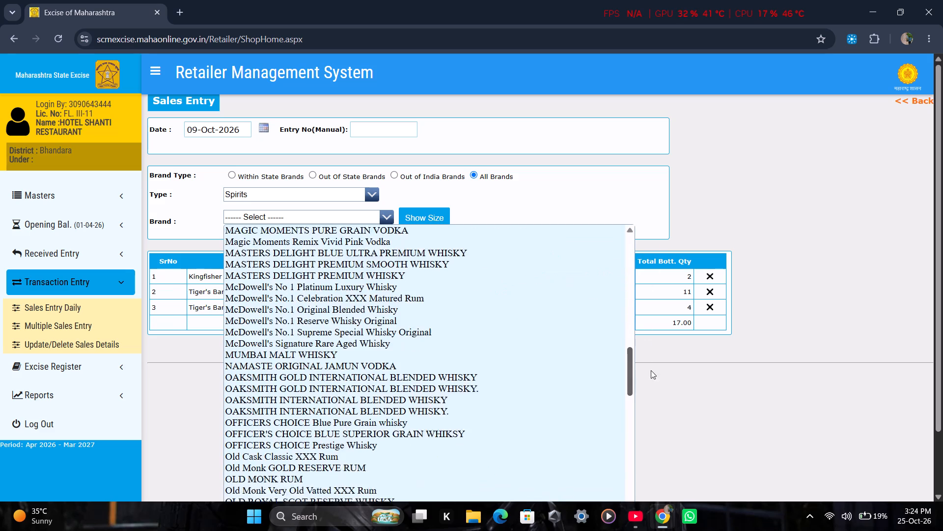
pyautogui.moveTo(651, 370); pyautogui.dragTo(655, 306)
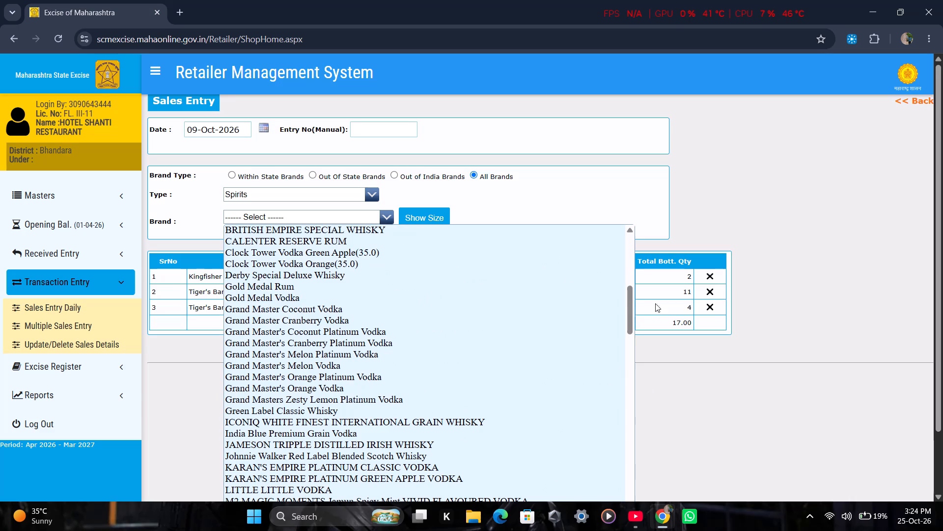
pyautogui.click(577, 302)
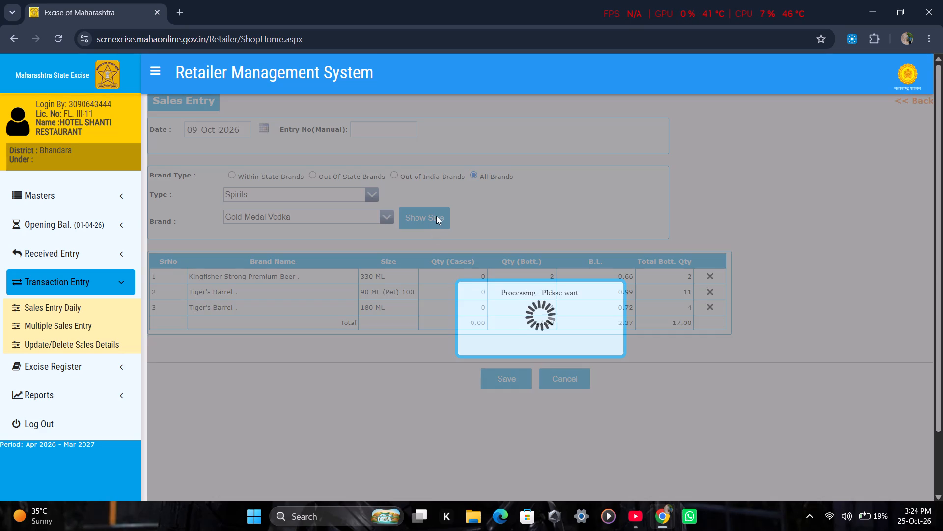
pyautogui.click(435, 213)
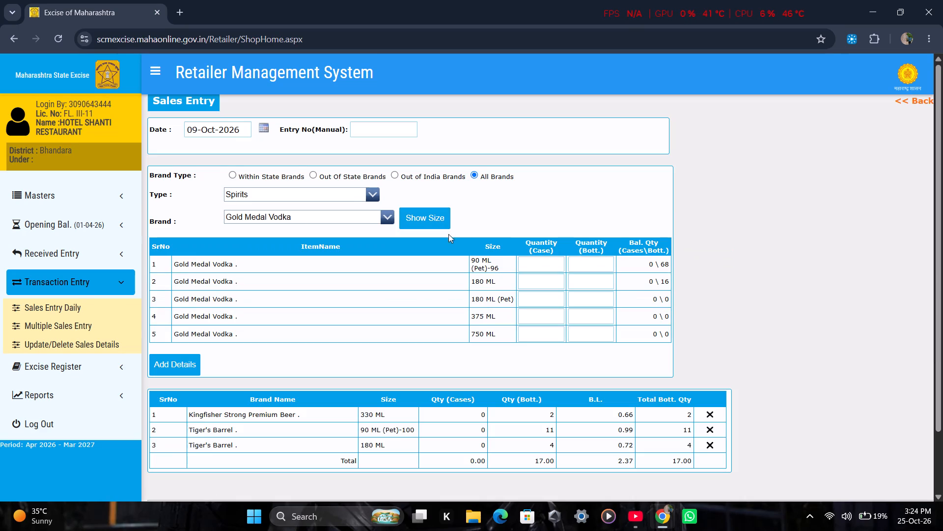
pyautogui.click(608, 271)
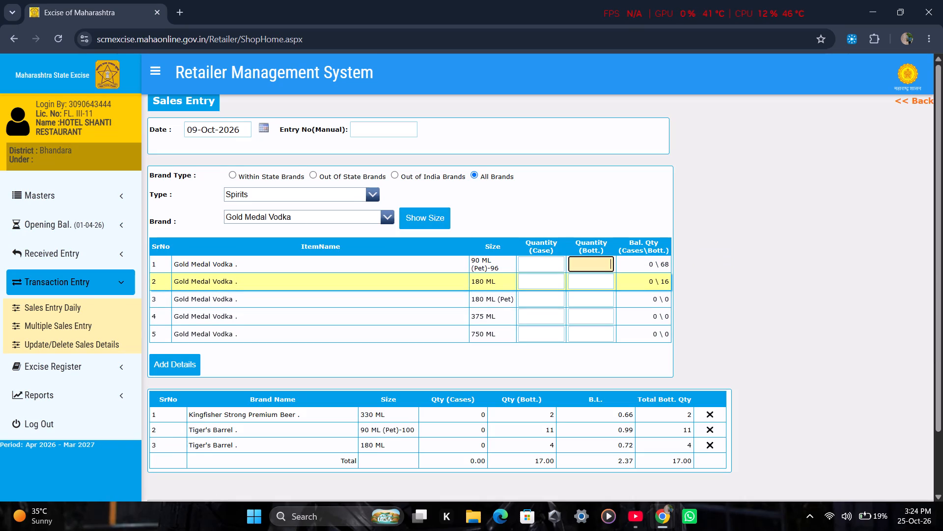
pyautogui.click(580, 278)
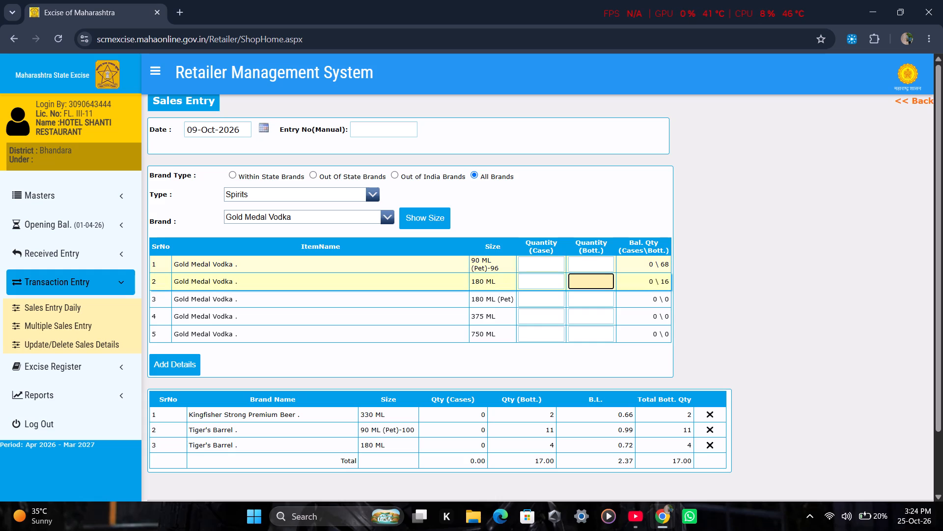
pyautogui.press('4')
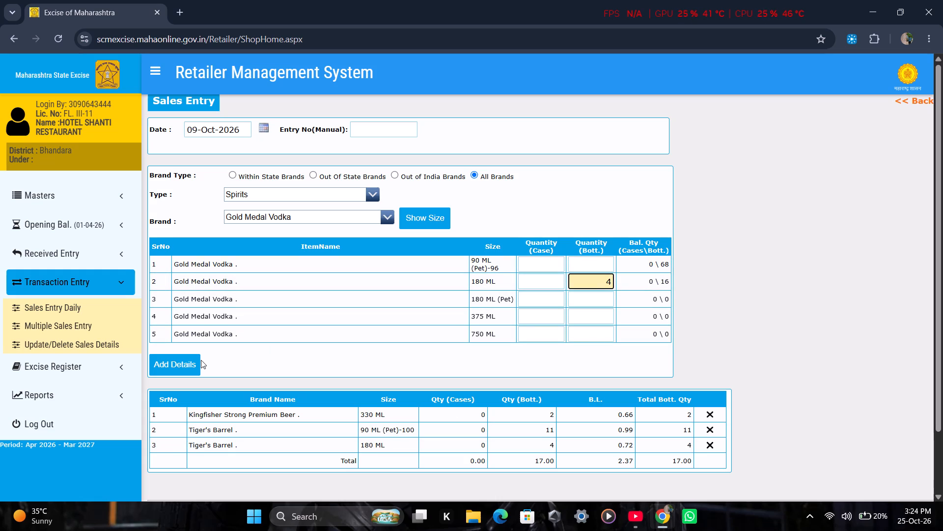
pyautogui.click(185, 355)
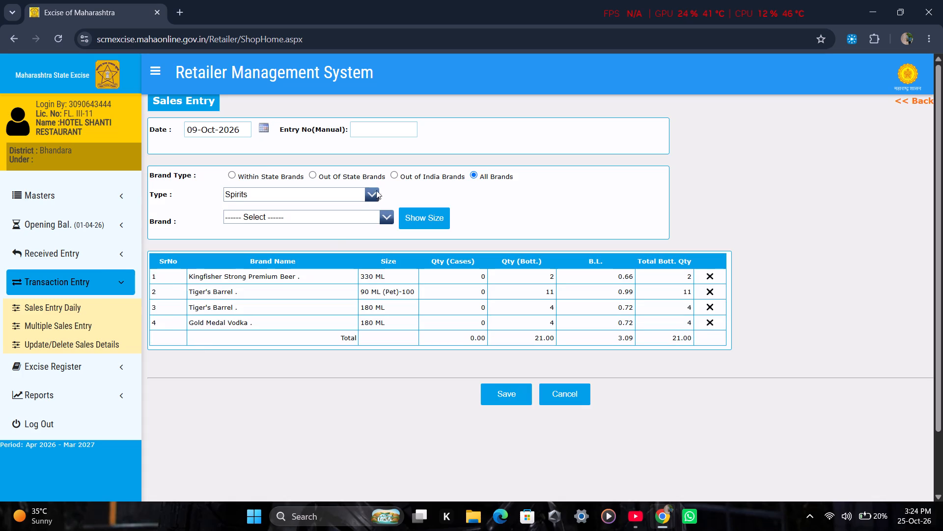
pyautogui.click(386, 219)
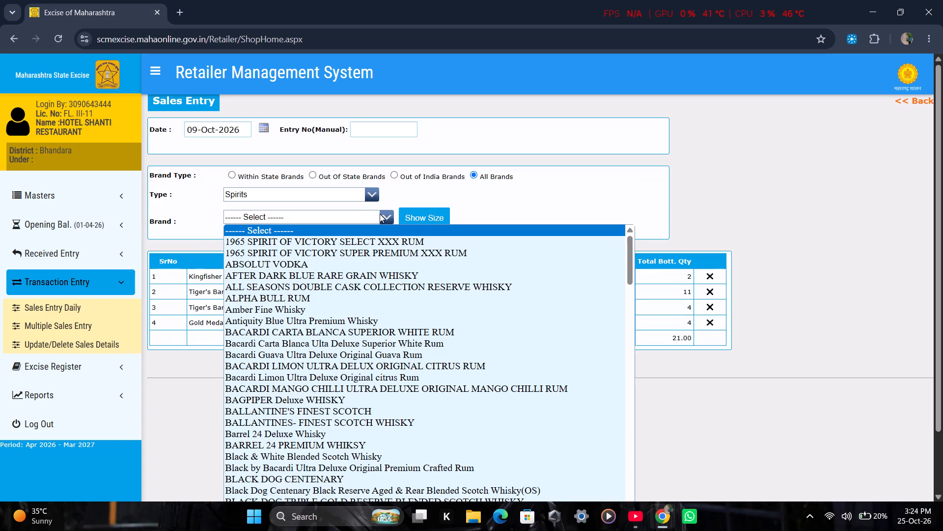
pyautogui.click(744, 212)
# Switch to YouTube, search for "pal" and play the "Pal - Lyrical Video" from Jalebi by Sony Music India.
pyautogui.click(638, 509)
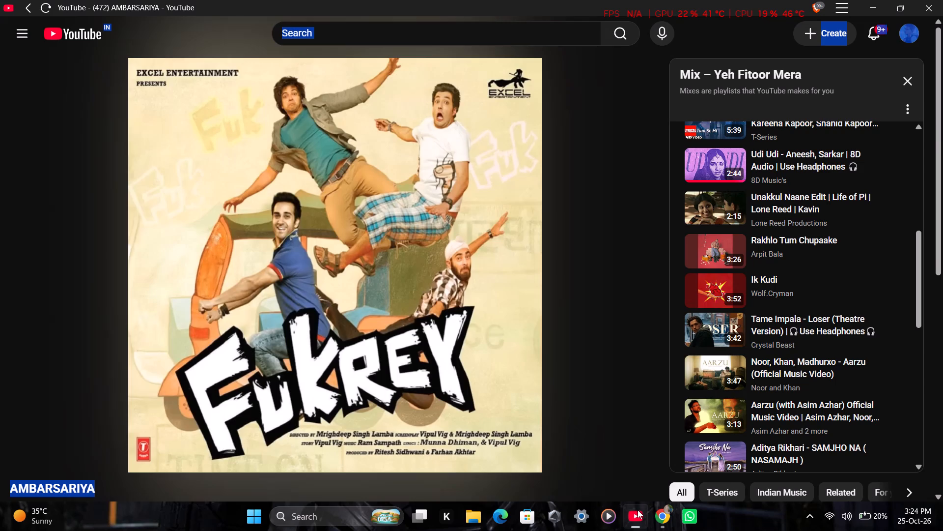
pyautogui.click(628, 33)
pyautogui.click(554, 27)
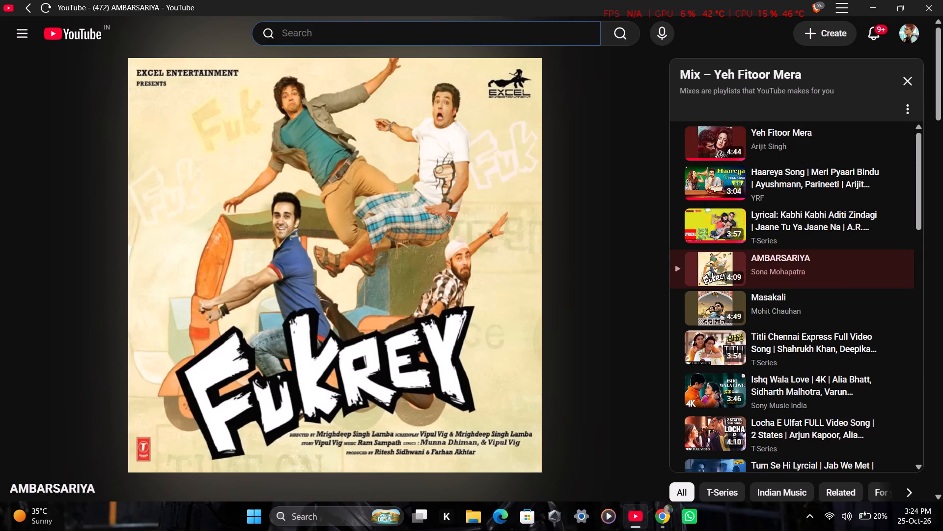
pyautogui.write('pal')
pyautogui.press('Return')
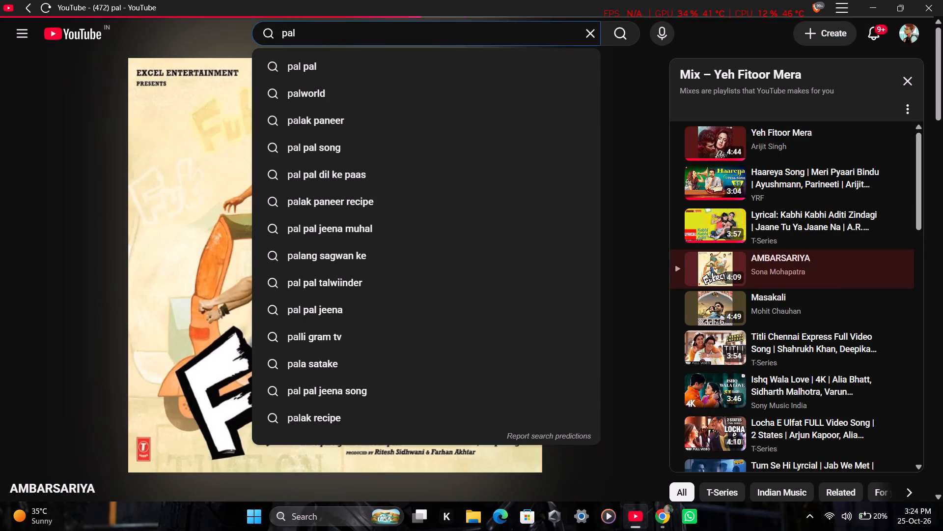
pyautogui.click(602, 166)
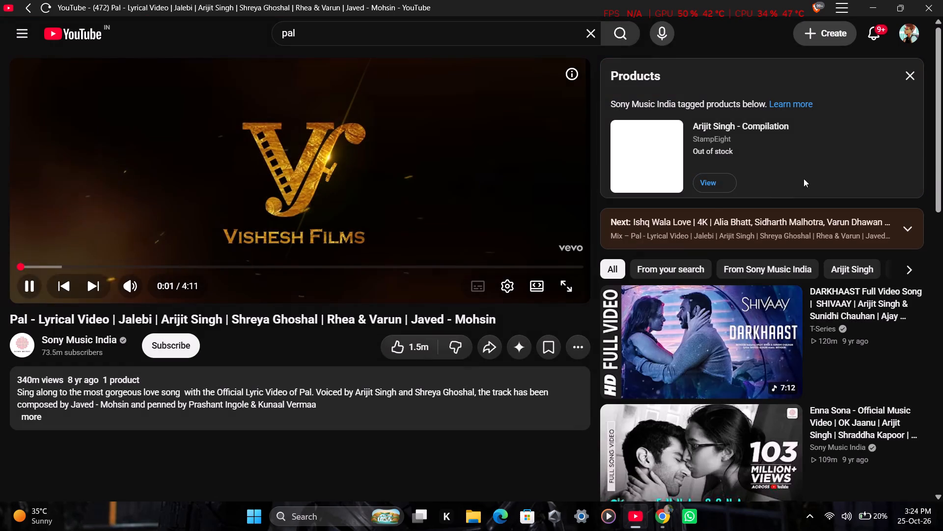
# Expand the mix playlist for the Pal lyrical video and play its first song from that mix.
pyautogui.scroll(-1, 821, 300)
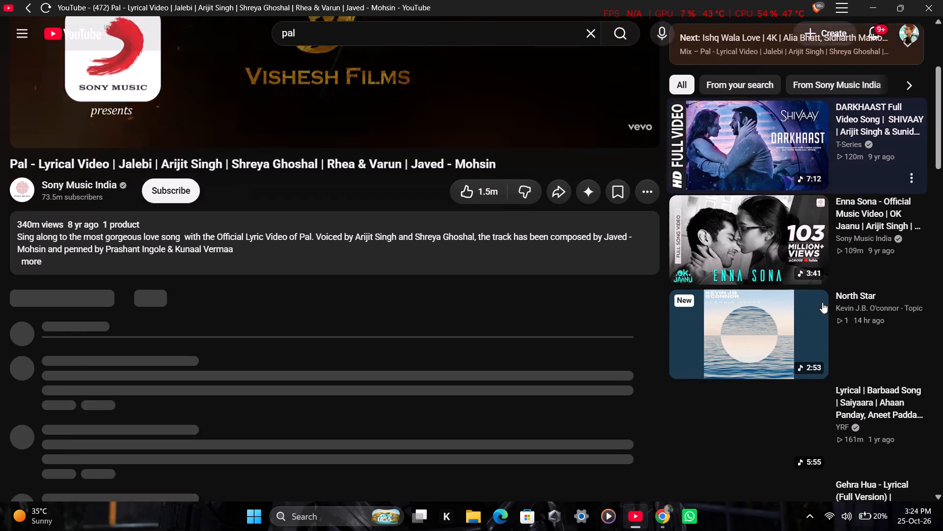
pyautogui.scroll(3, 830, 276)
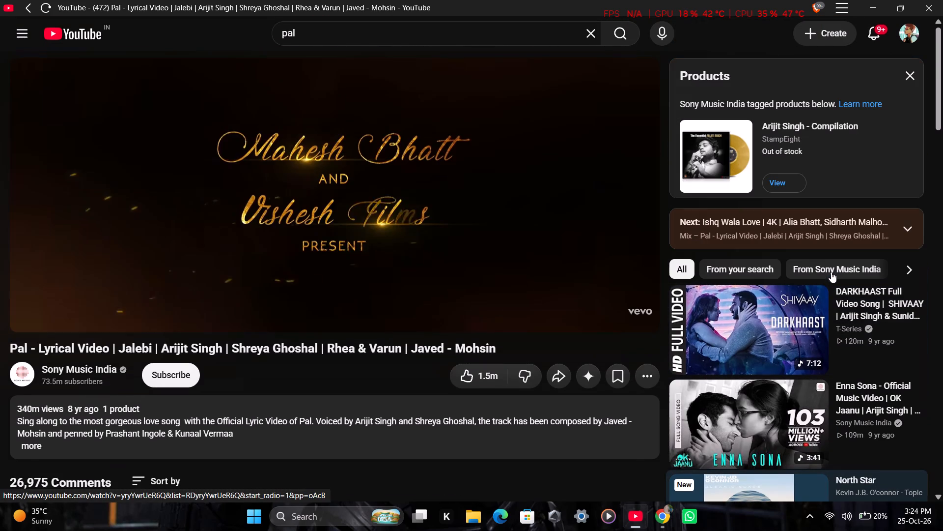
pyautogui.click(906, 224)
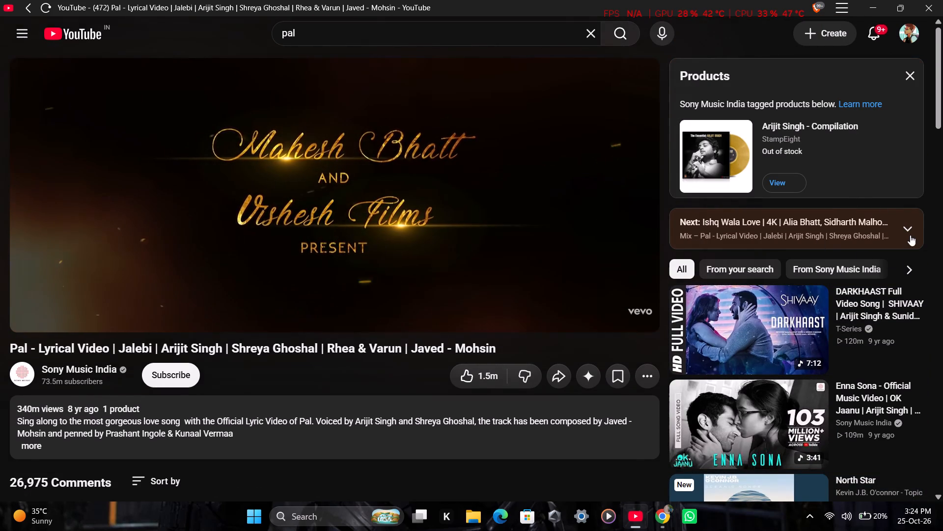
pyautogui.click(909, 224)
pyautogui.click(900, 239)
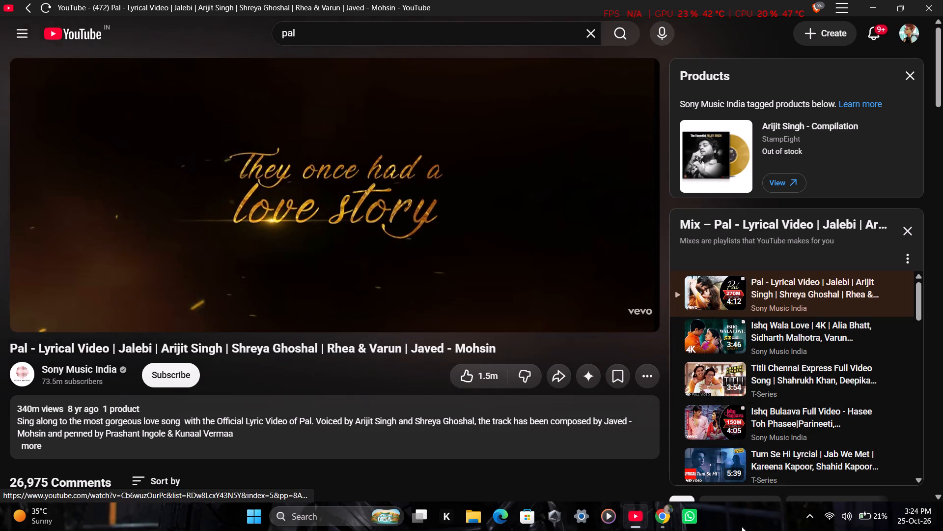
pyautogui.click(808, 290)
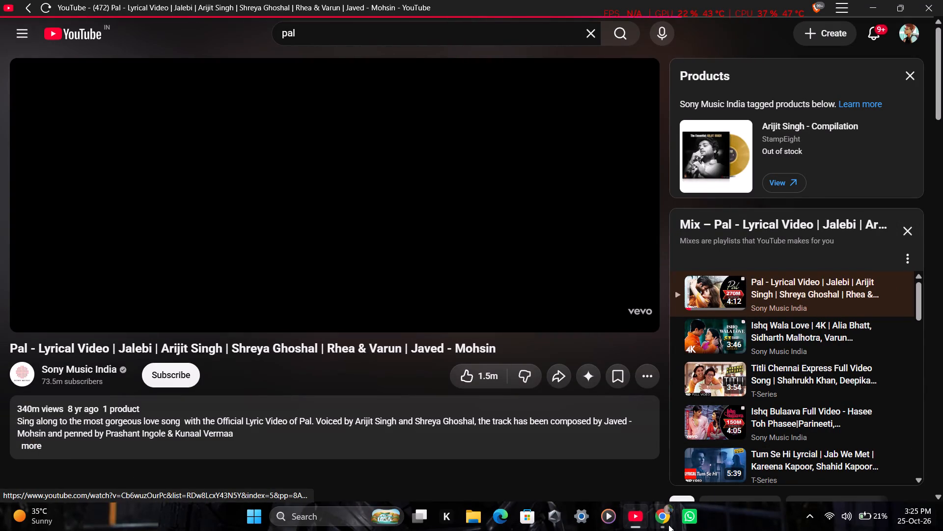
# Switch back to the sales entry in Chrome and add 6 bottles of SAHYADRI GOLD PREMIUM WHISKY, 180 ML.
pyautogui.moveTo(656, 515); pyautogui.dragTo(656, 509)
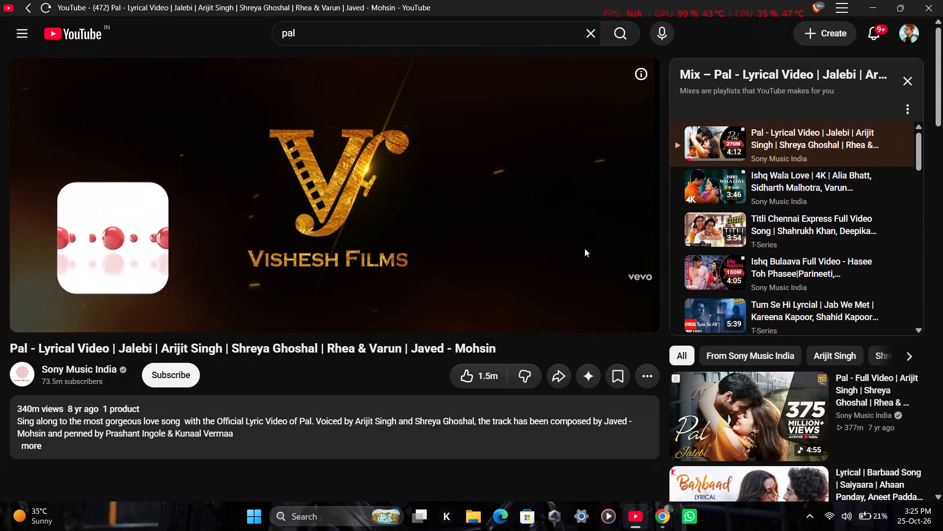
pyautogui.moveTo(669, 519); pyautogui.dragTo(668, 514)
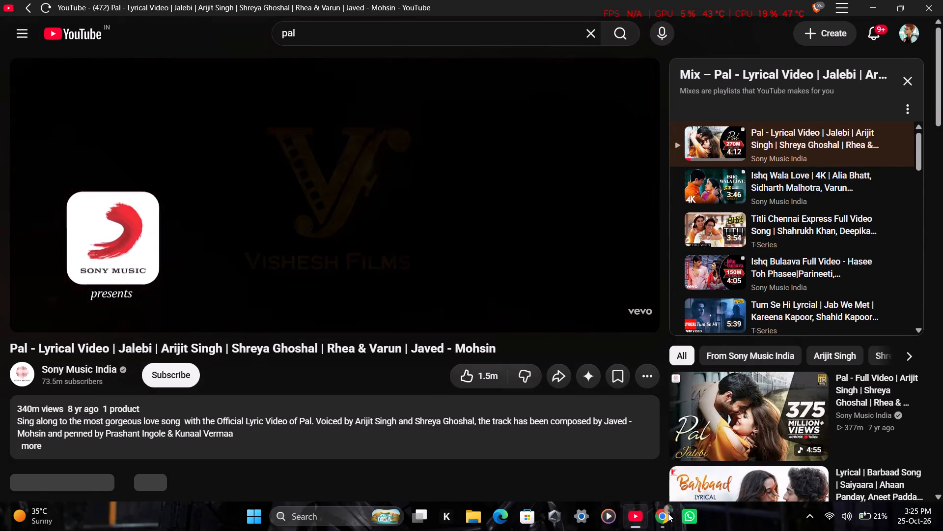
pyautogui.click(664, 519)
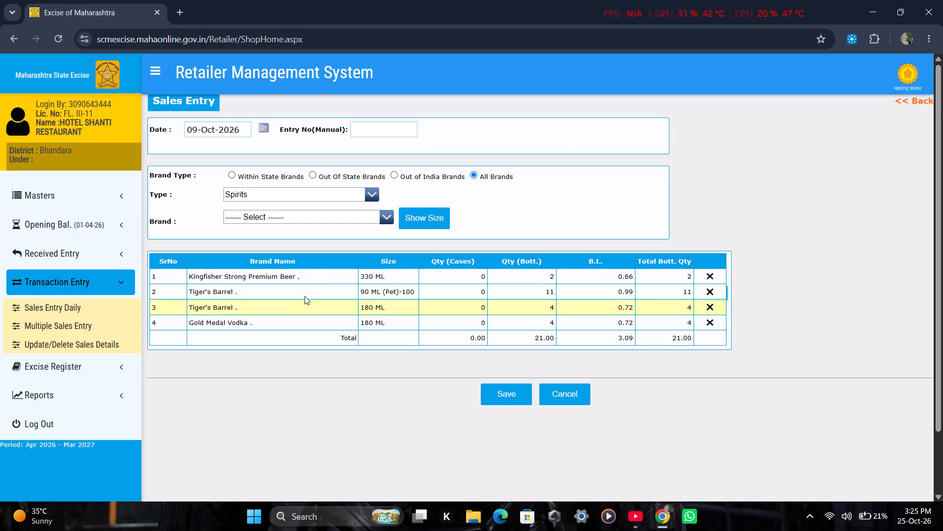
pyautogui.click(386, 213)
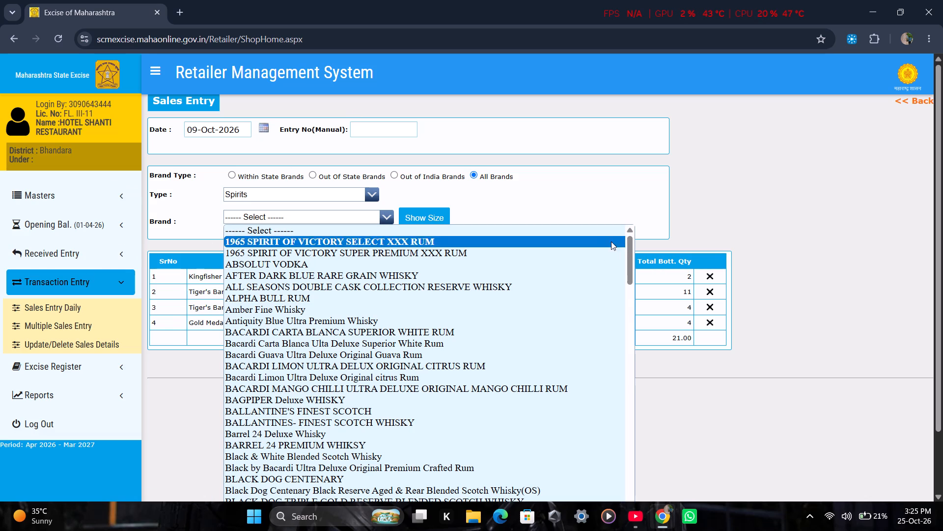
pyautogui.moveTo(630, 261); pyautogui.dragTo(652, 398)
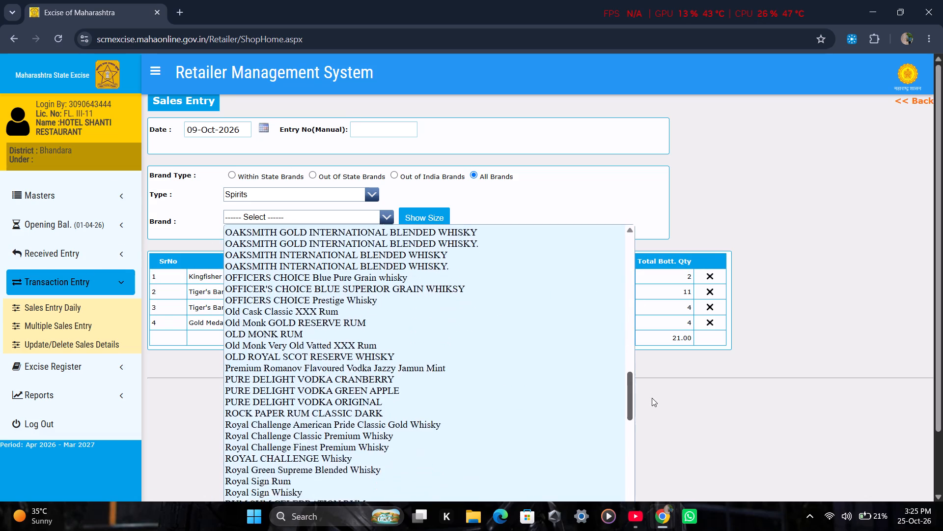
pyautogui.moveTo(652, 398); pyautogui.dragTo(649, 413)
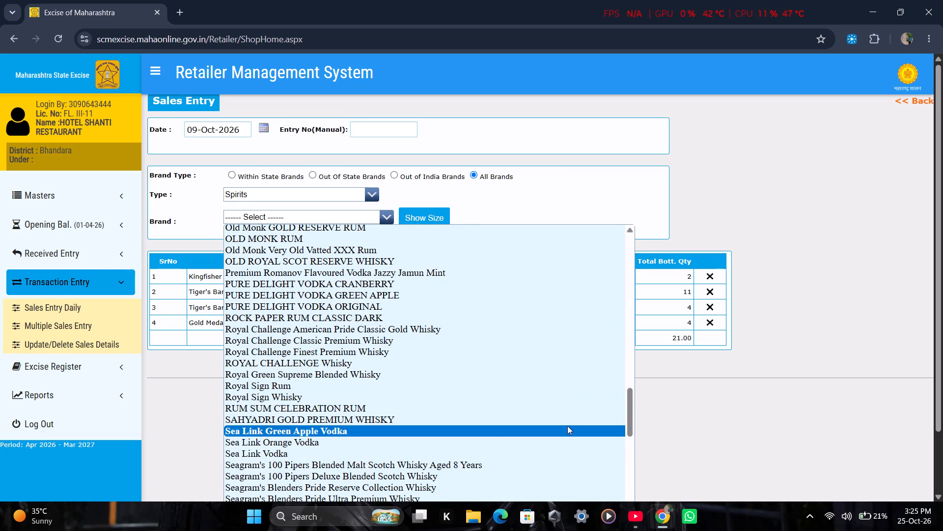
pyautogui.moveTo(568, 422); pyautogui.dragTo(568, 417)
pyautogui.click(445, 228)
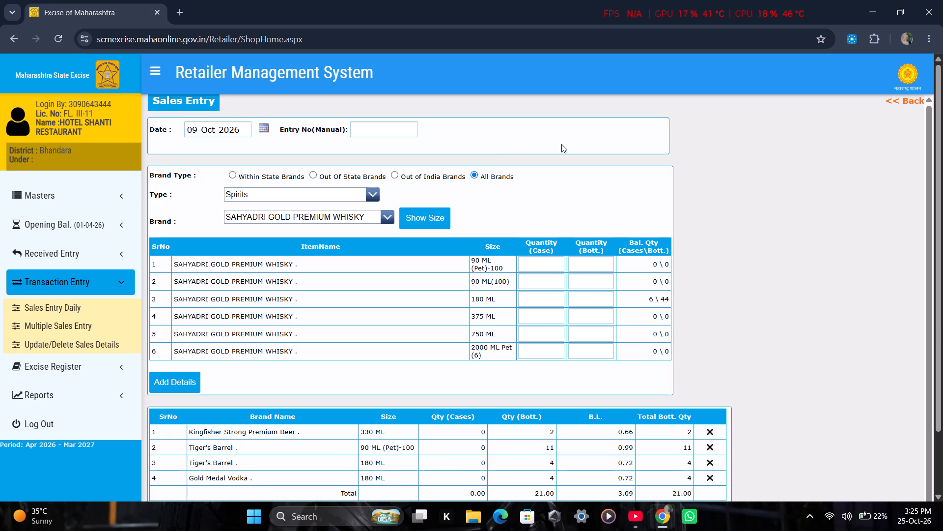
pyautogui.click(602, 297)
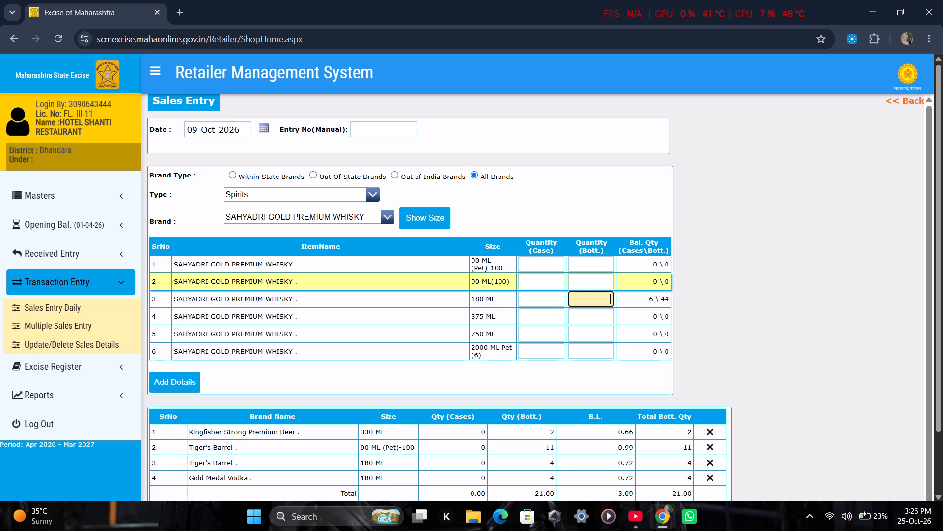
pyautogui.press('6')
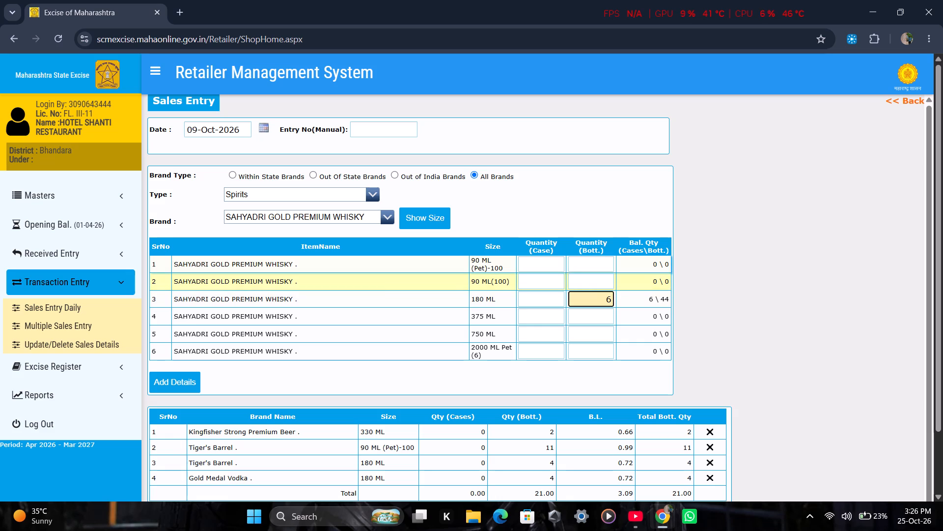
pyautogui.click(192, 378)
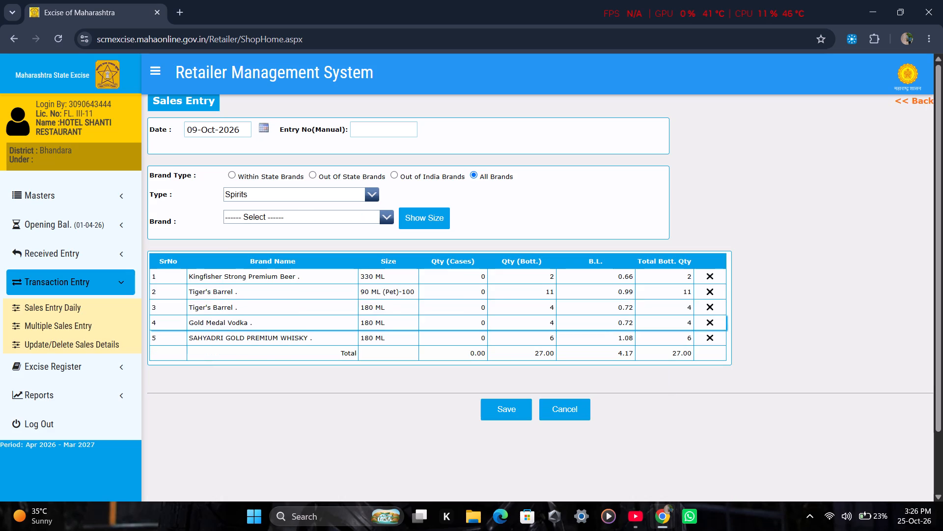
# Add a sale of 3 bottles of MASTERS DELIGHT PREMIUM SMOOTH WHISKY, 180 ML, to the 09-Oct-2026 entry.
pyautogui.click(391, 216)
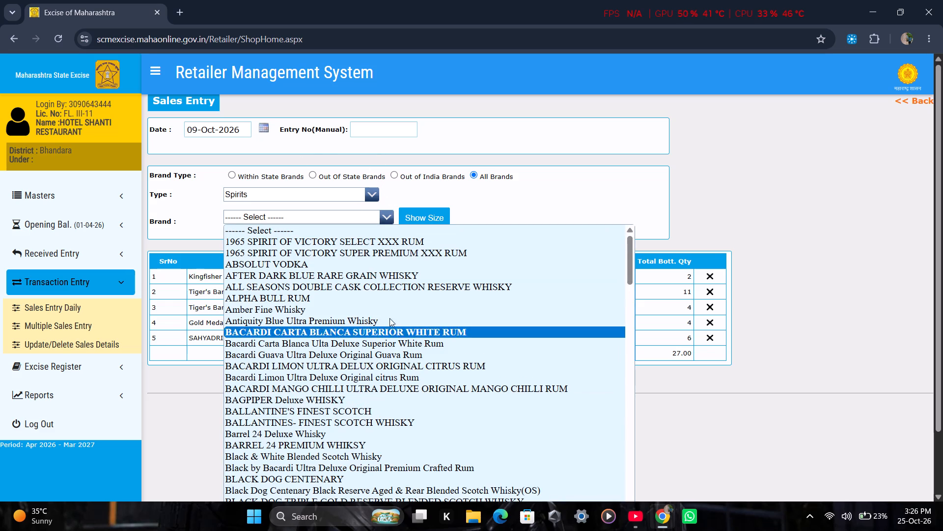
pyautogui.scroll(-6, 388, 311)
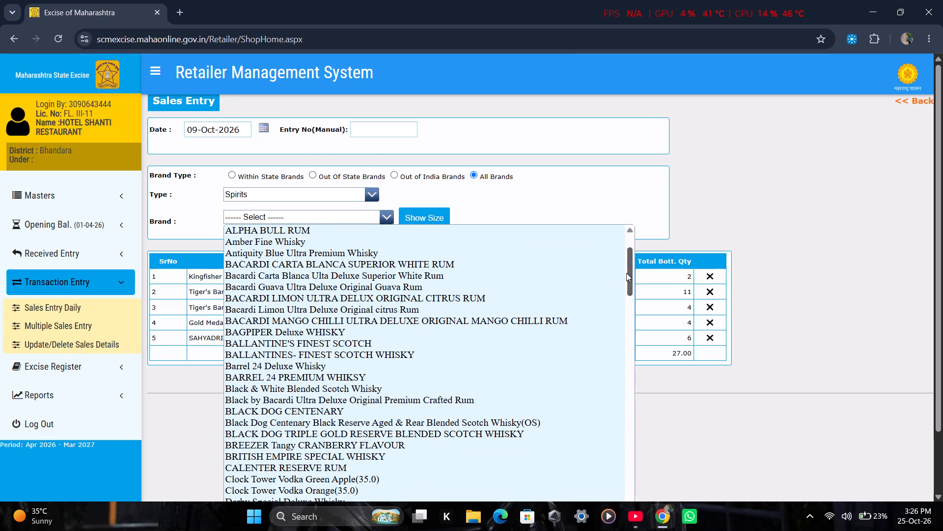
pyautogui.moveTo(626, 273); pyautogui.dragTo(636, 356)
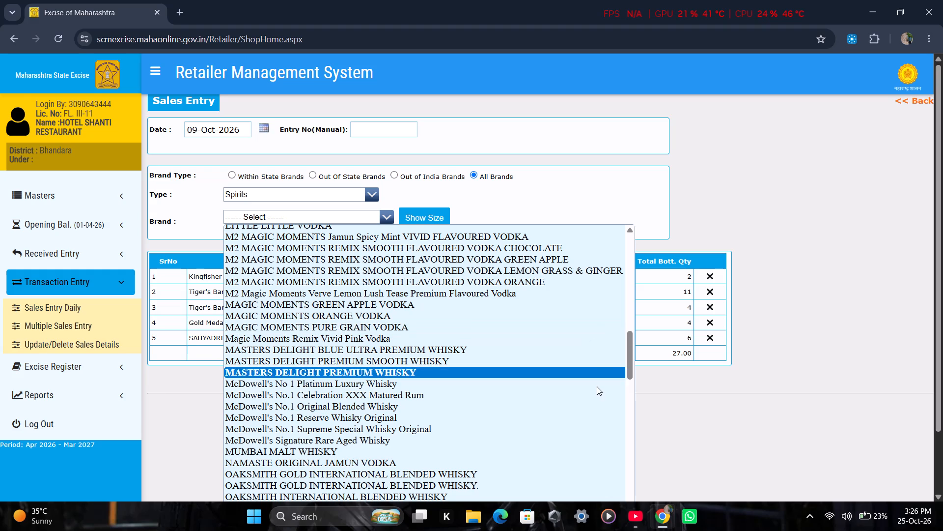
pyautogui.click(602, 359)
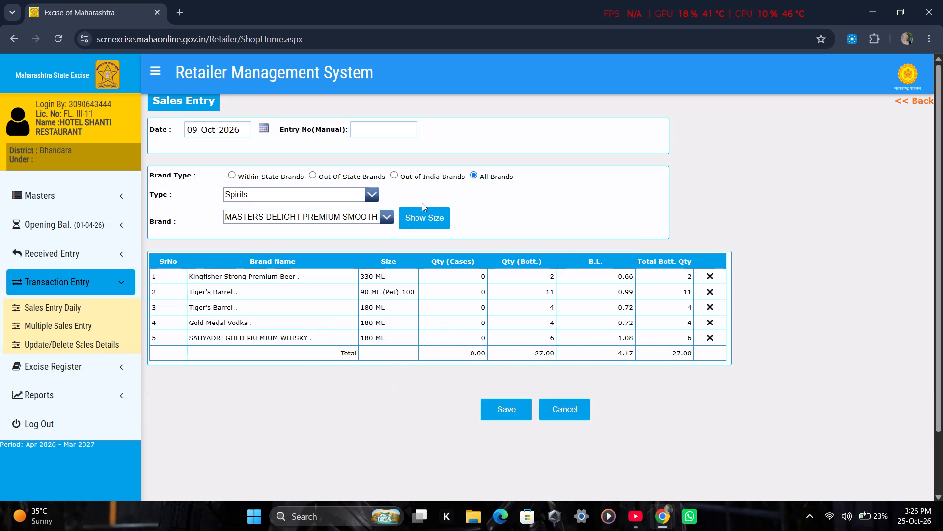
pyautogui.click(421, 213)
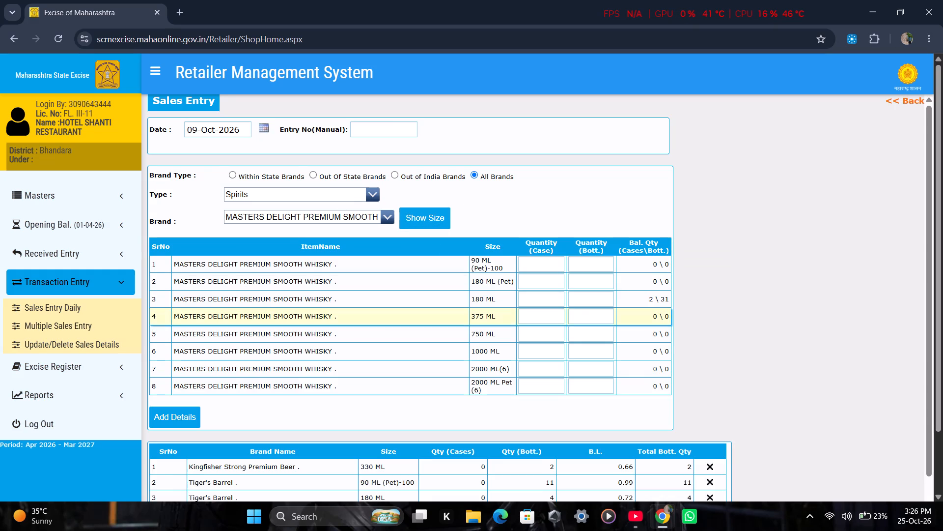
pyautogui.click(582, 301)
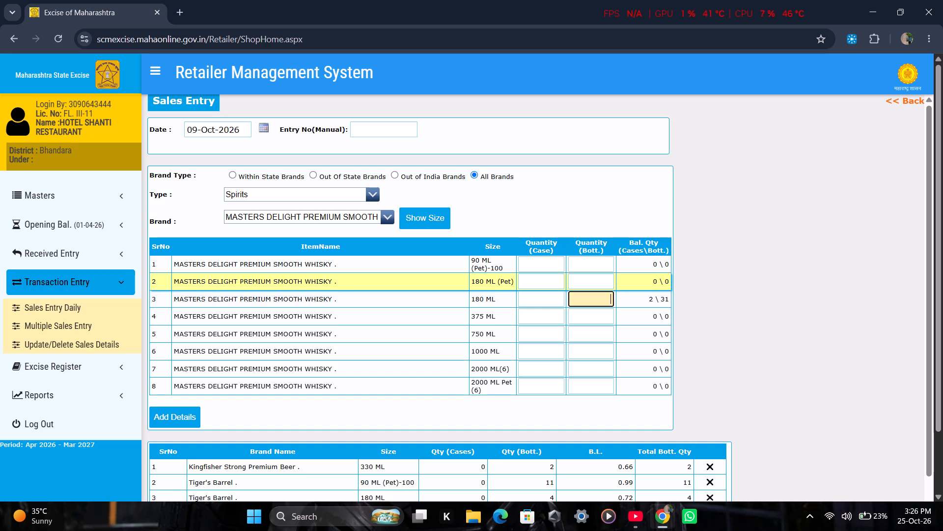
pyautogui.press('3')
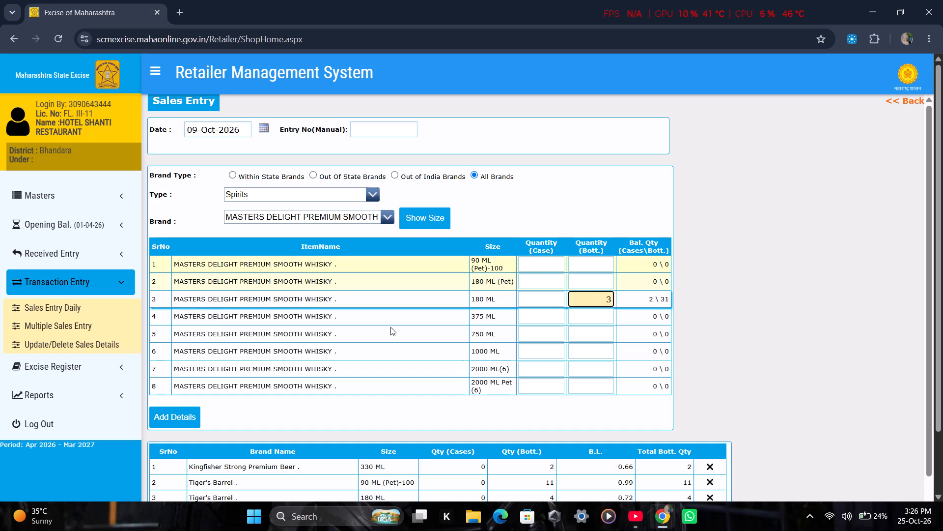
pyautogui.click(176, 416)
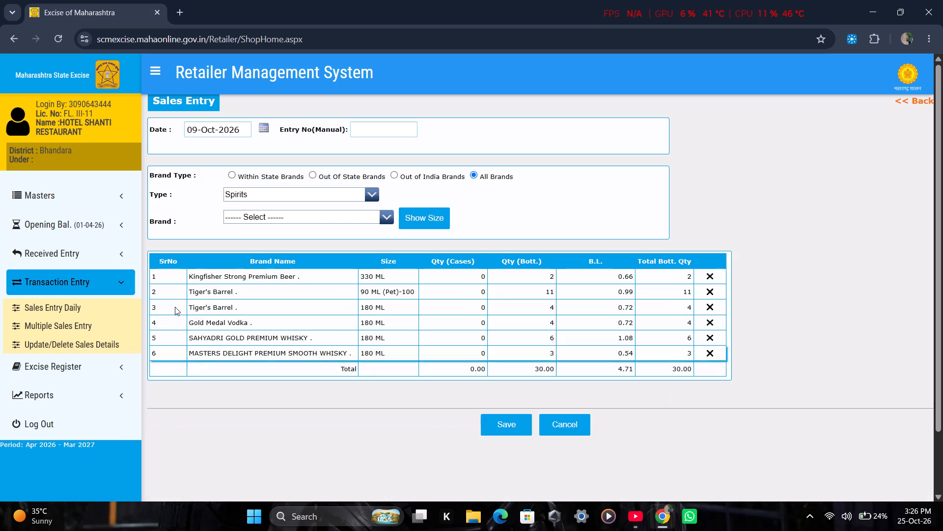
# Add a sale of 3 bottles of MUMBAI MALT WHISKY, 180 ML(50), to the 09-Oct-2026 entry.
pyautogui.click(388, 209)
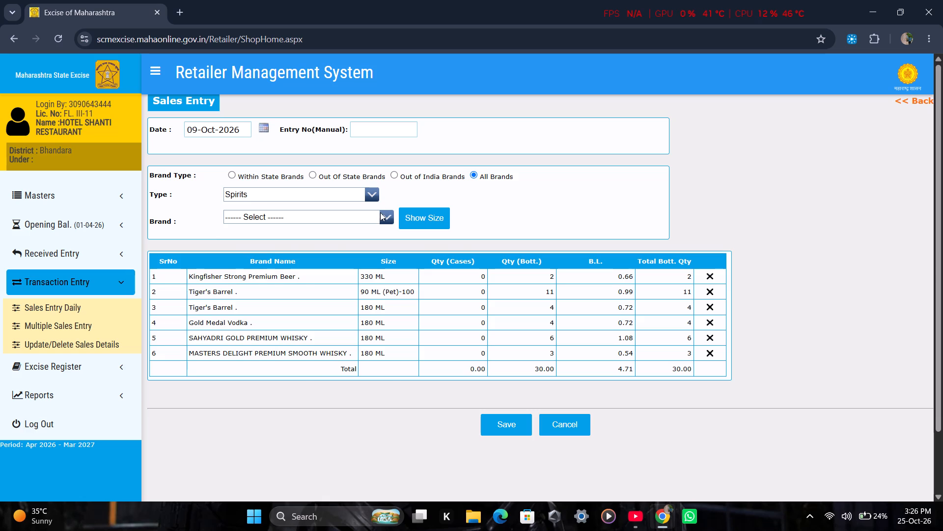
pyautogui.click(382, 217)
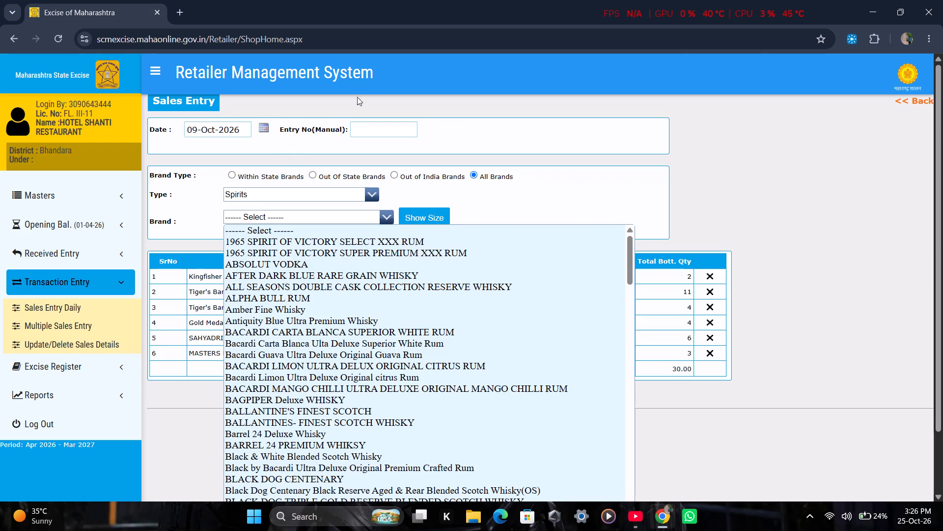
pyautogui.moveTo(626, 264); pyautogui.dragTo(638, 337)
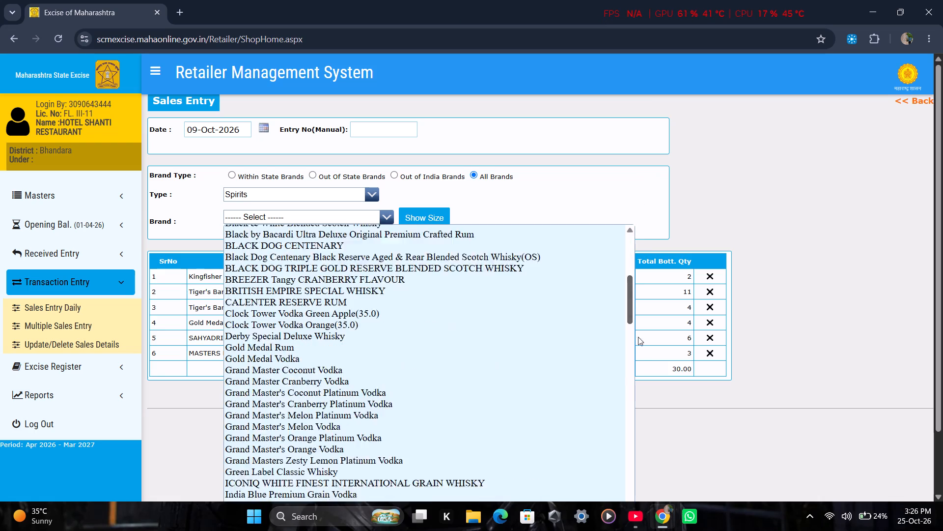
pyautogui.moveTo(638, 337); pyautogui.dragTo(638, 352)
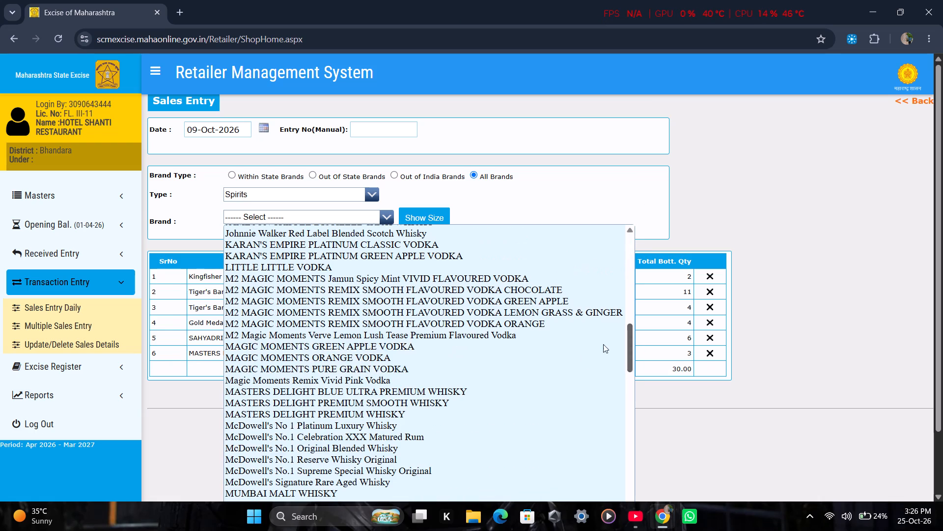
pyautogui.click(481, 489)
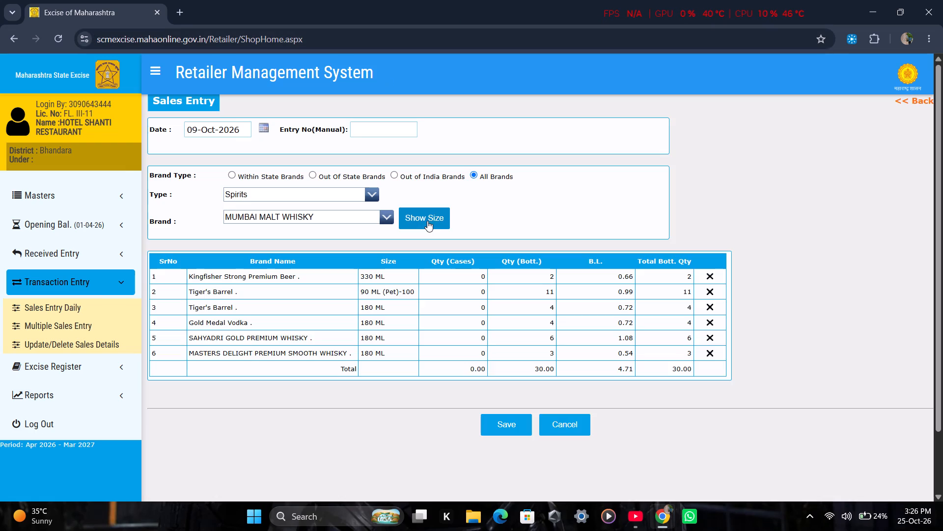
pyautogui.click(427, 221)
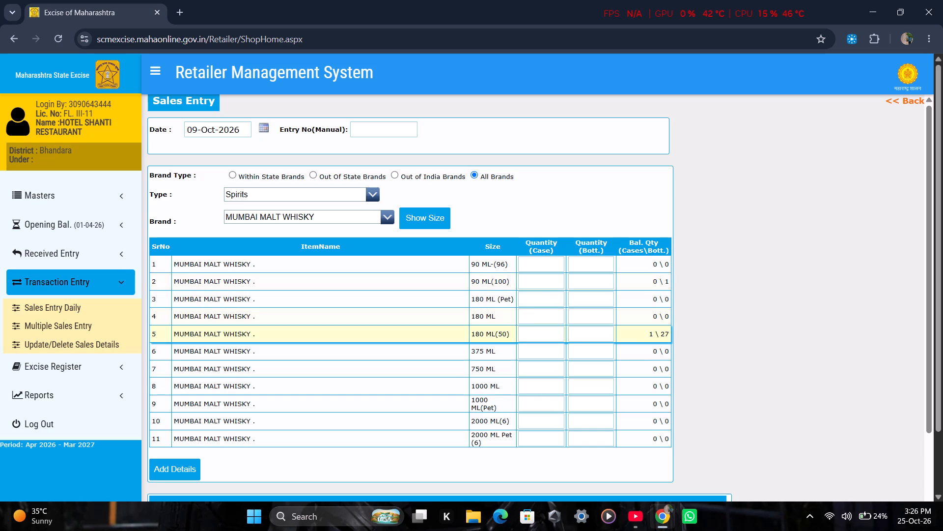
pyautogui.click(593, 337)
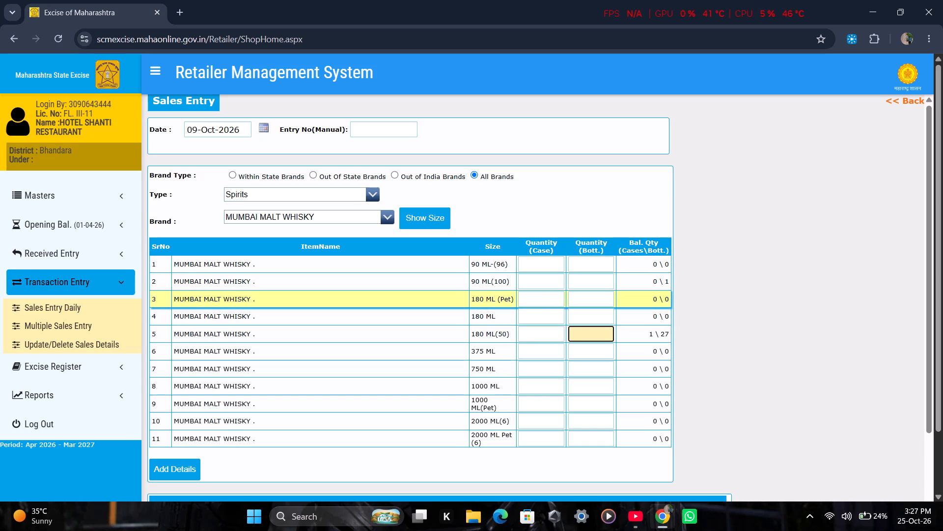
pyautogui.press('3')
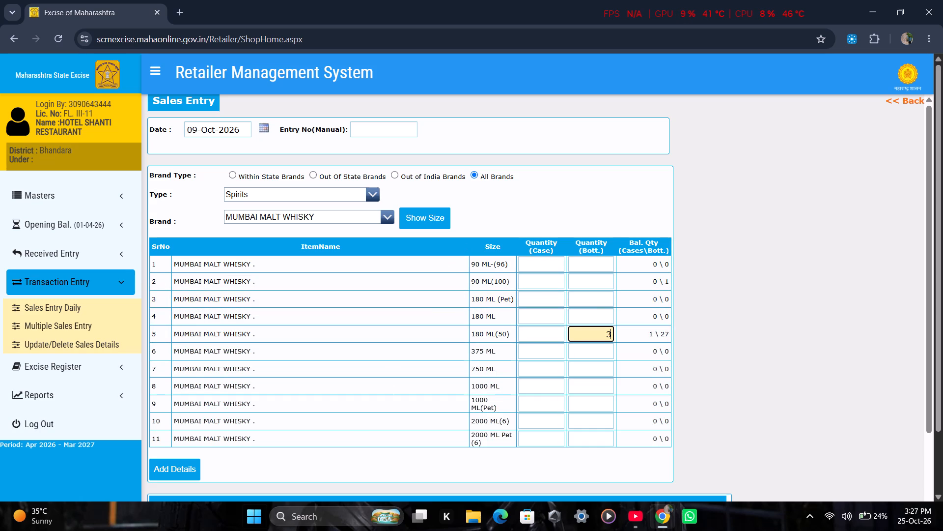
pyautogui.click(191, 462)
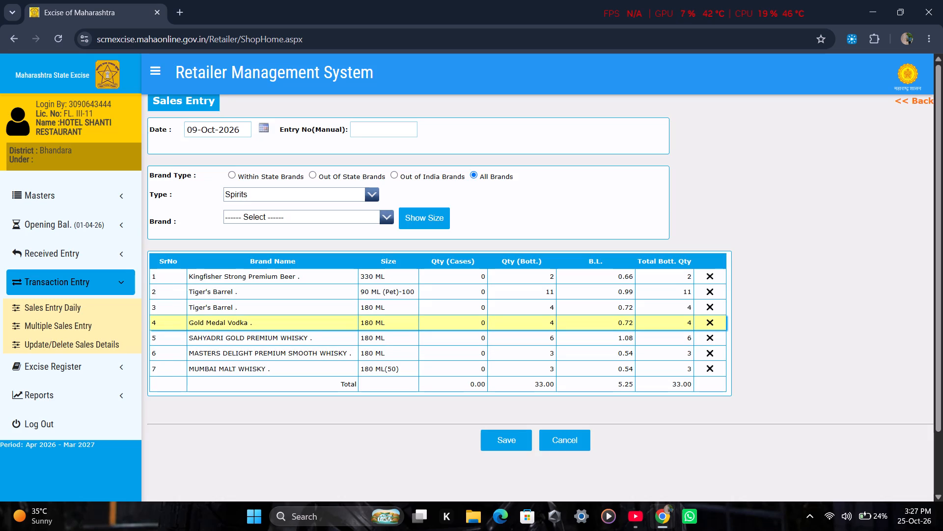
# Add a sale of 6 bottles of OLD ROYAL SCOT RESERVE WHISKY, 180 ML, to the 09-Oct-2026 entry.
pyautogui.click(381, 213)
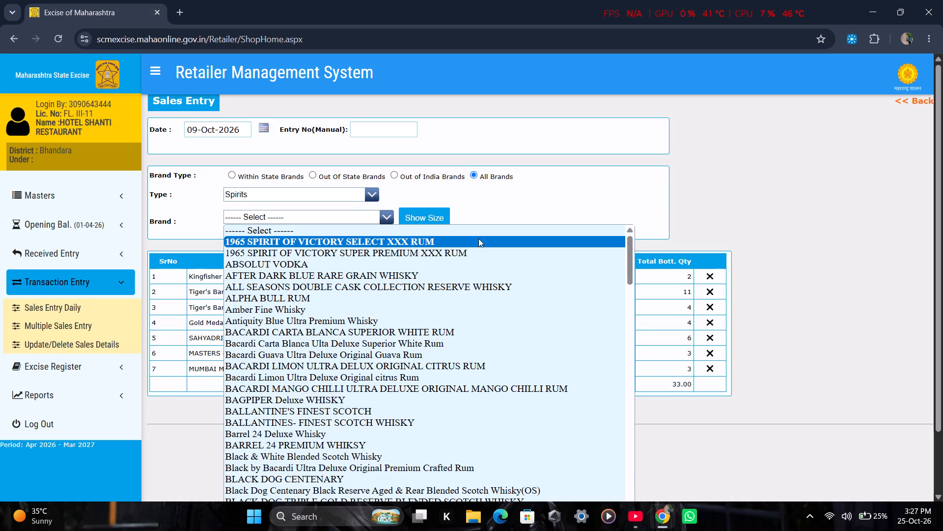
pyautogui.moveTo(630, 252); pyautogui.dragTo(641, 371)
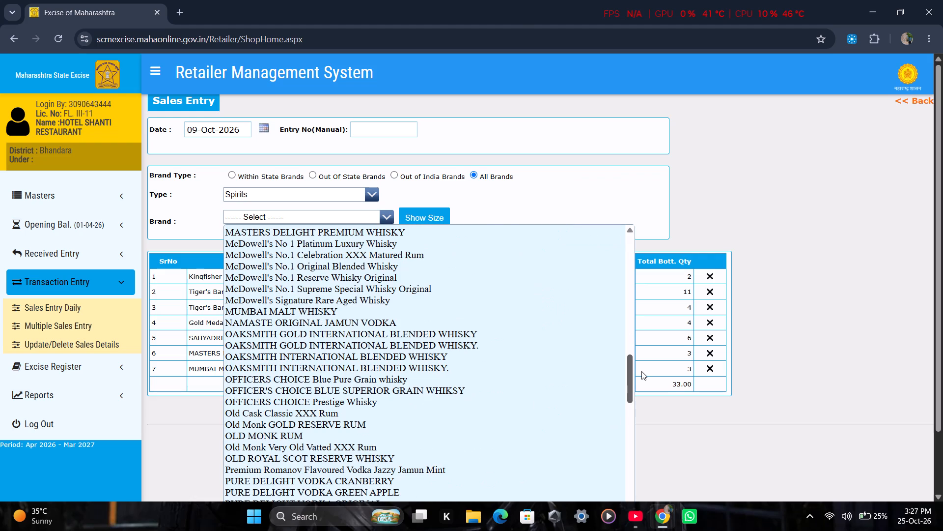
pyautogui.moveTo(641, 371); pyautogui.dragTo(640, 359)
pyautogui.scroll(-2, 565, 337)
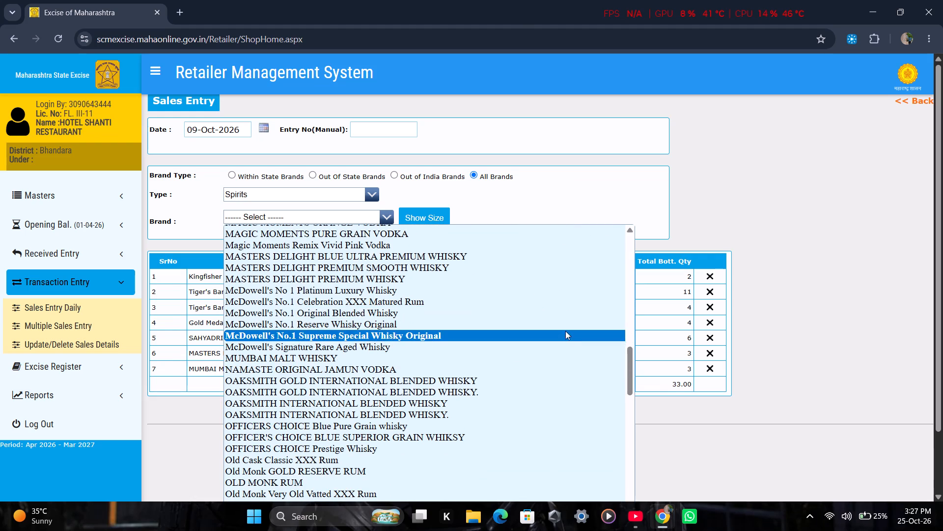
pyautogui.scroll(-1, 558, 364)
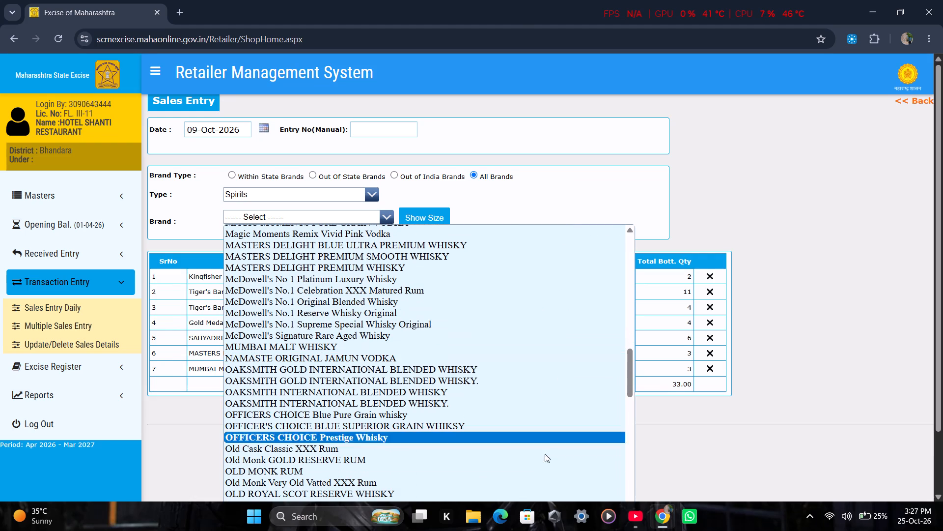
pyautogui.moveTo(541, 497); pyautogui.dragTo(537, 485)
pyautogui.moveTo(423, 210); pyautogui.dragTo(433, 216)
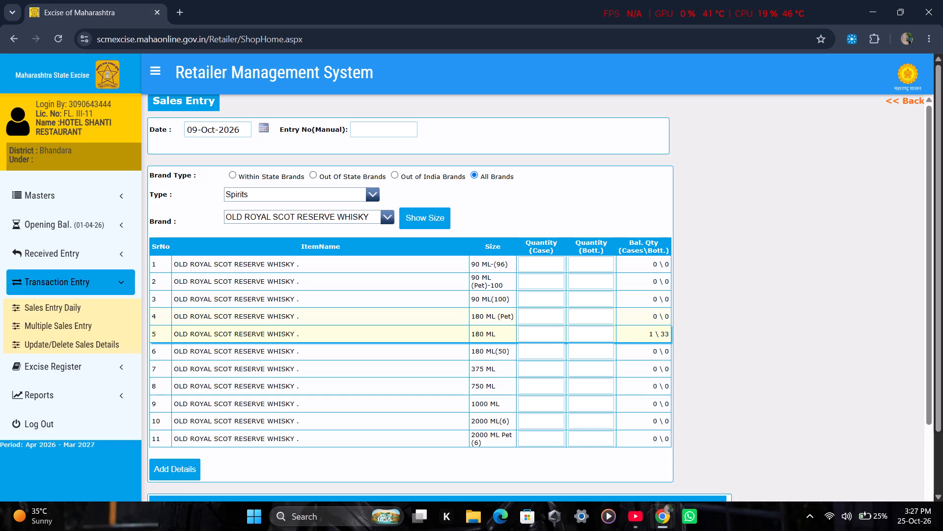
pyautogui.moveTo(588, 339); pyautogui.dragTo(586, 334)
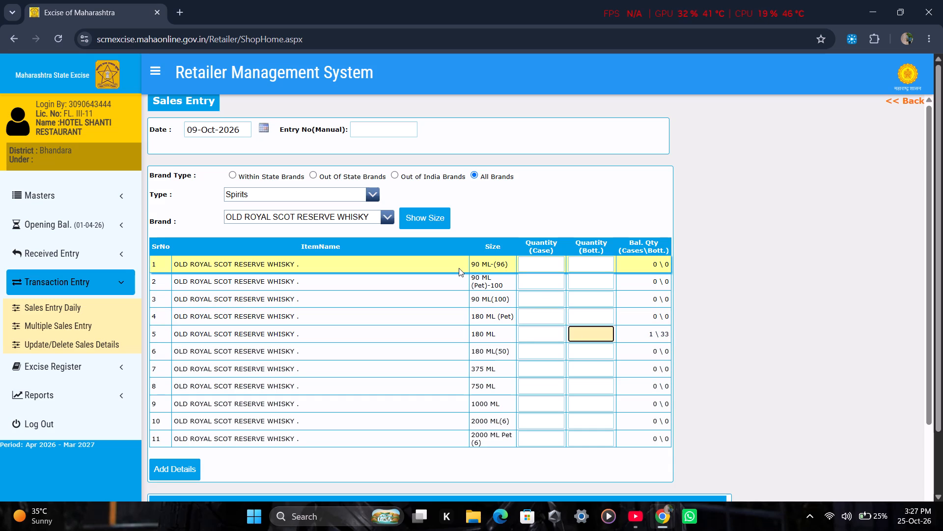
pyautogui.press('6')
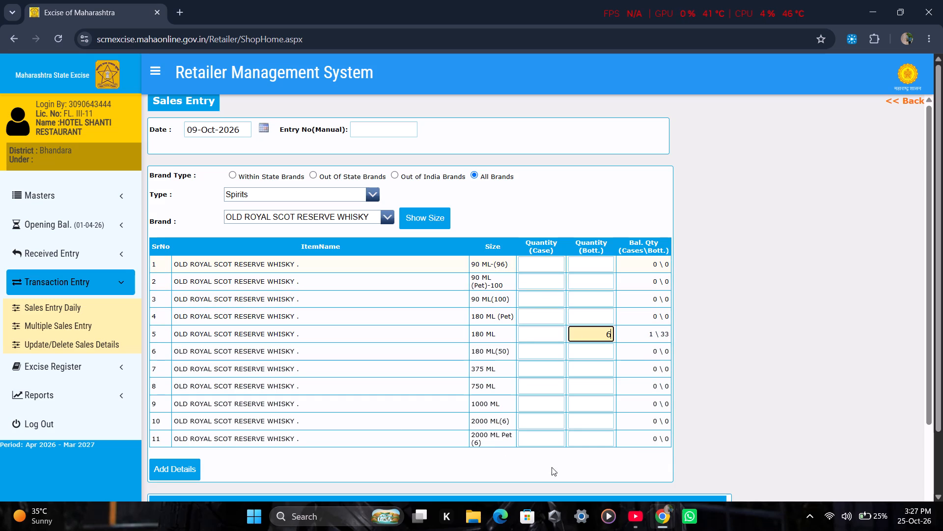
pyautogui.click(178, 476)
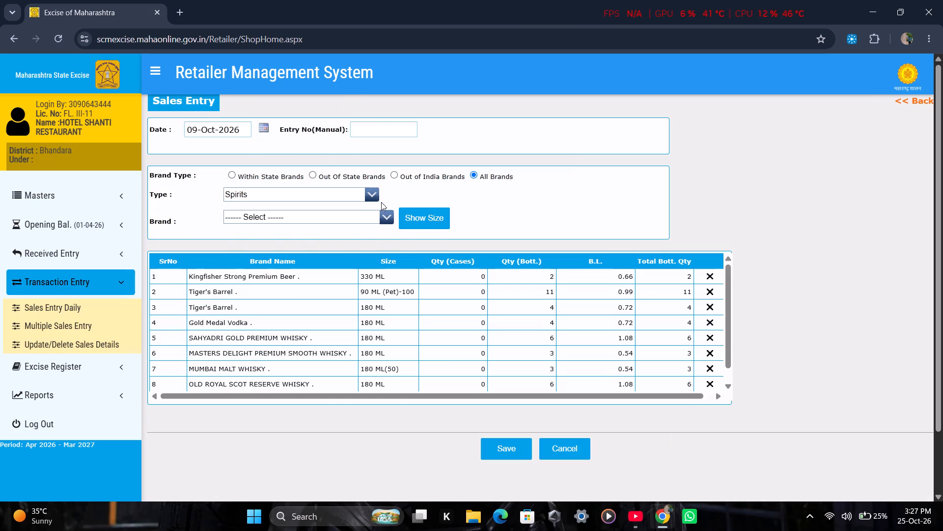
# Add a sale of 3 bottles of Seagram's Blenders Pride Ultra Premium Whisky, 180 ML, to the 09-Oct-2026 entry.
pyautogui.click(386, 221)
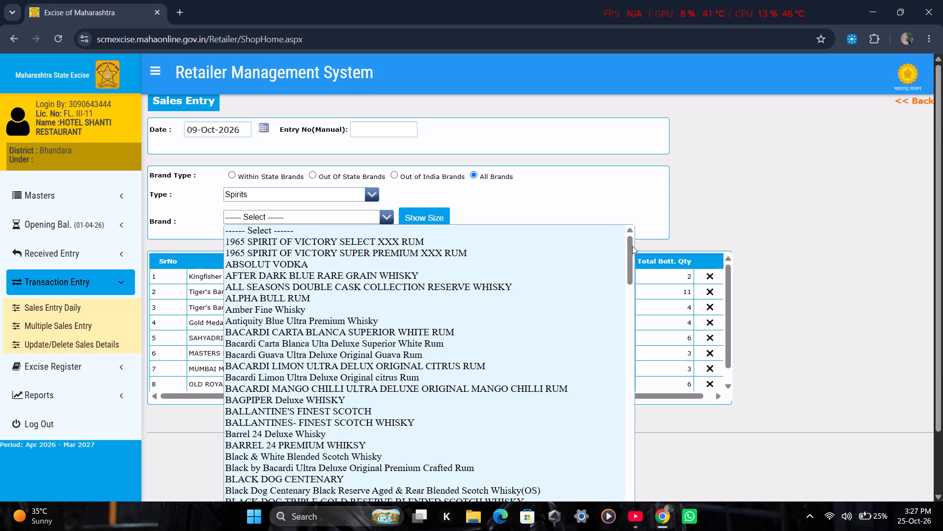
pyautogui.moveTo(632, 246); pyautogui.dragTo(641, 482)
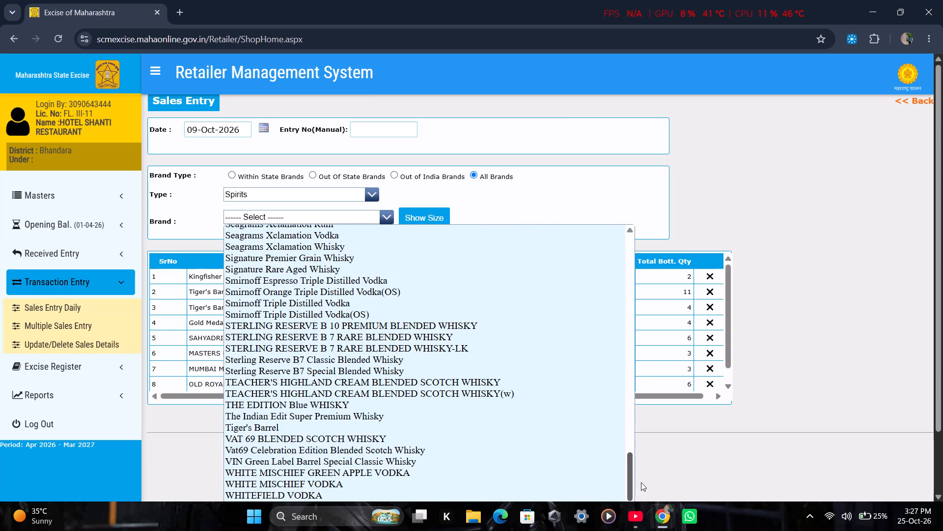
pyautogui.moveTo(641, 482); pyautogui.dragTo(632, 433)
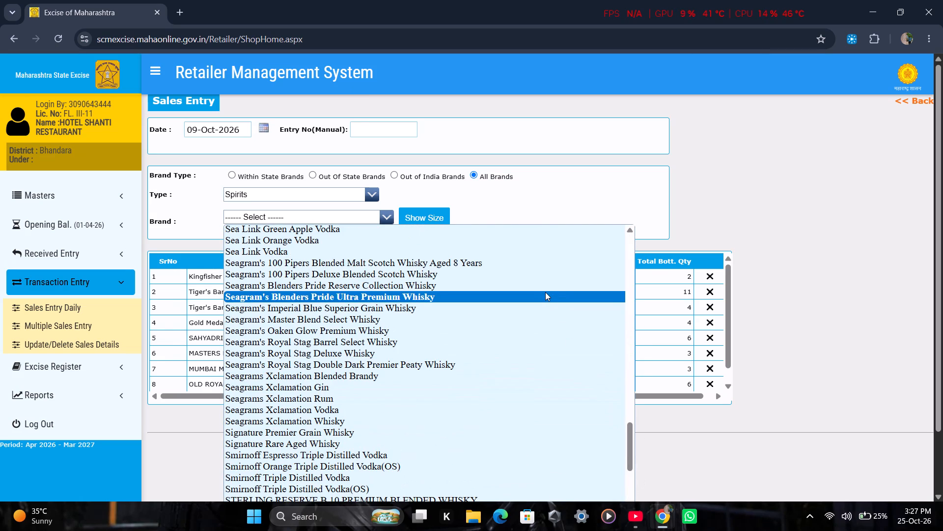
pyautogui.moveTo(545, 294); pyautogui.dragTo(541, 300)
pyautogui.click(424, 212)
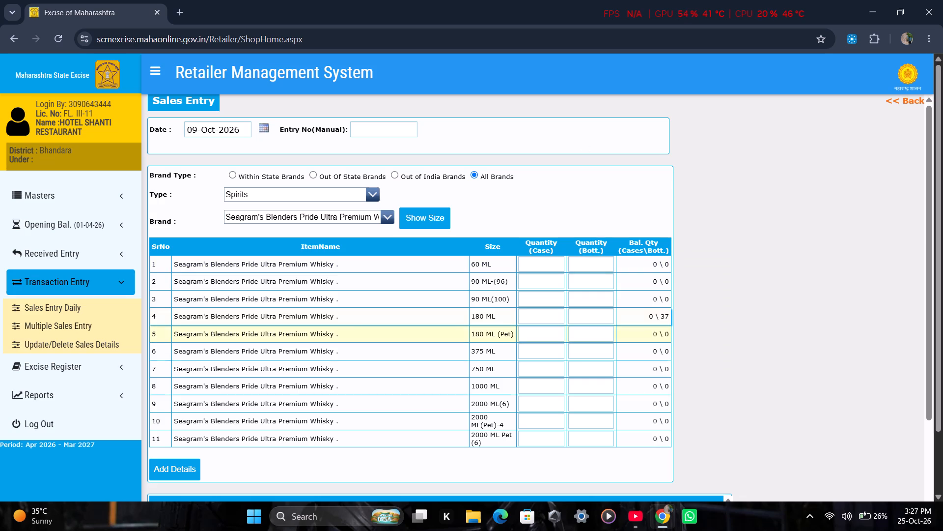
pyautogui.click(590, 314)
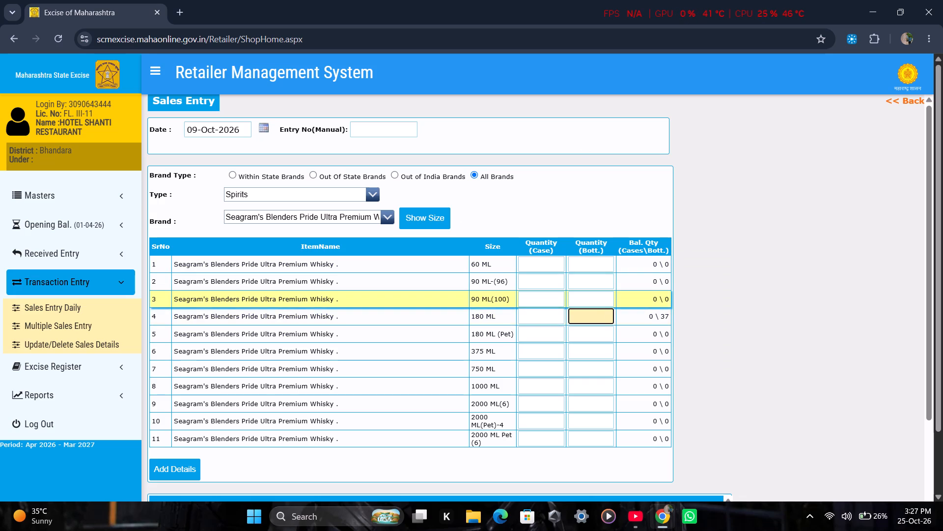
pyautogui.click(582, 317)
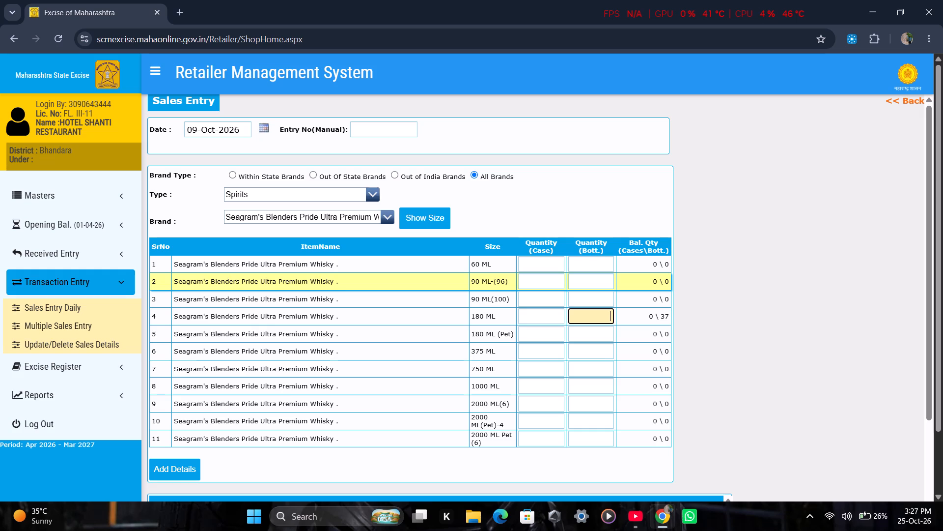
pyautogui.press('3')
pyautogui.rightClick(275, 332)
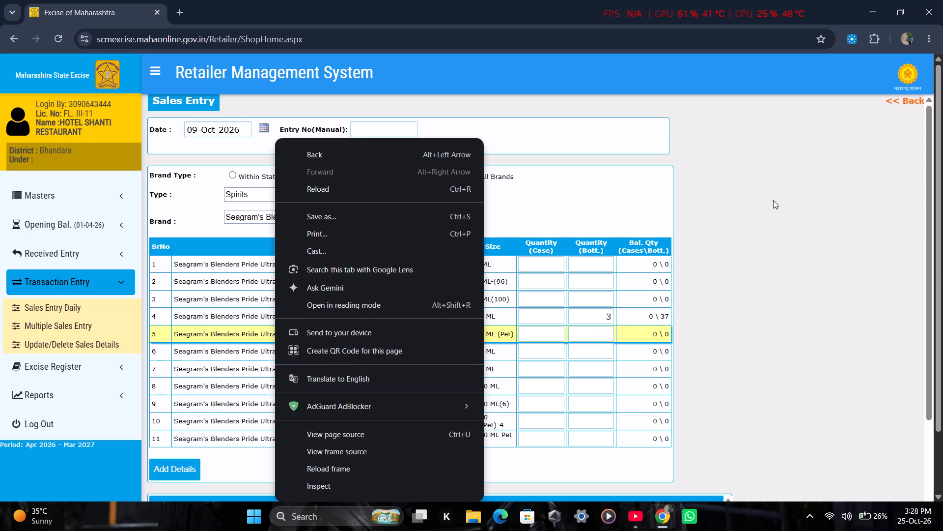
pyautogui.click(780, 187)
pyautogui.click(164, 472)
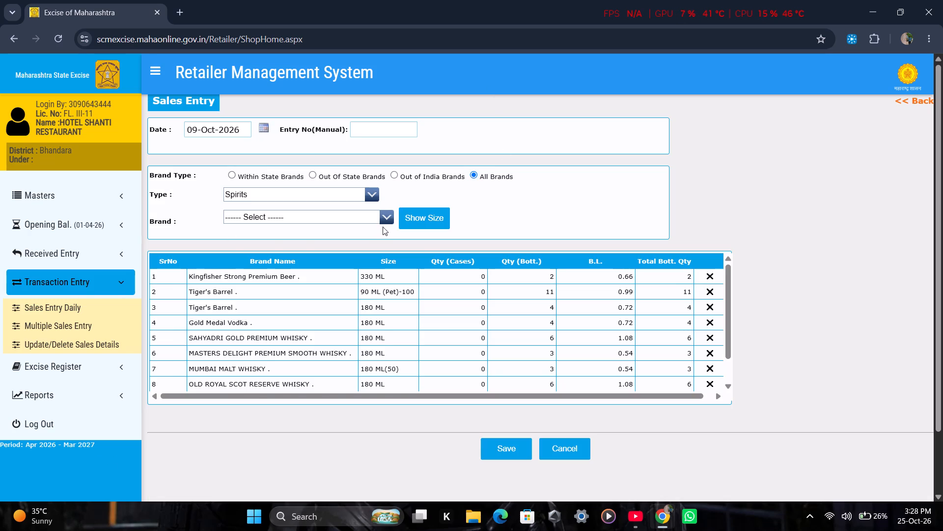
# Add a sale of 10 bottles of Seagram's Royal Stag Deluxe Whisky, 180 ML, to the 09-Oct-2026 entry.
pyautogui.click(391, 217)
pyautogui.moveTo(633, 261); pyautogui.dragTo(636, 275)
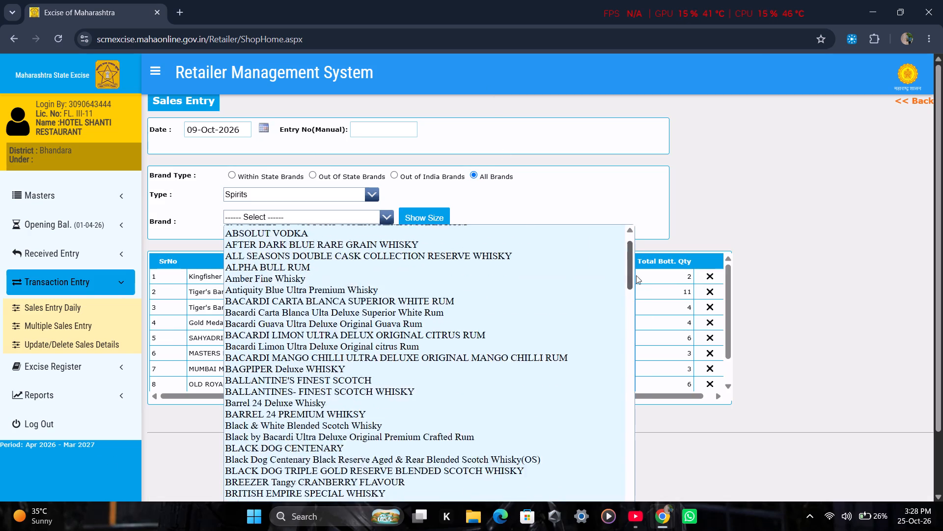
pyautogui.moveTo(636, 275); pyautogui.dragTo(648, 413)
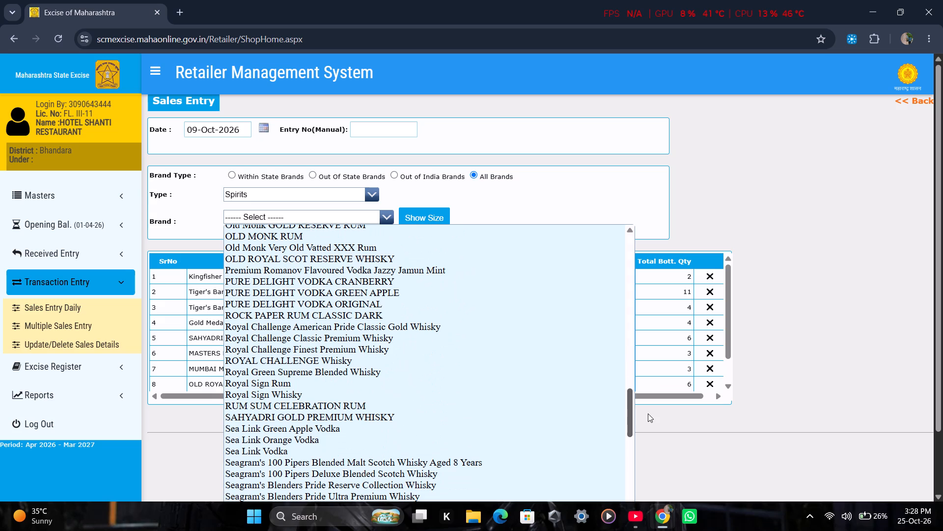
pyautogui.moveTo(648, 413); pyautogui.dragTo(650, 424)
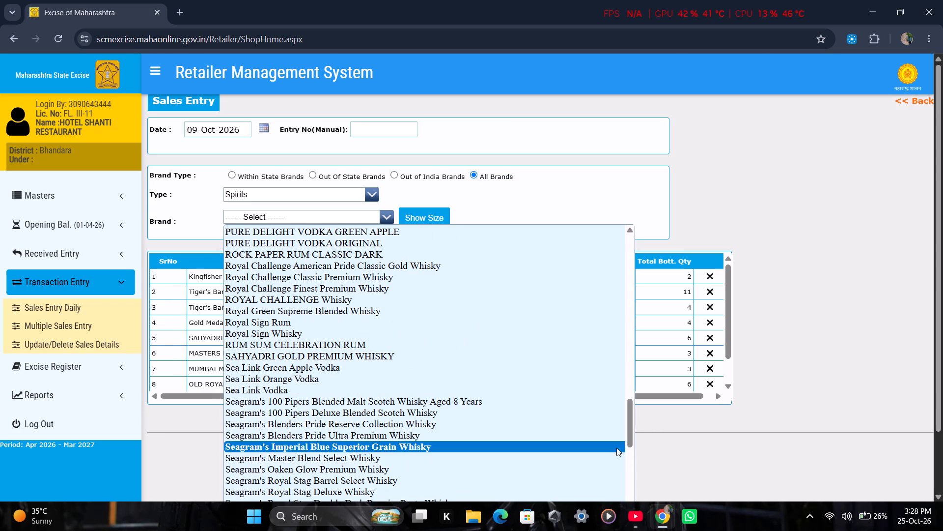
pyautogui.moveTo(600, 494); pyautogui.dragTo(601, 489)
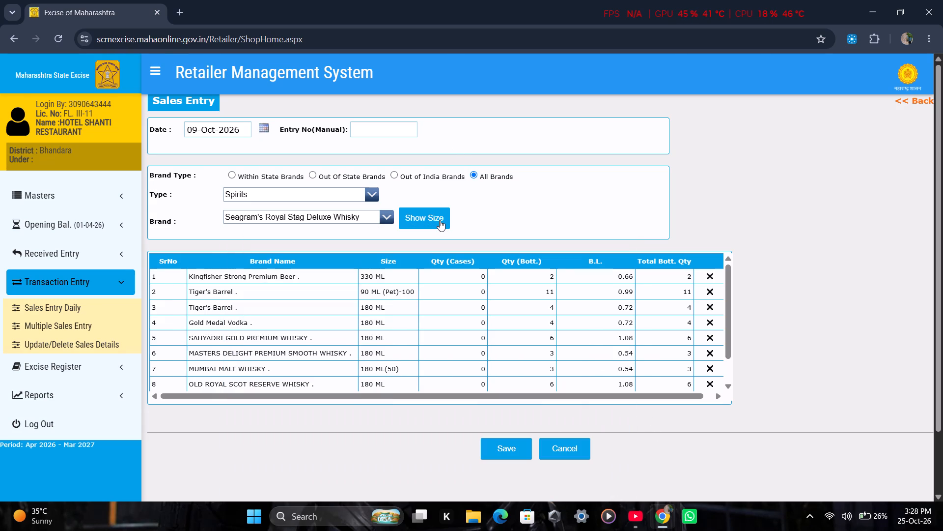
pyautogui.click(440, 220)
pyautogui.moveTo(587, 271); pyautogui.dragTo(596, 287)
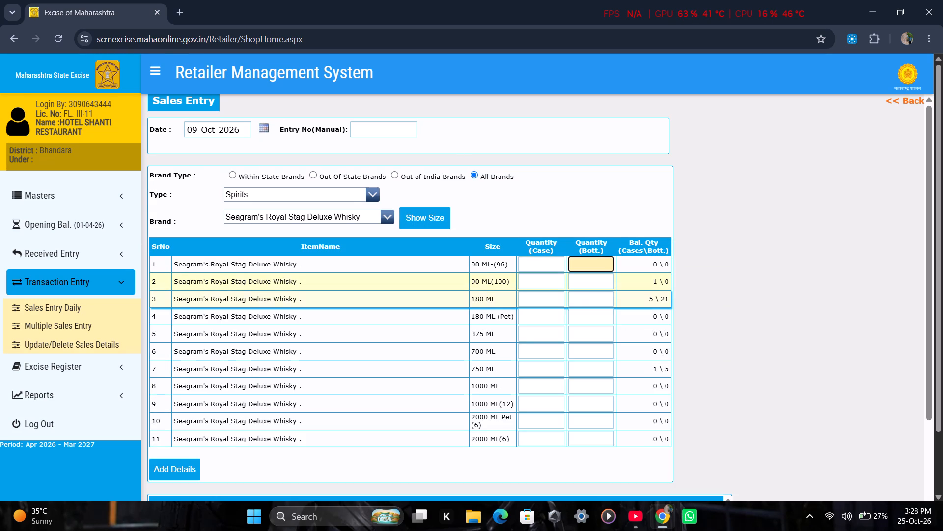
pyautogui.click(595, 305)
pyautogui.write('10')
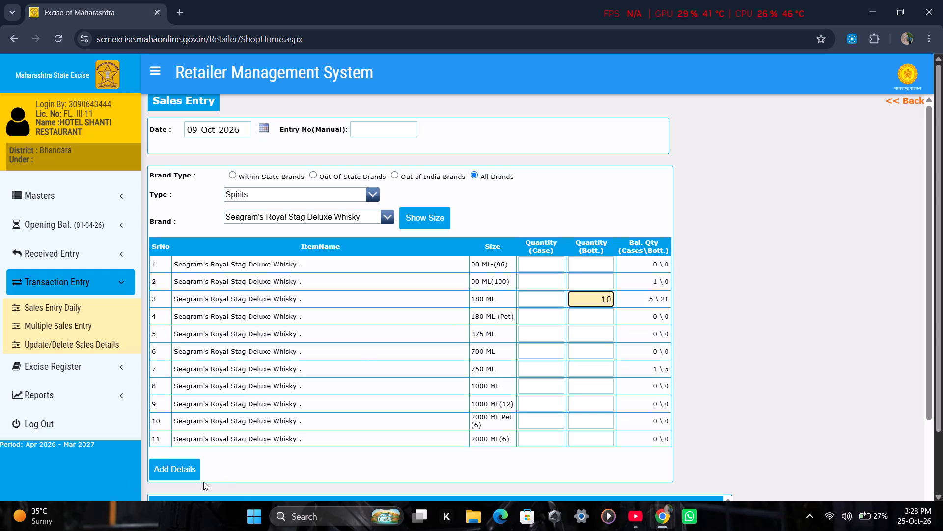
pyautogui.click(189, 467)
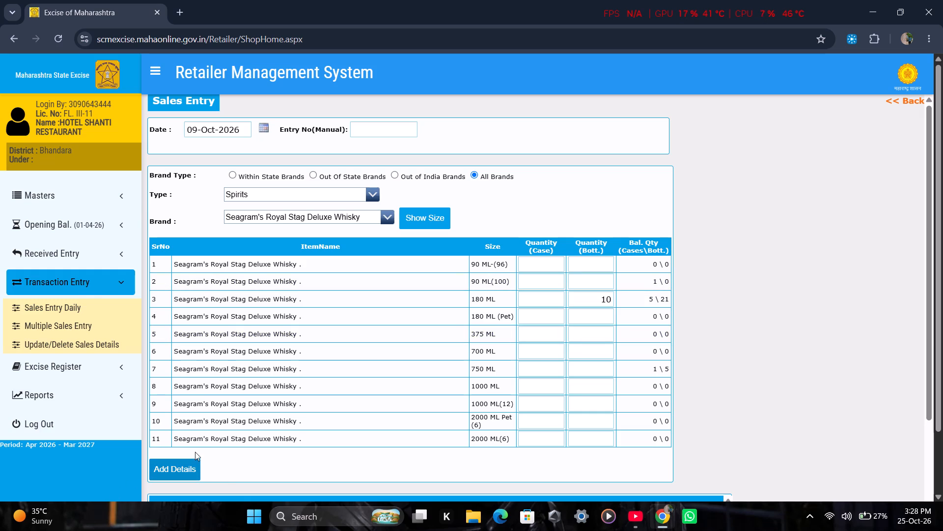
# Add a sale of 5 bottles of Royal Challenge Classic Premium Whisky, 180 ML (Pet), to the 09-Oct-2026 entry.
pyautogui.click(382, 216)
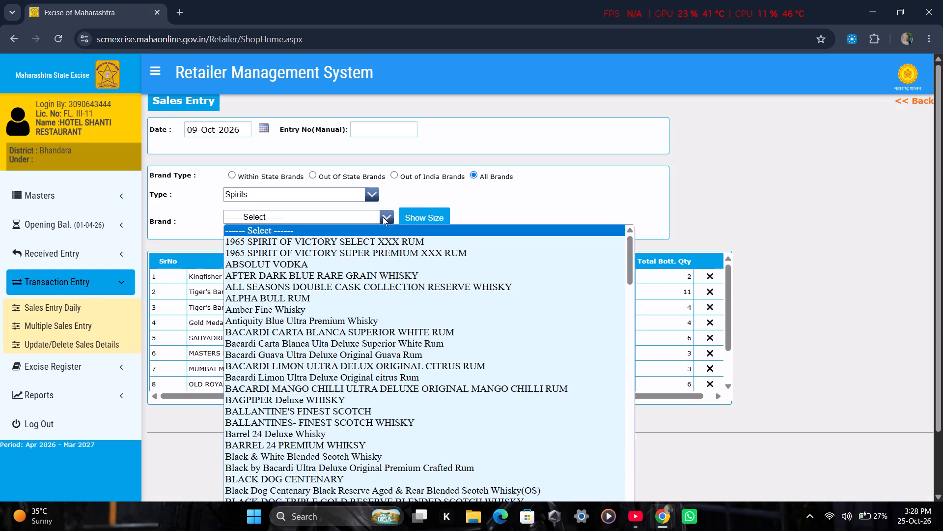
pyautogui.moveTo(635, 251); pyautogui.dragTo(638, 279)
pyautogui.click(386, 210)
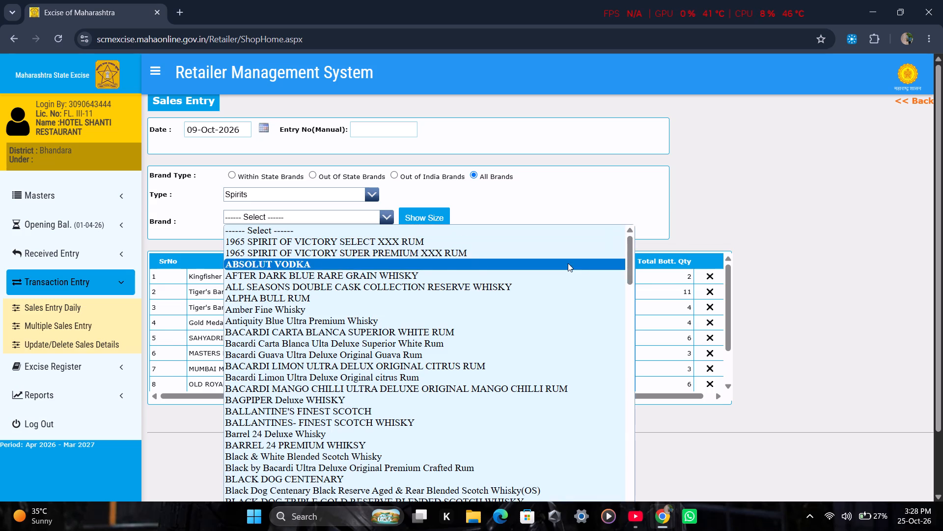
pyautogui.moveTo(626, 253); pyautogui.dragTo(631, 336)
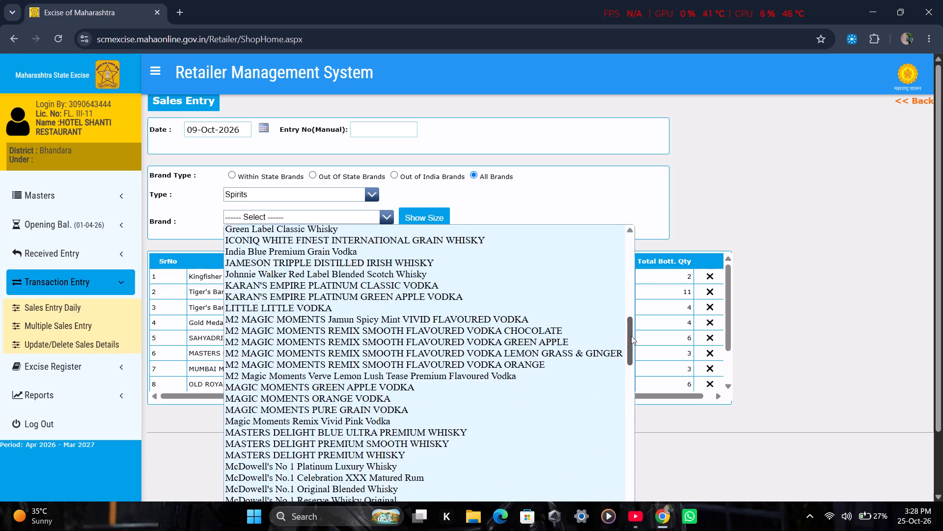
pyautogui.moveTo(631, 336); pyautogui.dragTo(621, 395)
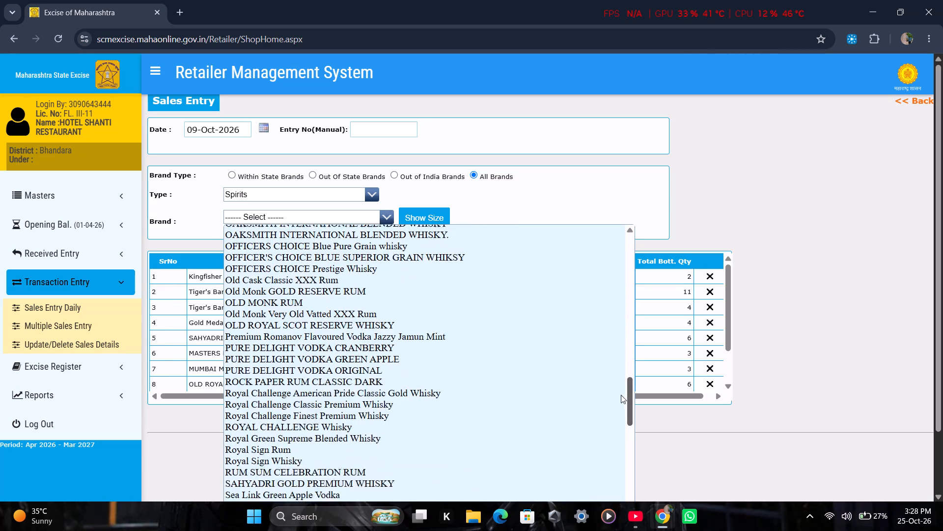
pyautogui.moveTo(621, 395); pyautogui.dragTo(616, 396)
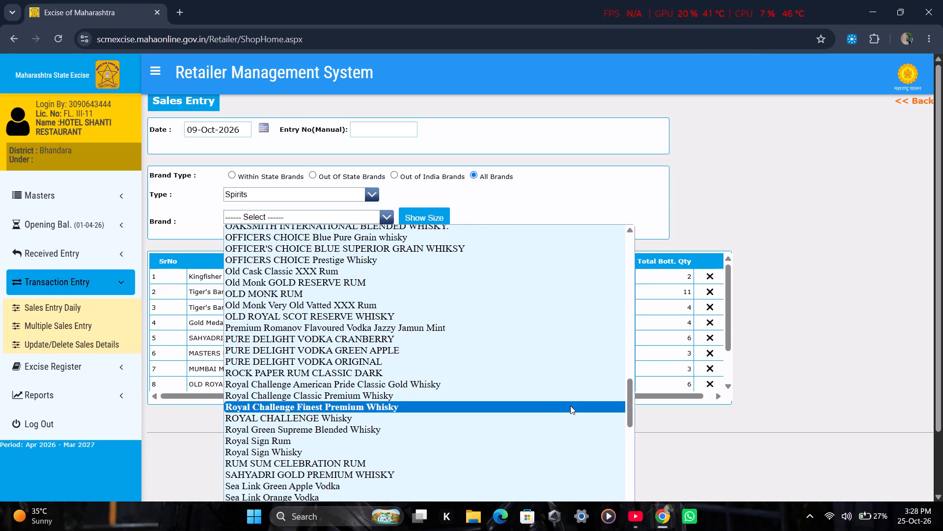
pyautogui.click(574, 397)
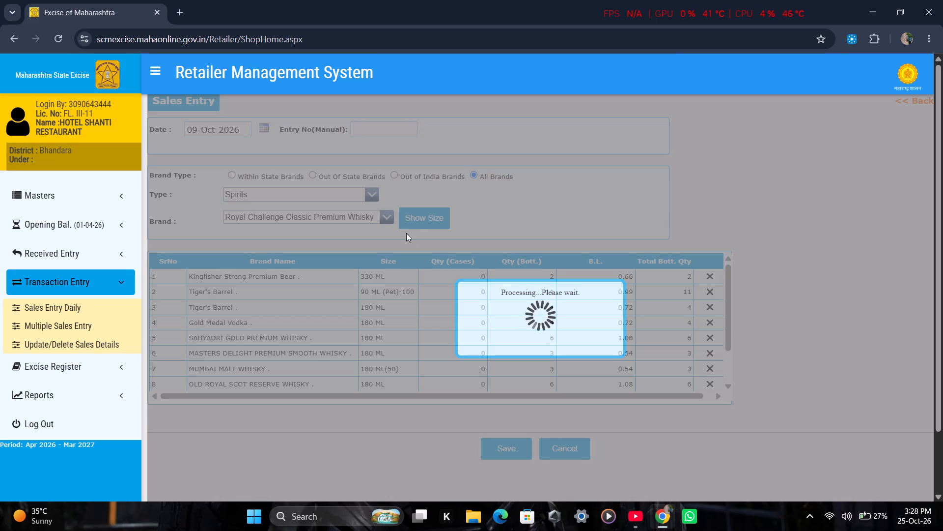
pyautogui.click(444, 220)
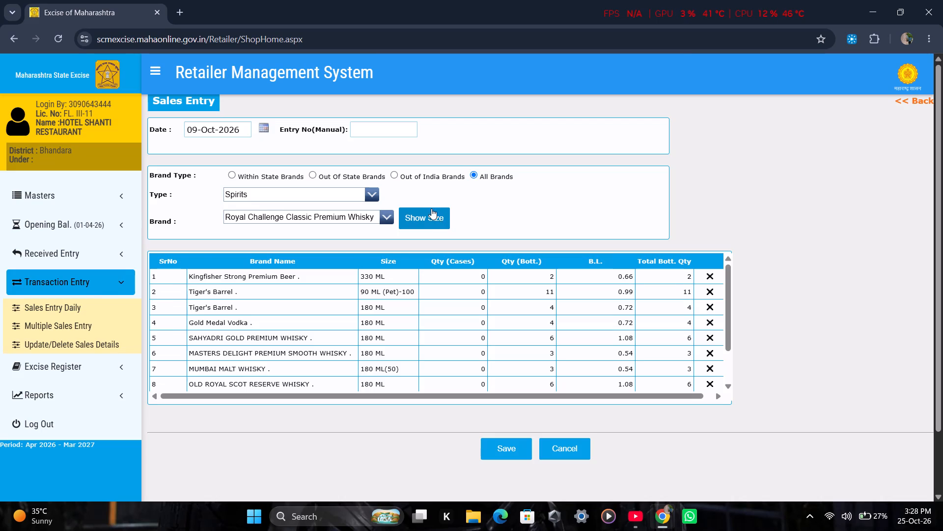
pyautogui.click(585, 302)
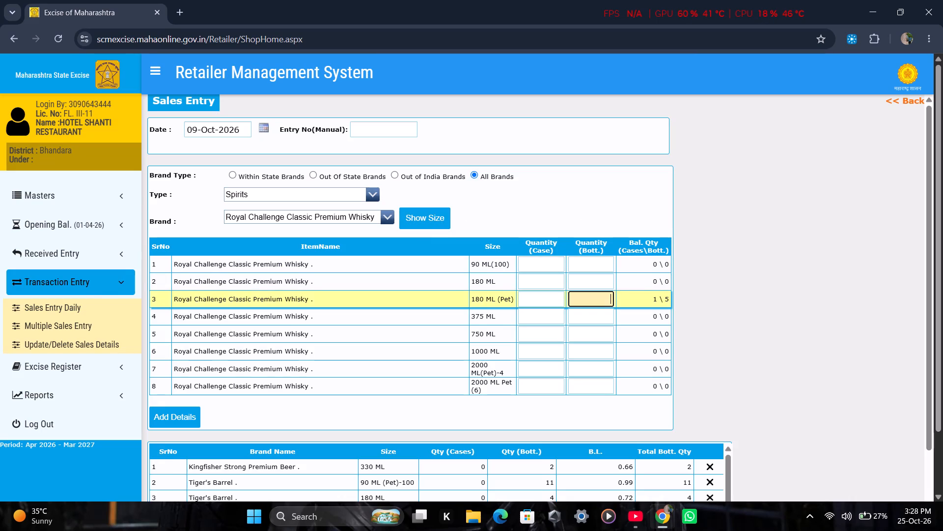
pyautogui.press('5')
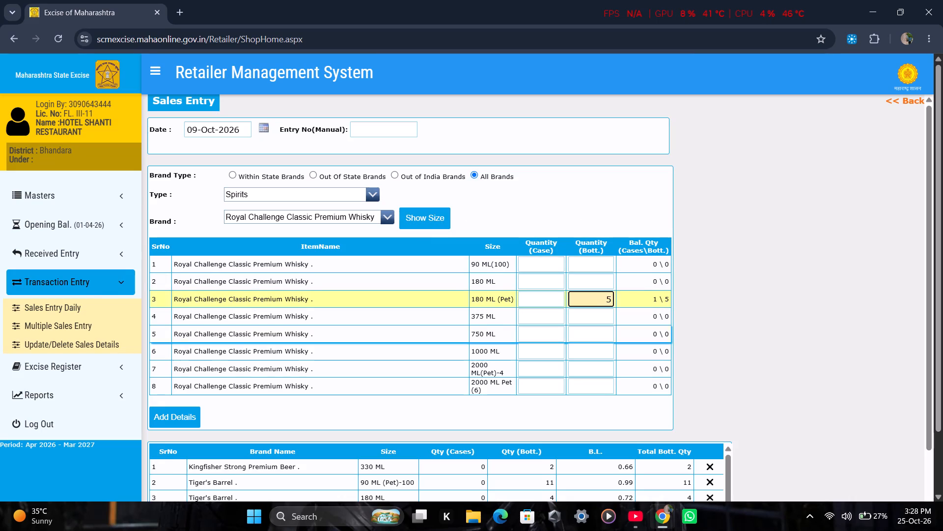
pyautogui.click(190, 424)
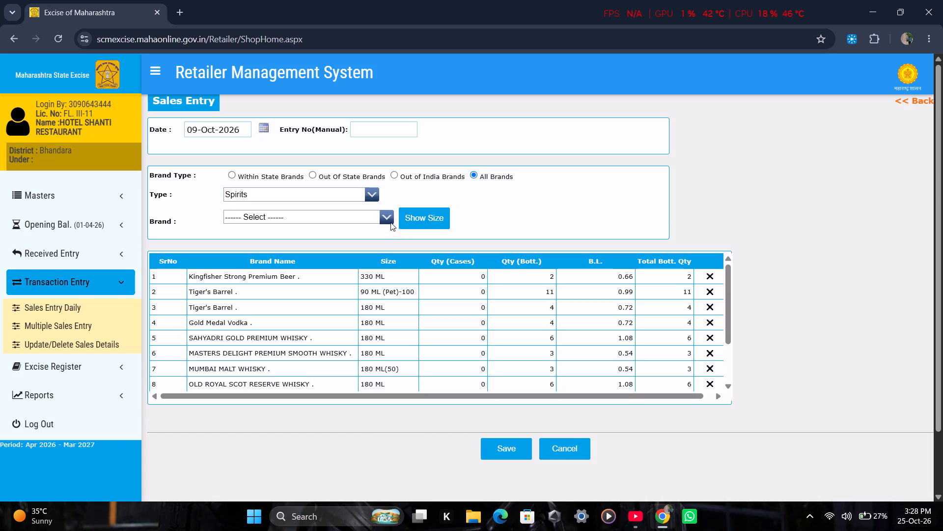
# Add a sale of 4 bottles of OFFICERS CHOICE Blue Pure Grain whisky, 180 ML, to the 09-Oct-2026 entry.
pyautogui.click(383, 216)
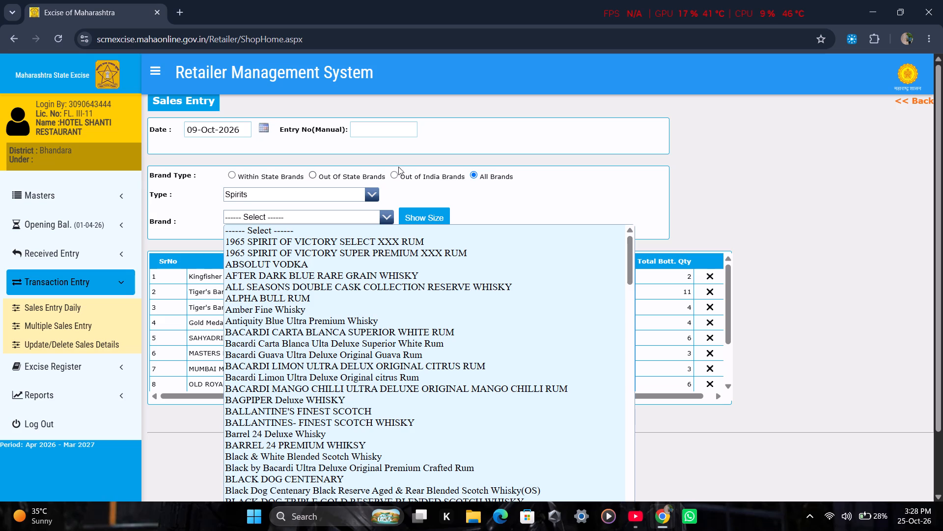
pyautogui.scroll(-17, 556, 343)
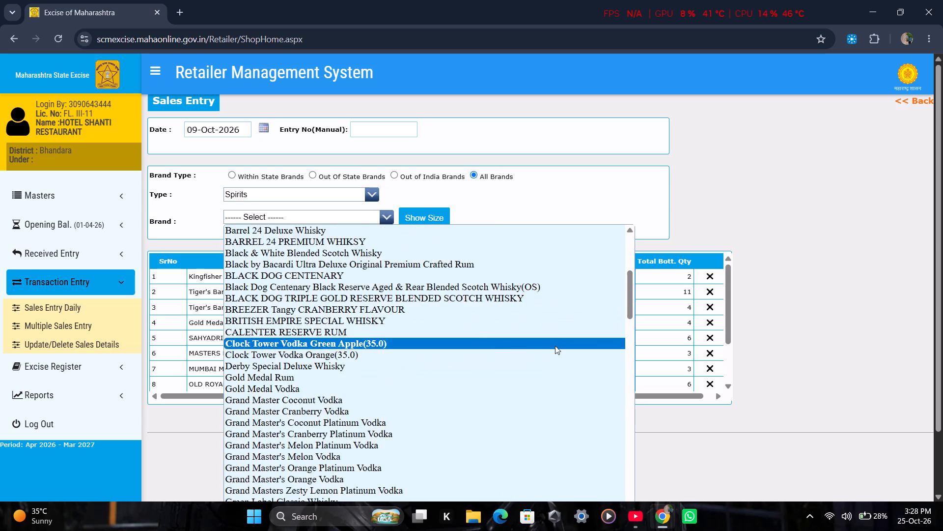
pyautogui.scroll(-20, 555, 346)
pyautogui.scroll(-10, 555, 346)
pyautogui.scroll(-14, 549, 364)
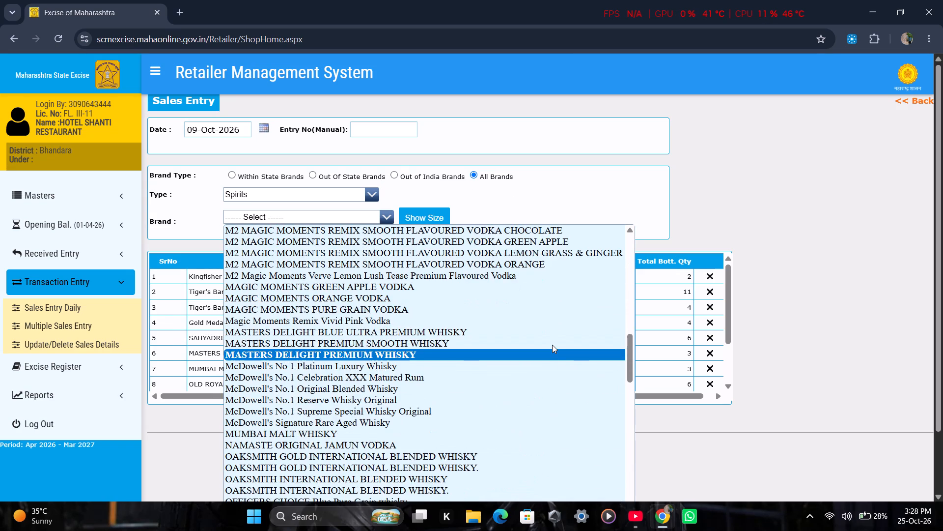
pyautogui.scroll(-8, 553, 345)
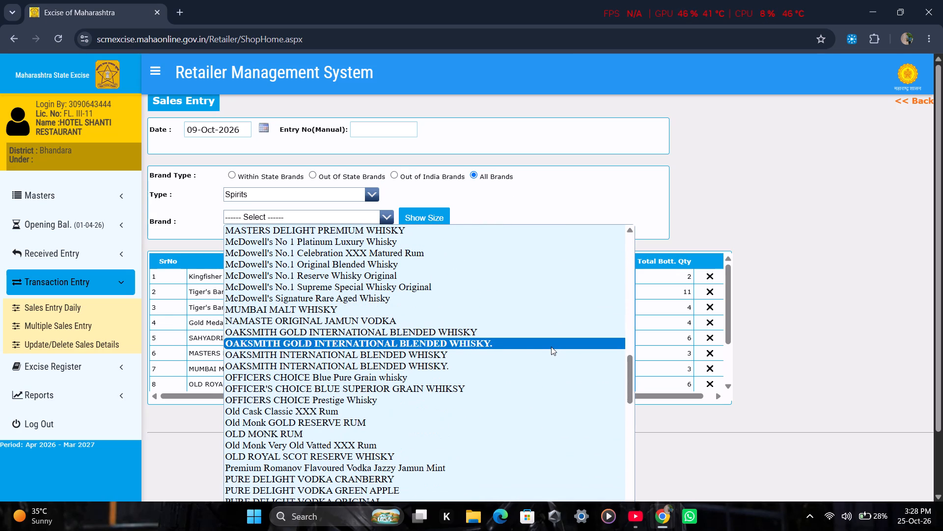
pyautogui.scroll(-1, 551, 347)
pyautogui.click(561, 368)
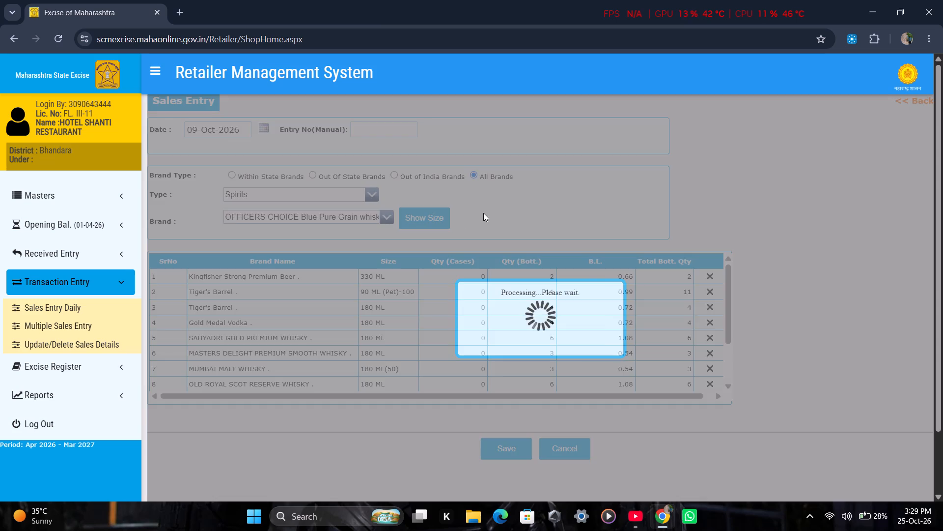
pyautogui.moveTo(420, 217); pyautogui.dragTo(426, 223)
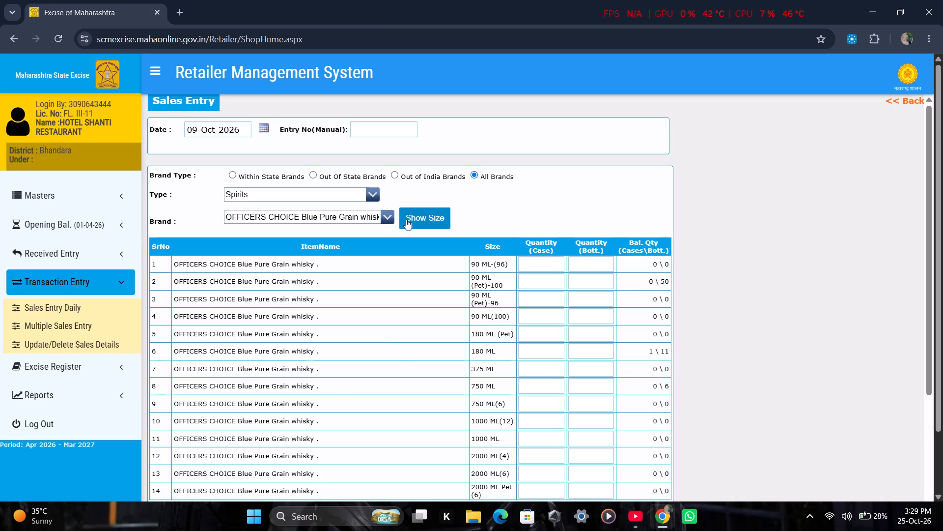
pyautogui.click(582, 276)
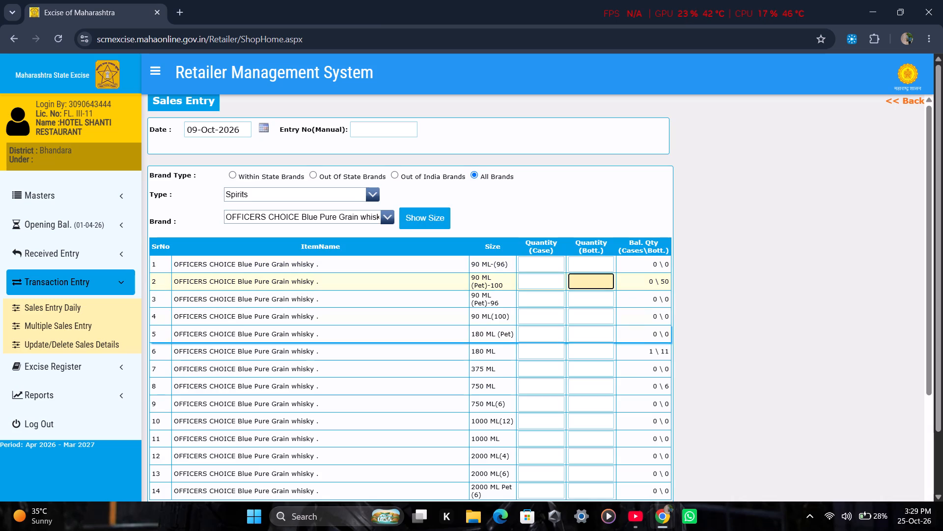
pyautogui.click(591, 345)
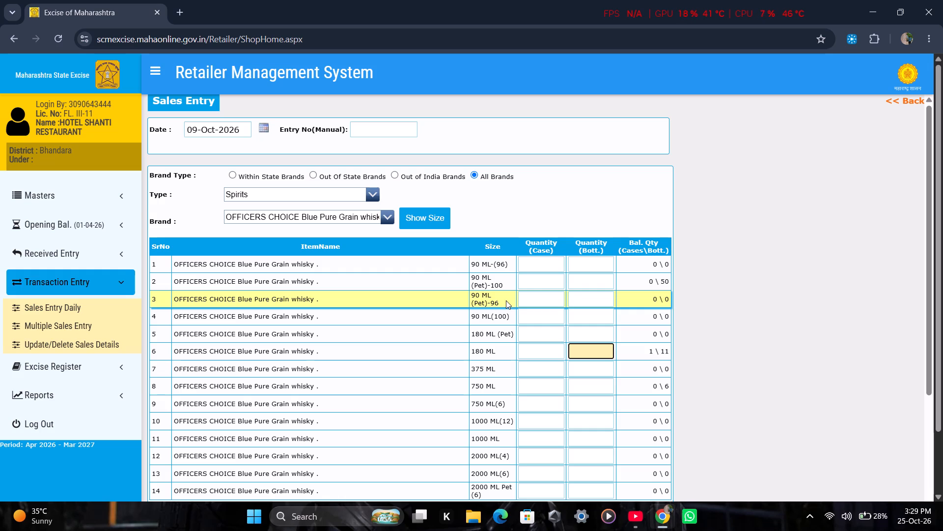
pyautogui.press('4')
pyautogui.scroll(-1, 453, 319)
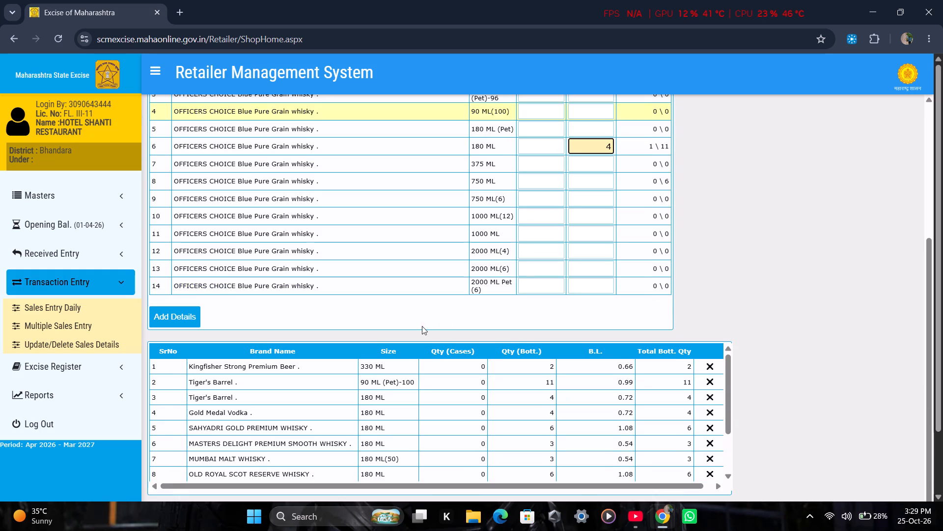
pyautogui.click(186, 317)
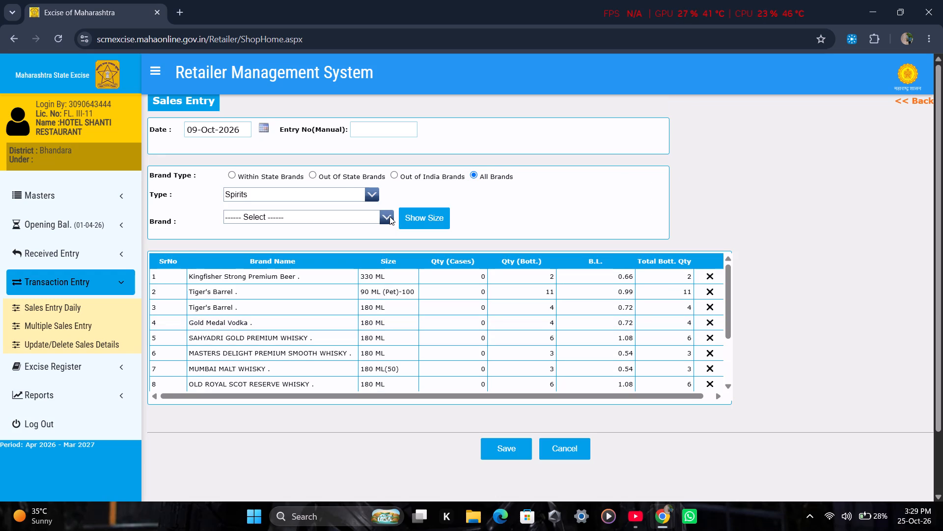
# Add a sale of 2 bottles of Royal Green Supreme Blended Whisky, 180 ML, to the 09-Oct-2026 entry.
pyautogui.moveTo(388, 216); pyautogui.dragTo(388, 212)
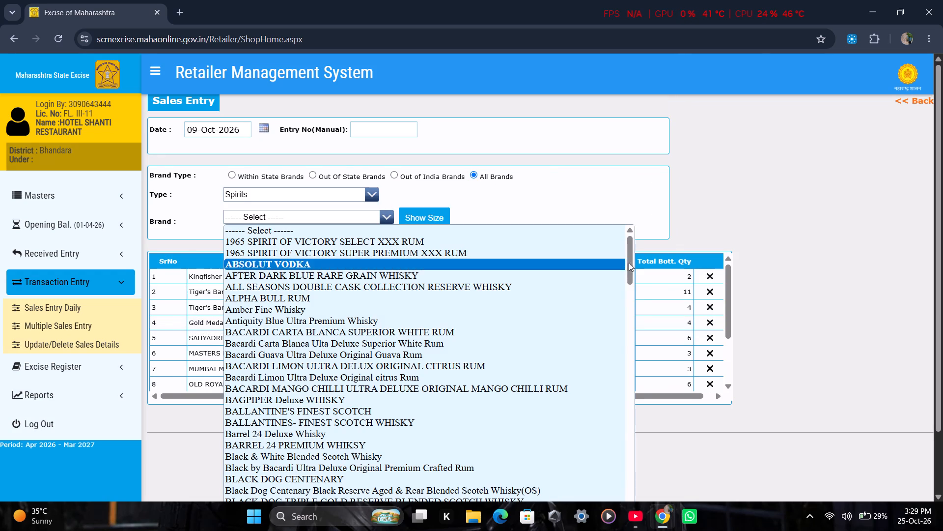
pyautogui.moveTo(631, 261); pyautogui.dragTo(646, 414)
pyautogui.click(588, 365)
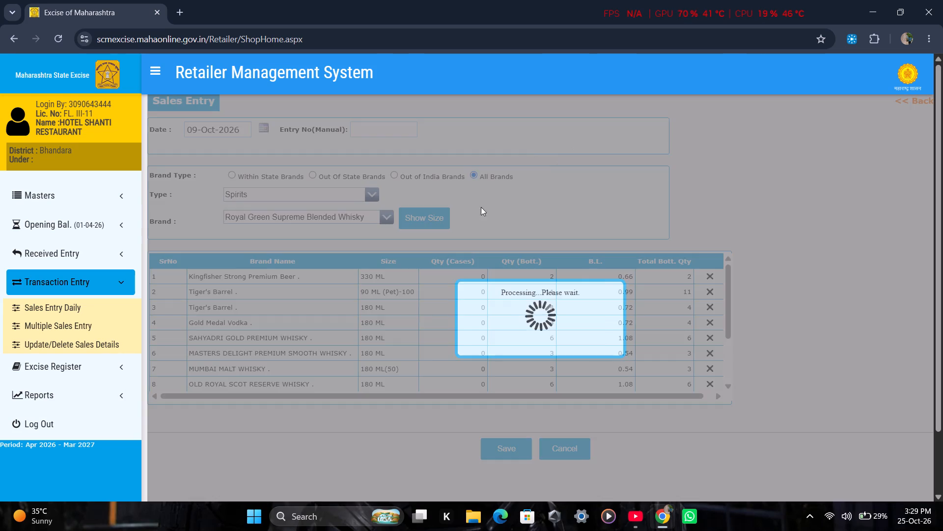
pyautogui.click(407, 215)
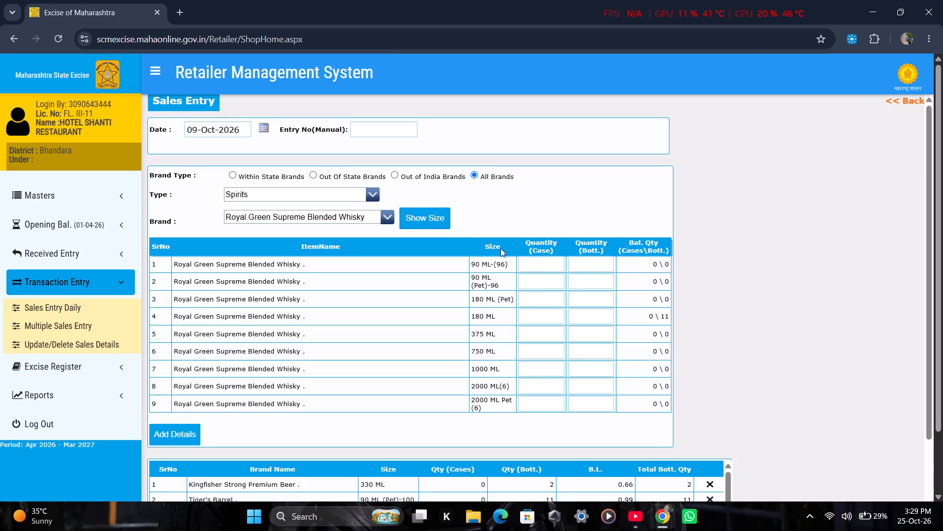
pyautogui.click(603, 310)
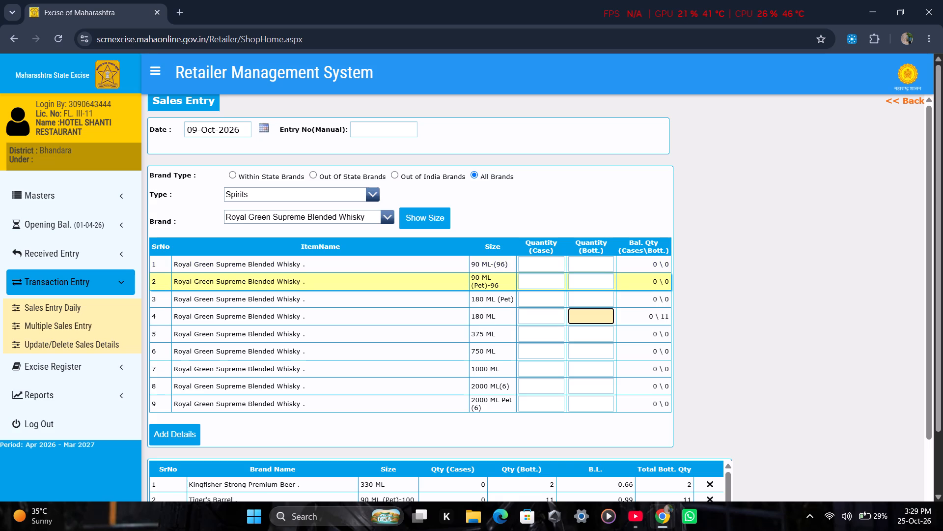
pyautogui.press('2')
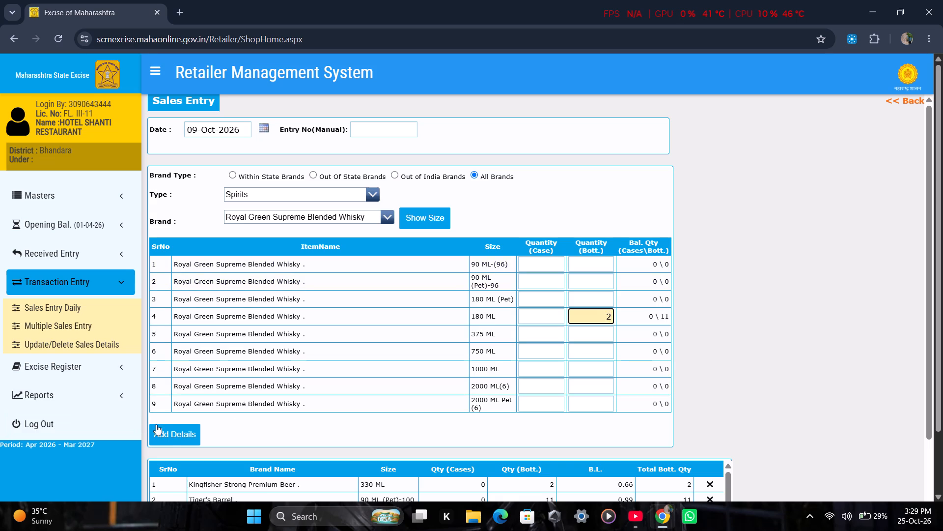
pyautogui.click(171, 430)
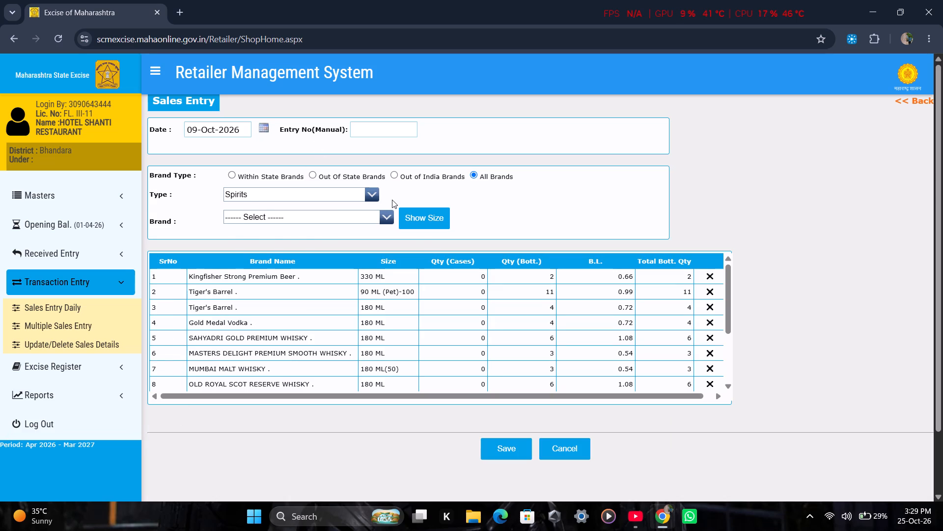
# Check the sizes and stock balance of STERLING RESERVE B 7 RARE BLENDED WHISKY and of its LK variant.
pyautogui.click(388, 220)
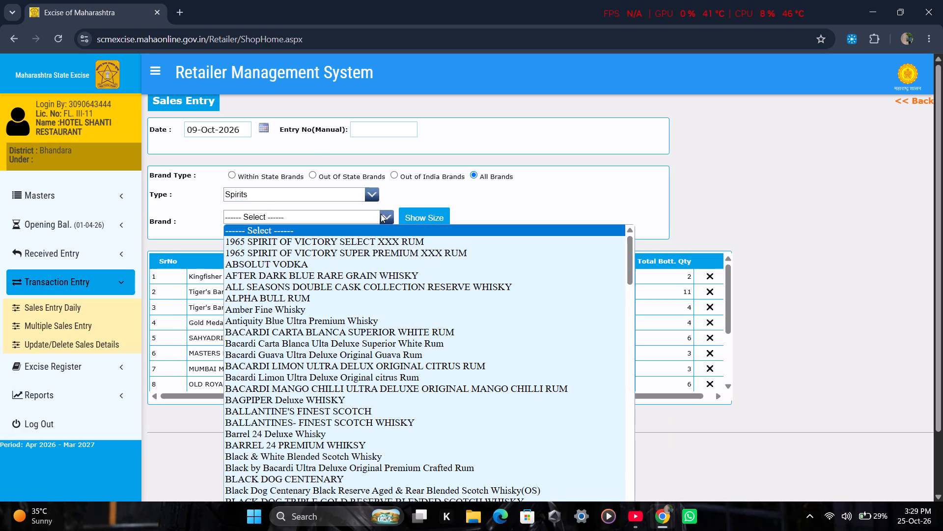
pyautogui.moveTo(632, 248); pyautogui.dragTo(701, 501)
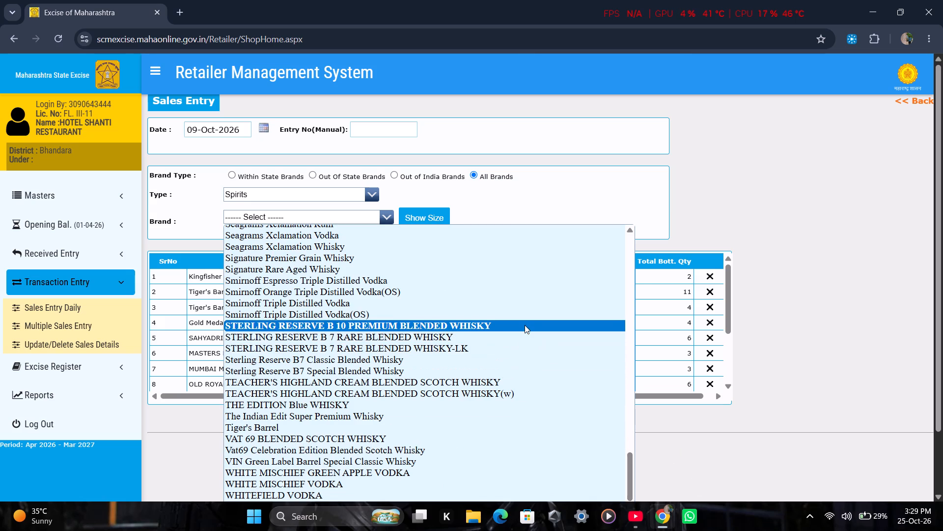
pyautogui.click(527, 337)
pyautogui.click(428, 215)
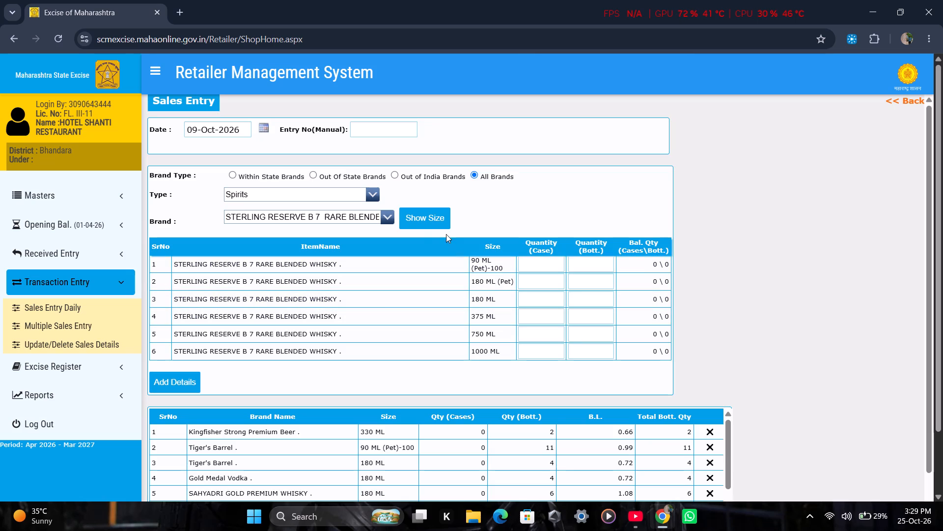
pyautogui.click(387, 218)
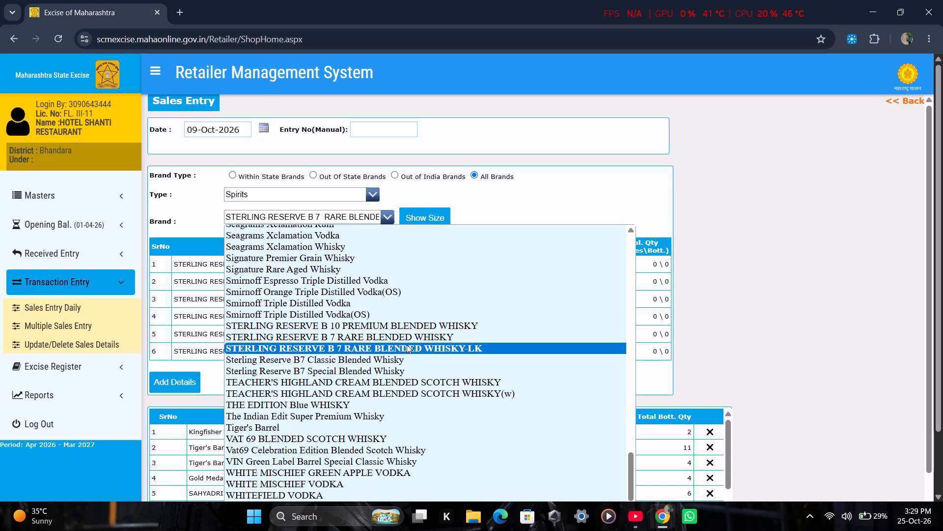
pyautogui.click(407, 351)
pyautogui.moveTo(411, 214); pyautogui.dragTo(411, 206)
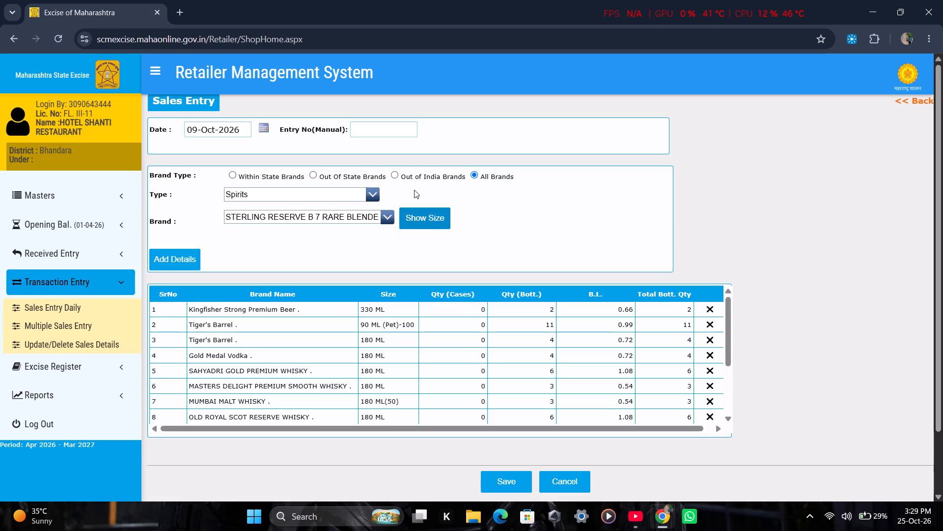
pyautogui.click(423, 212)
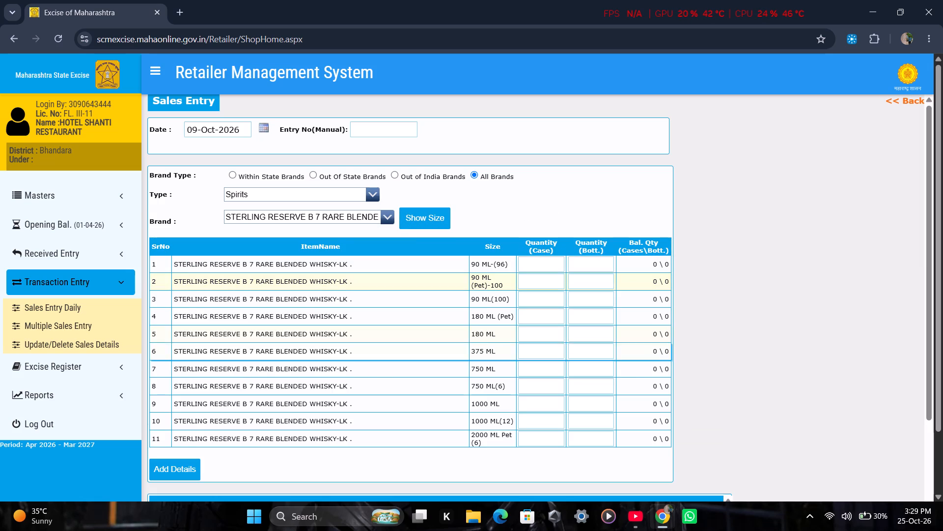
# Add a sale of 1 bottle of Sterling Reserve B7 Classic Blended Whisky, 180 ML, to the 09-Oct-2026 entry.
pyautogui.click(383, 214)
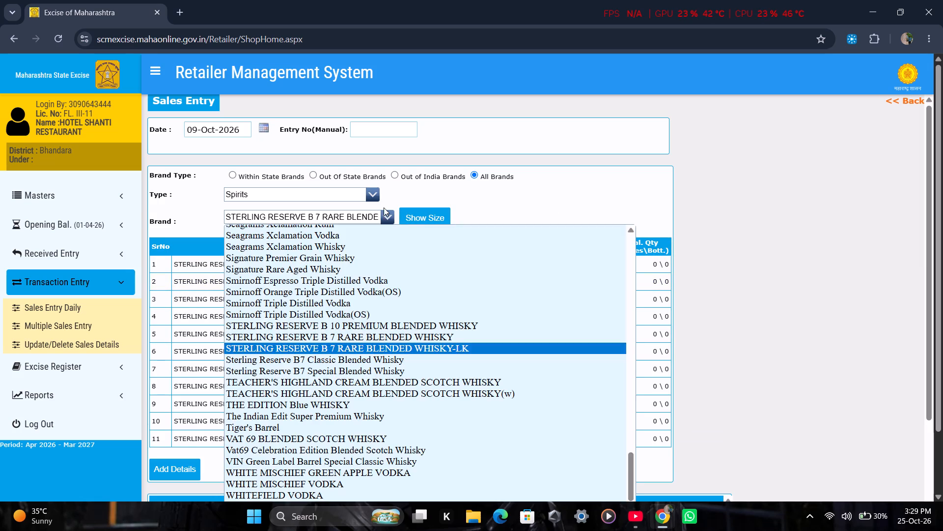
pyautogui.click(383, 358)
pyautogui.click(415, 215)
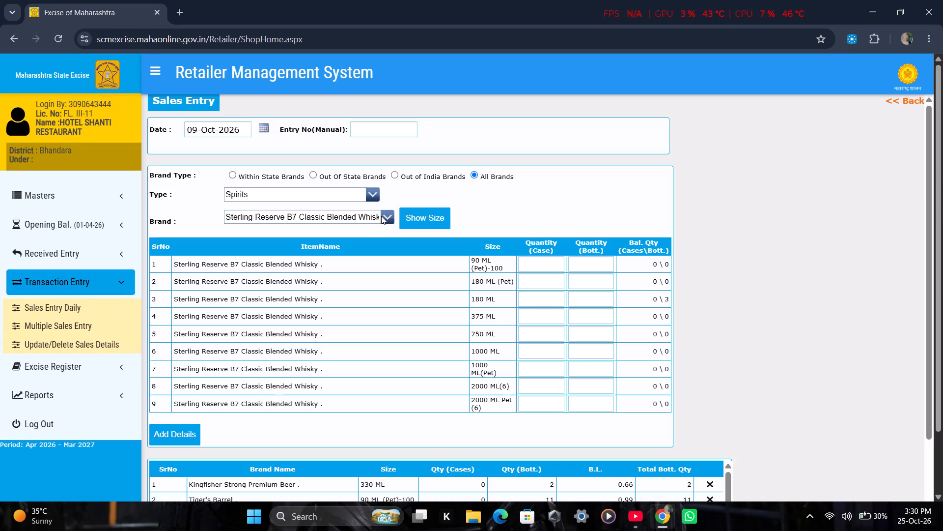
pyautogui.click(579, 300)
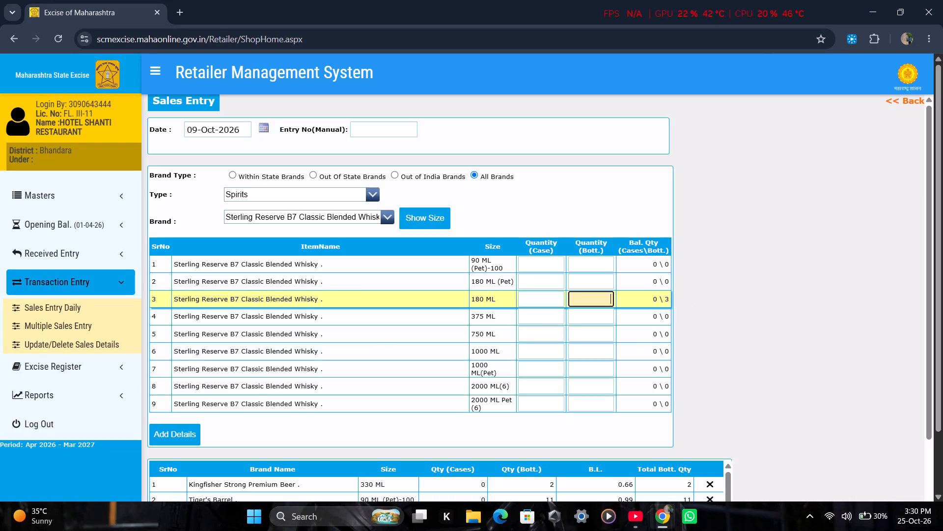
pyautogui.press('1')
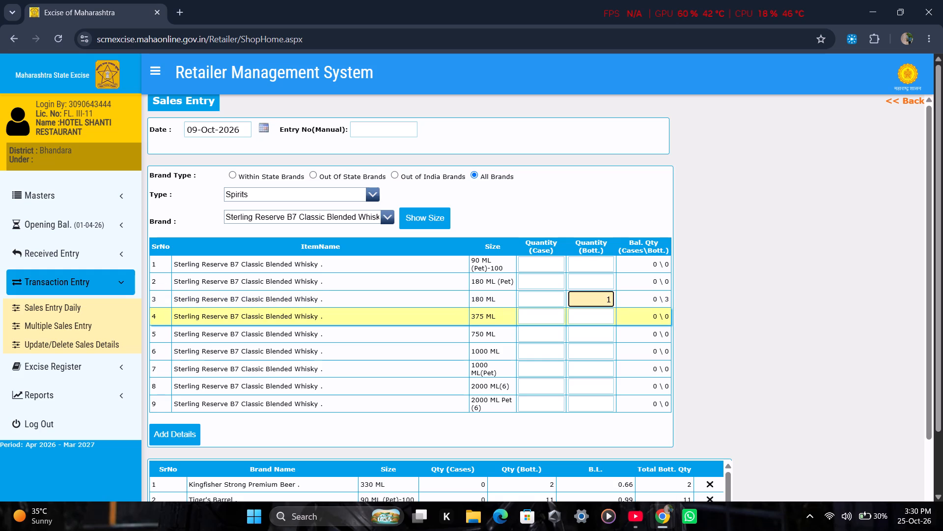
pyautogui.click(179, 440)
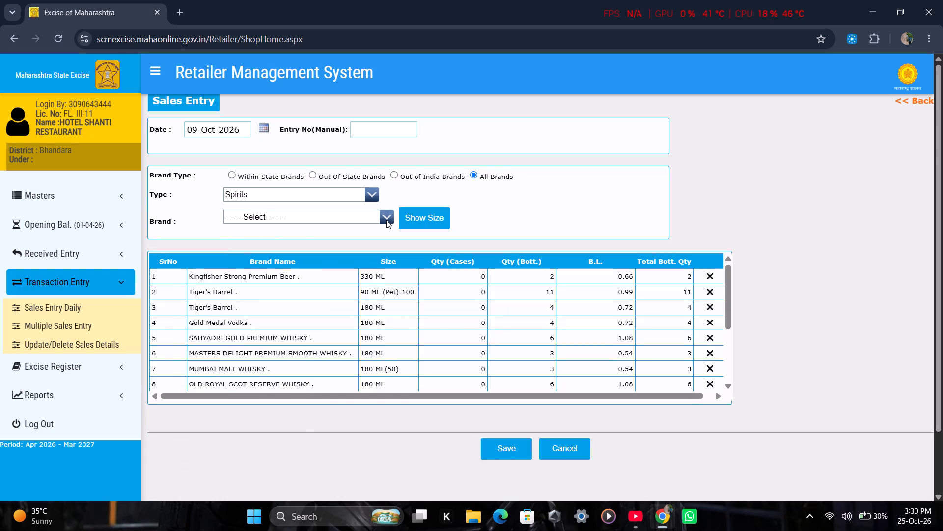
# Add a sale of 4 bottles of Seagram's Imperial Blue Superior Grain Whisky, 180 ML, to the 09-Oct-2026 entry.
pyautogui.click(386, 221)
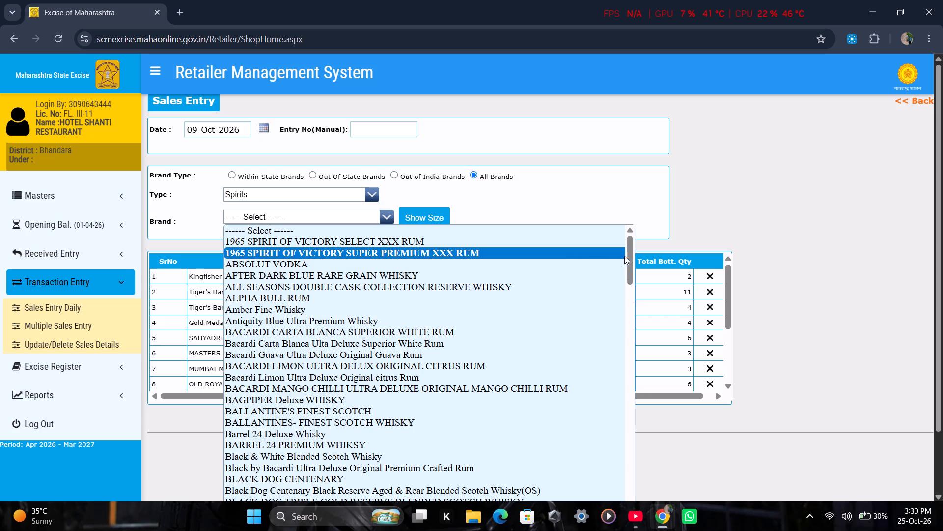
pyautogui.moveTo(631, 256); pyautogui.dragTo(645, 364)
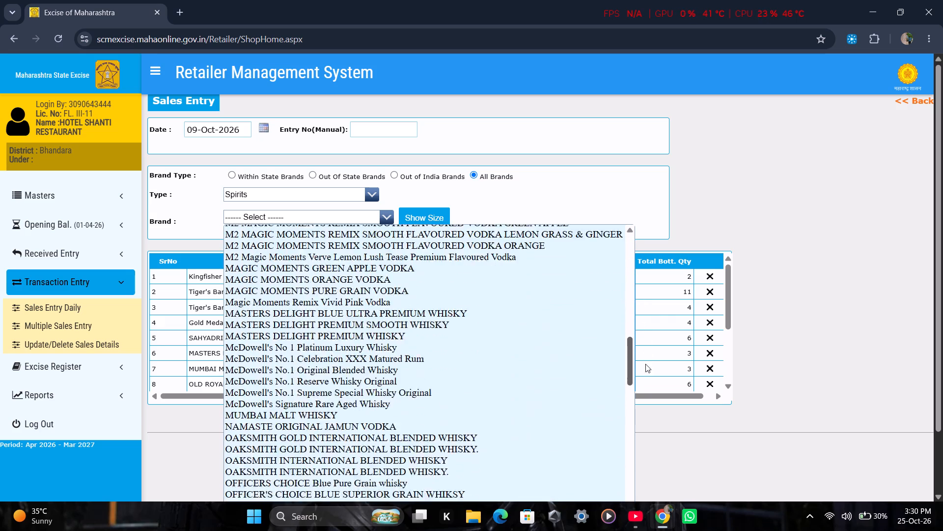
pyautogui.moveTo(645, 364); pyautogui.dragTo(648, 514)
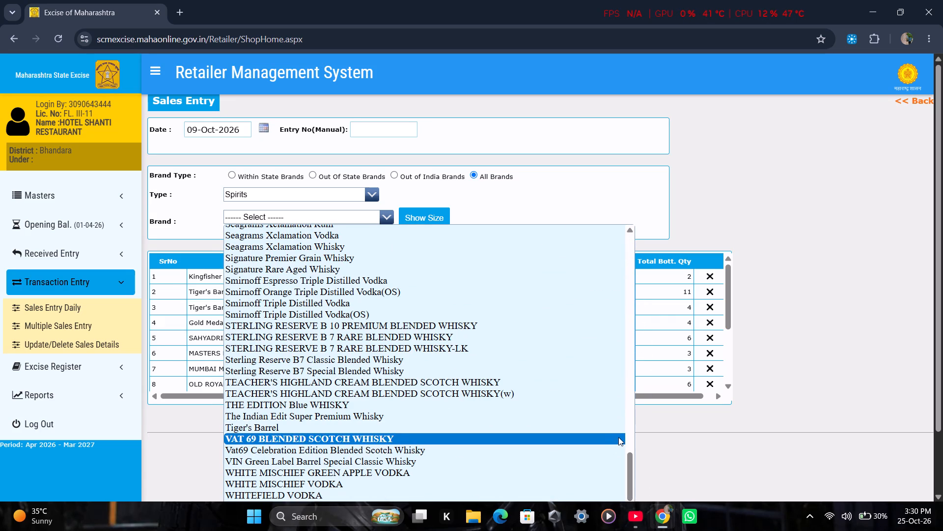
pyautogui.scroll(11, 597, 415)
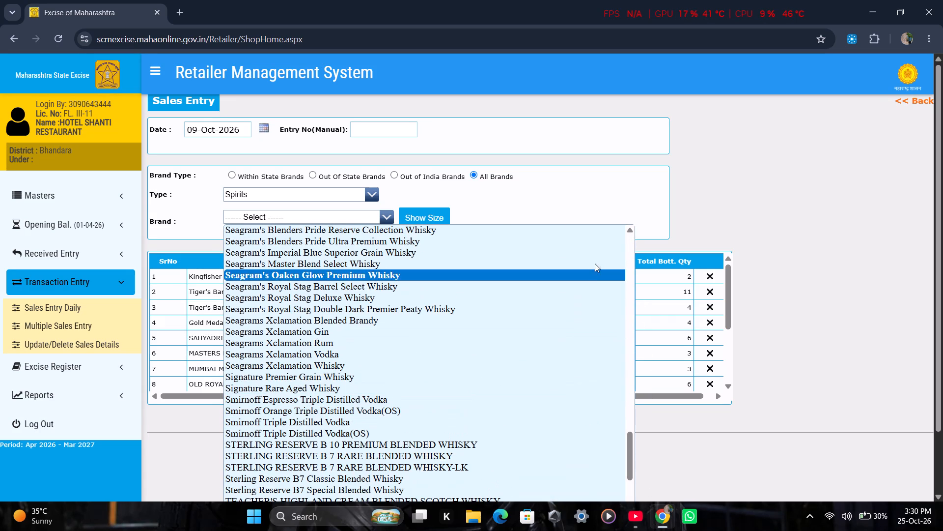
pyautogui.click(604, 256)
pyautogui.click(444, 218)
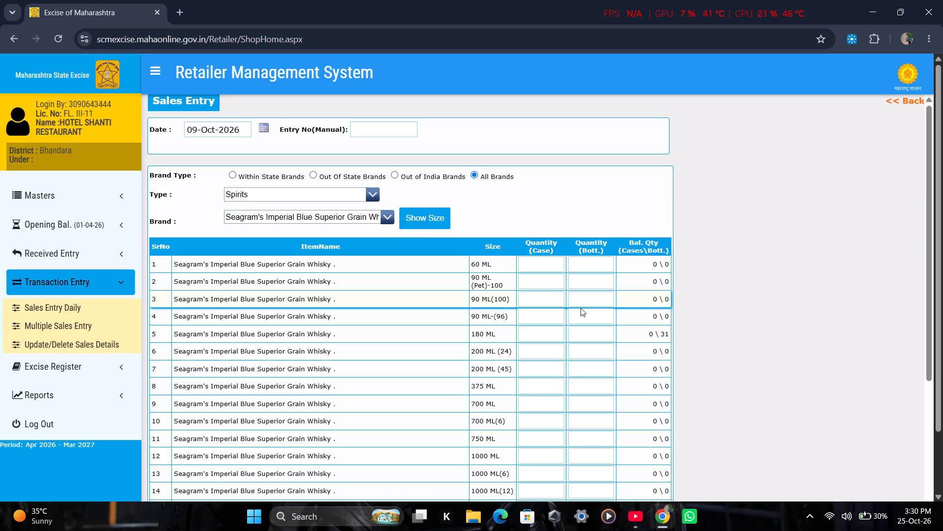
pyautogui.click(581, 334)
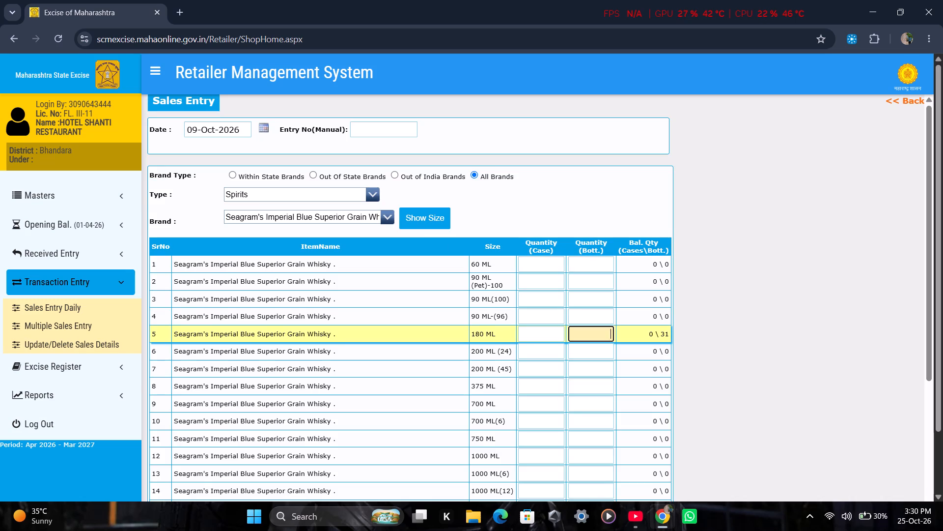
pyautogui.press('4')
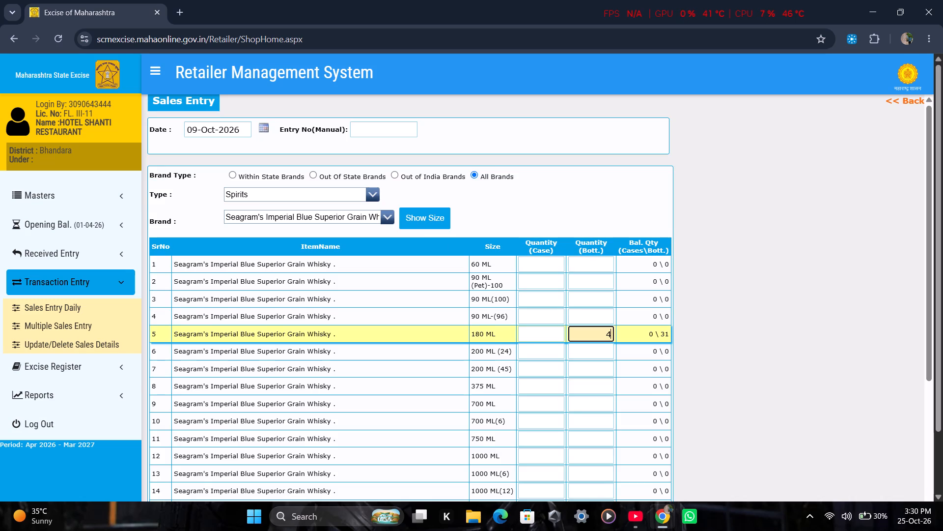
pyautogui.scroll(-2, 575, 316)
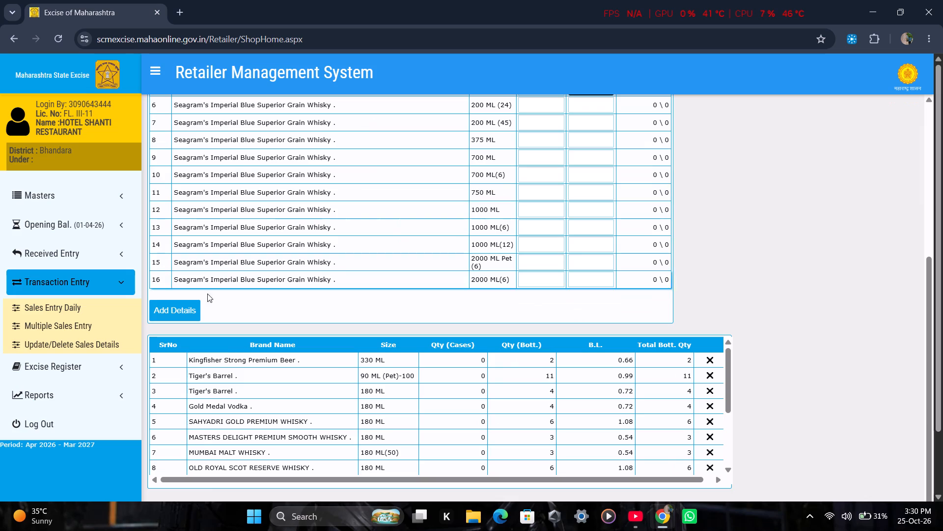
pyautogui.click(188, 312)
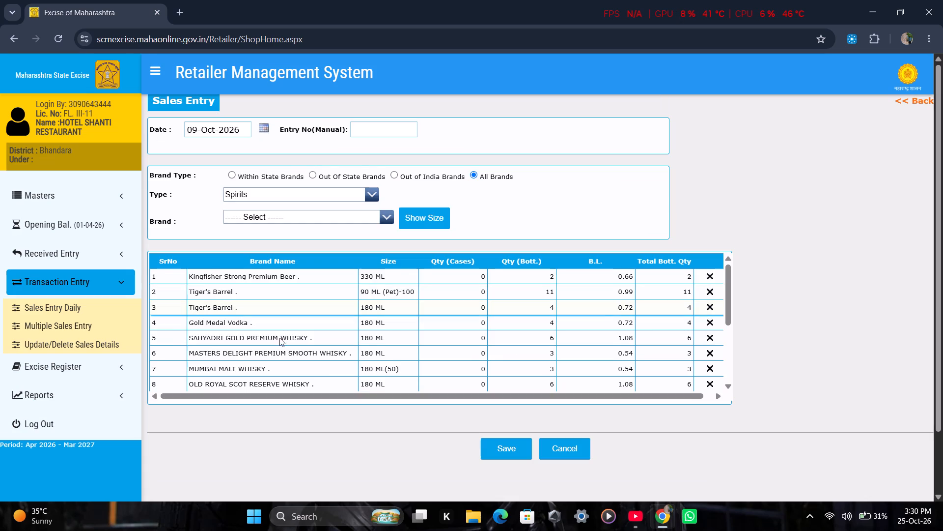
# Save the completed 09-Oct-2026 sales entry.
pyautogui.click(510, 449)
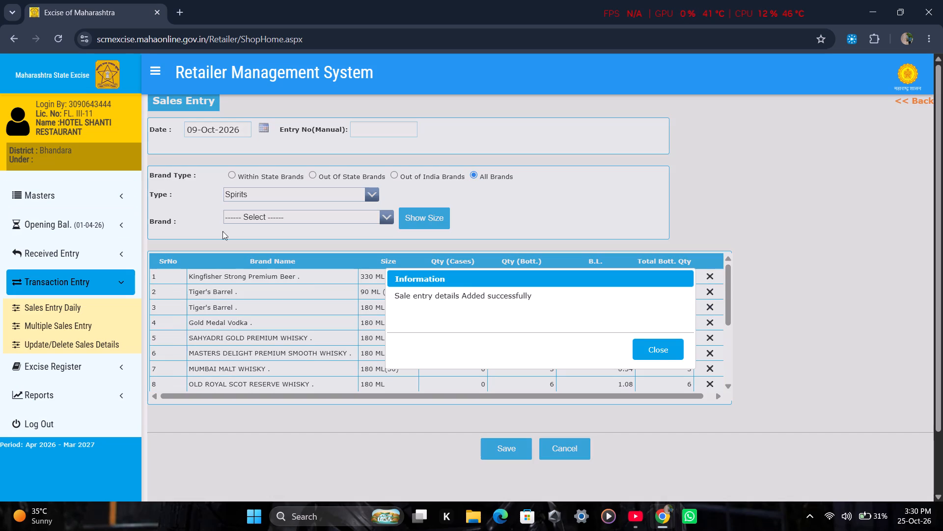
pyautogui.click(669, 351)
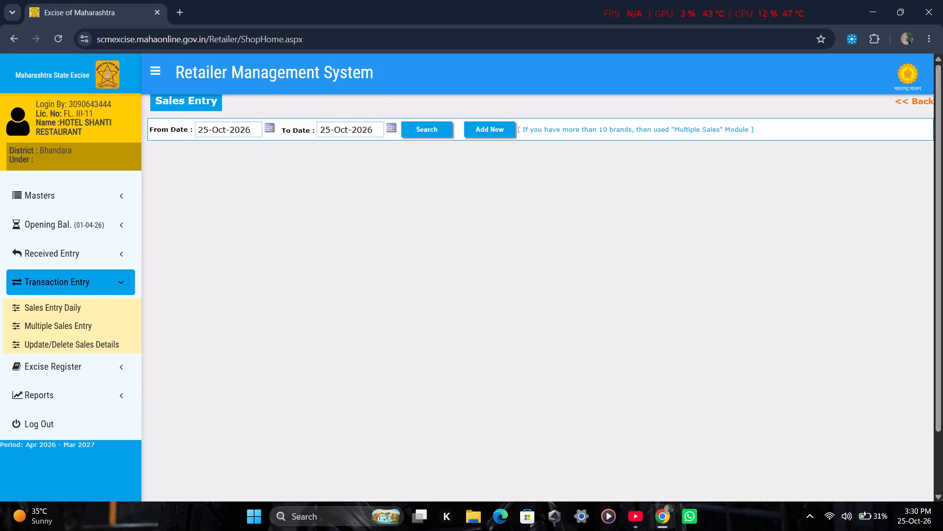
# Search the daily sales entries from 02-Oct-2026 to 25-Oct-2026.
pyautogui.click(267, 127)
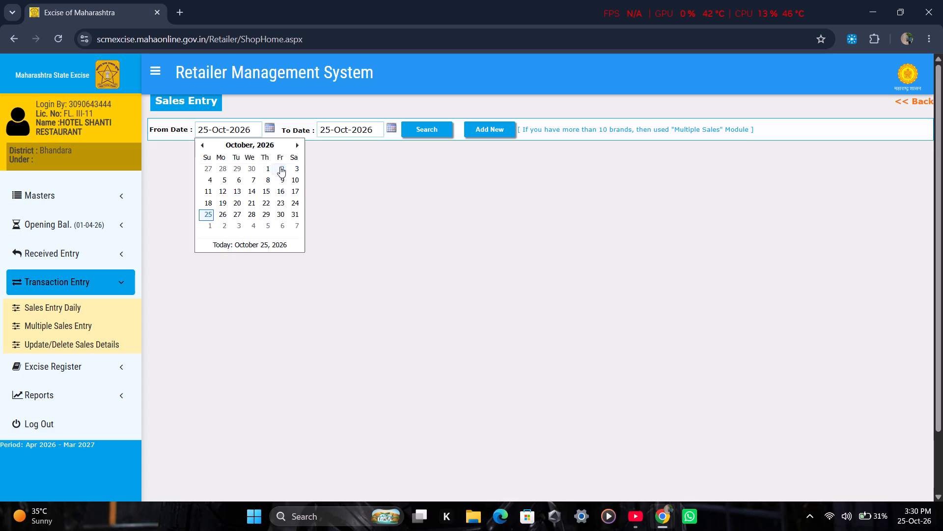
pyautogui.click(274, 168)
pyautogui.click(425, 127)
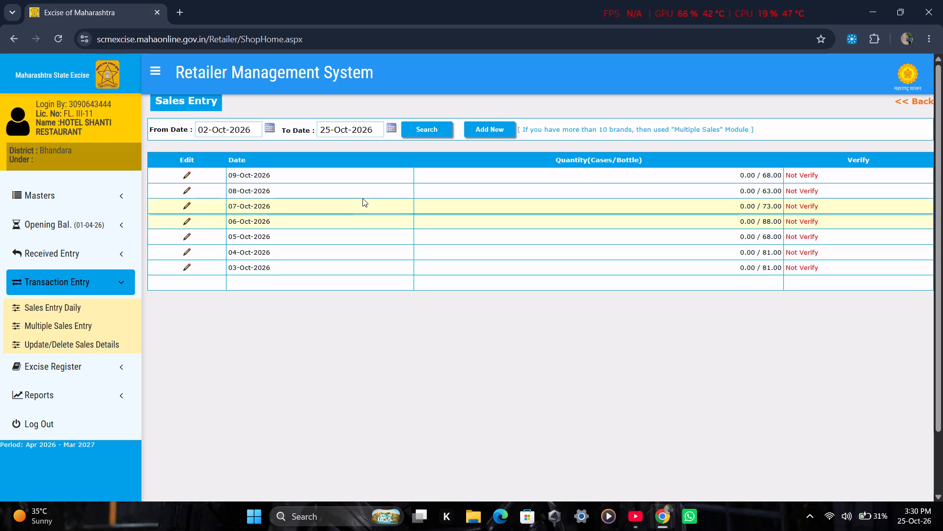
# Start a new daily sales entry dated 10-Oct-2026.
pyautogui.click(474, 122)
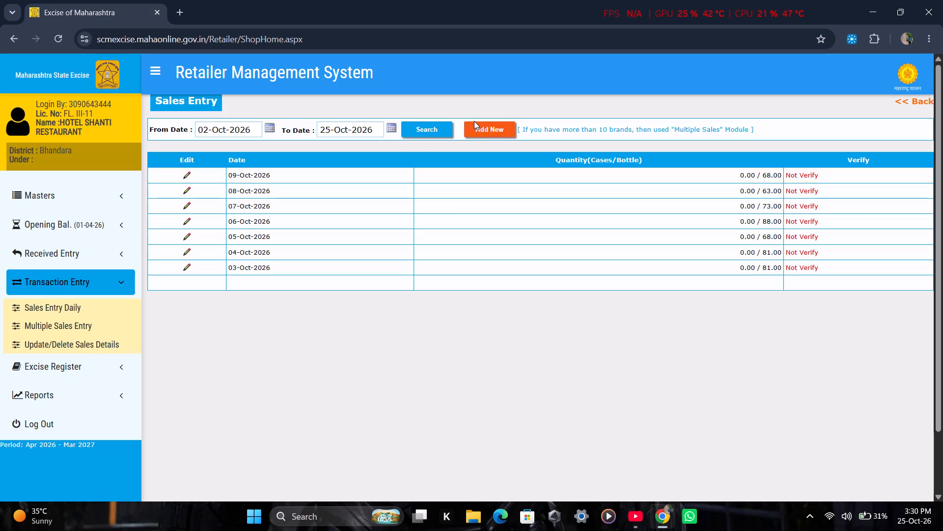
pyautogui.click(261, 128)
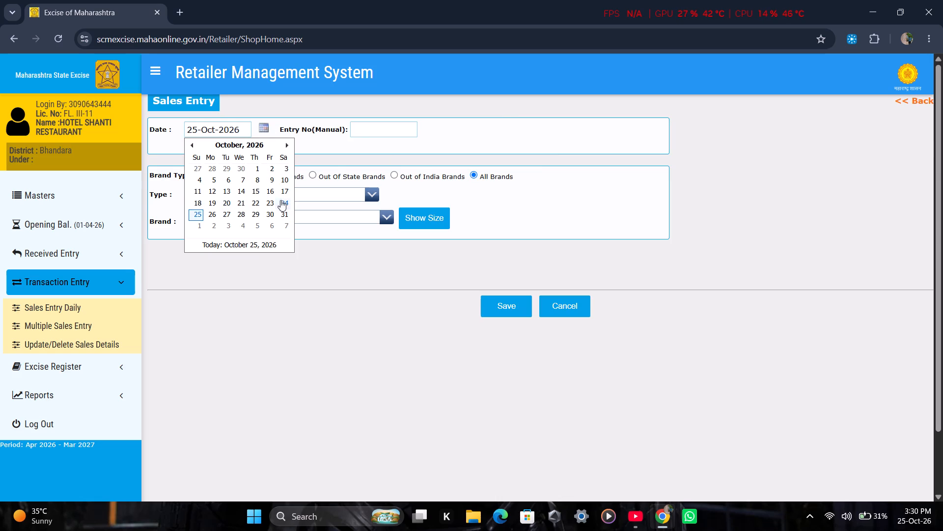
pyautogui.click(289, 181)
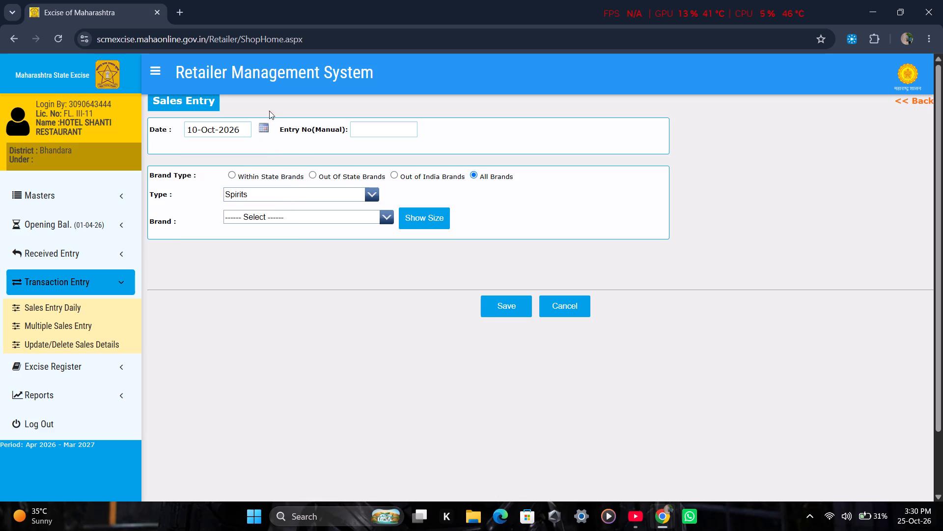
pyautogui.click(260, 124)
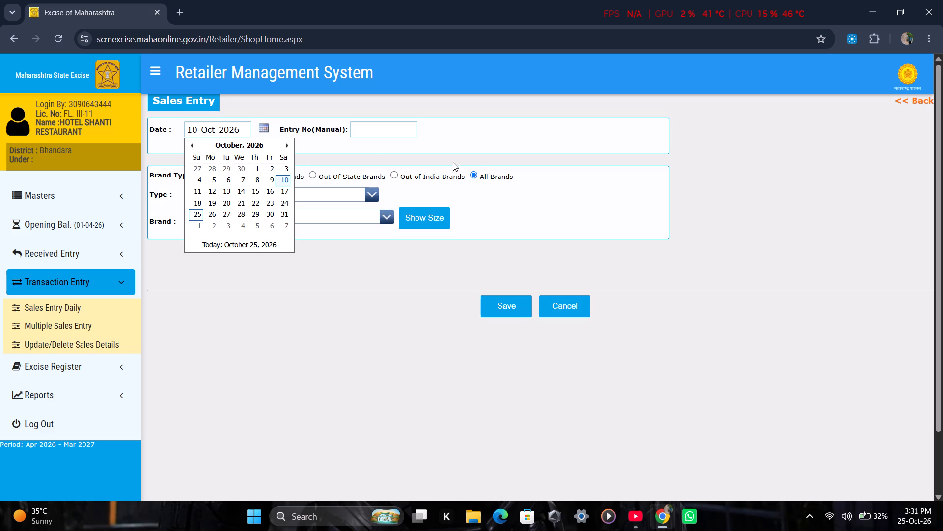
pyautogui.click(435, 145)
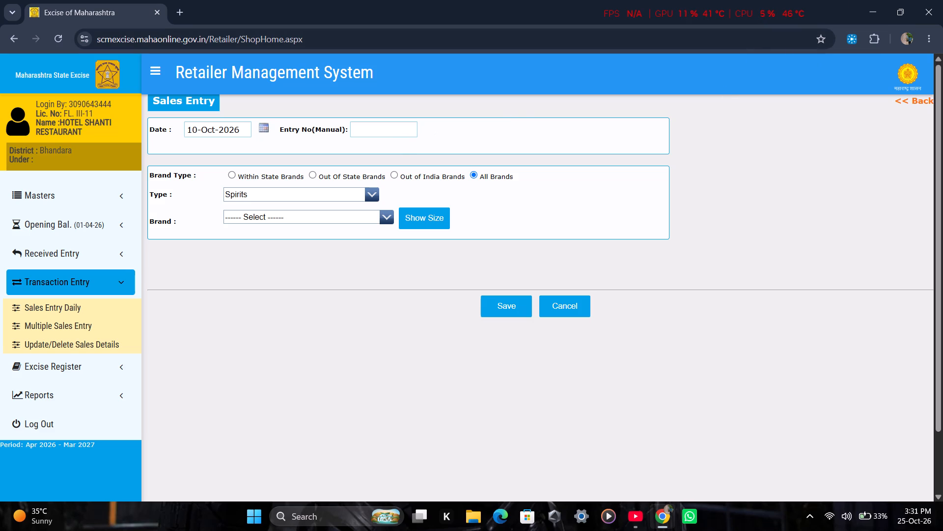
# Add a sale of 14 bottles of Seagram's Royal Stag Deluxe Whisky, 180 ML, to the 10-Oct-2026 entry.
pyautogui.click(382, 214)
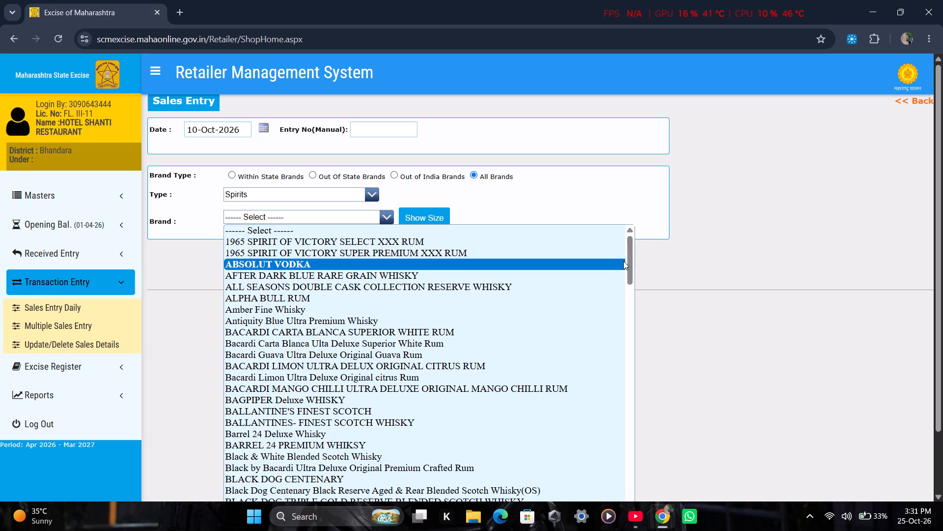
pyautogui.moveTo(628, 257); pyautogui.dragTo(631, 264)
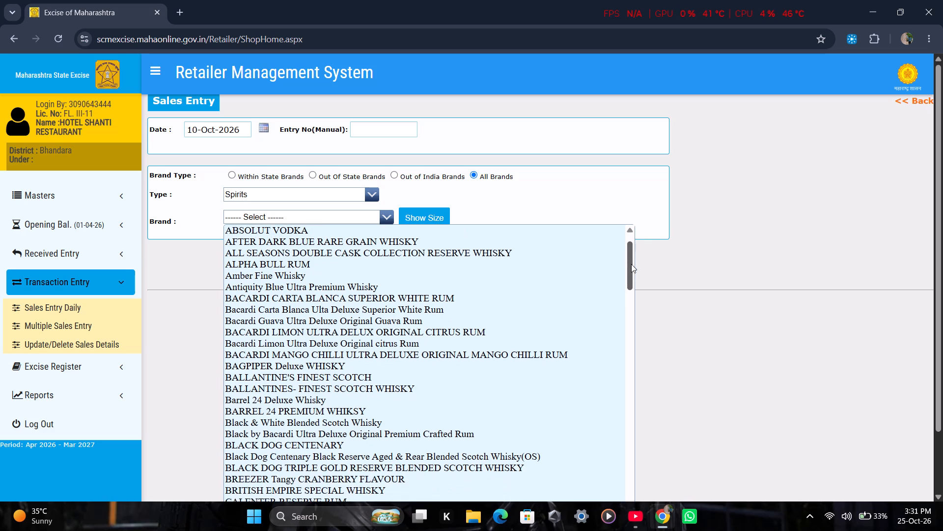
pyautogui.moveTo(631, 264); pyautogui.dragTo(622, 503)
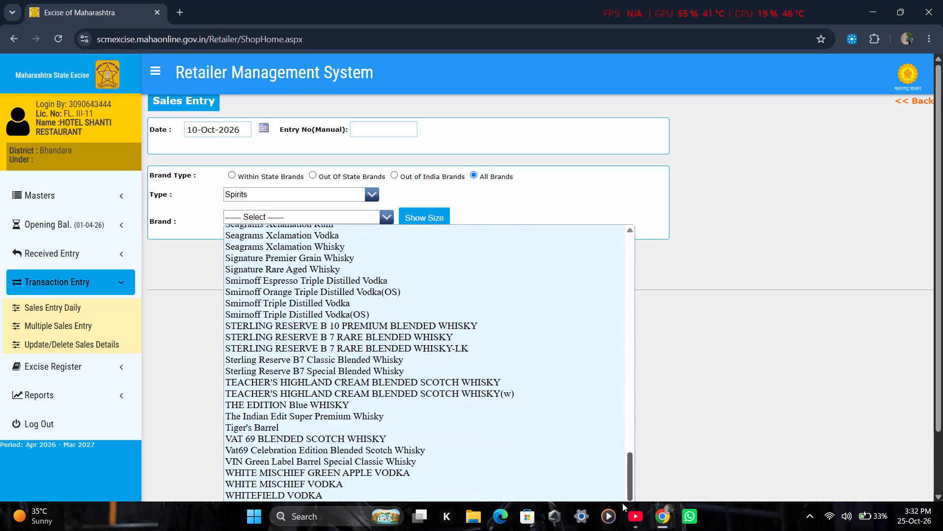
pyautogui.moveTo(622, 503); pyautogui.dragTo(654, 427)
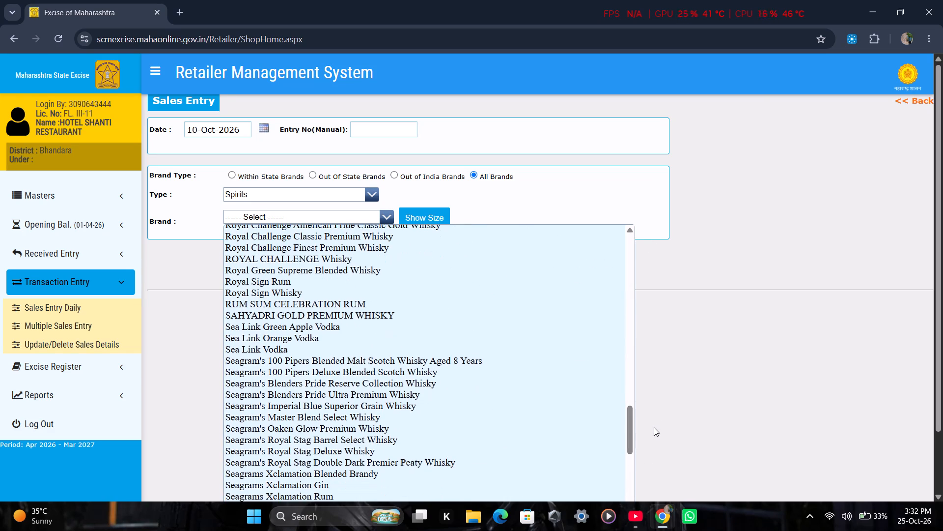
pyautogui.click(587, 445)
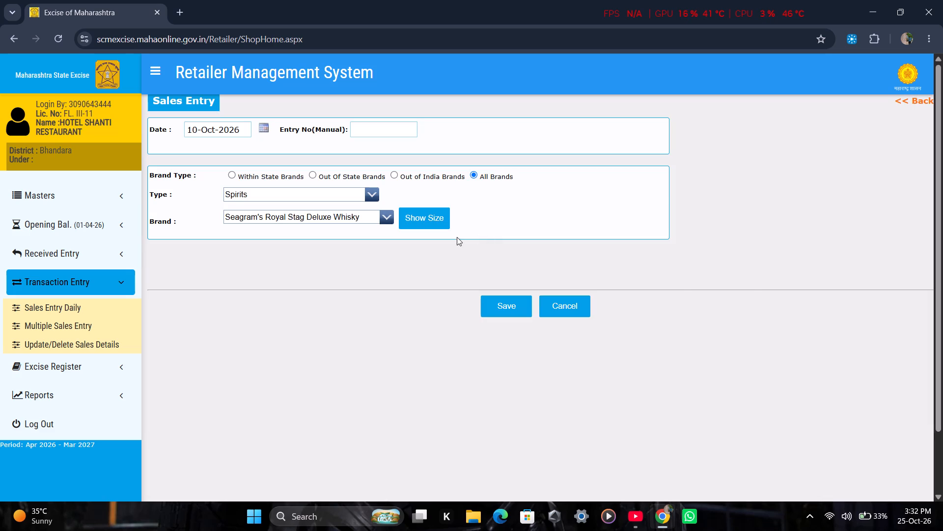
pyautogui.click(444, 217)
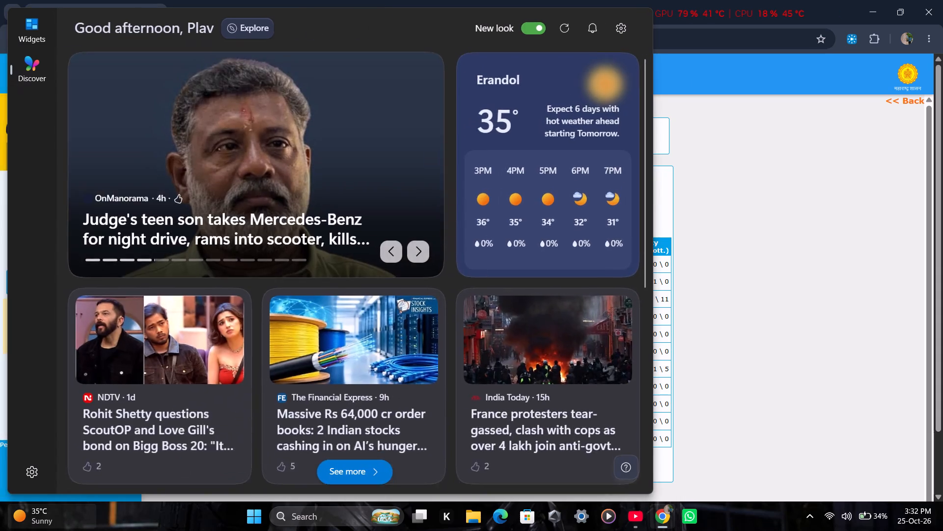
pyautogui.moveTo(203, 530); pyautogui.dragTo(539, 530)
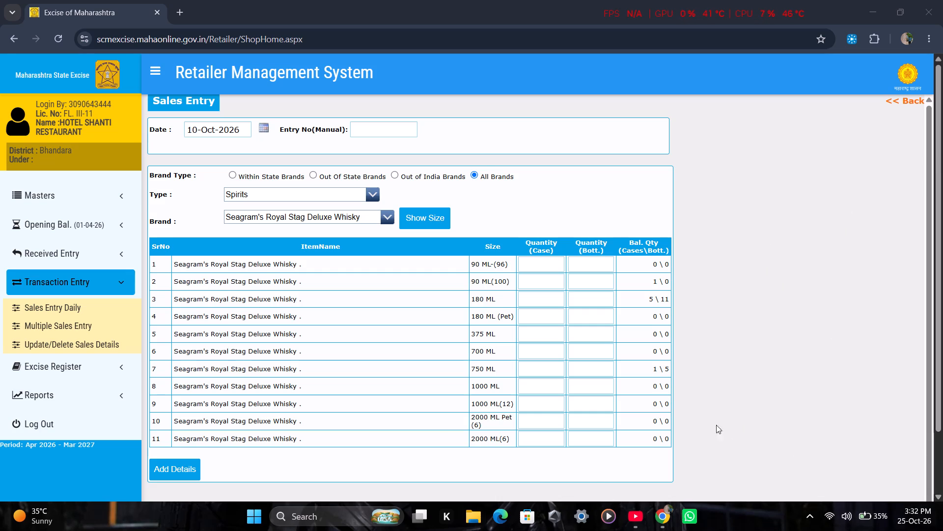
pyautogui.click(595, 303)
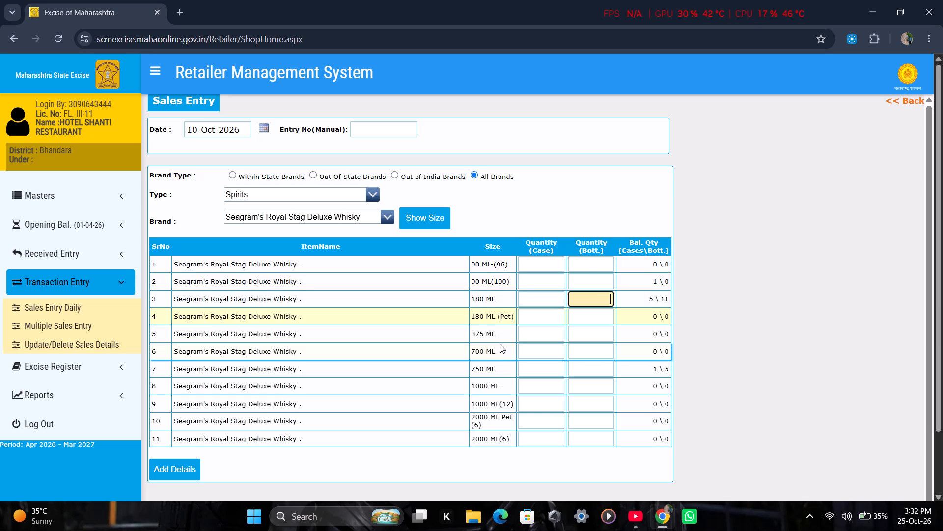
pyautogui.write('14')
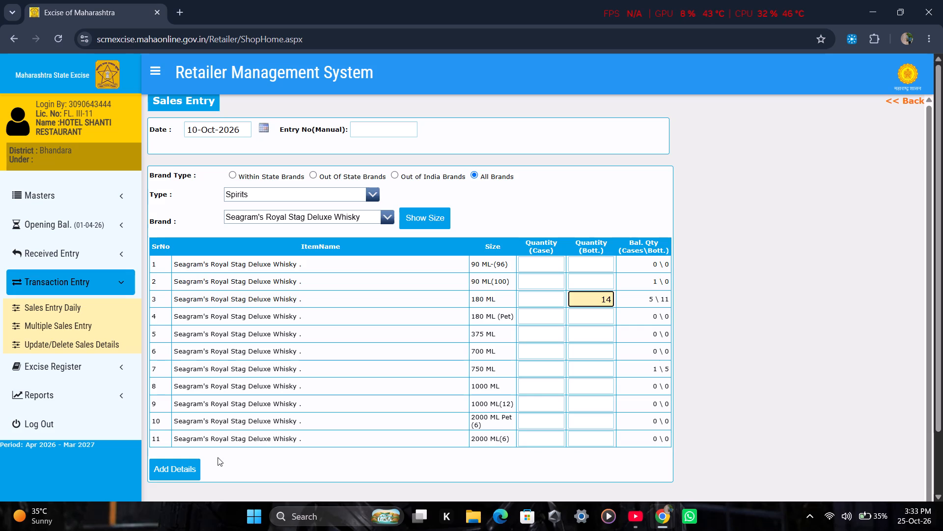
pyautogui.click(198, 466)
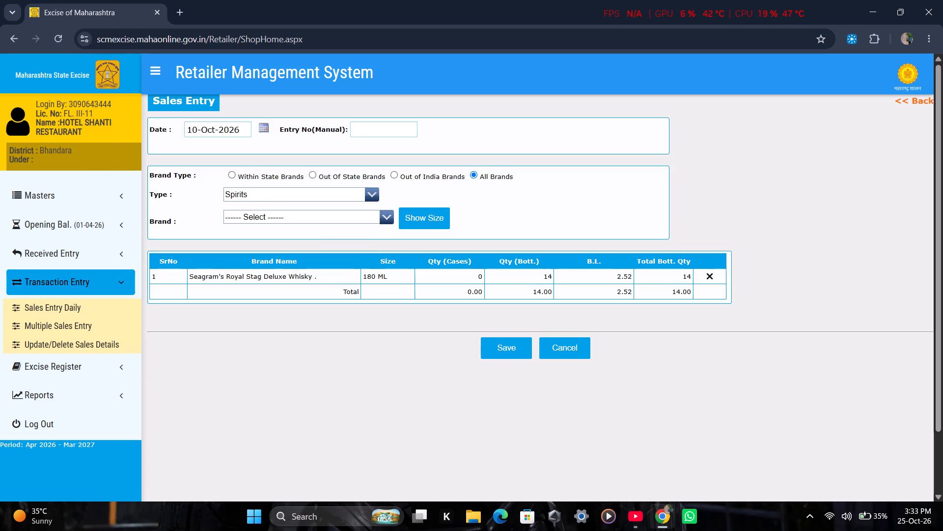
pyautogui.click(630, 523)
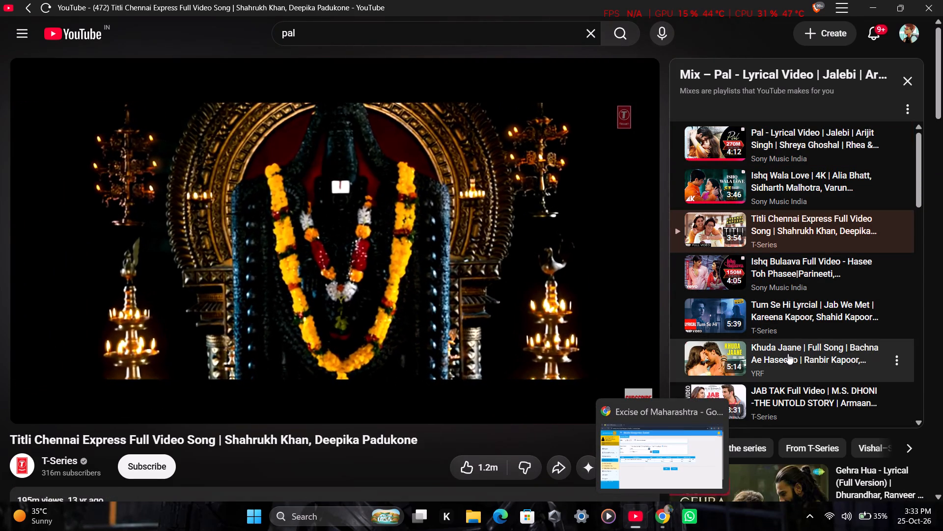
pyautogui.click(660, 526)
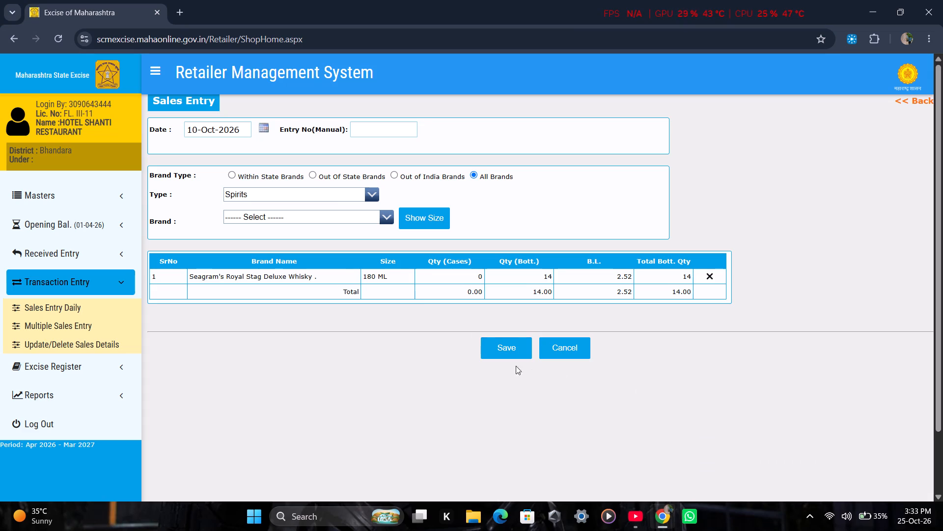
# Add a sale of 6 bottles of McDowell's No.1 Reserve Whisky Original, 180 ML (Pet), to the 10-Oct-2026 entry.
pyautogui.click(384, 215)
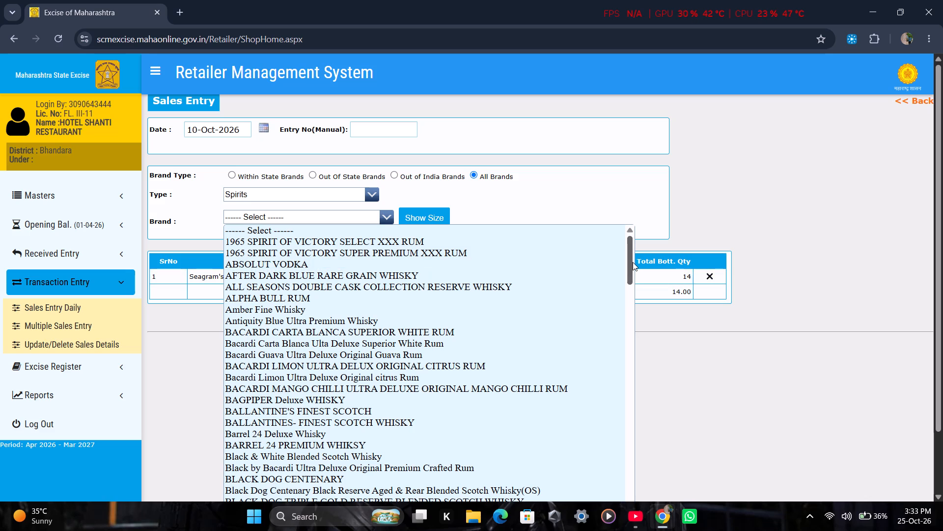
pyautogui.moveTo(633, 262); pyautogui.dragTo(643, 337)
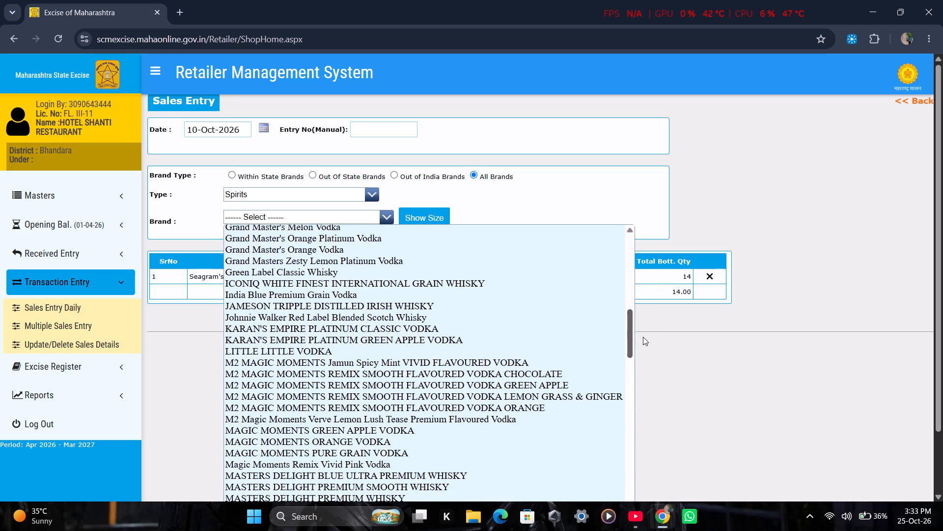
pyautogui.moveTo(643, 337); pyautogui.dragTo(644, 344)
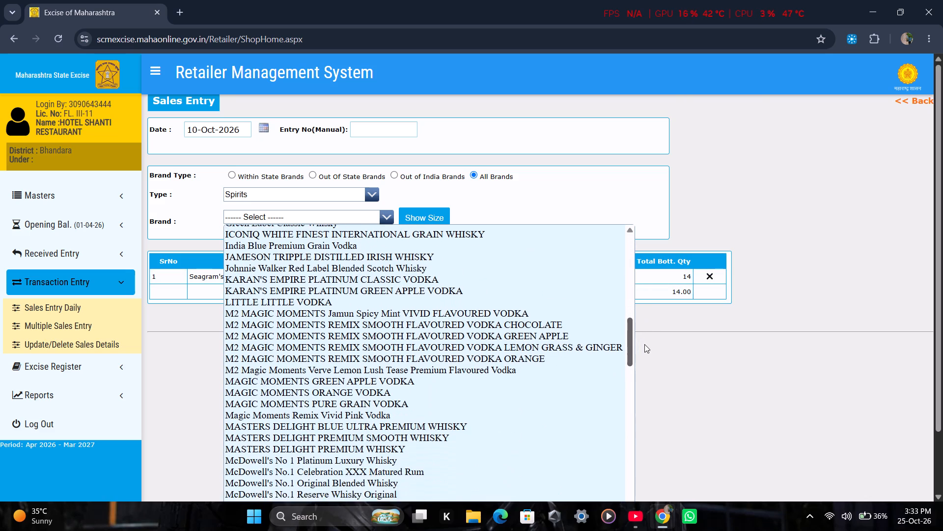
pyautogui.moveTo(644, 344); pyautogui.dragTo(646, 358)
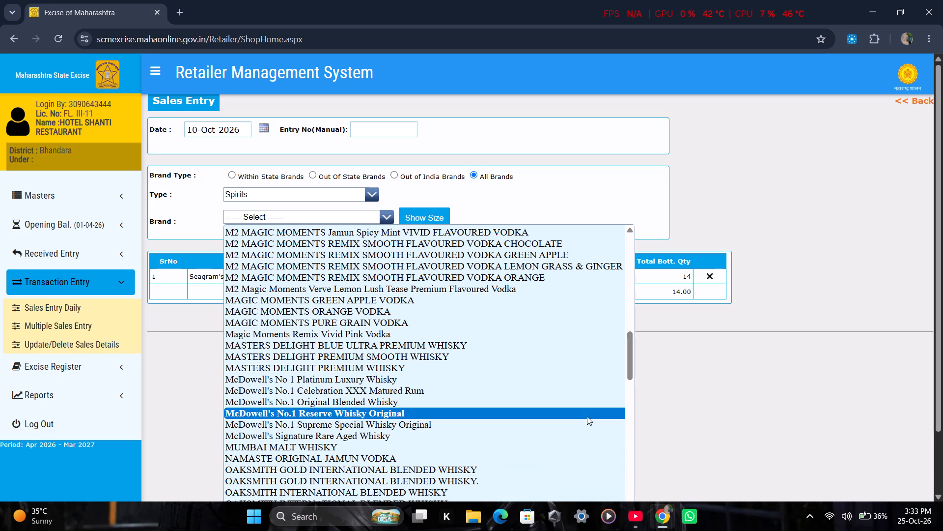
pyautogui.click(587, 416)
pyautogui.click(417, 214)
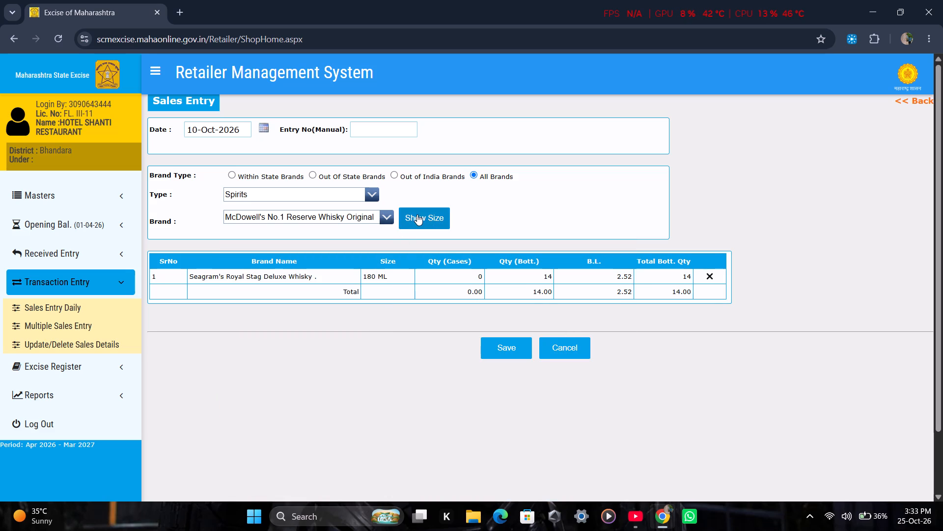
pyautogui.click(595, 287)
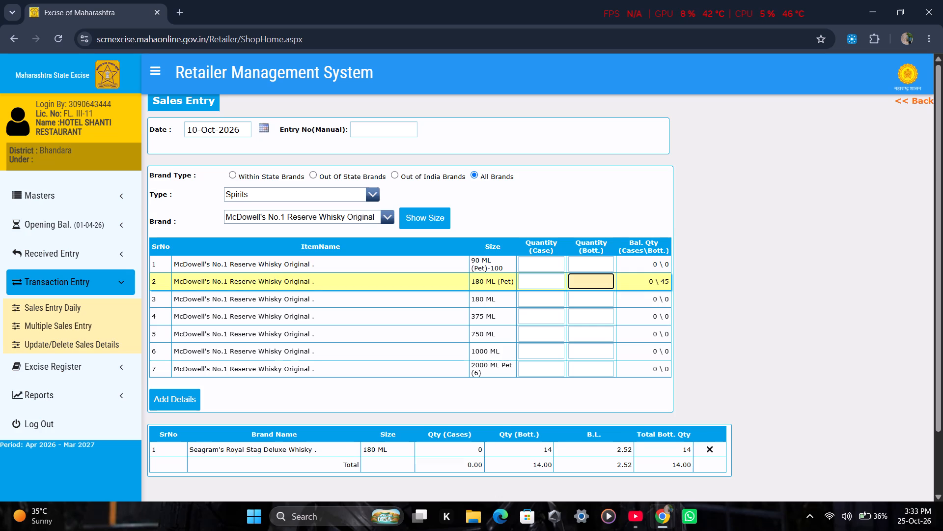
pyautogui.press('6')
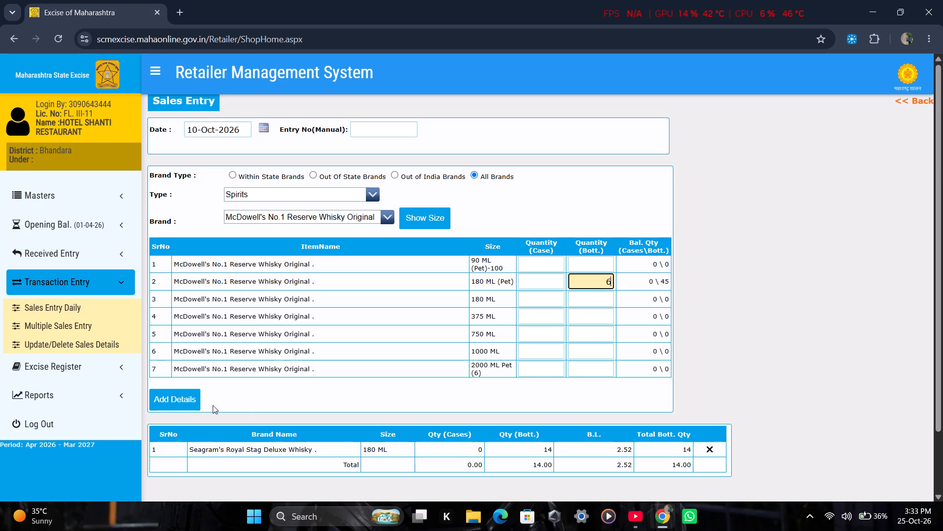
pyautogui.click(191, 402)
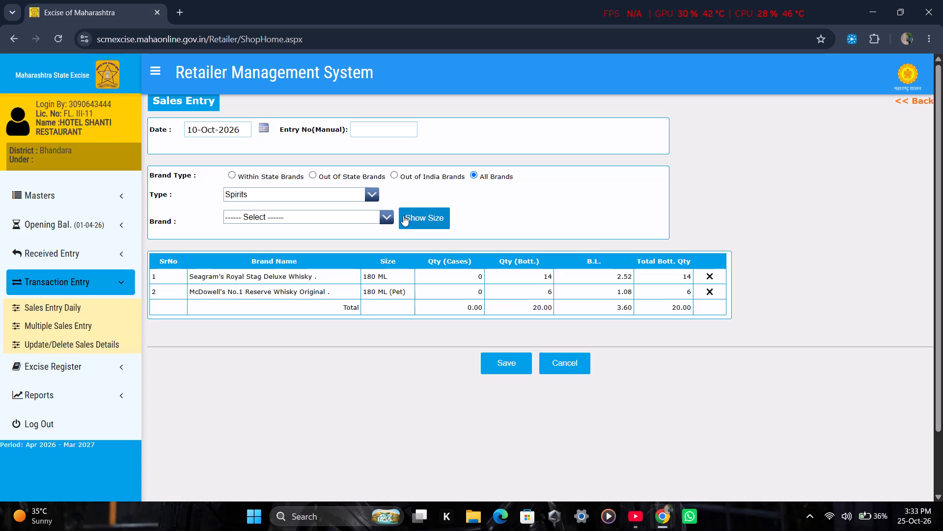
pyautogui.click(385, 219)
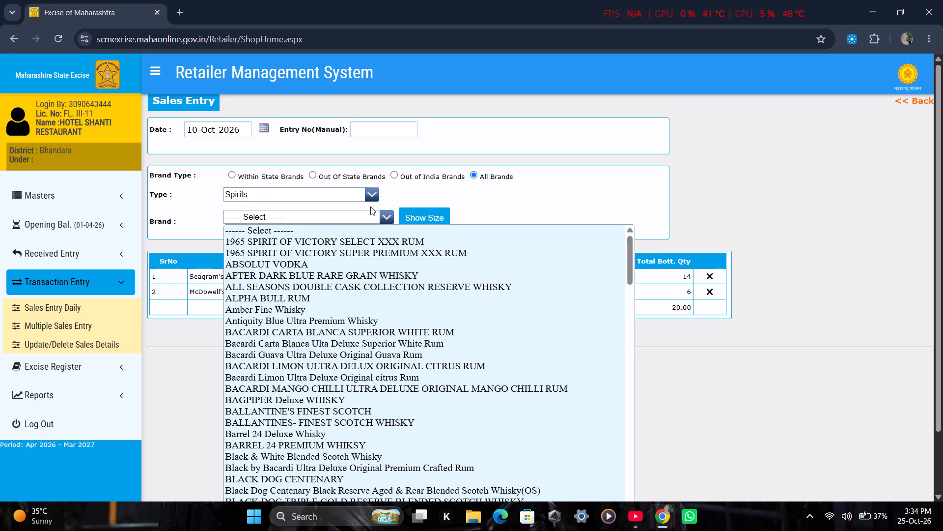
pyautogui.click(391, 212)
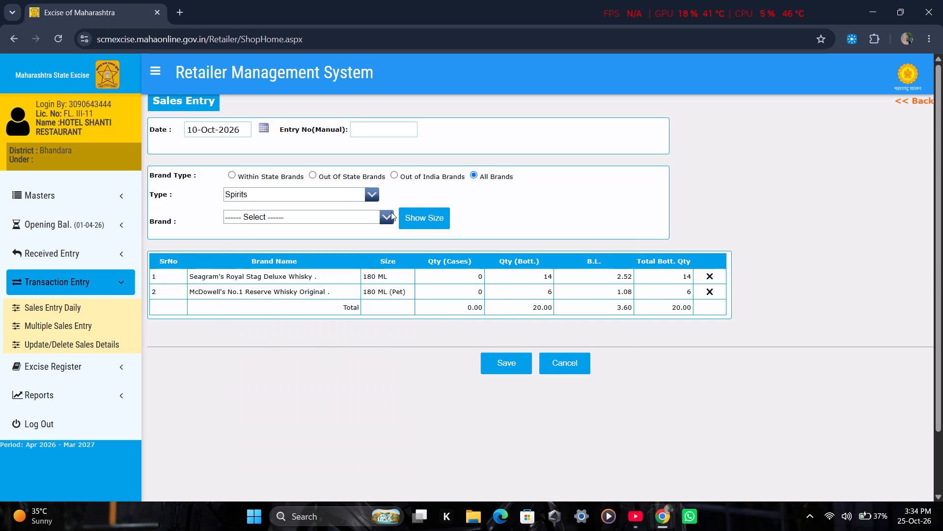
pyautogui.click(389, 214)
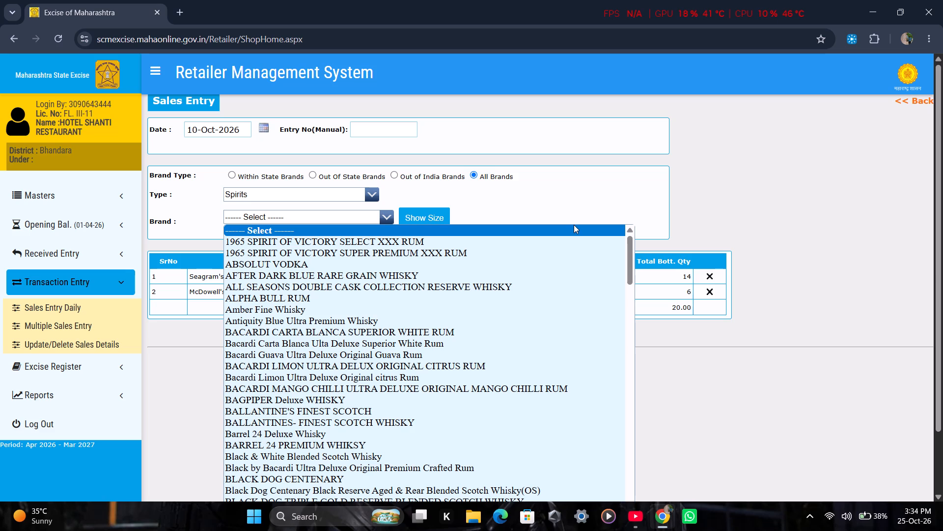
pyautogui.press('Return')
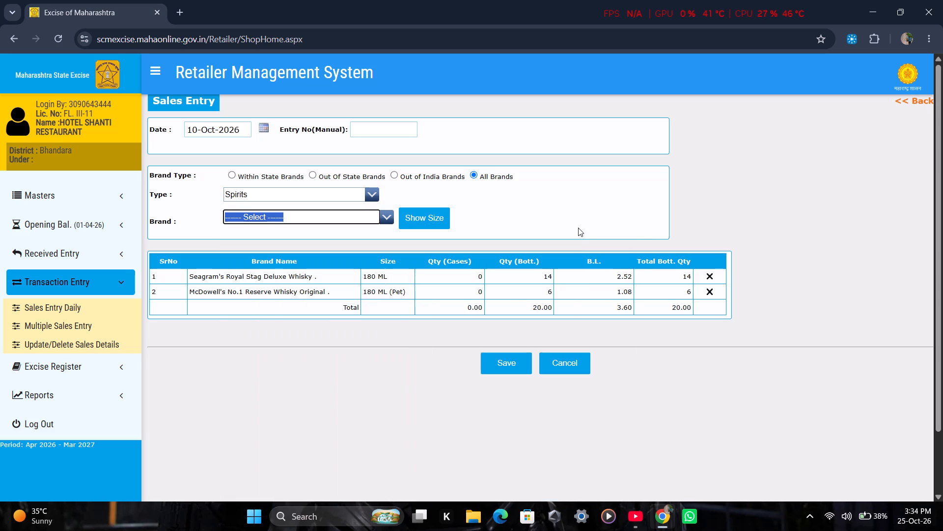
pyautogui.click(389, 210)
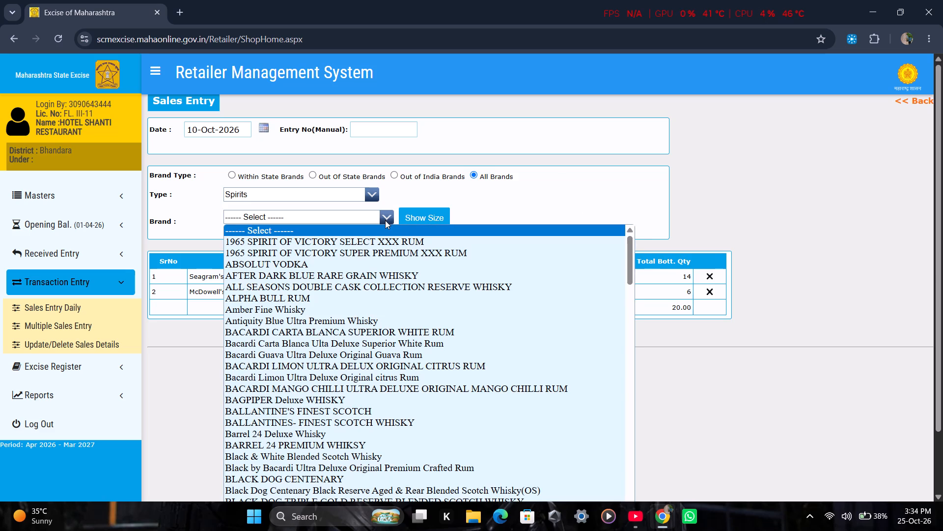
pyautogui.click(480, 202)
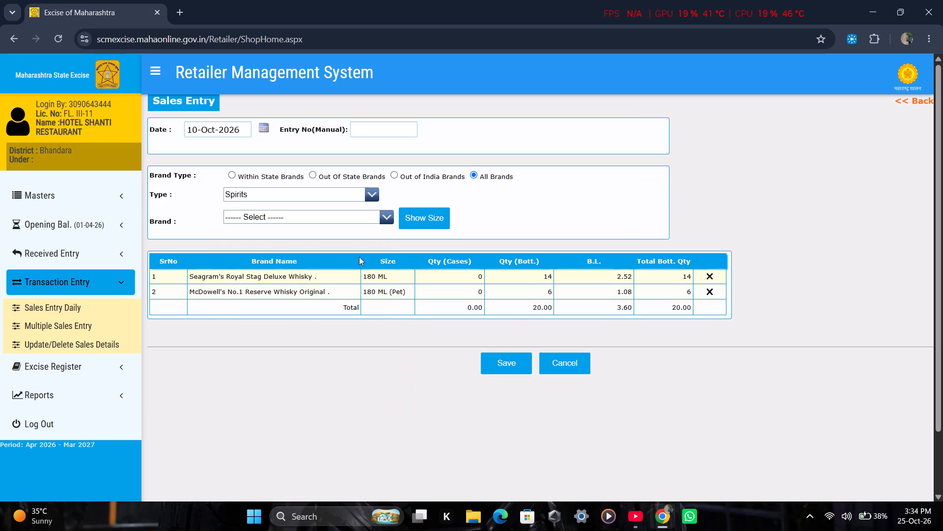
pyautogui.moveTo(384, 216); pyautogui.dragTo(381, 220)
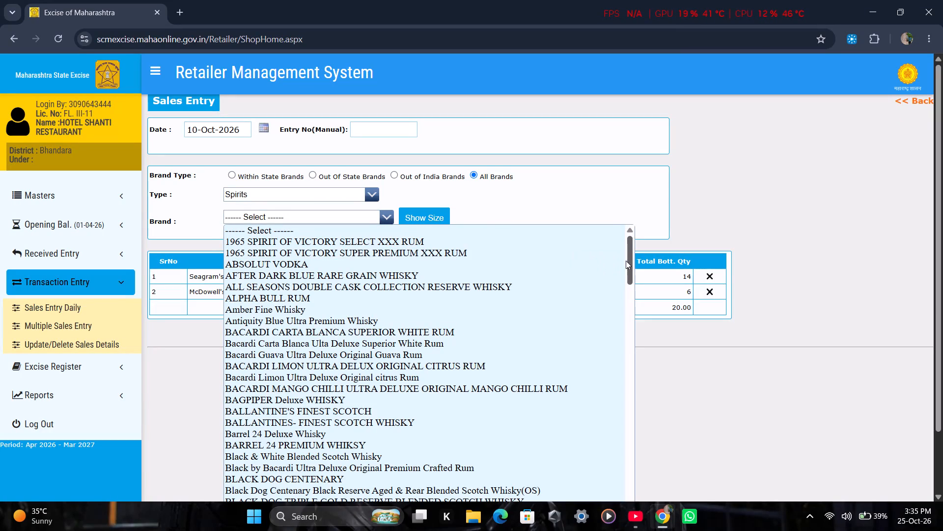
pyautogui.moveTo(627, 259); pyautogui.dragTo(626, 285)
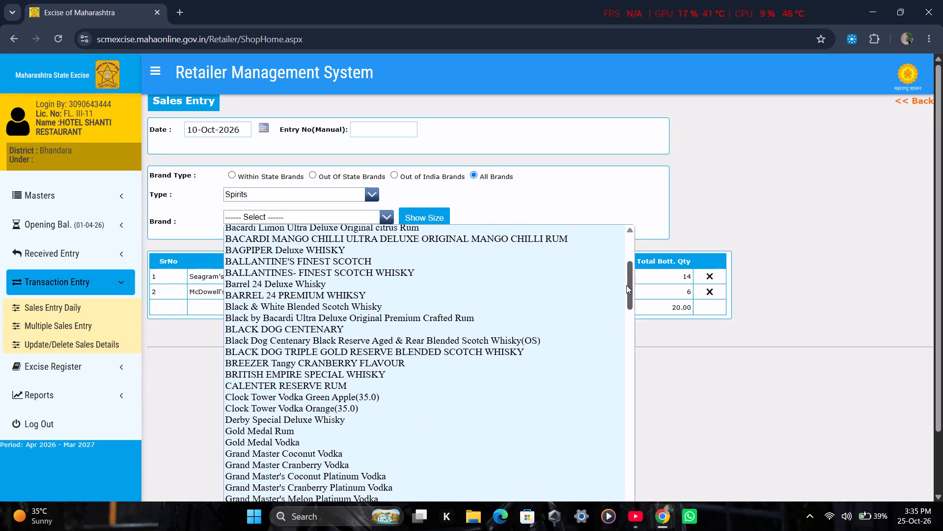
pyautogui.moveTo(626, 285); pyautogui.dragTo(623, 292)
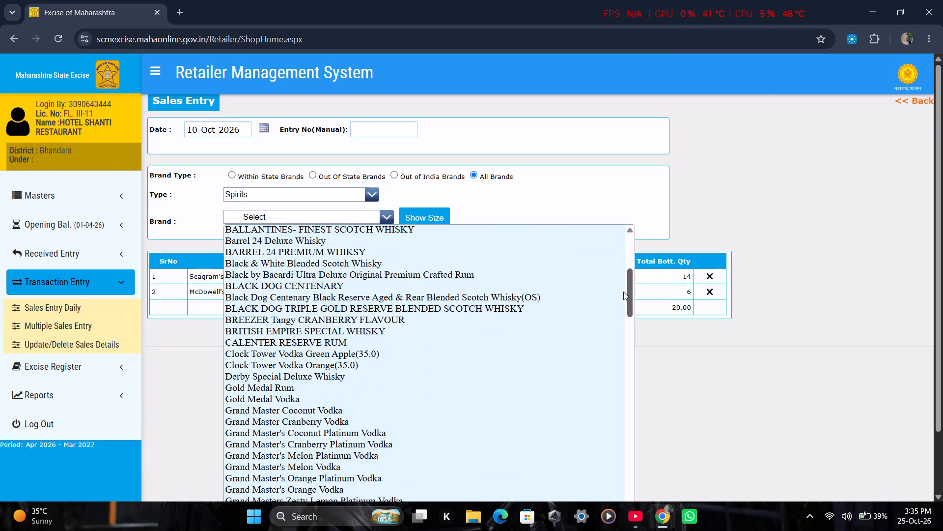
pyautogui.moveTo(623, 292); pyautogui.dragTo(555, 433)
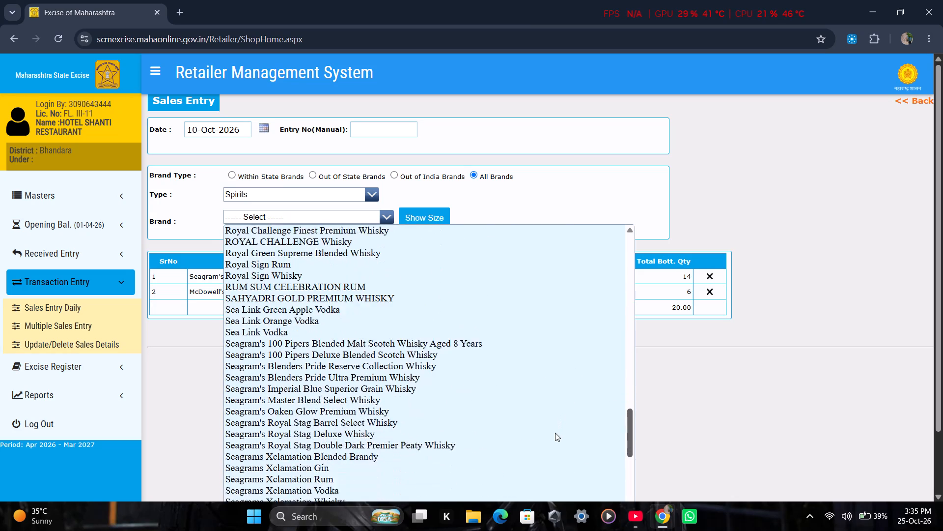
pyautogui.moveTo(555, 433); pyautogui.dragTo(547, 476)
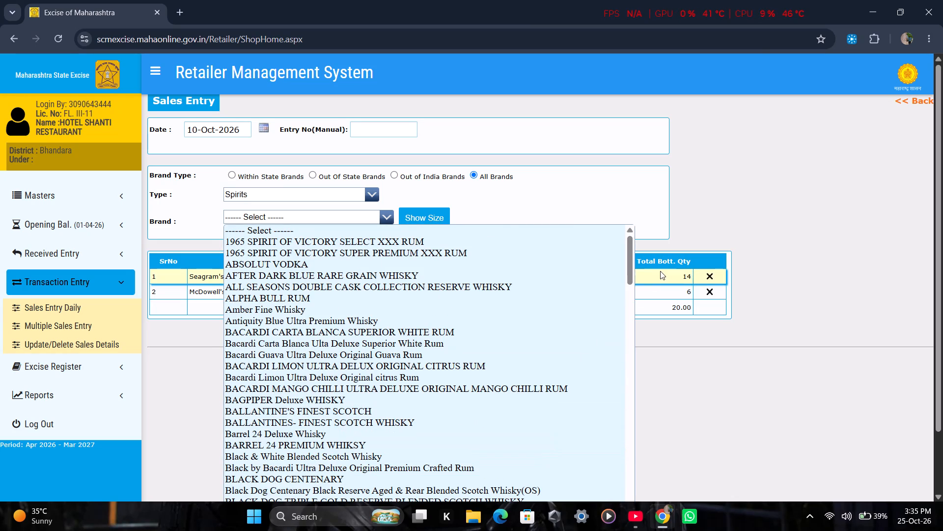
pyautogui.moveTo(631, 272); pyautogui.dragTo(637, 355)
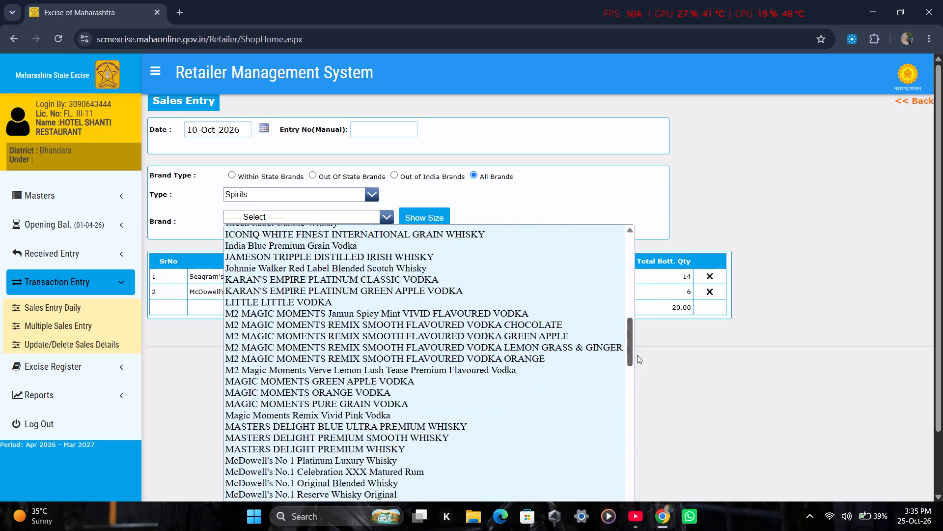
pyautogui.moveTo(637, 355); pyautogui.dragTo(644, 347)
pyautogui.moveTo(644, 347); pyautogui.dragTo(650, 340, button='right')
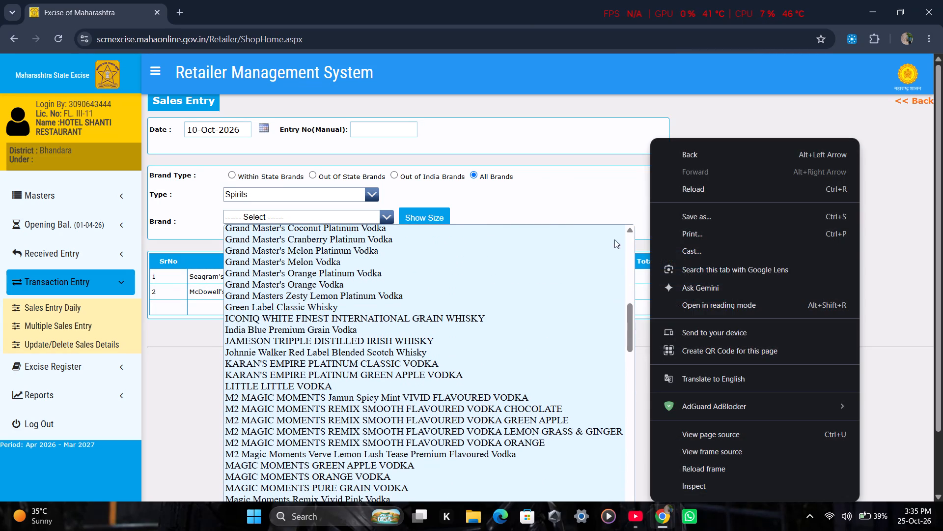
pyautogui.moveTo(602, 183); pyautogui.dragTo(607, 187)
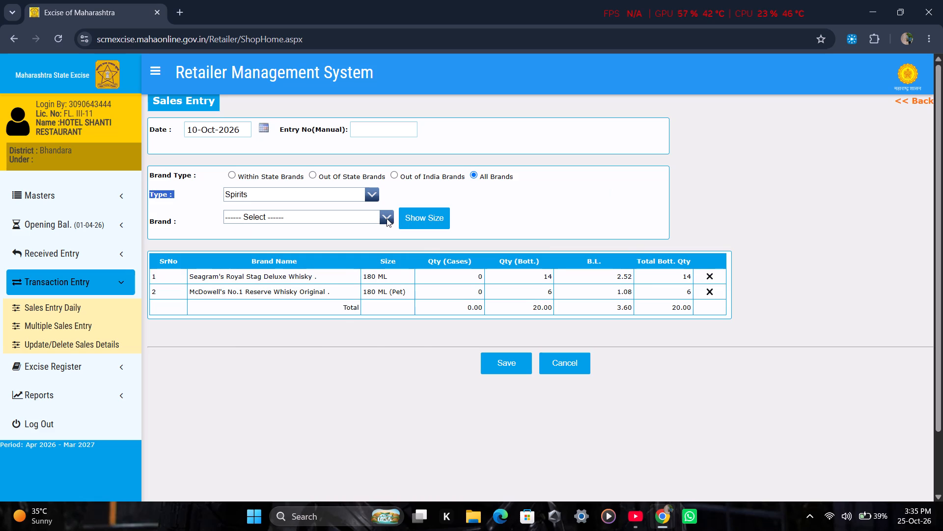
# Add a sale of 1 bottle of Old Cask Classic XXX Rum, 180 ML, to the 10-Oct-2026 entry.
pyautogui.click(387, 218)
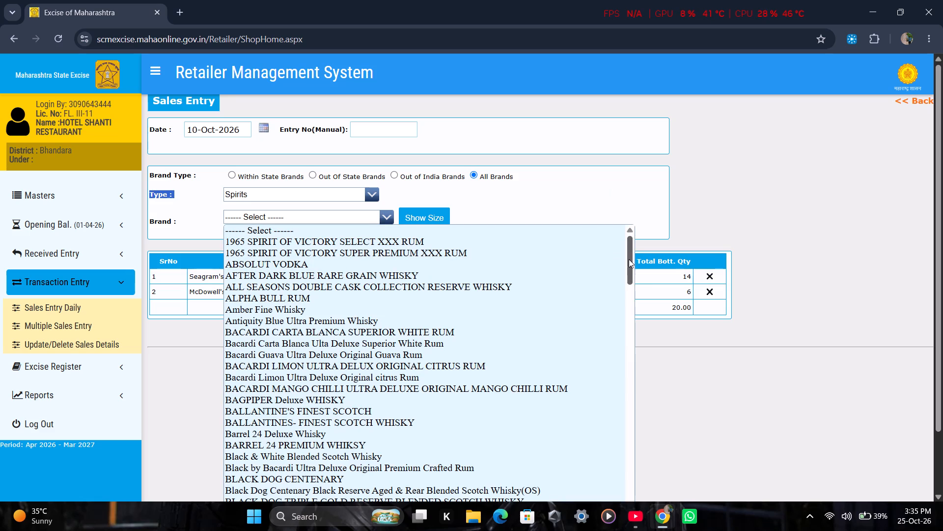
pyautogui.moveTo(629, 259); pyautogui.dragTo(634, 453)
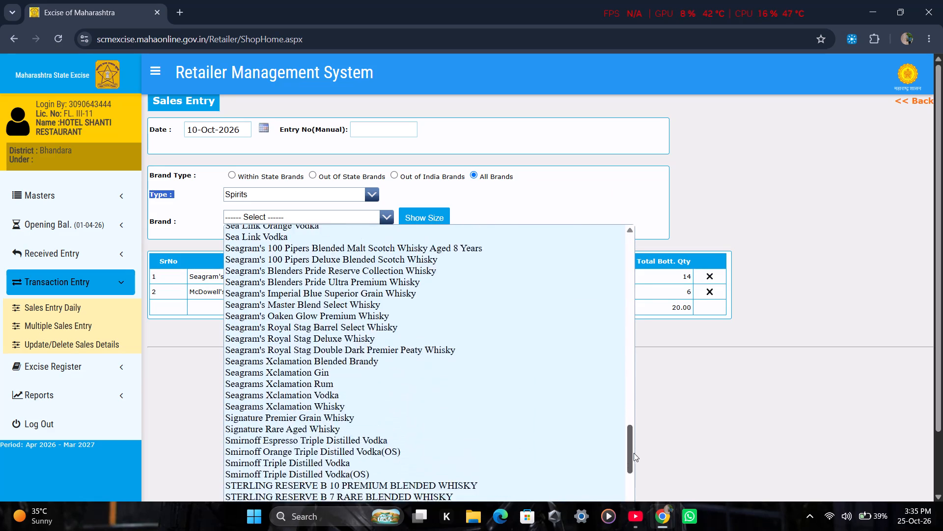
pyautogui.moveTo(634, 453); pyautogui.dragTo(630, 378)
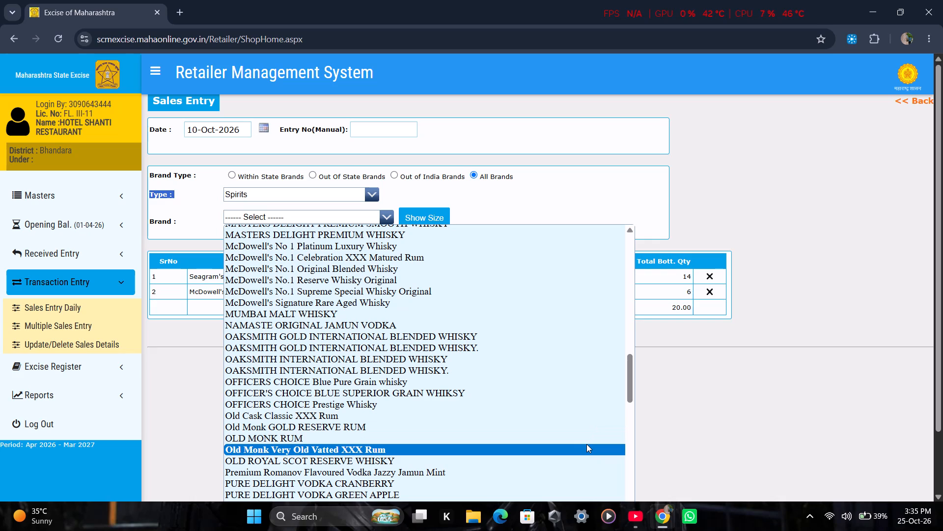
pyautogui.click(587, 413)
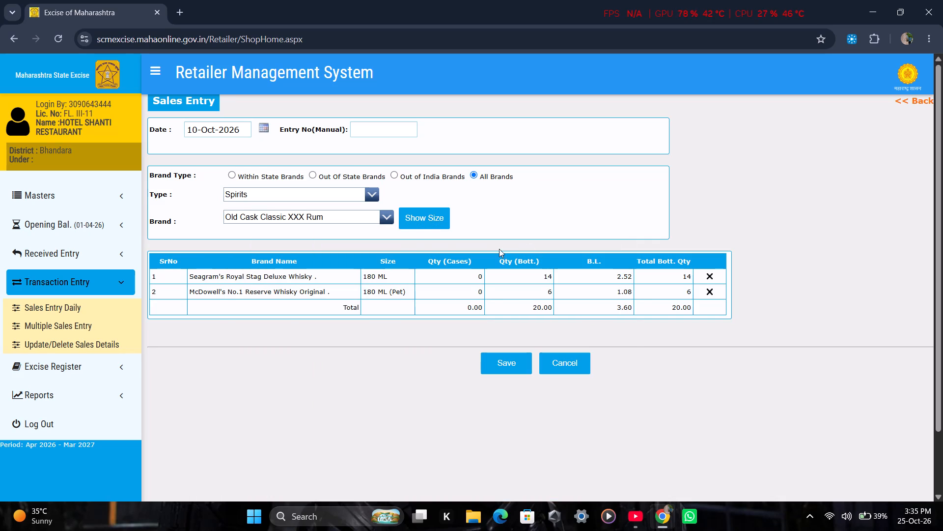
pyautogui.click(417, 221)
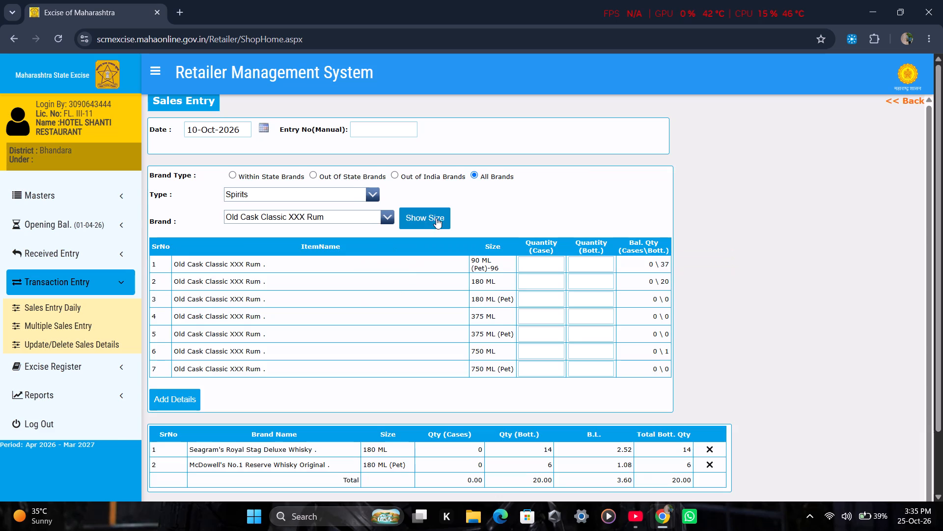
pyautogui.click(602, 288)
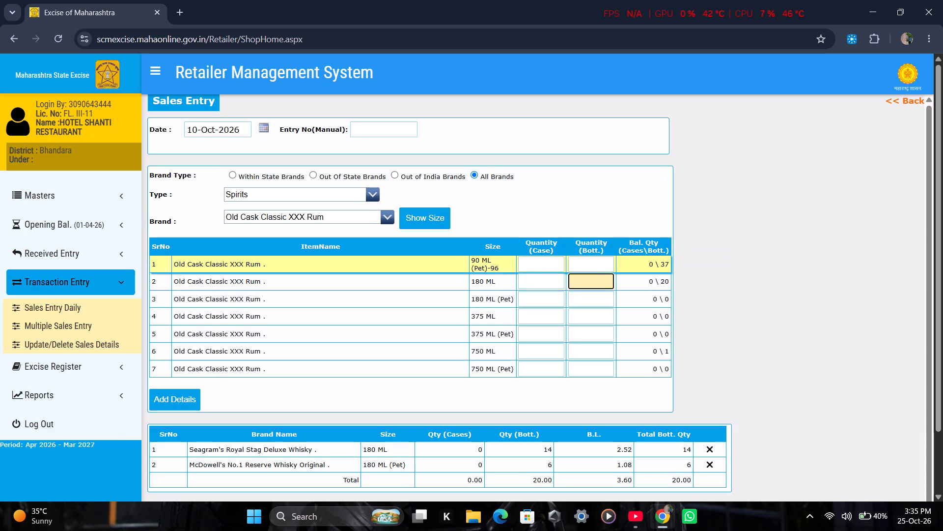
pyautogui.press('1')
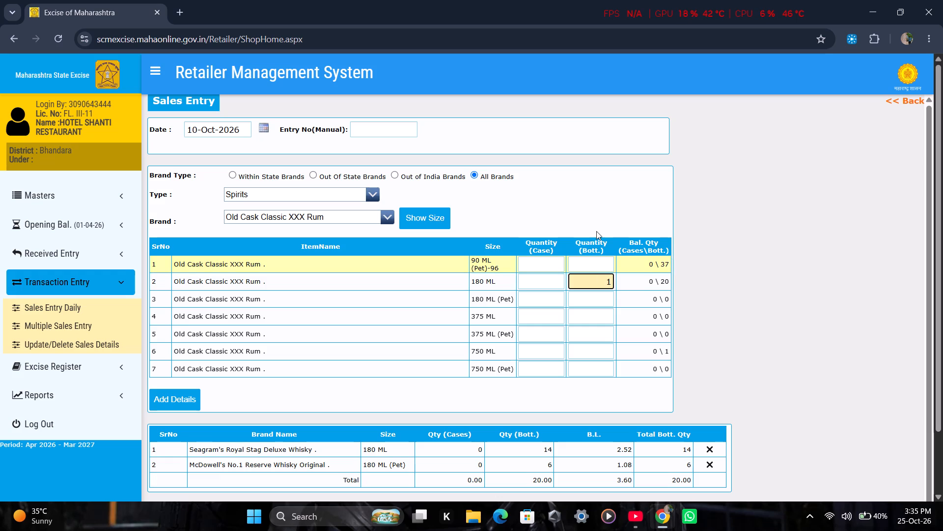
pyautogui.click(197, 397)
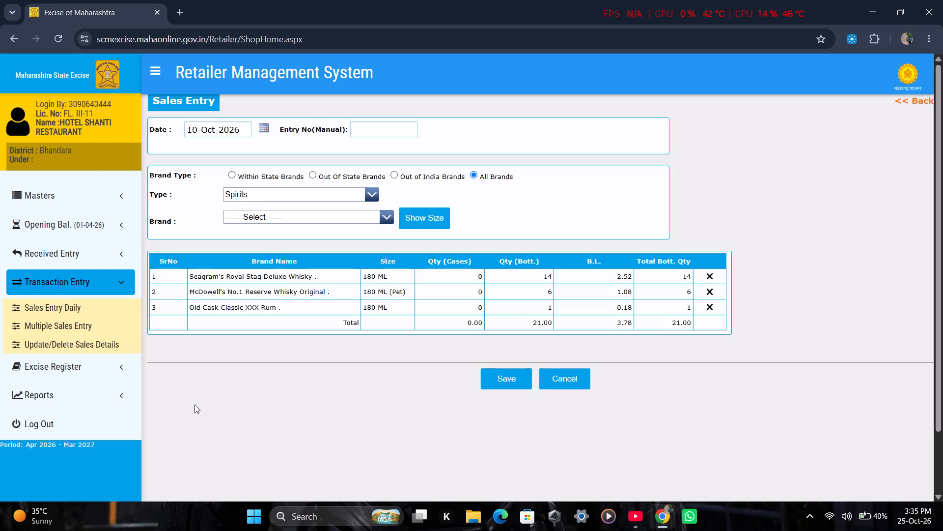
# Add a sale of 3 bottles of ICONIQ White Finest International Grain Whisky, 180 ML, to the 10-Oct-2026 entry.
pyautogui.click(386, 217)
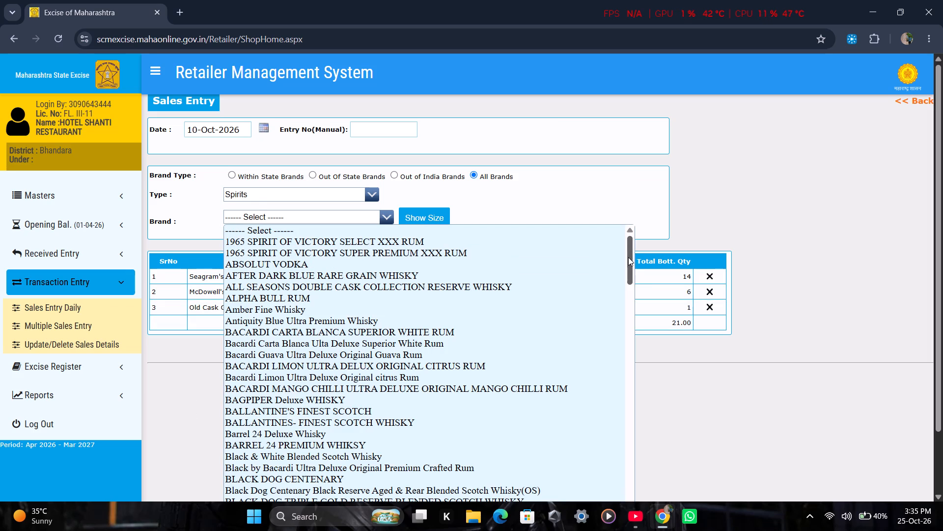
pyautogui.moveTo(628, 257); pyautogui.dragTo(636, 336)
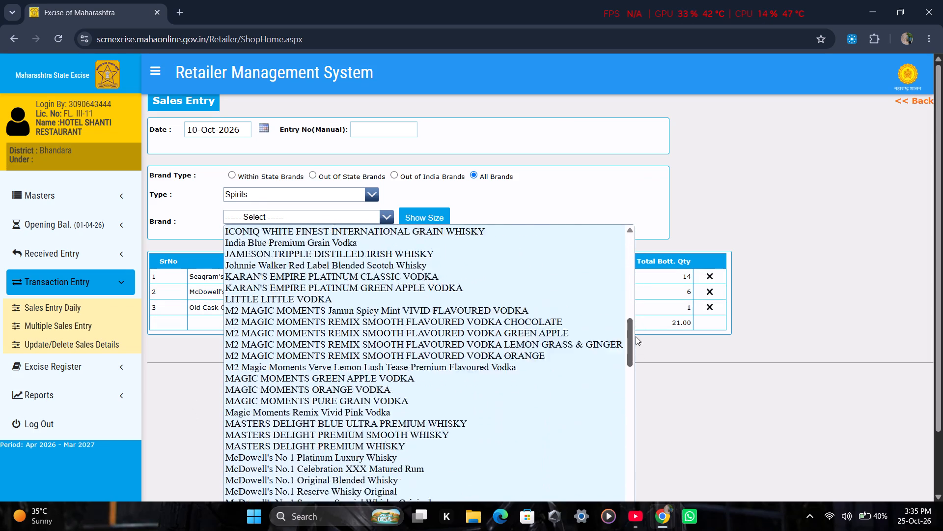
pyautogui.moveTo(636, 336); pyautogui.dragTo(635, 327)
pyautogui.click(609, 305)
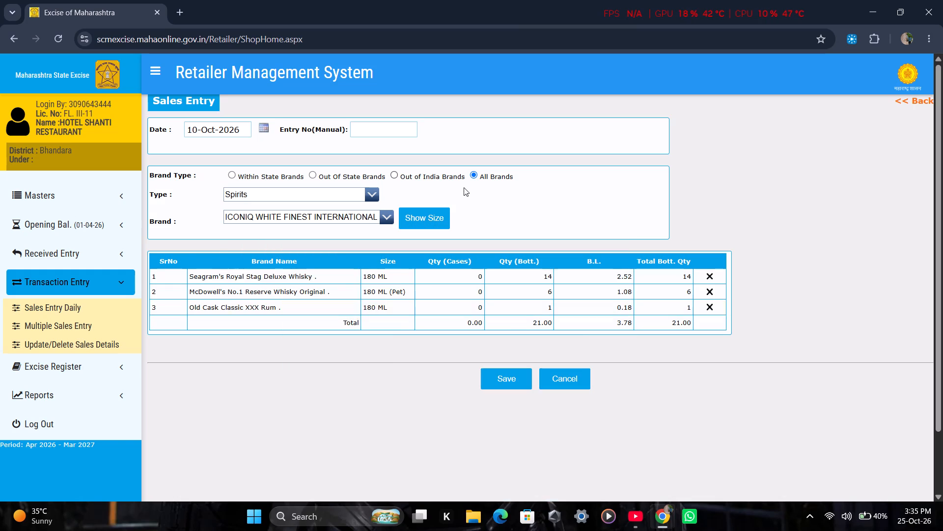
pyautogui.click(441, 218)
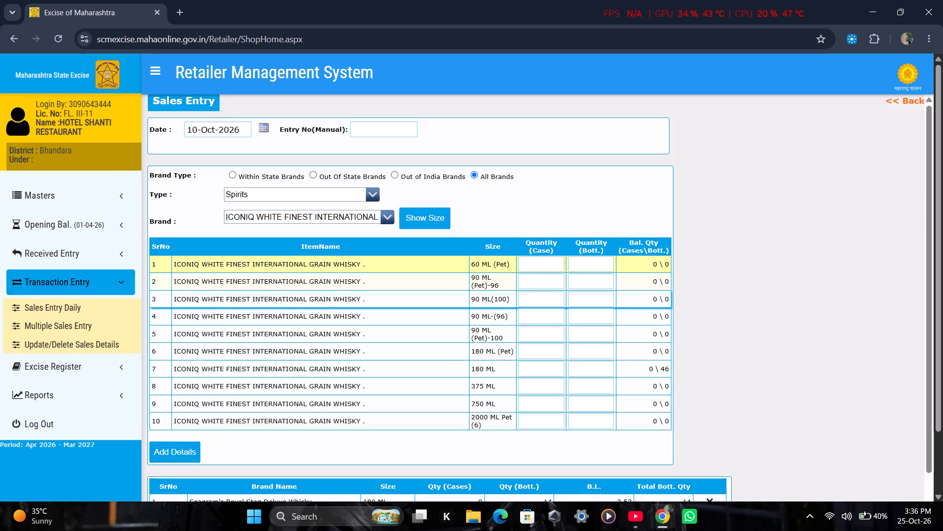
pyautogui.click(587, 368)
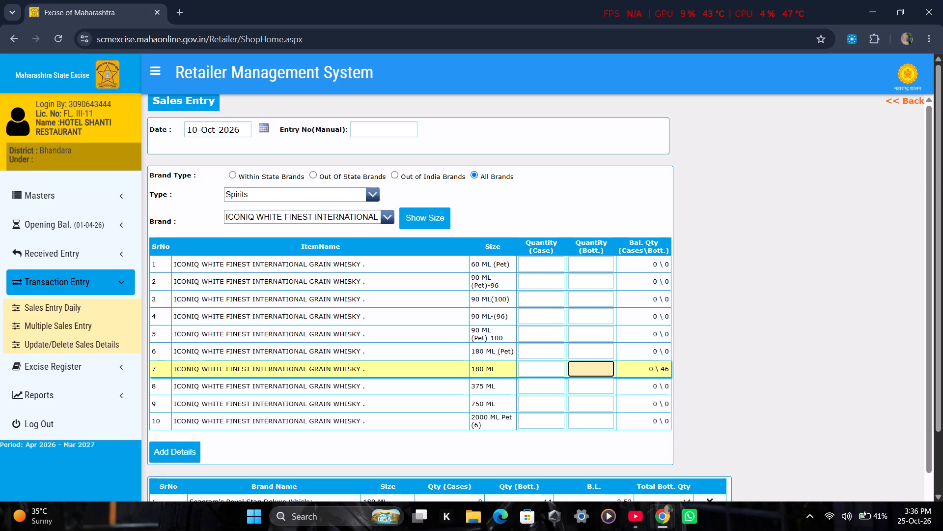
pyautogui.press('3')
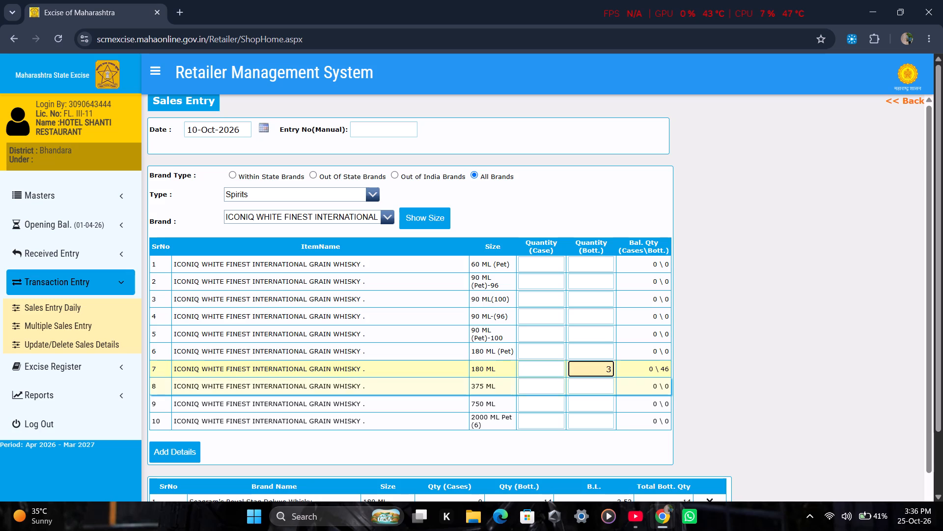
pyautogui.click(194, 448)
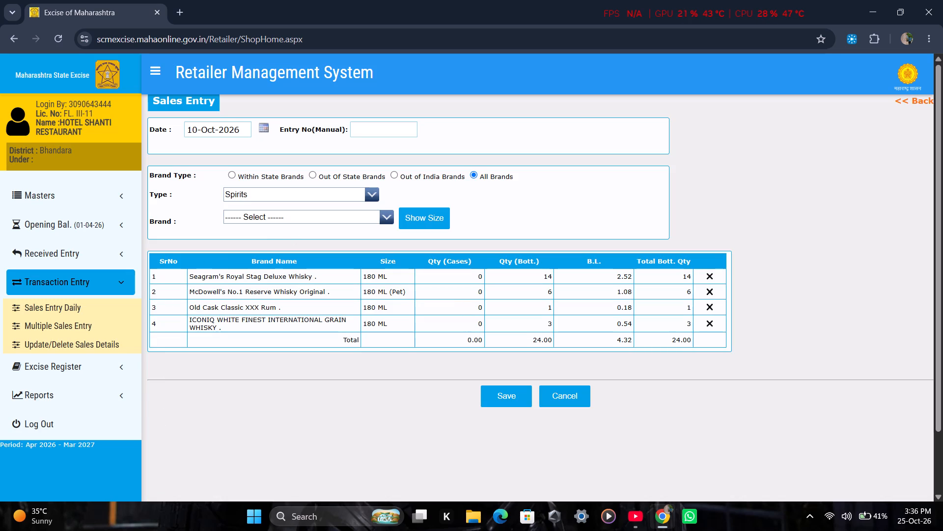
# Add a sale of 3 bottles of Magic Moments Pure Grain Vodka, 180 ML, to the 10-Oct-2026 entry.
pyautogui.click(390, 215)
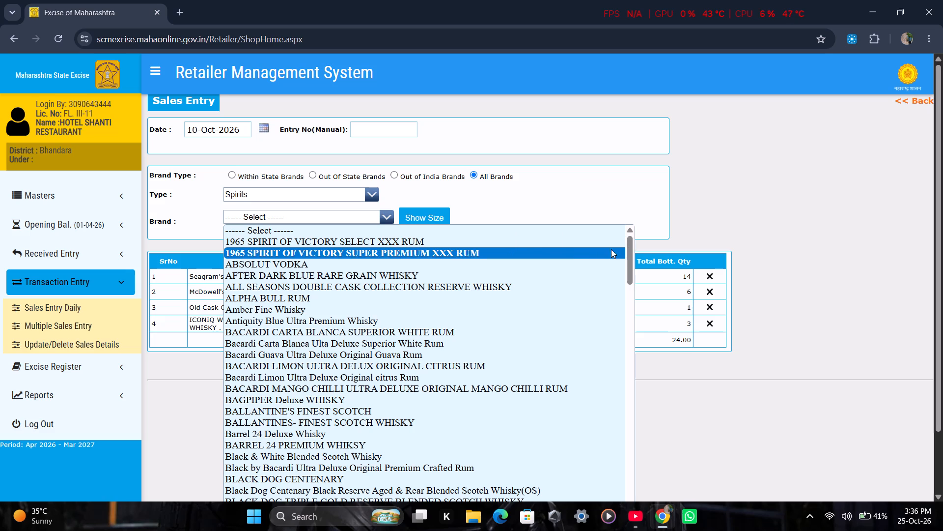
pyautogui.moveTo(630, 256); pyautogui.dragTo(634, 298)
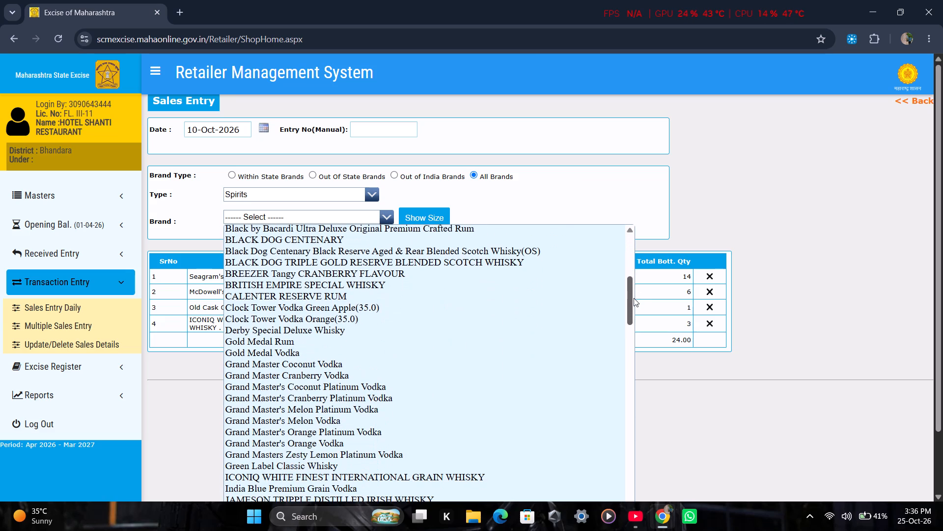
pyautogui.moveTo(634, 298); pyautogui.dragTo(637, 319)
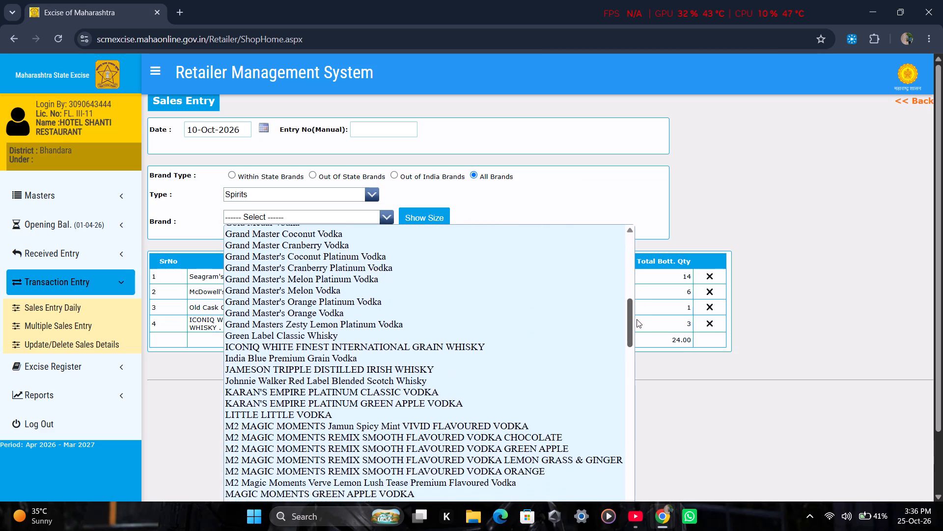
pyautogui.moveTo(637, 319); pyautogui.dragTo(638, 332)
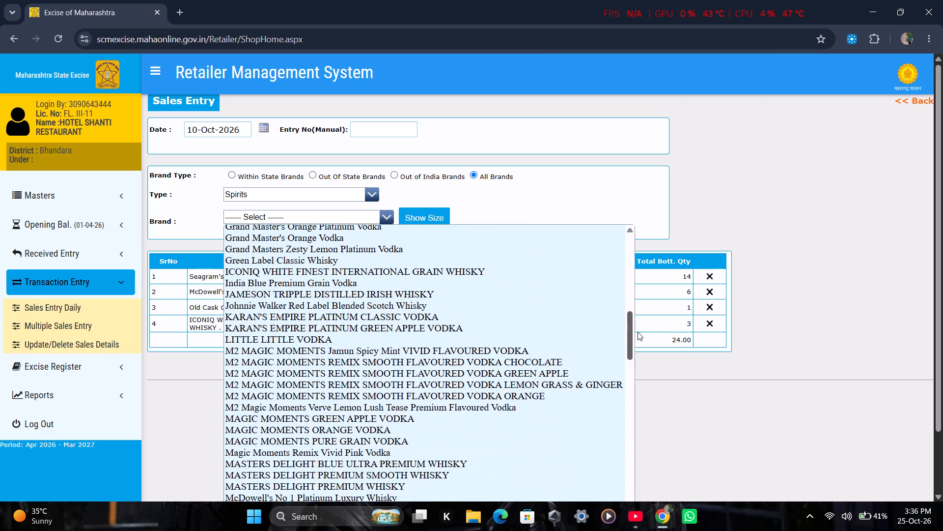
pyautogui.moveTo(638, 332); pyautogui.dragTo(638, 353)
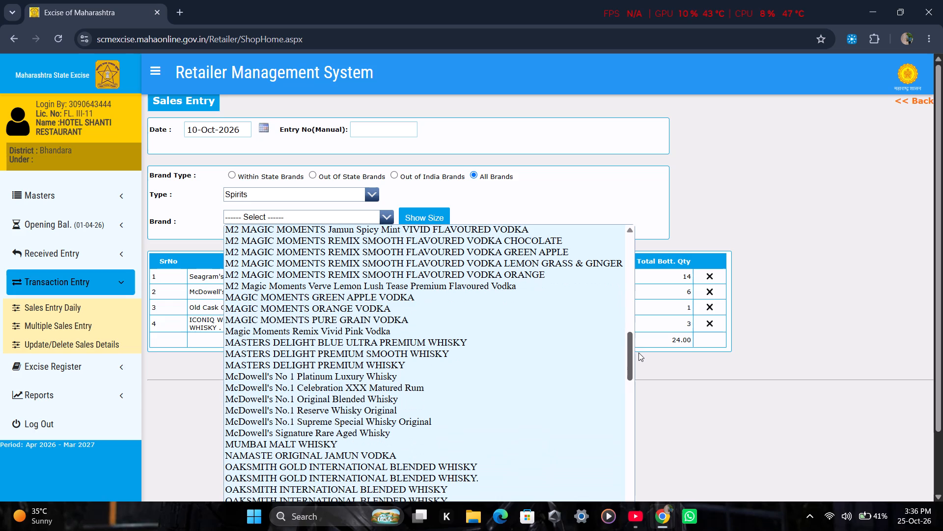
pyautogui.moveTo(638, 353); pyautogui.dragTo(638, 352)
pyautogui.click(584, 322)
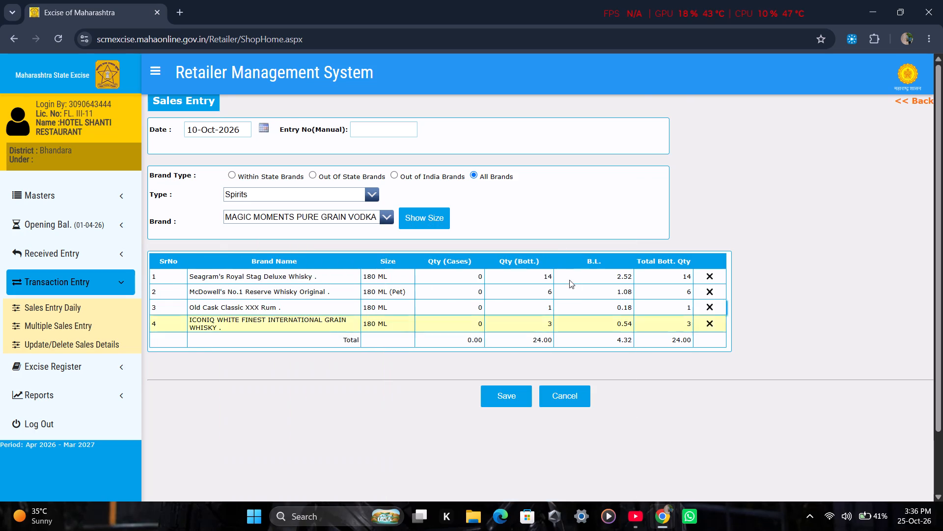
pyautogui.moveTo(423, 212); pyautogui.dragTo(419, 212)
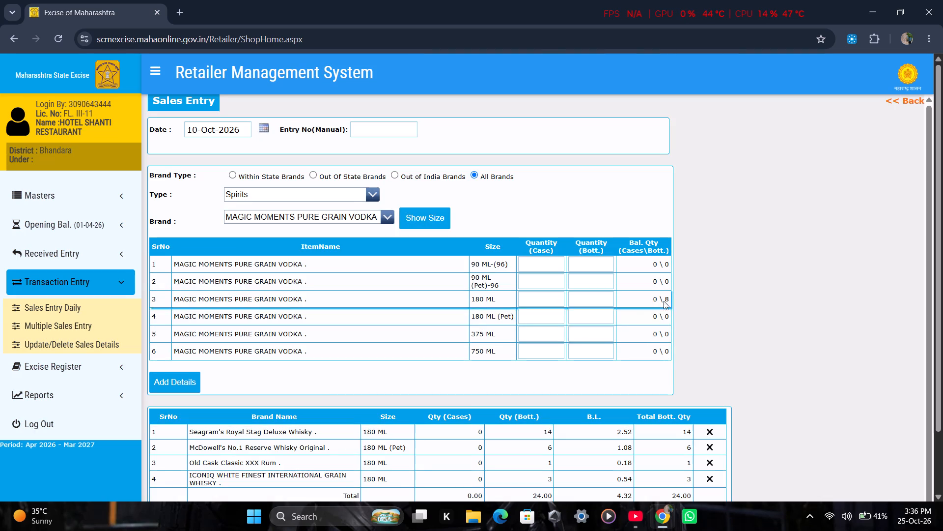
pyautogui.click(605, 297)
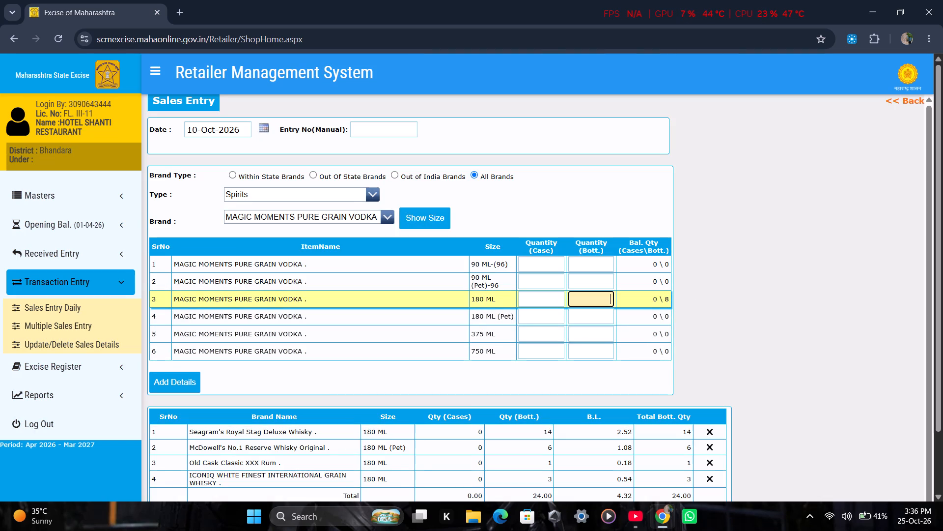
pyautogui.press('3')
pyautogui.click(192, 375)
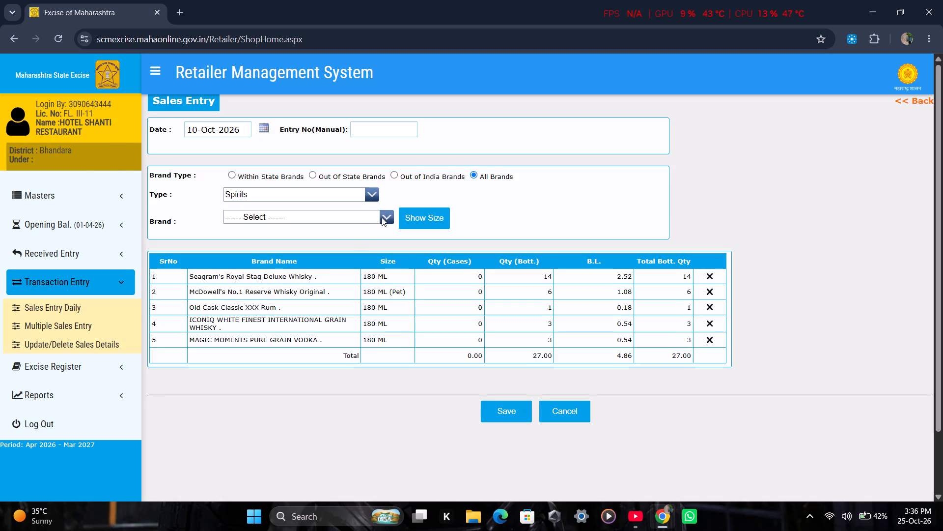
# Add a sale of 4 bottles of All Seasons Double Cask Collection Reserve Whisky, 180 ML, to the 10-Oct-2026 entry.
pyautogui.click(385, 217)
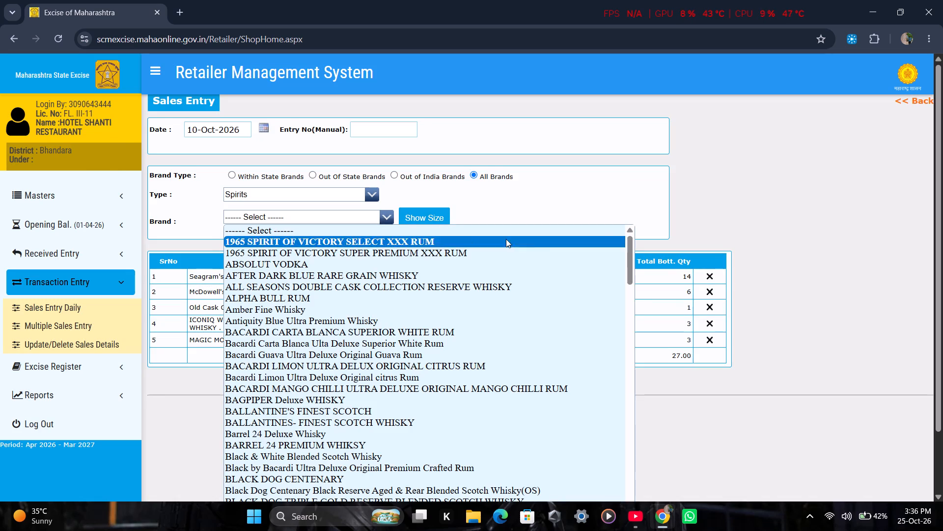
pyautogui.click(545, 283)
pyautogui.click(444, 221)
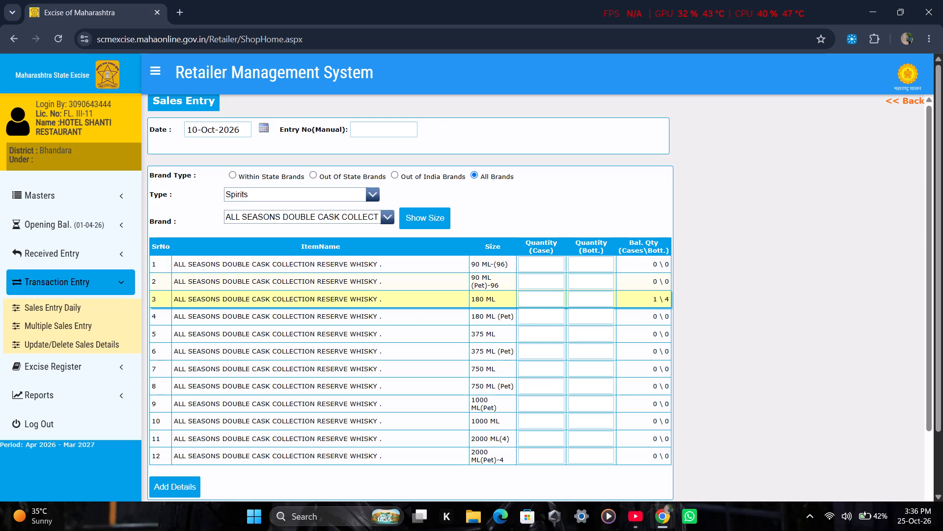
pyautogui.click(607, 300)
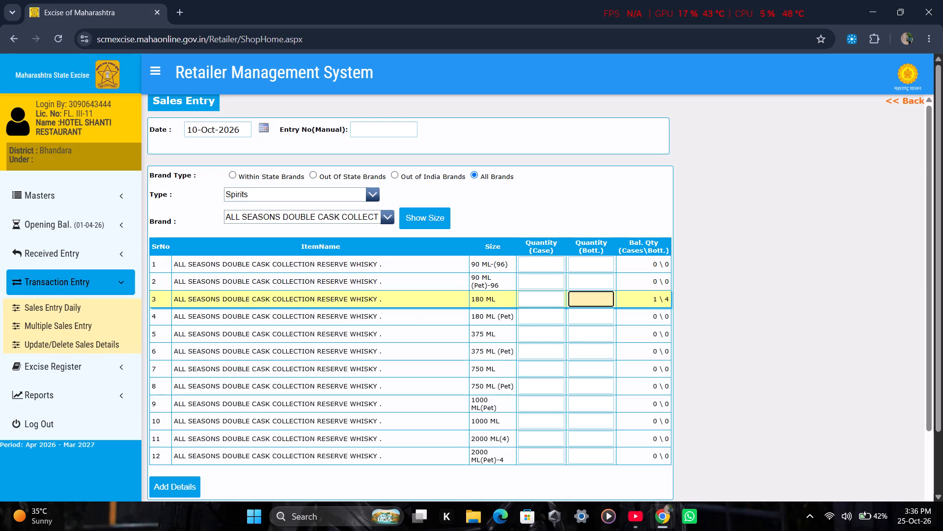
pyautogui.press('4')
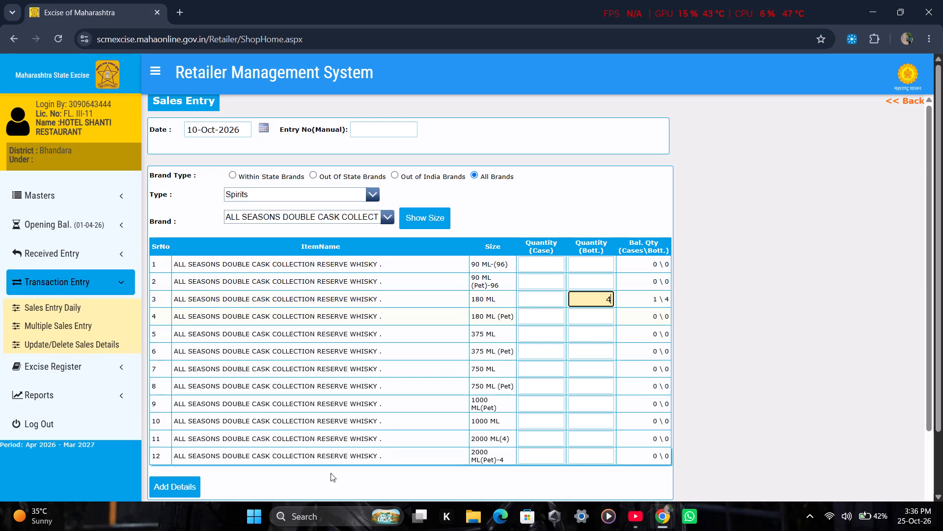
pyautogui.click(185, 479)
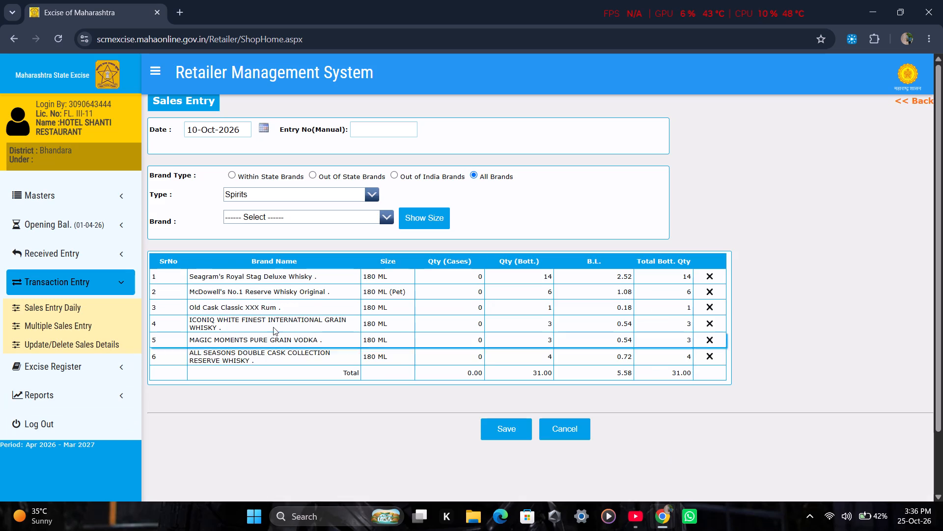
# Add a sale of 8 bottles of Old Royal Scot Reserve Whisky, 180 ML, to the 10-Oct-2026 entry.
pyautogui.click(386, 216)
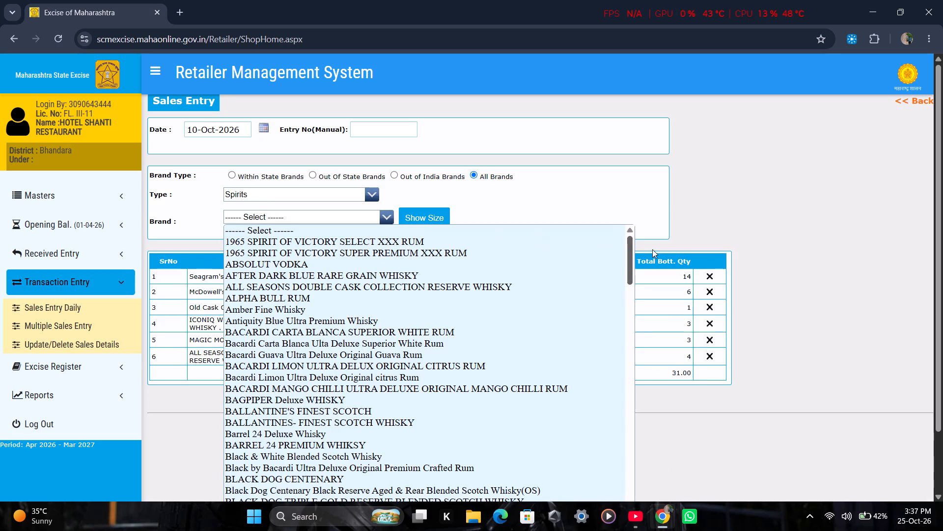
pyautogui.moveTo(632, 264); pyautogui.dragTo(634, 323)
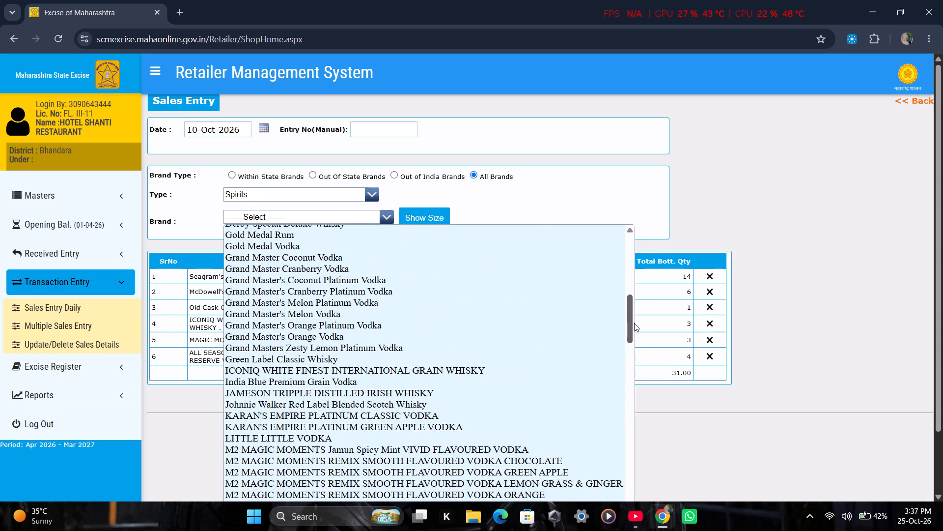
pyautogui.moveTo(634, 323); pyautogui.dragTo(633, 387)
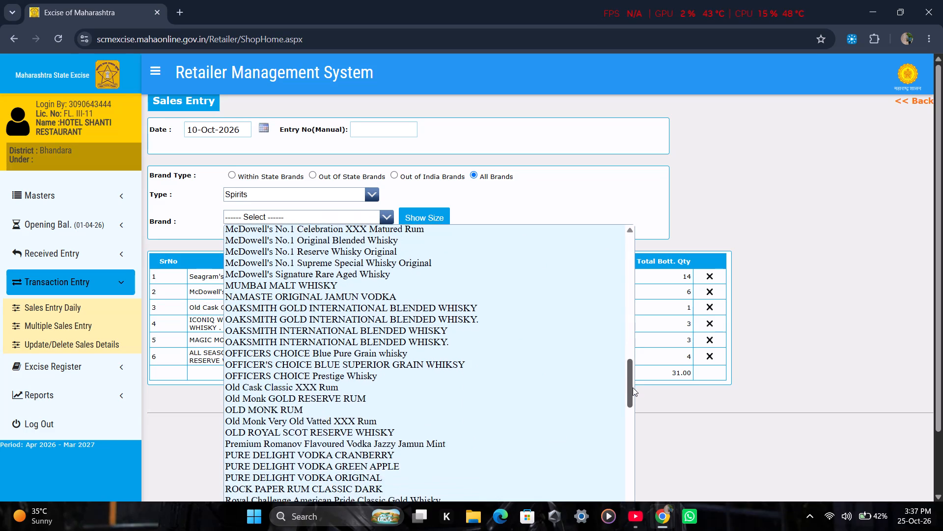
pyautogui.moveTo(633, 387); pyautogui.dragTo(625, 393)
pyautogui.click(611, 397)
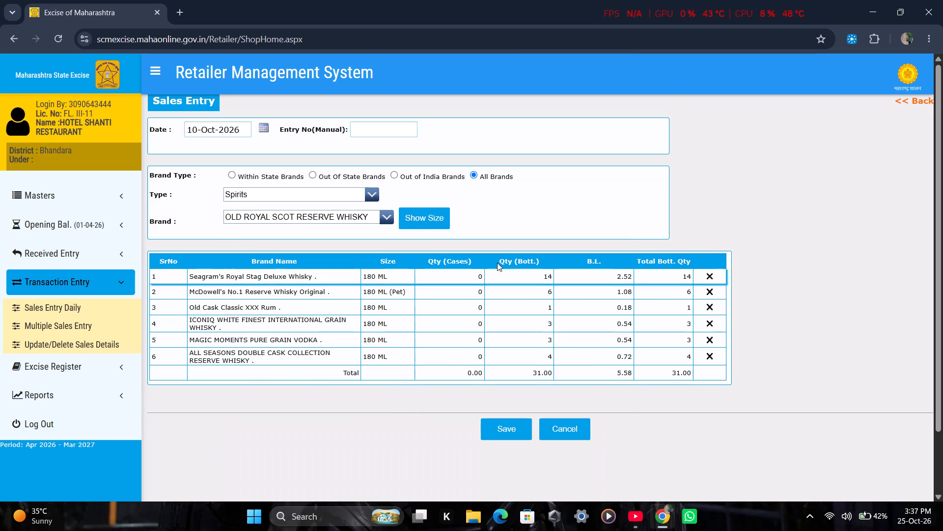
pyautogui.moveTo(425, 206); pyautogui.dragTo(428, 212)
pyautogui.click(430, 215)
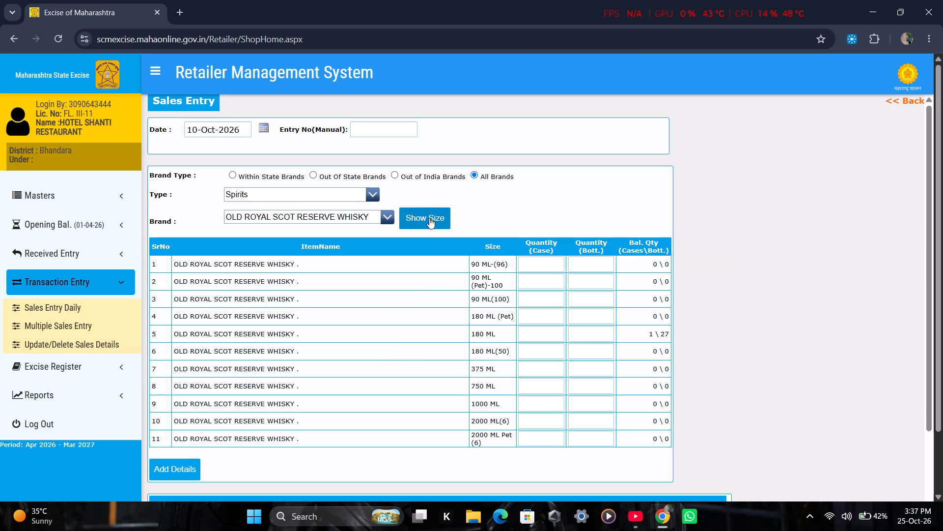
pyautogui.click(594, 337)
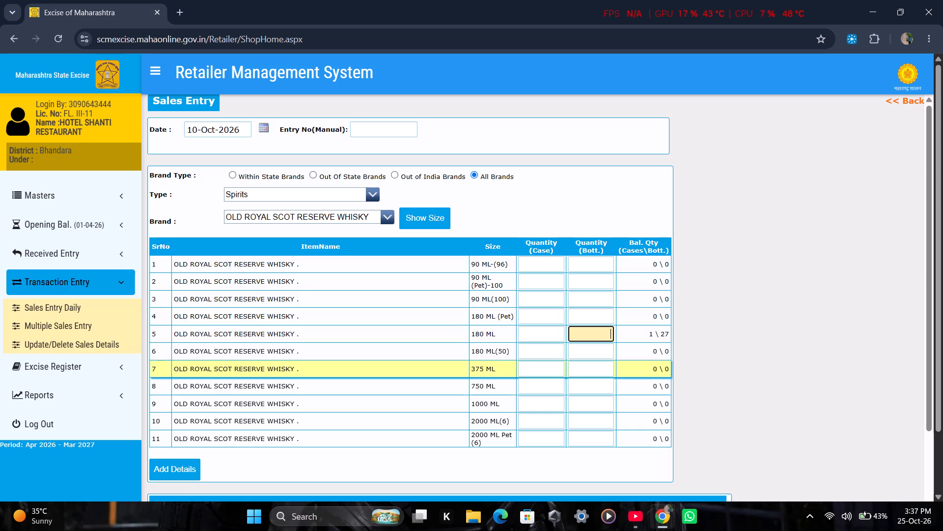
pyautogui.press('8')
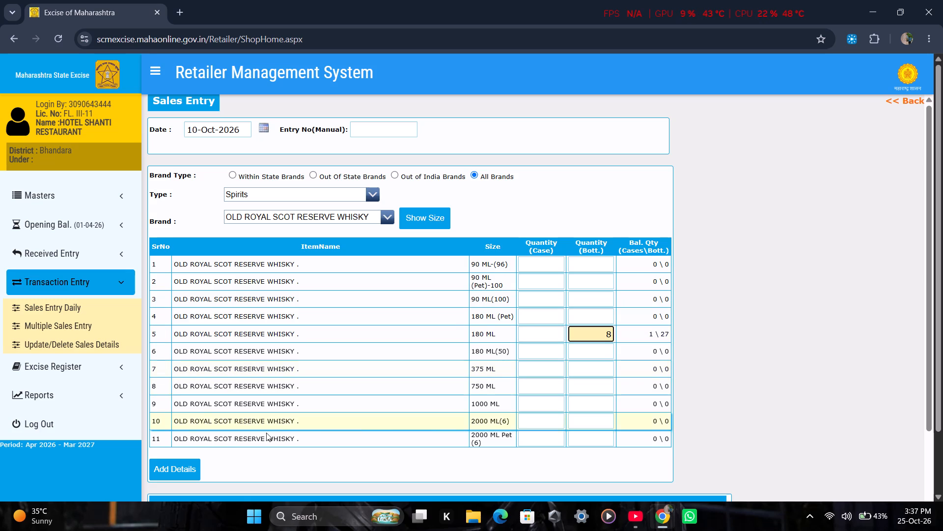
pyautogui.click(194, 469)
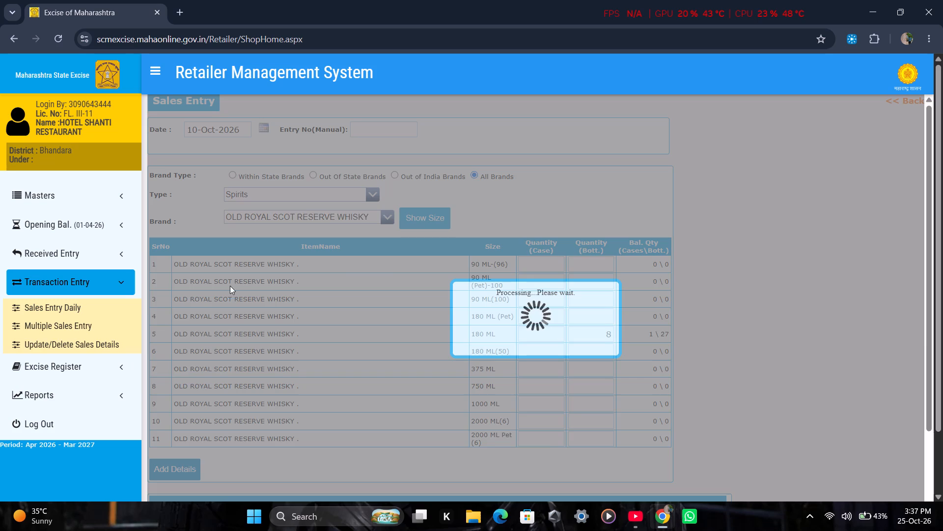
# Add a sale of 5 bottles of Masters Delight Premium Smooth Whisky, 180 ML, to the 10-Oct-2026 entry.
pyautogui.click(386, 213)
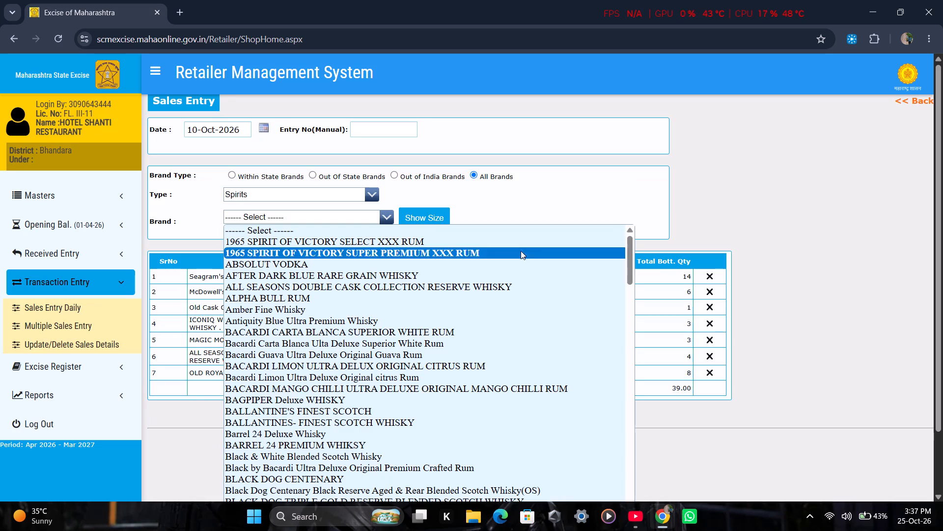
pyautogui.moveTo(628, 263); pyautogui.dragTo(634, 430)
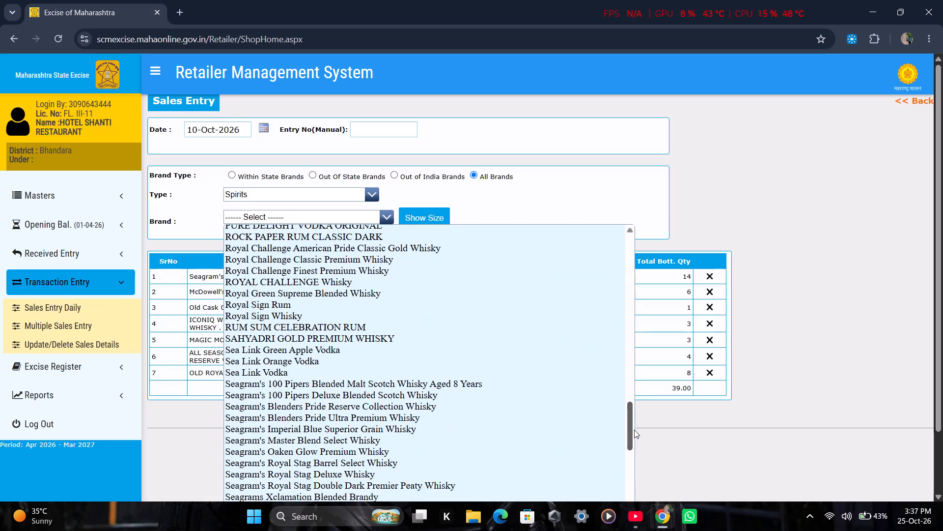
pyautogui.moveTo(634, 430); pyautogui.dragTo(623, 378)
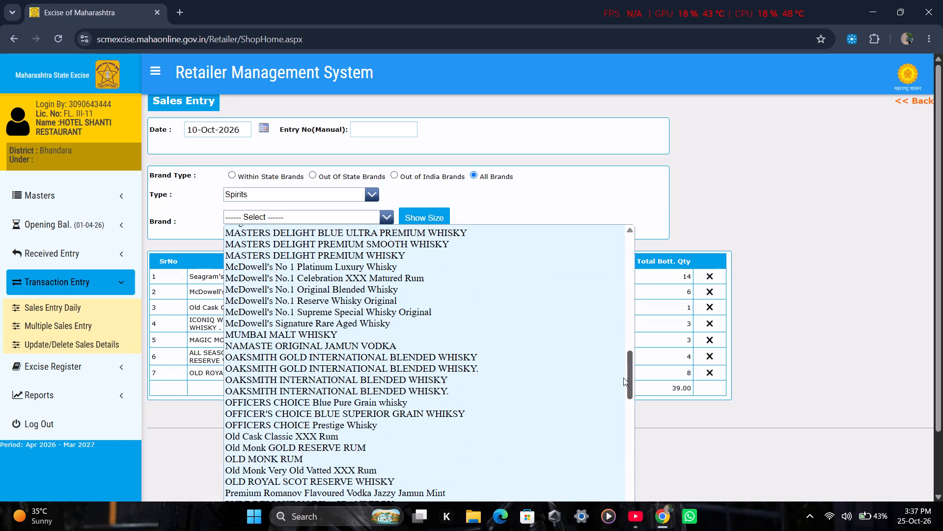
pyautogui.moveTo(623, 378); pyautogui.dragTo(623, 361)
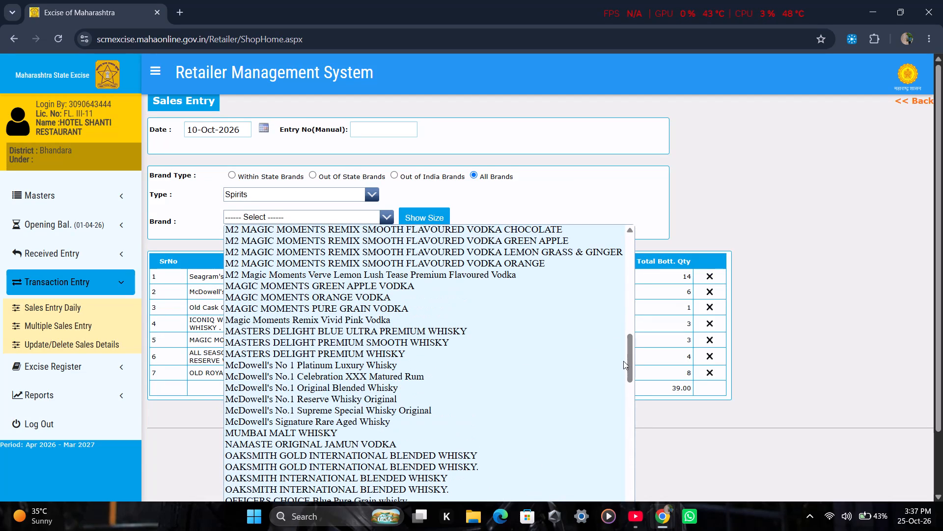
pyautogui.click(607, 341)
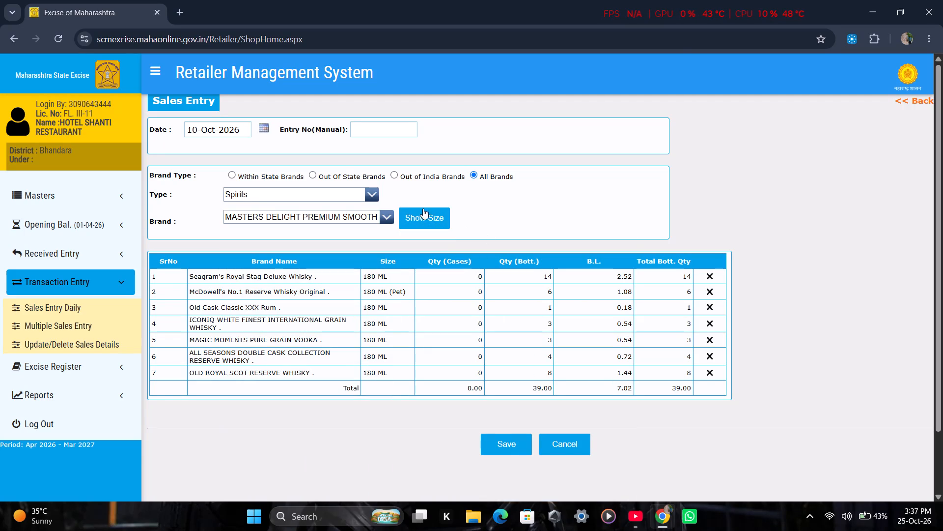
pyautogui.click(423, 208)
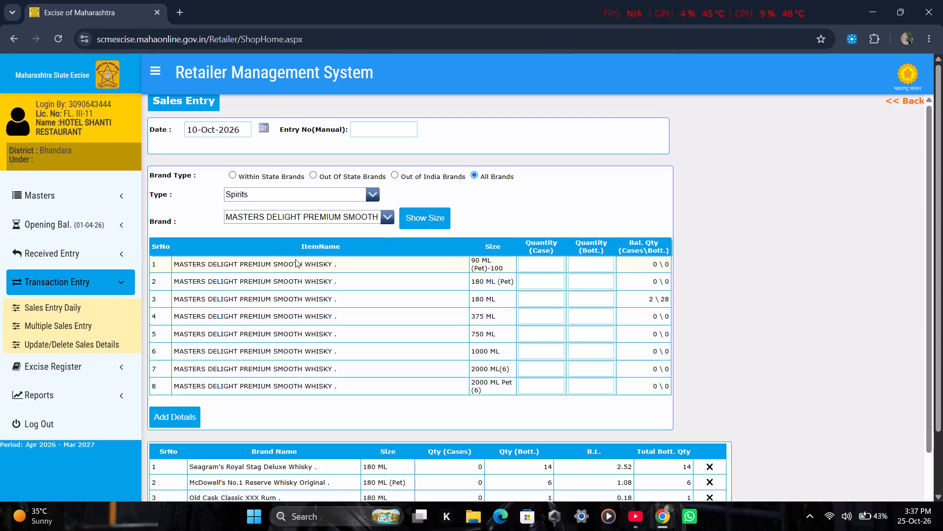
pyautogui.click(571, 302)
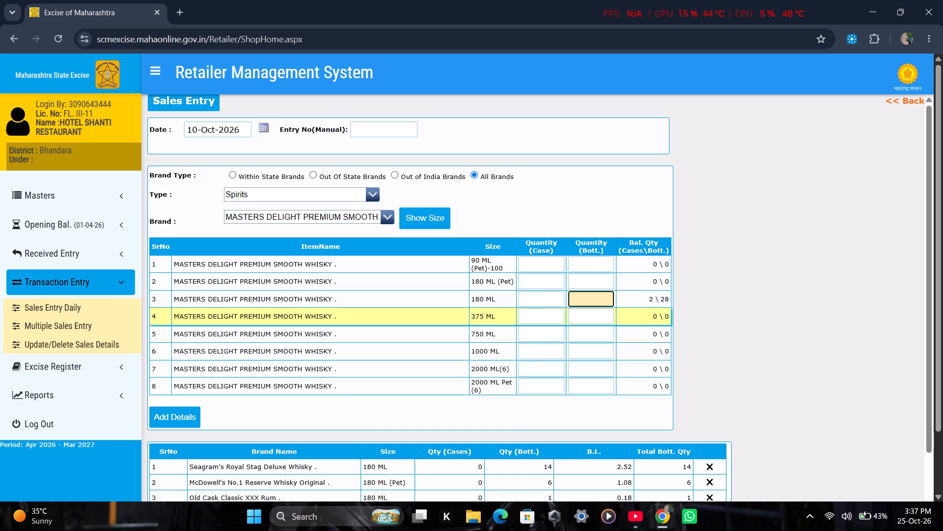
pyautogui.press('5')
pyautogui.click(191, 414)
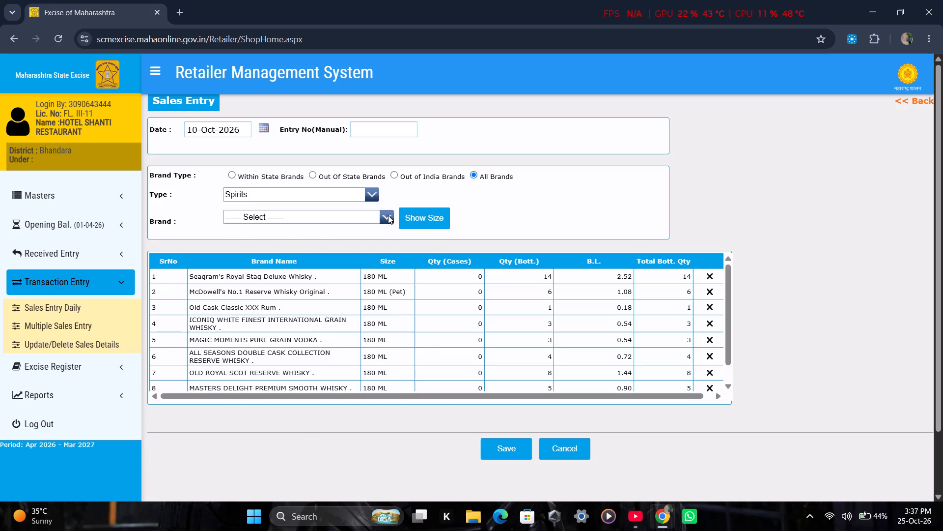
# Add a sale of 8 bottles of Sahyadri Gold Premium Whisky, 180 ML, to the 10-Oct-2026 entry.
pyautogui.click(388, 215)
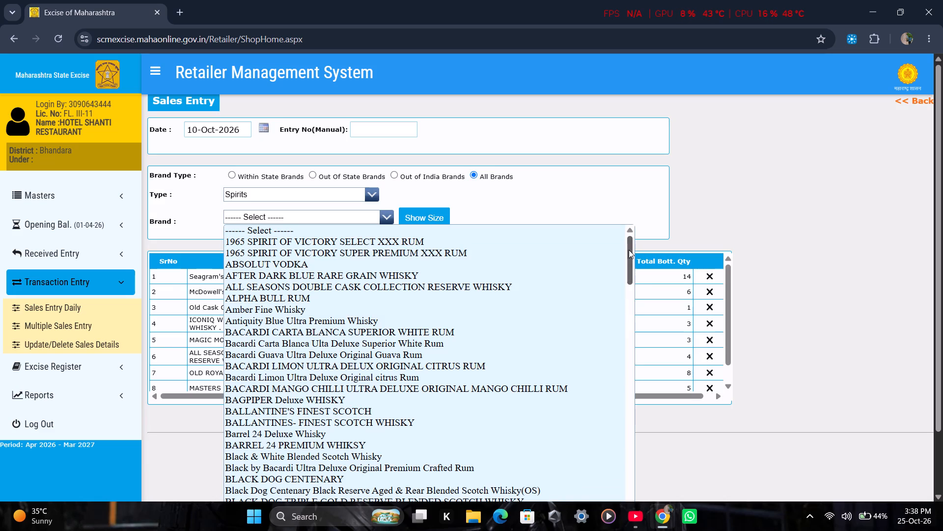
pyautogui.moveTo(629, 251); pyautogui.dragTo(647, 502)
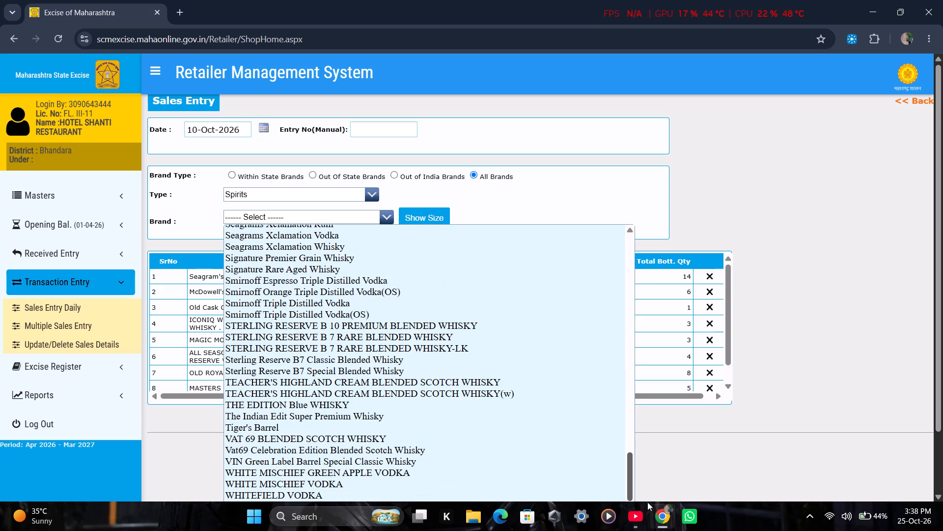
pyautogui.moveTo(647, 502); pyautogui.dragTo(642, 427)
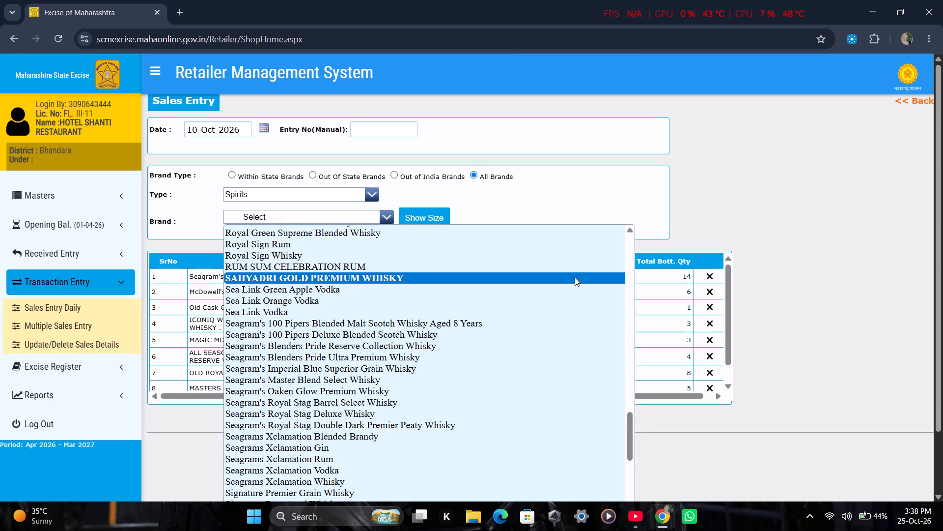
pyautogui.click(575, 277)
pyautogui.click(430, 220)
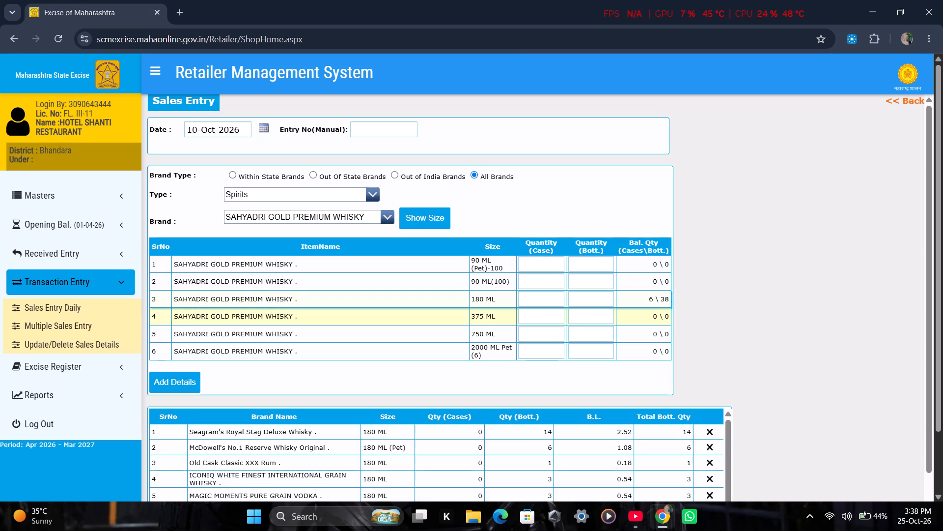
pyautogui.click(590, 296)
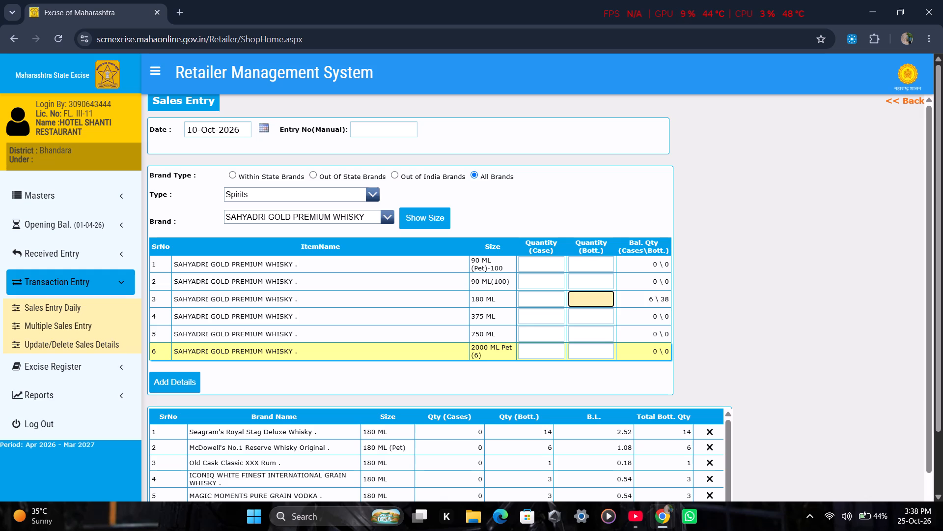
pyautogui.press('8')
pyautogui.click(175, 373)
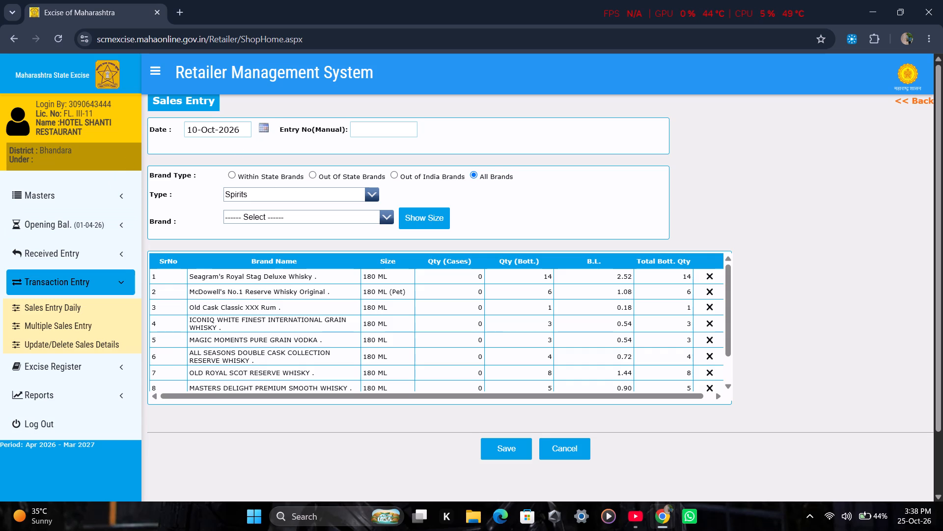
# Add a sale of 4 bottles of Gold Medal Vodka, 180 ML, to the 10-Oct-2026 entry.
pyautogui.click(386, 218)
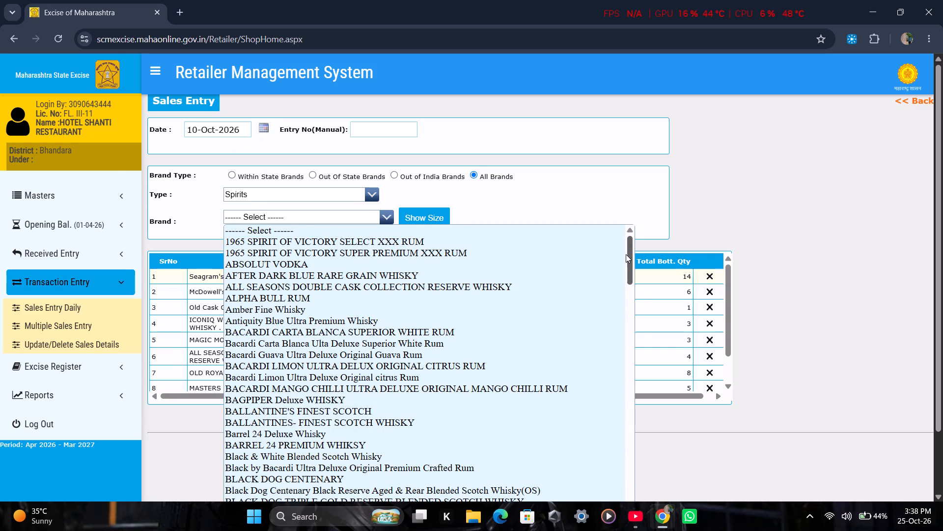
pyautogui.moveTo(627, 255); pyautogui.dragTo(638, 339)
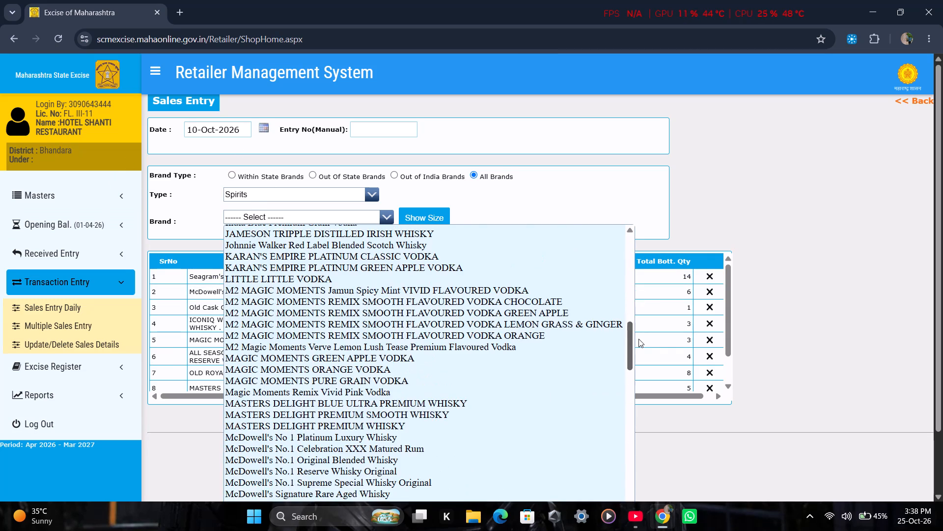
pyautogui.moveTo(638, 339); pyautogui.dragTo(645, 303)
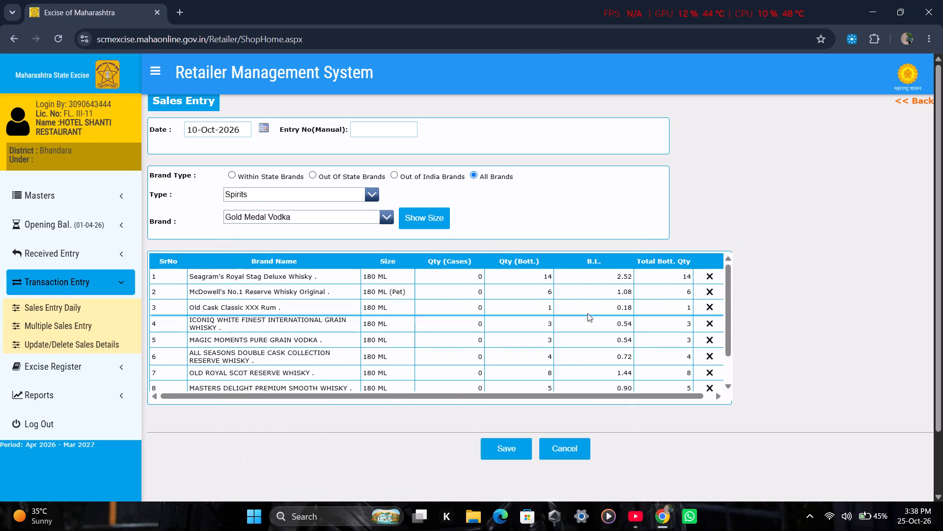
pyautogui.click(587, 313)
pyautogui.click(438, 222)
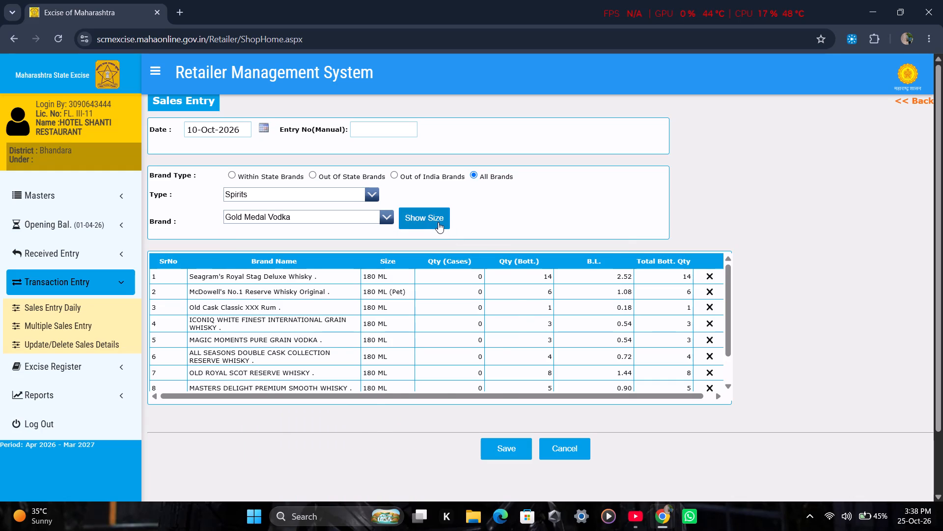
pyautogui.click(587, 269)
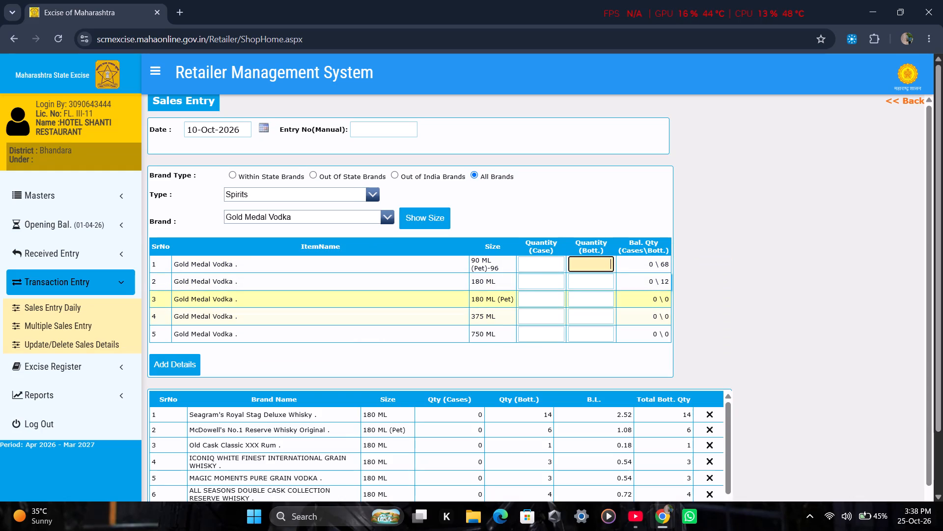
pyautogui.click(585, 275)
pyautogui.press('4')
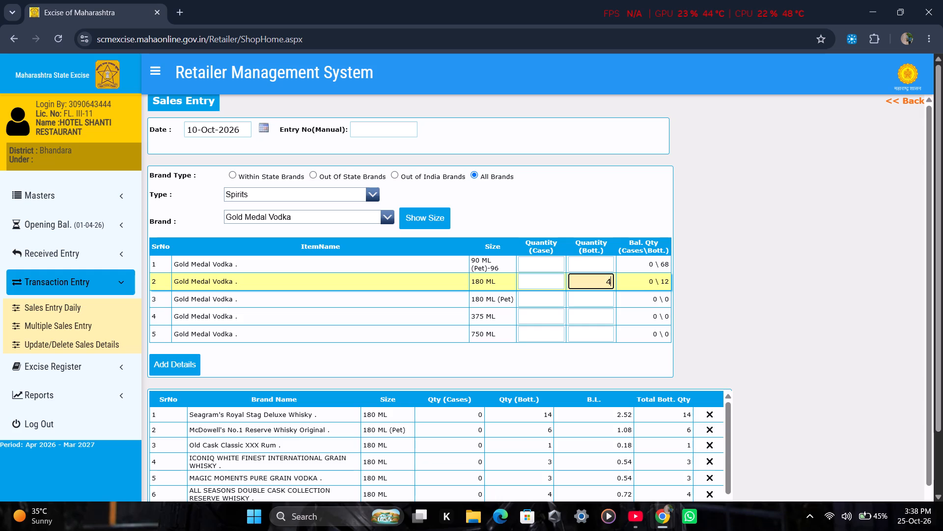
pyautogui.click(177, 364)
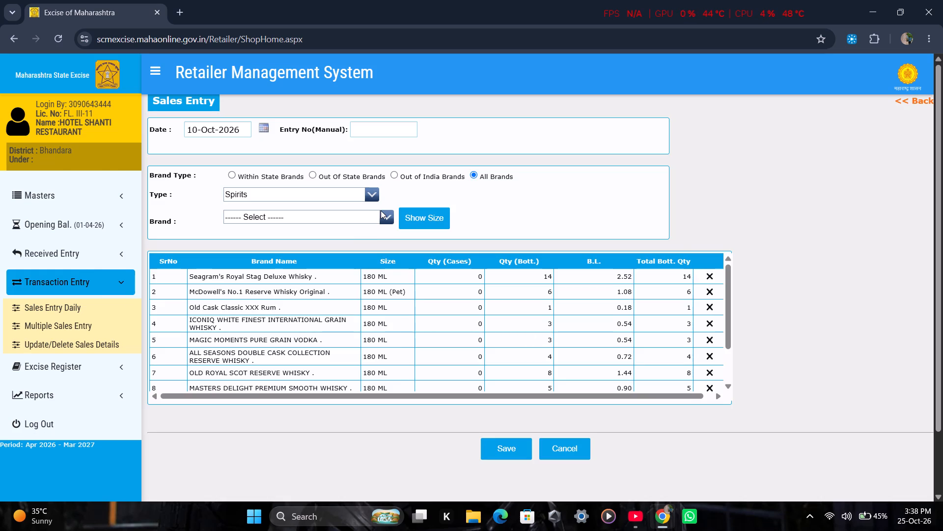
# Add sales of Tiger's Barrel to the 10-Oct-2026 entry: 9 bottles of 90 ML (Pet)-100 and 8 bottles of 180 ML.
pyautogui.click(381, 210)
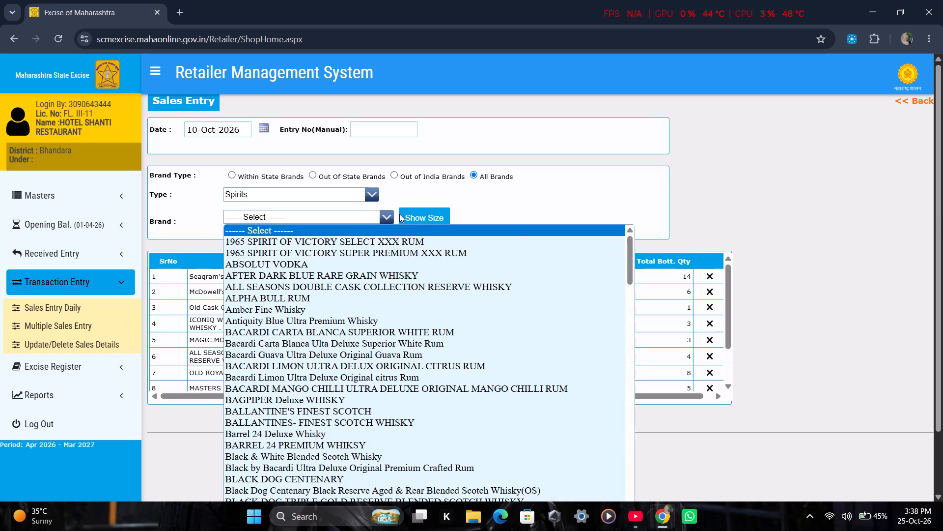
pyautogui.moveTo(628, 259); pyautogui.dragTo(656, 523)
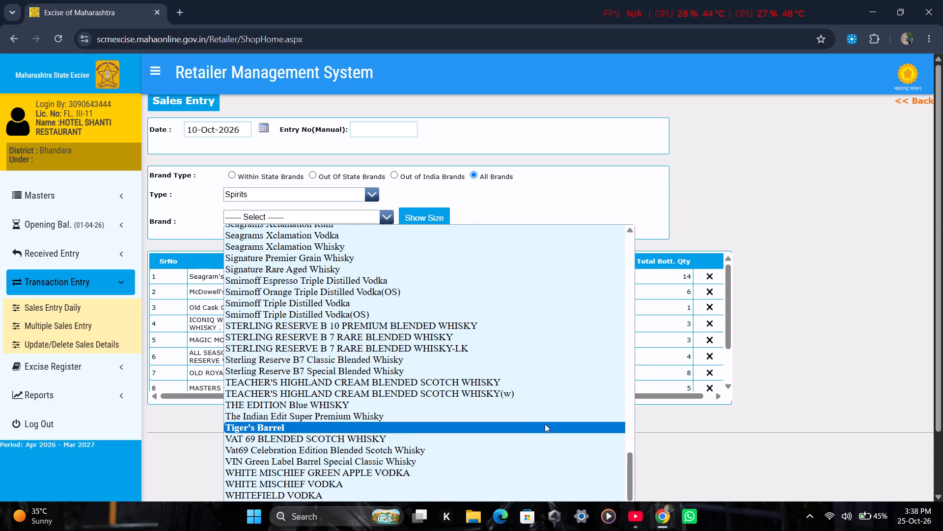
pyautogui.click(546, 424)
pyautogui.click(431, 212)
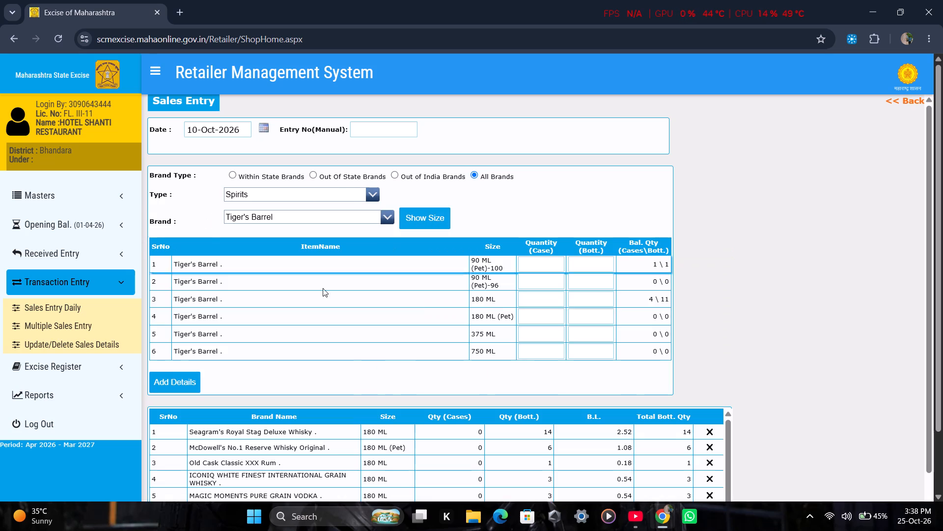
pyautogui.click(592, 259)
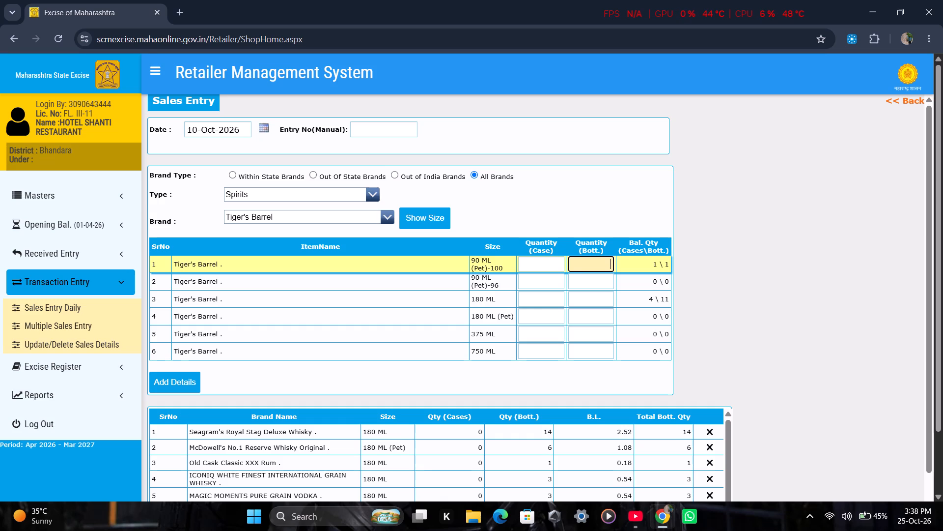
pyautogui.press('9')
pyautogui.click(602, 299)
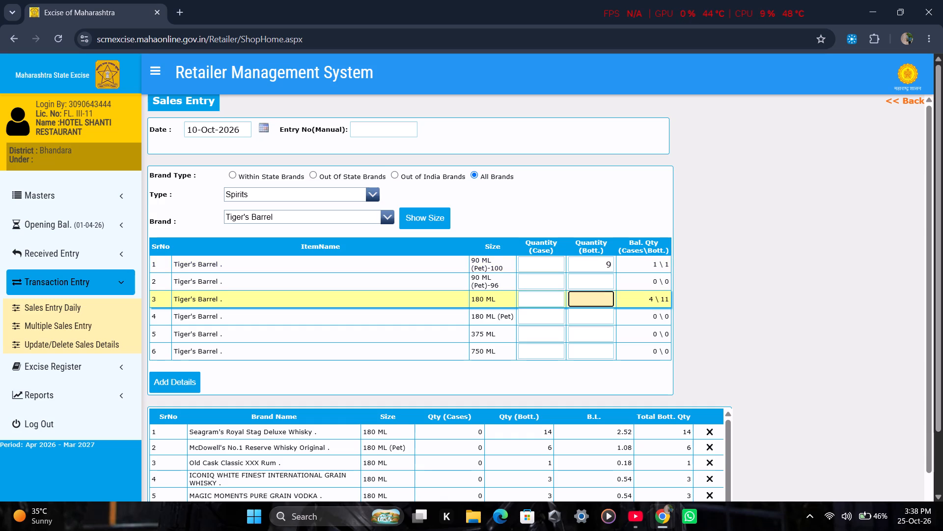
pyautogui.press('8')
pyautogui.click(179, 380)
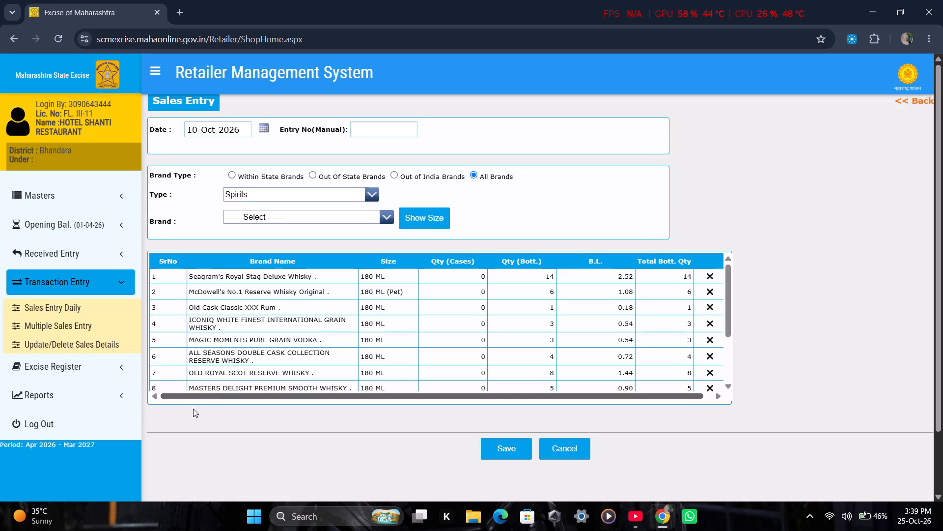
# Add a Fermented Beer sale of 8 bottles of Tuborg Strong Premium Beer, 330 ML, to the 10-Oct-2026 entry.
pyautogui.click(371, 197)
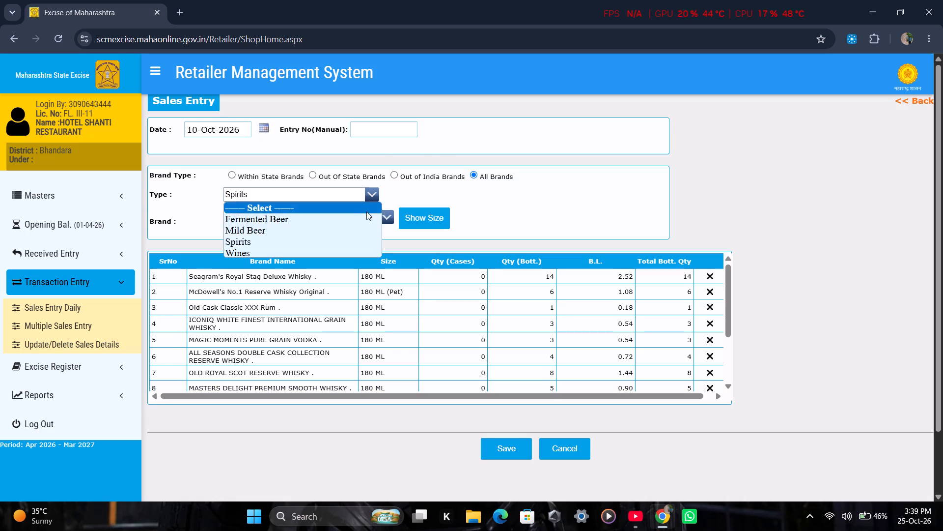
pyautogui.click(365, 214)
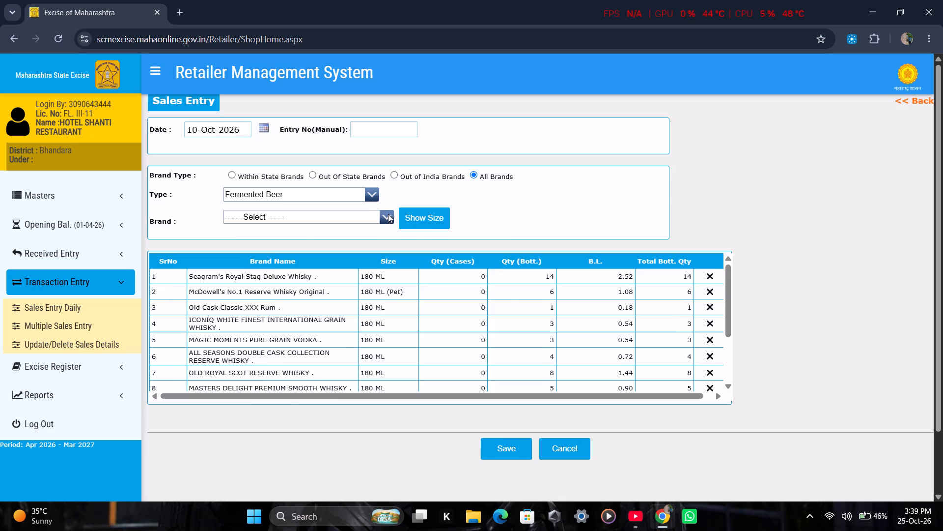
pyautogui.click(388, 214)
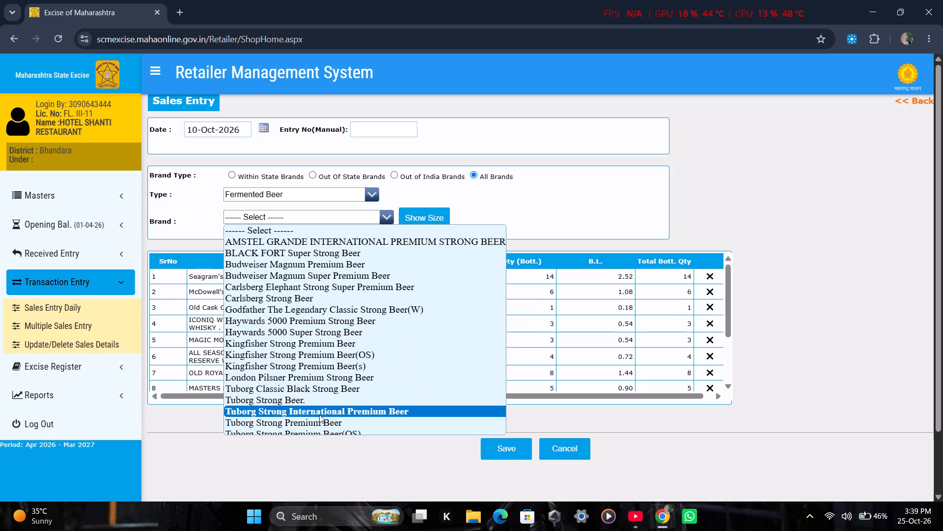
pyautogui.click(319, 421)
pyautogui.click(444, 214)
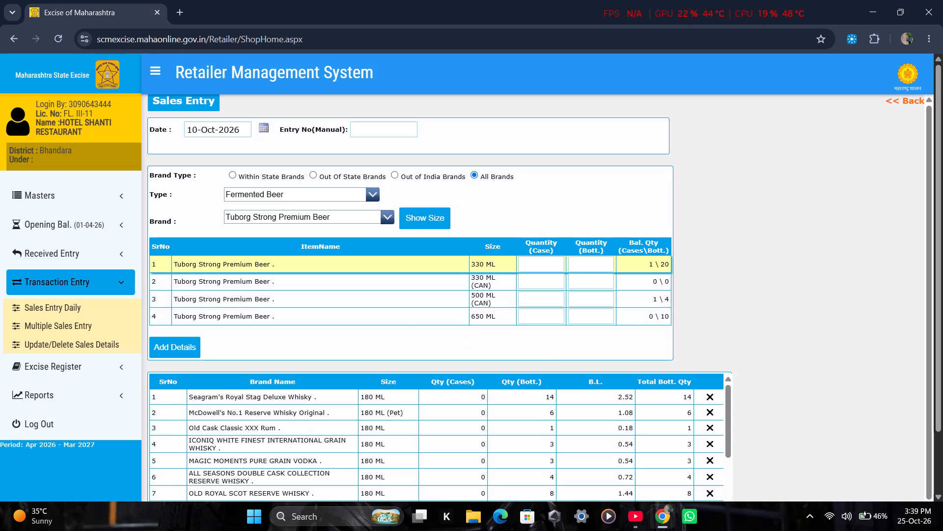
pyautogui.click(599, 267)
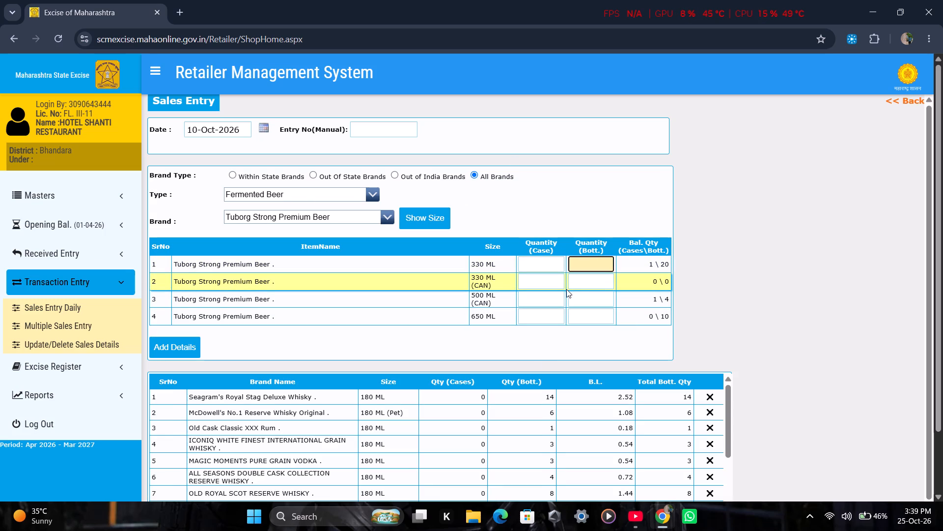
pyautogui.press('8')
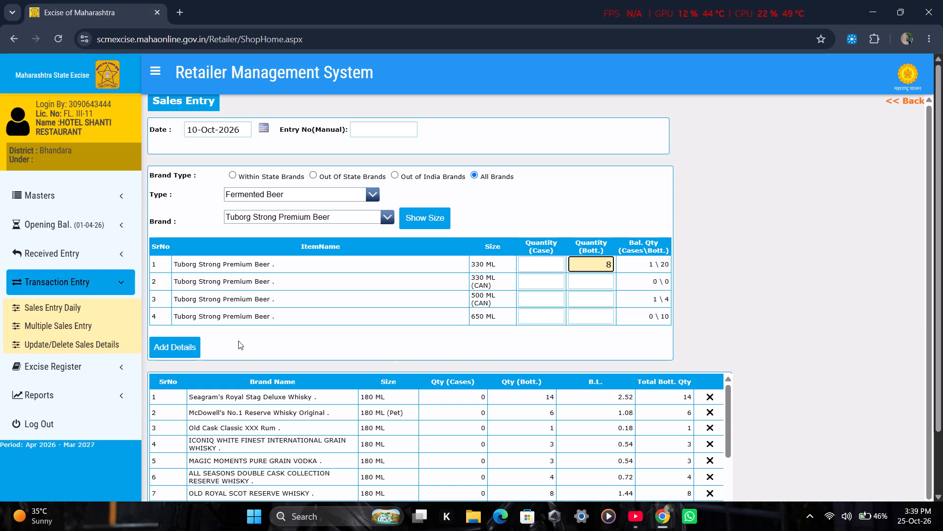
pyautogui.click(189, 348)
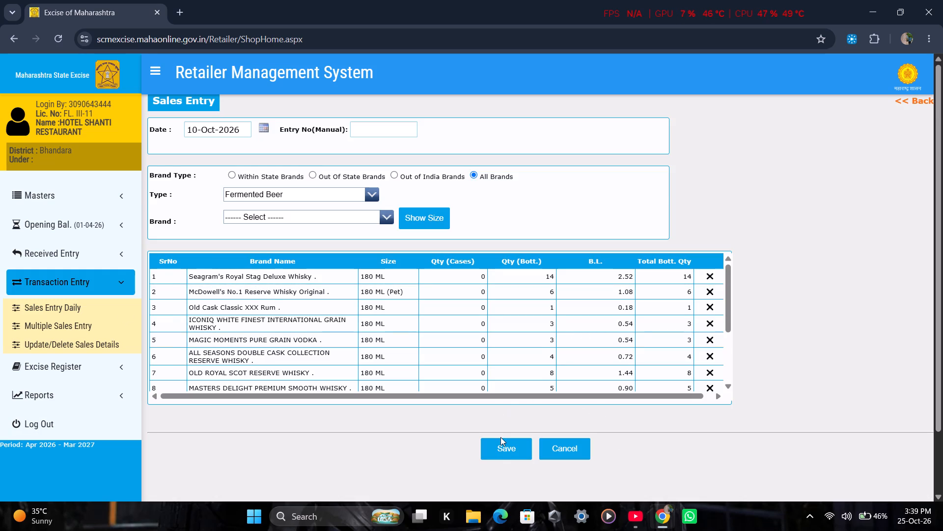
# Save the 10-Oct-2026 sales entry and dismiss the confirmation.
pyautogui.click(506, 452)
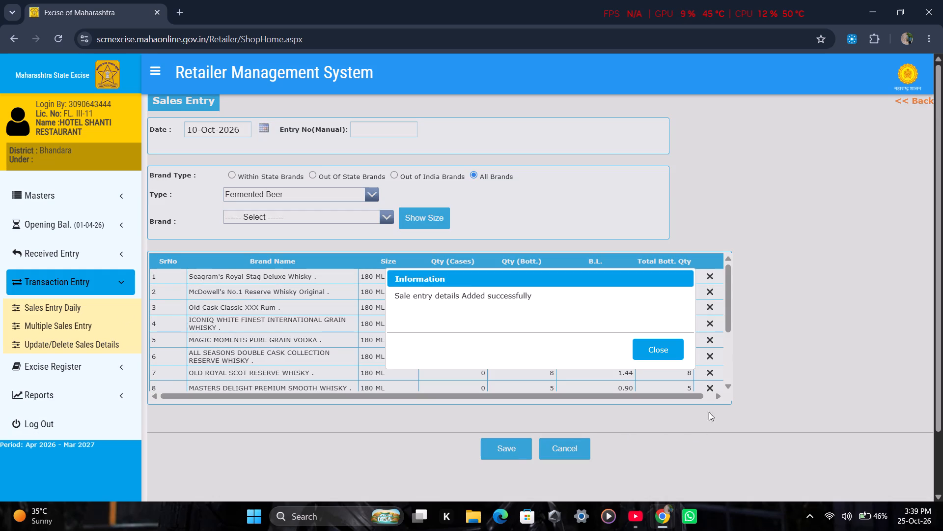
pyautogui.click(649, 349)
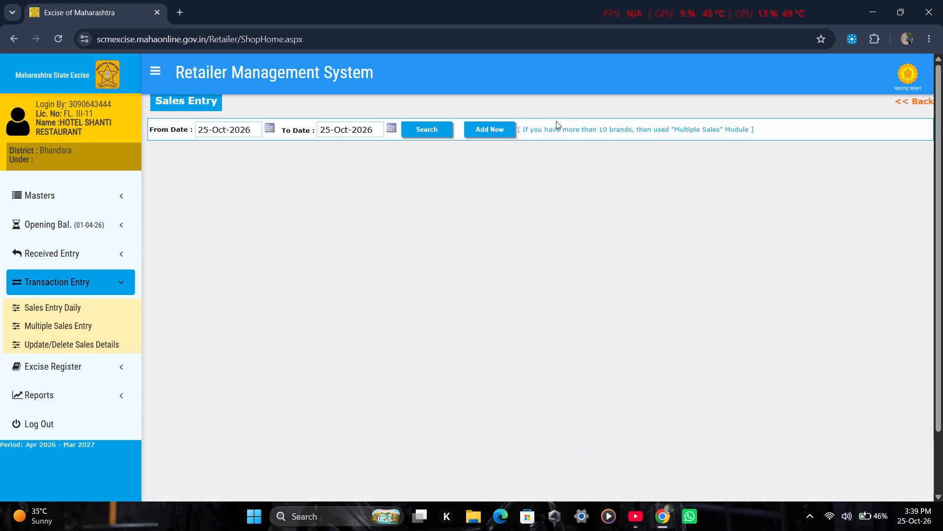
# Search the sales entries from 01-Oct-2026 to 25-Oct-2026.
pyautogui.click(268, 127)
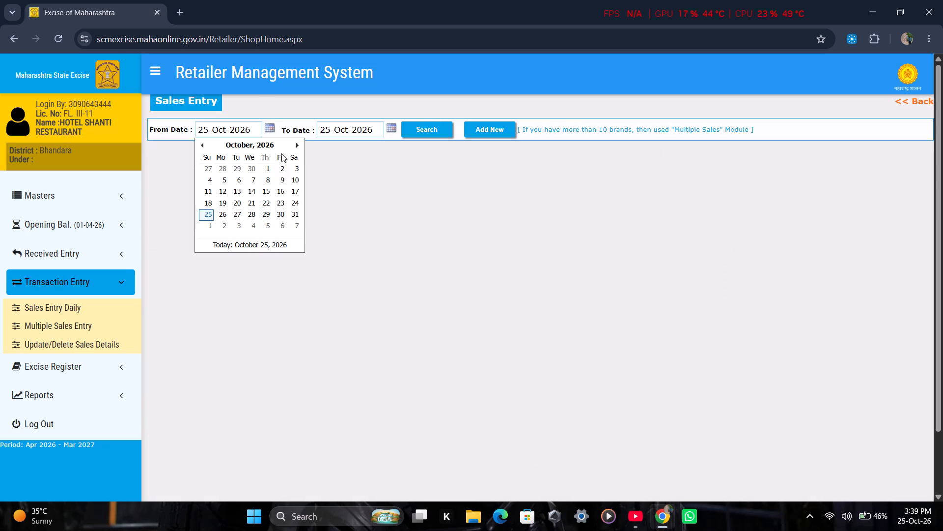
pyautogui.click(262, 169)
pyautogui.click(431, 123)
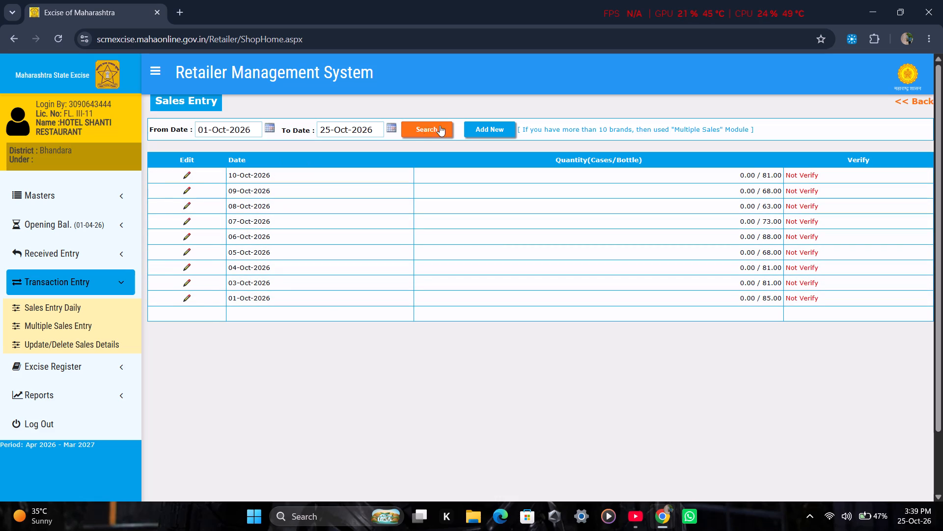
# Start a new sales entry dated 11-Oct-2026.
pyautogui.click(478, 127)
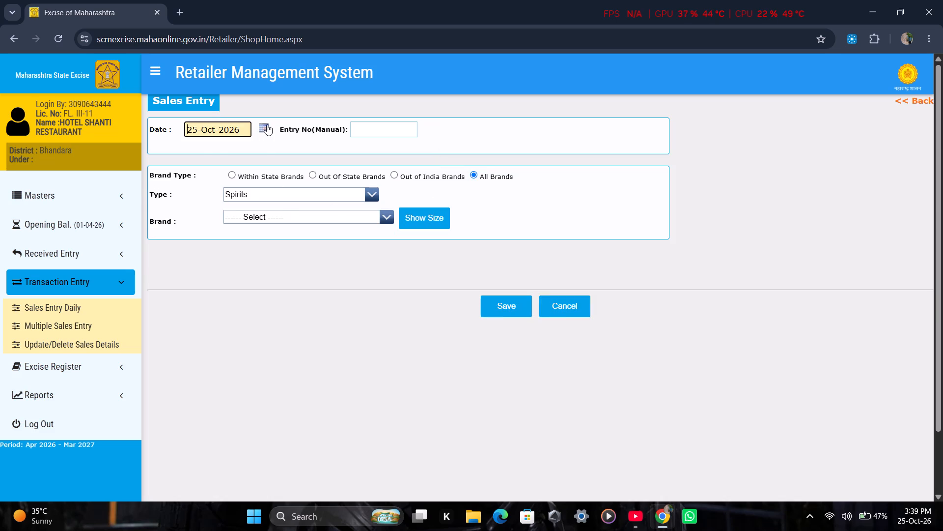
pyautogui.click(265, 124)
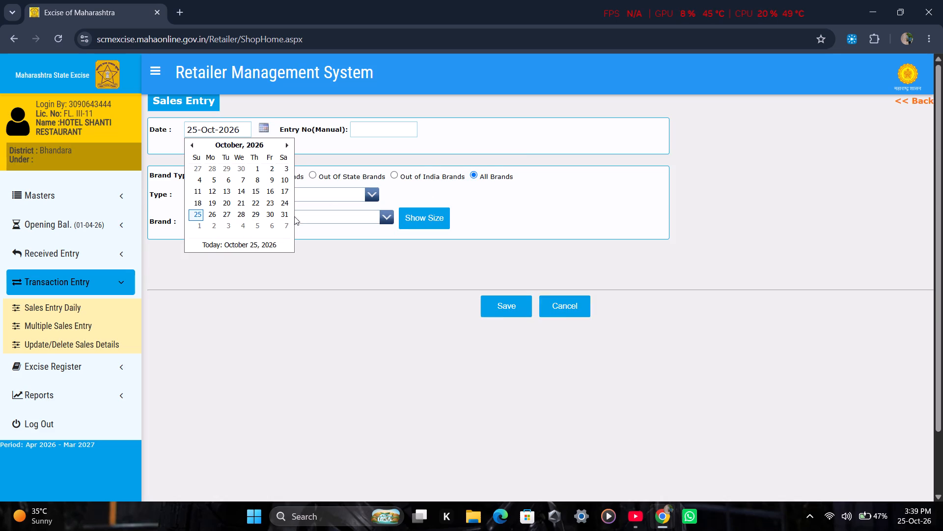
pyautogui.click(201, 196)
# Add sales of Seagram's Royal Stag Deluxe Whisky to the 11-Oct-2026 entry: 12 bottles of 180 ML and 1 bottle of 750 ML.
pyautogui.click(391, 211)
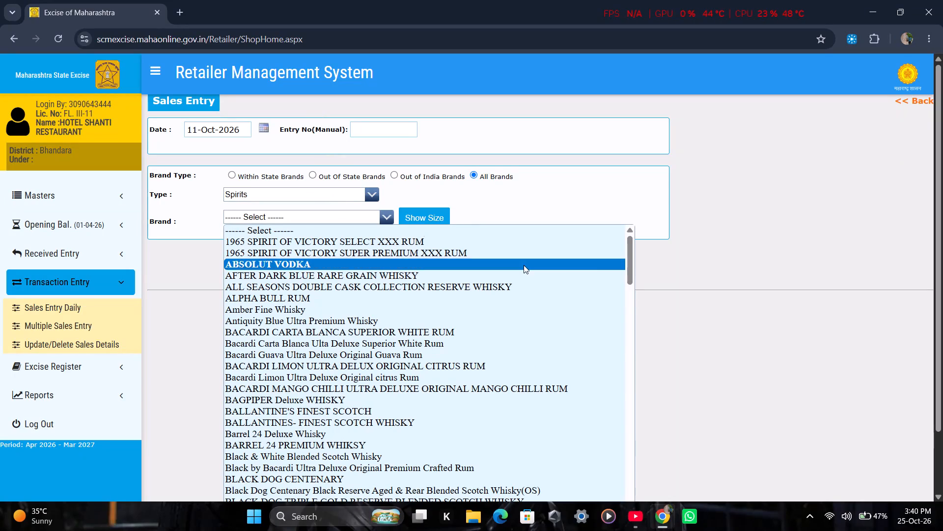
pyautogui.moveTo(634, 256); pyautogui.dragTo(634, 502)
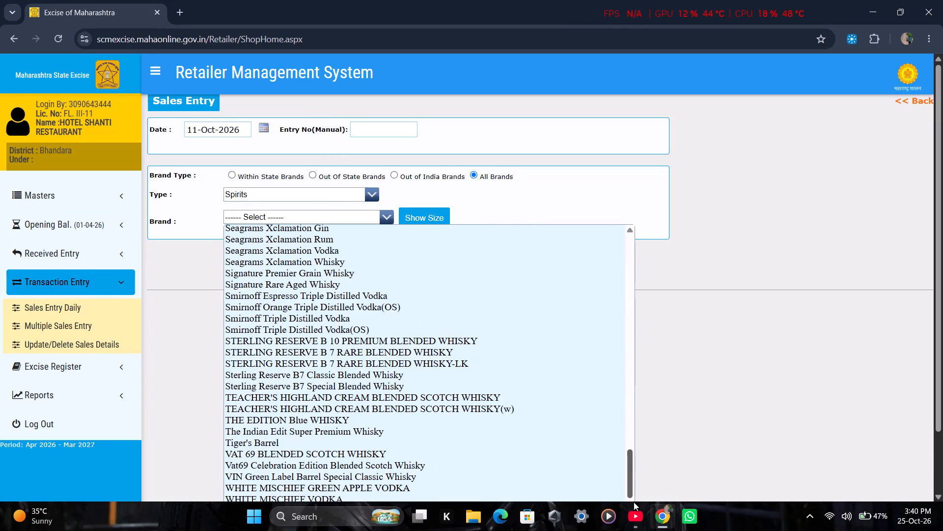
pyautogui.moveTo(634, 502); pyautogui.dragTo(637, 434)
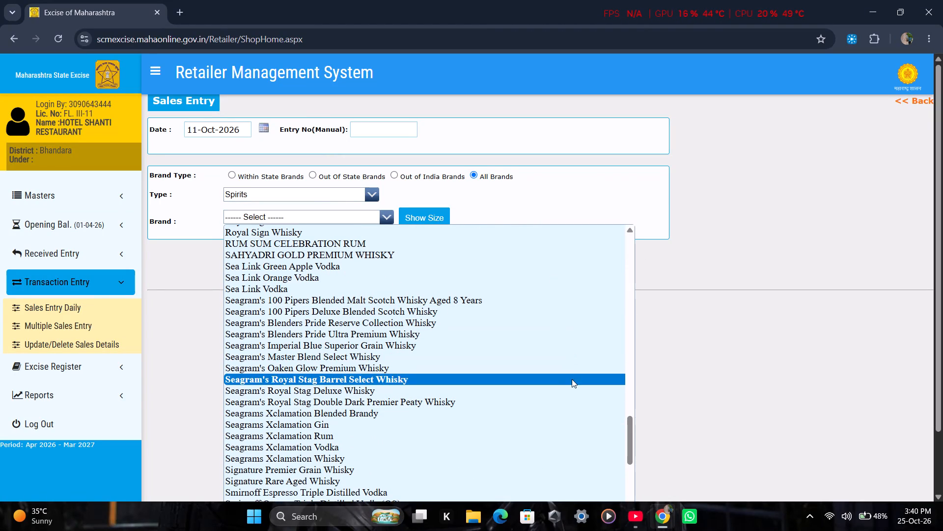
pyautogui.click(576, 392)
pyautogui.click(439, 219)
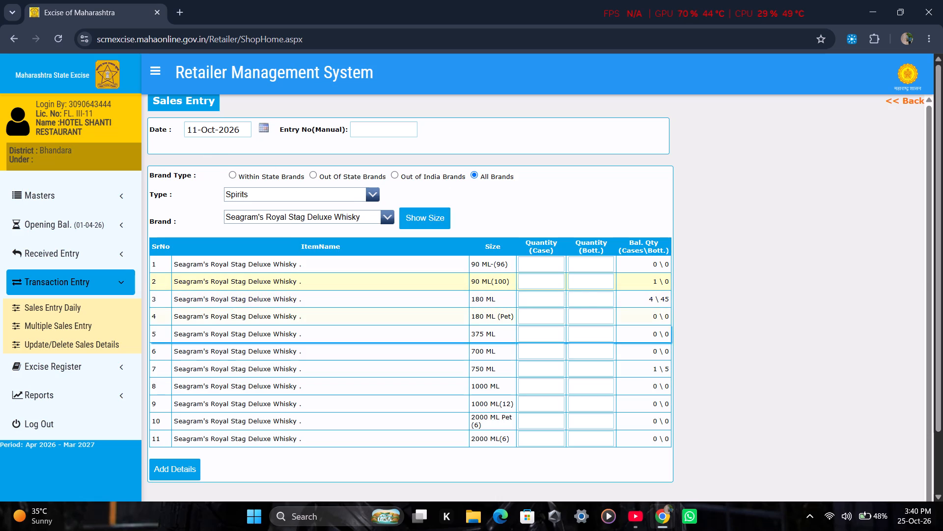
pyautogui.click(610, 365)
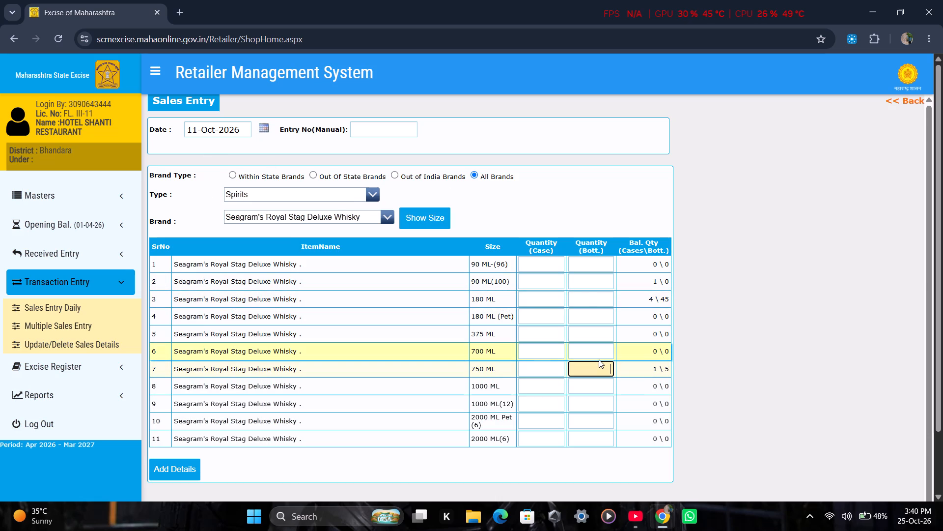
pyautogui.press('1')
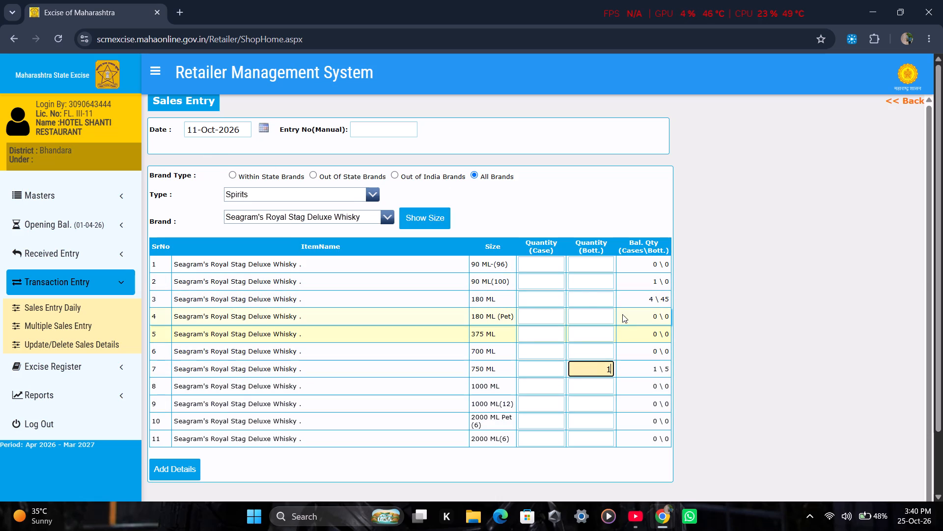
pyautogui.click(592, 298)
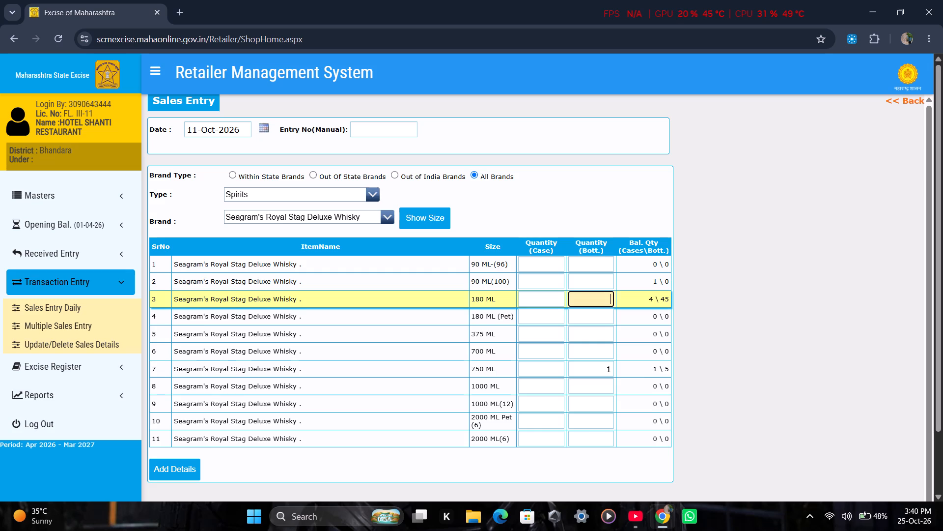
pyautogui.write('12')
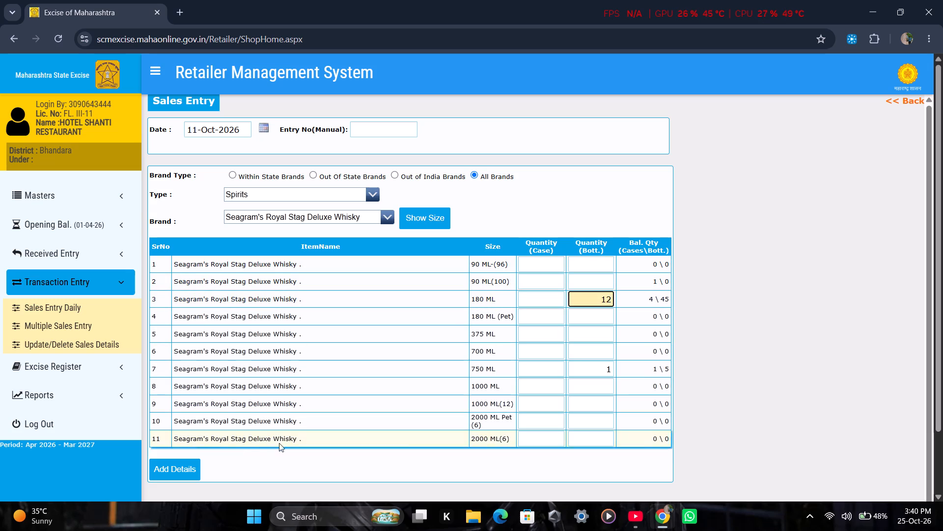
pyautogui.moveTo(264, 445); pyautogui.dragTo(222, 450)
pyautogui.click(172, 465)
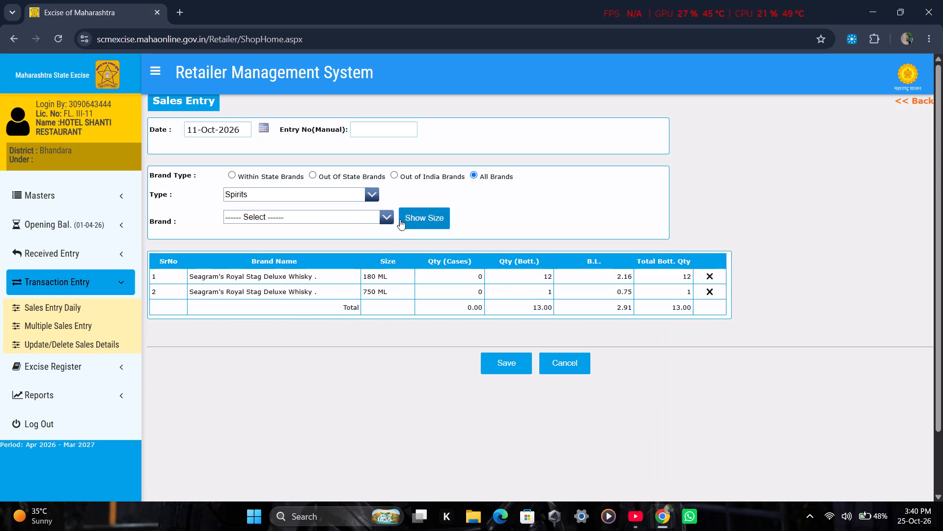
# Add sales of 3 bottles of Royal Challenge Classic Premium Whisky 180 ML (Pet) to the 11-Oct-2026 entry.
pyautogui.click(384, 208)
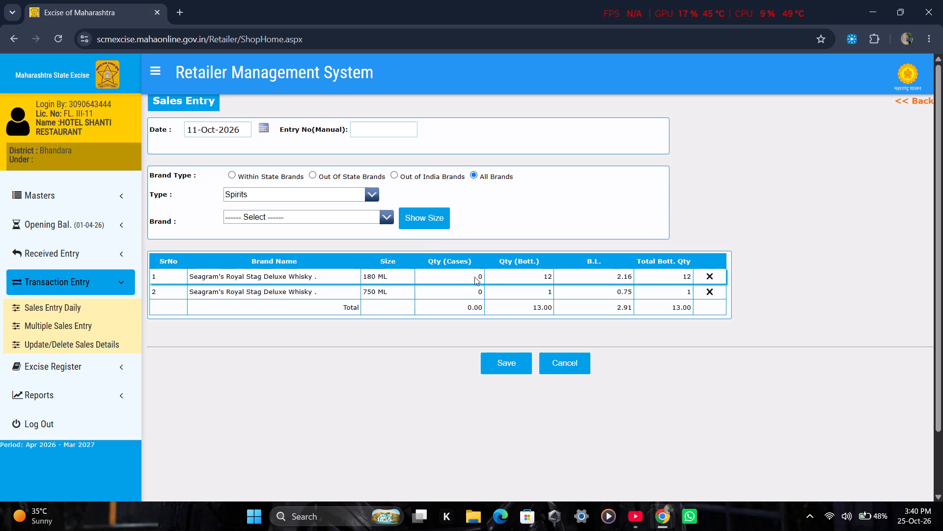
pyautogui.click(389, 219)
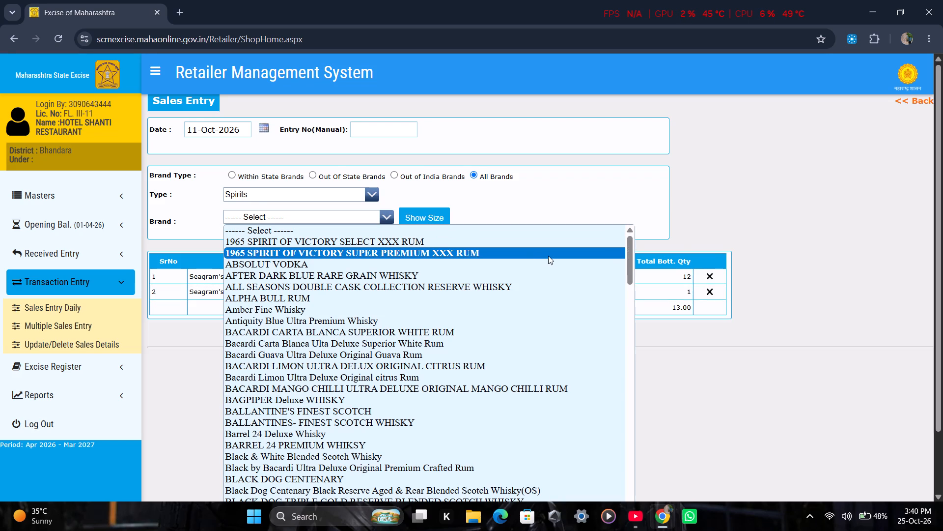
pyautogui.moveTo(630, 252); pyautogui.dragTo(639, 325)
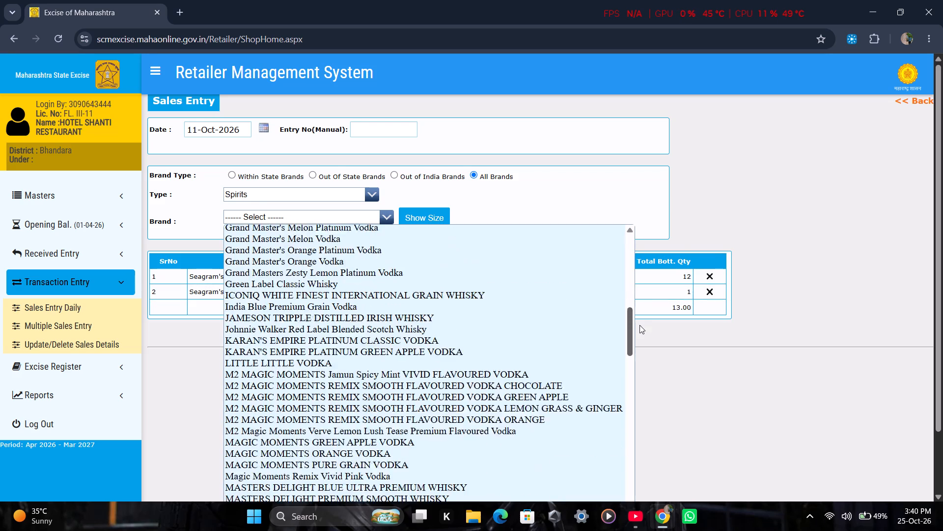
pyautogui.moveTo(639, 325); pyautogui.dragTo(653, 402)
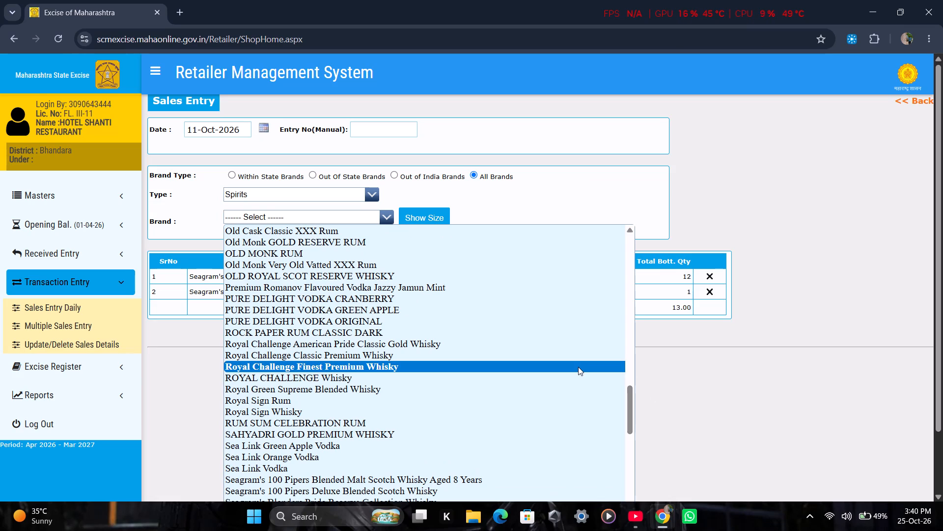
pyautogui.click(580, 359)
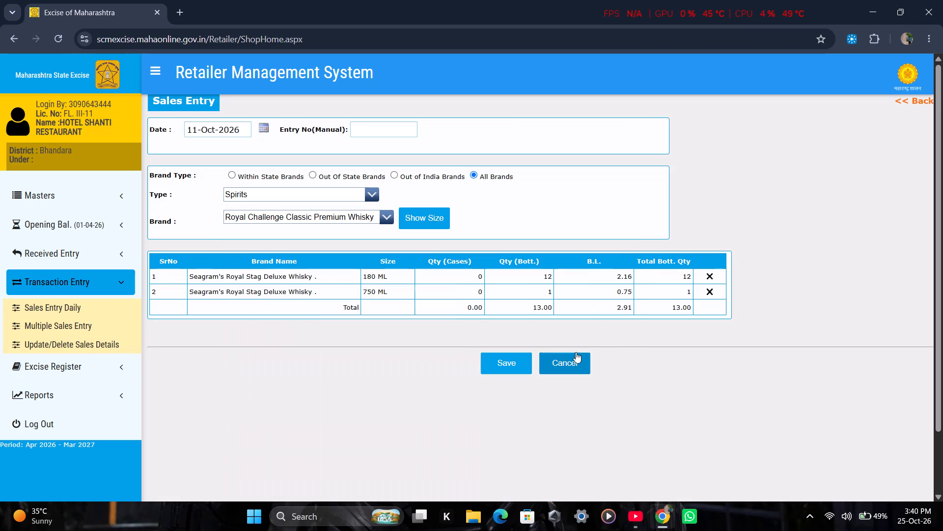
pyautogui.click(436, 217)
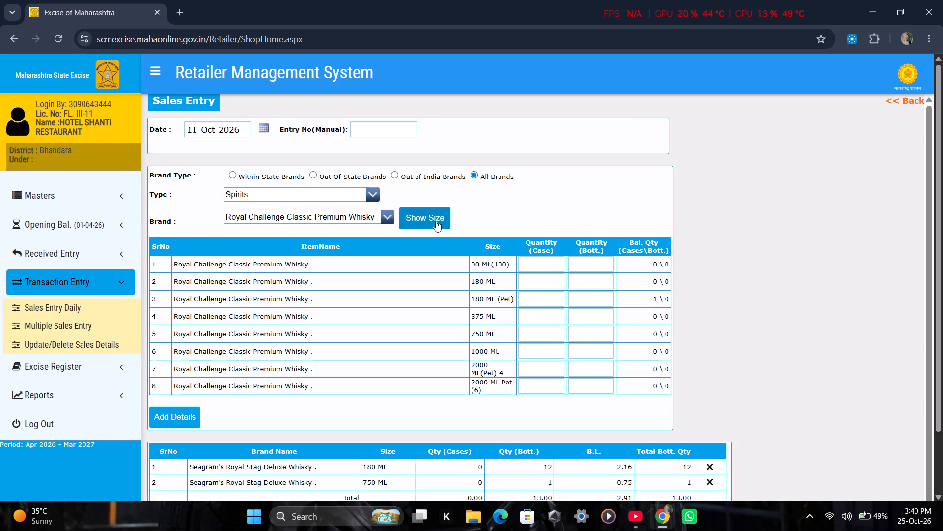
pyautogui.click(592, 305)
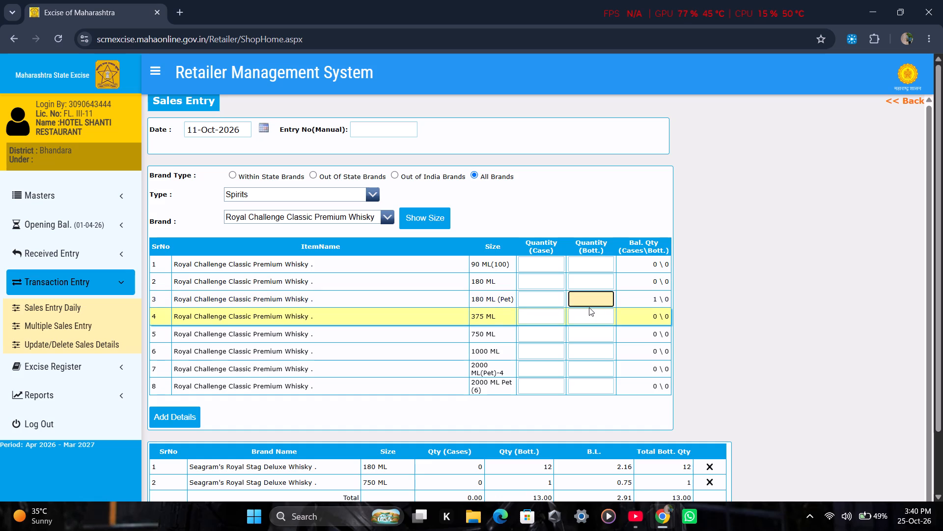
pyautogui.press('3')
pyautogui.click(194, 408)
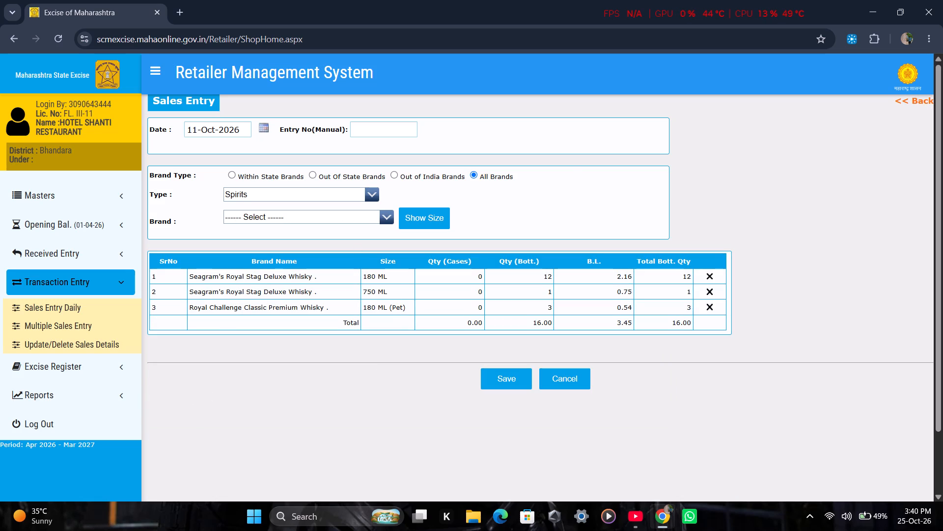
# Add sales of 5 bottles of McDowell's No.1 Reserve Whisky Original 180 ML (Pet) to the 11-Oct-2026 entry.
pyautogui.click(386, 217)
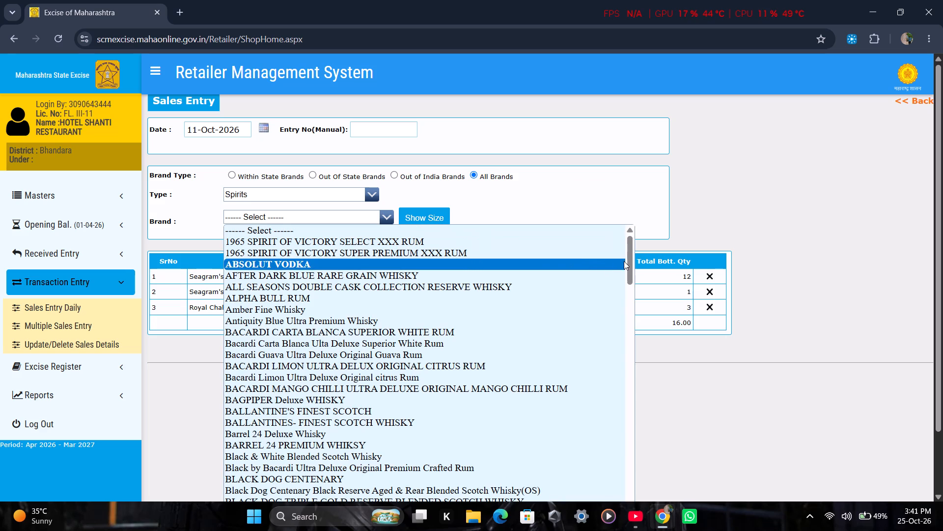
pyautogui.moveTo(629, 257); pyautogui.dragTo(638, 492)
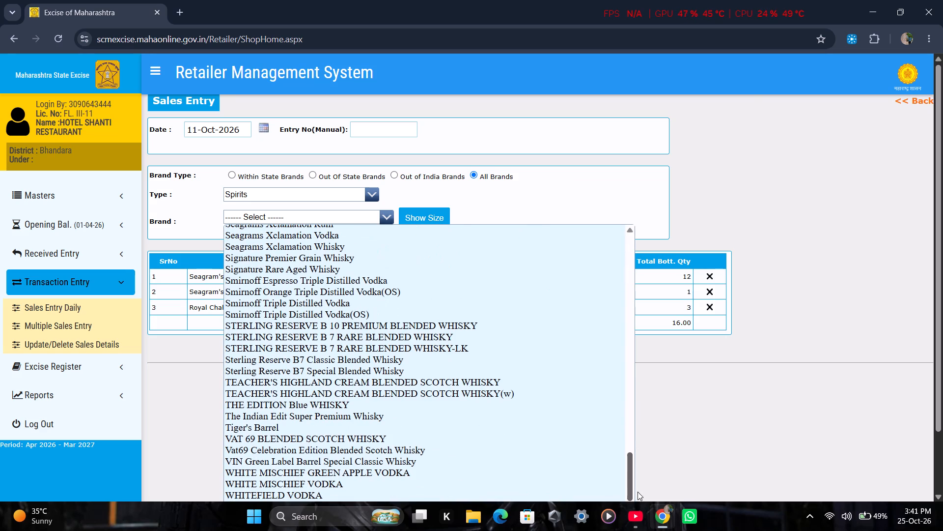
pyautogui.moveTo(638, 492); pyautogui.dragTo(634, 388)
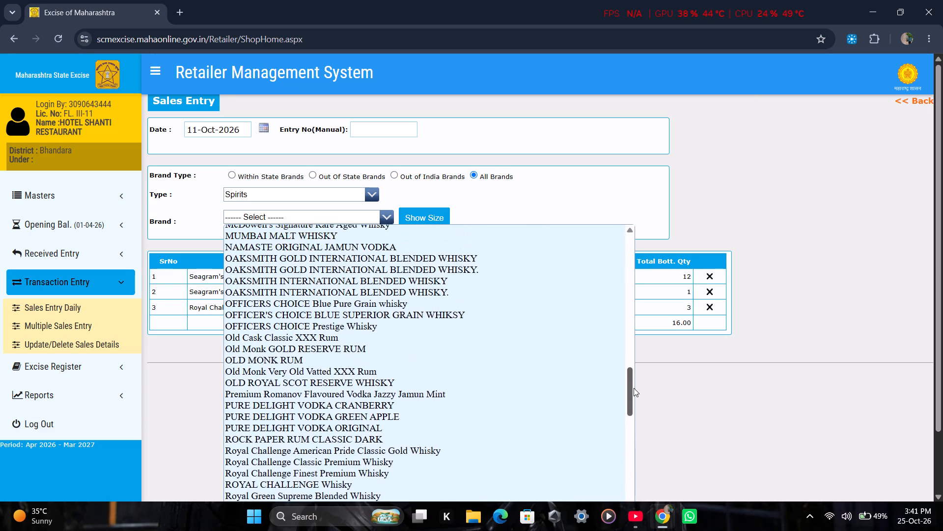
pyautogui.moveTo(634, 388); pyautogui.dragTo(633, 379)
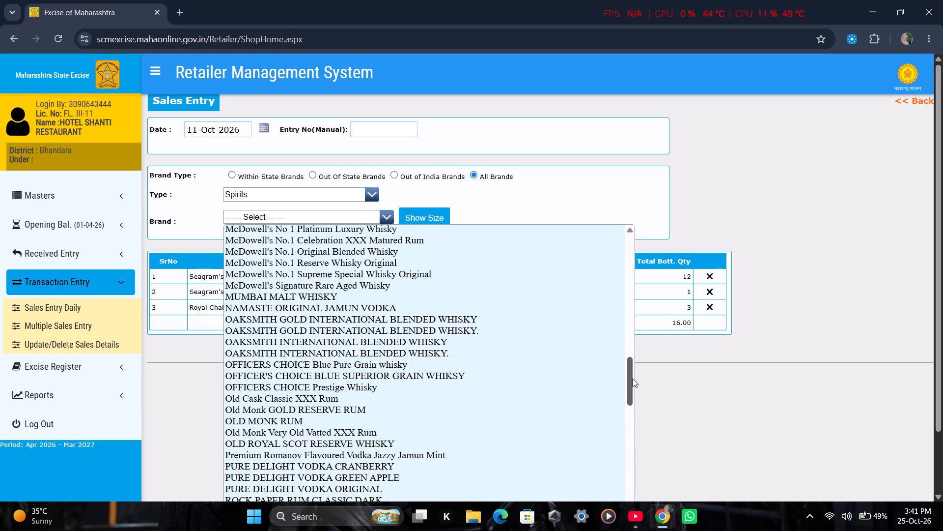
pyautogui.moveTo(633, 379); pyautogui.dragTo(633, 374)
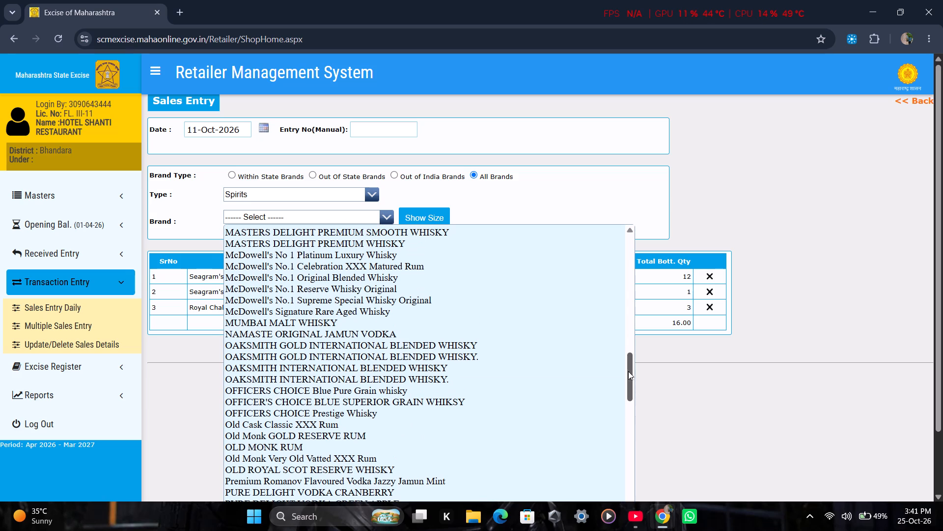
pyautogui.click(527, 291)
pyautogui.click(423, 212)
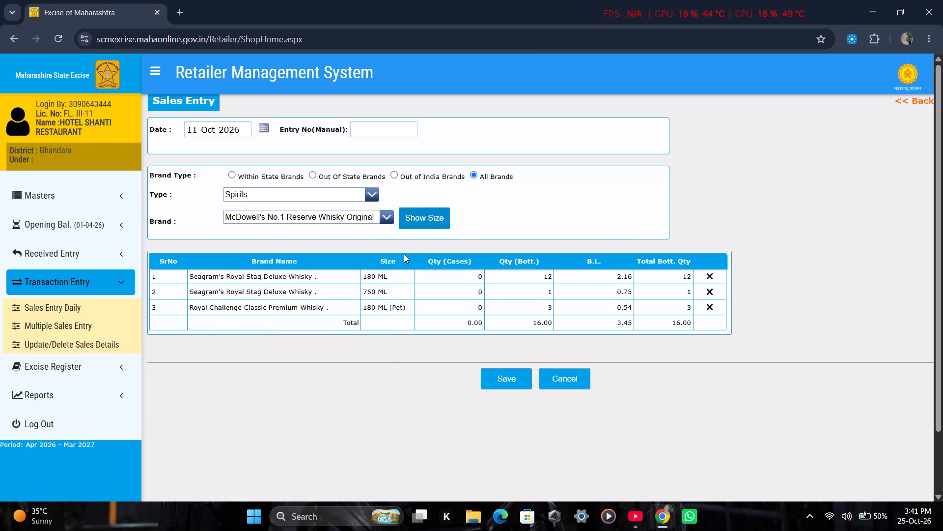
pyautogui.click(427, 215)
pyautogui.doubleClick(603, 289)
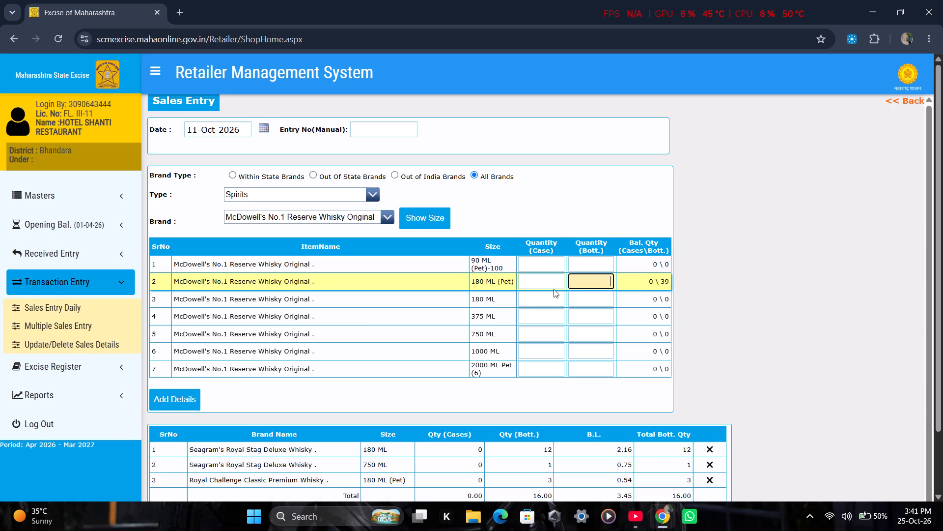
pyautogui.press('5')
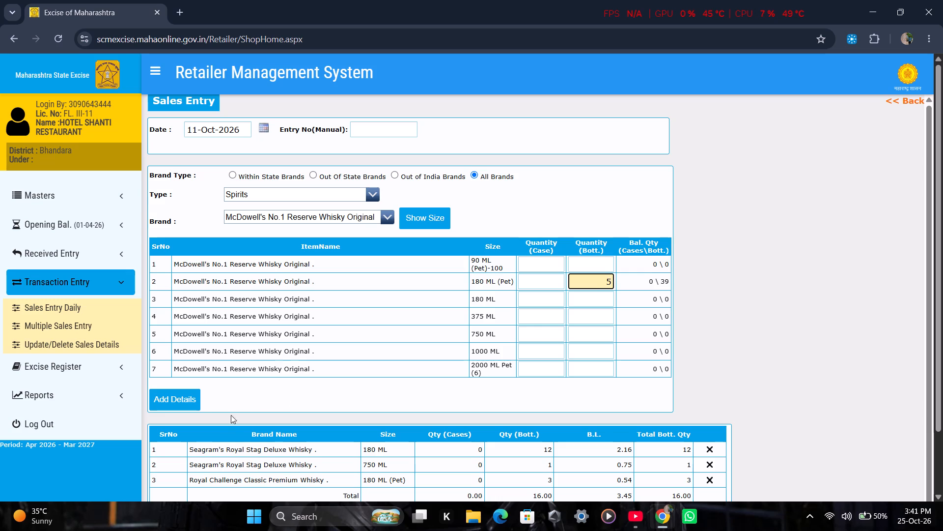
pyautogui.click(199, 390)
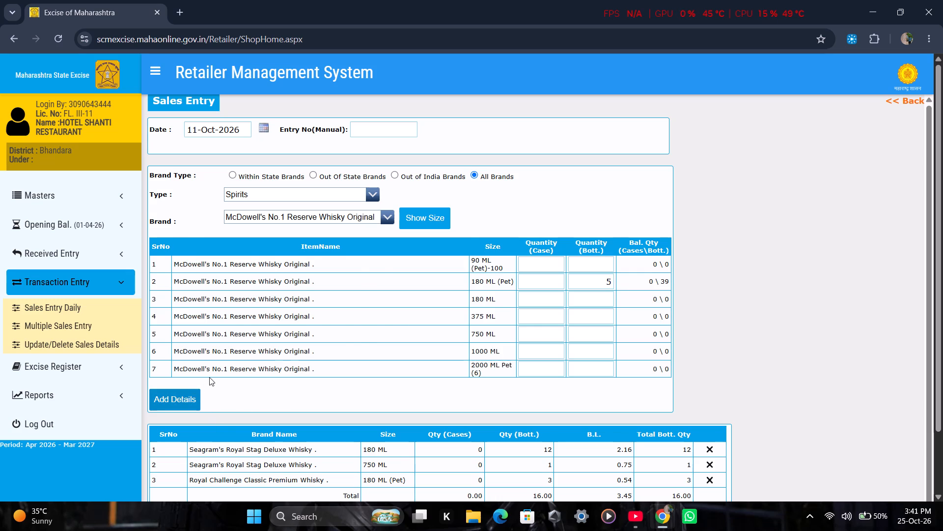
# Add sales of 2 bottles of OFFICERS CHOICE Blue Pure Grain whisky 180 ML to the 11-Oct-2026 entry.
pyautogui.click(384, 216)
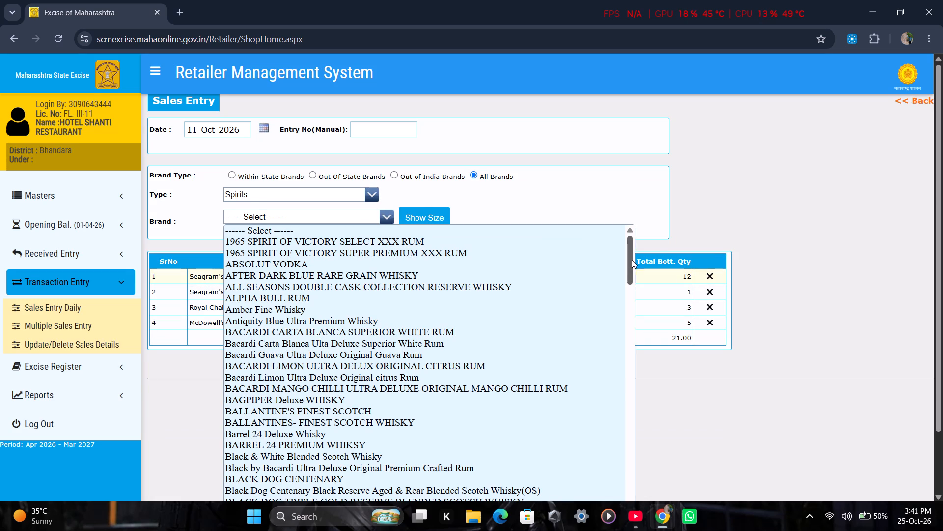
pyautogui.moveTo(629, 260); pyautogui.dragTo(606, 404)
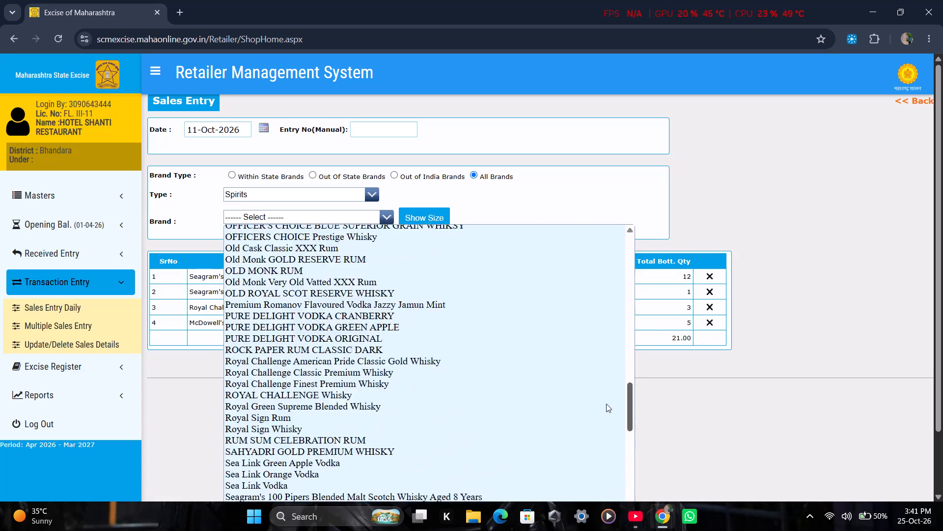
pyautogui.moveTo(606, 404); pyautogui.dragTo(606, 379)
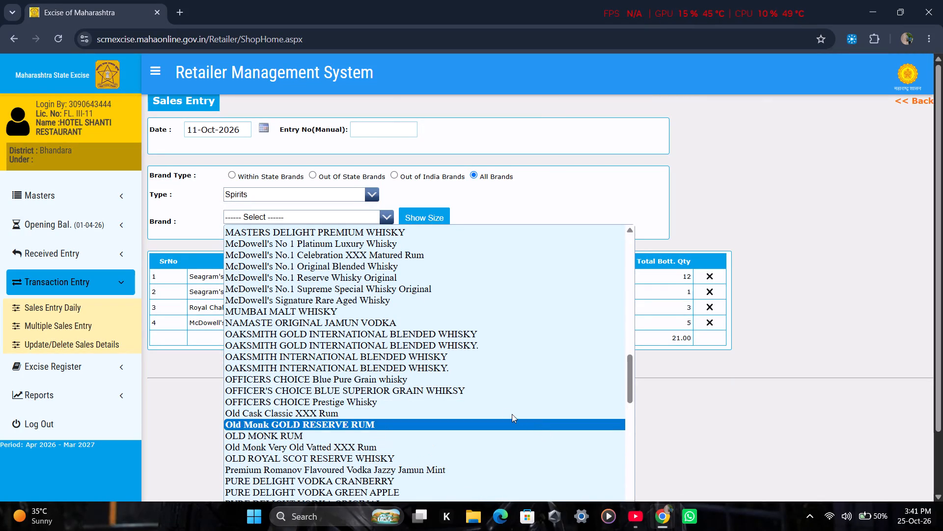
pyautogui.click(425, 376)
pyautogui.click(448, 209)
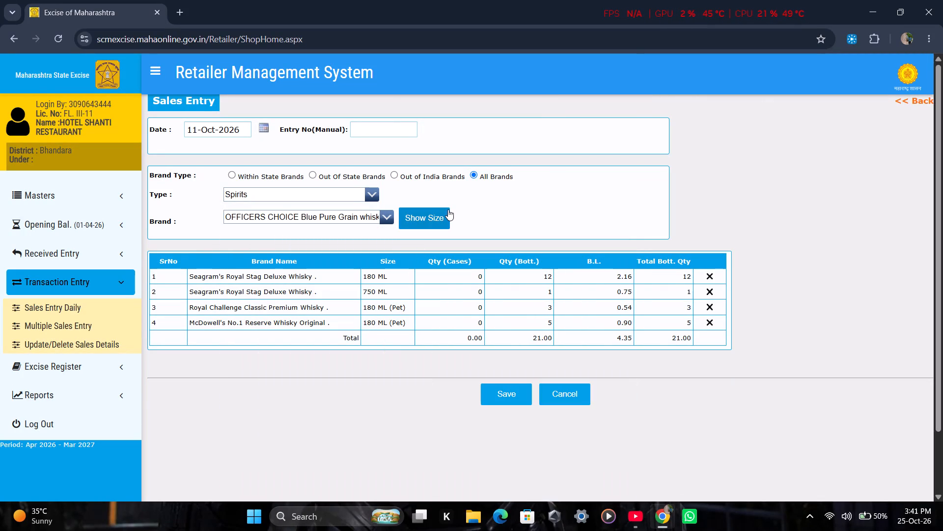
pyautogui.click(576, 280)
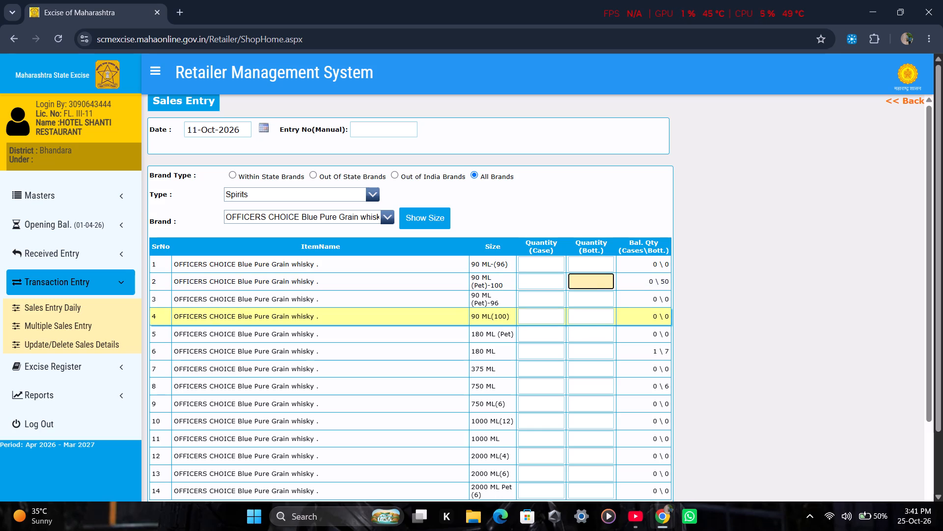
pyautogui.click(610, 347)
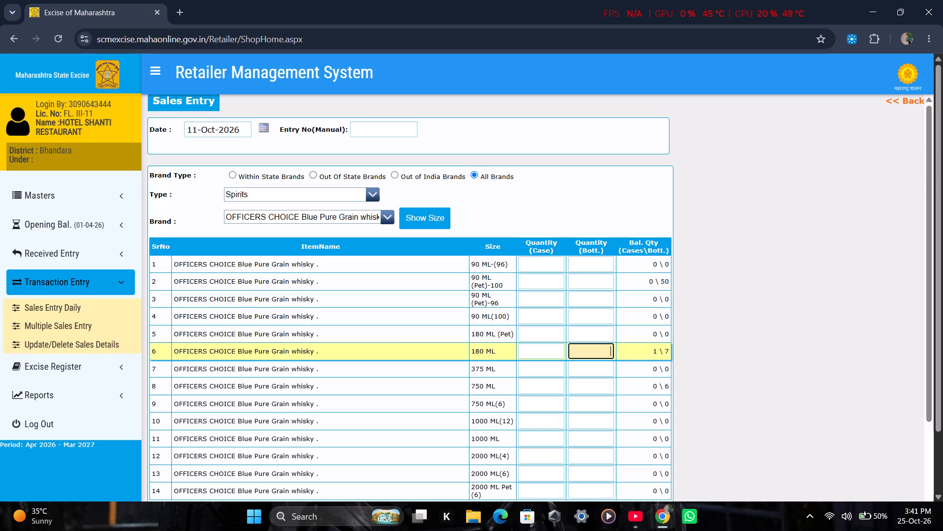
pyautogui.press('2')
pyautogui.scroll(-1, 565, 352)
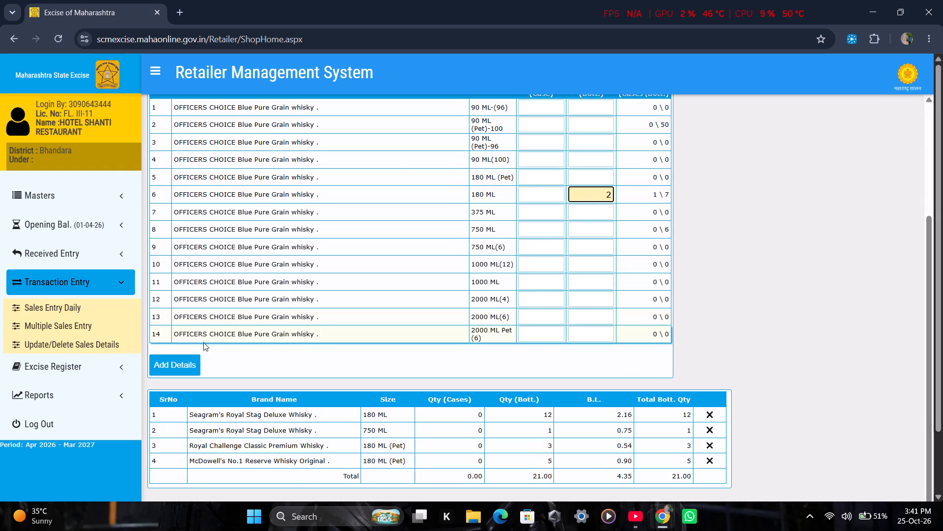
pyautogui.click(191, 360)
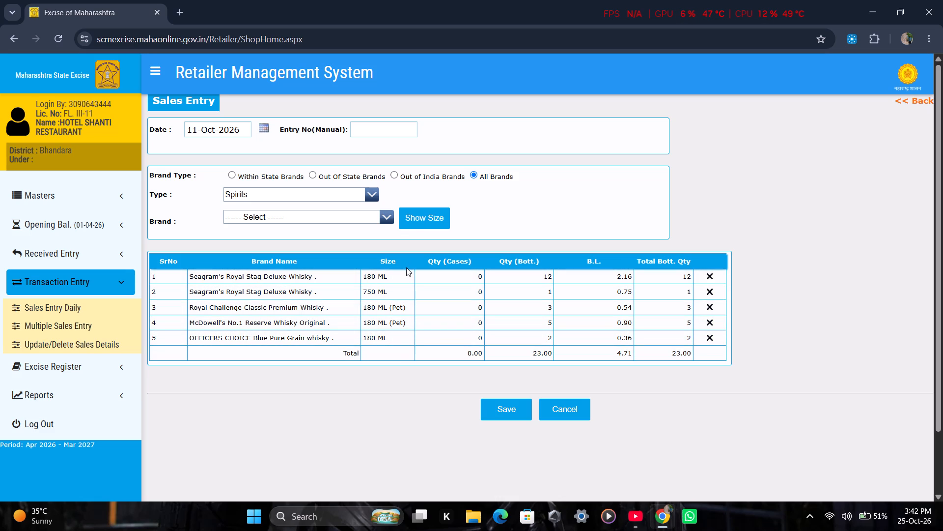
# Add sales of 1 bottle of ICONIQ WHITE FINEST INTERNATIONAL GRAIN WHISKY 180 ML to the 11-Oct-2026 entry.
pyautogui.click(382, 215)
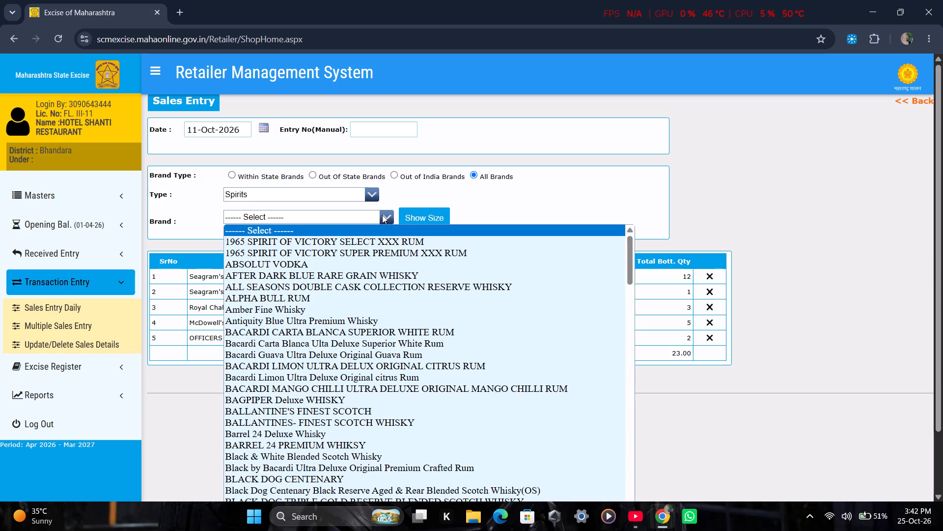
pyautogui.moveTo(630, 268); pyautogui.dragTo(642, 305)
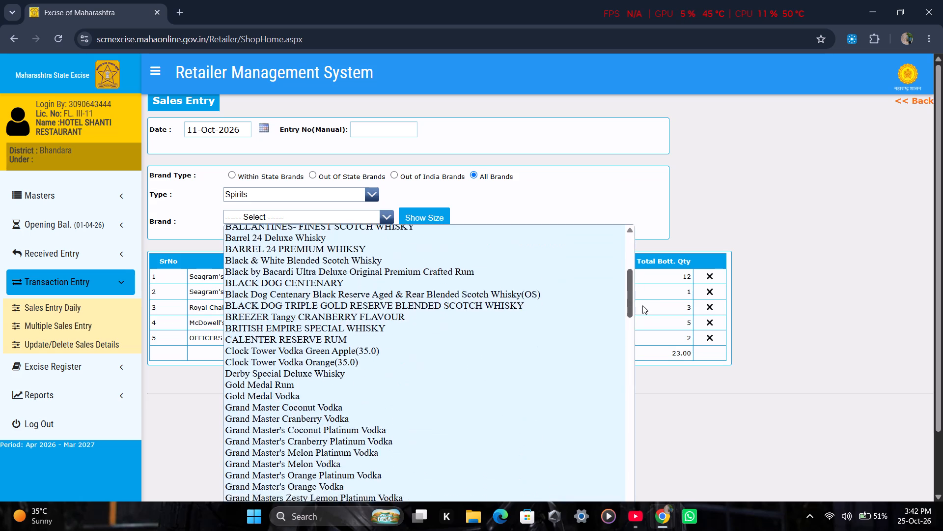
pyautogui.moveTo(642, 305); pyautogui.dragTo(648, 329)
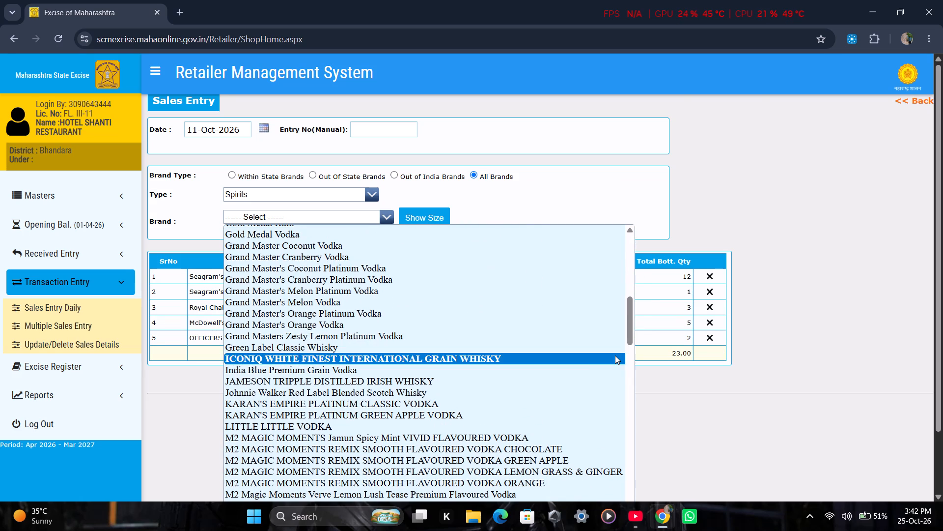
pyautogui.click(615, 355)
pyautogui.click(410, 215)
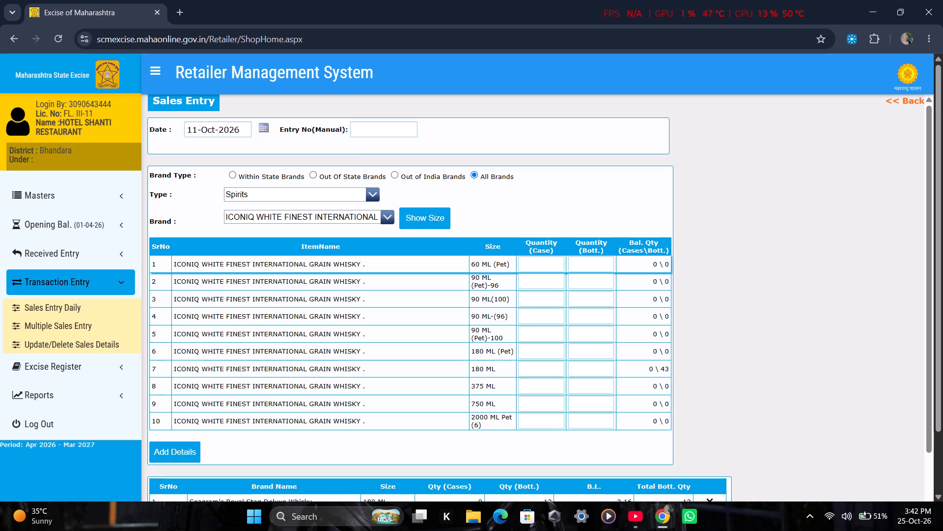
pyautogui.click(603, 361)
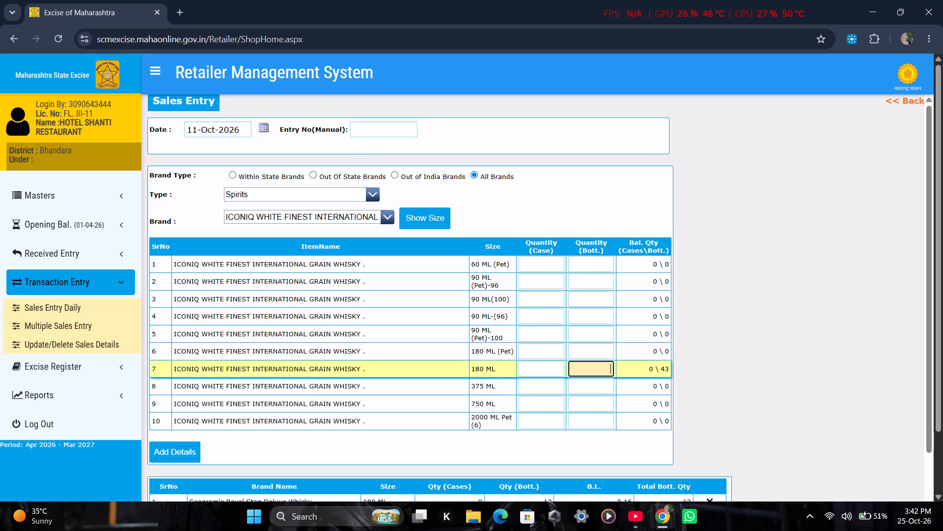
pyautogui.press('1')
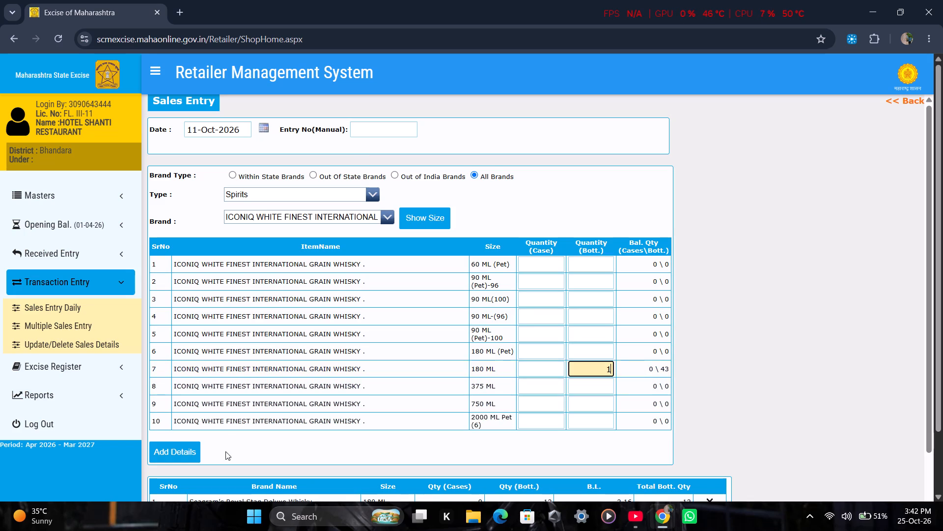
pyautogui.click(194, 449)
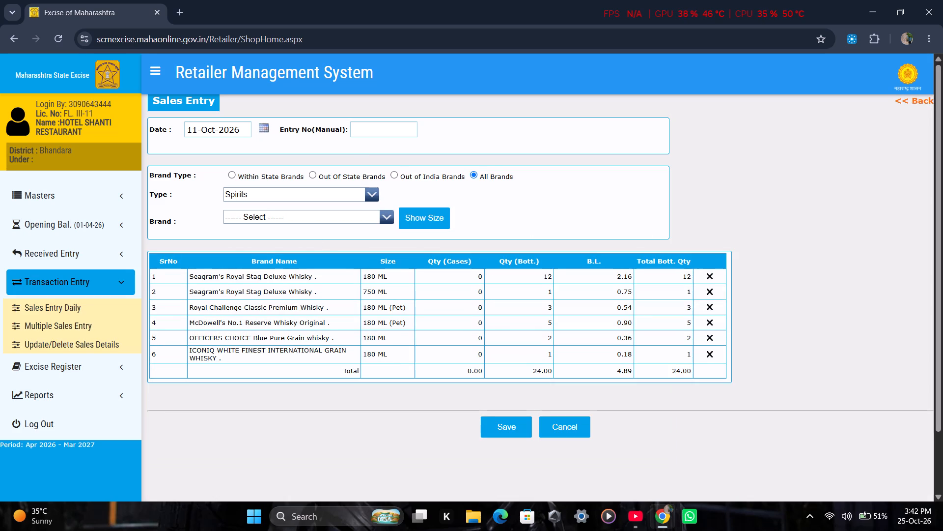
# Add sales of 1 bottle of ALL SEASONS DOUBLE CASK COLLECTION RESERVE WHISKY 180 ML to the 11-Oct-2026 entry.
pyautogui.click(386, 216)
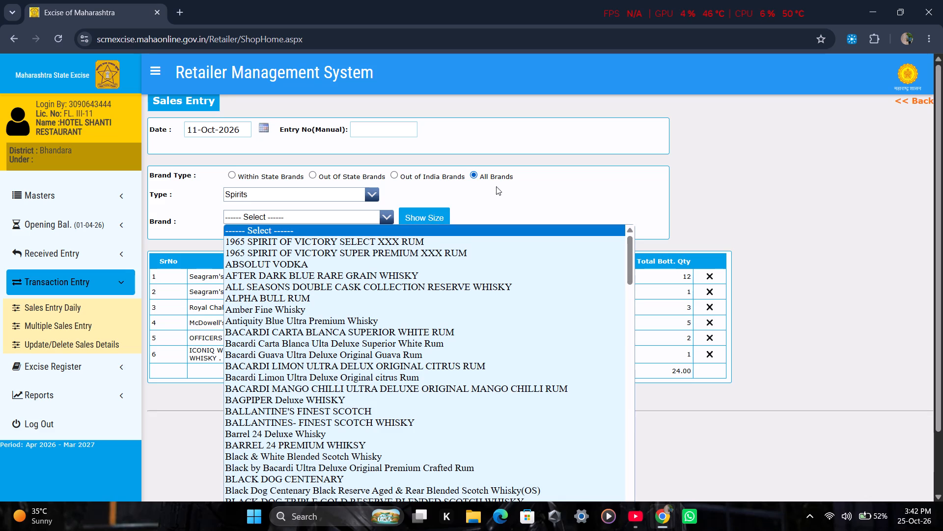
pyautogui.click(554, 291)
pyautogui.click(416, 214)
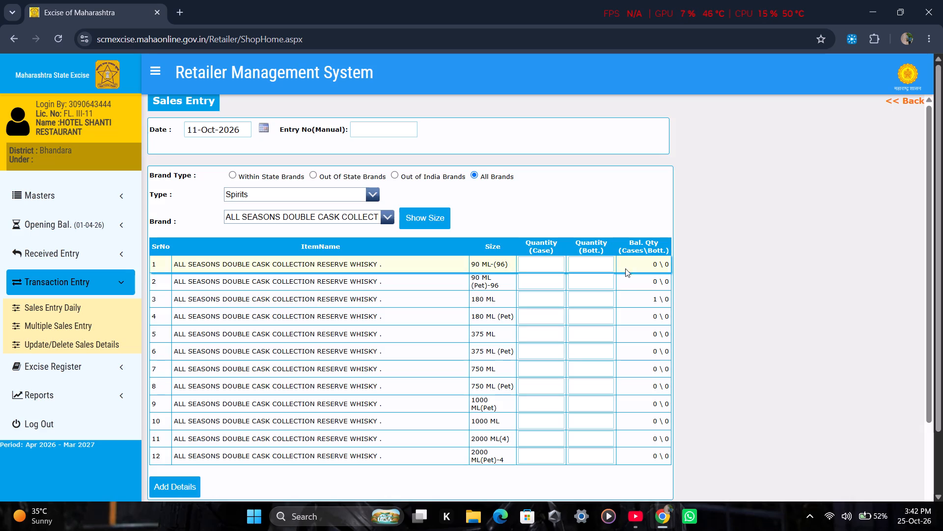
pyautogui.click(608, 302)
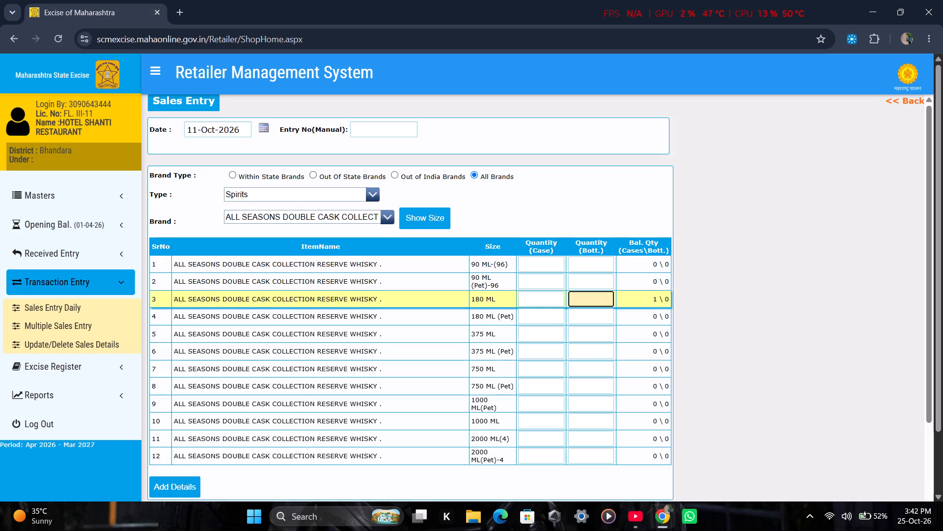
pyautogui.press('1')
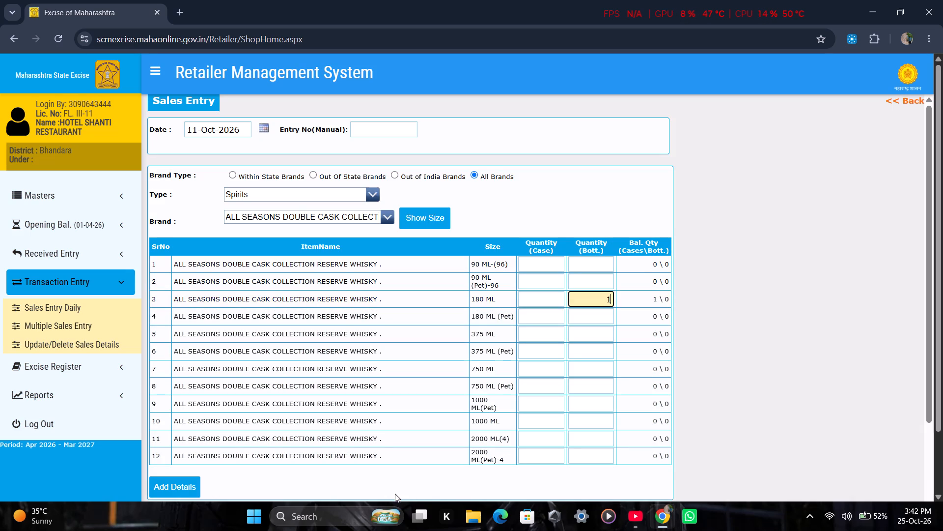
pyautogui.click(183, 484)
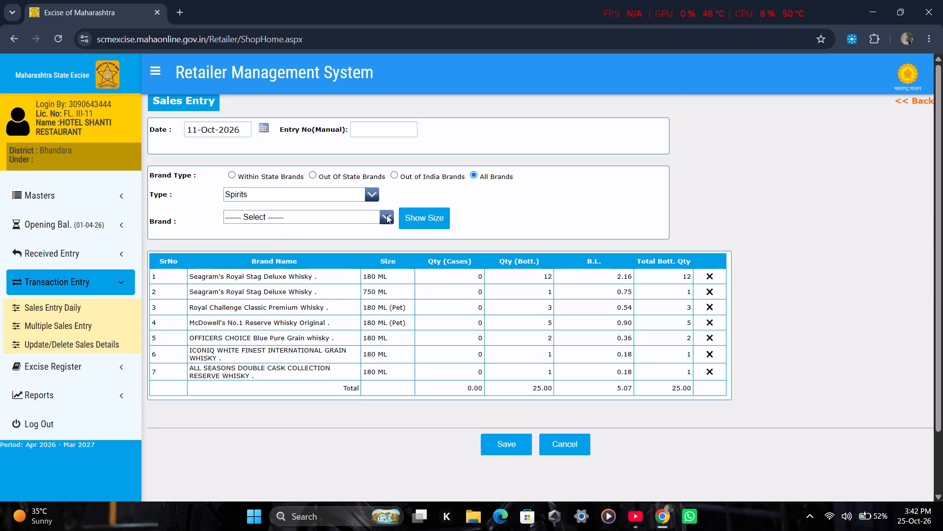
# Add sales of 5 bottles of OLD ROYAL SCOT RESERVE WHISKY 180 ML to the 11-Oct-2026 entry.
pyautogui.click(387, 215)
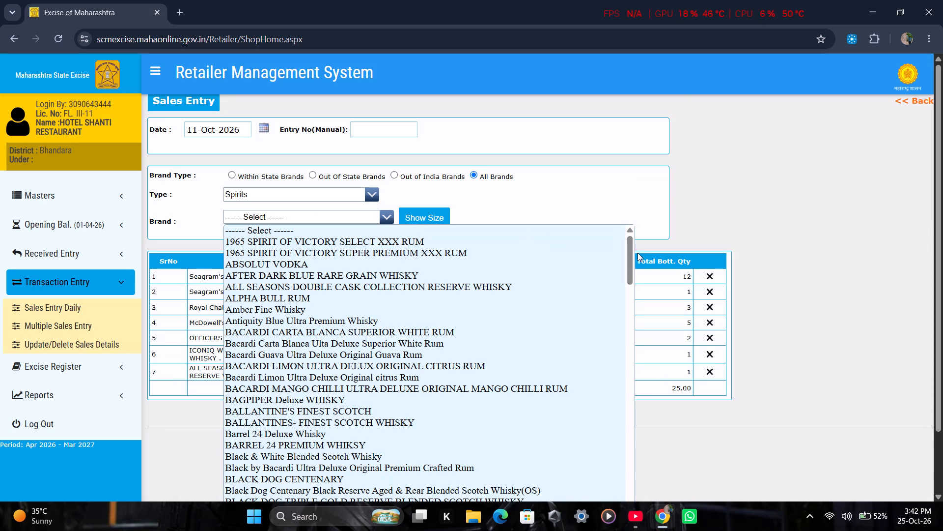
pyautogui.moveTo(623, 263); pyautogui.dragTo(629, 296)
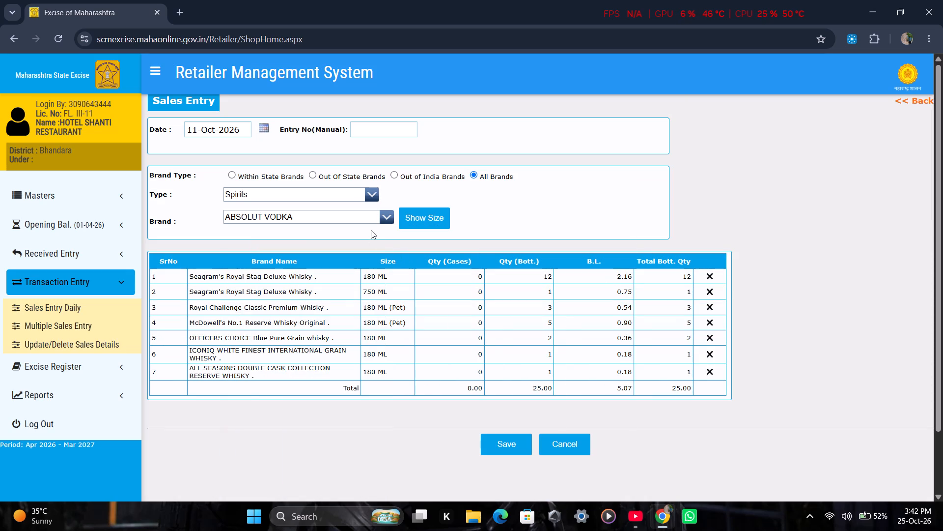
pyautogui.click(382, 214)
pyautogui.moveTo(634, 254); pyautogui.dragTo(637, 262)
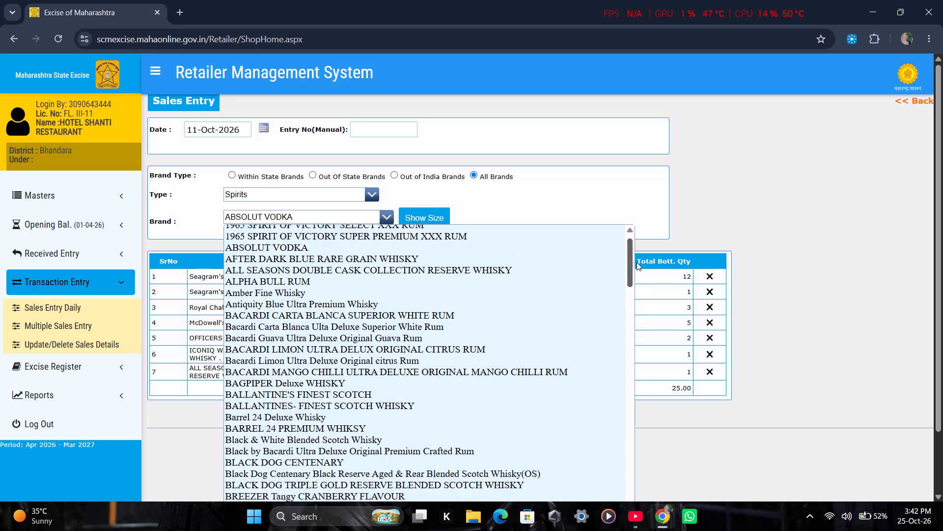
pyautogui.moveTo(637, 262); pyautogui.dragTo(636, 399)
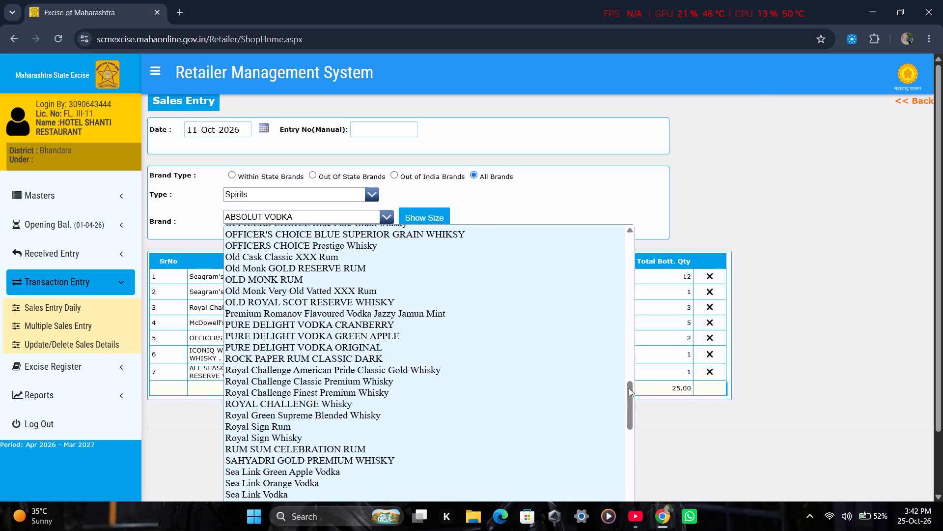
pyautogui.click(580, 305)
pyautogui.click(435, 212)
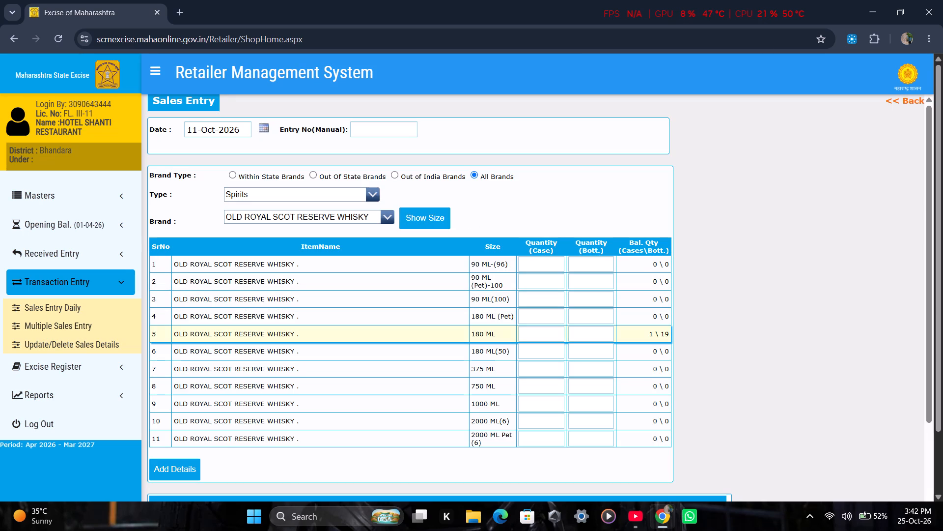
pyautogui.click(589, 334)
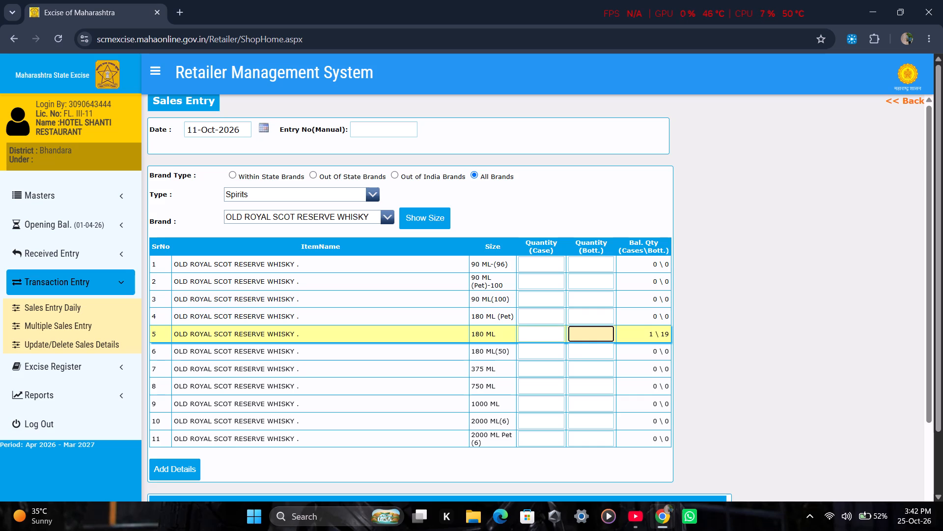
pyautogui.press('5')
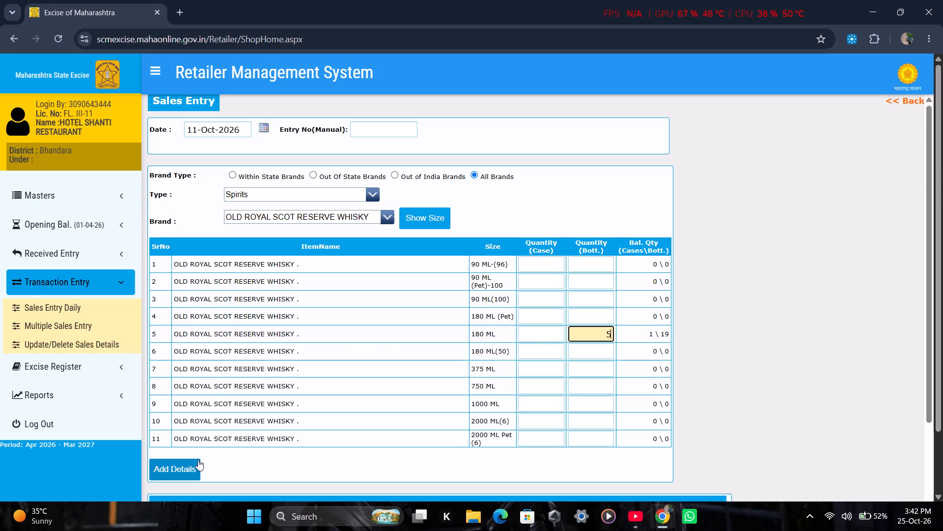
pyautogui.click(198, 459)
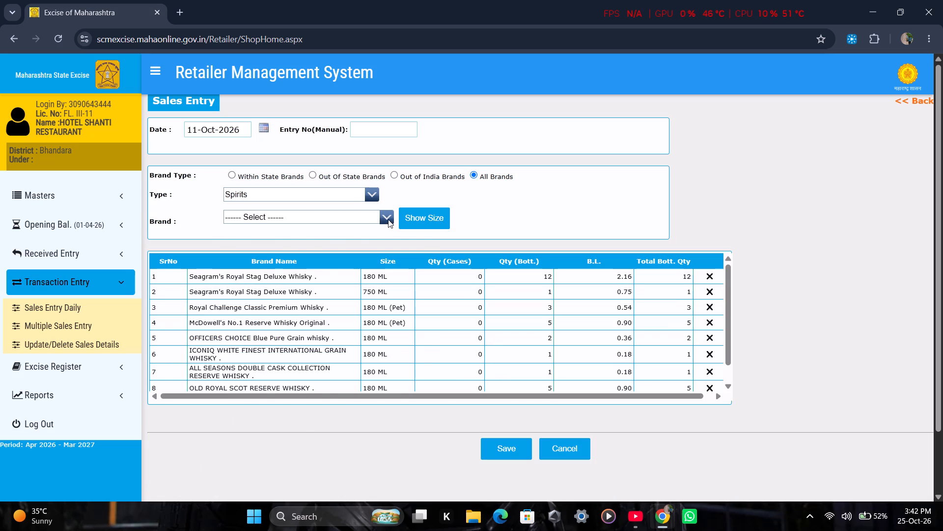
# Add sales of 4 bottles of MASTERS DELIGHT PREMIUM SMOOTH WHISKY 180 ML to the 11-Oct-2026 entry.
pyautogui.click(389, 218)
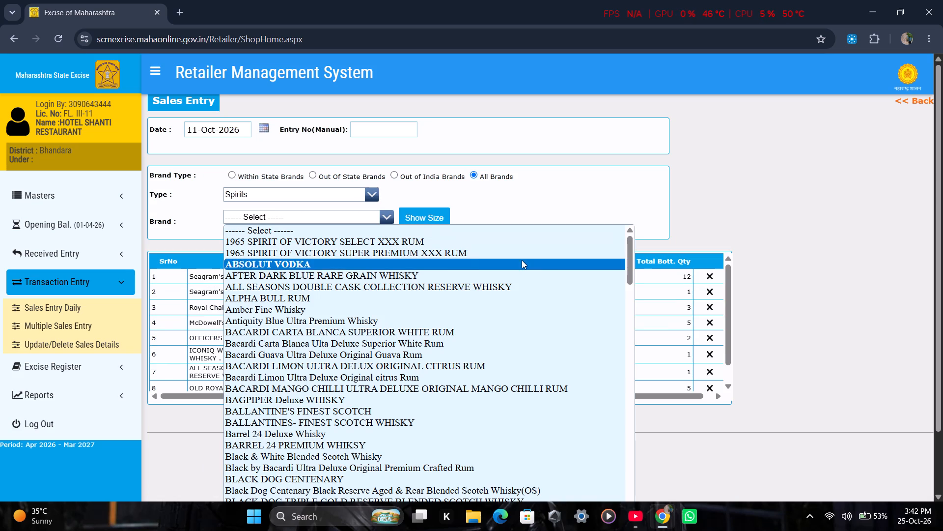
pyautogui.moveTo(633, 251); pyautogui.dragTo(640, 351)
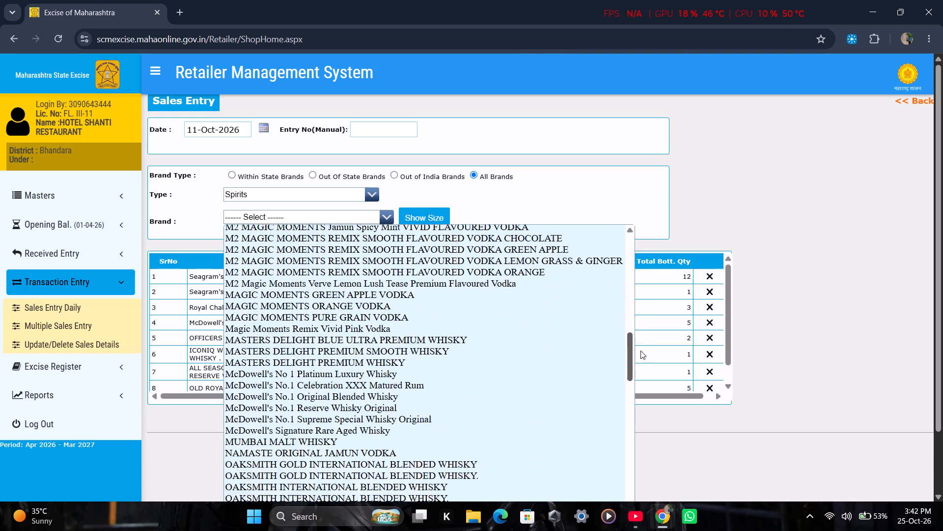
pyautogui.moveTo(640, 351); pyautogui.dragTo(635, 333)
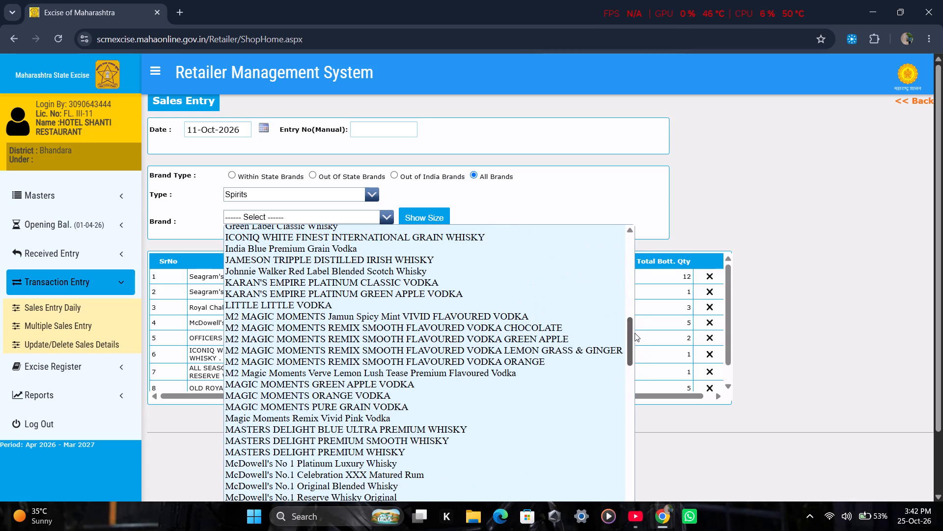
pyautogui.moveTo(635, 333); pyautogui.dragTo(635, 341)
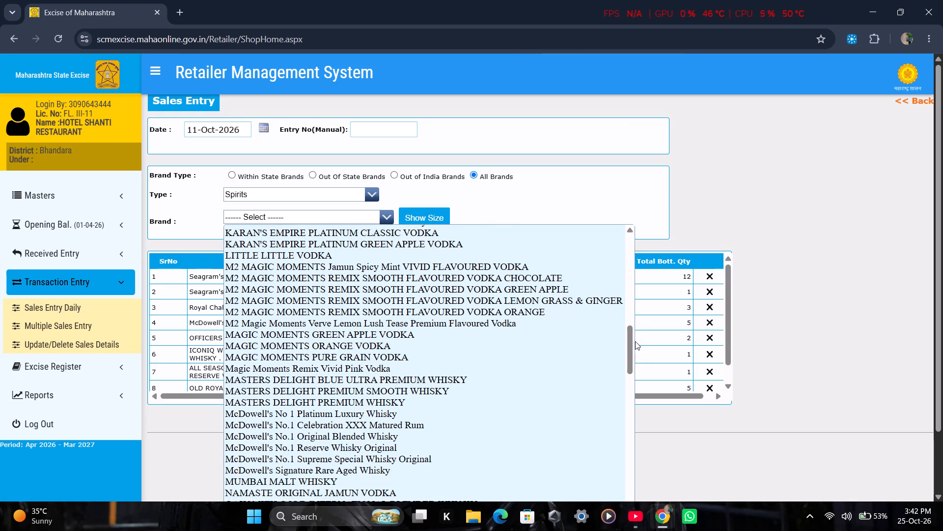
pyautogui.moveTo(635, 341); pyautogui.dragTo(637, 350)
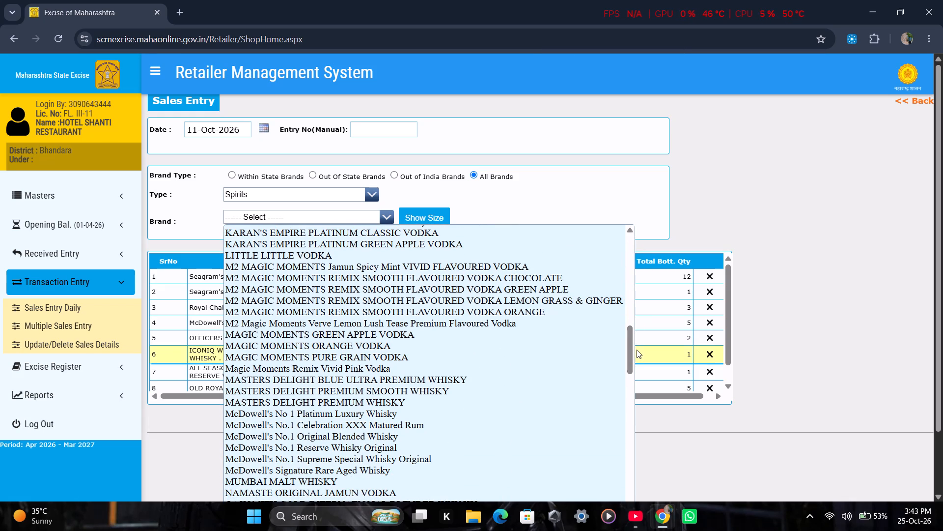
pyautogui.moveTo(637, 350); pyautogui.dragTo(626, 354)
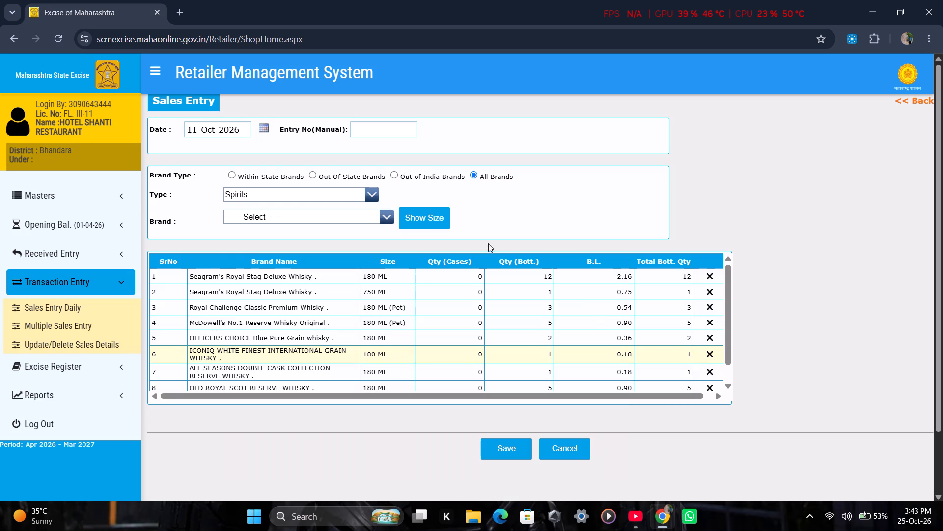
pyautogui.click(388, 221)
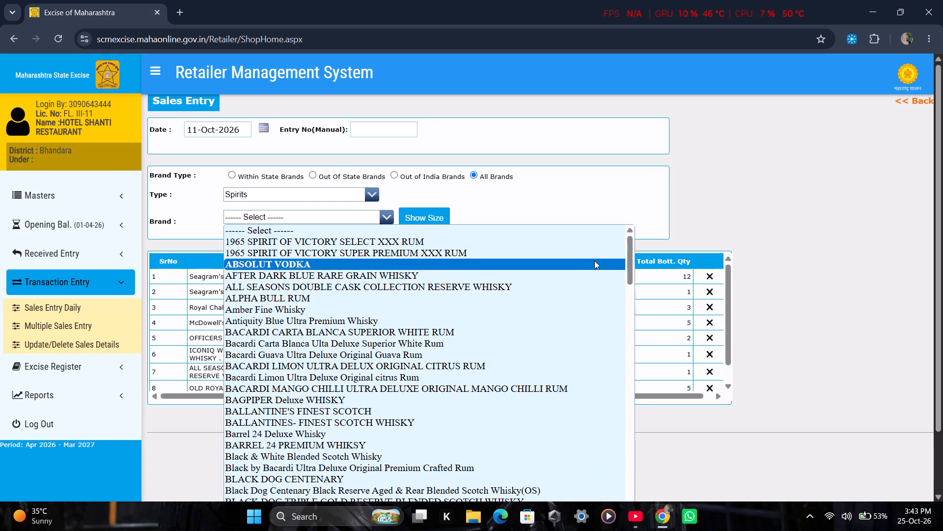
pyautogui.moveTo(629, 247); pyautogui.dragTo(654, 321)
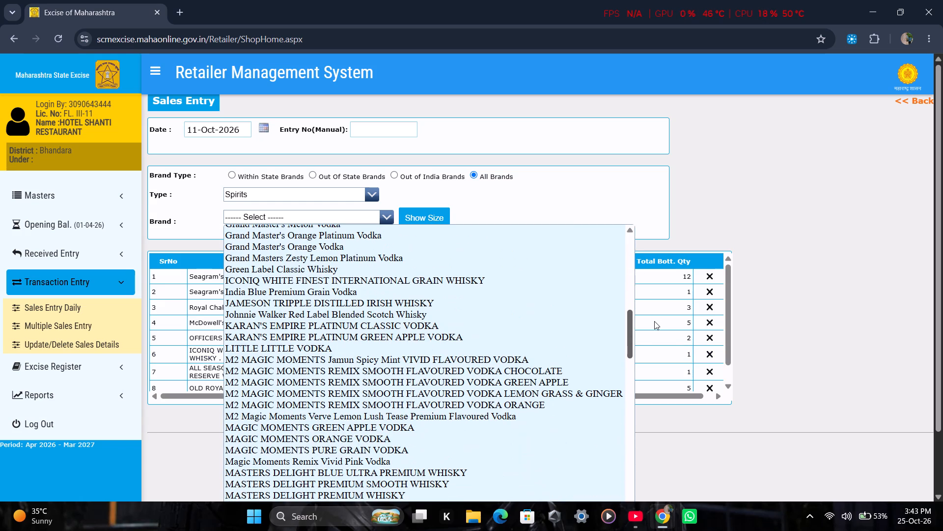
pyautogui.moveTo(654, 321); pyautogui.dragTo(652, 336)
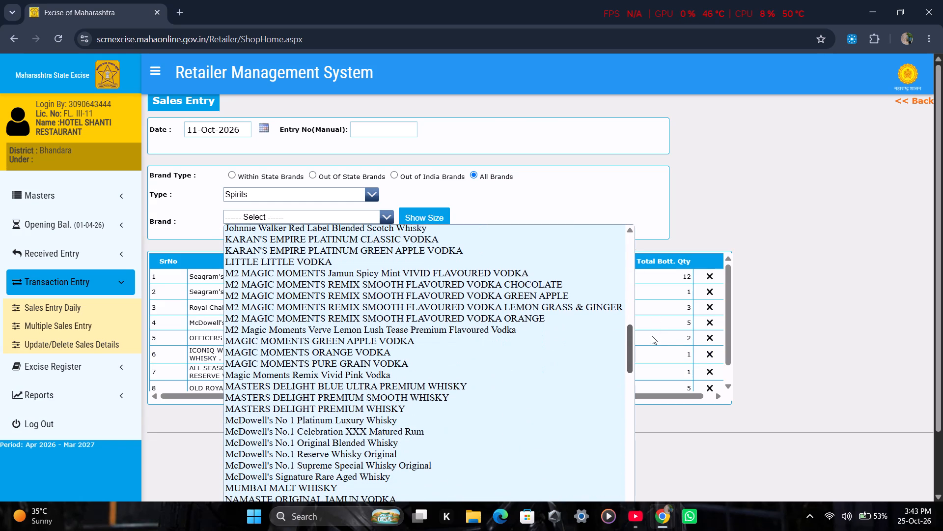
pyautogui.moveTo(652, 336); pyautogui.dragTo(651, 338)
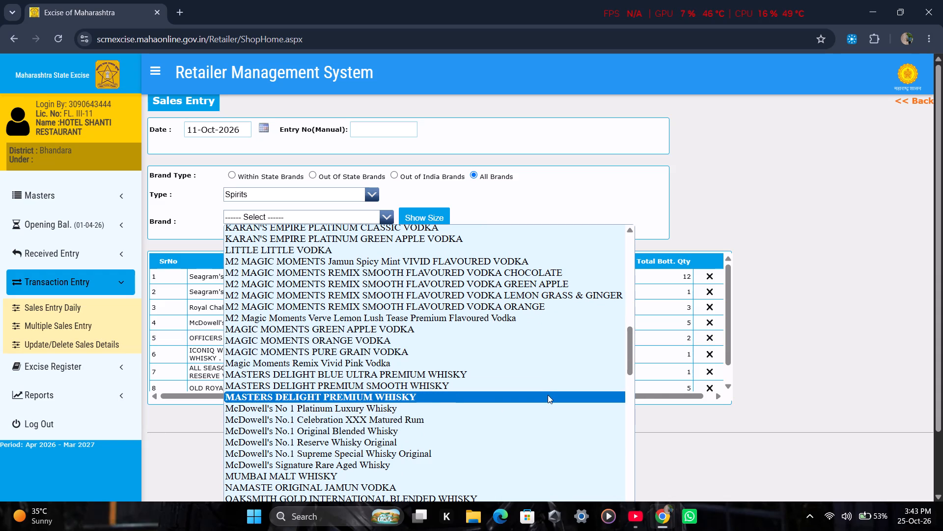
pyautogui.click(548, 387)
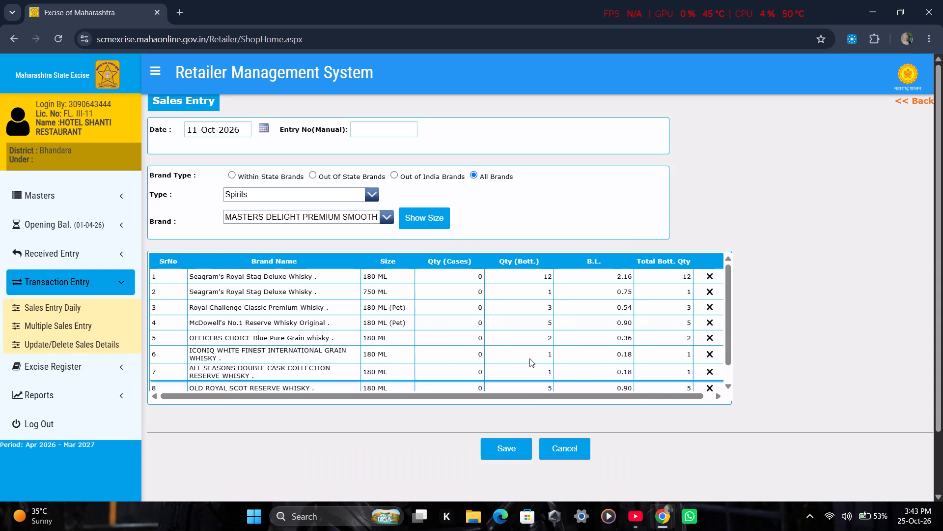
pyautogui.click(440, 223)
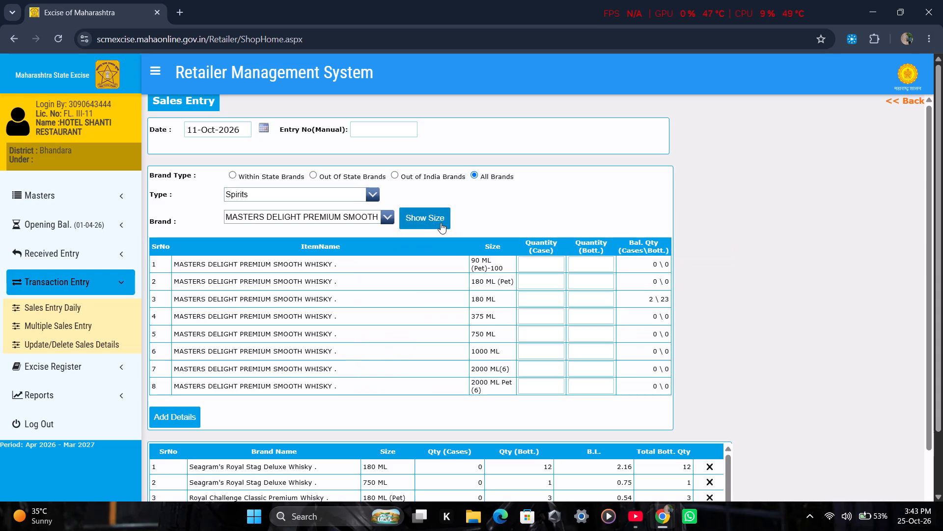
pyautogui.click(599, 303)
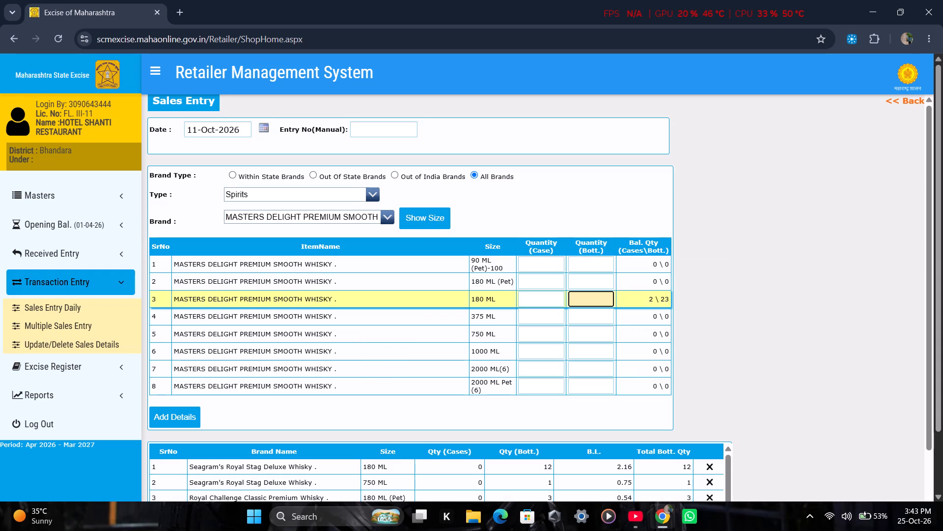
pyautogui.press('4')
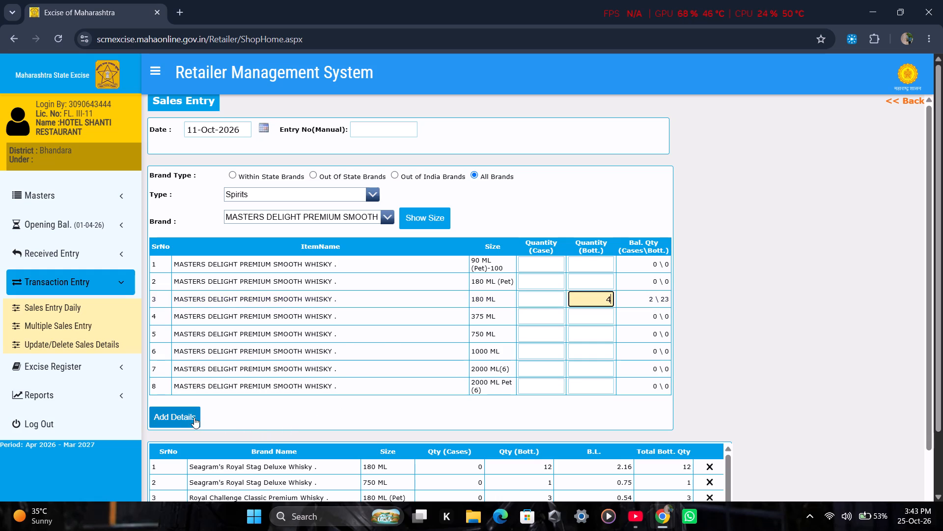
pyautogui.click(194, 417)
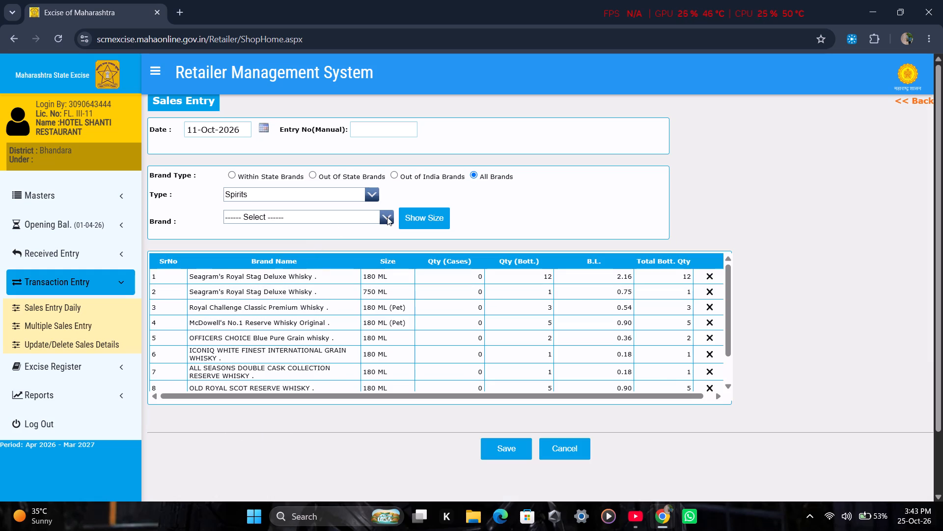
# Add sales of 3 bottles of MUMBAI MALT WHISKY 180 ML(50) to the 11-Oct-2026 entry.
pyautogui.click(386, 213)
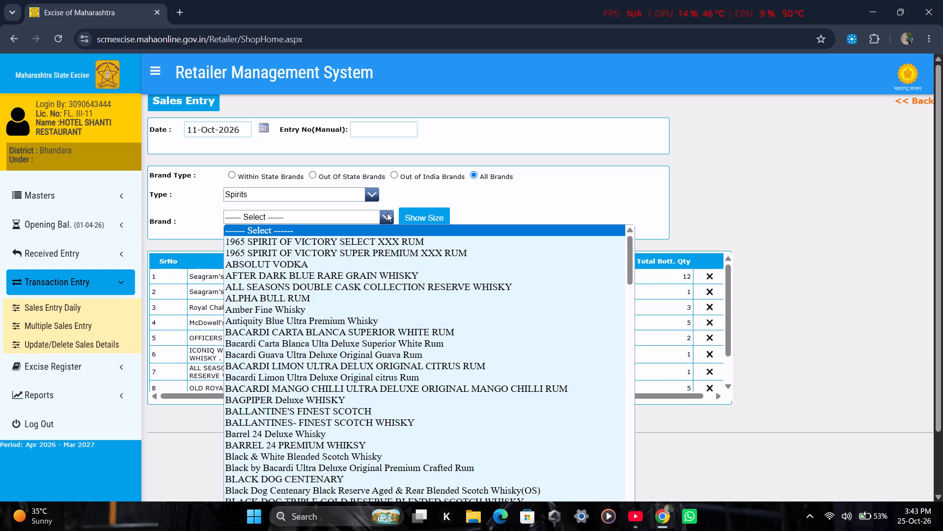
pyautogui.click(561, 184)
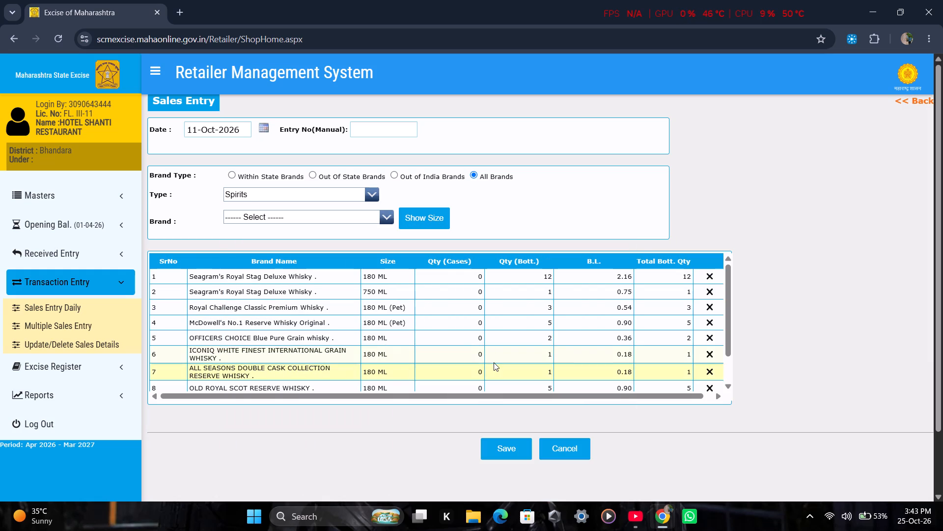
pyautogui.scroll(-1, 494, 362)
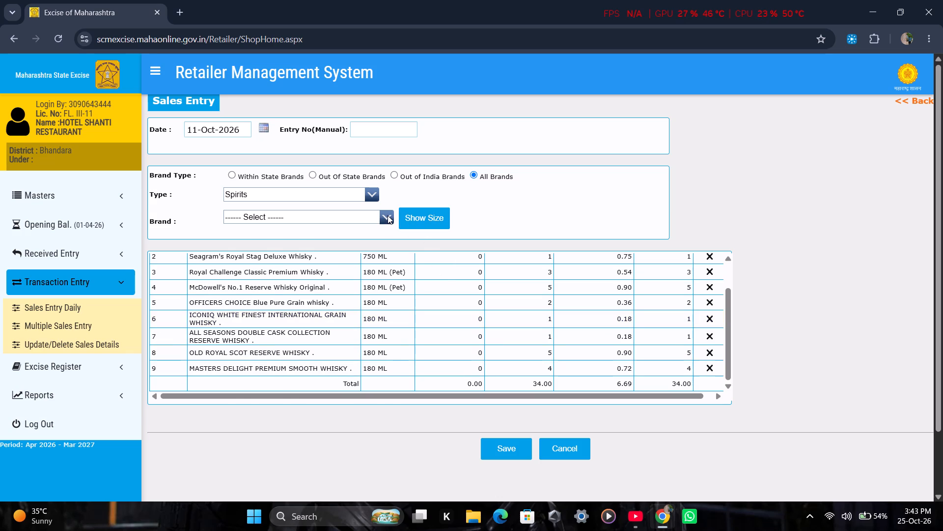
pyautogui.click(388, 215)
pyautogui.moveTo(641, 240); pyautogui.dragTo(636, 251)
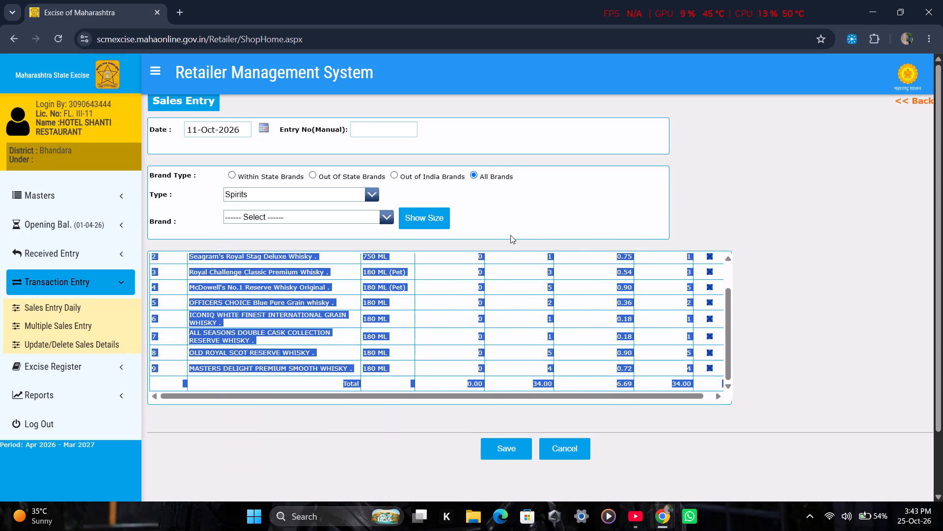
pyautogui.click(381, 215)
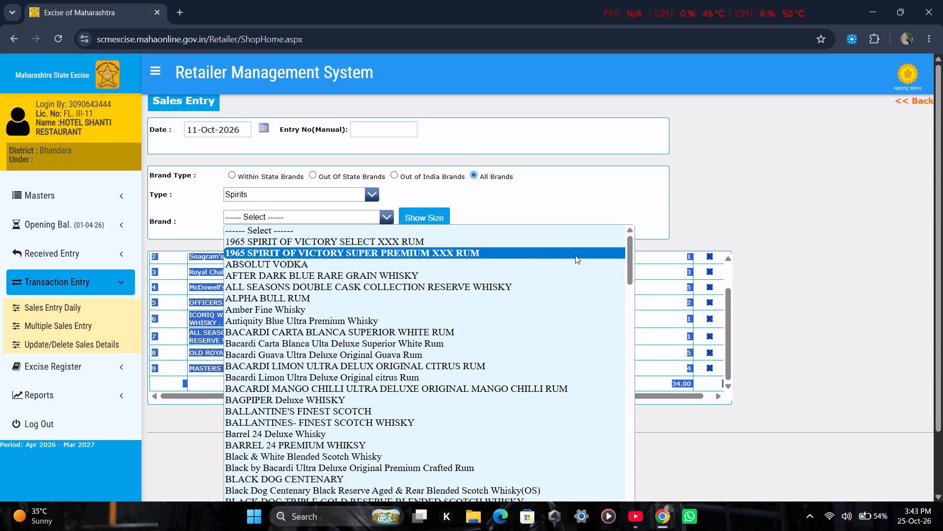
pyautogui.moveTo(631, 252); pyautogui.dragTo(640, 387)
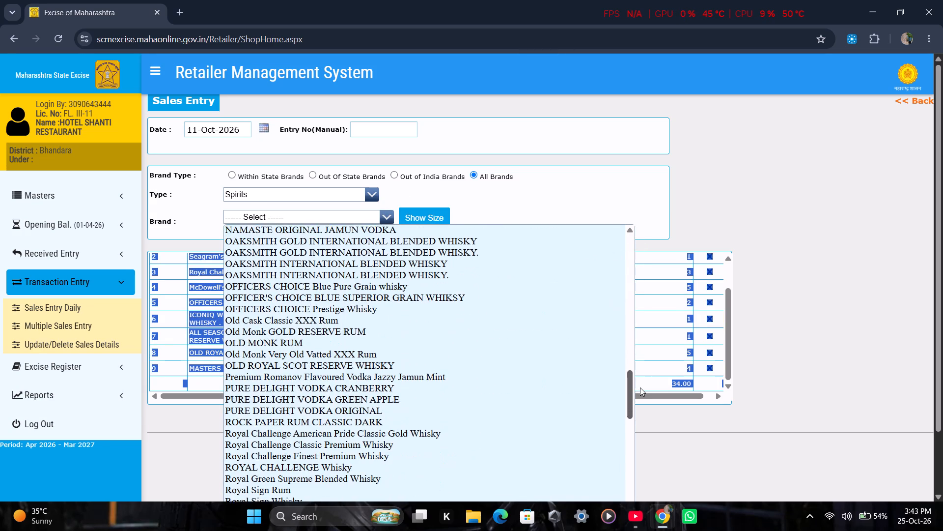
pyautogui.moveTo(640, 387); pyautogui.dragTo(641, 440)
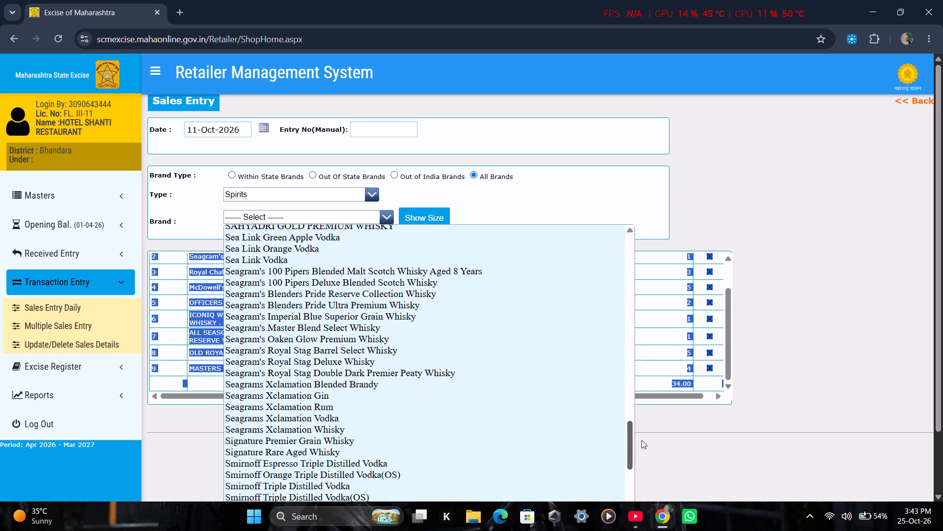
pyautogui.moveTo(641, 440); pyautogui.dragTo(632, 358)
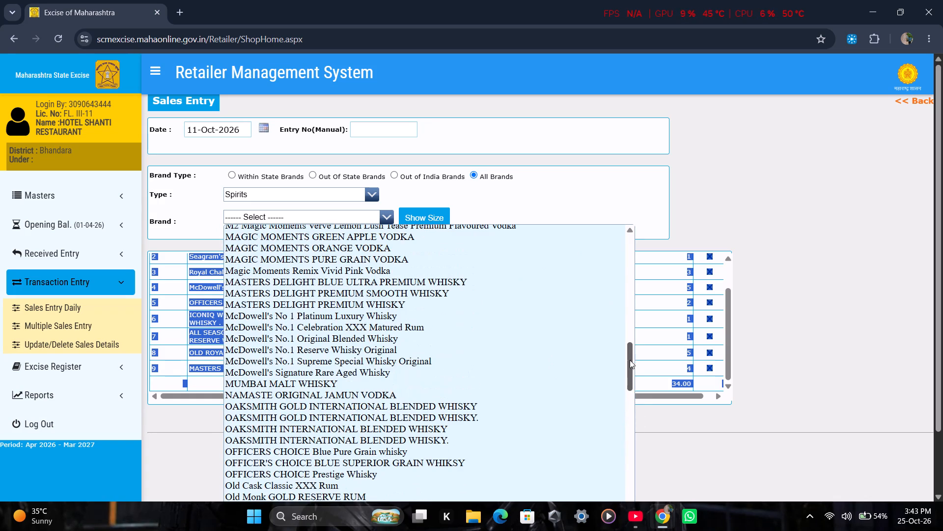
pyautogui.click(584, 380)
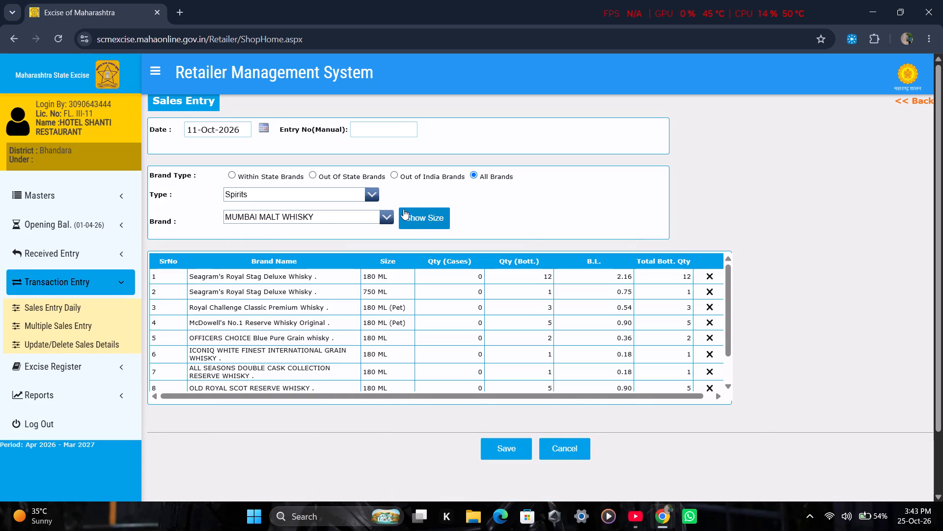
pyautogui.click(411, 215)
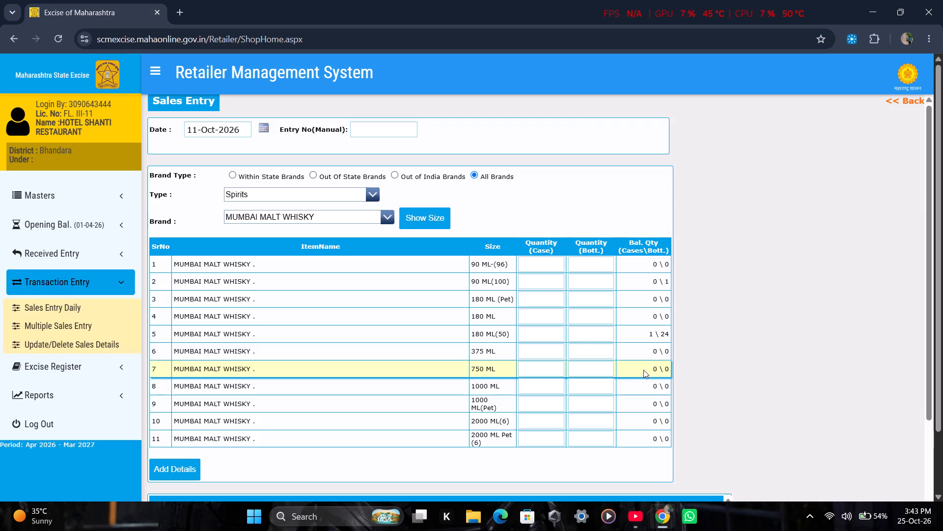
pyautogui.click(590, 336)
pyautogui.press('3')
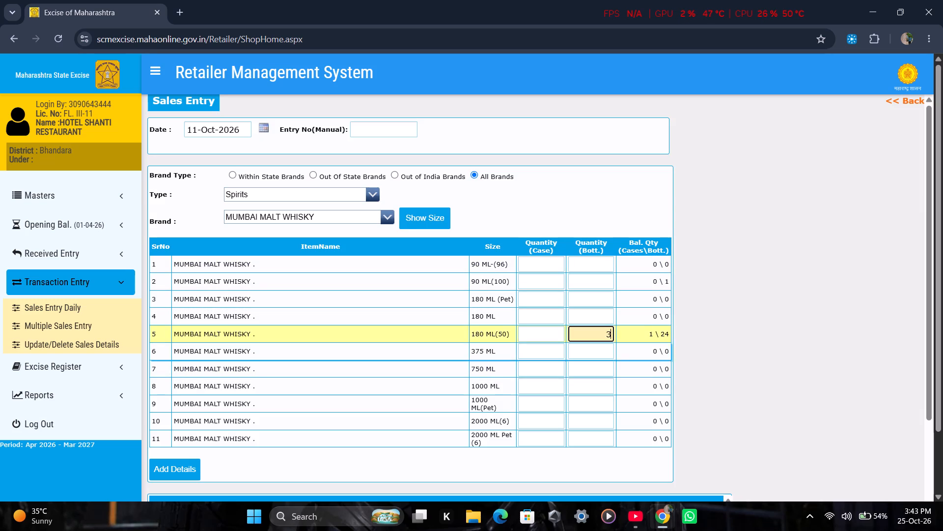
pyautogui.click(175, 462)
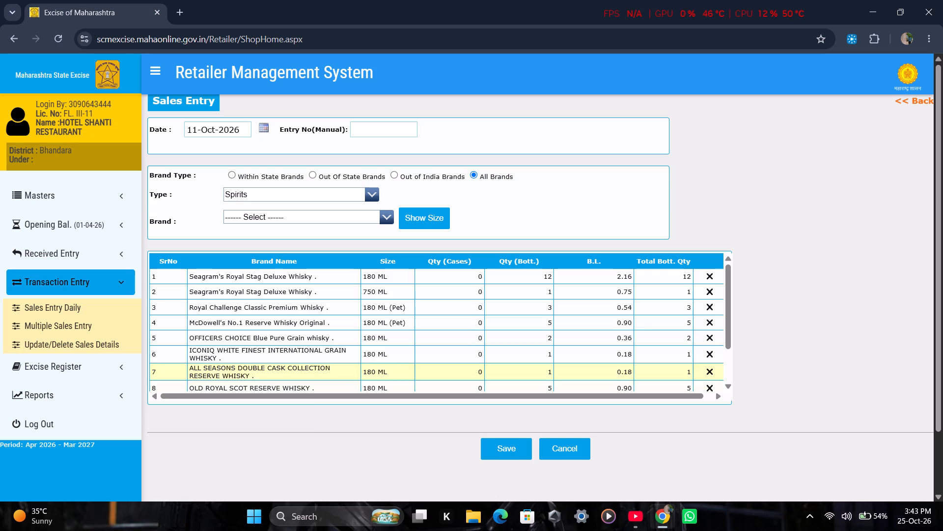
# Add sales of 10 bottles of SAHYADRI GOLD PREMIUM WHISKY 180 ML to the 11-Oct-2026 entry.
pyautogui.click(386, 220)
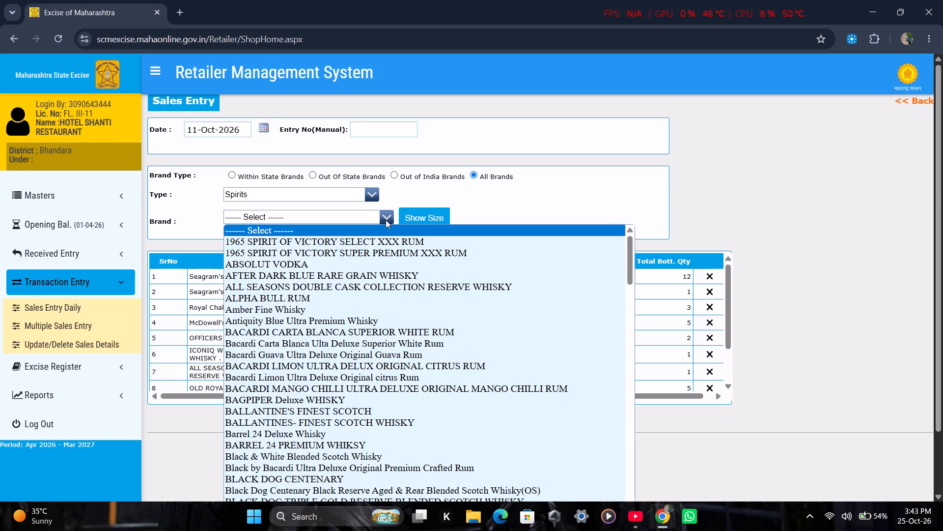
pyautogui.moveTo(628, 252); pyautogui.dragTo(624, 441)
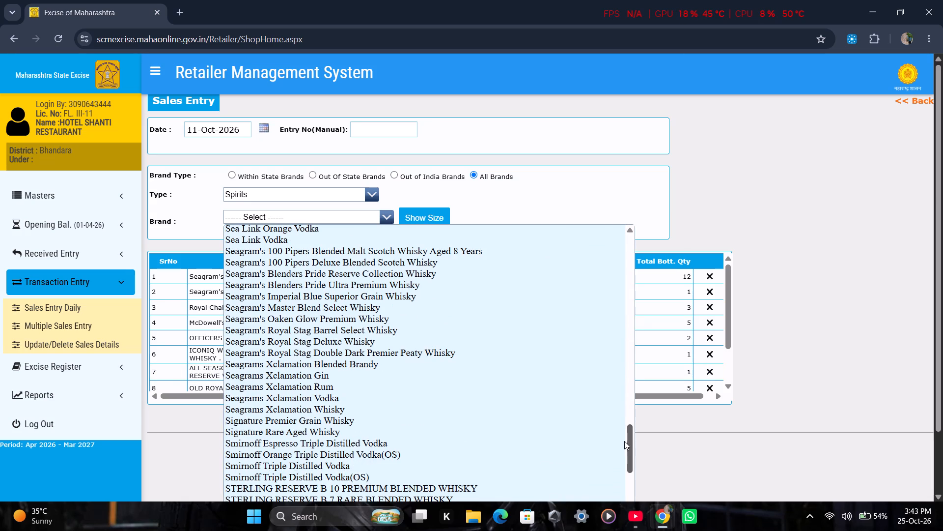
pyautogui.moveTo(624, 441); pyautogui.dragTo(621, 407)
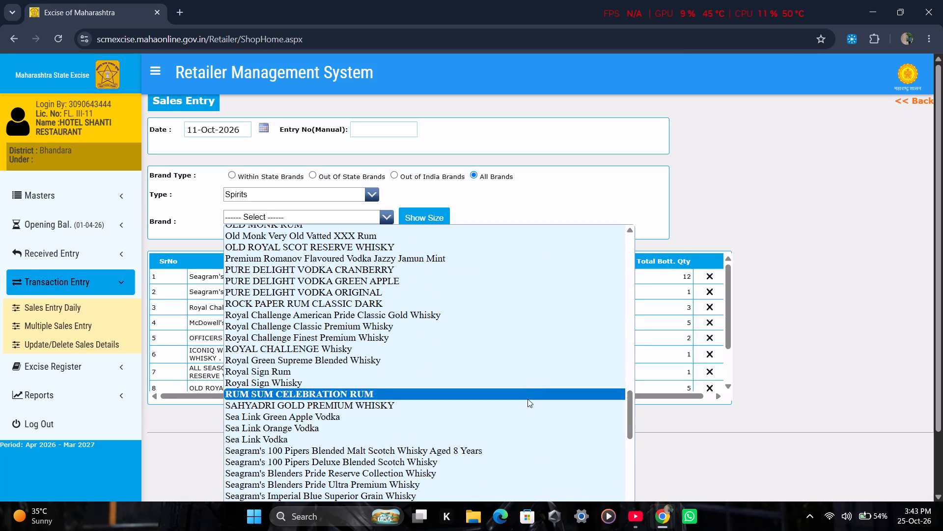
pyautogui.click(527, 407)
pyautogui.click(427, 219)
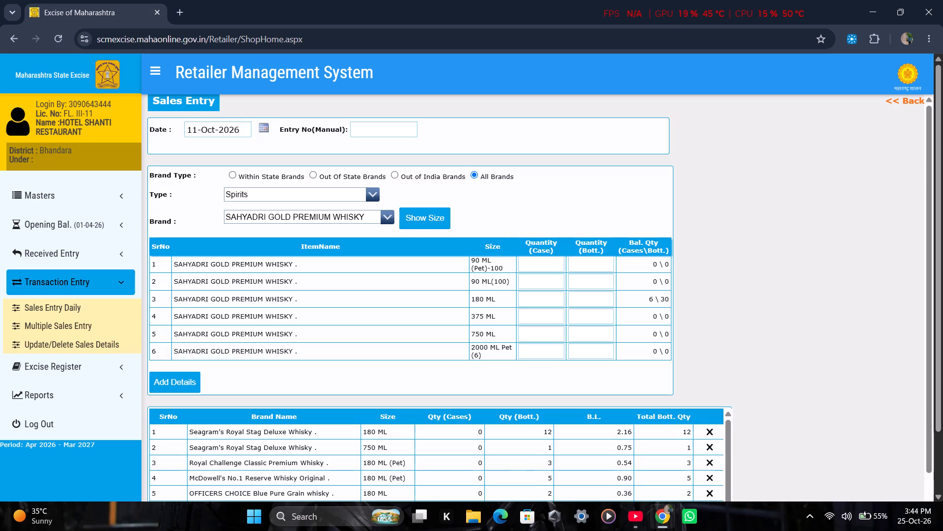
pyautogui.click(614, 297)
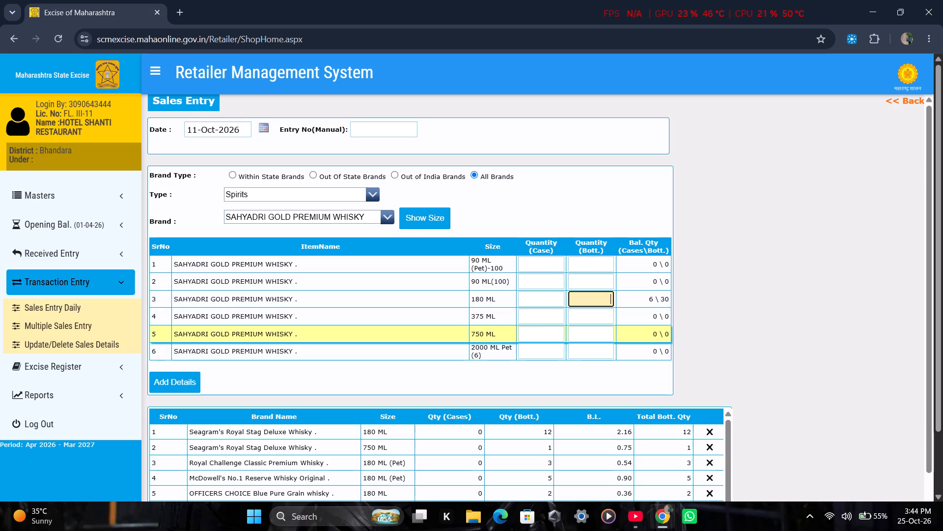
pyautogui.press('3')
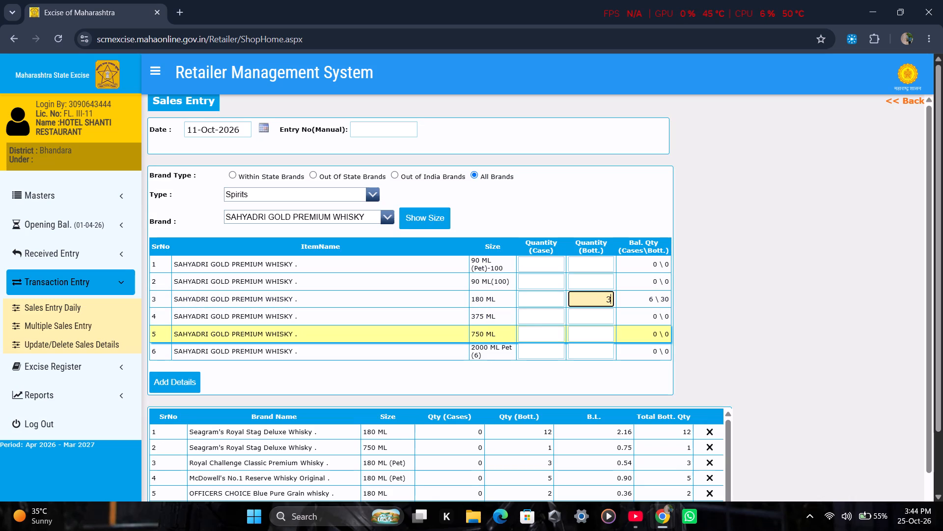
pyautogui.press('BackSpace')
pyautogui.write('10')
pyautogui.click(184, 389)
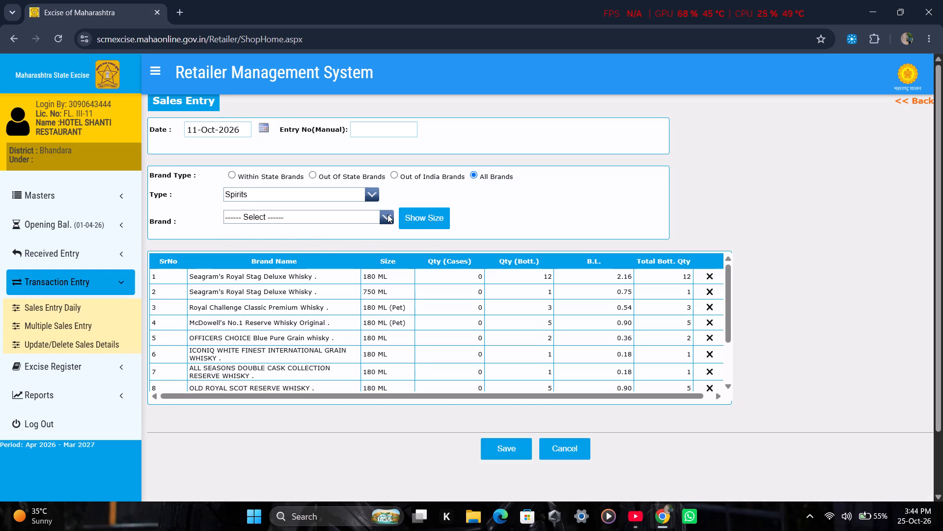
# Add sales of 2 bottles of Tiger's Barrel 180 ML to the 11-Oct-2026 entry.
pyautogui.click(388, 214)
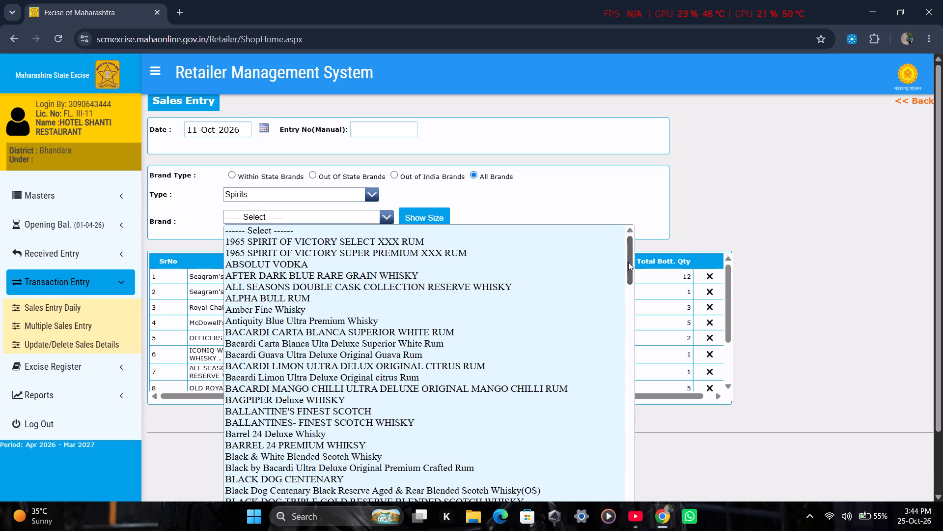
pyautogui.moveTo(629, 264); pyautogui.dragTo(635, 527)
pyautogui.click(467, 427)
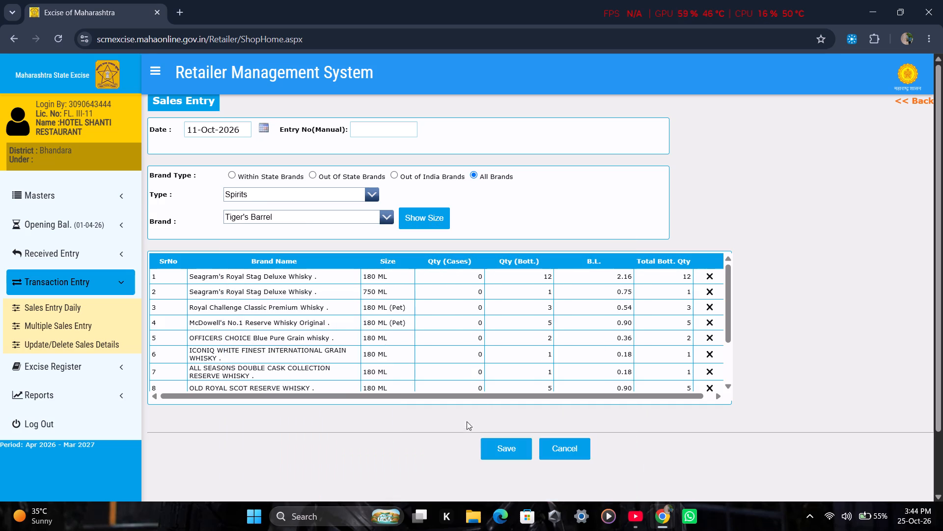
pyautogui.click(438, 222)
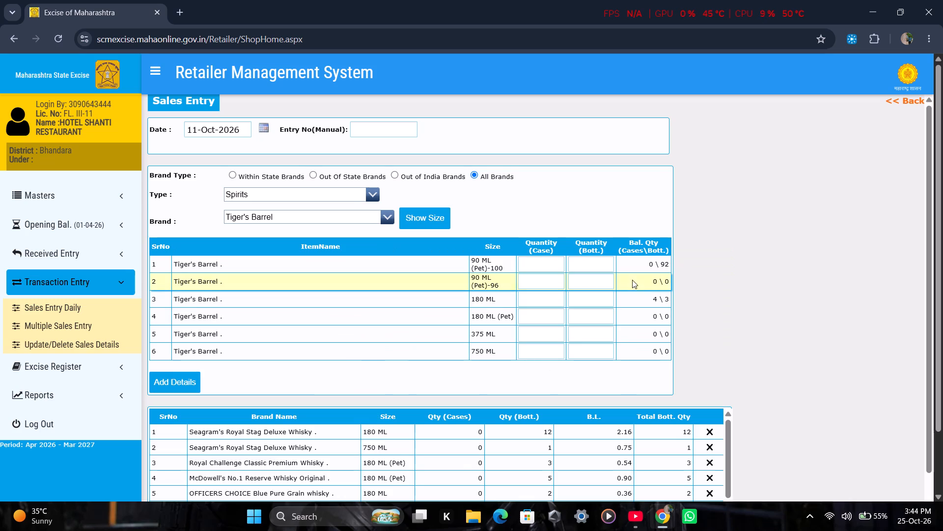
pyautogui.click(600, 296)
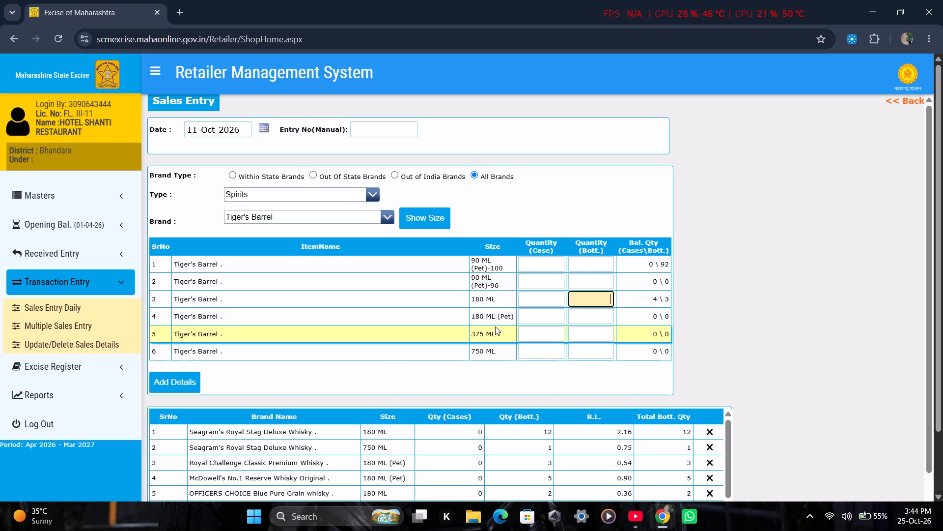
pyautogui.press('2')
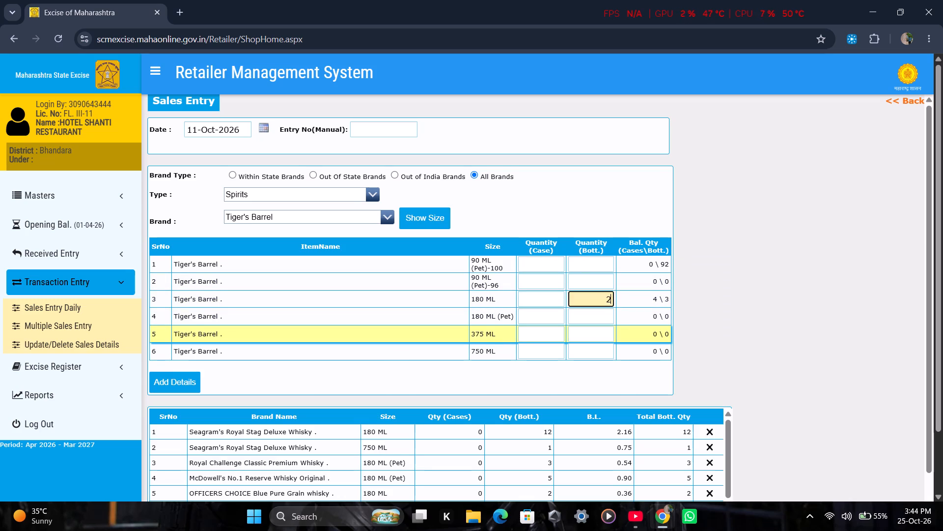
pyautogui.click(178, 379)
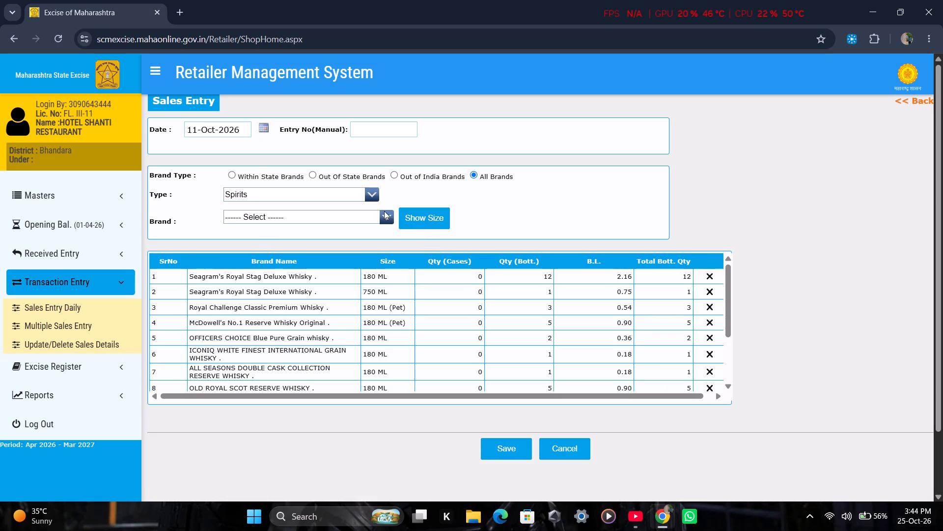
# Add sales of 3 bottles of RUM SUM CELEBRATION RUM 180 ML(50) to the 11-Oct-2026 entry.
pyautogui.click(386, 207)
pyautogui.click(383, 212)
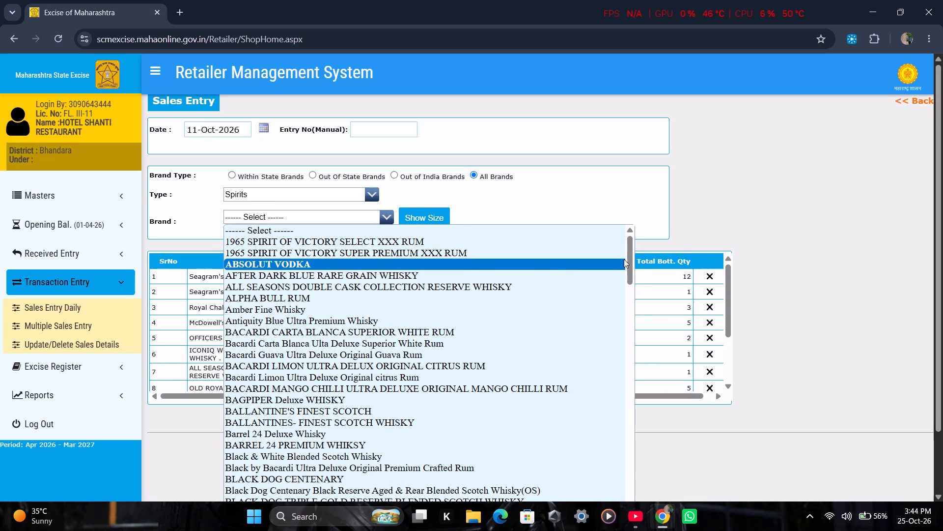
pyautogui.moveTo(633, 254); pyautogui.dragTo(661, 443)
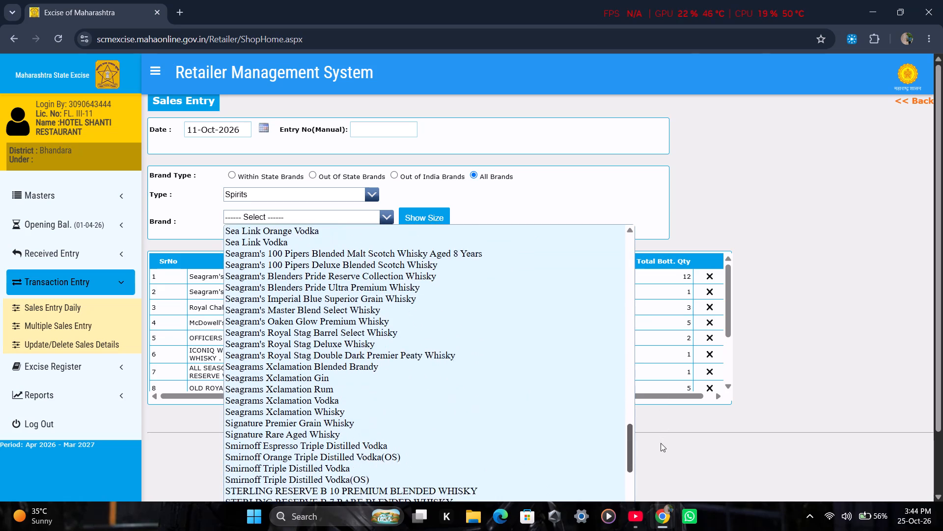
pyautogui.moveTo(661, 443); pyautogui.dragTo(657, 413)
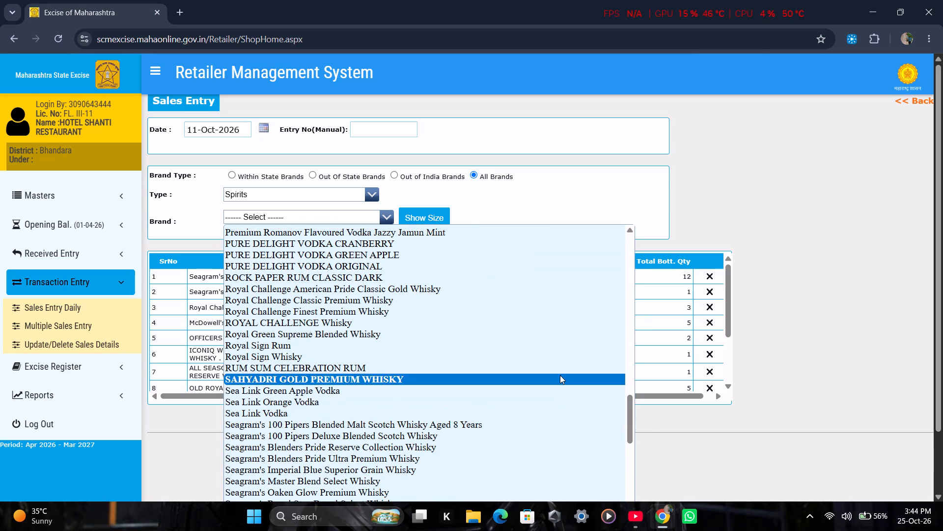
pyautogui.click(564, 366)
pyautogui.click(425, 214)
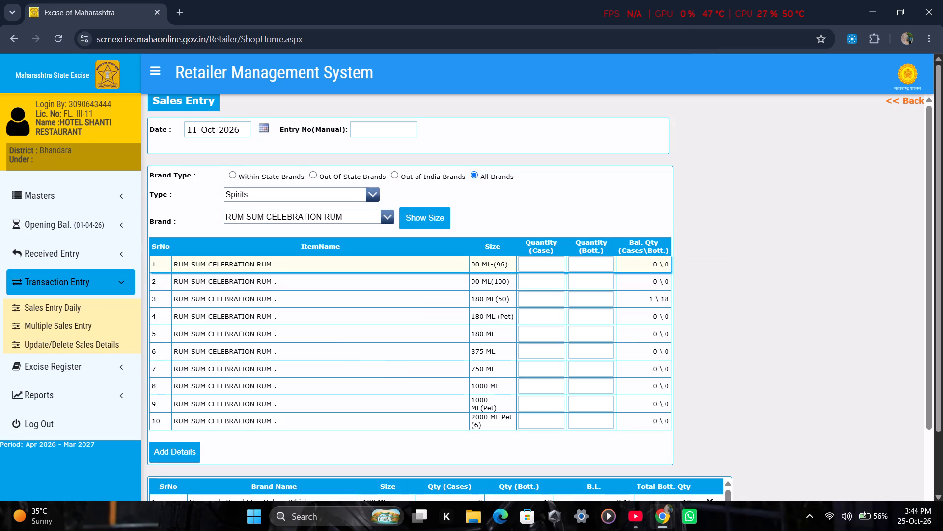
pyautogui.click(602, 295)
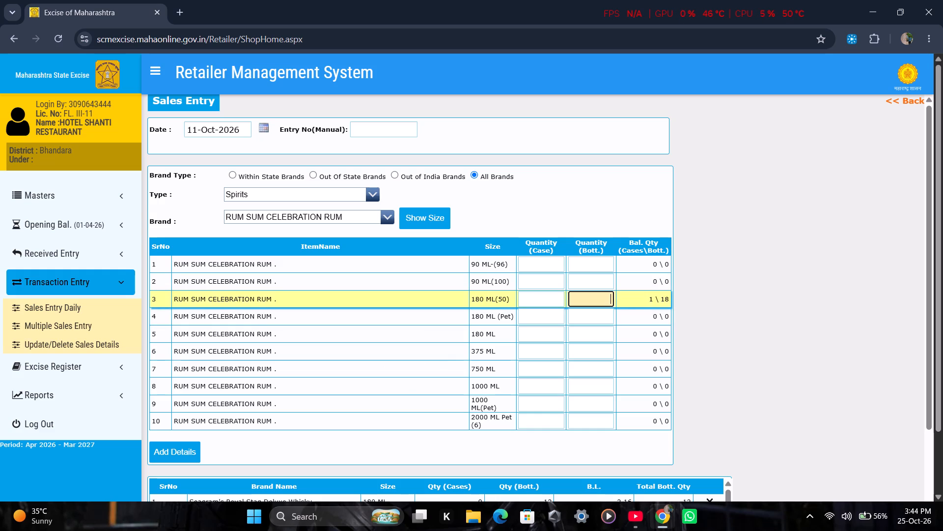
pyautogui.press('3')
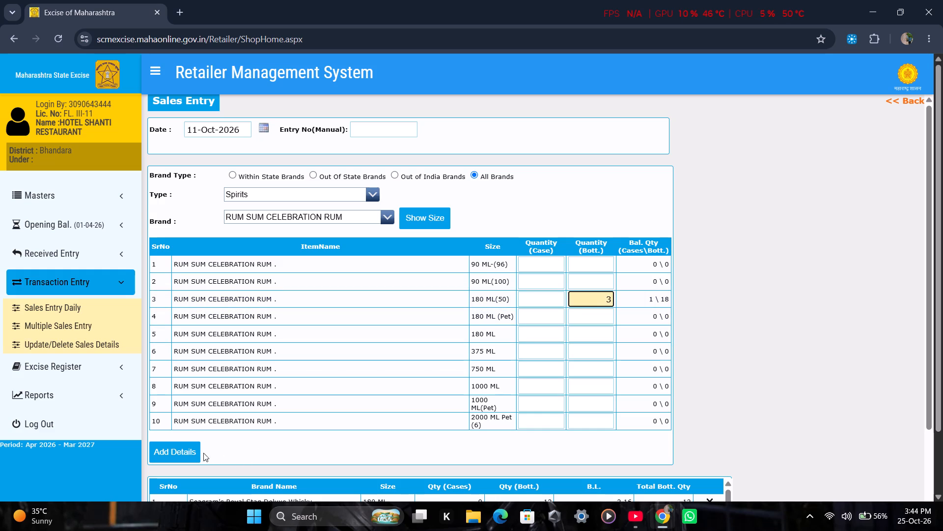
pyautogui.click(192, 451)
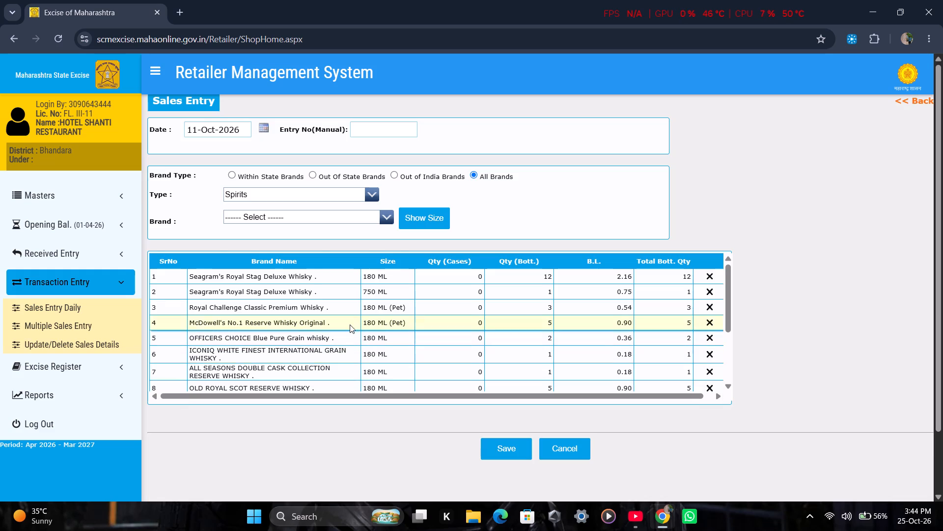
pyautogui.scroll(-4, 350, 324)
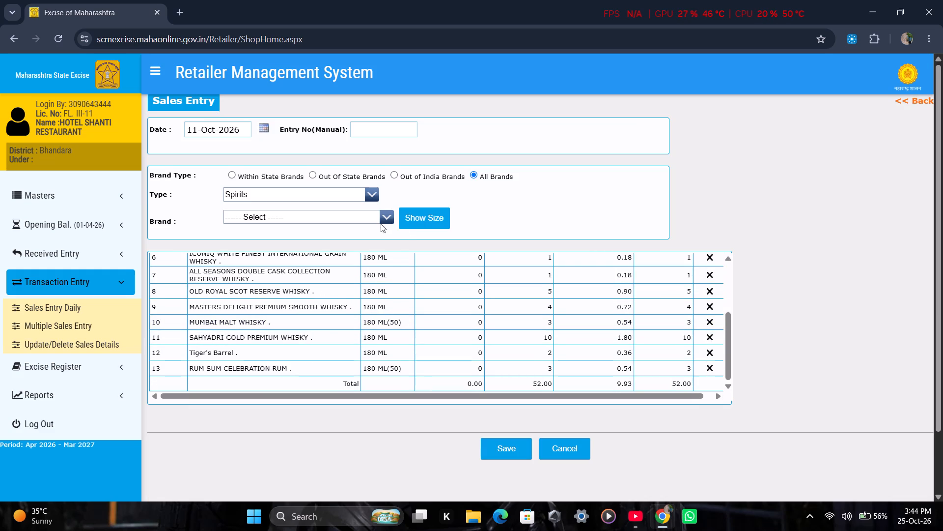
# Add fermented beer sales of 4 bottles of Kingfisher Strong Premium Beer(OS) 500 ML (CAN) to the 11-Oct-2026 entry.
pyautogui.click(371, 190)
pyautogui.click(355, 218)
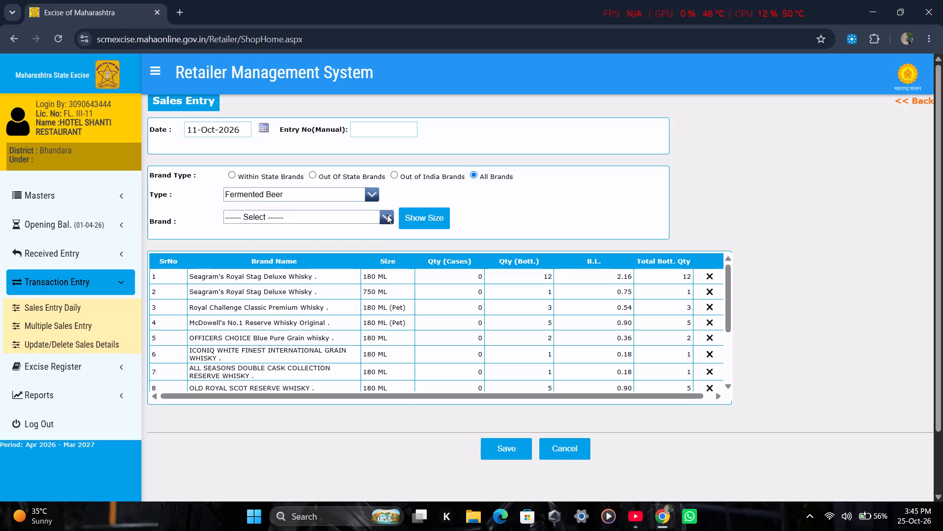
pyautogui.click(385, 215)
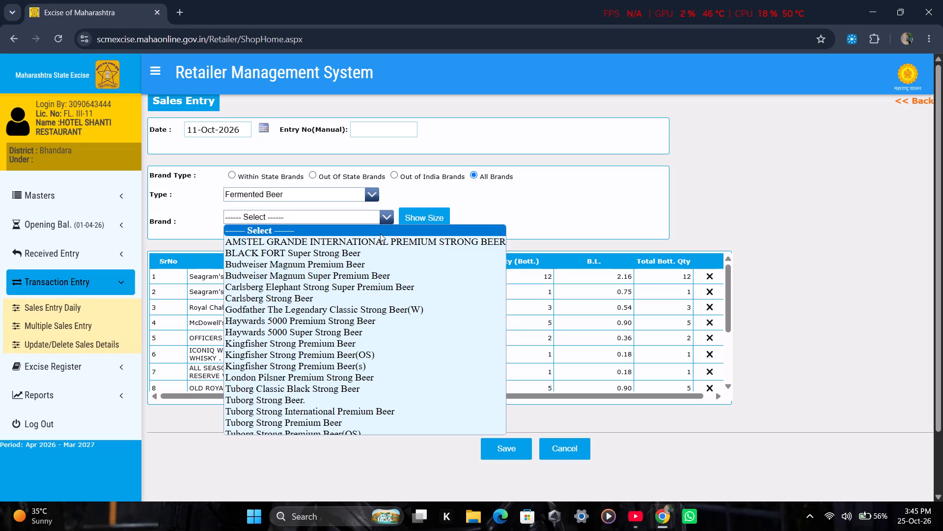
pyautogui.click(382, 350)
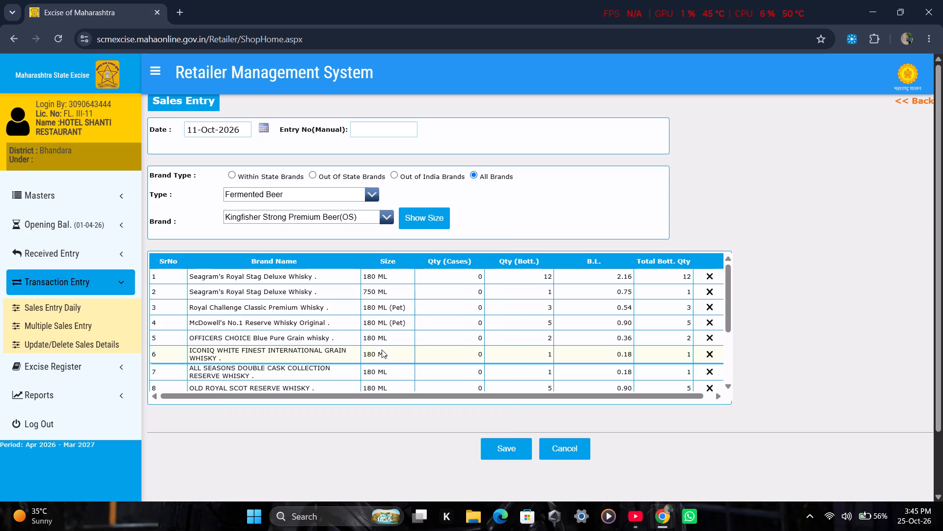
pyautogui.click(435, 217)
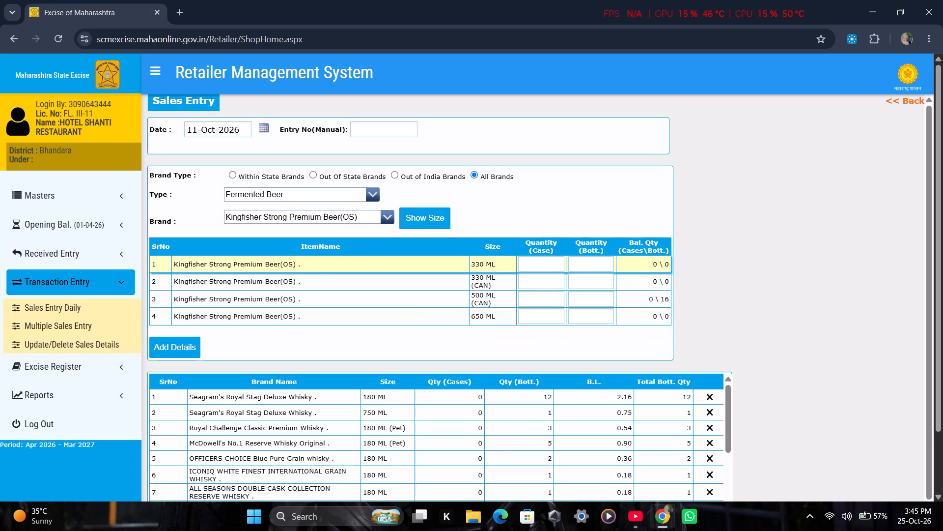
pyautogui.click(555, 306)
pyautogui.click(585, 297)
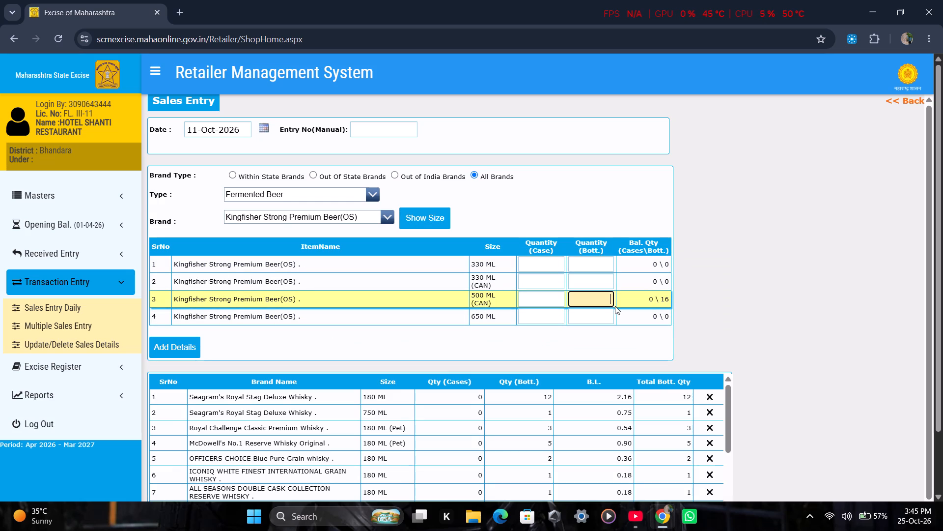
pyautogui.press('4')
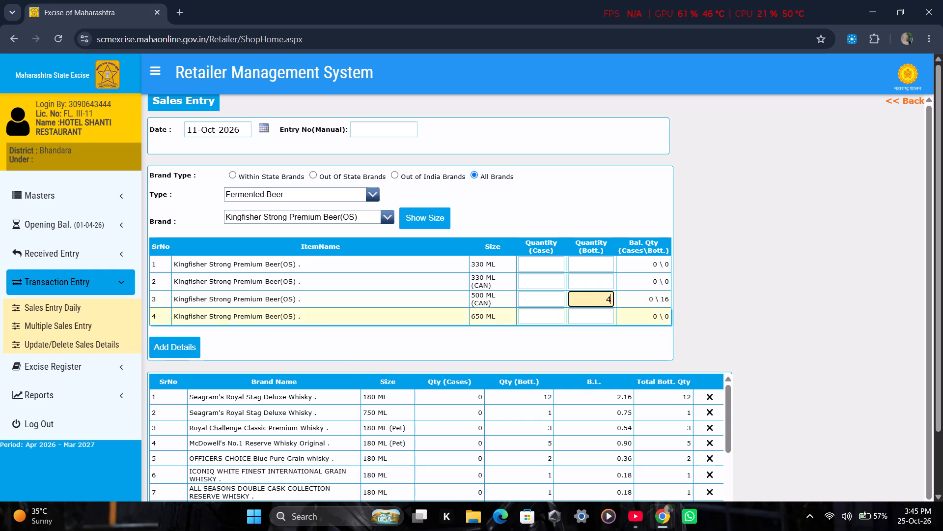
pyautogui.click(194, 340)
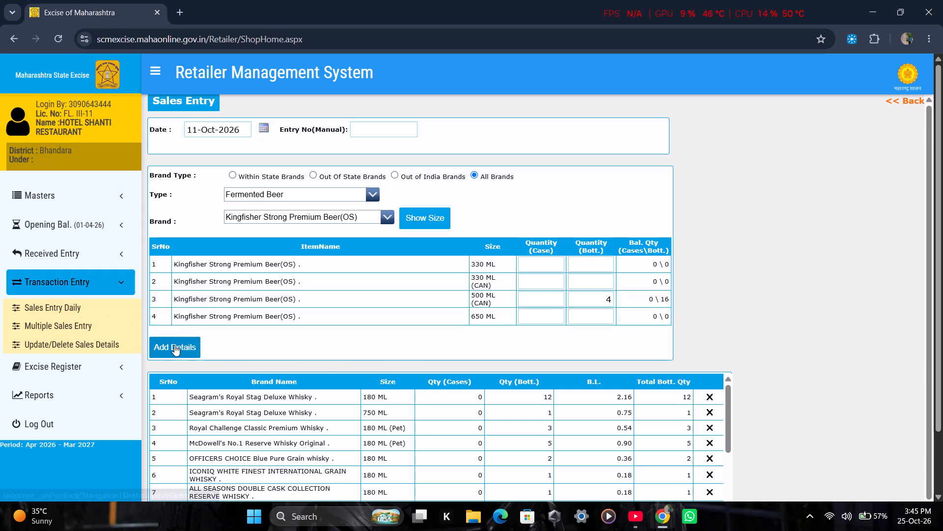
pyautogui.click(189, 342)
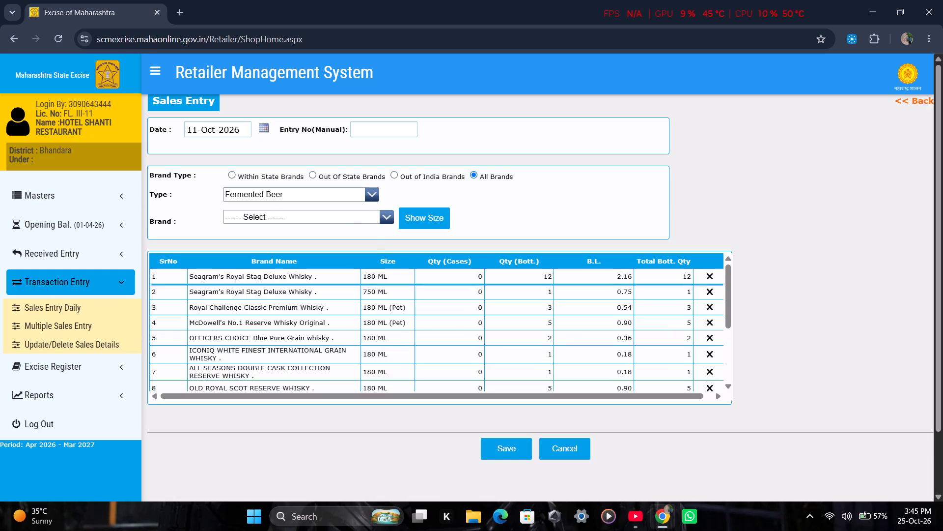
# Check the end of the item list and save the 11-Oct-2026 sales entry.
pyautogui.scroll(-4, 369, 336)
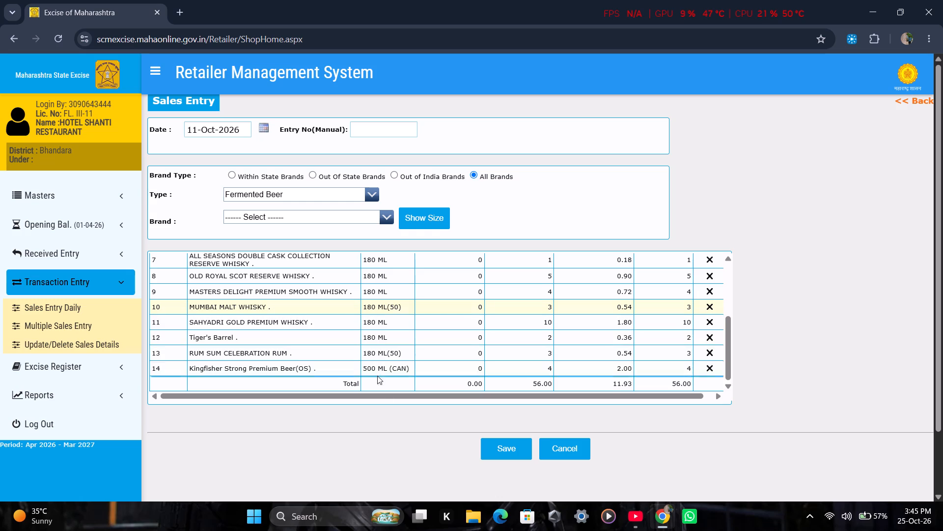
pyautogui.click(510, 442)
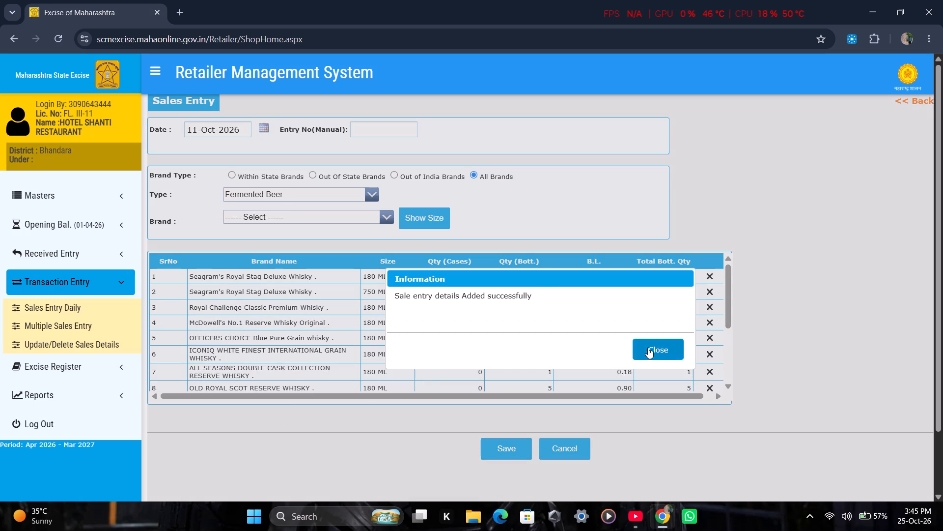
pyautogui.click(651, 348)
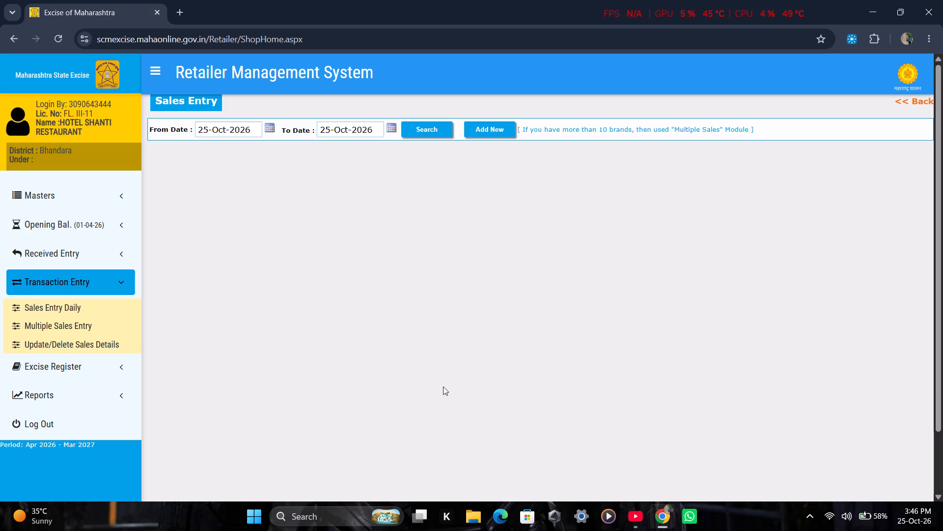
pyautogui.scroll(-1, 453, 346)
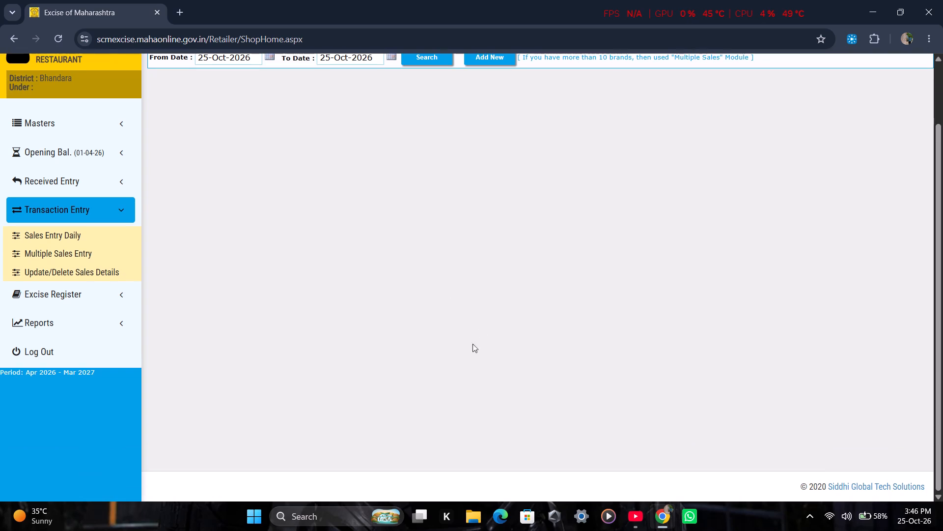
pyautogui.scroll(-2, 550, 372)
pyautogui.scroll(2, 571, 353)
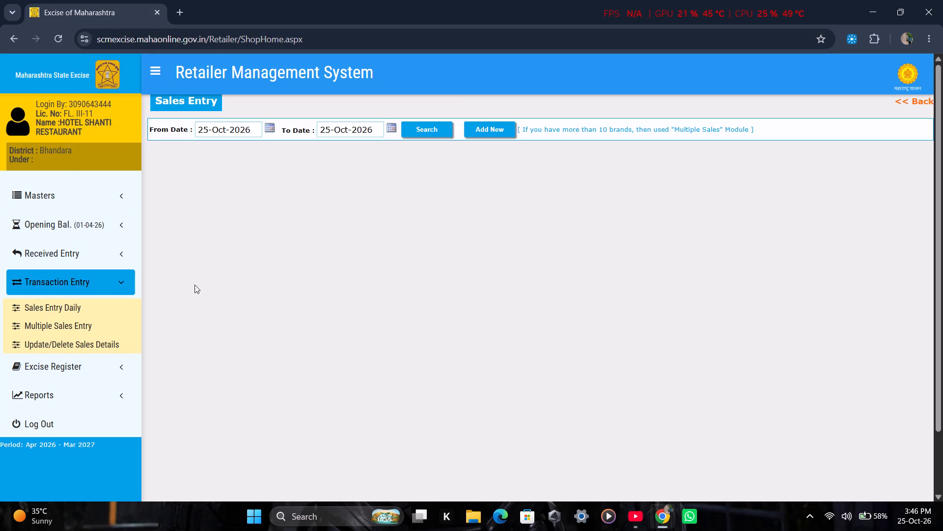
# Search the trader transport passes pending since 24-Oct-2026 and examine the items on the N D J LIQUIDS PRIVATE LIMITED pass 23361.
pyautogui.click(116, 260)
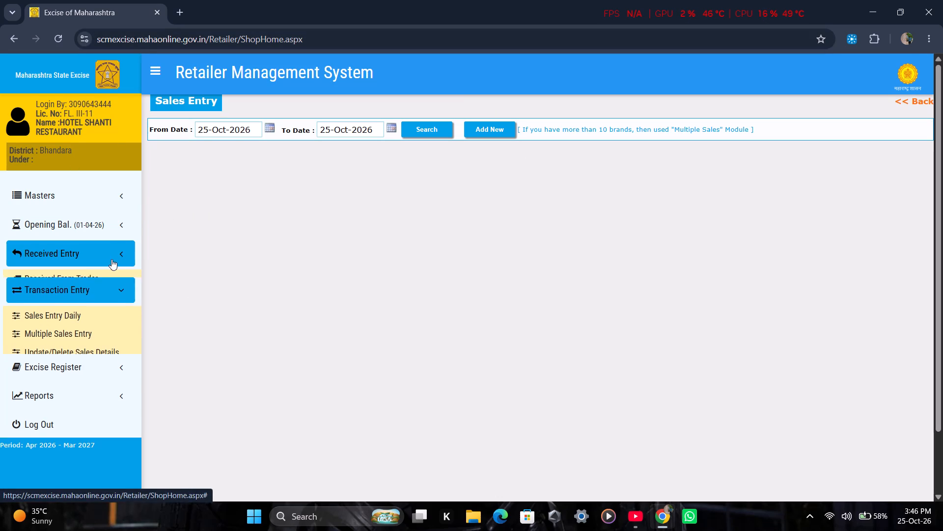
pyautogui.click(64, 278)
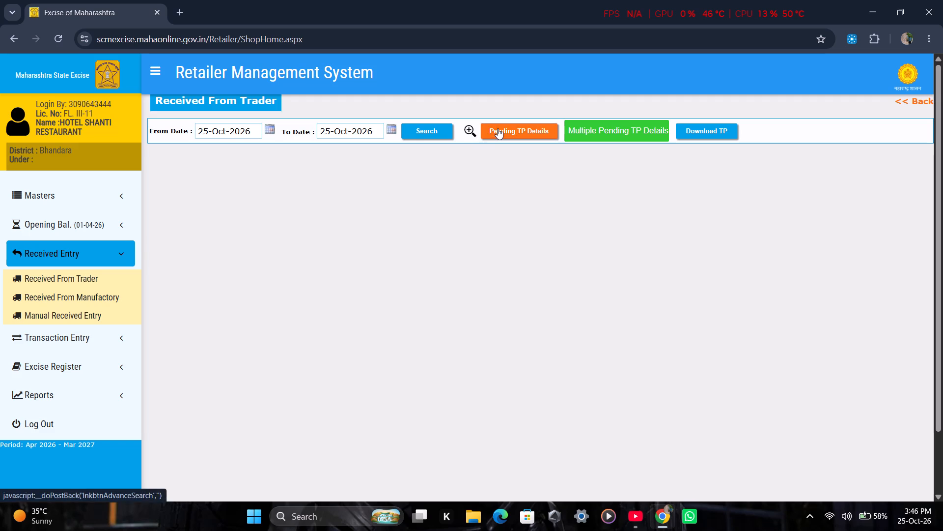
pyautogui.click(498, 127)
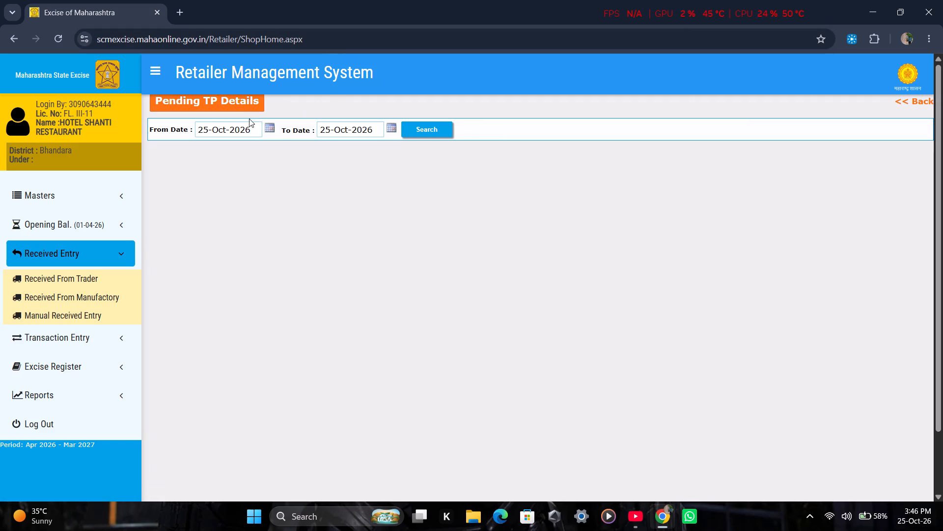
pyautogui.click(269, 121)
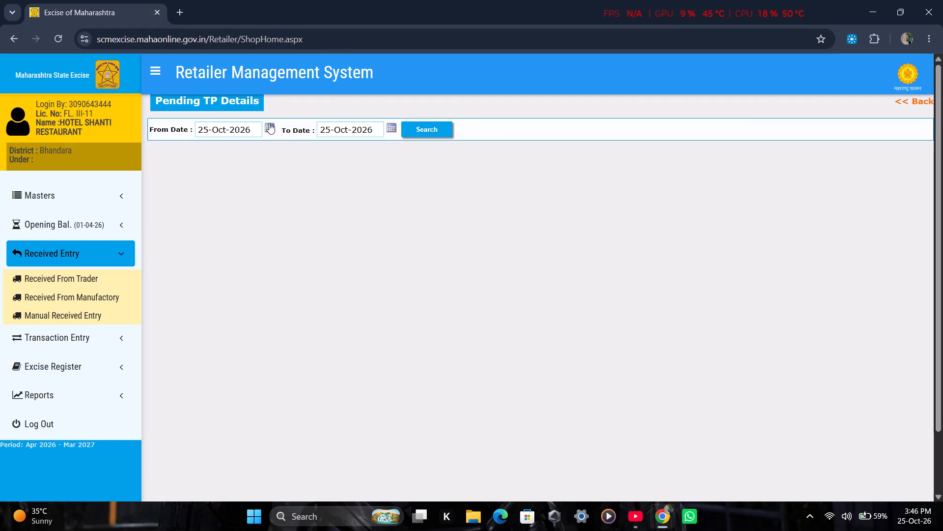
pyautogui.click(269, 124)
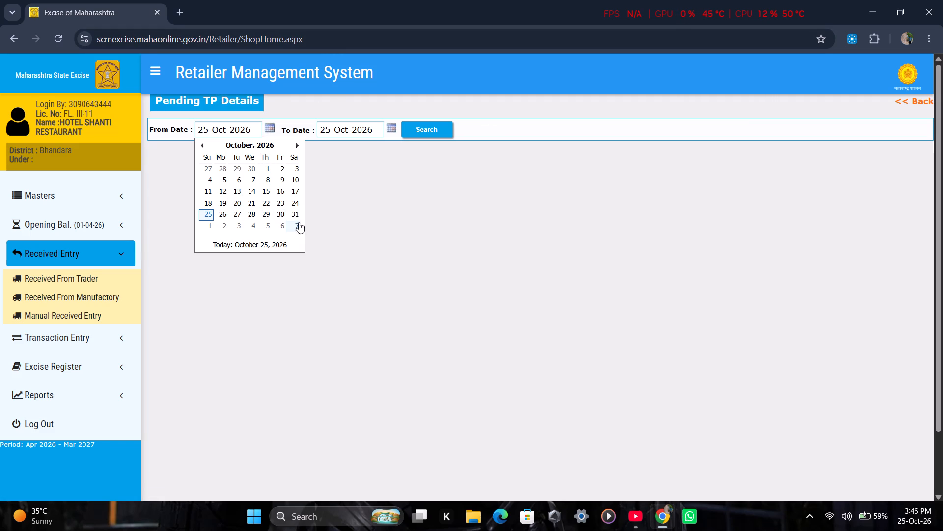
pyautogui.click(298, 202)
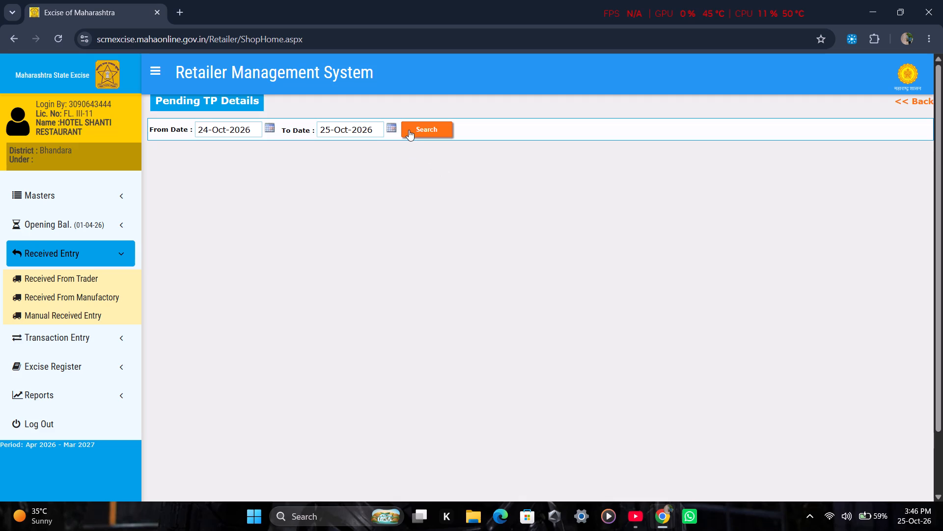
pyautogui.click(411, 128)
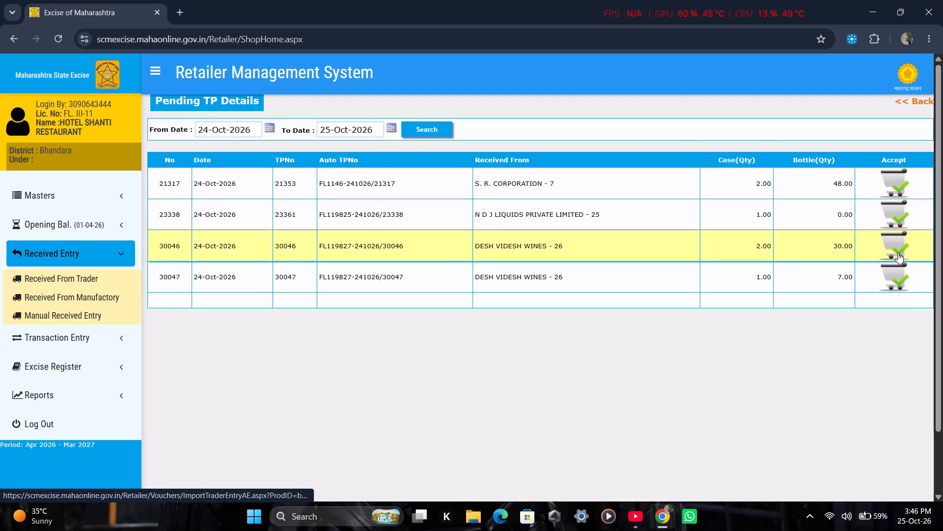
pyautogui.click(894, 204)
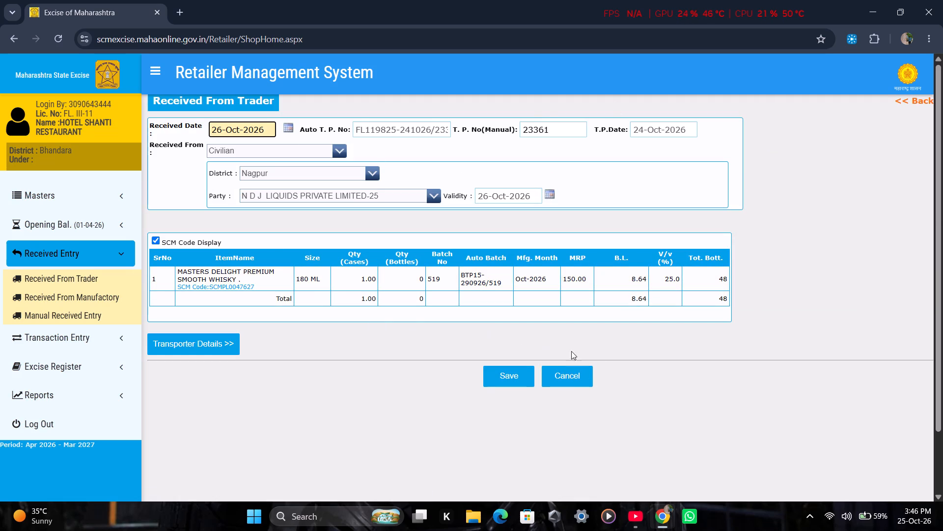
pyautogui.click(579, 376)
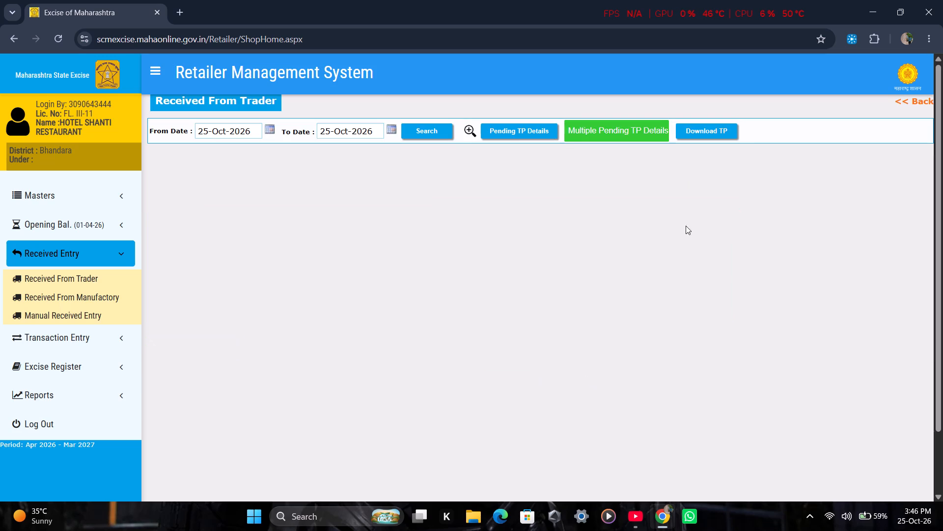
# Search the passes pending since 24-Oct-2026 again and examine the items on the S. R. CORPORATION pass 21353.
pyautogui.click(499, 132)
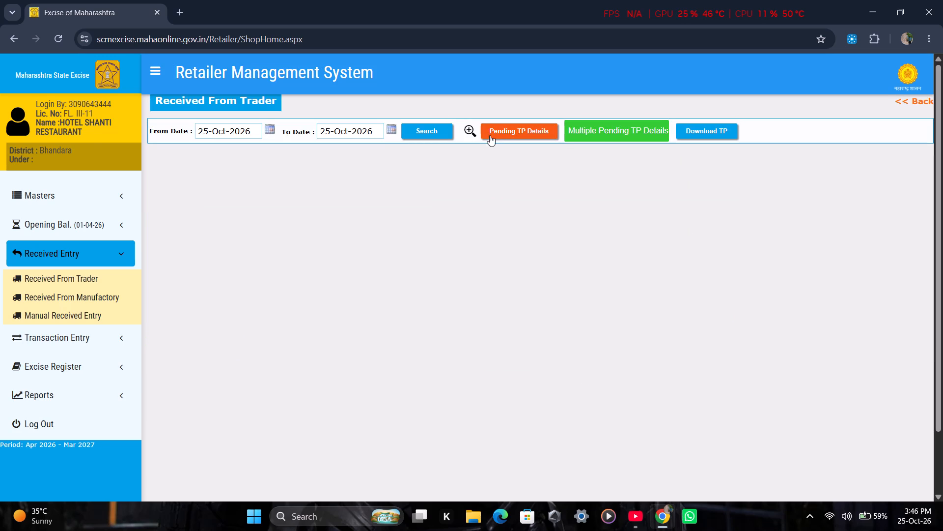
pyautogui.click(266, 123)
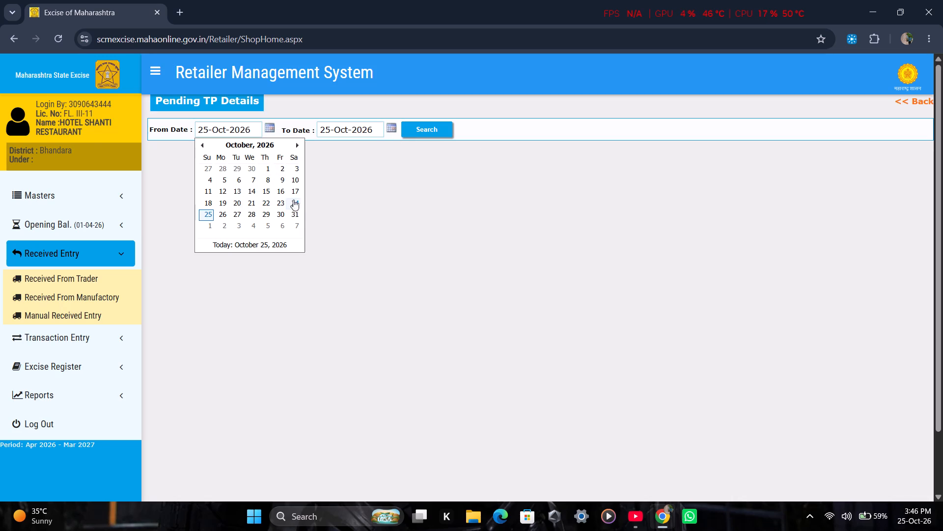
pyautogui.click(297, 204)
pyautogui.click(425, 128)
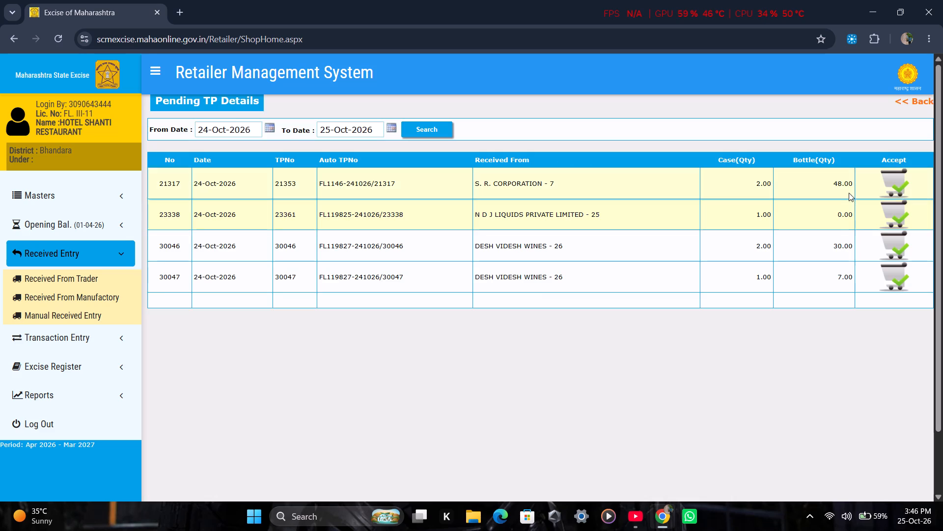
pyautogui.click(905, 188)
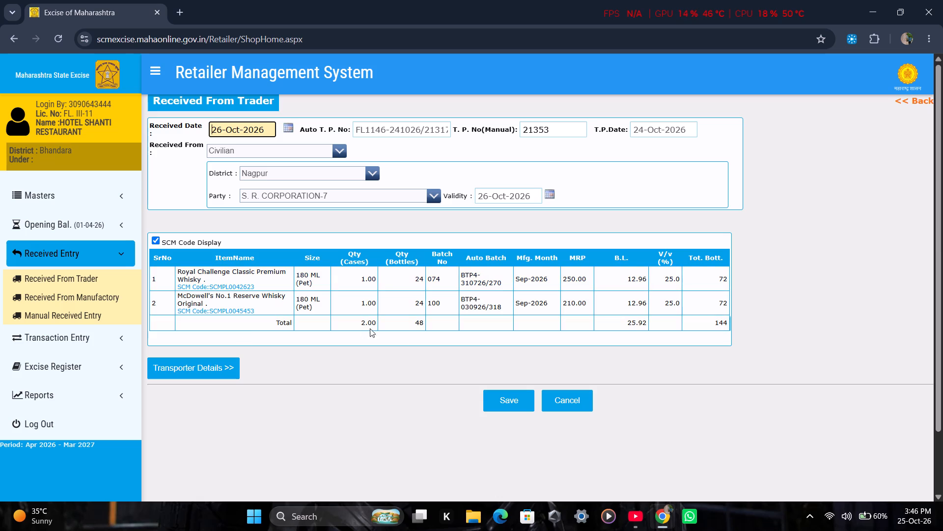
pyautogui.click(579, 402)
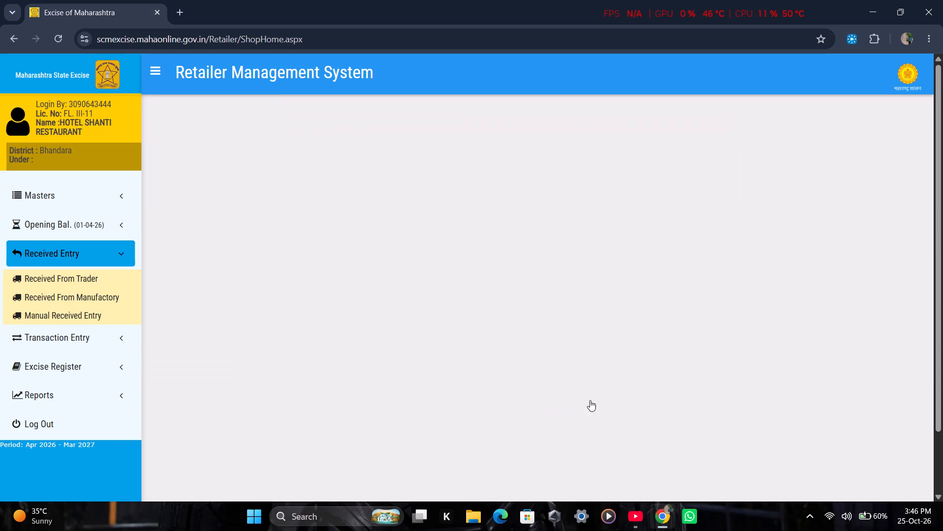
# Search the passes pending since 01-Oct-2026 and examine the items on the N D J LIQUIDS PRIVATE LIMITED pass 23361 again.
pyautogui.click(530, 130)
pyautogui.click(267, 126)
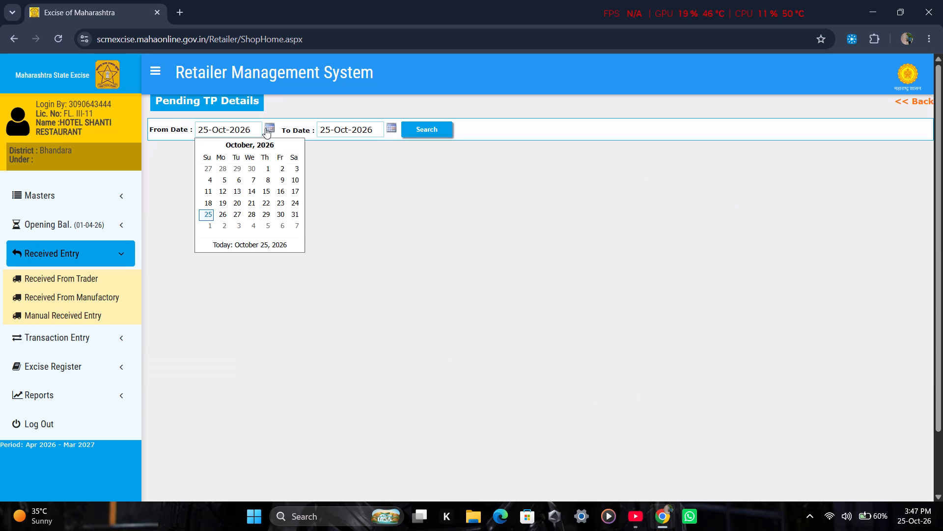
pyautogui.click(266, 165)
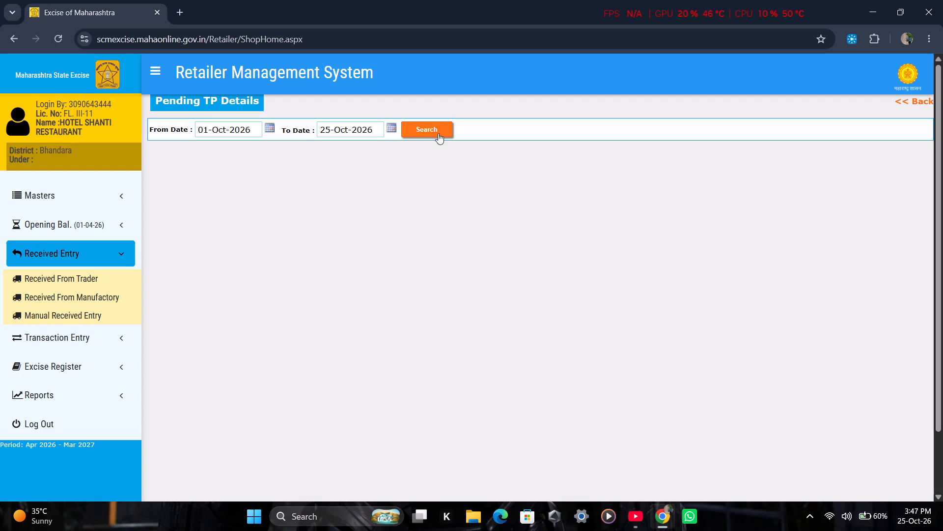
pyautogui.click(437, 133)
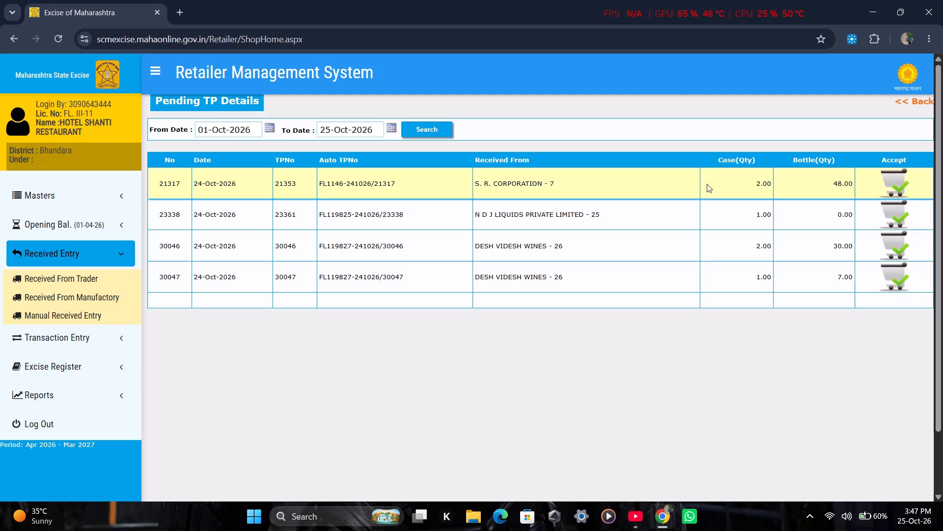
pyautogui.click(887, 211)
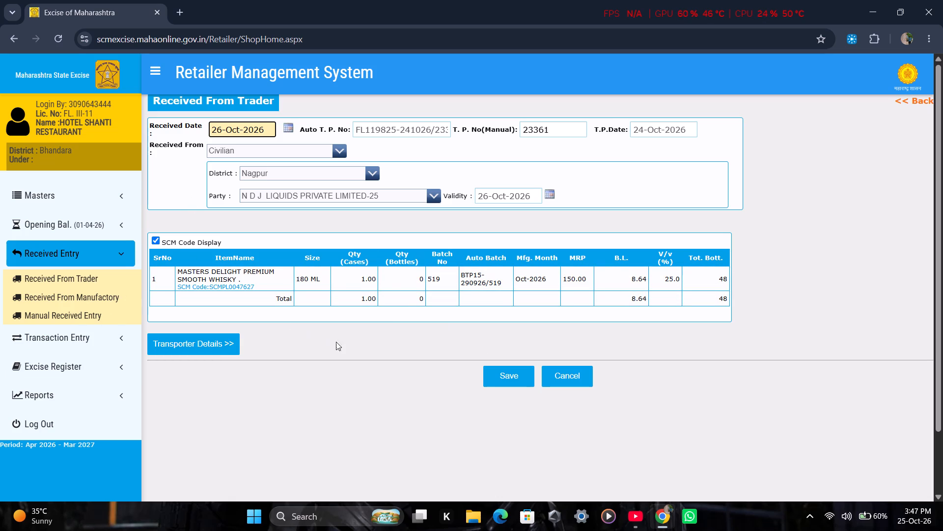
pyautogui.click(563, 373)
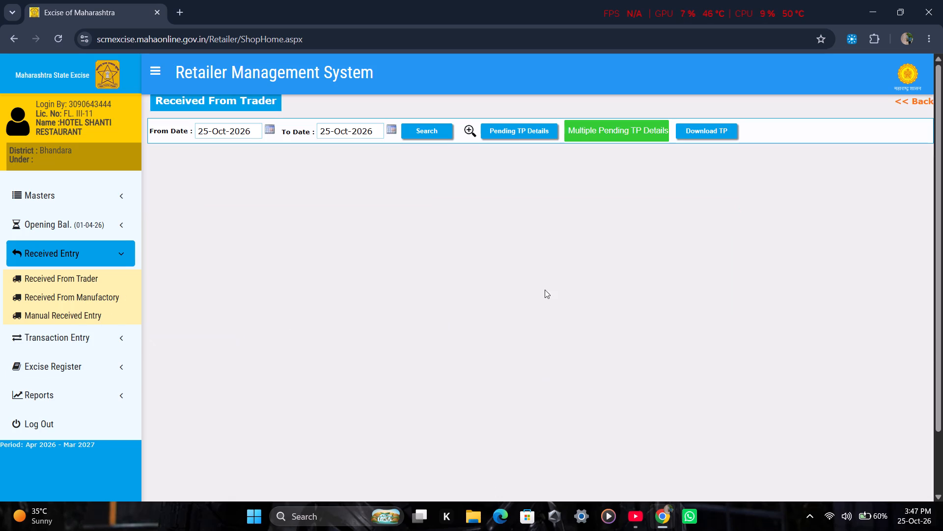
# Search the trader passes pending since 01-Oct-2026 and examine the items on the DESH VIDESH WINES pass 30046.
pyautogui.click(522, 133)
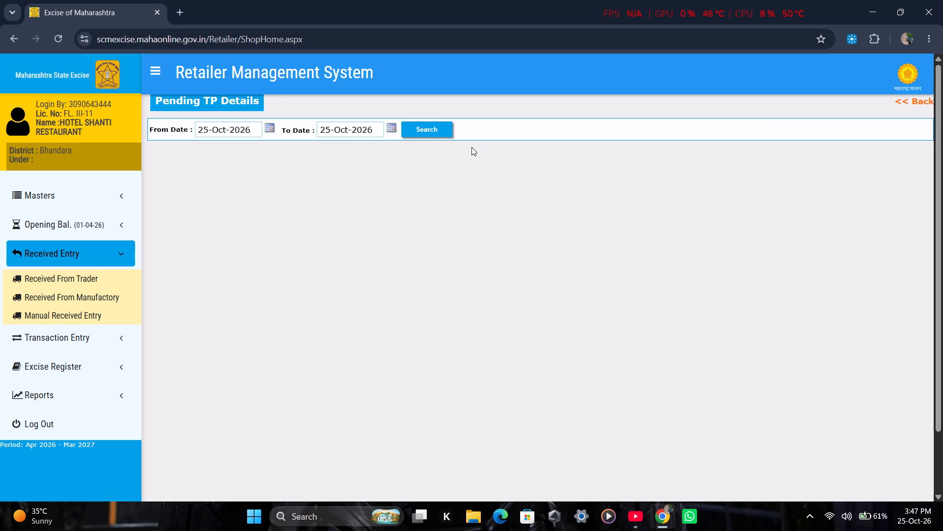
pyautogui.click(270, 128)
pyautogui.click(270, 167)
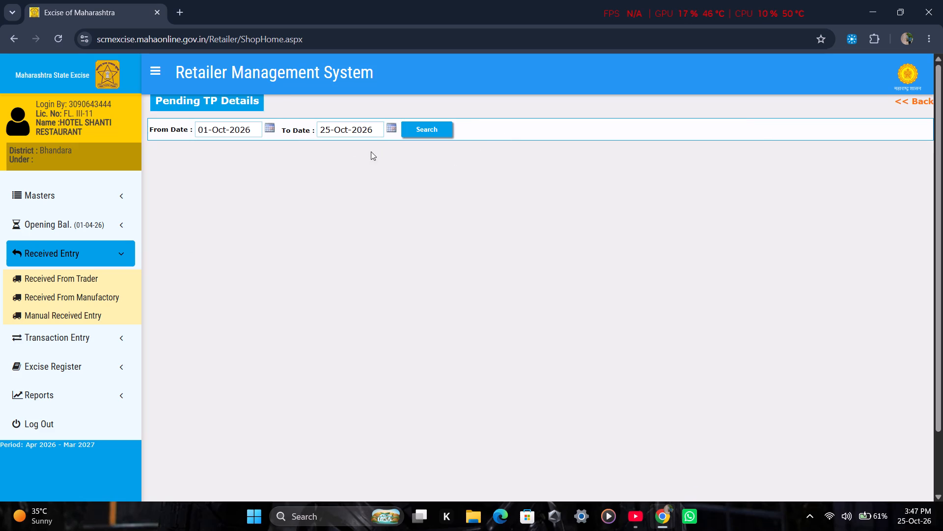
pyautogui.click(434, 129)
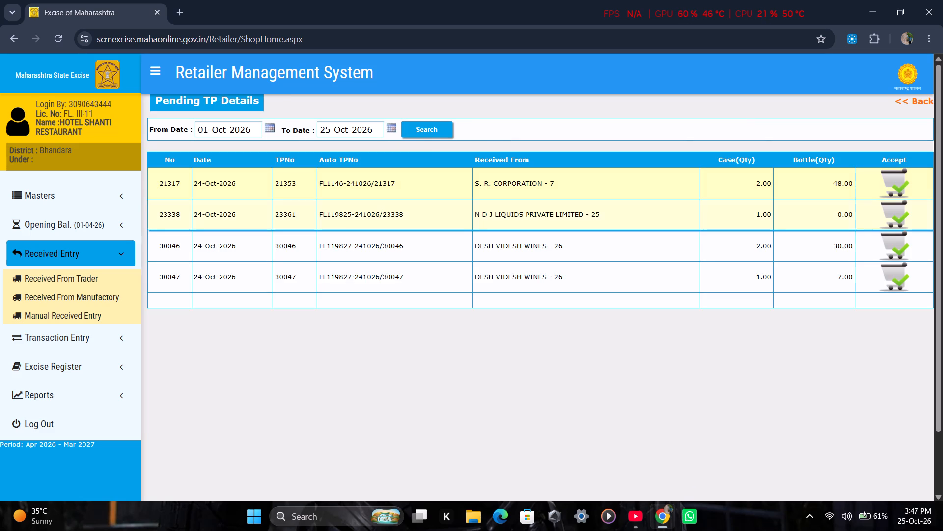
pyautogui.click(891, 243)
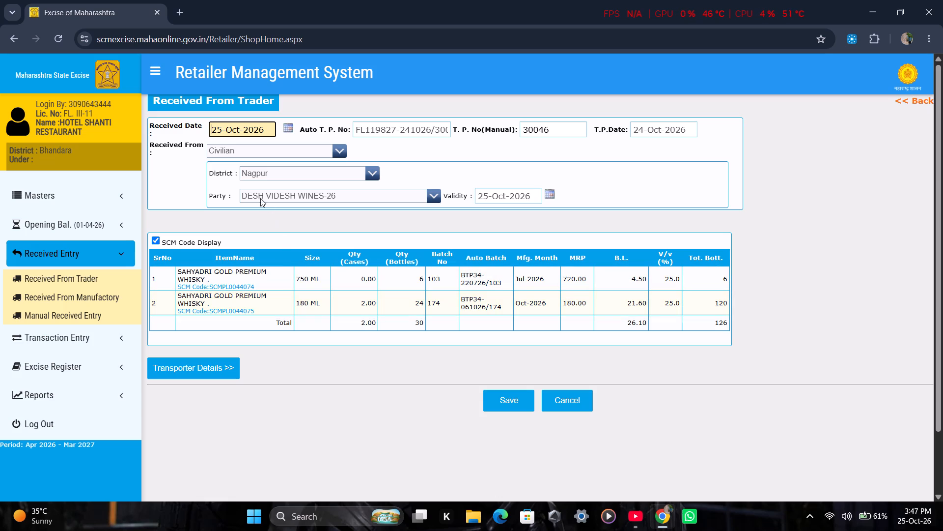
pyautogui.click(548, 397)
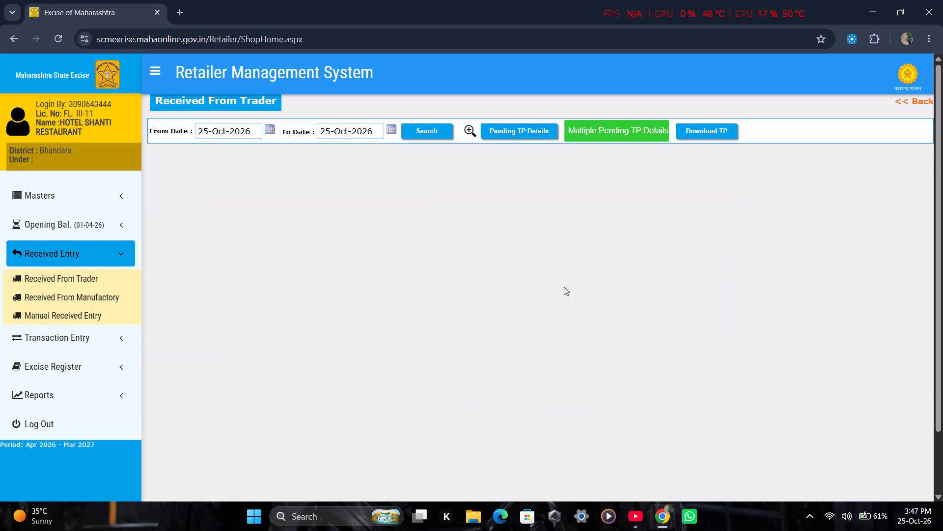
# Search the trader passes pending since 09-Oct-2026 and examine the items on the DESH VIDESH WINES pass 30047.
pyautogui.click(510, 133)
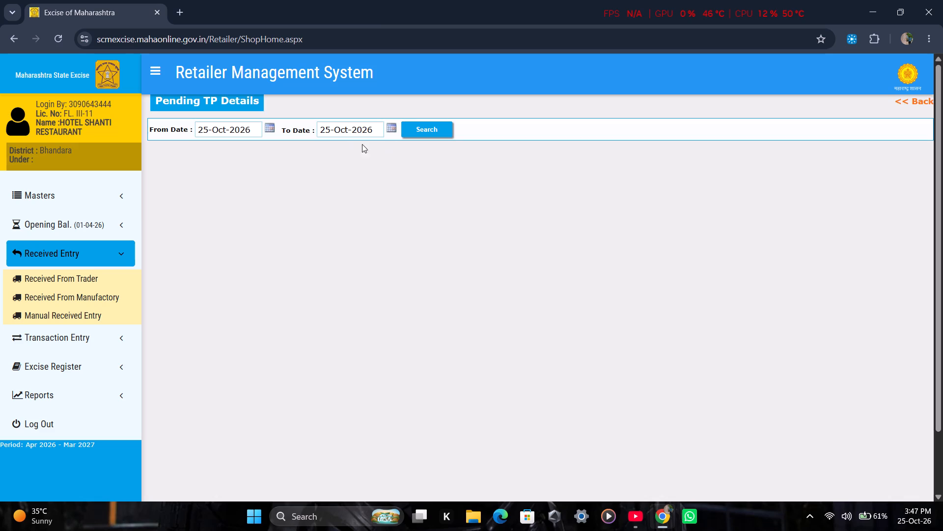
pyautogui.click(266, 129)
pyautogui.click(283, 181)
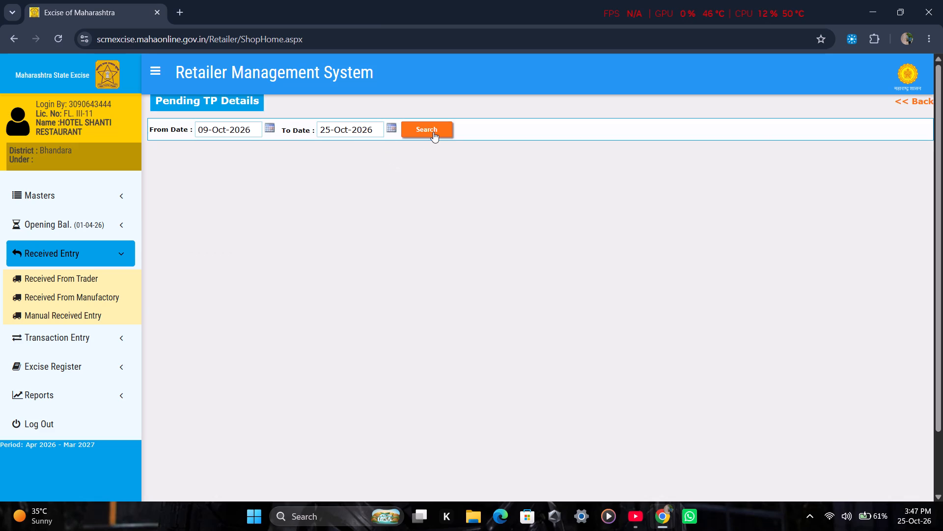
pyautogui.click(433, 132)
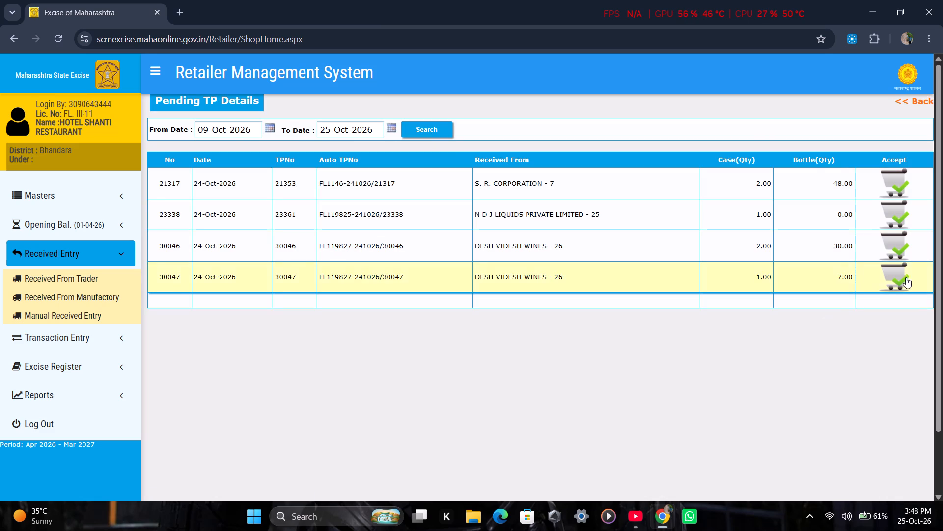
pyautogui.click(903, 264)
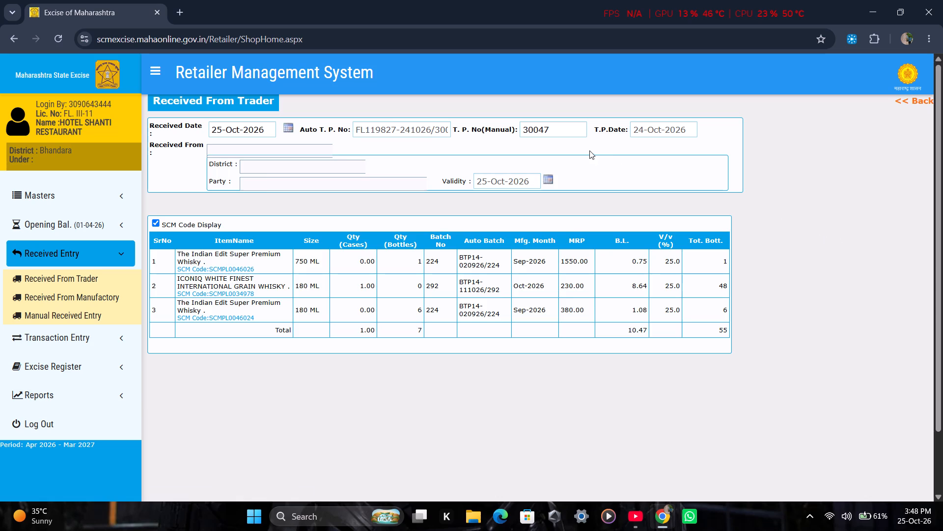
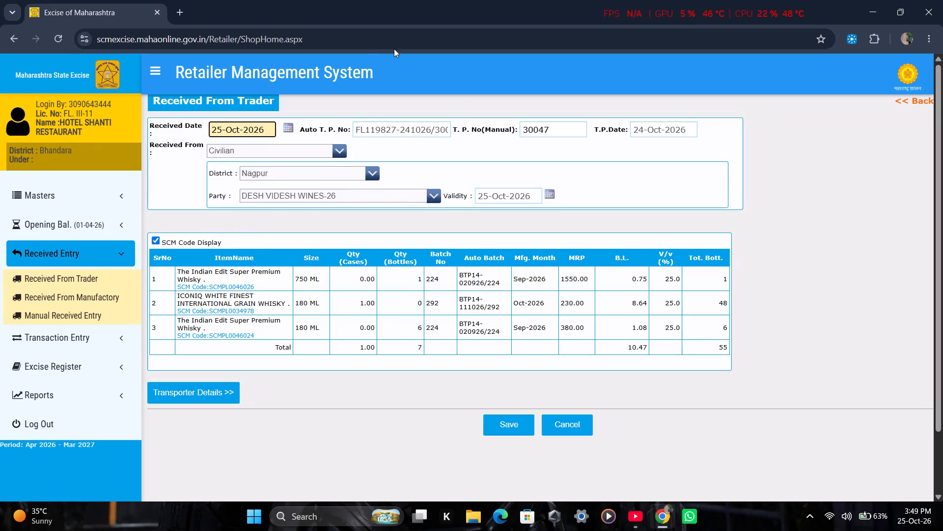
# Search the daily sales entries from 01-Oct-2026 through 25-Oct-2026.
pyautogui.click(50, 329)
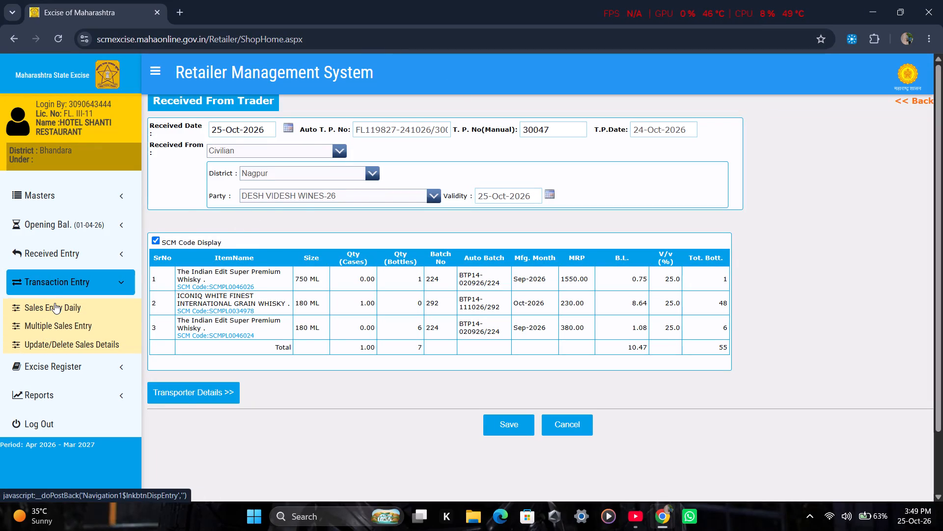
pyautogui.click(55, 303)
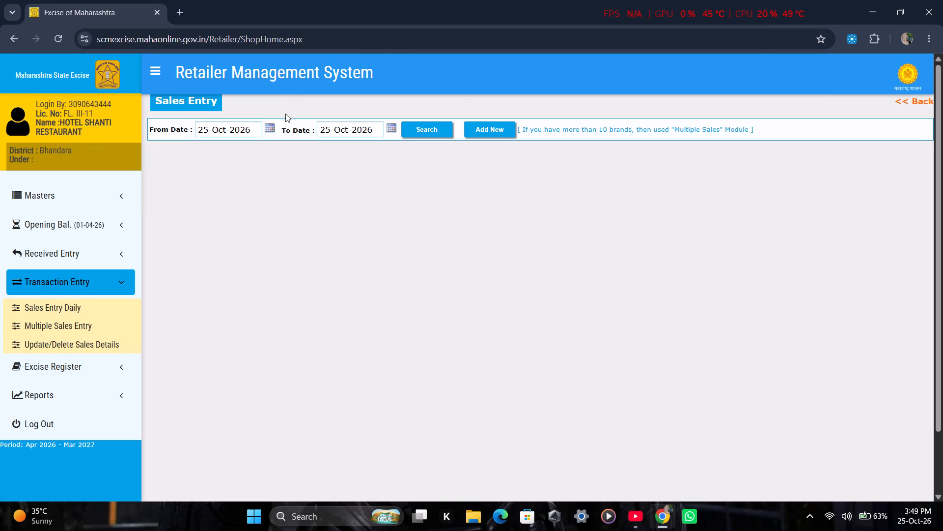
pyautogui.click(267, 123)
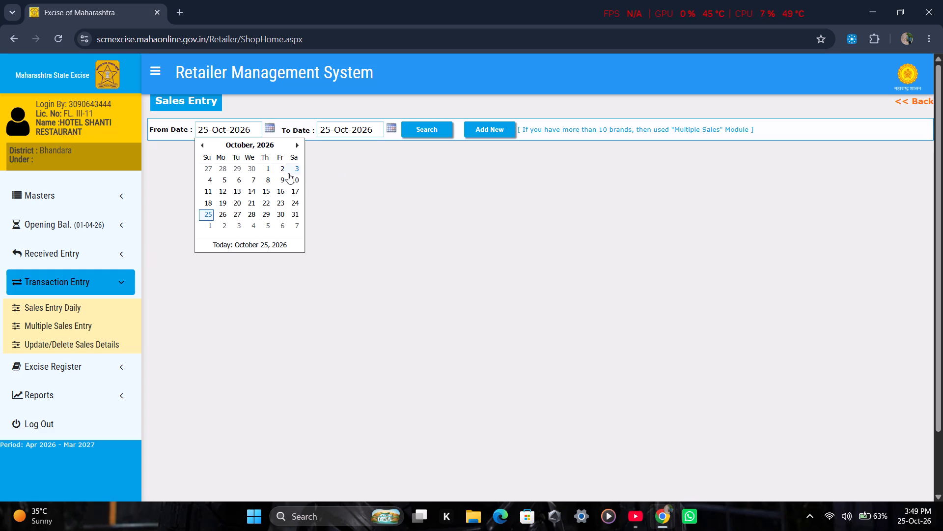
pyautogui.click(268, 172)
pyautogui.click(425, 130)
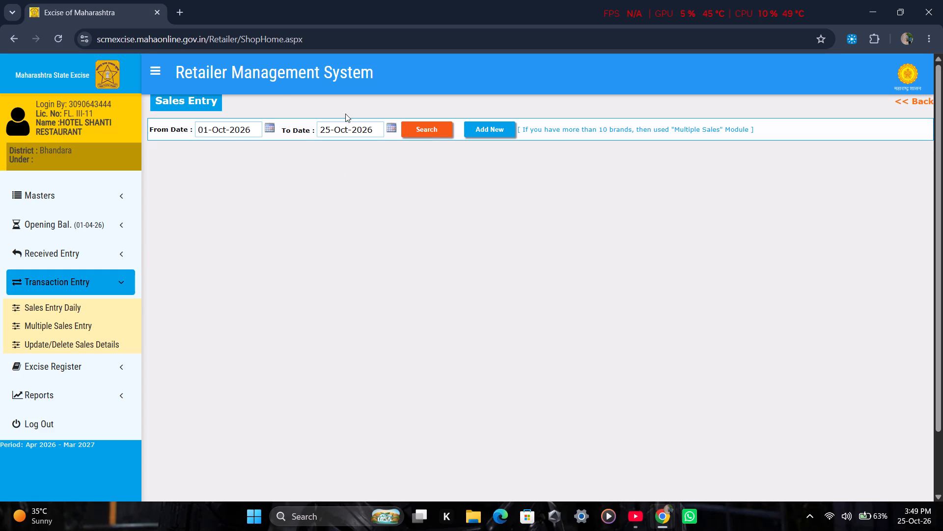
# Start a new daily sales entry.
pyautogui.click(492, 132)
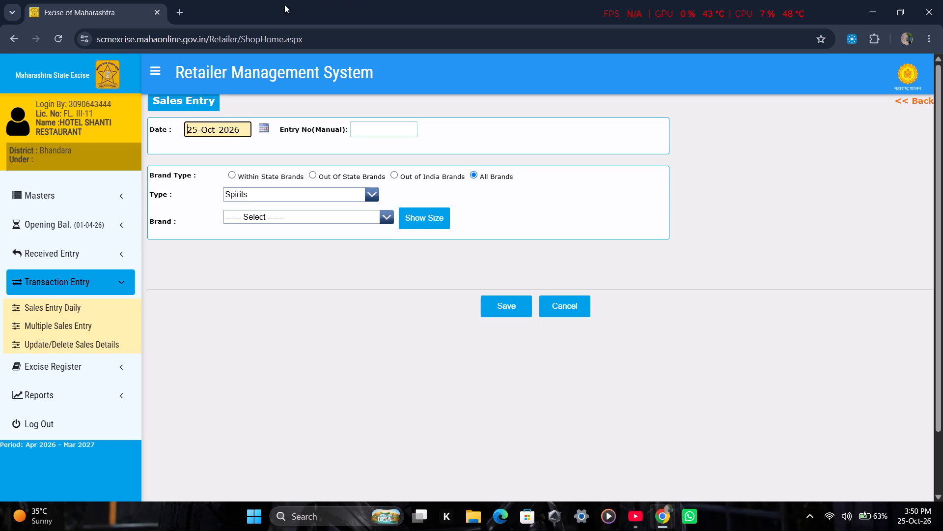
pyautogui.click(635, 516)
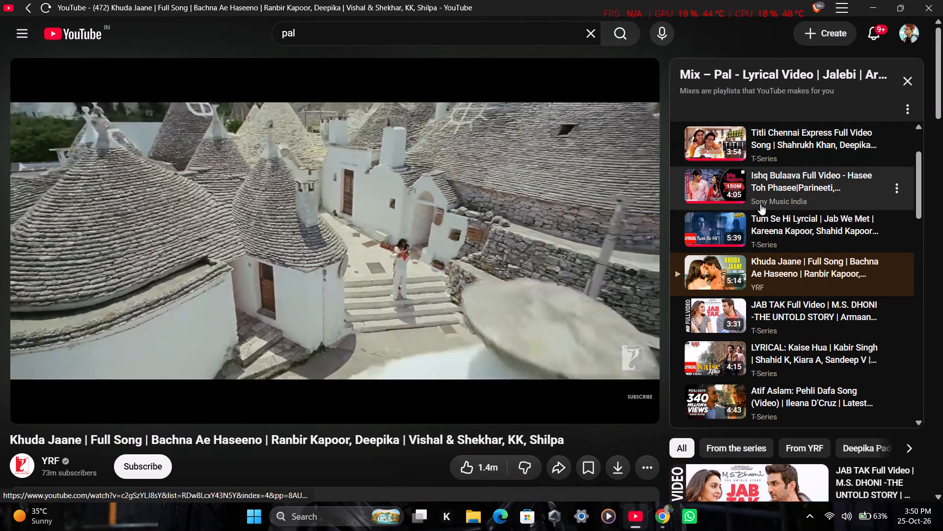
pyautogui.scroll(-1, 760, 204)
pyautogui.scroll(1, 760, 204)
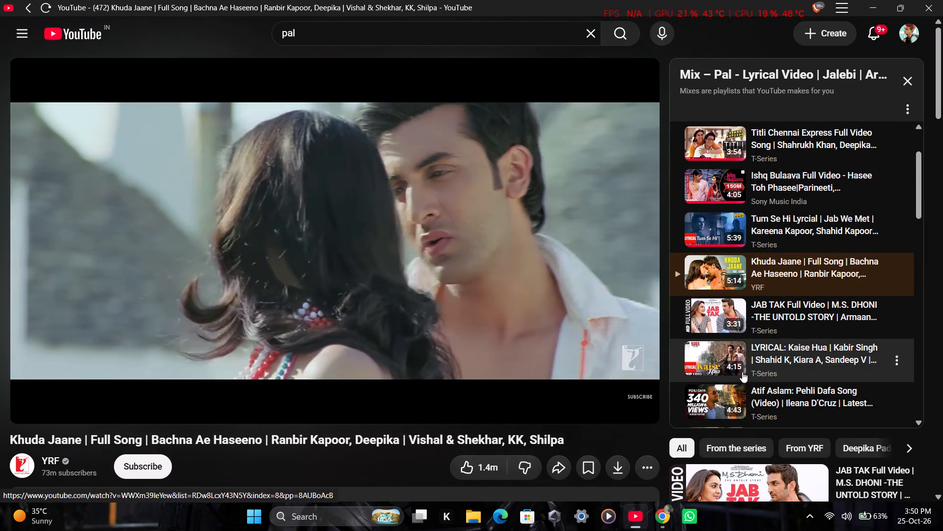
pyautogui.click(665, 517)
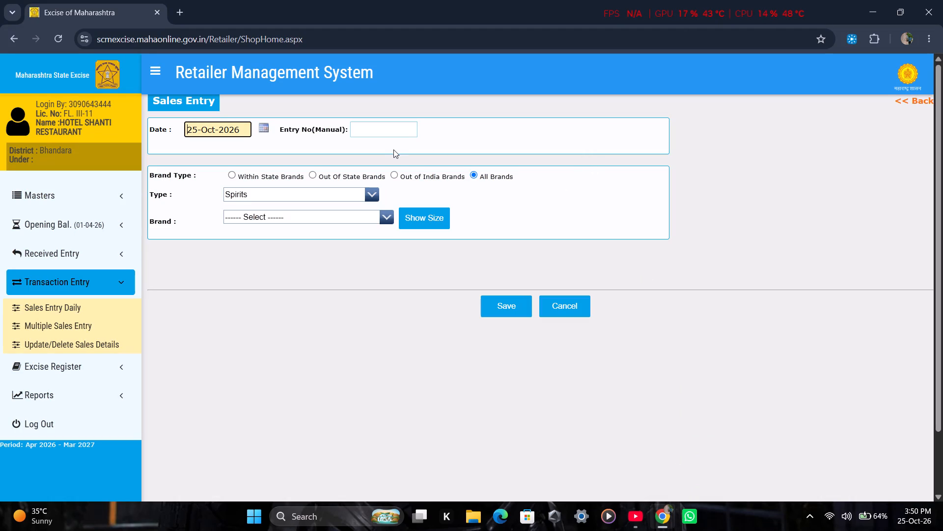
# Add Seagram's Royal Stag Deluxe Whisky to the sales entry with 1 bottle of 750 ML and 7 bottles of 180 ML.
pyautogui.click(385, 210)
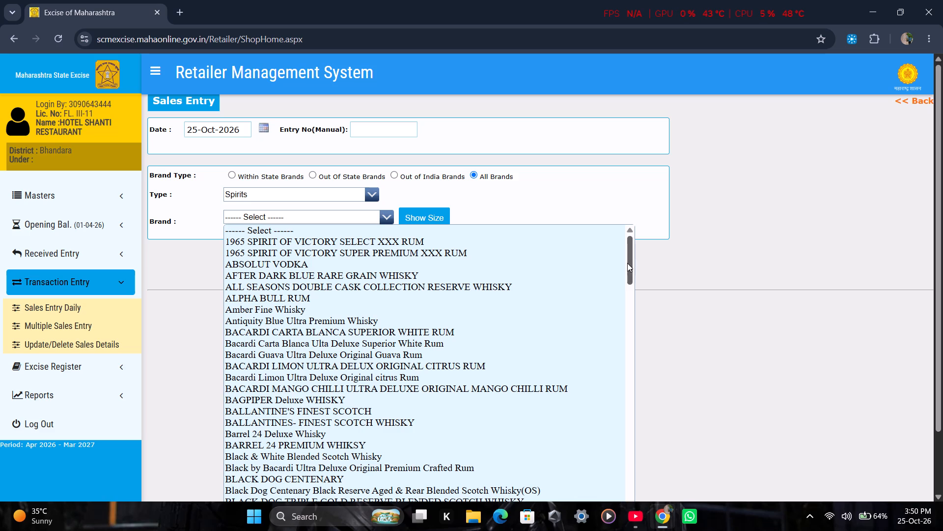
pyautogui.moveTo(627, 263); pyautogui.dragTo(599, 442)
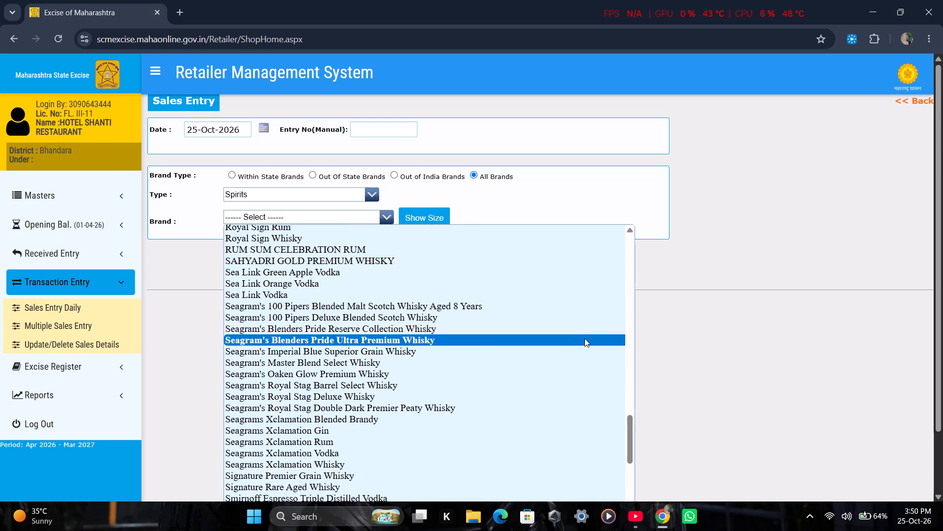
pyautogui.click(570, 394)
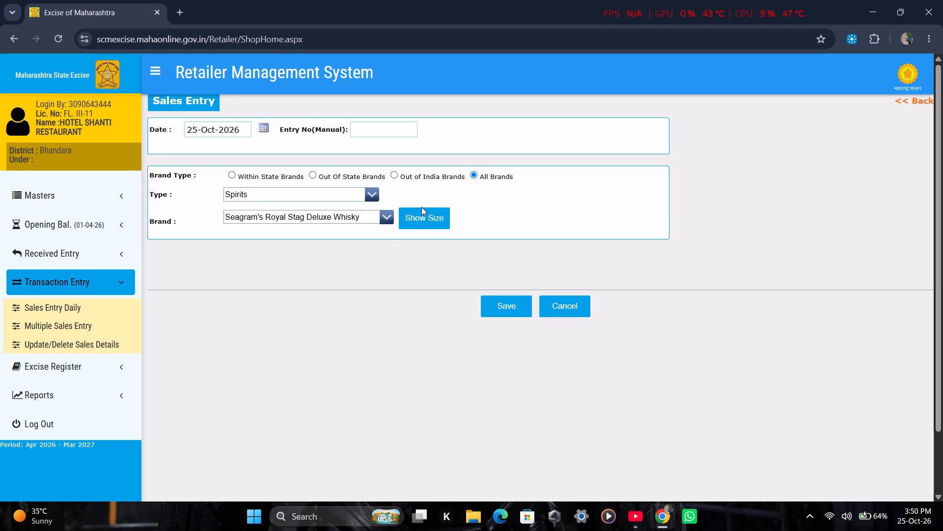
pyautogui.click(421, 207)
pyautogui.click(425, 221)
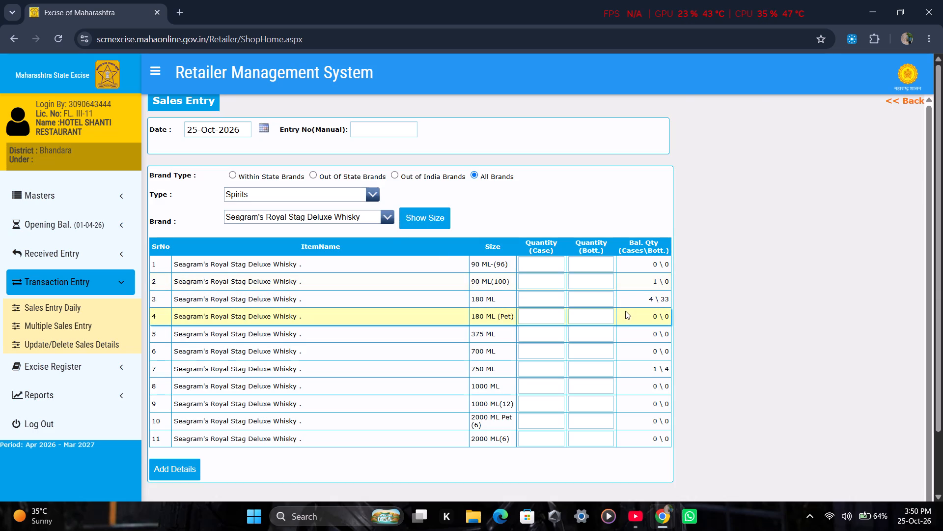
pyautogui.click(606, 362)
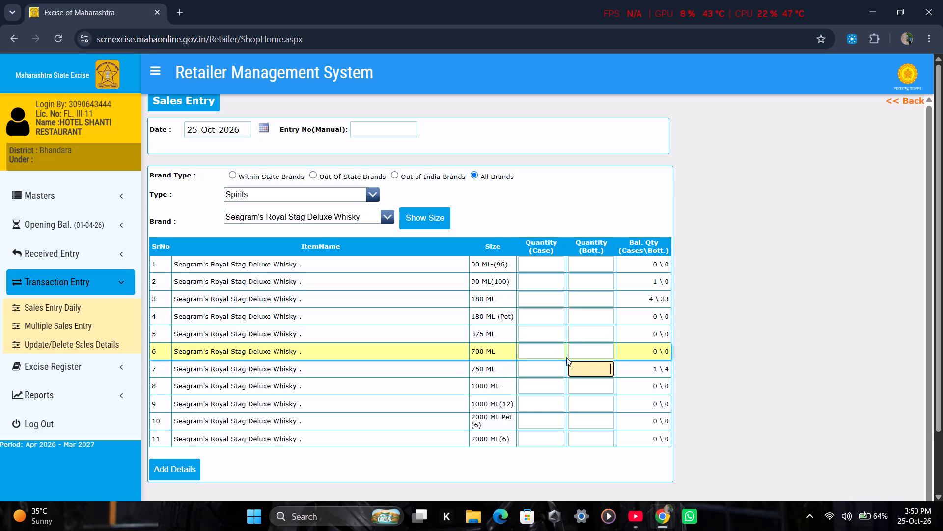
pyautogui.press('1')
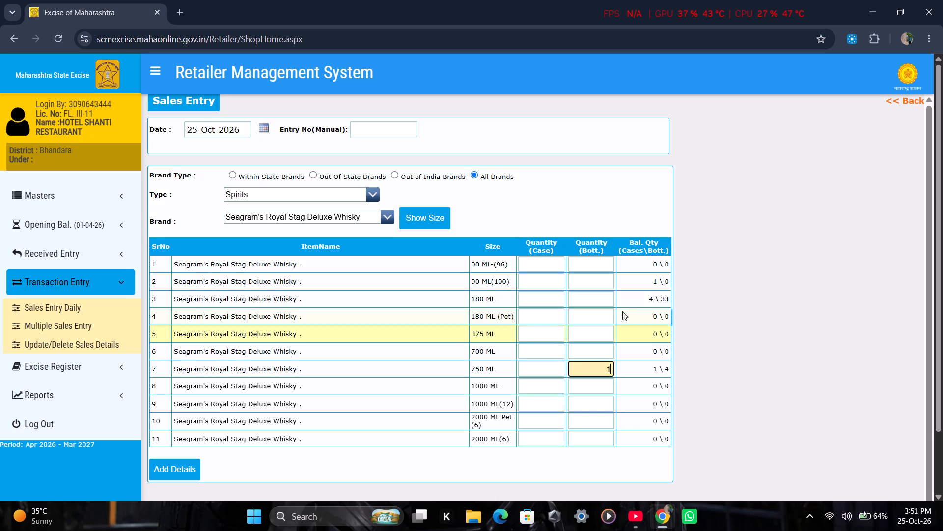
pyautogui.click(600, 297)
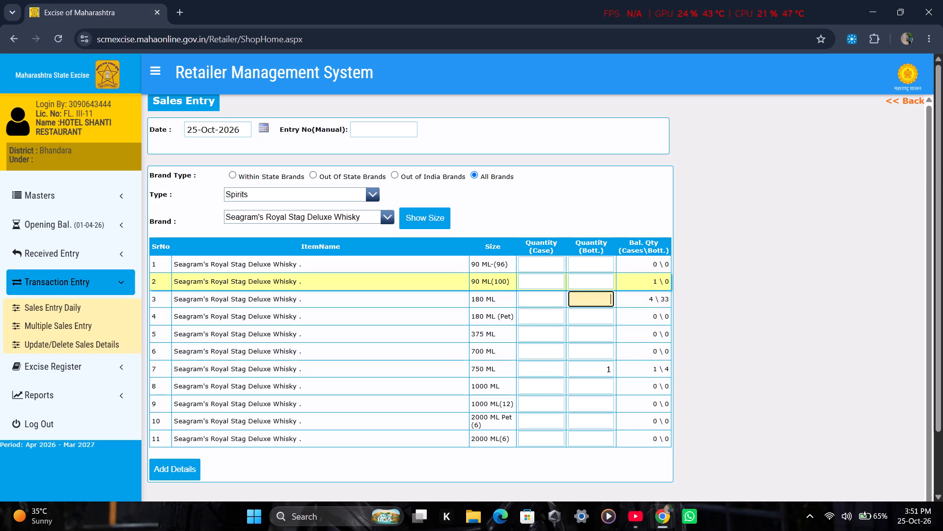
pyautogui.press('7')
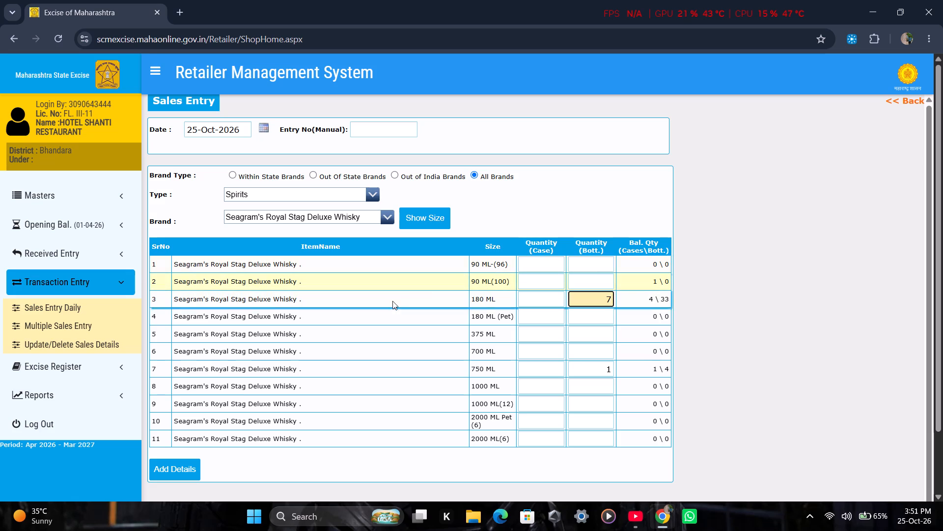
pyautogui.click(165, 465)
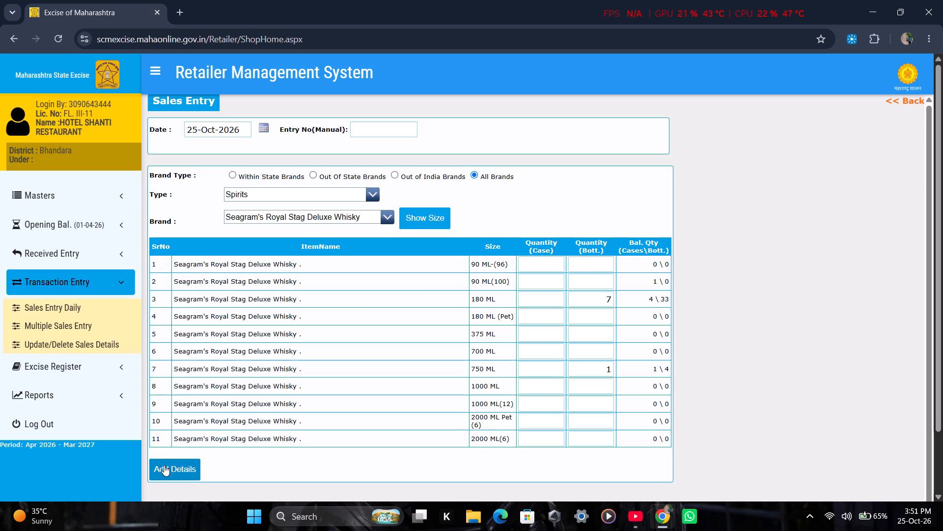
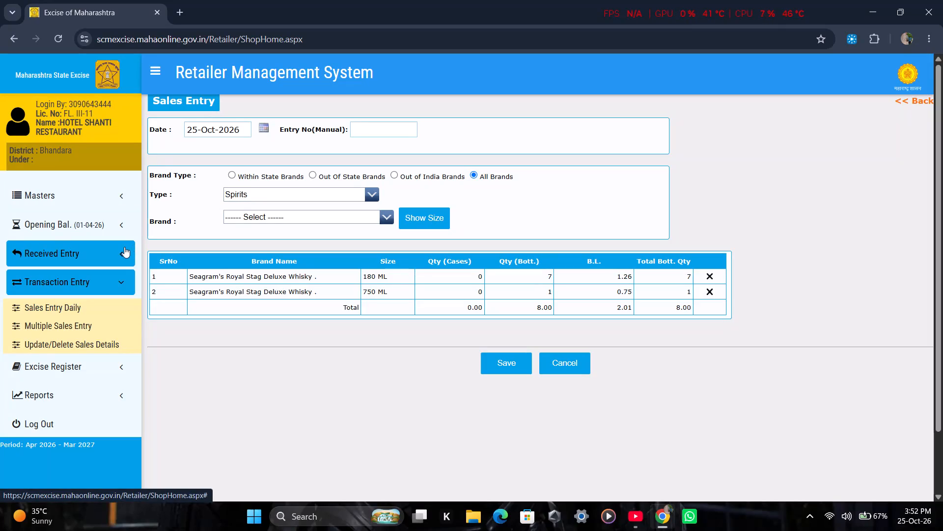
# Add McDowell's No.1 Reserve Whisky Original to the sales entry with 3 bottles of 180 ML (Pet).
pyautogui.moveTo(0, 66); pyautogui.dragTo(0, 247)
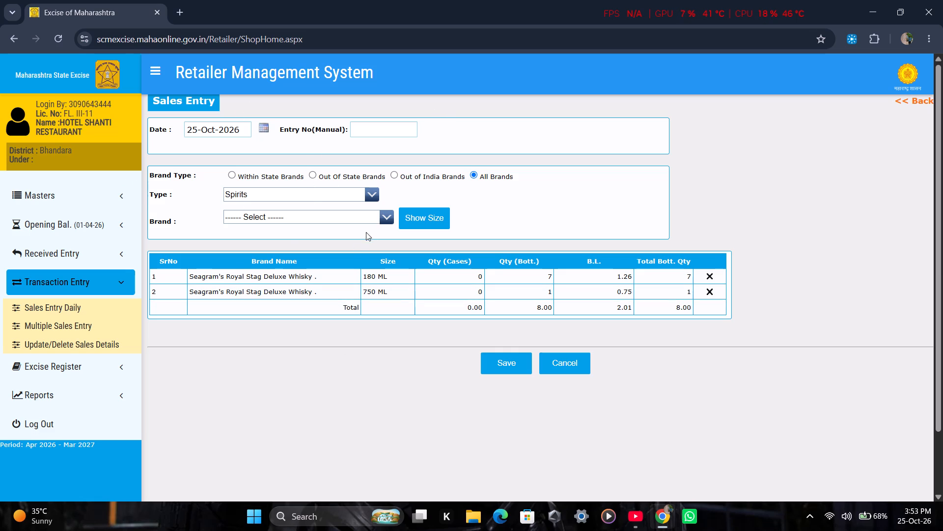
pyautogui.moveTo(389, 222); pyautogui.dragTo(396, 234)
pyautogui.click(383, 217)
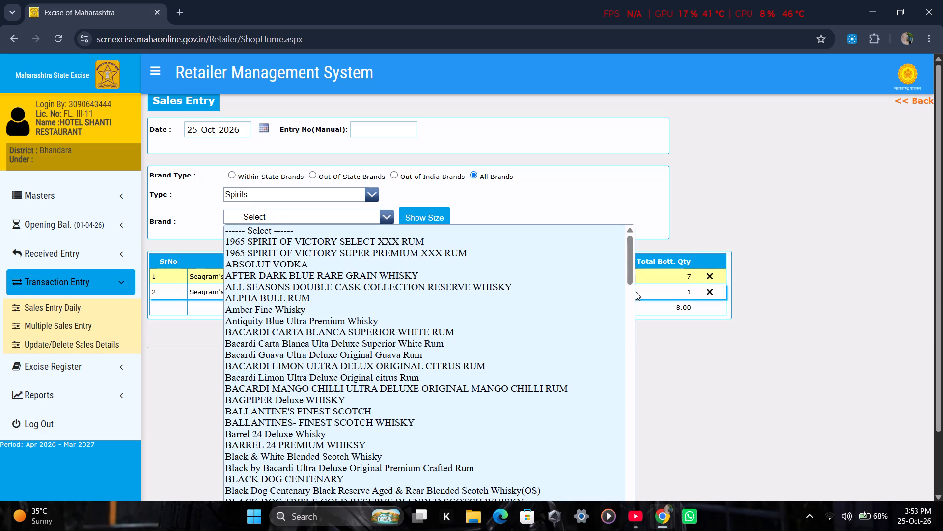
pyautogui.moveTo(631, 277); pyautogui.dragTo(639, 339)
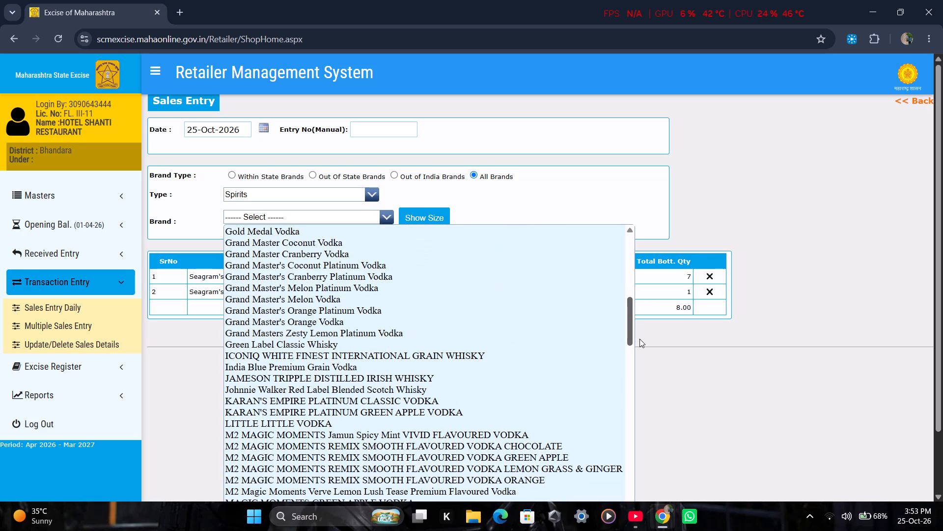
pyautogui.moveTo(639, 339); pyautogui.dragTo(641, 362)
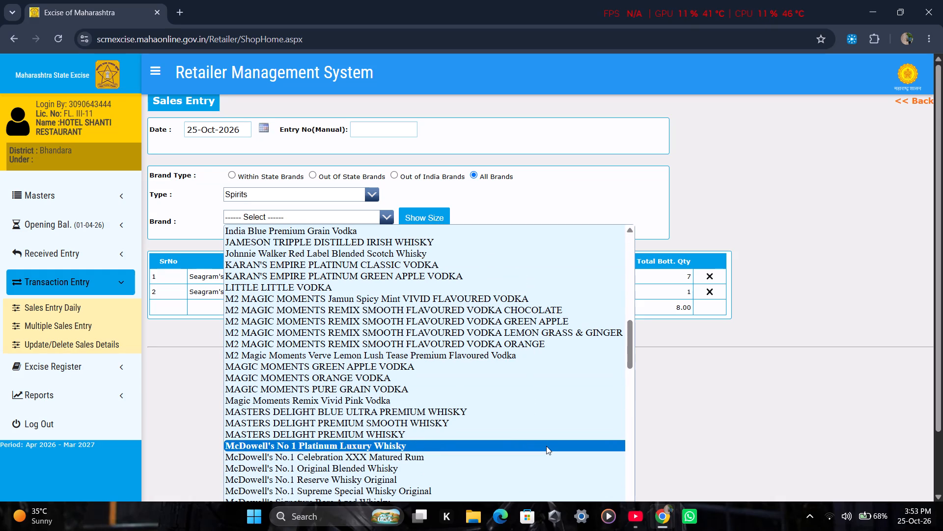
pyautogui.scroll(-15, 522, 361)
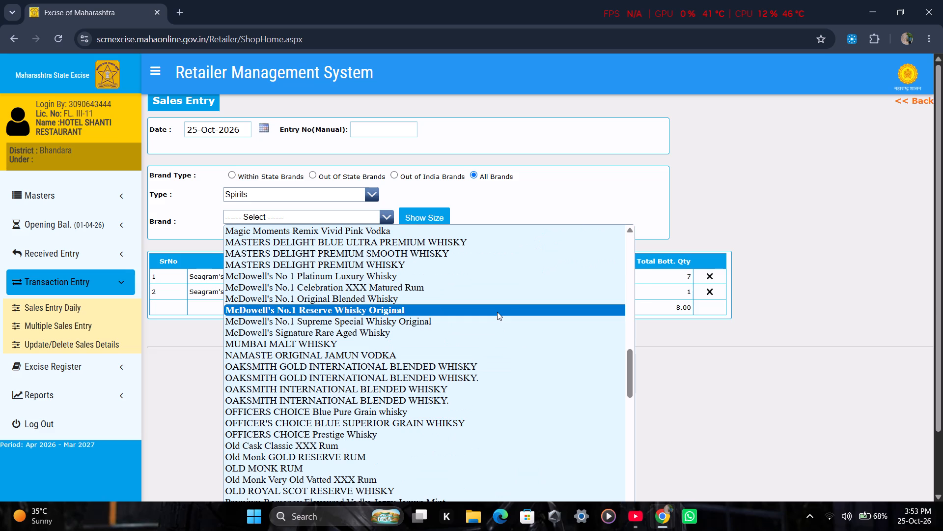
pyautogui.click(497, 312)
pyautogui.click(442, 224)
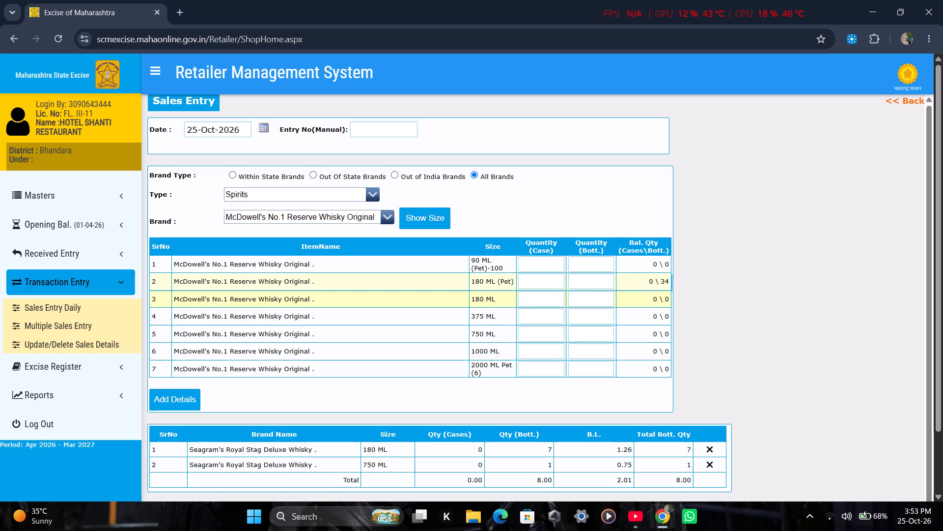
pyautogui.click(589, 283)
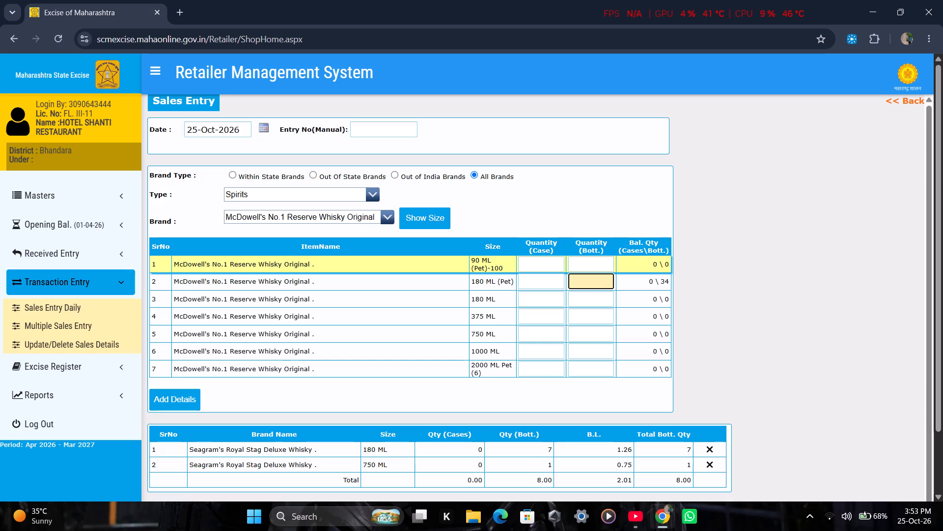
pyautogui.press('3')
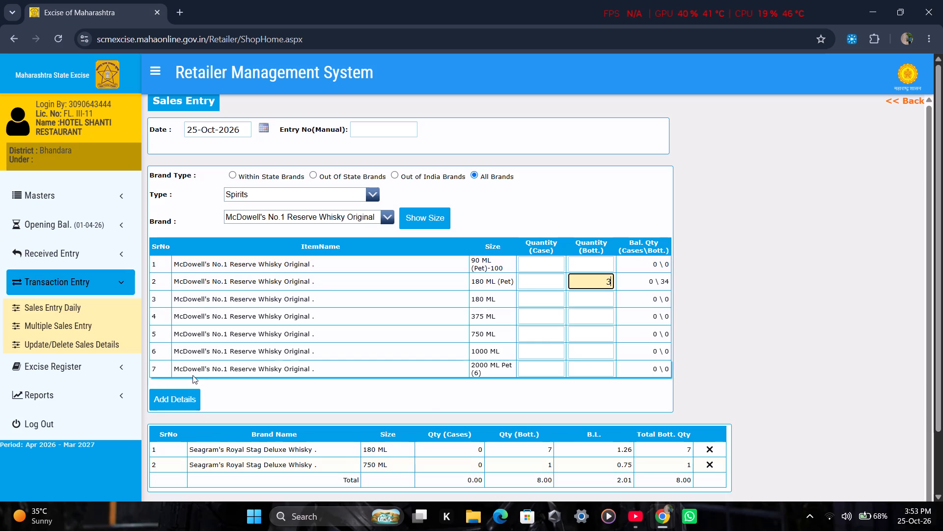
pyautogui.click(193, 406)
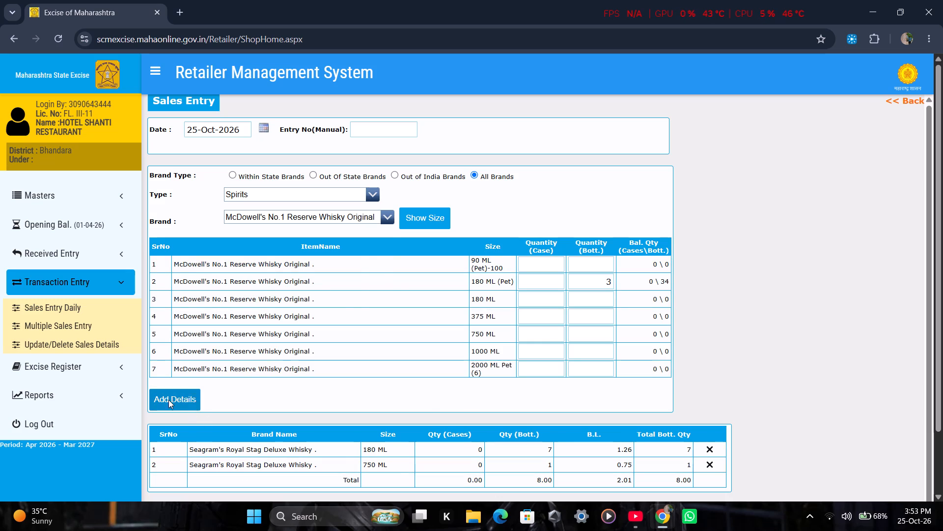
# Add Royal Challenge Classic Premium Whisky to the sales entry with 1 bottle of 180 ML (Pet).
pyautogui.click(388, 216)
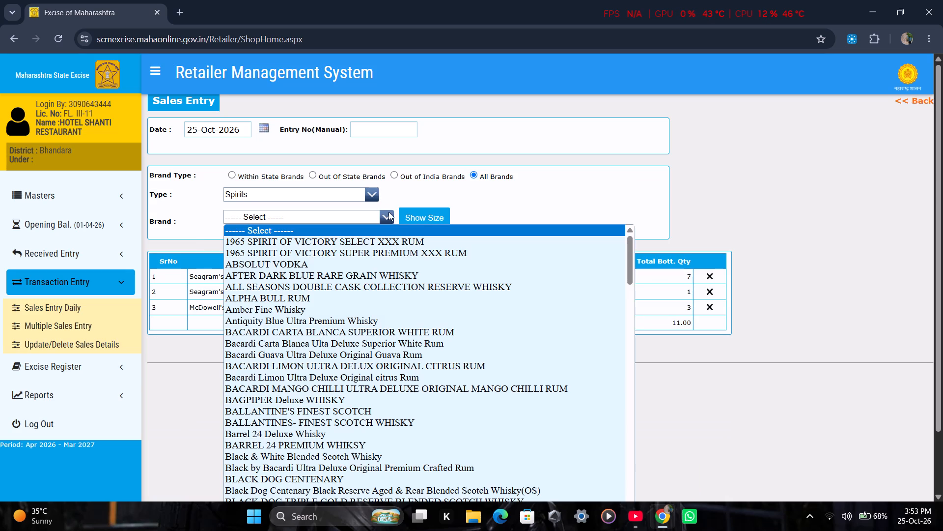
pyautogui.moveTo(719, 223); pyautogui.dragTo(714, 217)
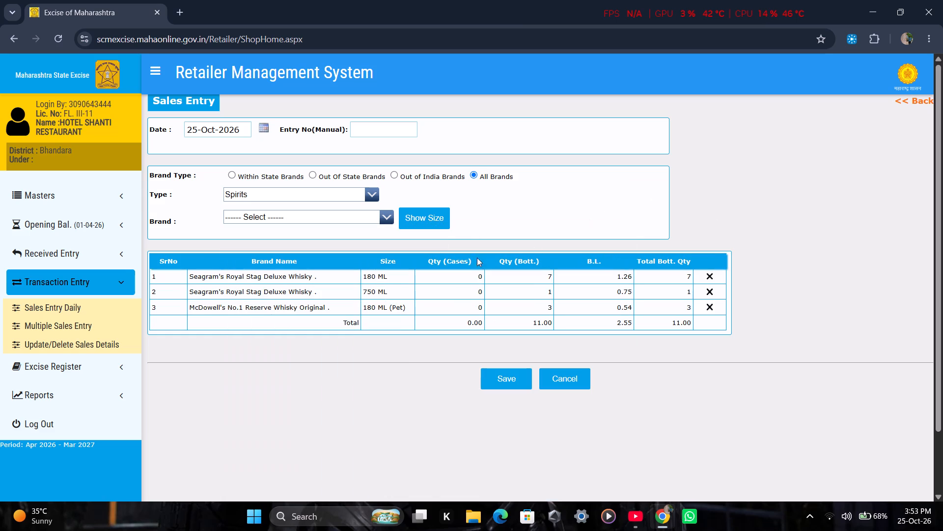
pyautogui.click(388, 214)
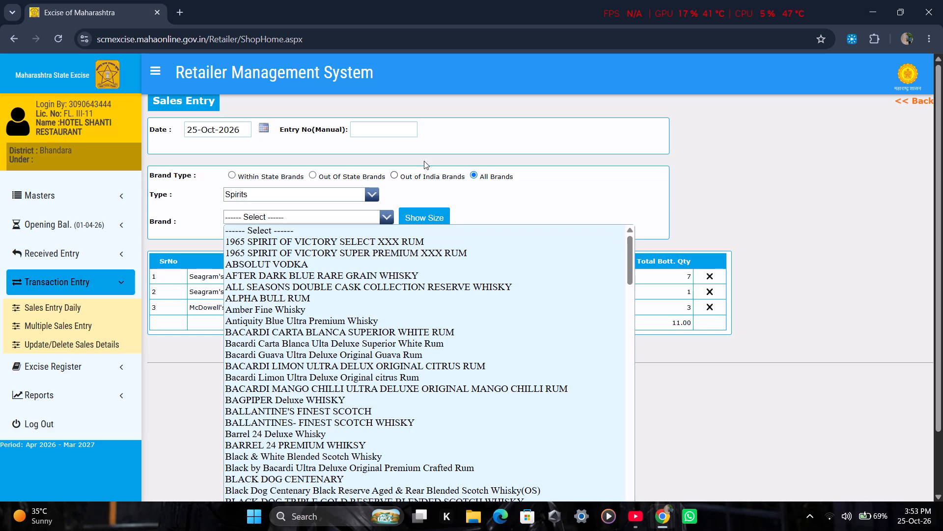
pyautogui.click(475, 195)
pyautogui.click(389, 214)
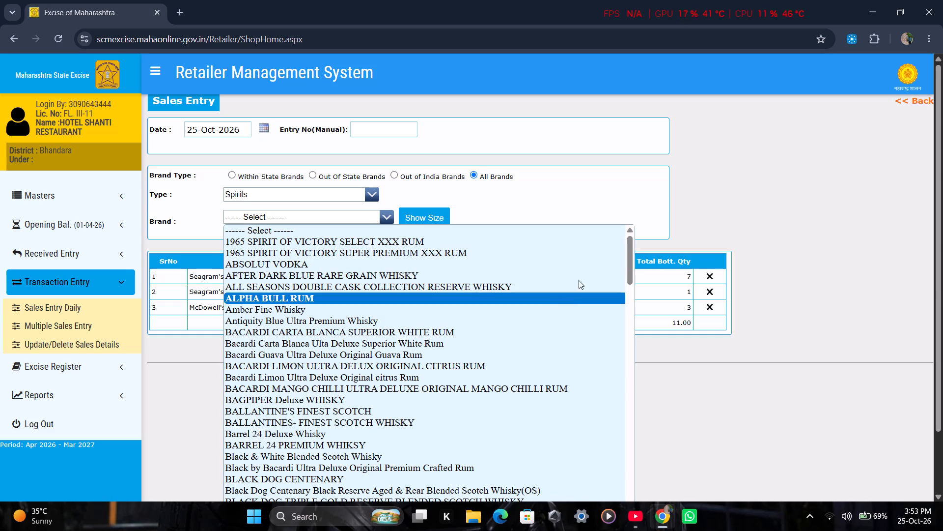
pyautogui.moveTo(631, 253); pyautogui.dragTo(649, 394)
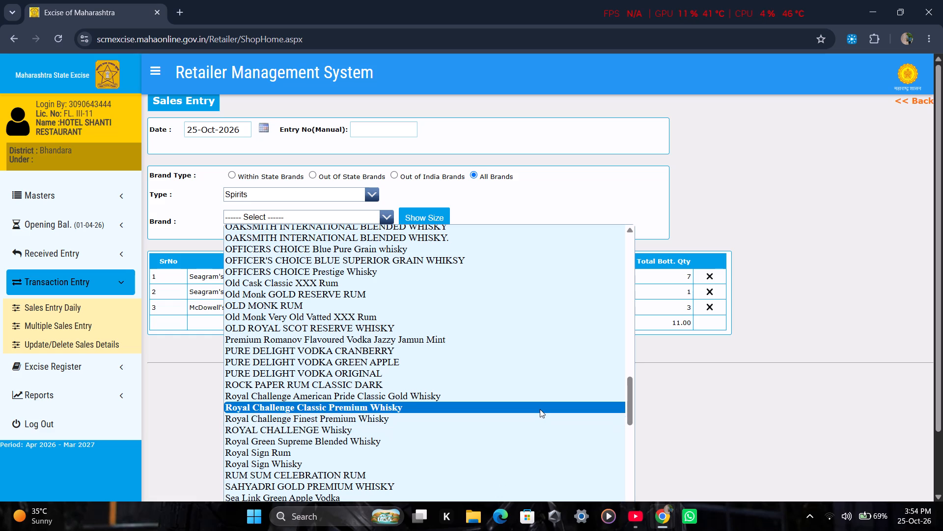
pyautogui.moveTo(540, 410); pyautogui.dragTo(538, 415)
pyautogui.click(416, 219)
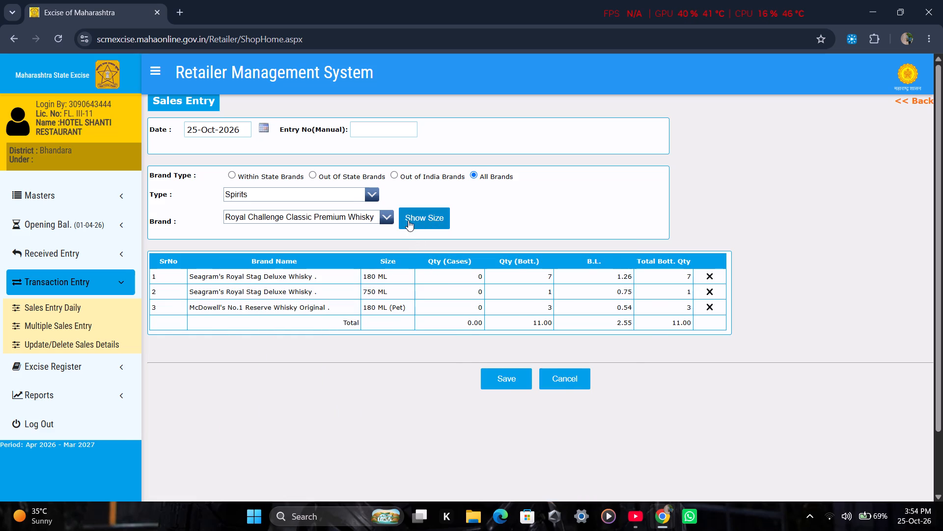
pyautogui.click(592, 298)
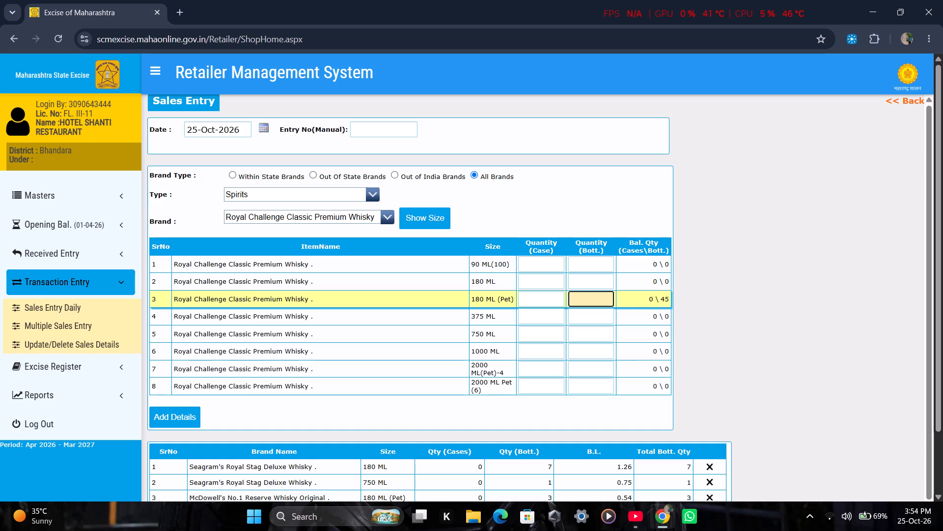
pyautogui.press('1')
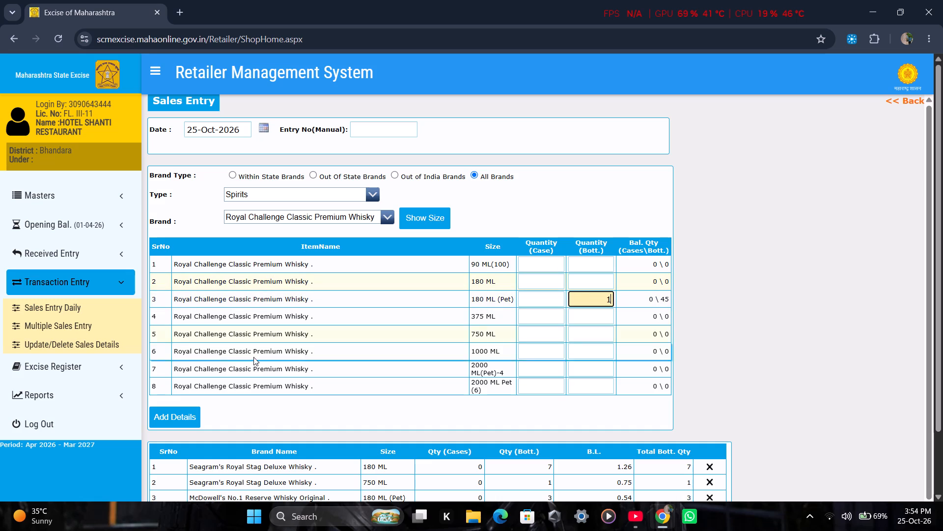
pyautogui.click(190, 407)
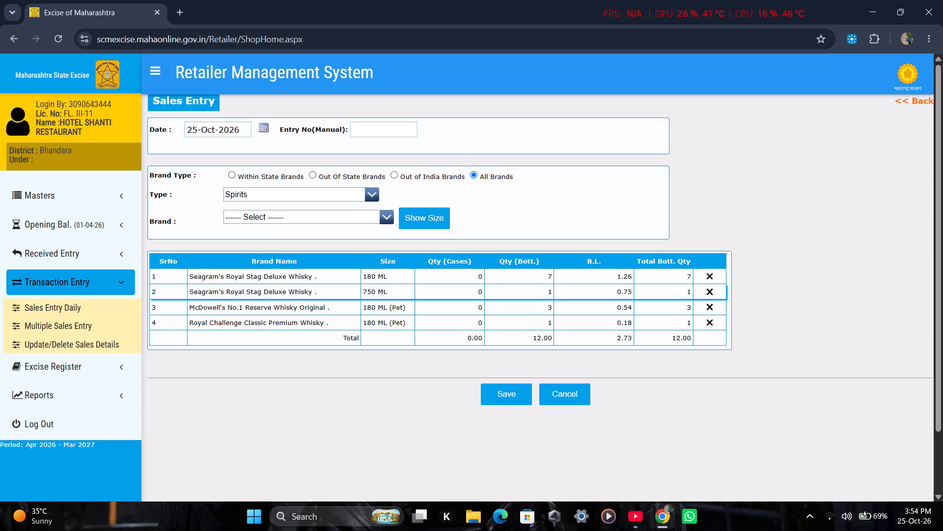
# Set the sales entry date to 12-Oct-2026.
pyautogui.click(263, 127)
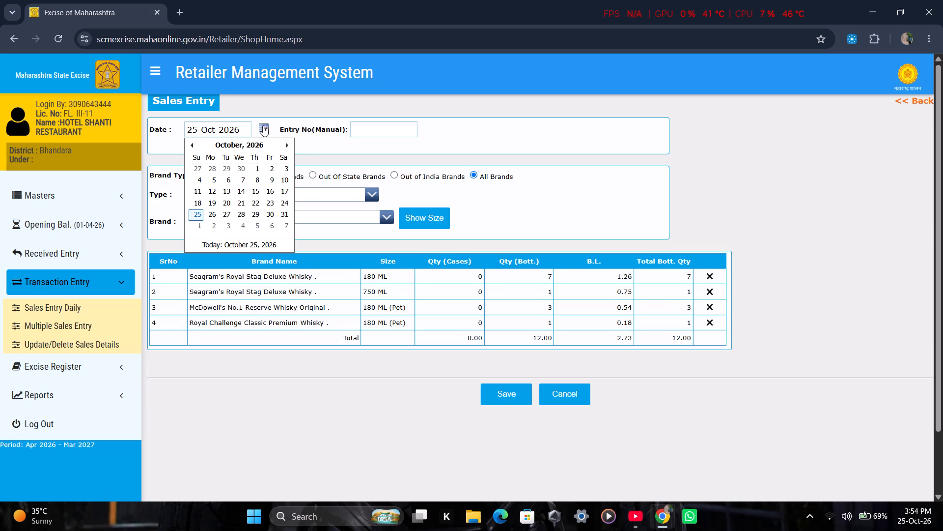
pyautogui.click(213, 193)
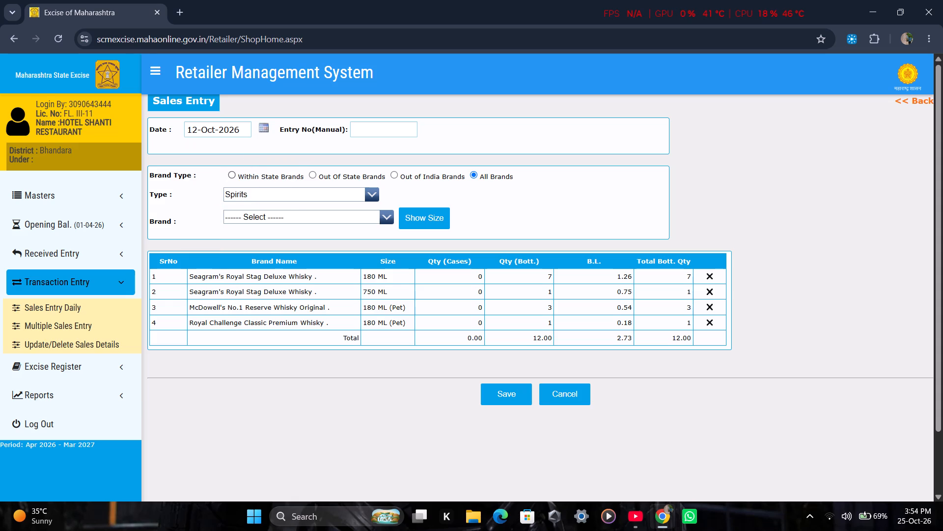
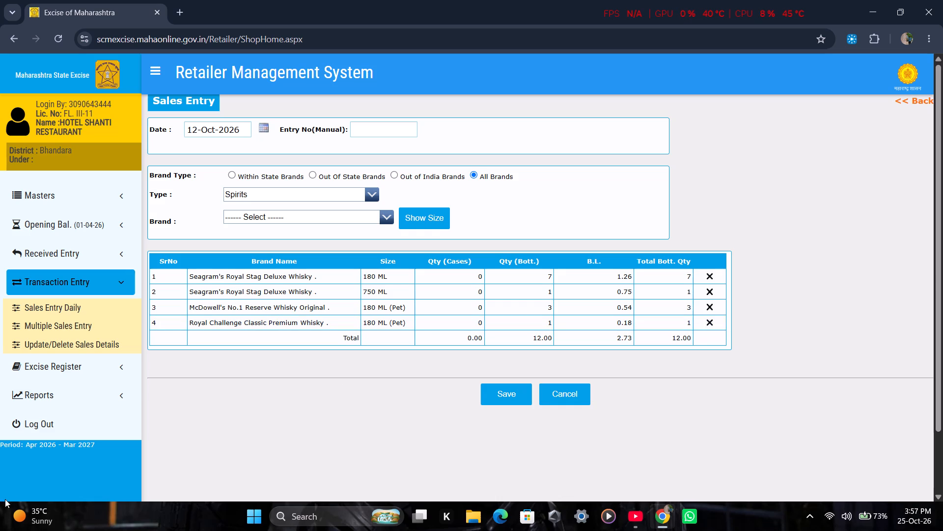
# Add OFFICERS CHOICE Blue Pure Grain whisky to the sales entry with 1 bottle of 180 ML.
pyautogui.click(383, 221)
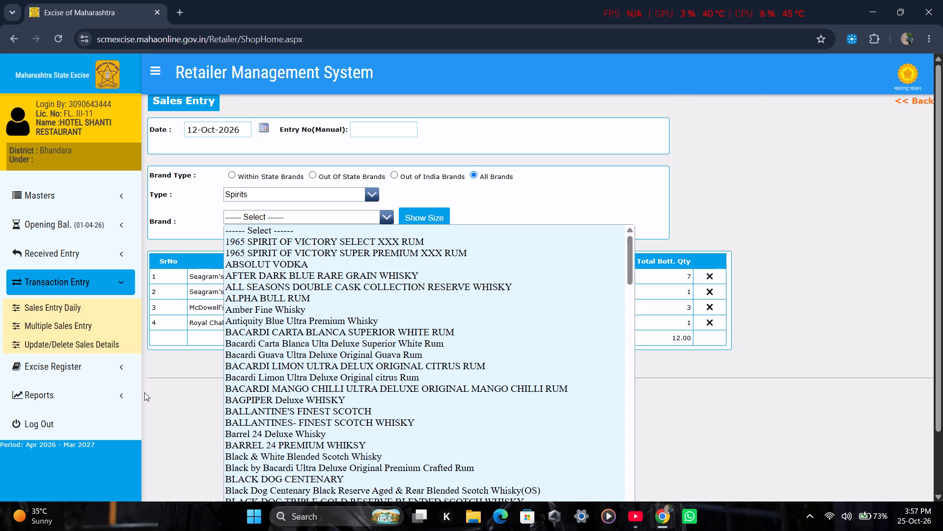
pyautogui.click(485, 201)
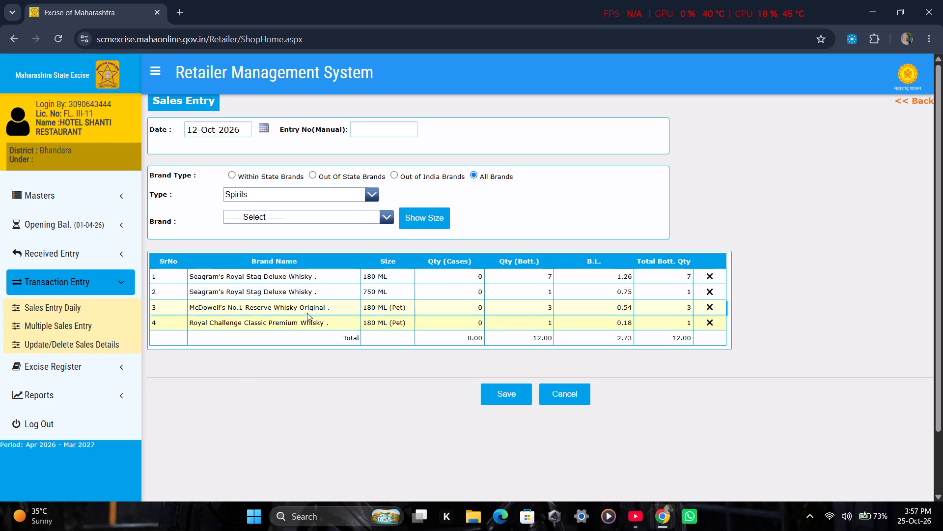
pyautogui.click(388, 210)
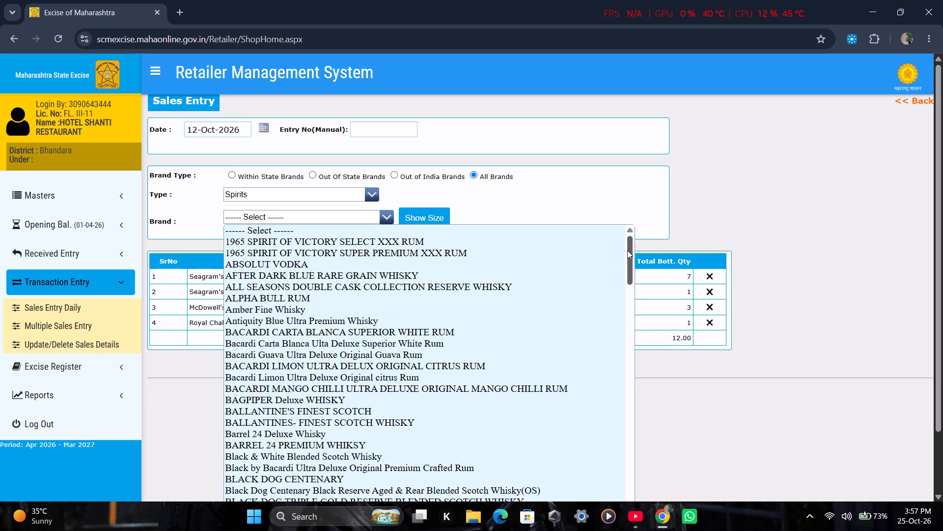
pyautogui.moveTo(630, 253); pyautogui.dragTo(649, 339)
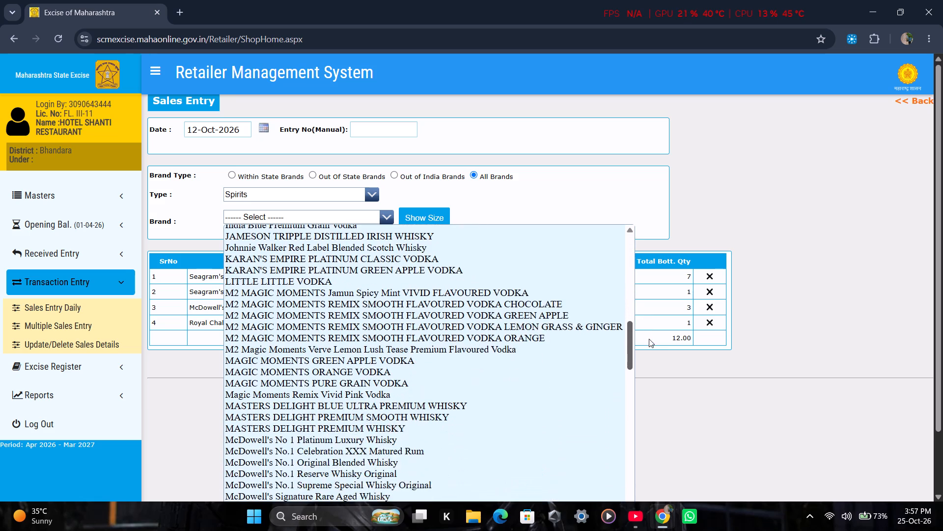
pyautogui.moveTo(649, 339); pyautogui.dragTo(659, 380)
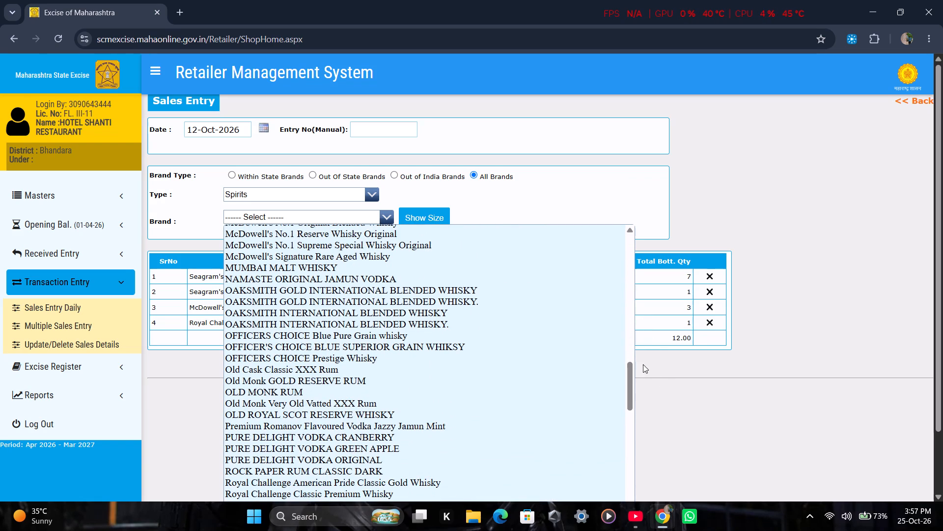
pyautogui.click(607, 336)
pyautogui.click(436, 210)
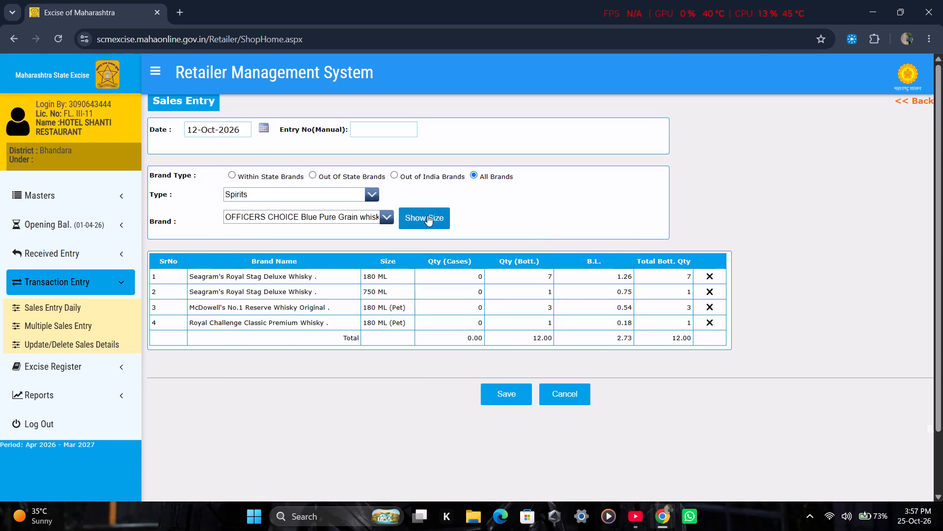
pyautogui.click(590, 285)
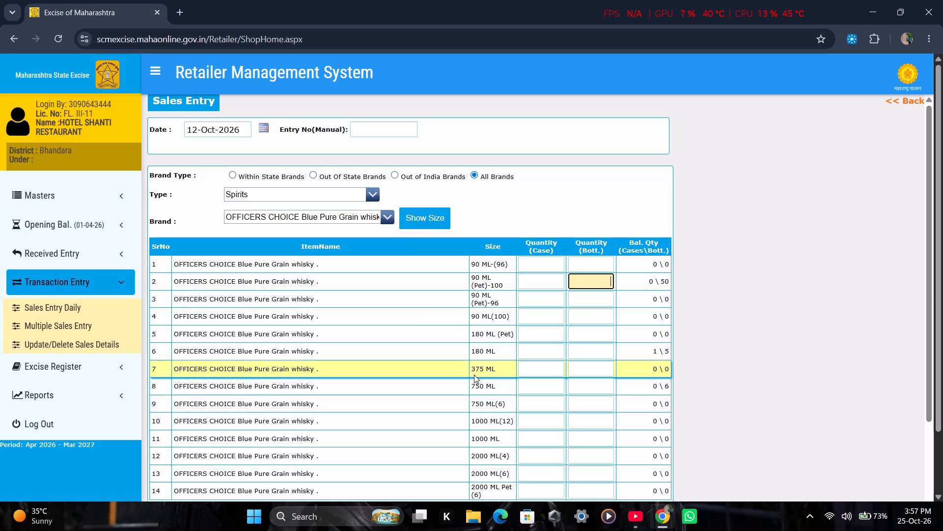
pyautogui.click(580, 354)
pyautogui.press('1')
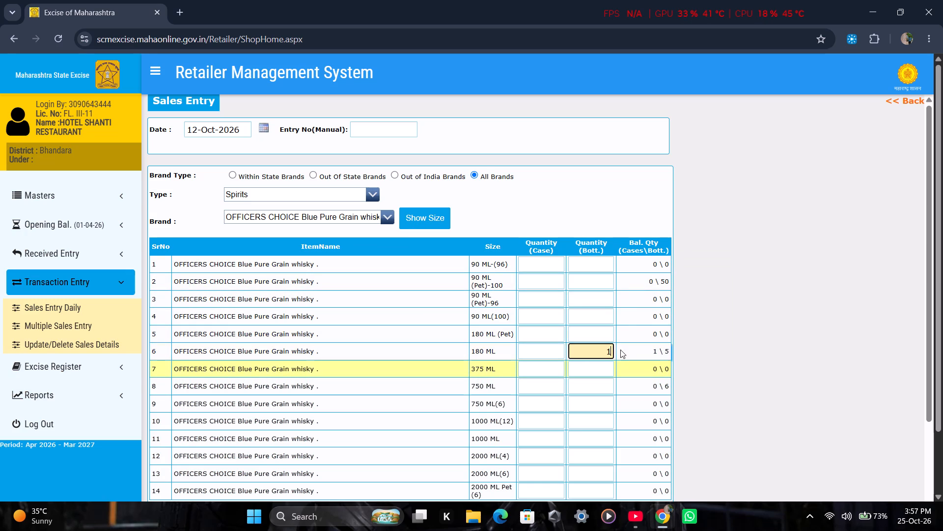
pyautogui.scroll(-1, 586, 310)
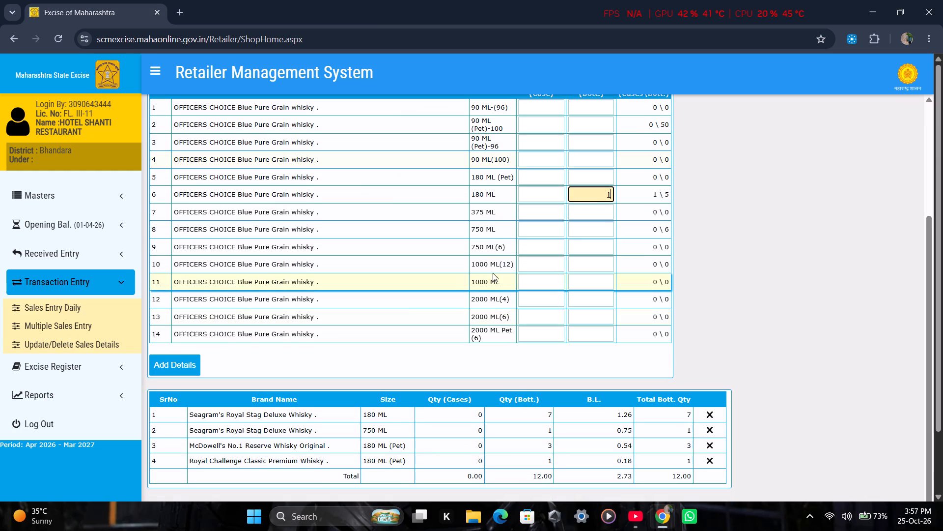
pyautogui.click(182, 363)
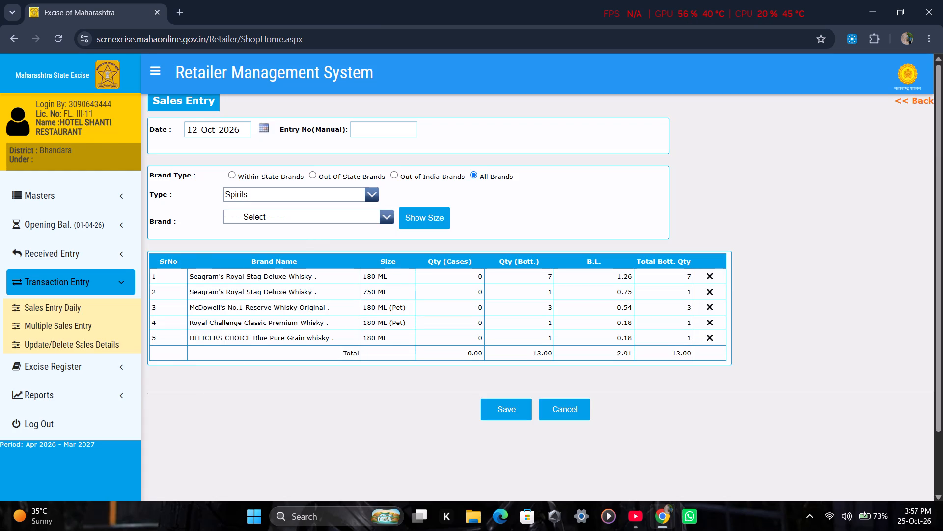
# Add ICONIQ WHITE FINEST INTERNATIONAL GRAIN WHISKY to the sales entry with 1 bottle of 180 ML.
pyautogui.click(388, 215)
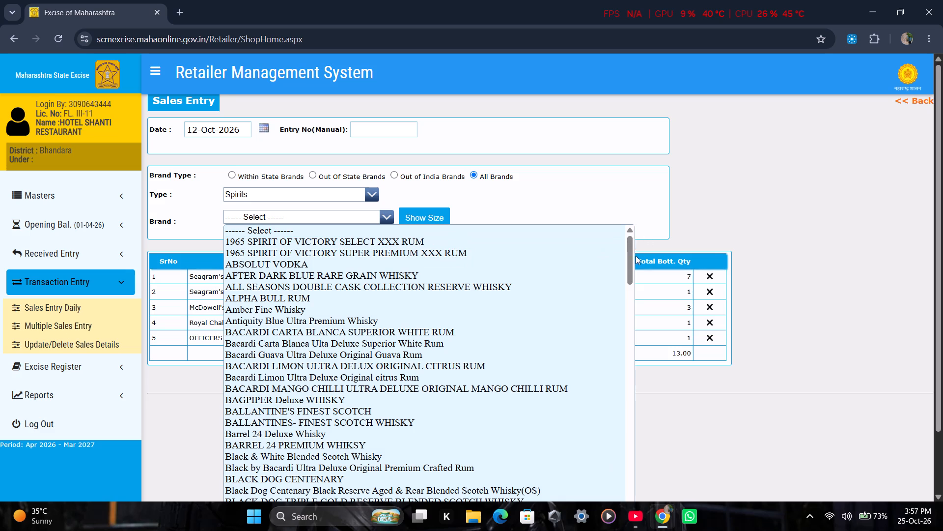
pyautogui.moveTo(630, 251); pyautogui.dragTo(638, 330)
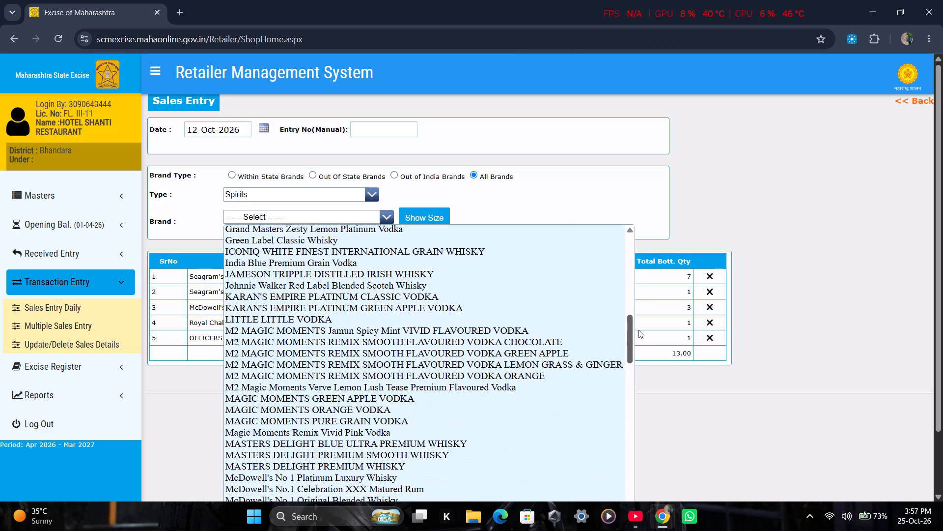
pyautogui.moveTo(638, 330); pyautogui.dragTo(648, 384)
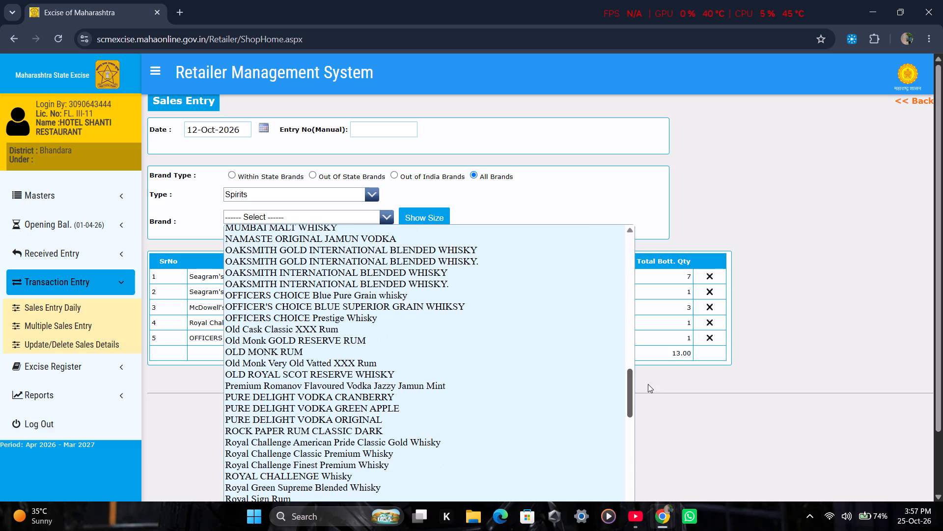
pyautogui.moveTo(648, 384); pyautogui.dragTo(625, 315)
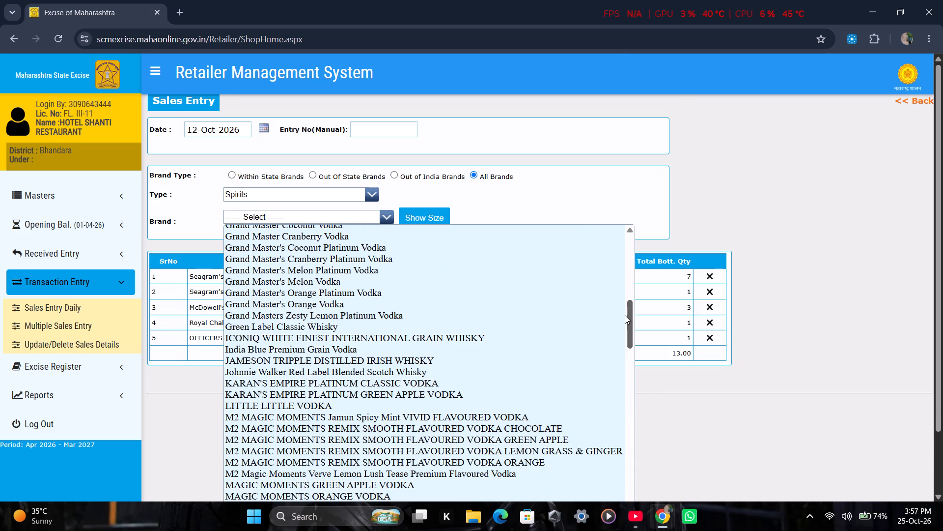
pyautogui.moveTo(625, 315); pyautogui.dragTo(624, 315)
pyautogui.click(581, 340)
pyautogui.click(412, 204)
pyautogui.click(418, 218)
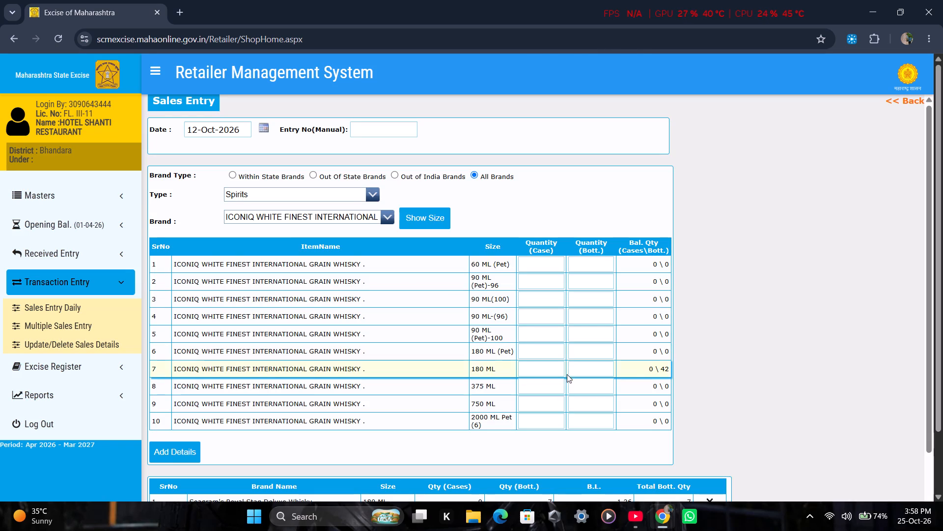
pyautogui.click(576, 373)
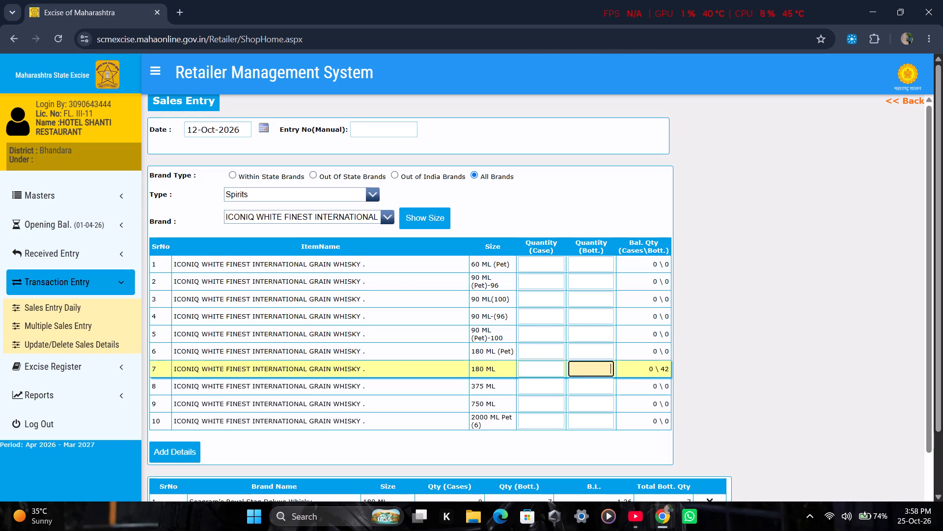
pyautogui.press('1')
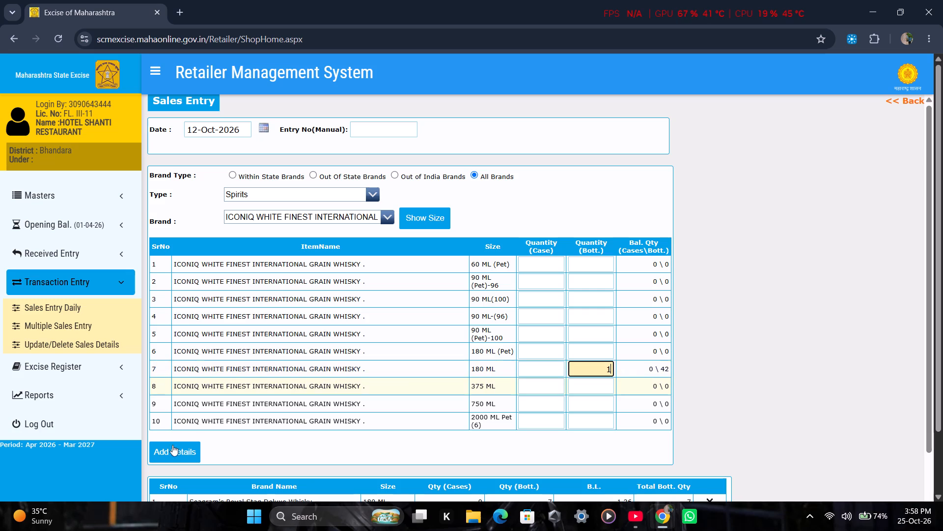
pyautogui.click(167, 451)
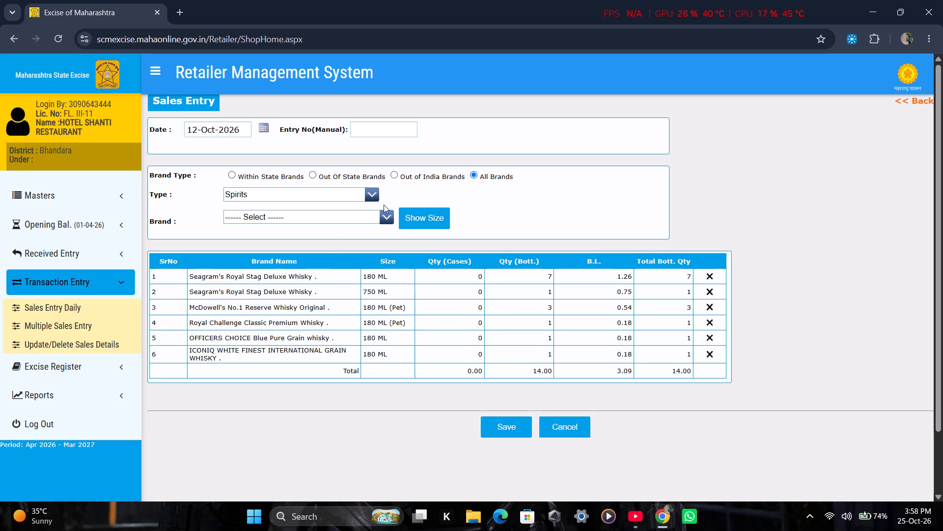
# Add MAGIC MOMENTS PURE GRAIN VODKA to the sales entry with 1 bottle of 180 ML.
pyautogui.click(389, 213)
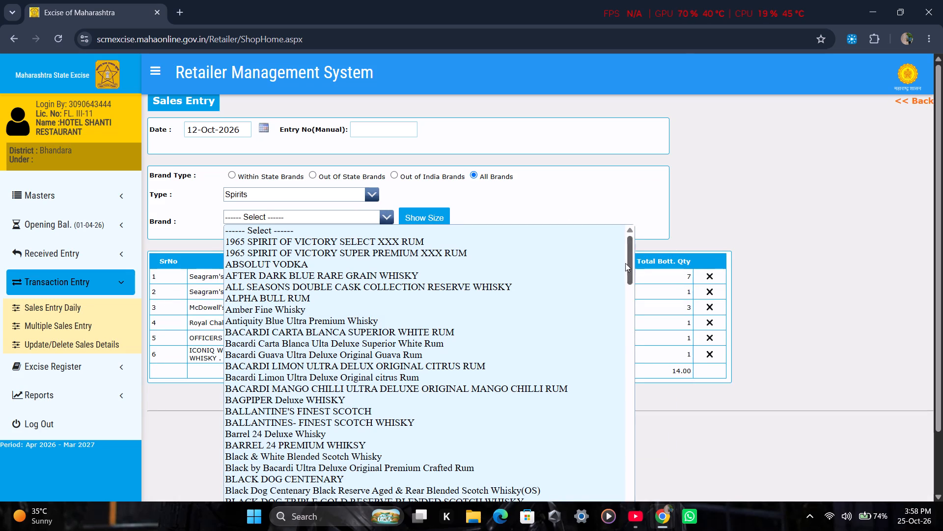
pyautogui.moveTo(633, 256); pyautogui.dragTo(643, 291)
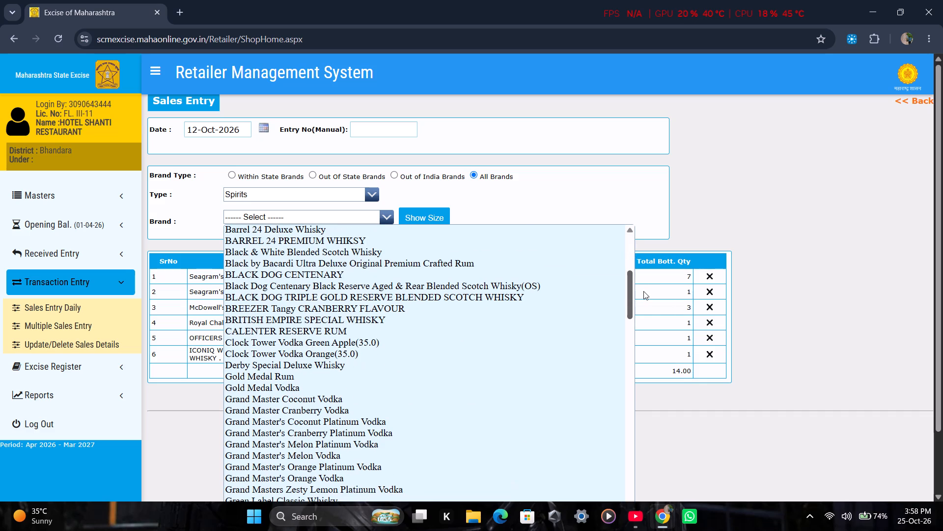
pyautogui.moveTo(643, 291); pyautogui.dragTo(644, 348)
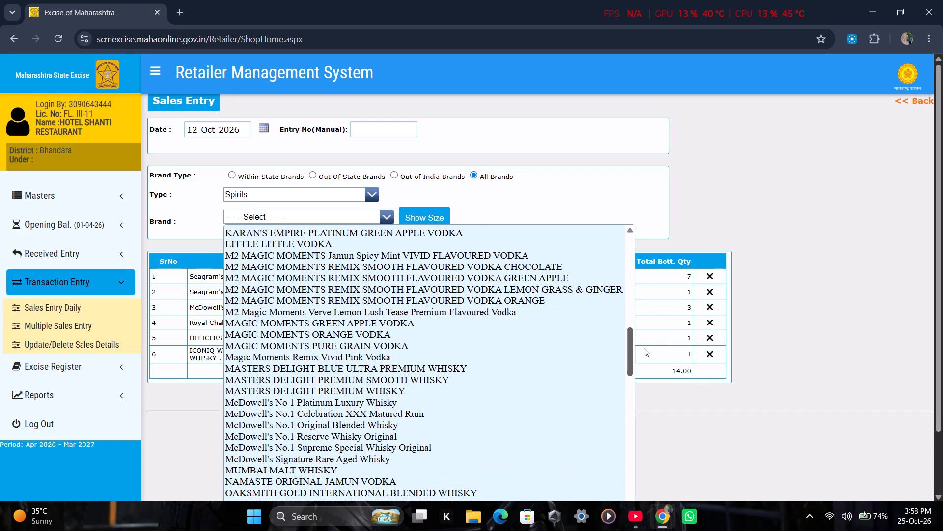
pyautogui.moveTo(644, 348); pyautogui.dragTo(638, 345)
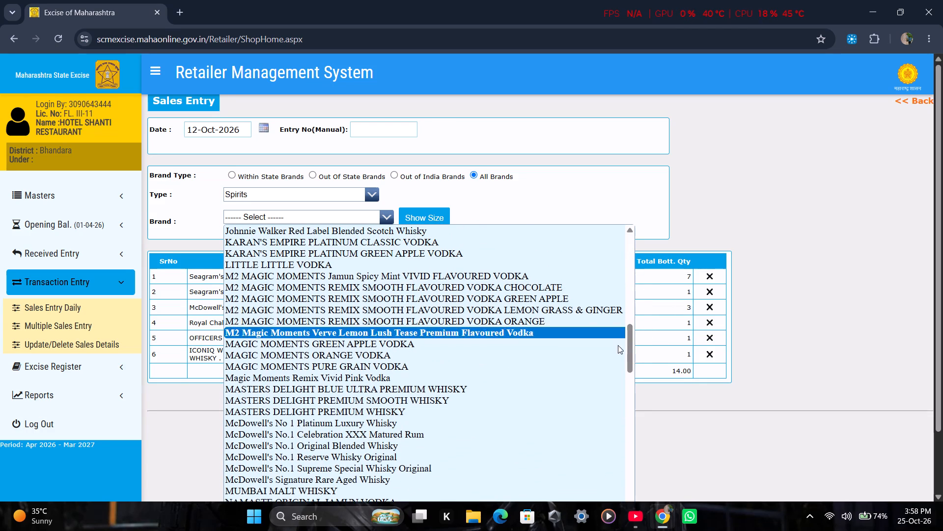
pyautogui.click(601, 364)
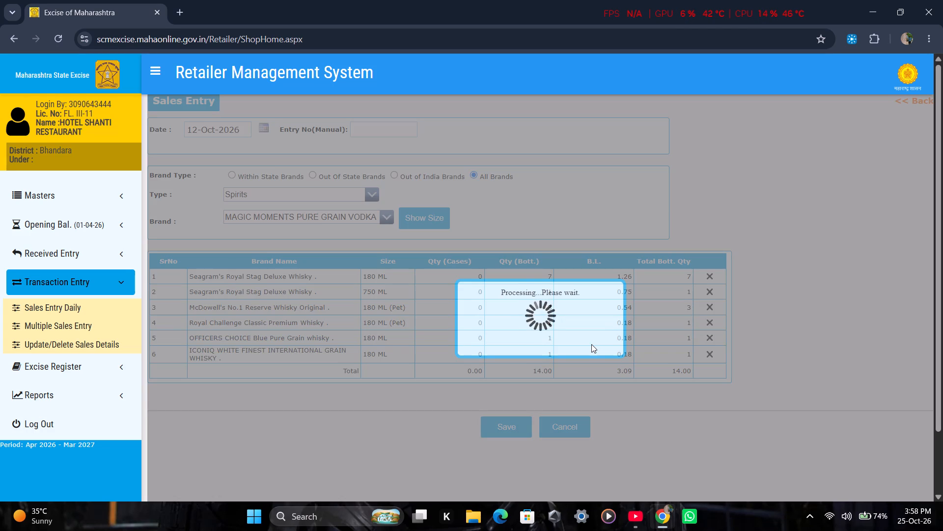
pyautogui.click(447, 215)
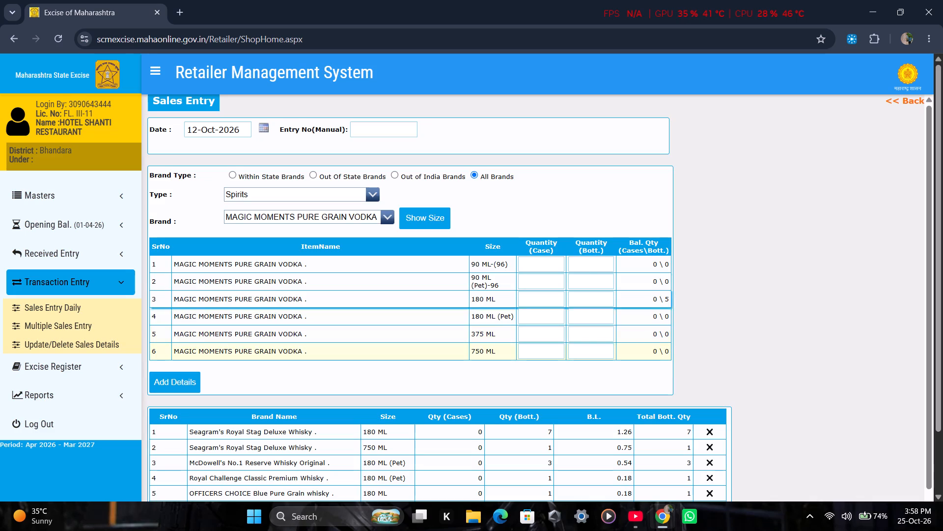
pyautogui.click(591, 305)
pyautogui.press('1')
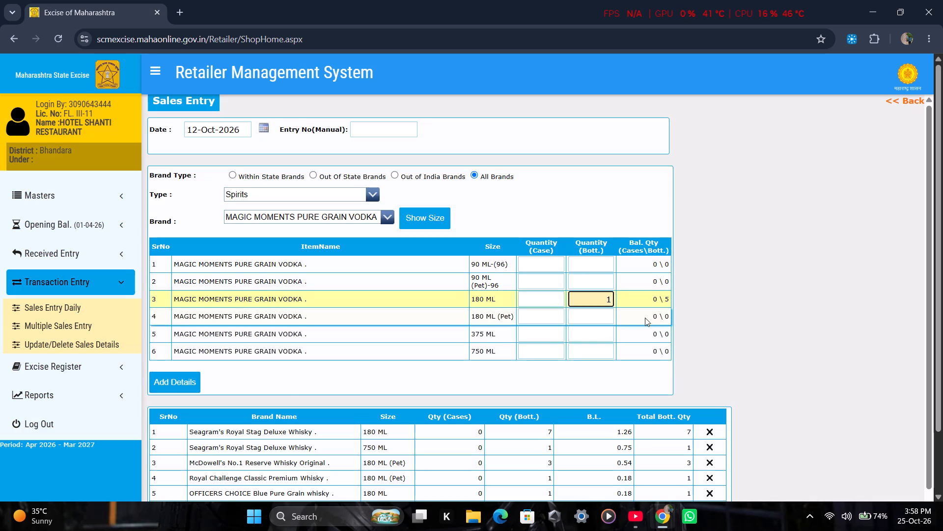
pyautogui.click(175, 376)
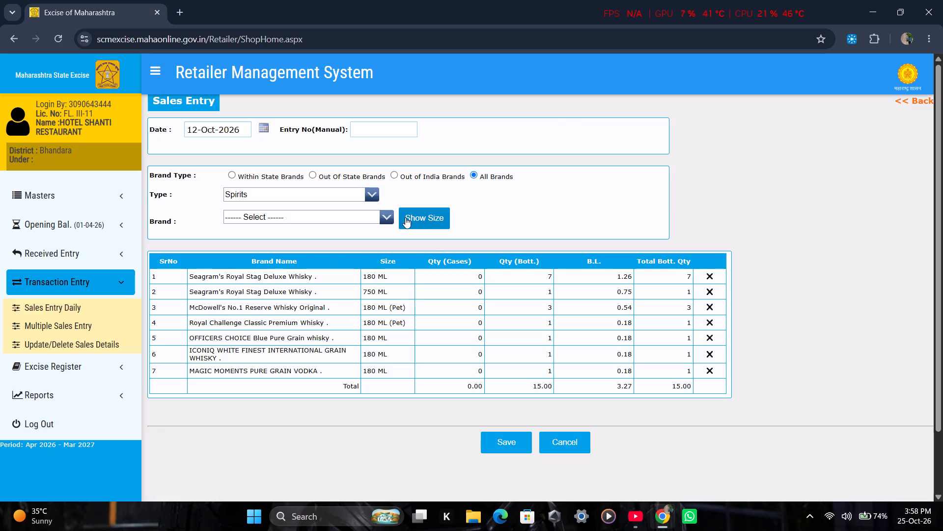
# Add Seagram's Imperial Blue Superior Grain Whisky to the sales entry with 2 bottles of 180 ML.
pyautogui.click(387, 211)
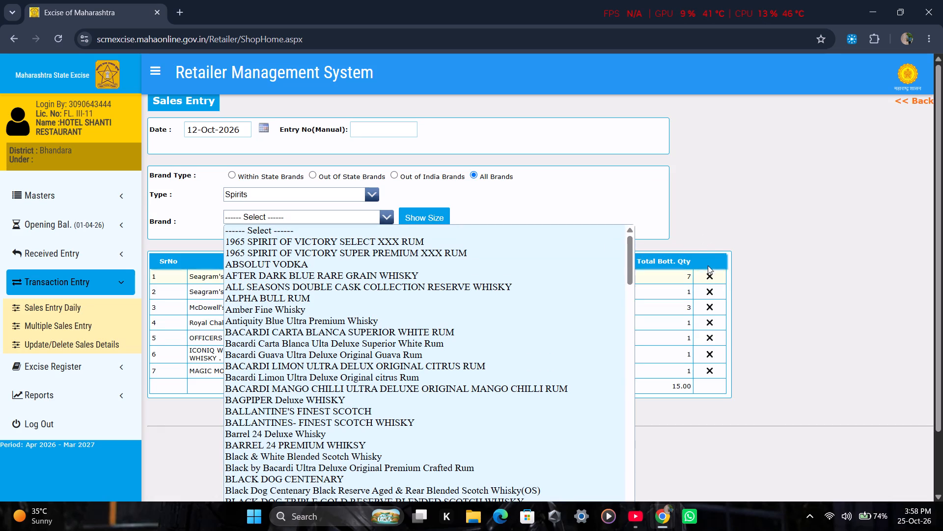
pyautogui.moveTo(631, 264); pyautogui.dragTo(651, 355)
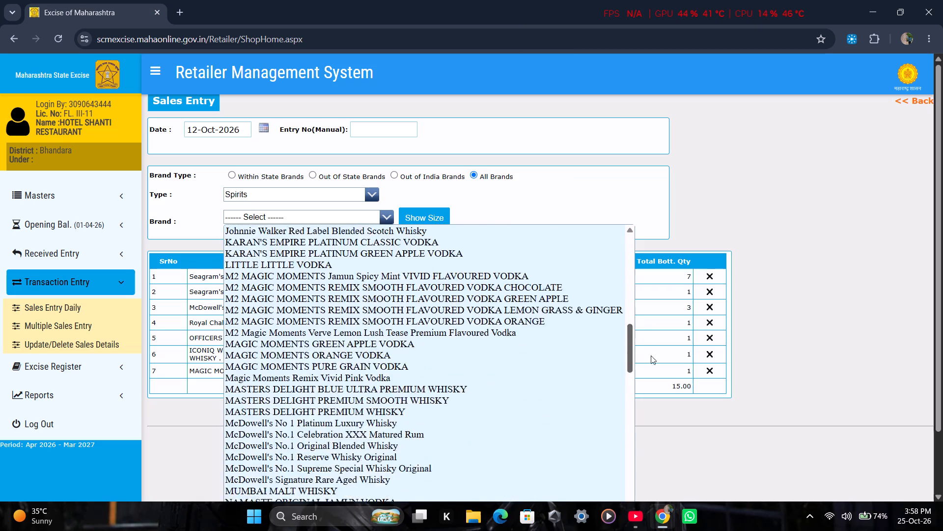
pyautogui.moveTo(651, 355); pyautogui.dragTo(653, 377)
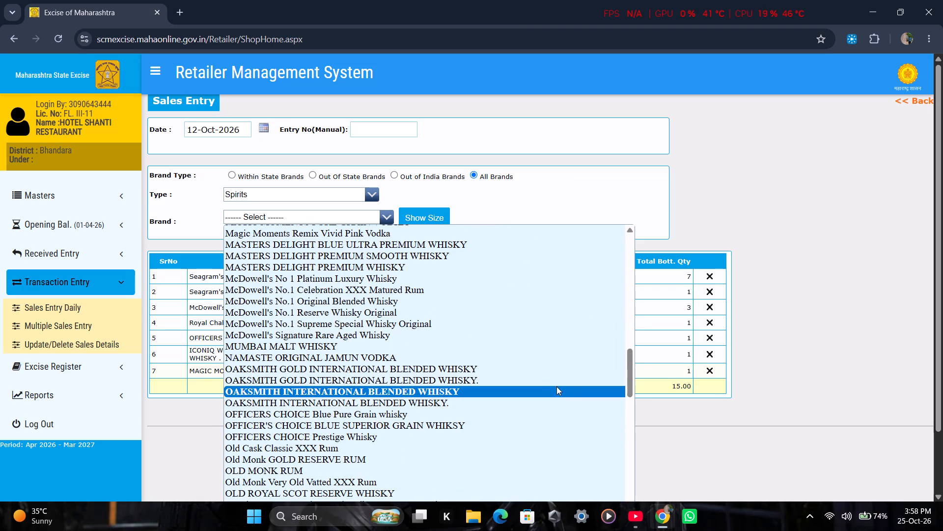
pyautogui.scroll(-4, 491, 389)
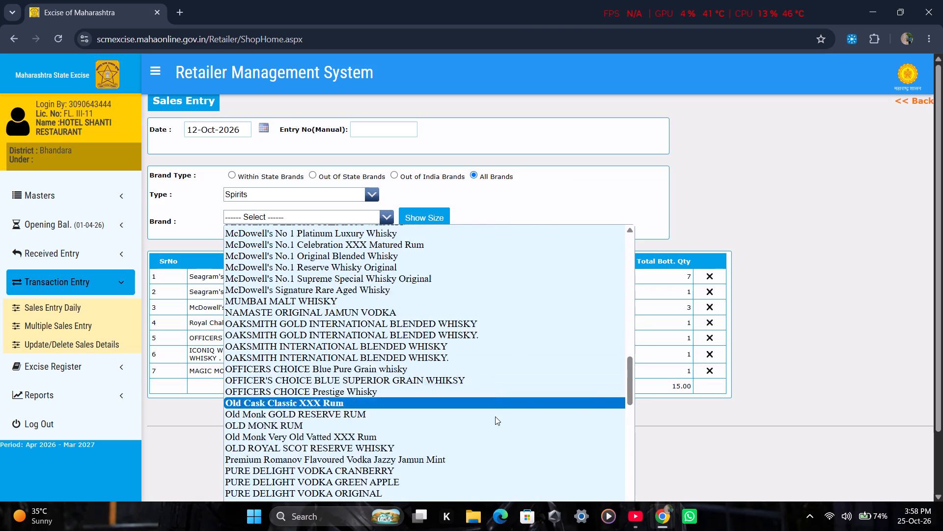
pyautogui.scroll(-16, 495, 416)
pyautogui.scroll(-7, 500, 430)
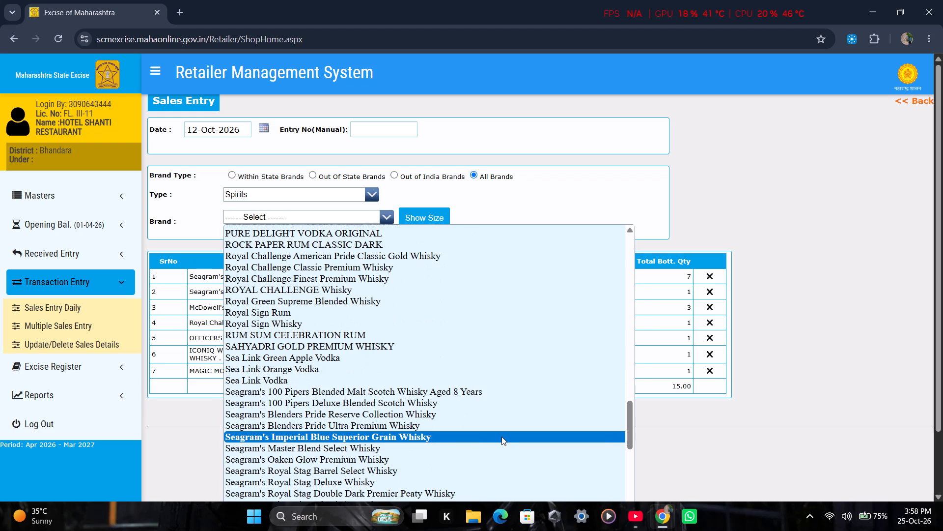
pyautogui.click(502, 437)
pyautogui.click(432, 214)
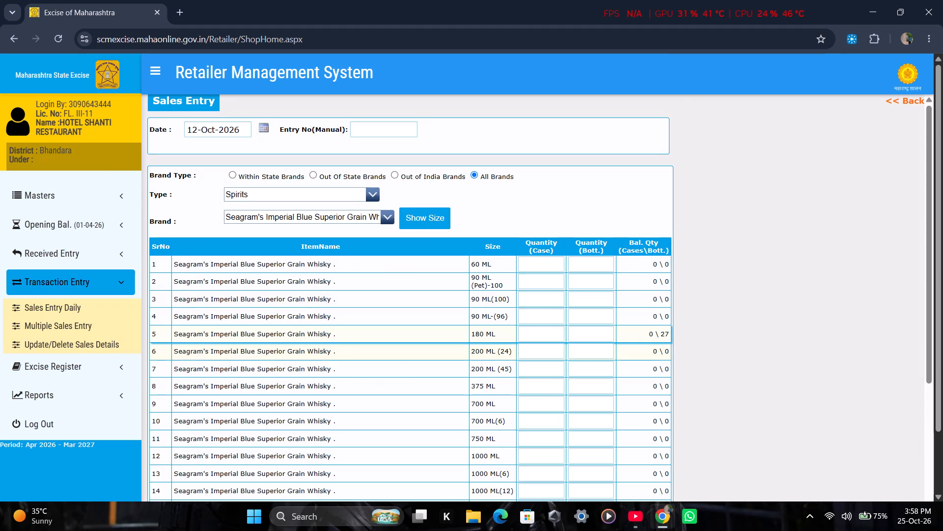
pyautogui.click(591, 338)
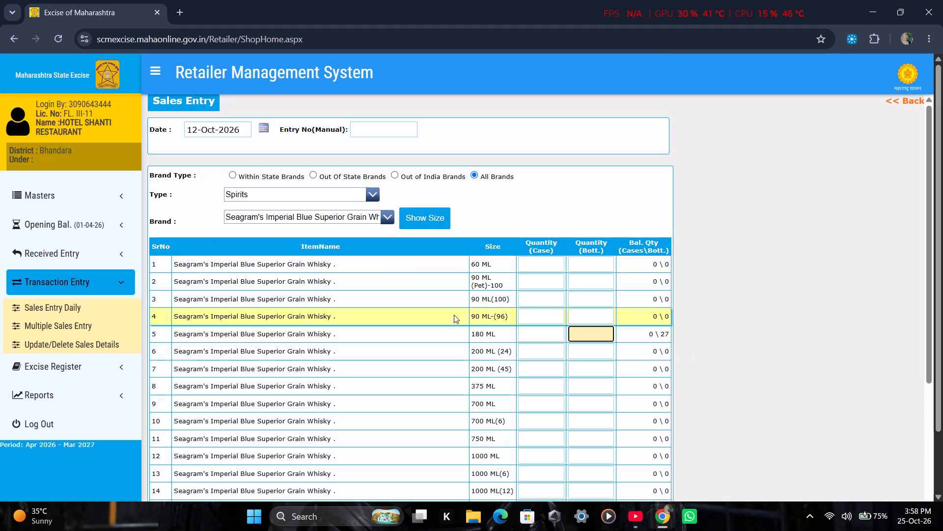
pyautogui.press('2')
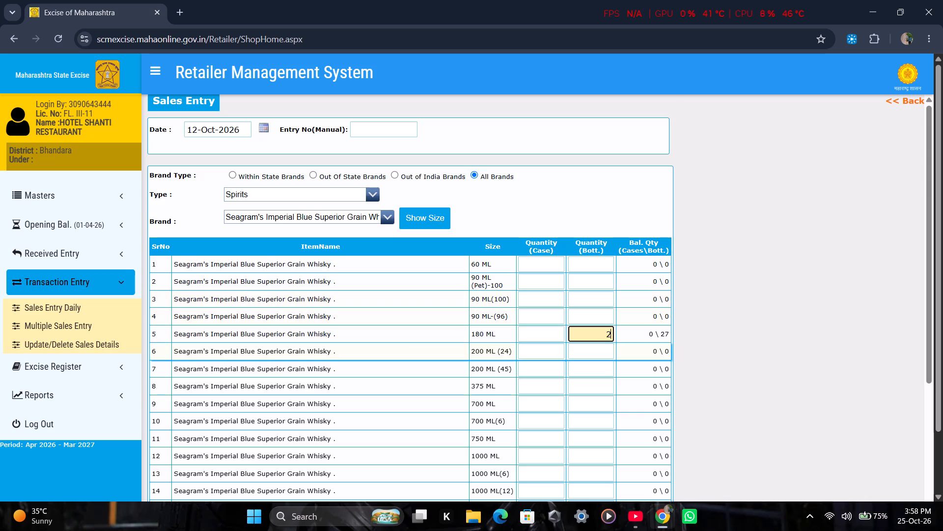
pyautogui.scroll(-1, 520, 346)
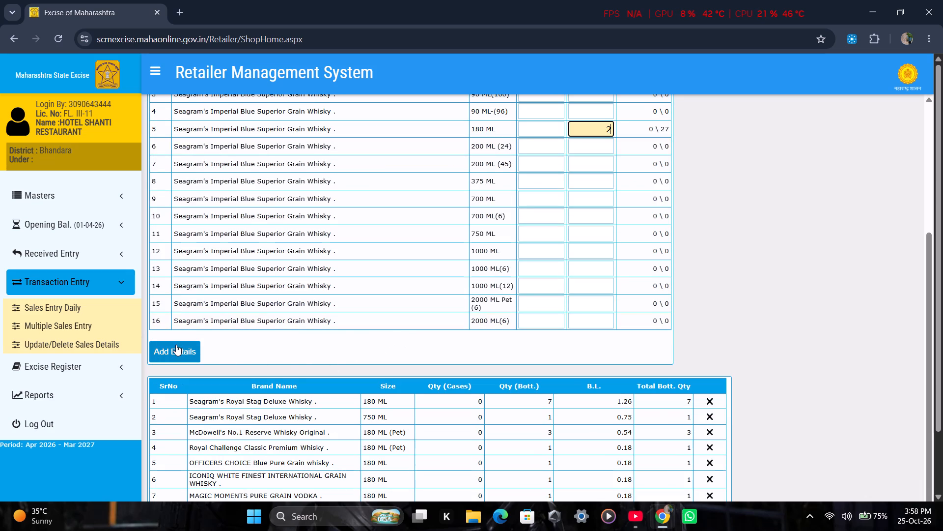
pyautogui.click(176, 345)
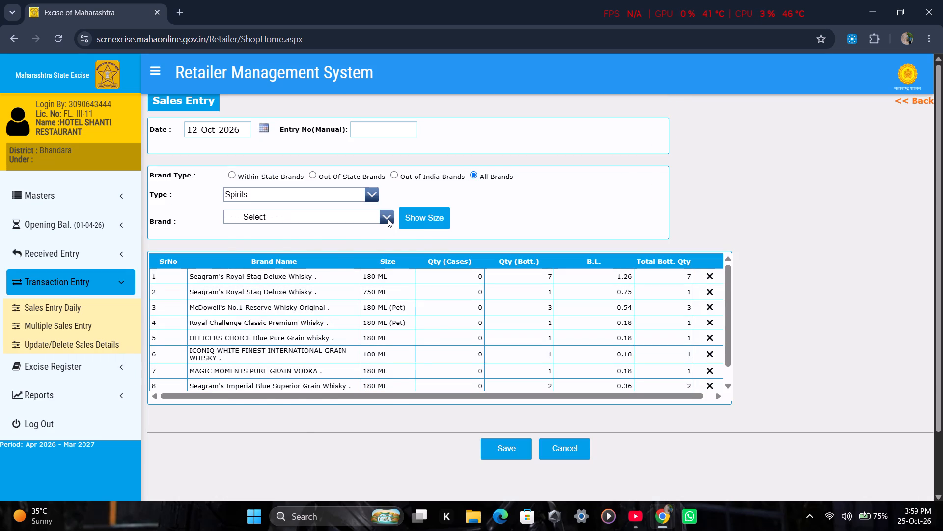
# Select Grand Master's Melon Platinum Vodka, show its sizes and open the 180 ML bottle quantity for entry.
pyautogui.click(388, 219)
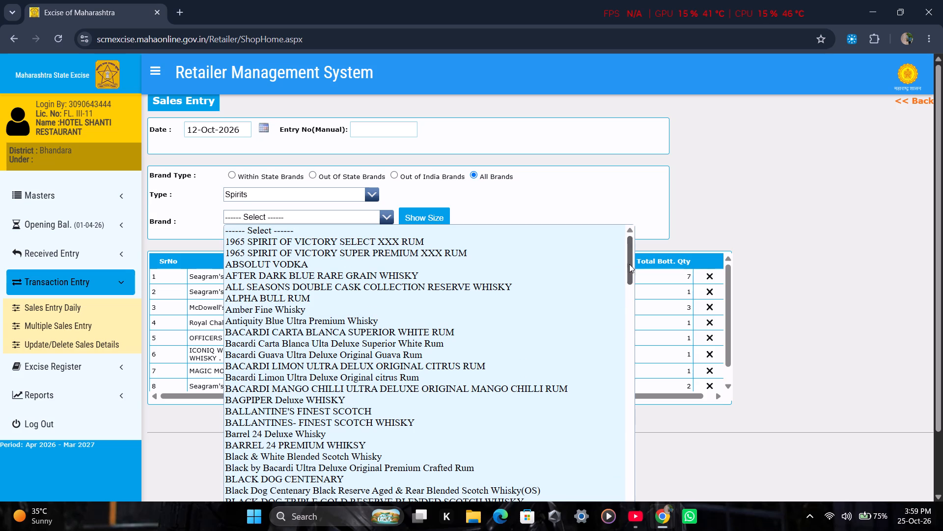
pyautogui.moveTo(629, 264); pyautogui.dragTo(666, 517)
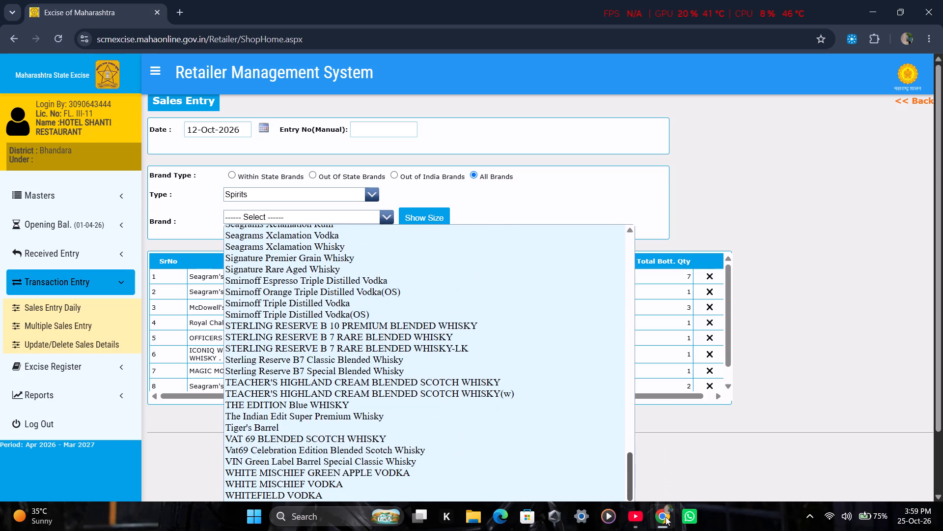
pyautogui.moveTo(666, 517); pyautogui.dragTo(653, 464)
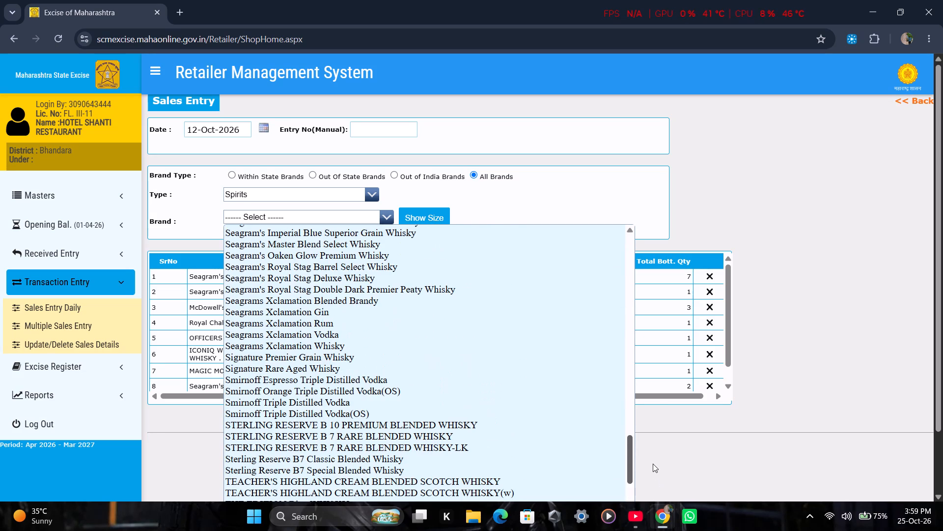
pyautogui.moveTo(653, 464); pyautogui.dragTo(656, 516)
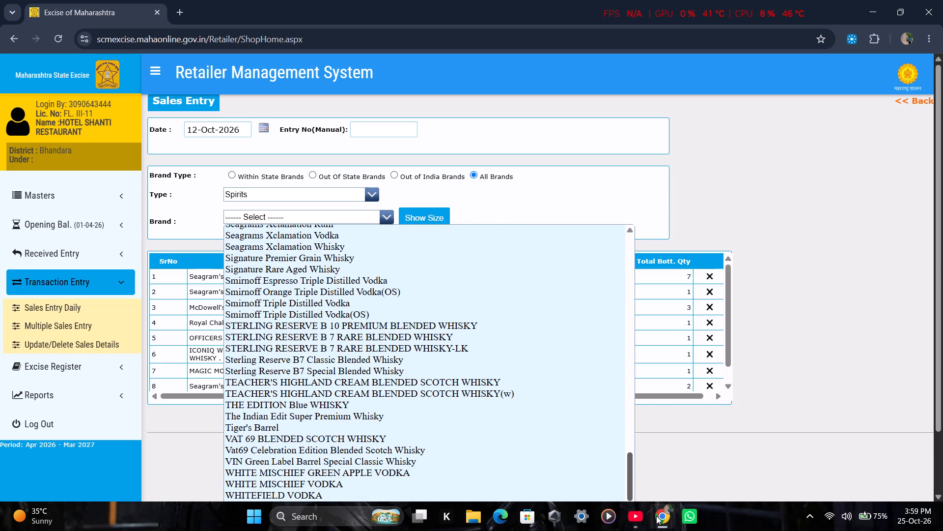
pyautogui.moveTo(656, 516); pyautogui.dragTo(644, 457)
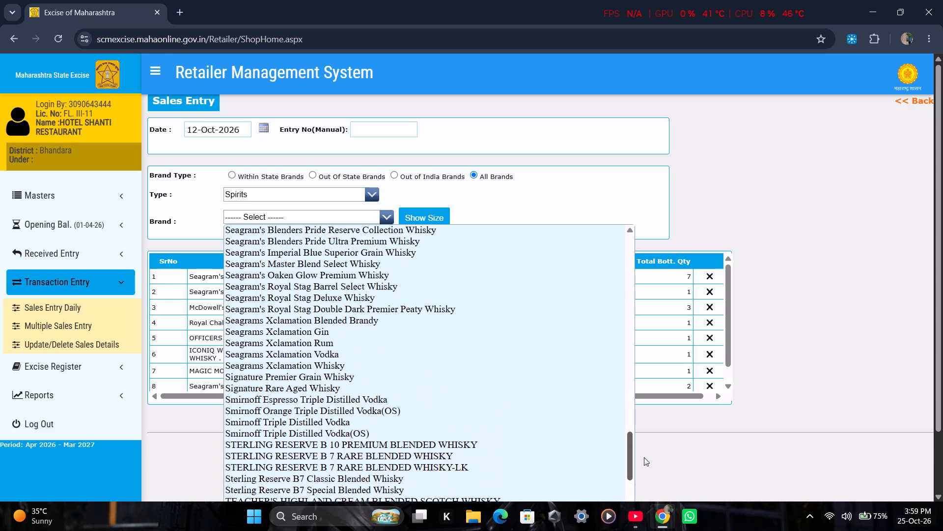
pyautogui.moveTo(644, 457); pyautogui.dragTo(637, 405)
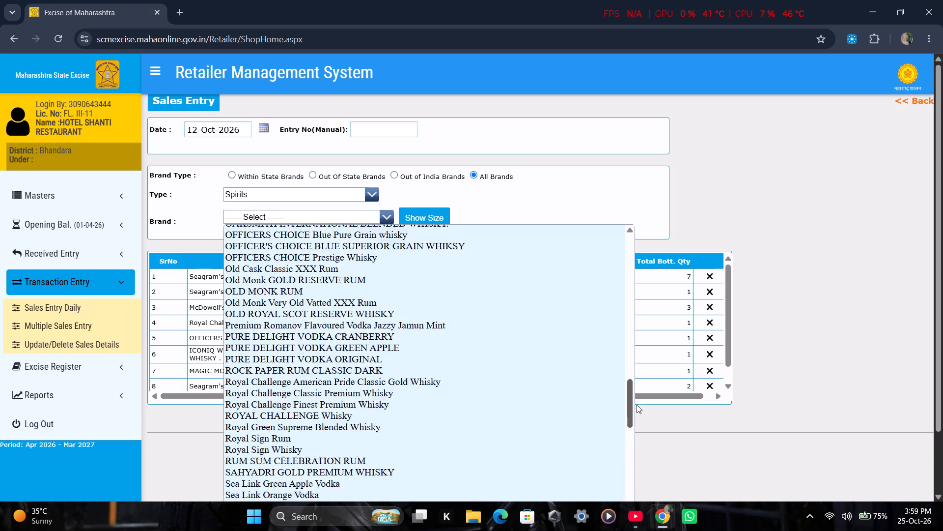
pyautogui.moveTo(637, 405); pyautogui.dragTo(632, 324)
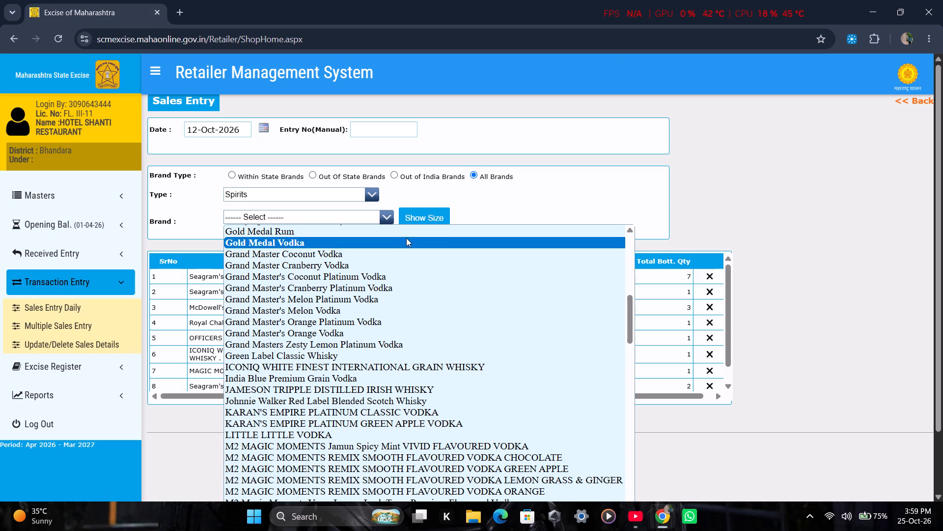
pyautogui.click(399, 303)
pyautogui.click(437, 213)
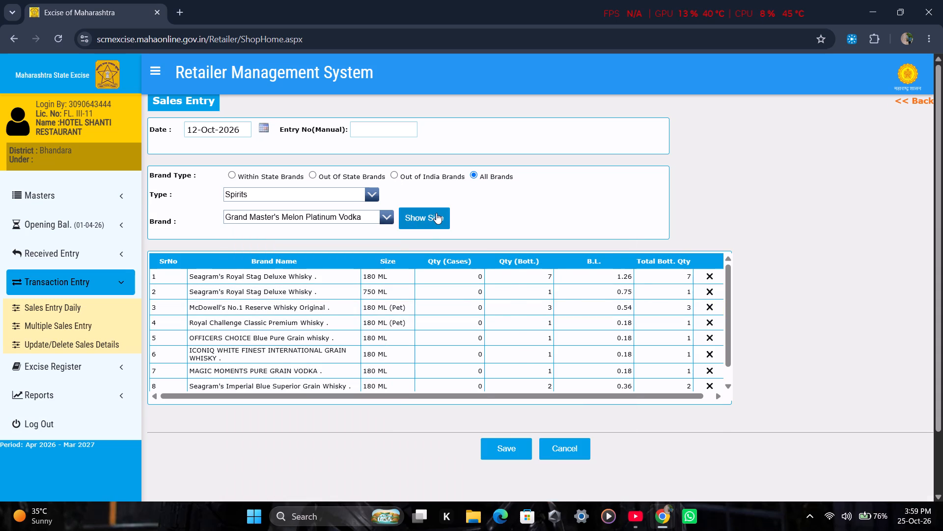
pyautogui.click(609, 305)
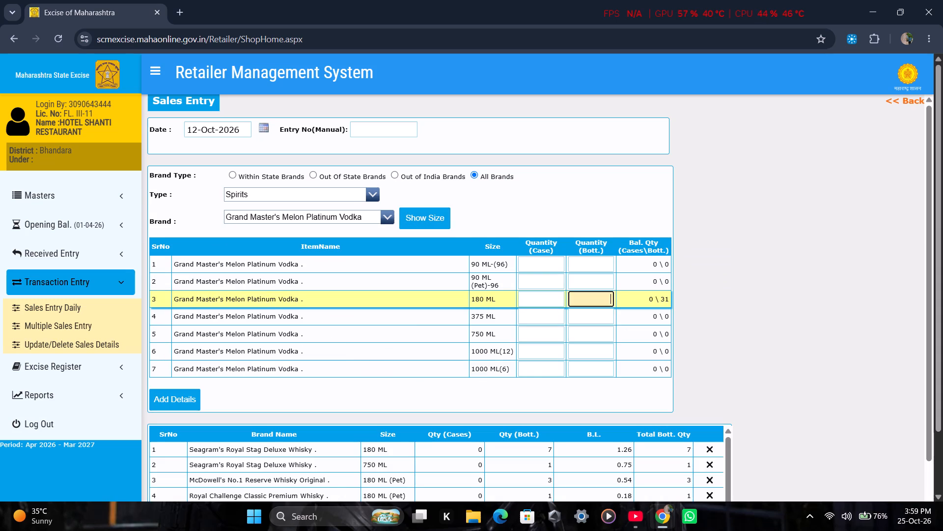
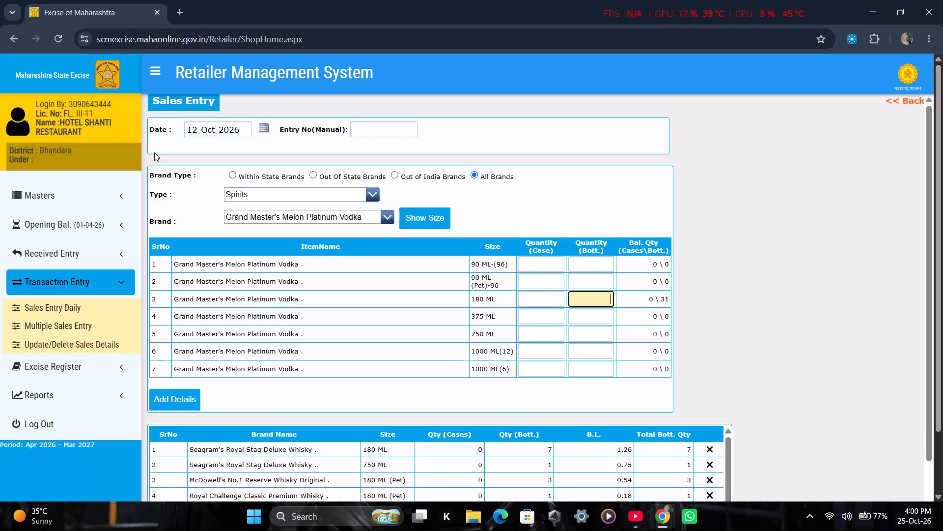
# Set the 180 ML quantity of Grand Master's Melon Platinum Vodka to 2 bottles and add it to the sales entry.
pyautogui.press('2')
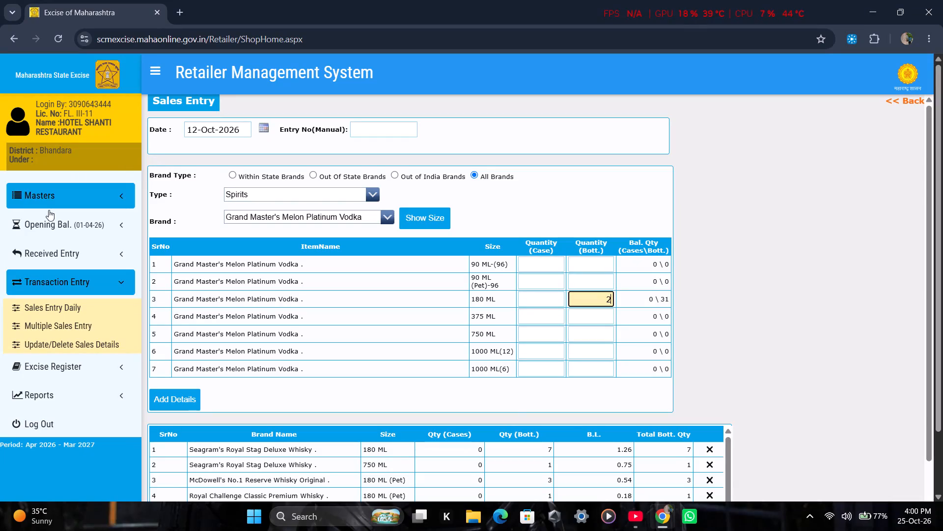
pyautogui.click(174, 399)
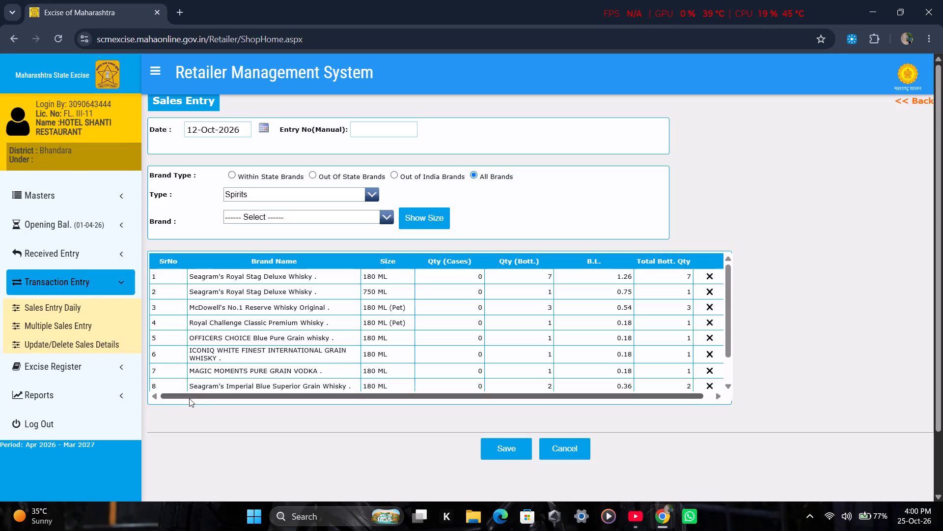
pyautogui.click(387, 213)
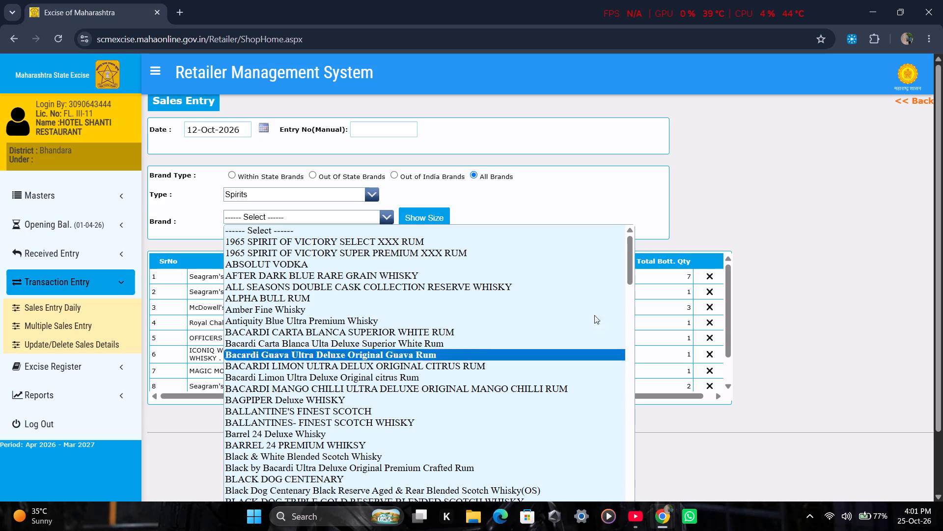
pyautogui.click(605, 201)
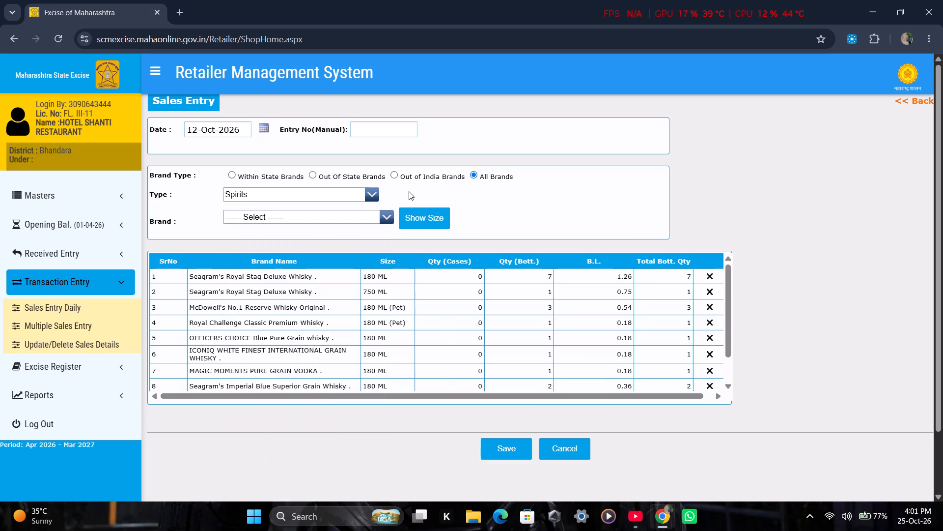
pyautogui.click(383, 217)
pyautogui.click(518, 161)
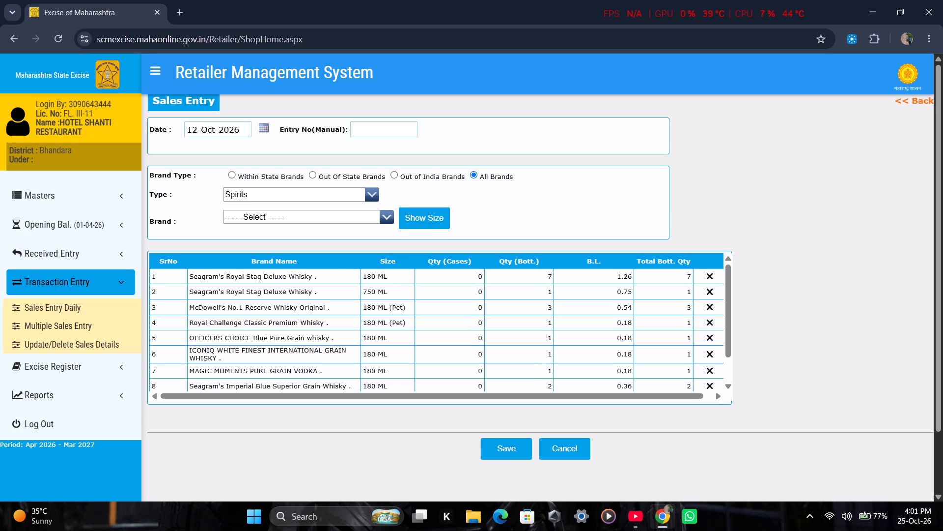
# Add OLD ROYAL SCOT RESERVE WHISKY to the sales entry with 2 bottles of 180 ML.
pyautogui.click(389, 214)
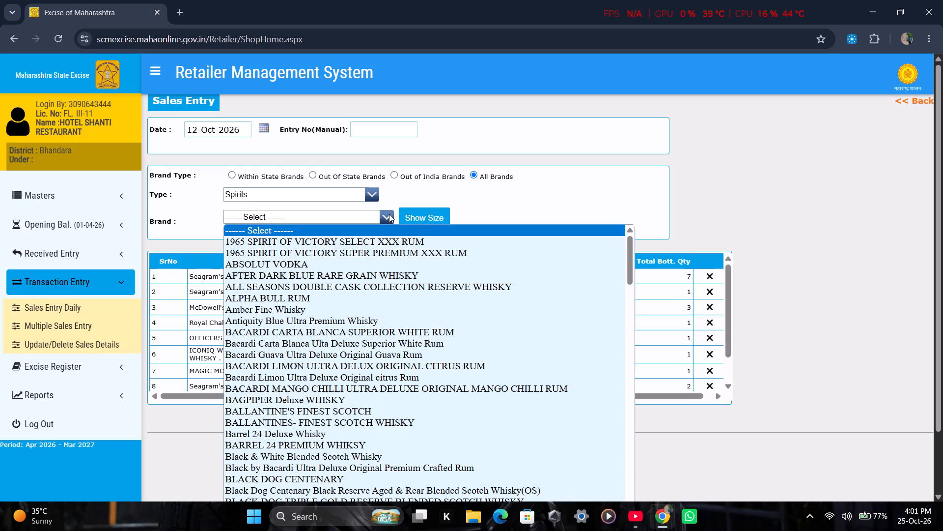
pyautogui.moveTo(634, 270); pyautogui.dragTo(632, 397)
pyautogui.click(596, 413)
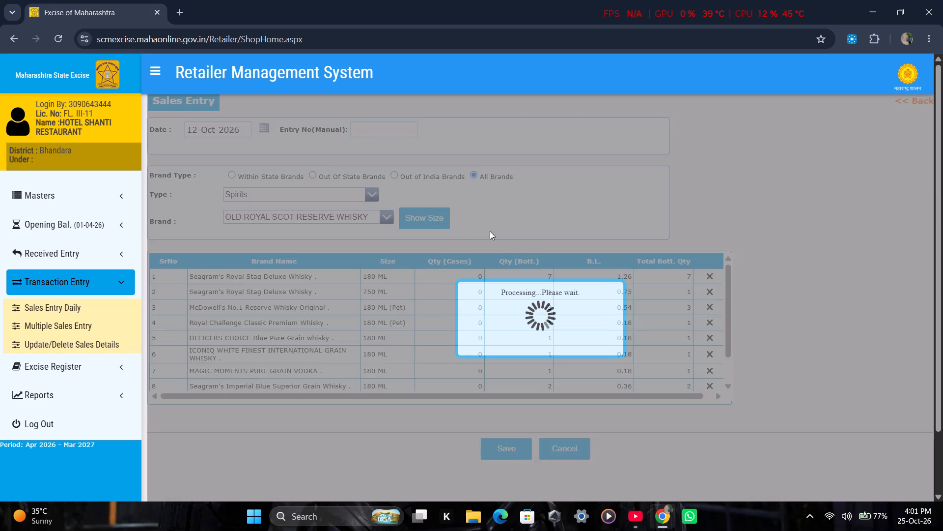
pyautogui.click(431, 222)
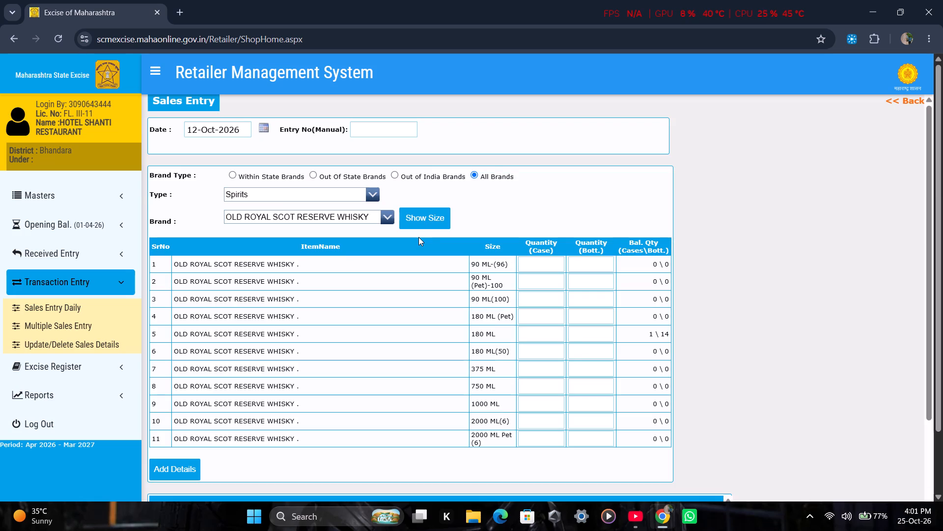
pyautogui.click(597, 334)
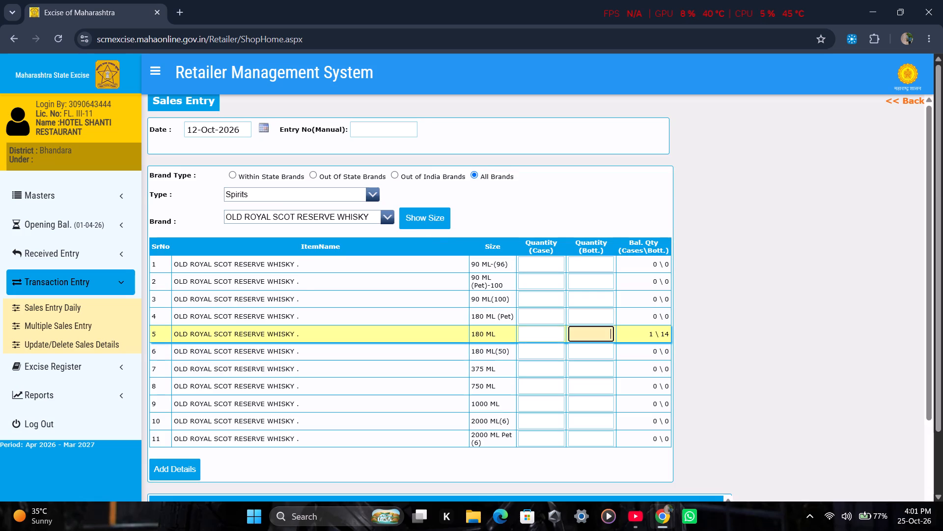
pyautogui.press('2')
pyautogui.click(165, 468)
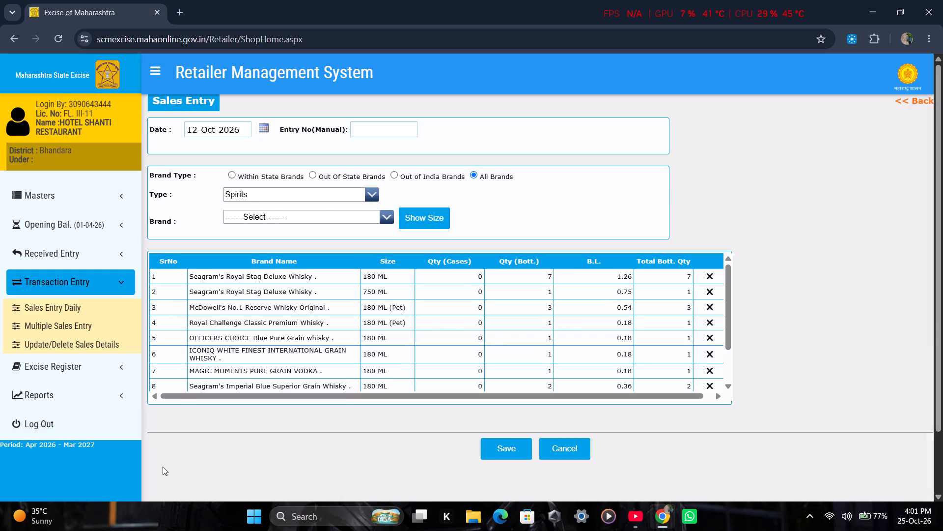
# Add MASTERS DELIGHT PREMIUM SMOOTH WHISKY to the sales entry with 1 bottle of 180 ML.
pyautogui.click(389, 218)
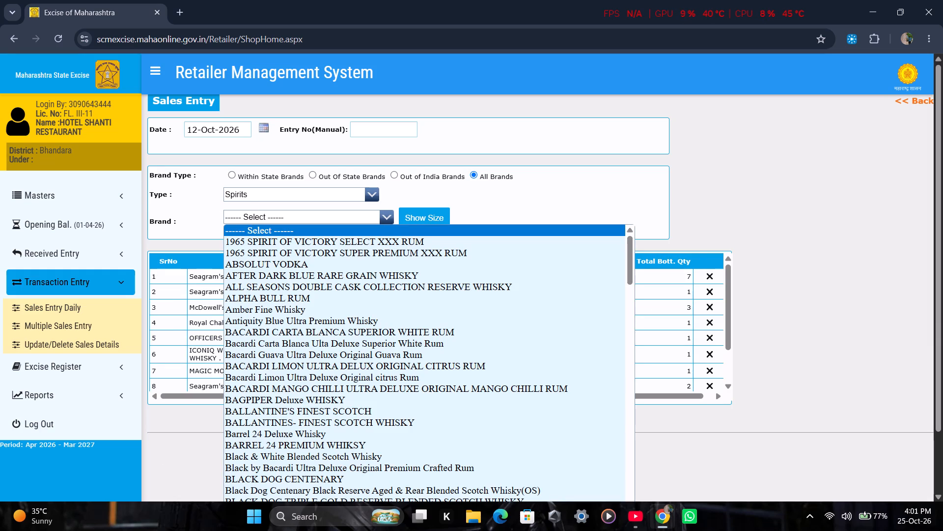
pyautogui.moveTo(634, 249); pyautogui.dragTo(645, 360)
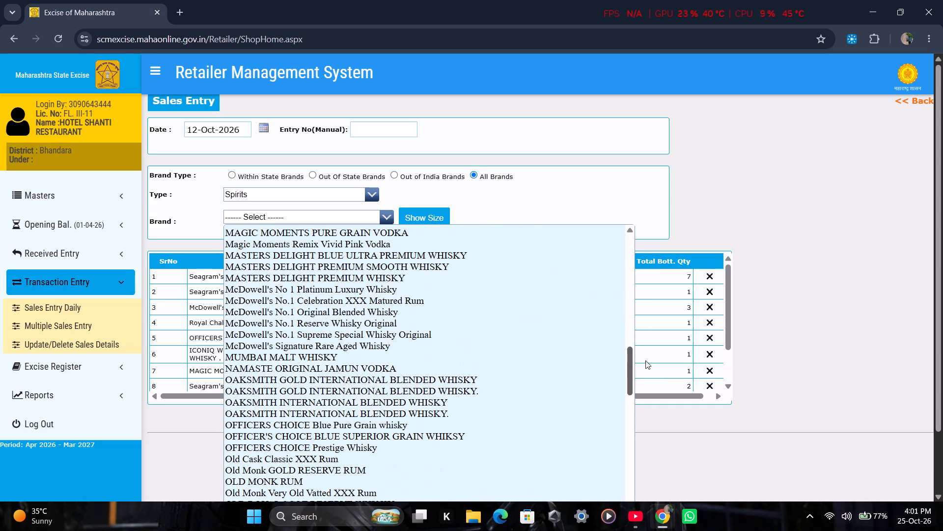
pyautogui.moveTo(645, 360); pyautogui.dragTo(642, 357)
pyautogui.click(549, 288)
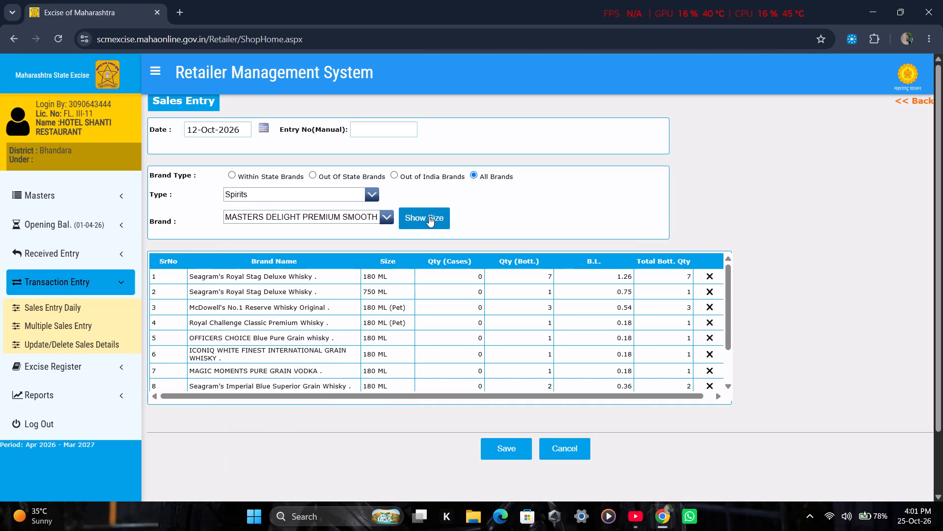
pyautogui.click(429, 217)
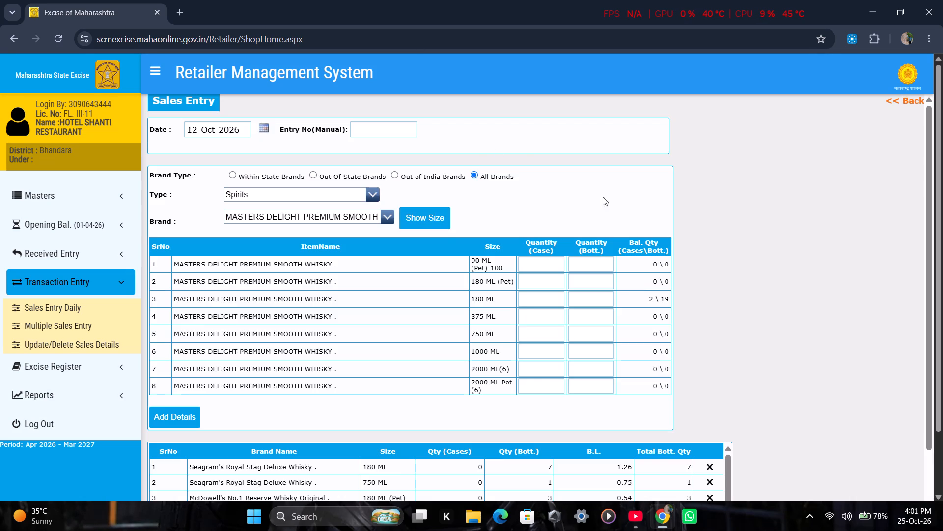
pyautogui.click(595, 302)
pyautogui.press('1')
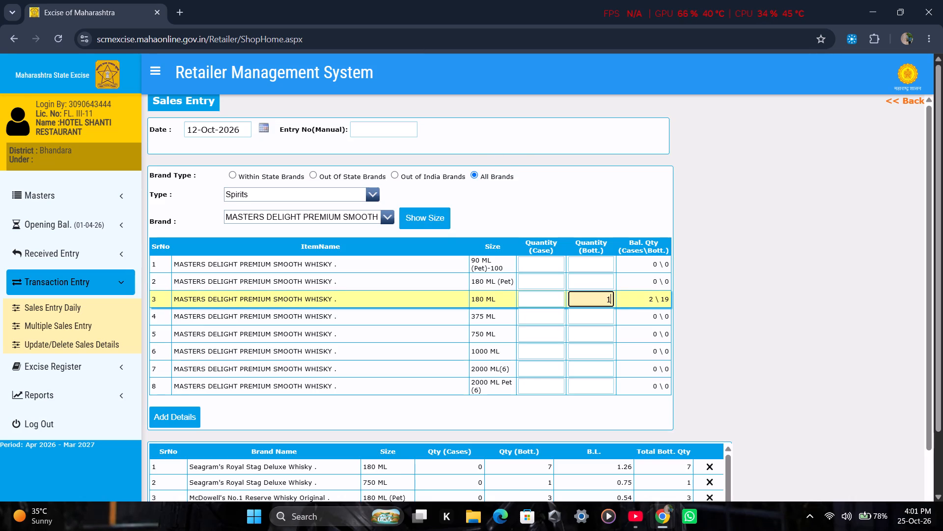
pyautogui.click(166, 423)
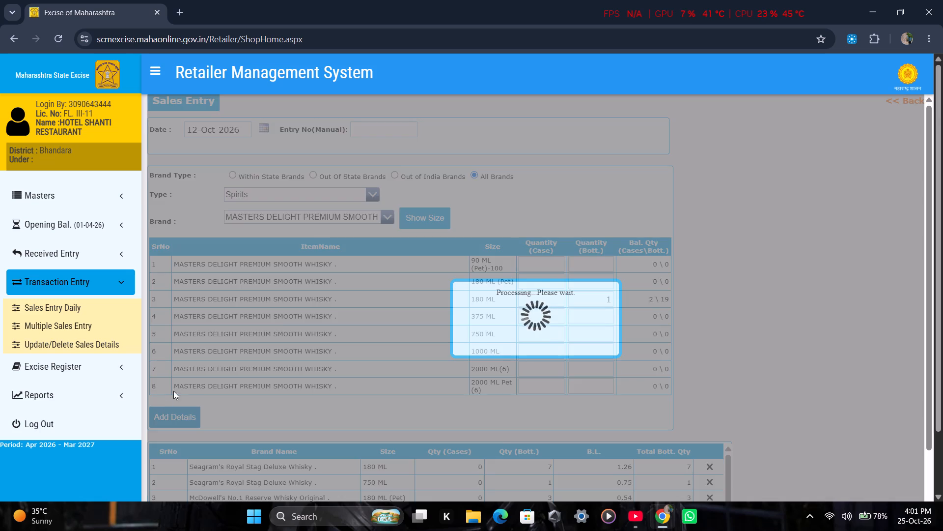
# Add SAHYADRI GOLD PREMIUM WHISKY to the sales entry with 3 bottles of 180 ML.
pyautogui.click(383, 212)
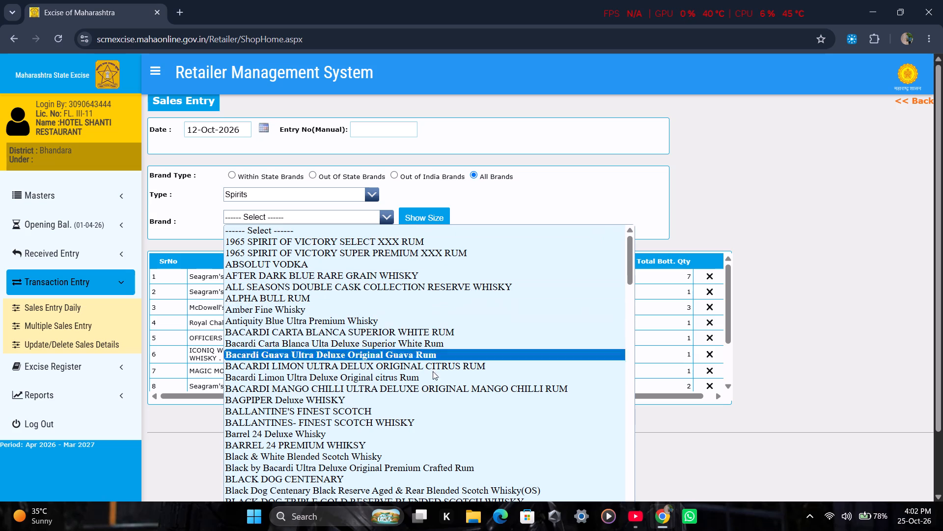
pyautogui.moveTo(628, 256); pyautogui.dragTo(646, 482)
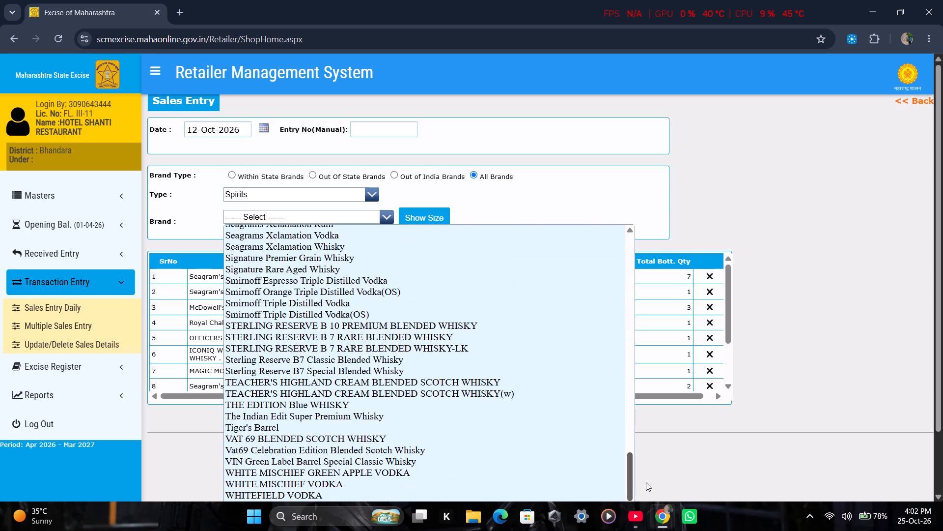
pyautogui.moveTo(646, 482); pyautogui.dragTo(642, 475)
pyautogui.click(631, 392)
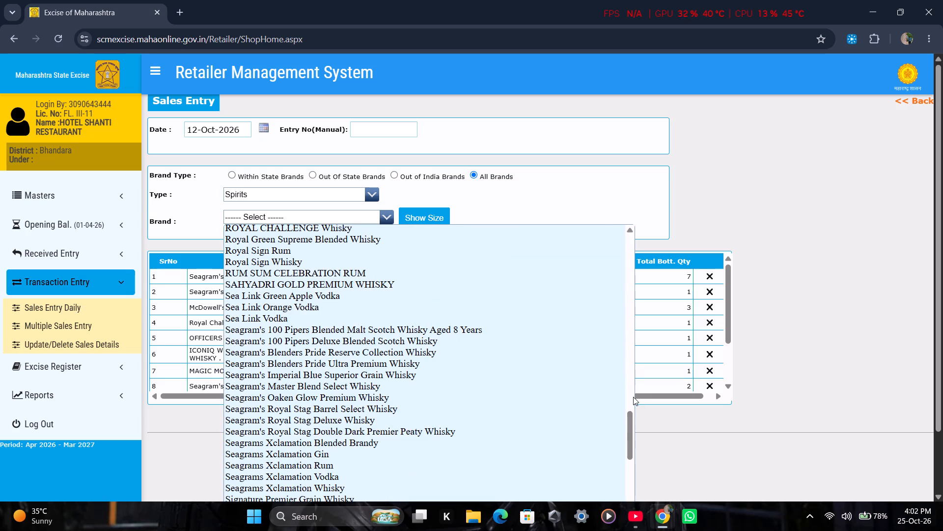
pyautogui.click(499, 294)
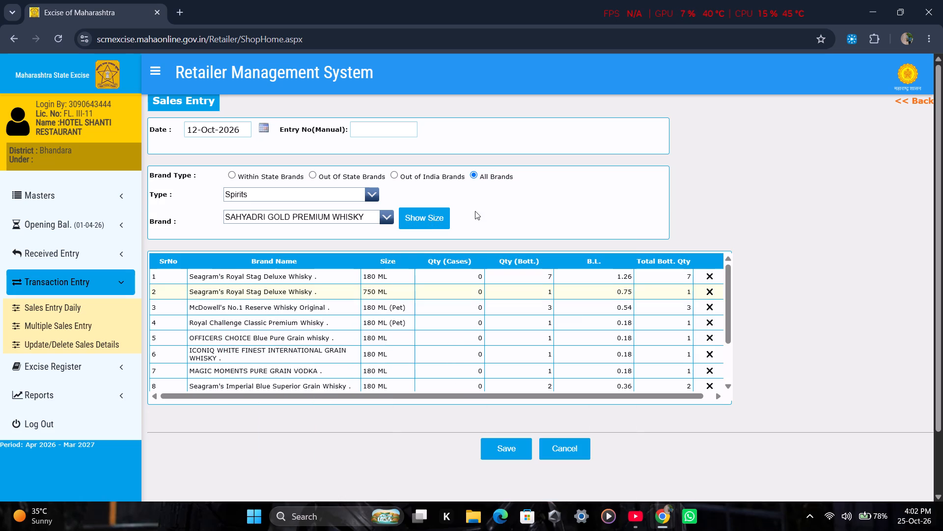
pyautogui.click(431, 219)
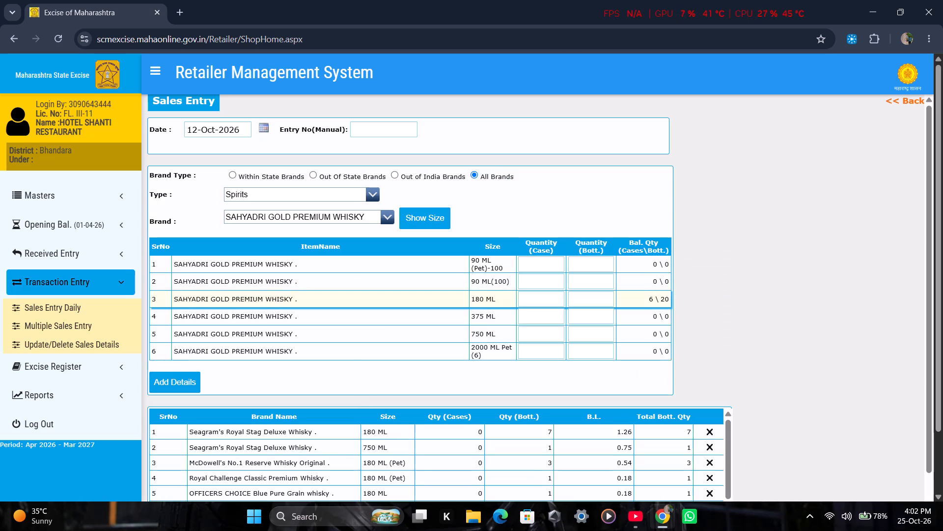
pyautogui.click(592, 297)
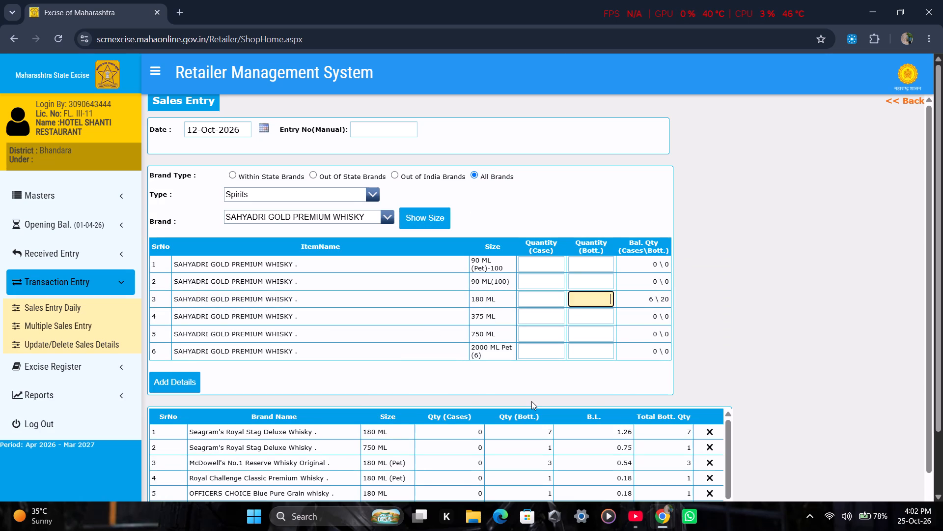
pyautogui.press('3')
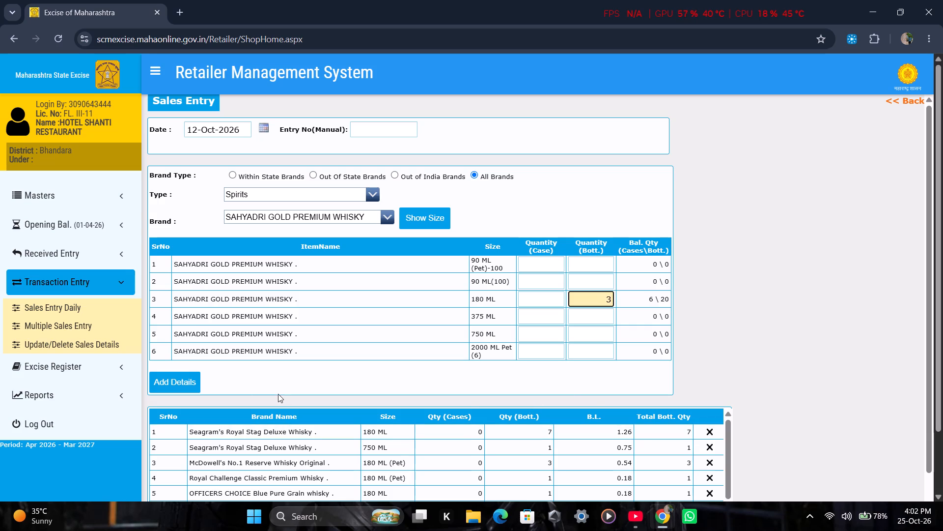
pyautogui.moveTo(170, 382); pyautogui.dragTo(158, 380)
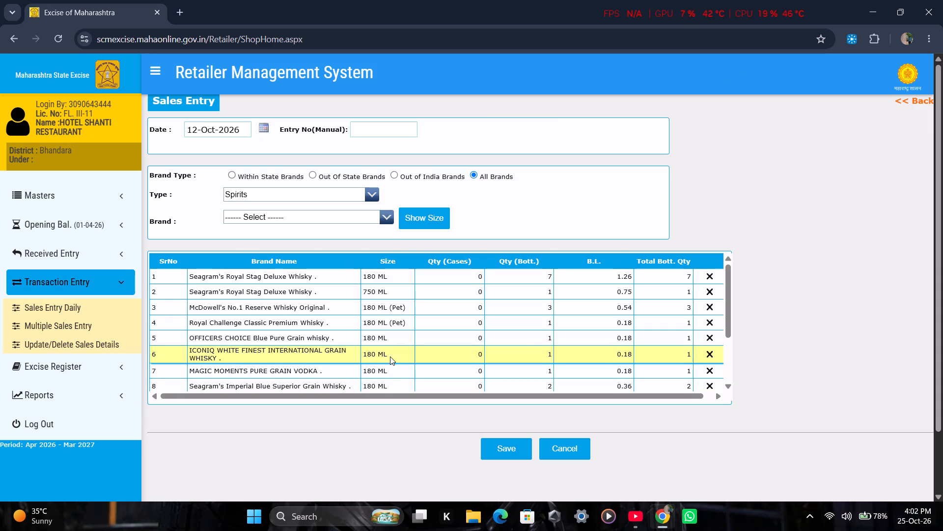
# Add PURE DELIGHT VODKA ORIGINAL to the sales entry with 2 bottles of 180 ML (Pet).
pyautogui.scroll(-5, 390, 356)
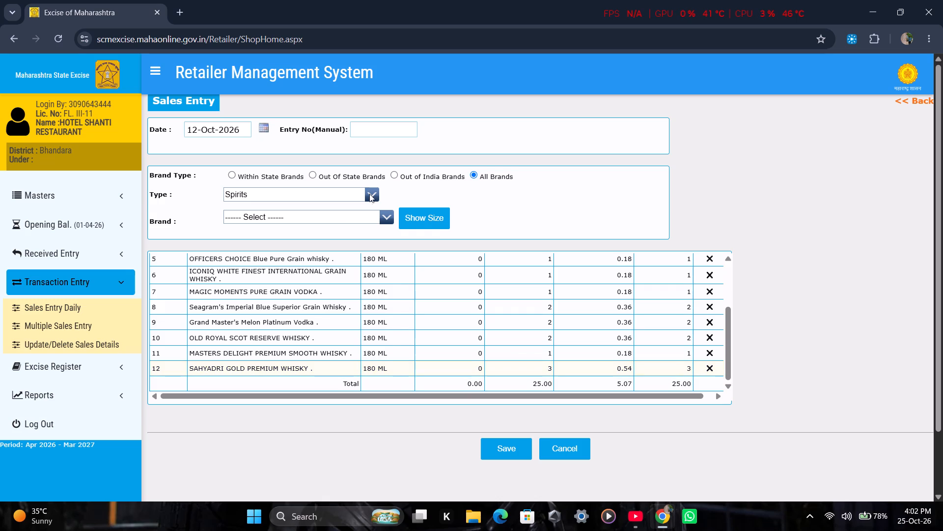
pyautogui.click(389, 215)
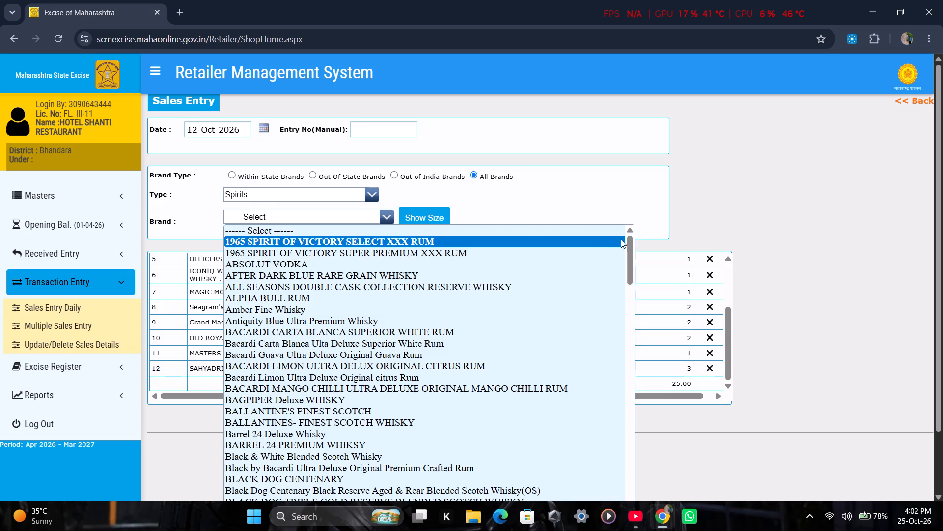
pyautogui.moveTo(632, 244); pyautogui.dragTo(610, 423)
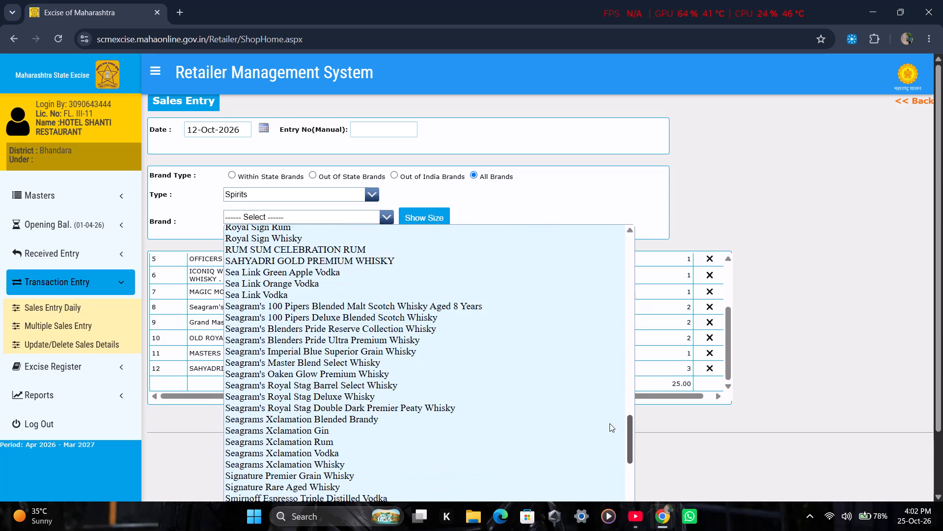
pyautogui.moveTo(610, 423); pyautogui.dragTo(610, 385)
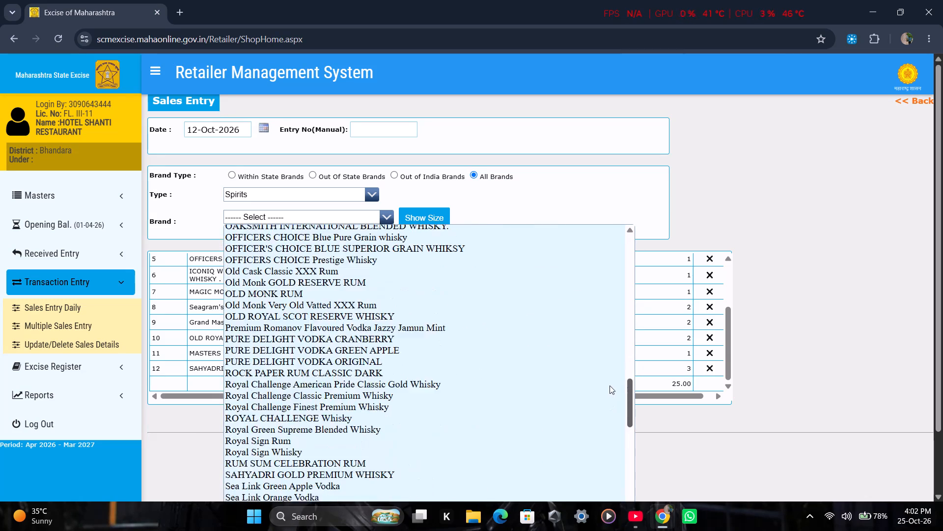
pyautogui.moveTo(610, 385); pyautogui.dragTo(611, 323)
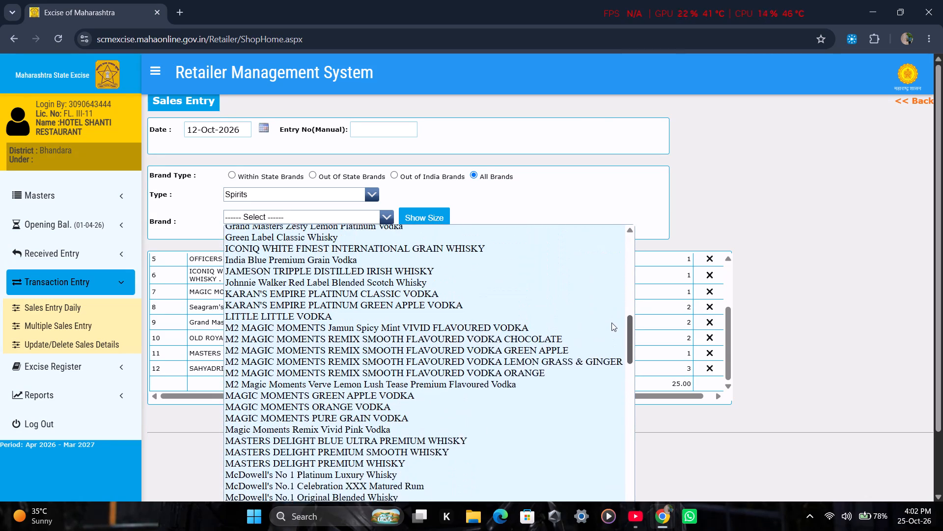
pyautogui.moveTo(611, 323); pyautogui.dragTo(613, 277)
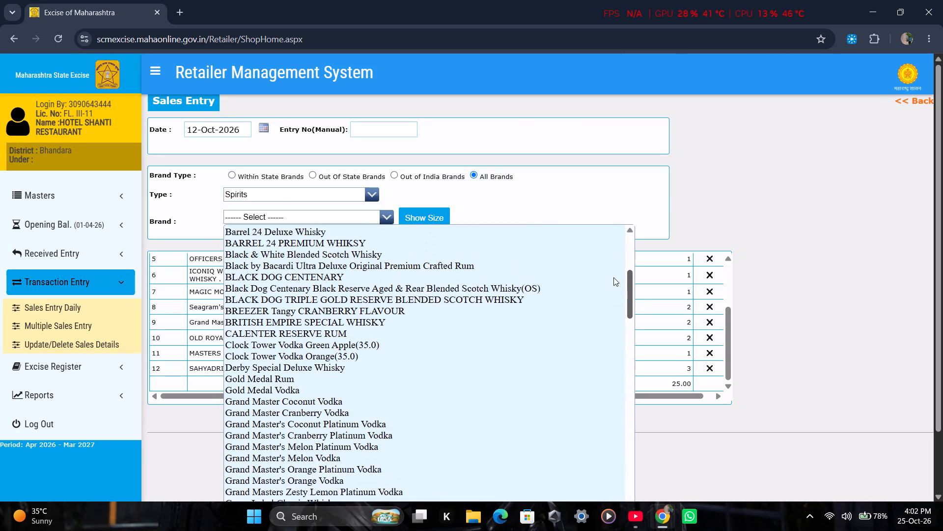
pyautogui.moveTo(613, 277); pyautogui.dragTo(614, 250)
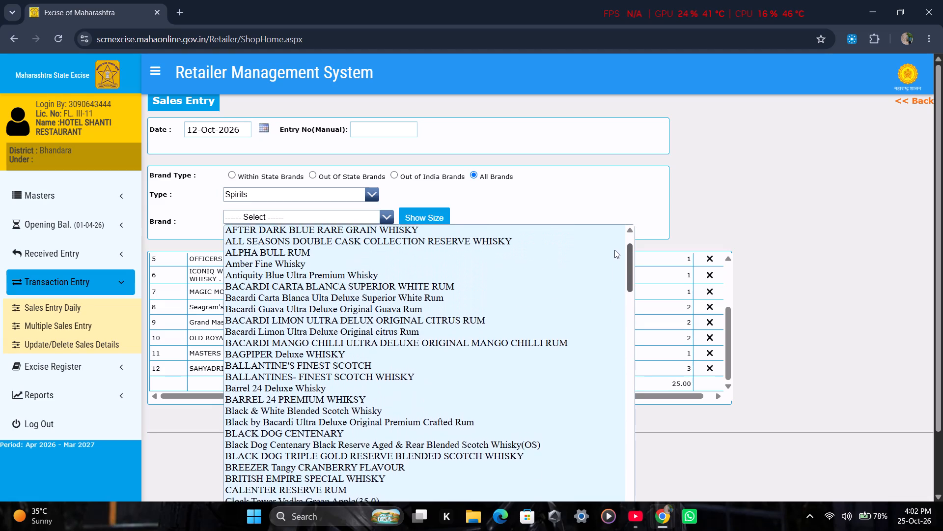
pyautogui.moveTo(614, 250); pyautogui.dragTo(616, 396)
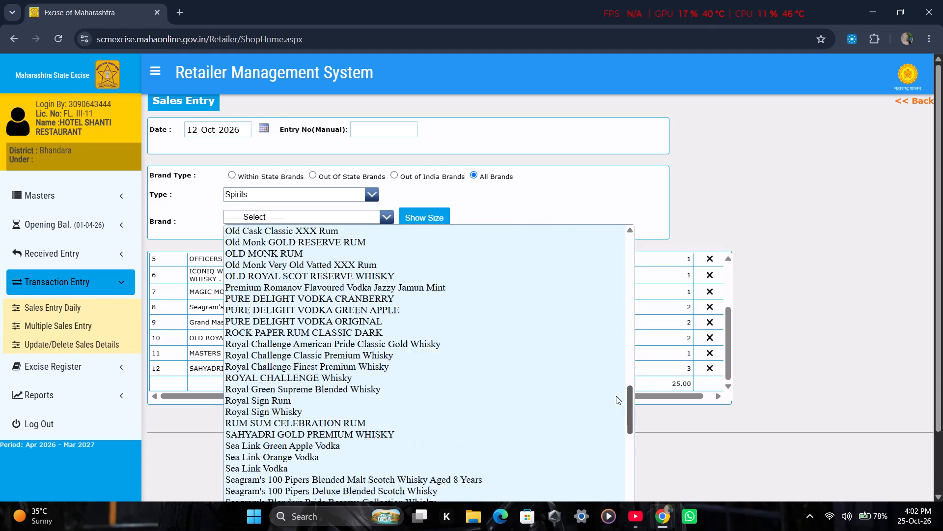
pyautogui.moveTo(616, 396); pyautogui.dragTo(614, 401)
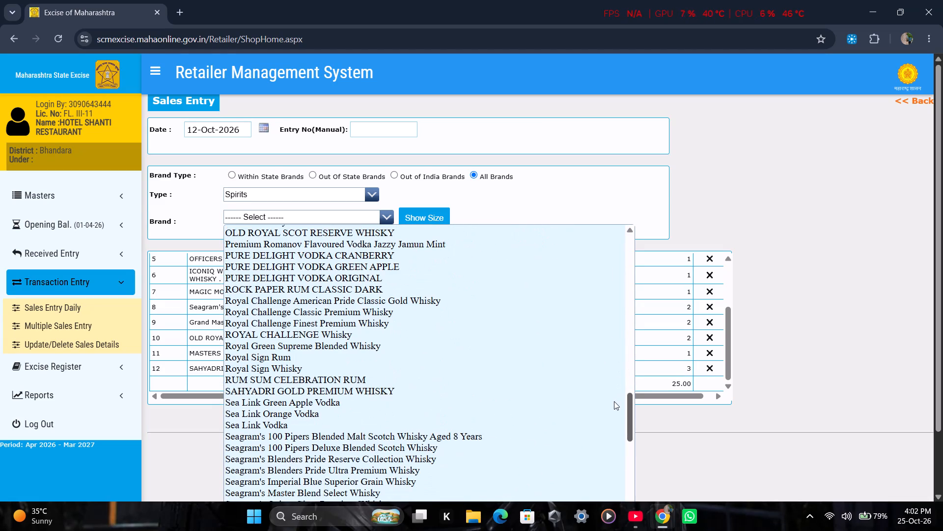
pyautogui.moveTo(614, 401); pyautogui.dragTo(611, 414)
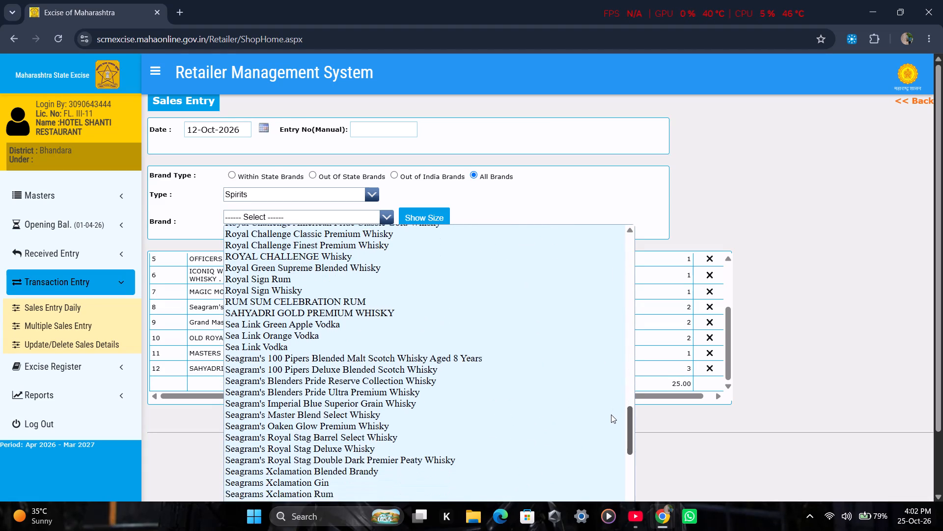
pyautogui.moveTo(611, 414); pyautogui.dragTo(594, 472)
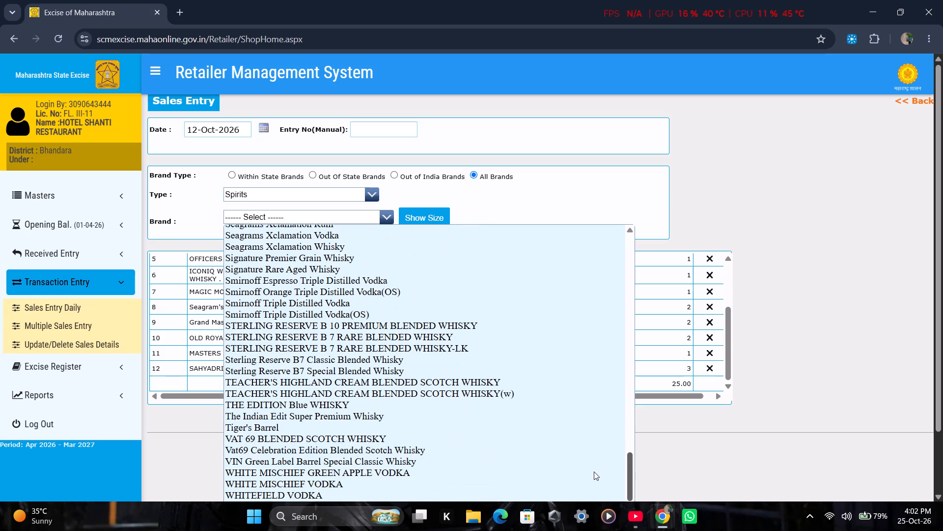
pyautogui.moveTo(594, 472); pyautogui.dragTo(589, 396)
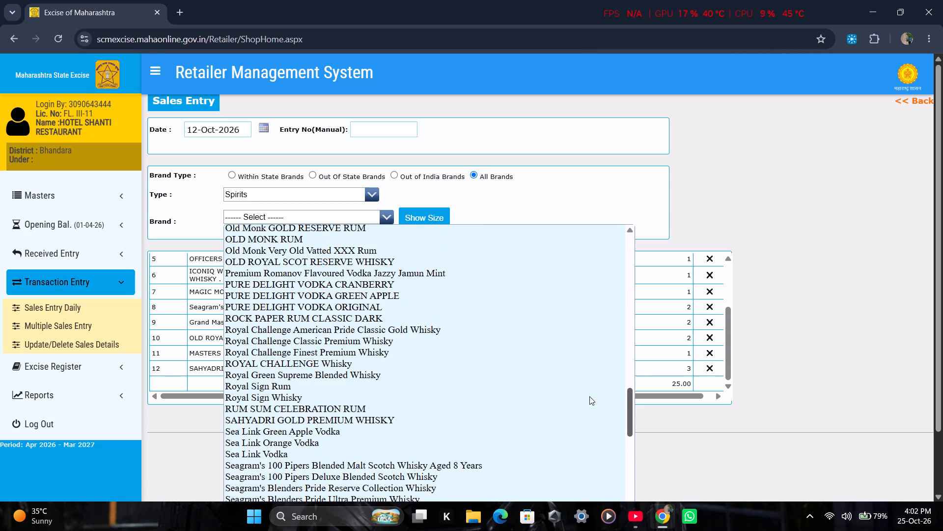
pyautogui.moveTo(589, 396); pyautogui.dragTo(589, 400)
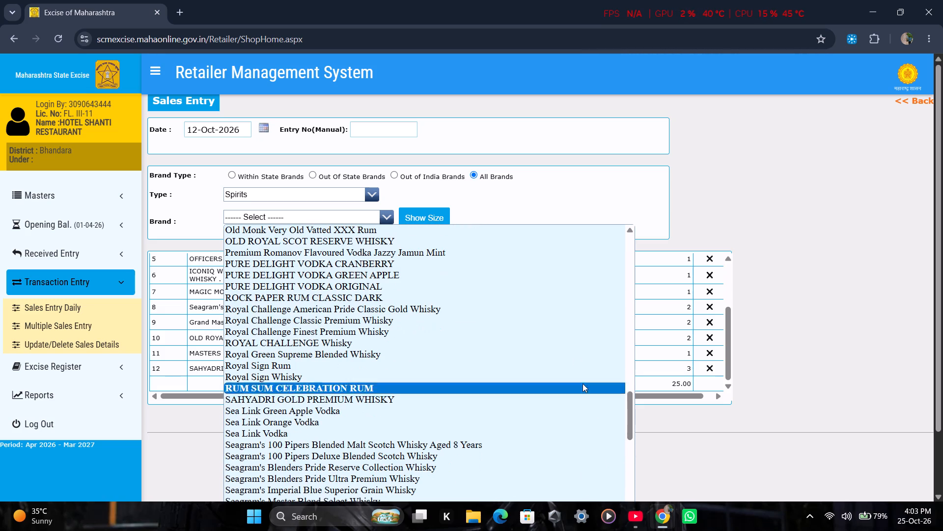
pyautogui.click(555, 287)
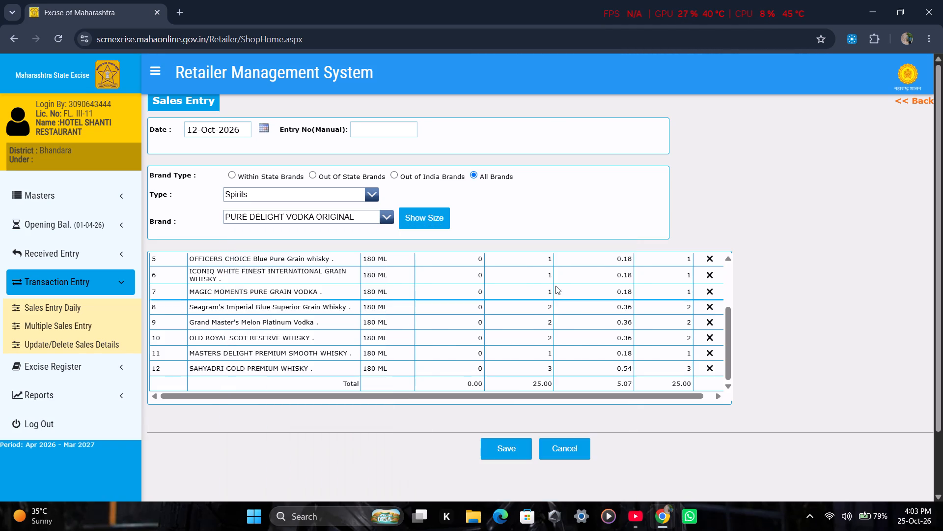
pyautogui.click(434, 222)
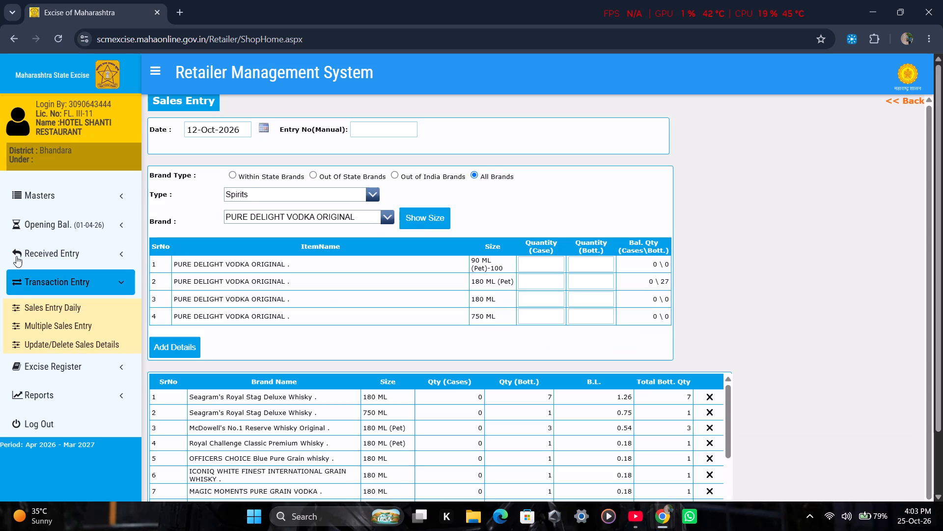
pyautogui.click(604, 278)
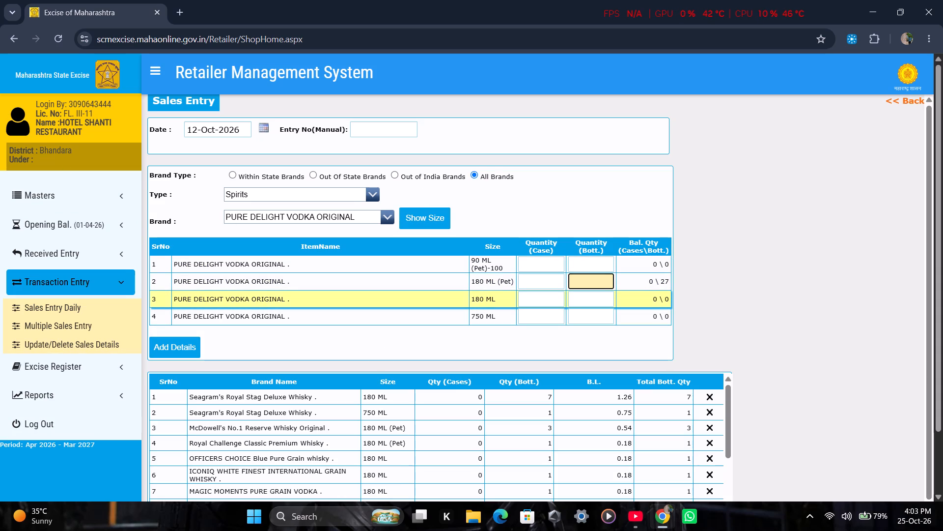
pyautogui.press('2')
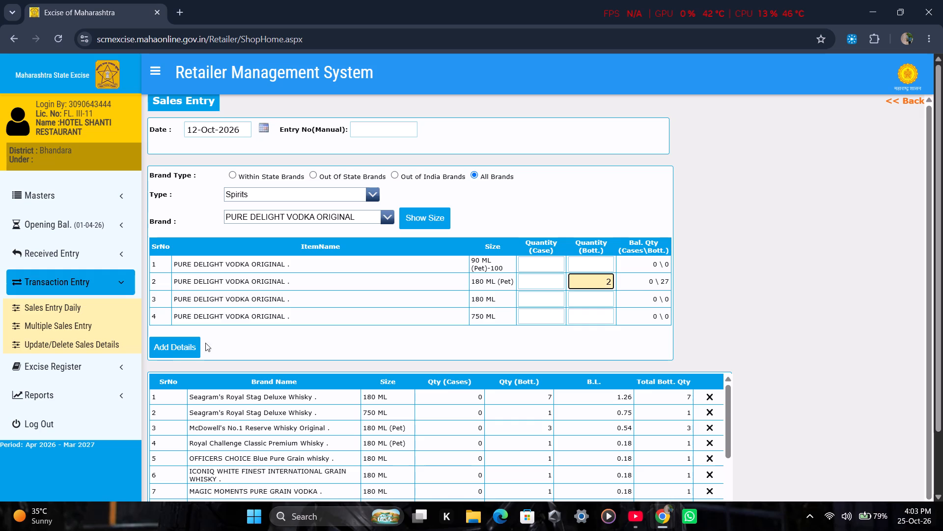
pyautogui.click(170, 348)
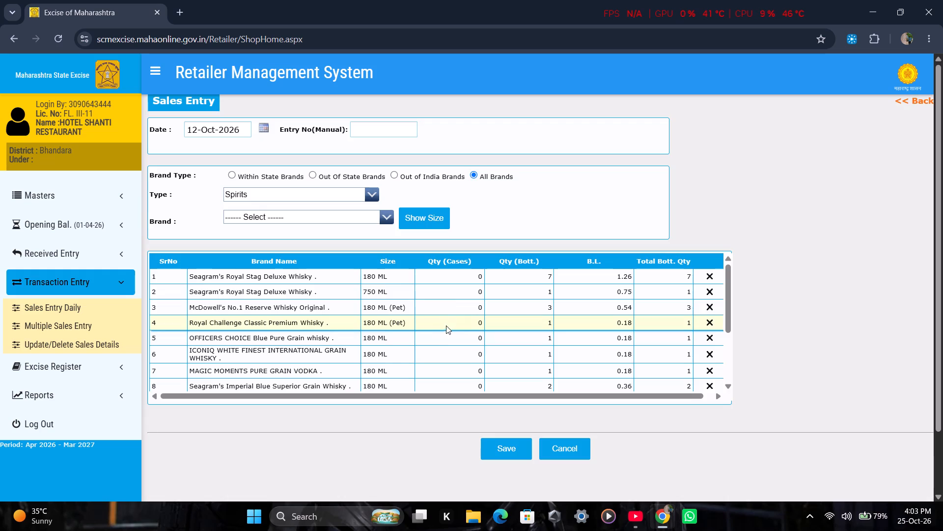
# Add Tiger's Barrel to the sales entry with 2 bottles of 180 ML and 3 bottles of 90 ML (Pet)-100.
pyautogui.click(384, 212)
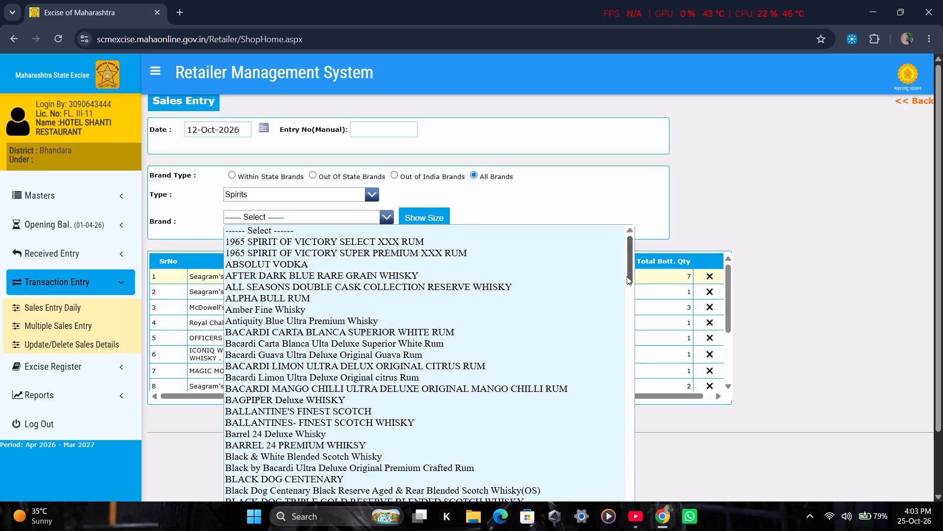
pyautogui.moveTo(628, 283); pyautogui.dragTo(622, 489)
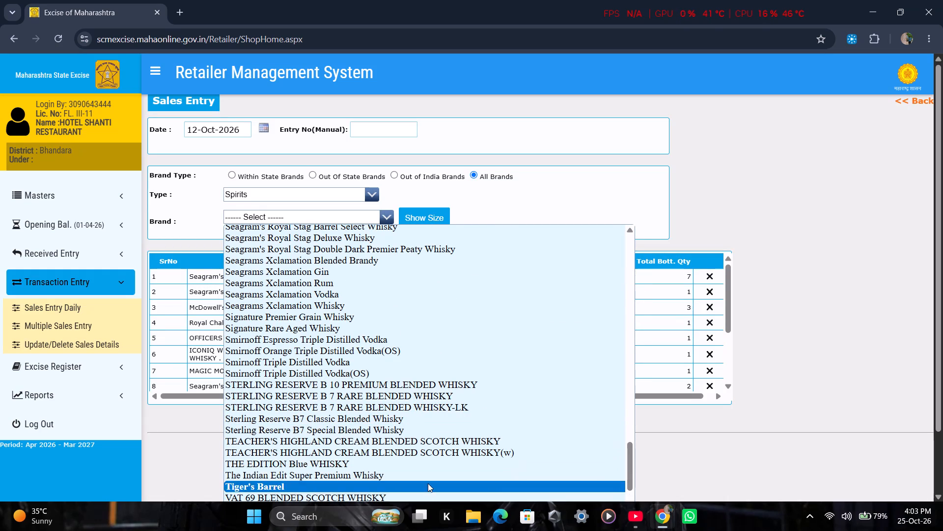
pyautogui.click(425, 489)
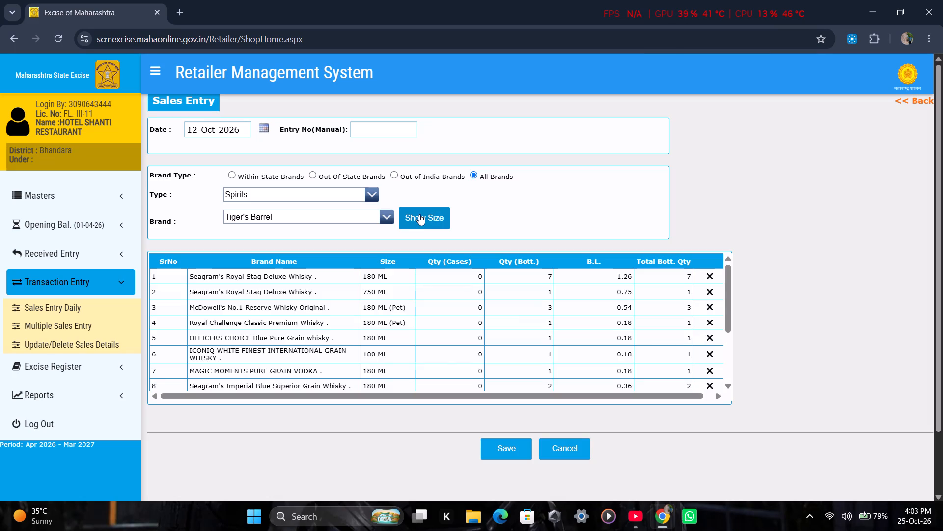
pyautogui.click(419, 214)
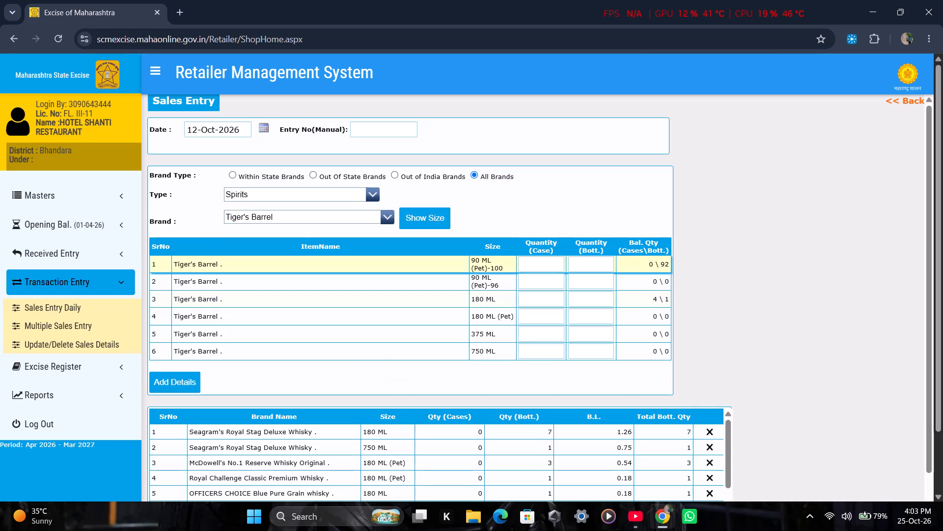
pyautogui.click(597, 265)
pyautogui.click(583, 293)
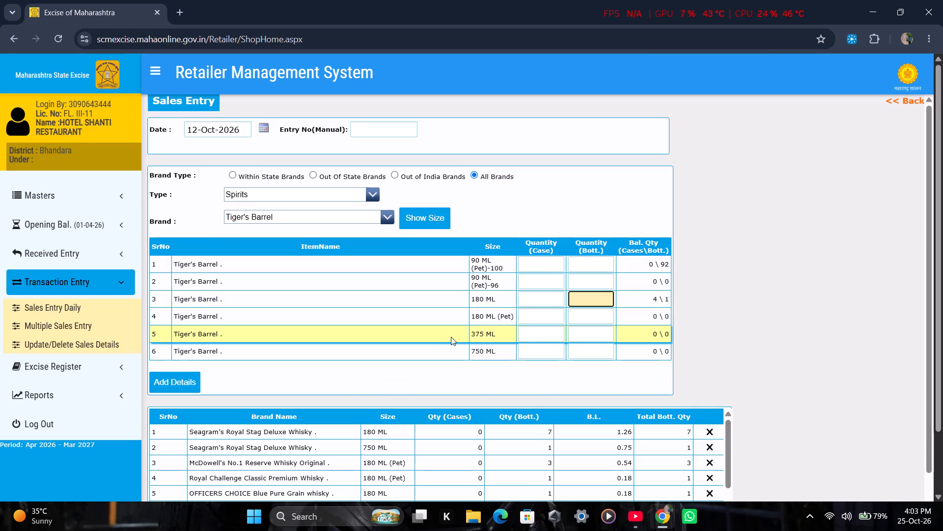
pyautogui.press('2')
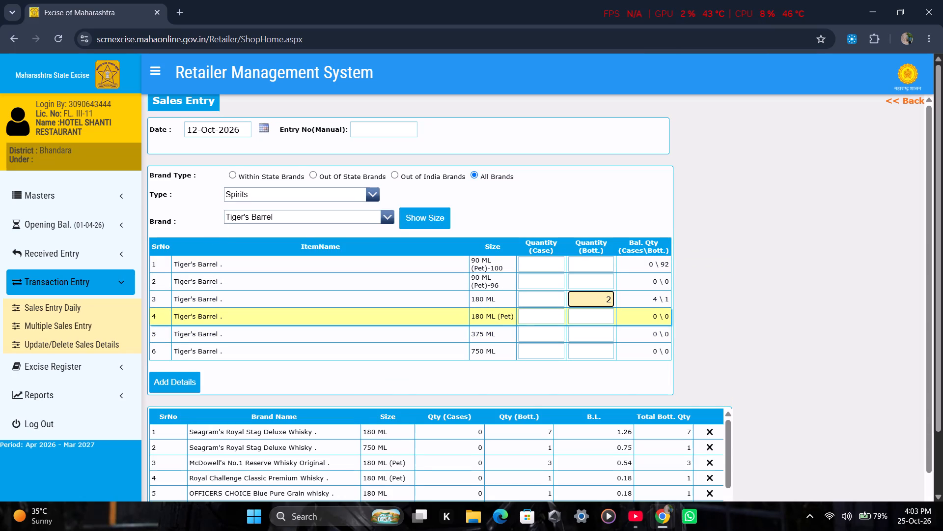
pyautogui.click(616, 265)
pyautogui.click(591, 268)
pyautogui.press('3')
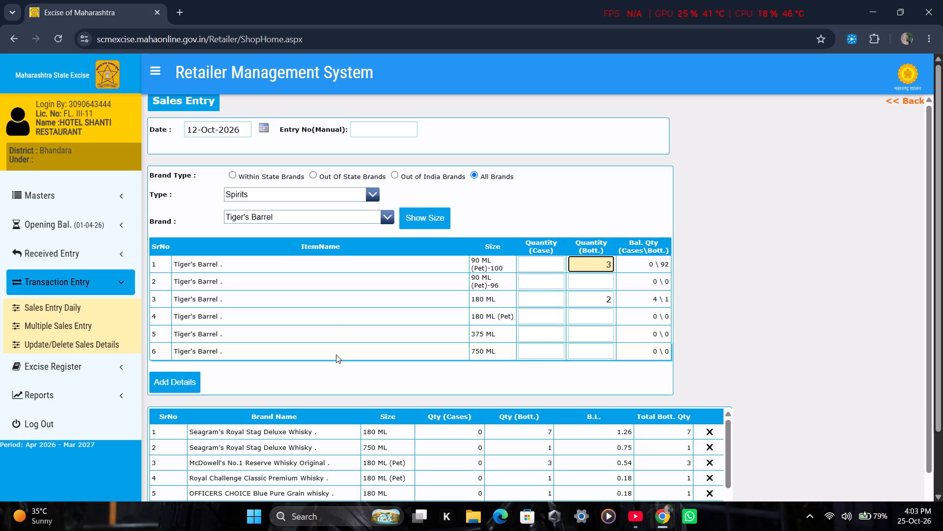
pyautogui.click(189, 381)
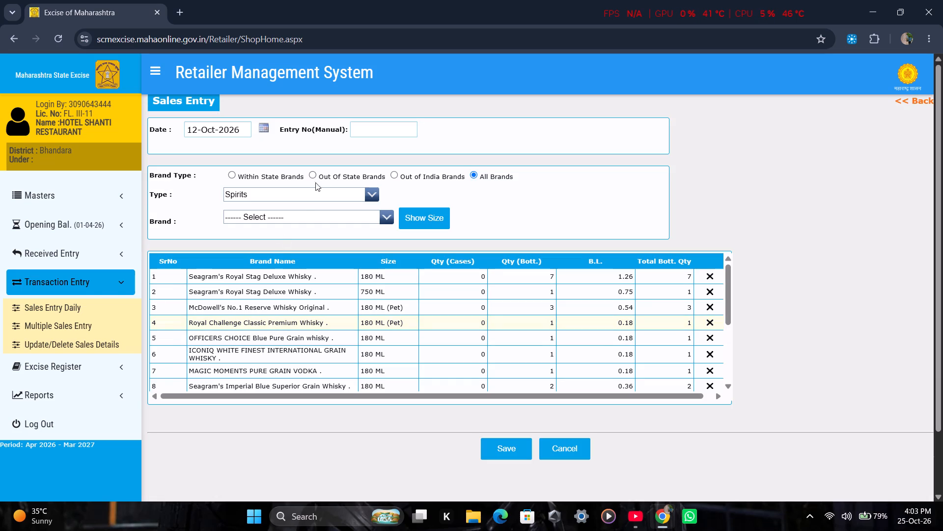
# Switch the type to Fermented Beer and add Kingfisher Strong Premium Beer(OS) with a bottle quantity of 2 for 500 ML (CAN).
pyautogui.click(370, 188)
pyautogui.click(350, 223)
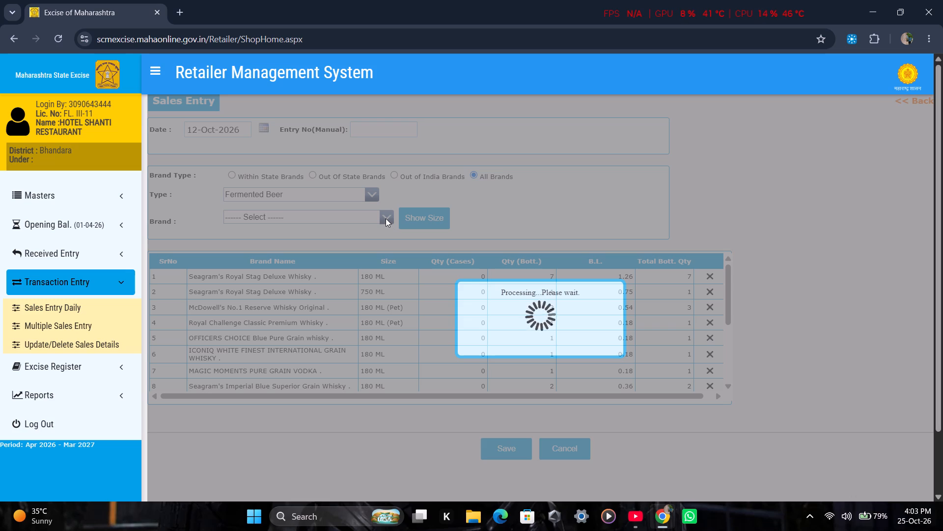
pyautogui.click(386, 218)
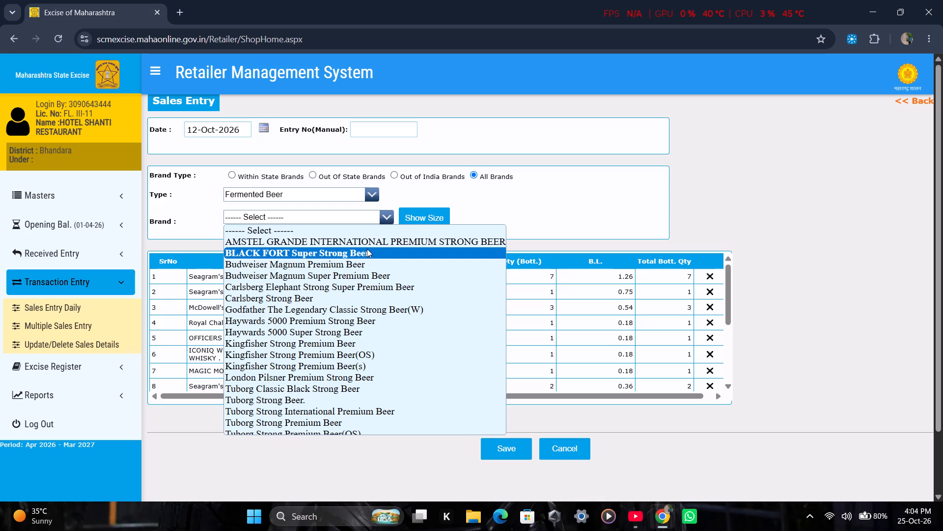
pyautogui.click(511, 216)
pyautogui.click(390, 212)
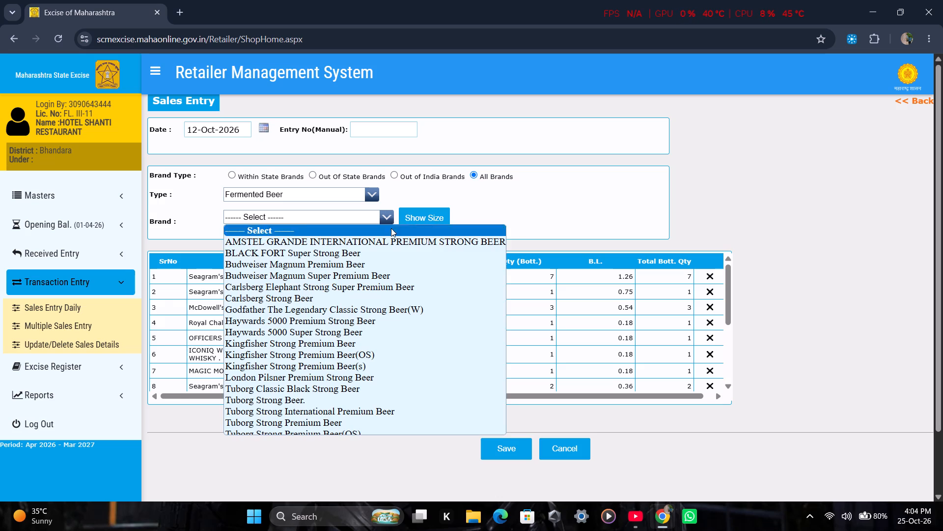
pyautogui.click(470, 356)
pyautogui.click(426, 220)
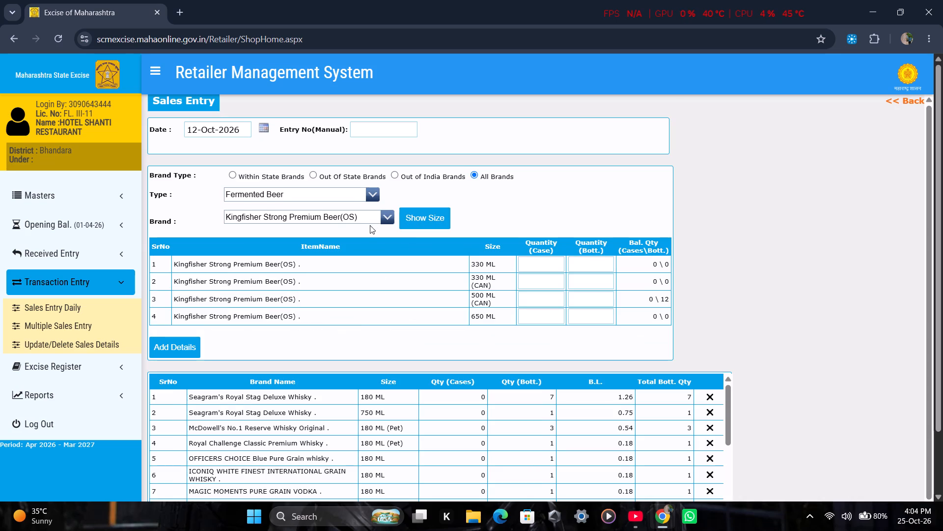
pyautogui.click(585, 300)
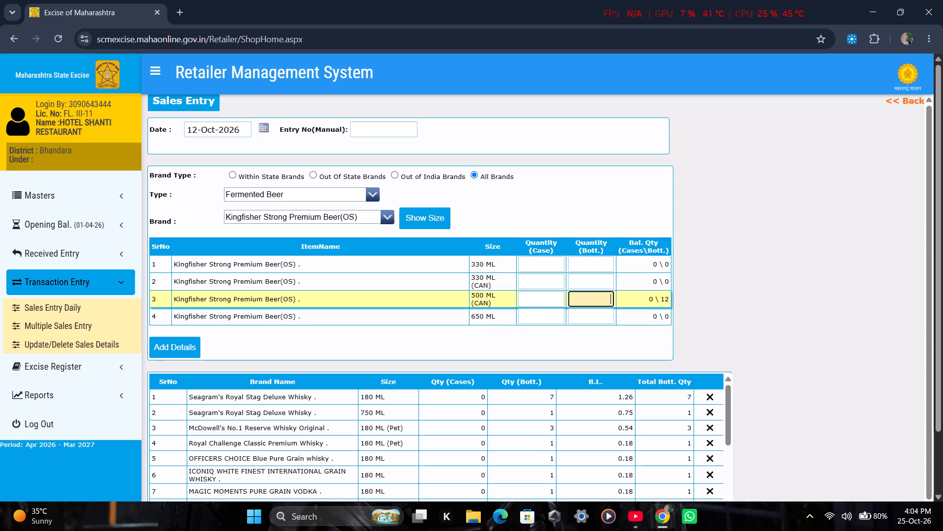
pyautogui.press('2')
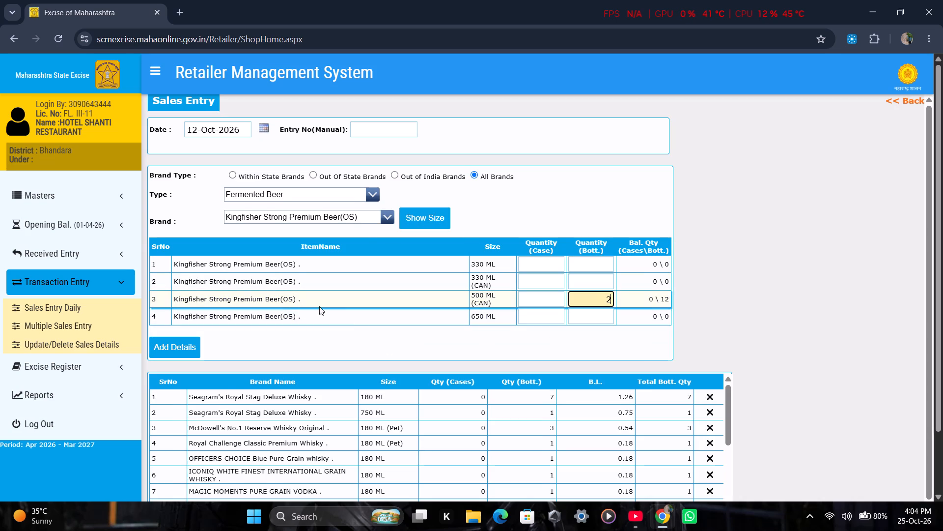
pyautogui.click(174, 348)
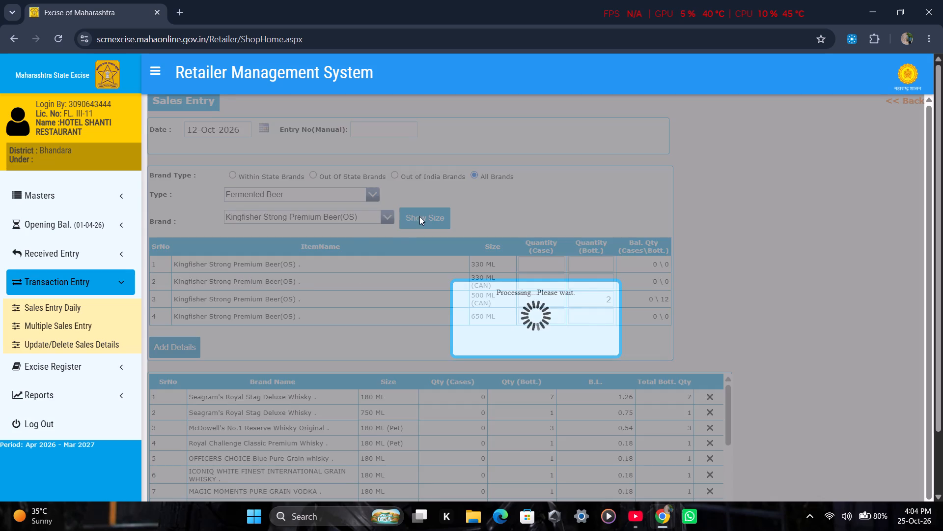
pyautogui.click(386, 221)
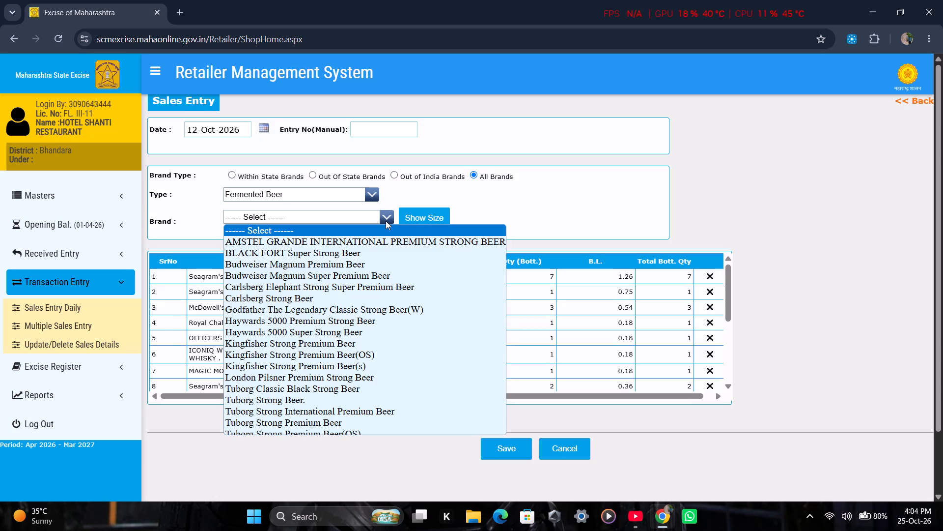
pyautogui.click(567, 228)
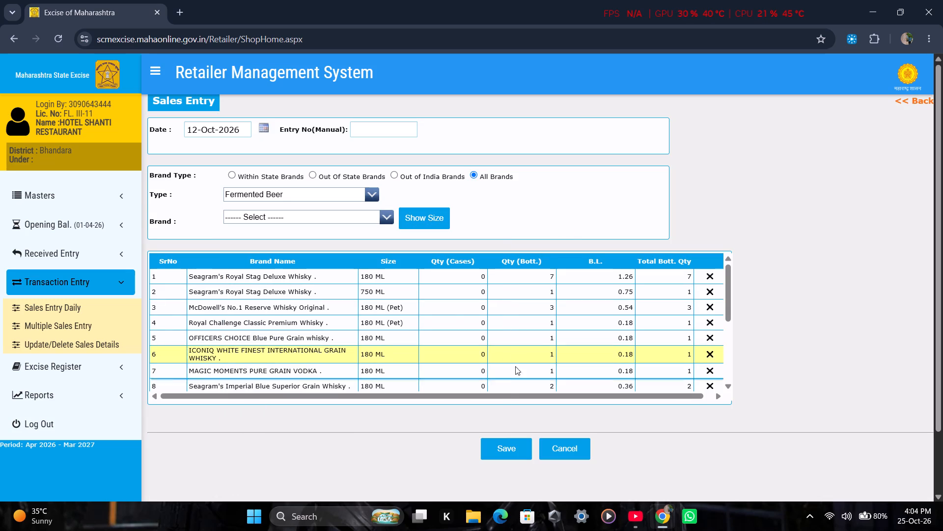
# Save the 12-Oct-2026 sales entry and close the information dialog.
pyautogui.click(514, 451)
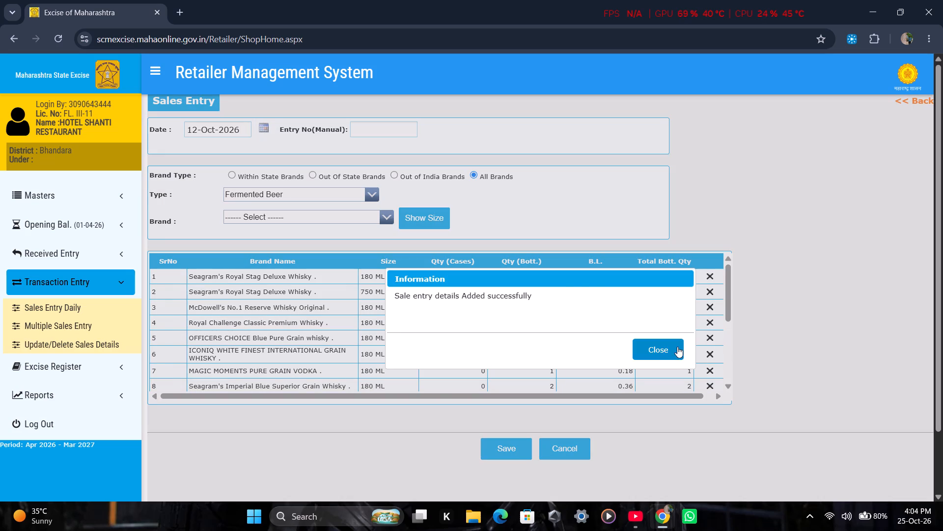
pyautogui.click(686, 346)
pyautogui.click(670, 350)
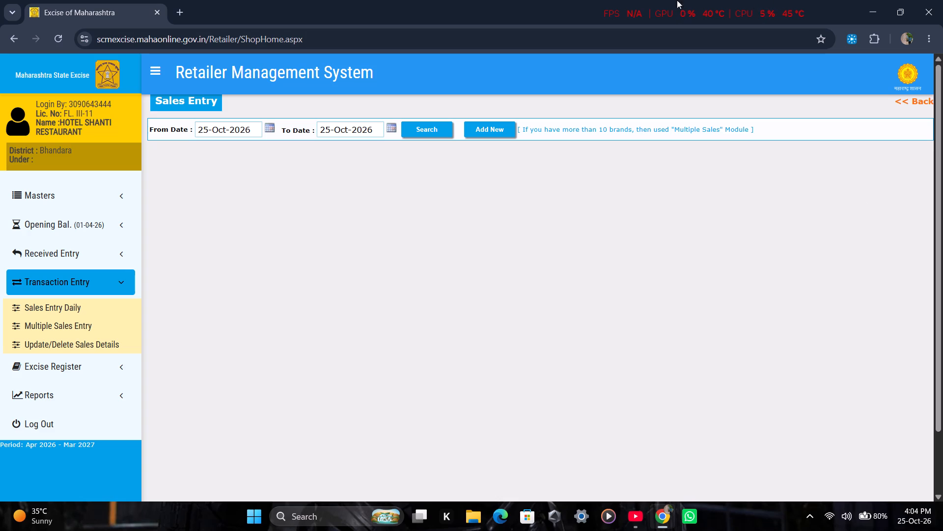
# Search the daily sales entries with the from date set to 01-Oct-2026.
pyautogui.click(271, 132)
pyautogui.click(270, 172)
pyautogui.click(434, 122)
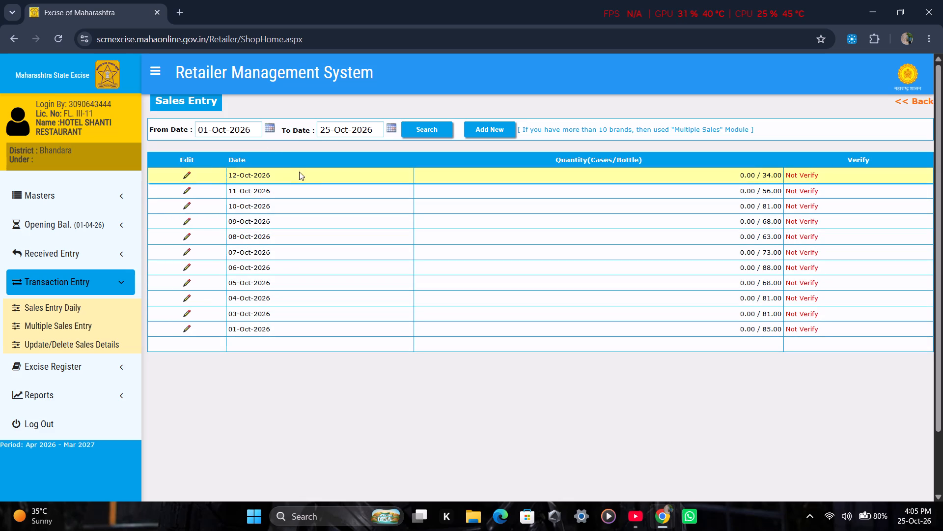
# Start a new sales entry and set its date to 13-Oct-2026.
pyautogui.click(475, 129)
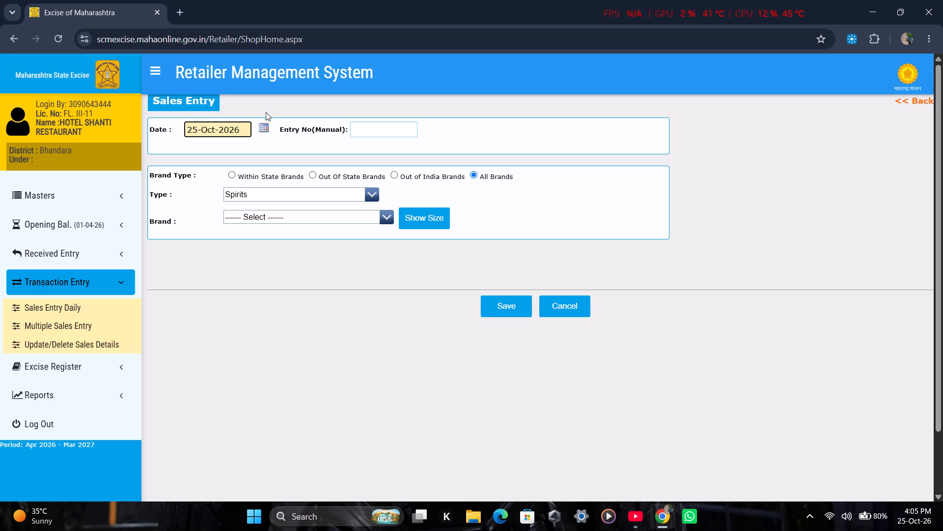
pyautogui.click(259, 123)
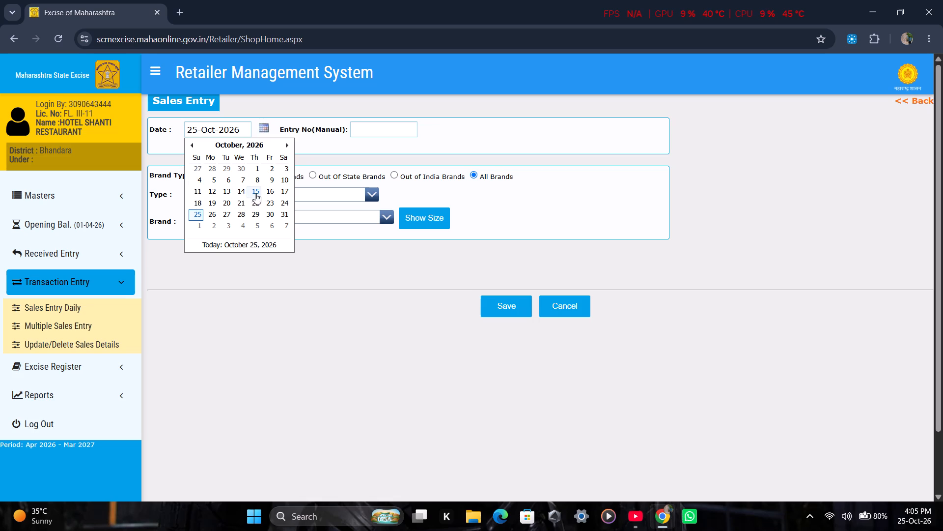
pyautogui.click(229, 190)
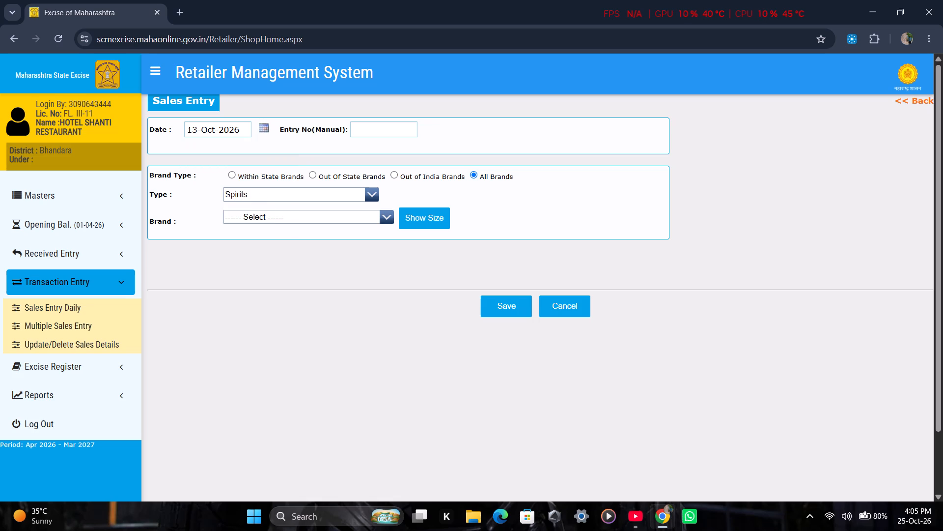
# Open the list of Spirits brands for the 13-Oct-2026 sales entry.
pyautogui.click(384, 214)
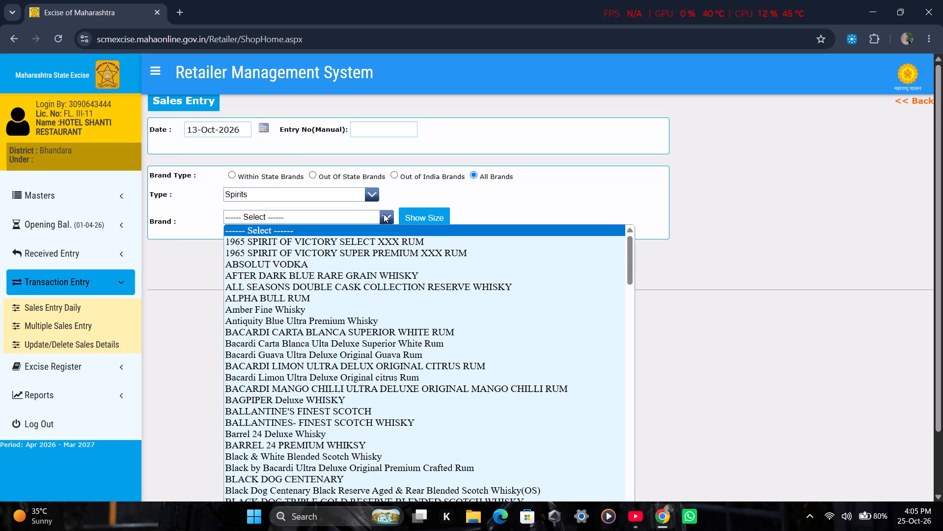
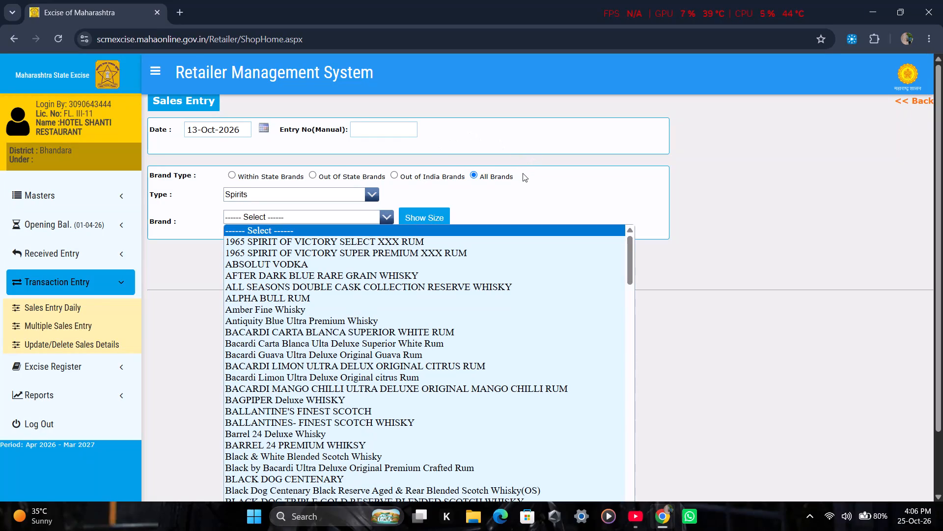
# Add Seagram's Royal Stag Deluxe Whisky to the 13-Oct-2026 sales entry with 8 bottles of 180 ML and 1 bottle of 750 ML.
pyautogui.click(531, 183)
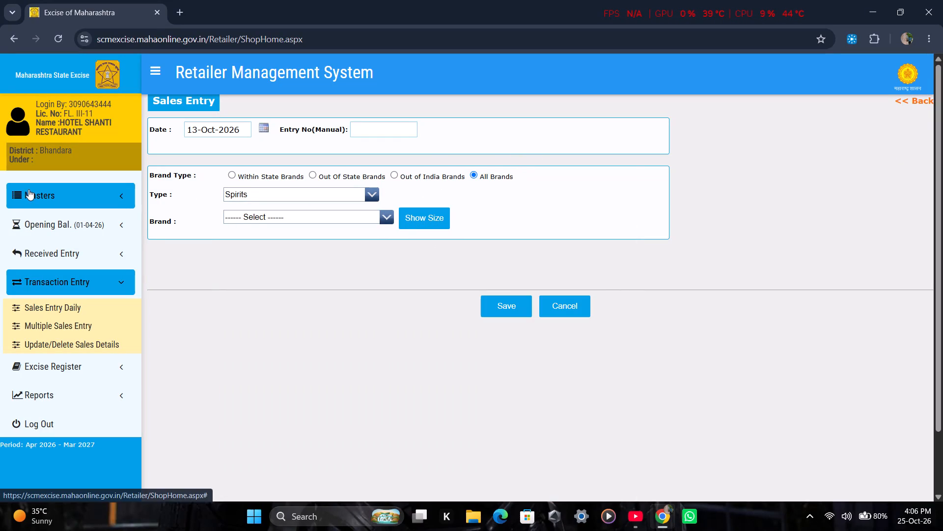
pyautogui.click(388, 212)
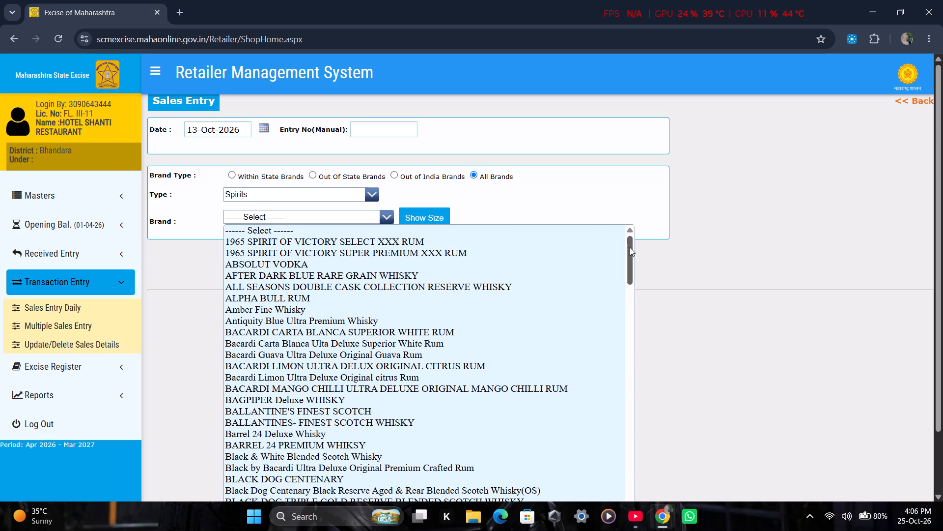
pyautogui.moveTo(630, 247); pyautogui.dragTo(669, 416)
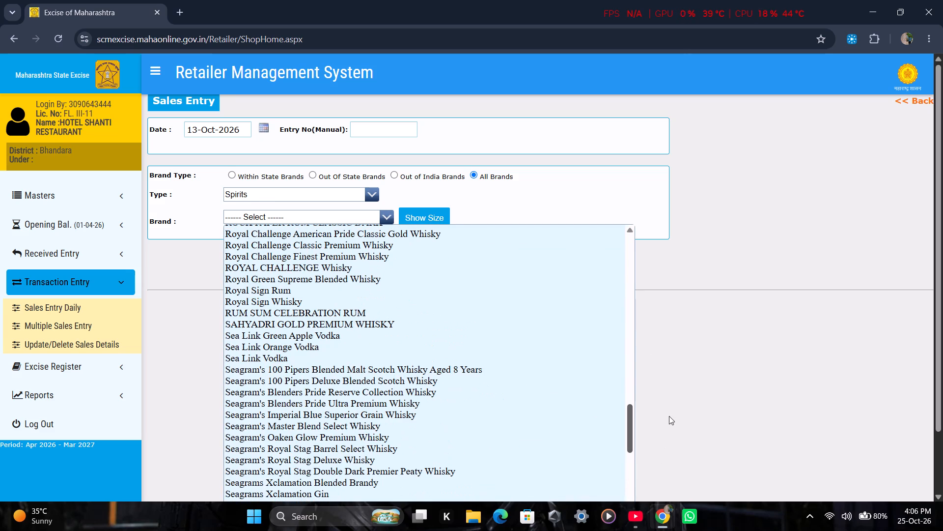
pyautogui.moveTo(669, 416); pyautogui.dragTo(669, 427)
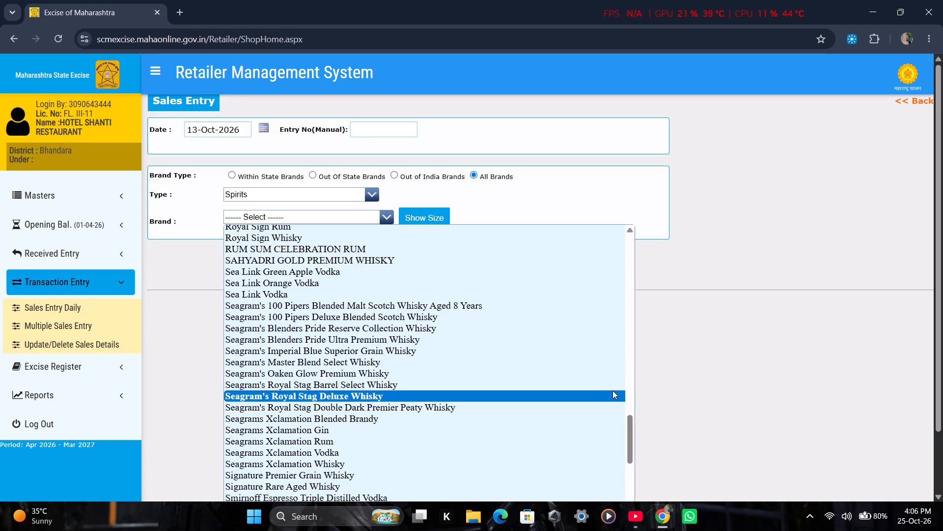
pyautogui.click(612, 390)
pyautogui.click(437, 213)
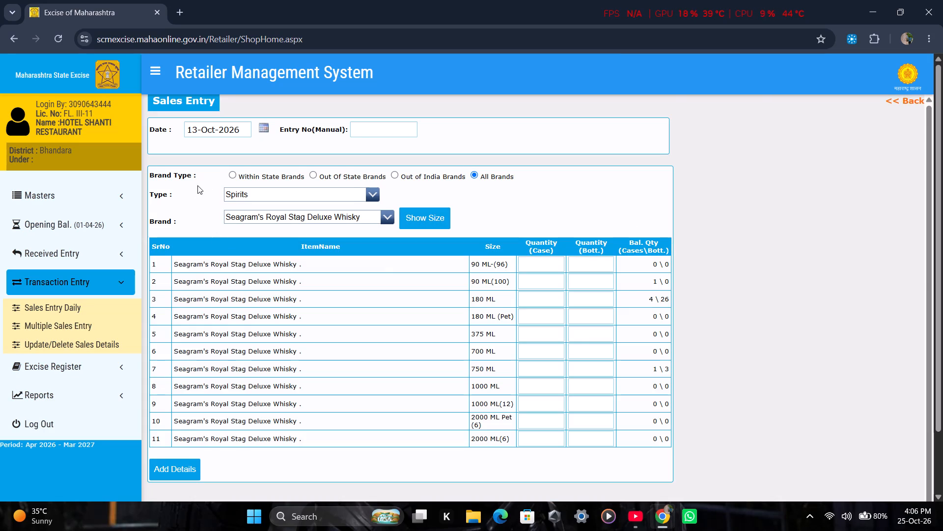
pyautogui.click(599, 284)
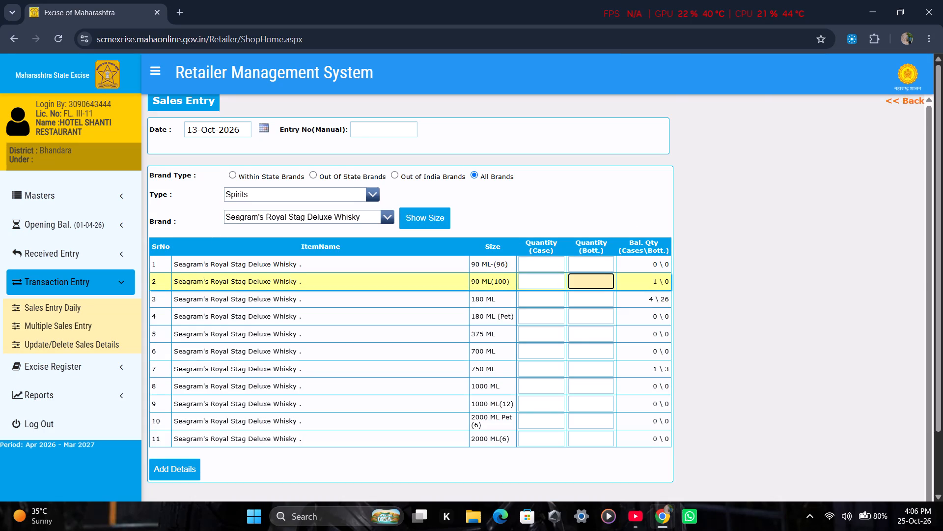
pyautogui.click(598, 295)
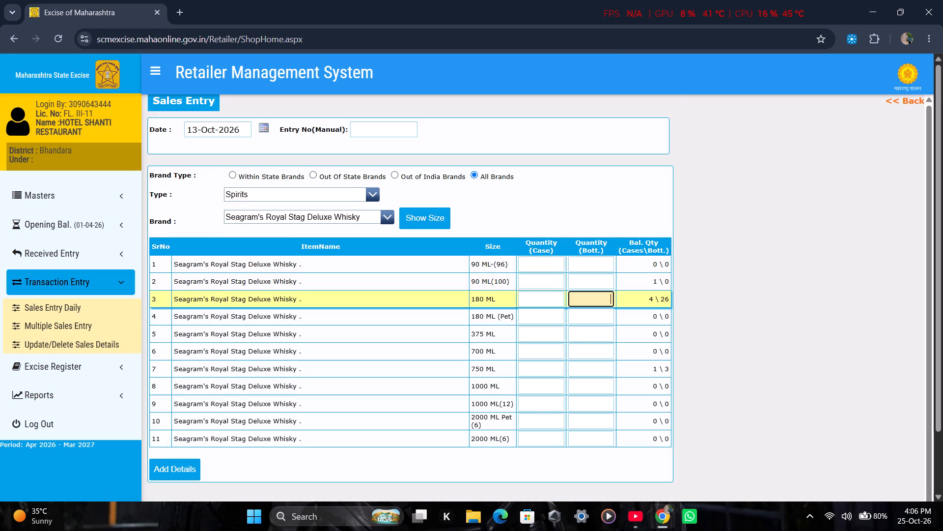
pyautogui.click(601, 286)
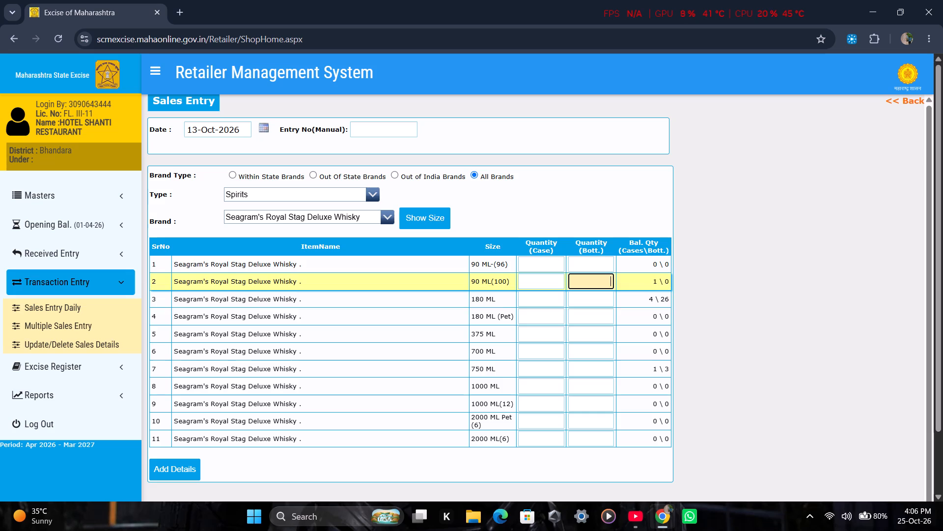
pyautogui.moveTo(606, 354); pyautogui.dragTo(607, 366)
pyautogui.click(607, 366)
pyautogui.press('1')
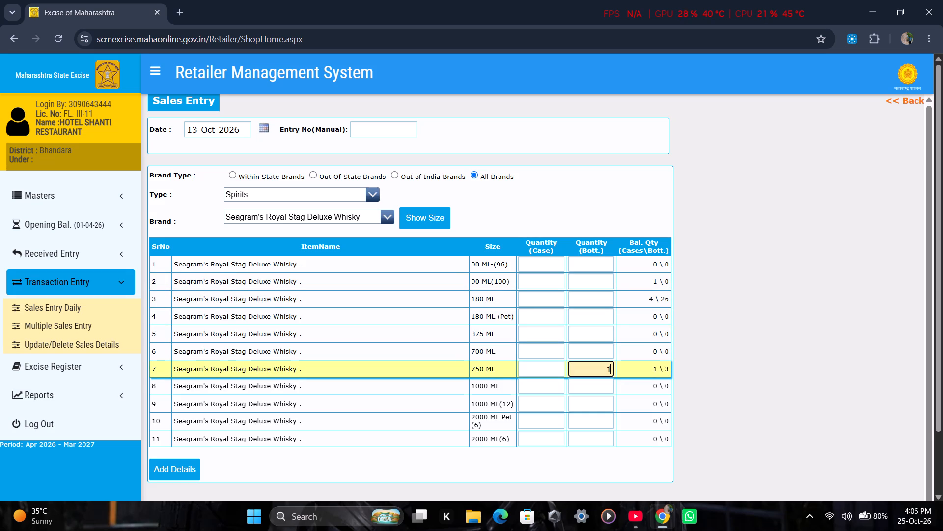
pyautogui.click(608, 303)
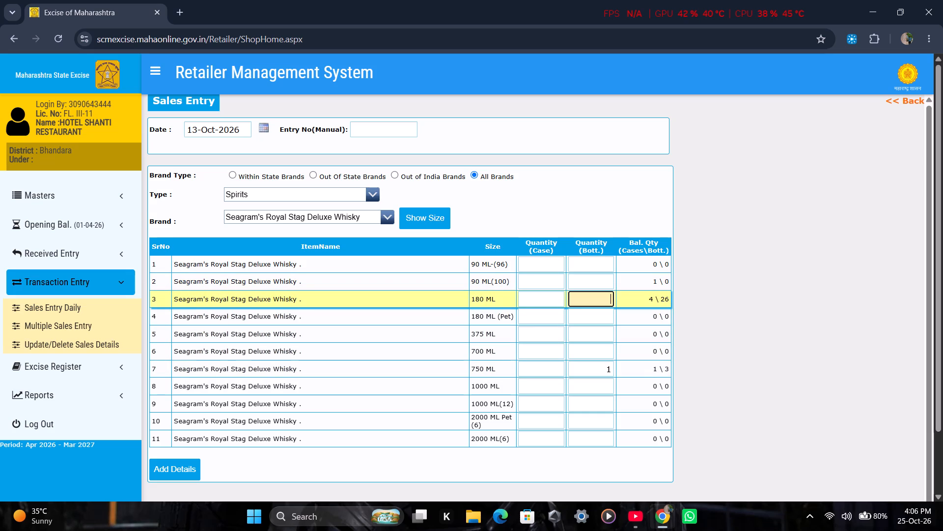
pyautogui.press('8')
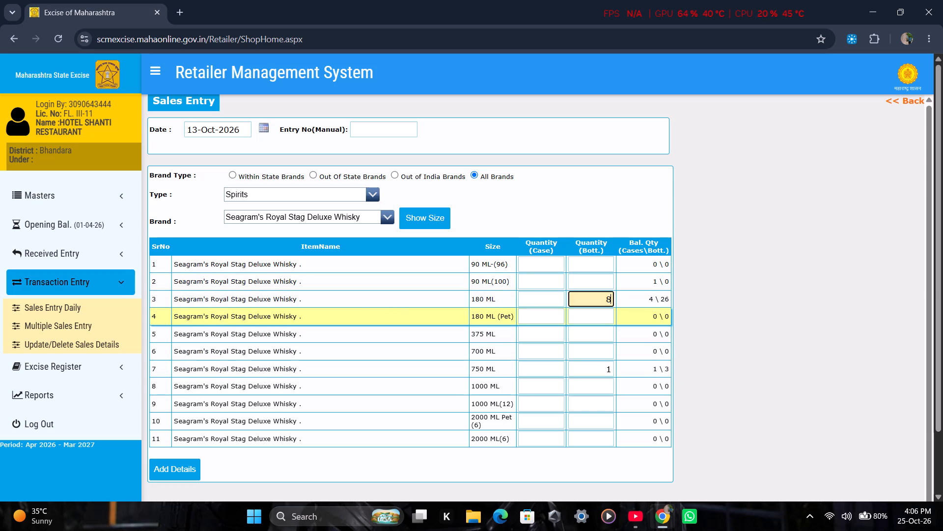
pyautogui.click(182, 471)
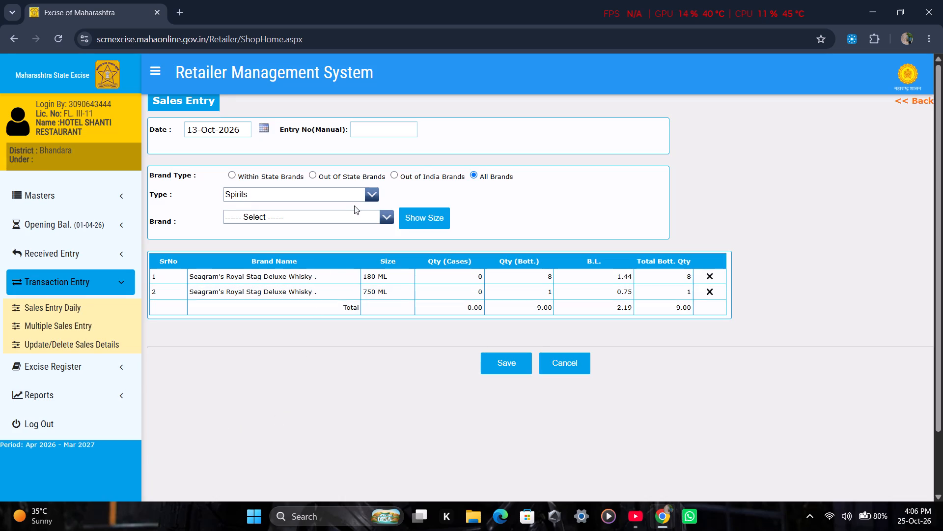
# Add 3 bottles of 180 ML Seagram's Blenders Pride Ultra Premium Whisky to the sales entry.
pyautogui.click(386, 211)
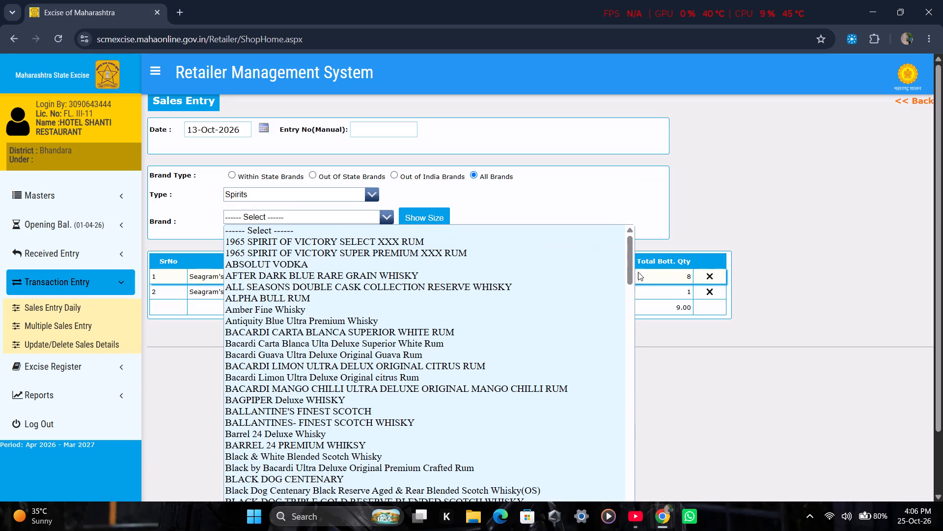
pyautogui.moveTo(627, 257); pyautogui.dragTo(647, 422)
pyautogui.click(598, 419)
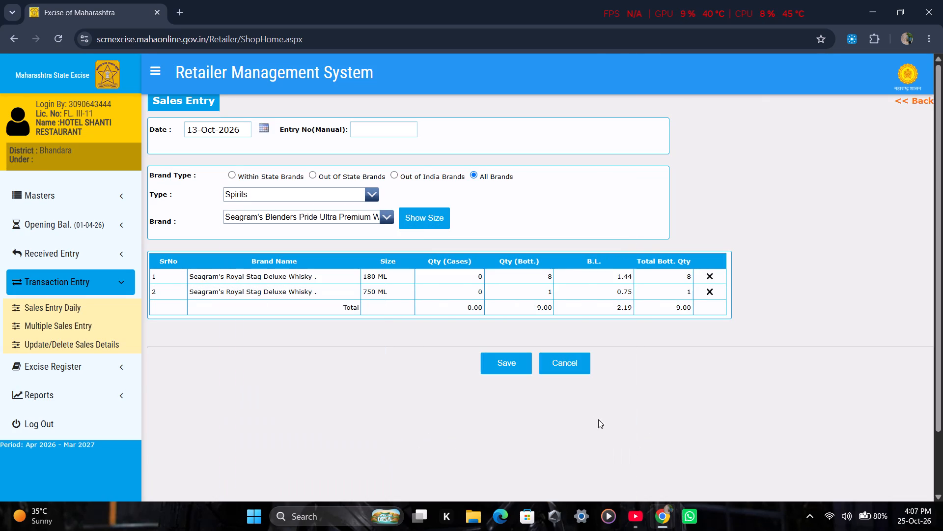
pyautogui.click(424, 212)
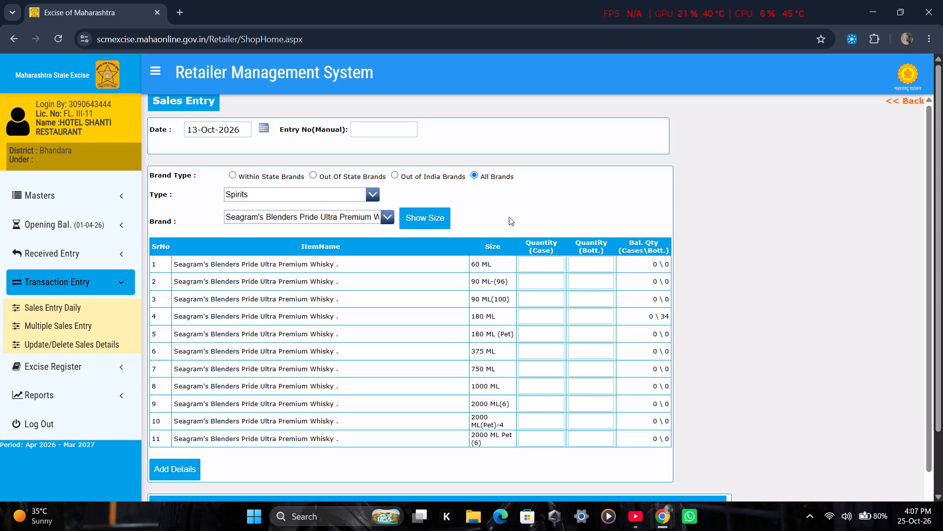
pyautogui.click(599, 314)
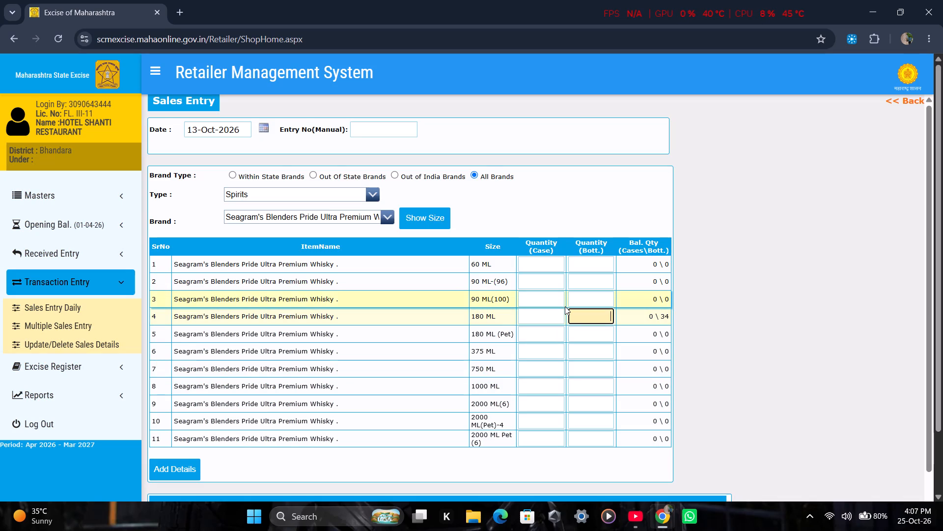
pyautogui.press('3')
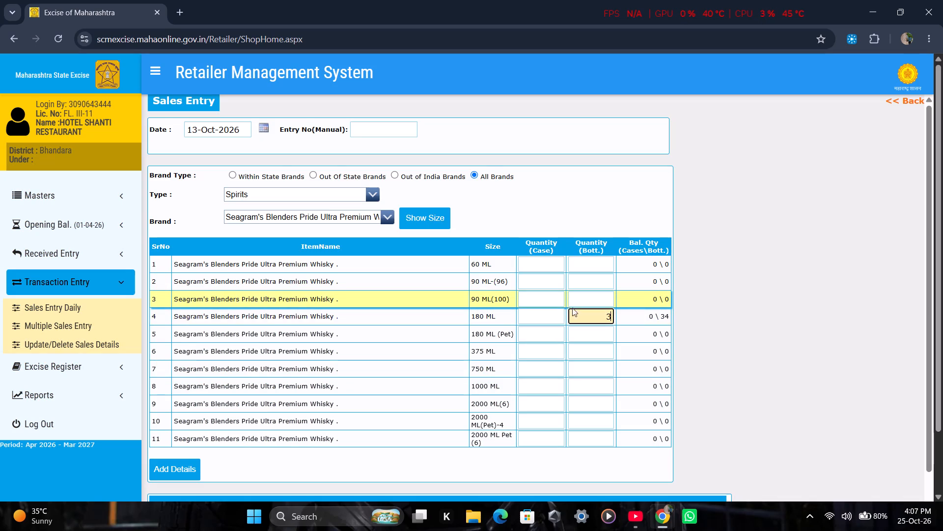
pyautogui.click(198, 466)
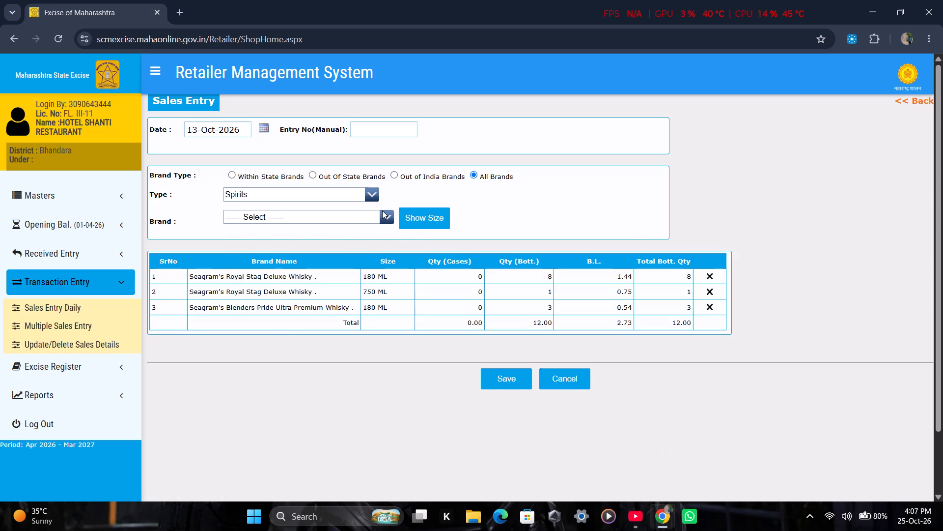
# Add 2 bottles of 180 ML ICONIQ WHITE FINEST INTERNATIONAL GRAIN WHISKY to the sales entry.
pyautogui.click(382, 210)
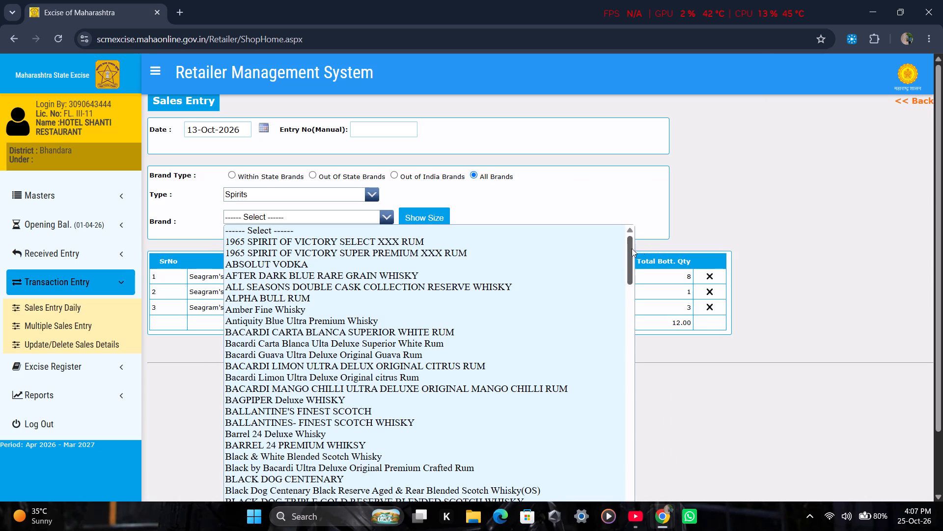
pyautogui.moveTo(629, 248); pyautogui.dragTo(659, 470)
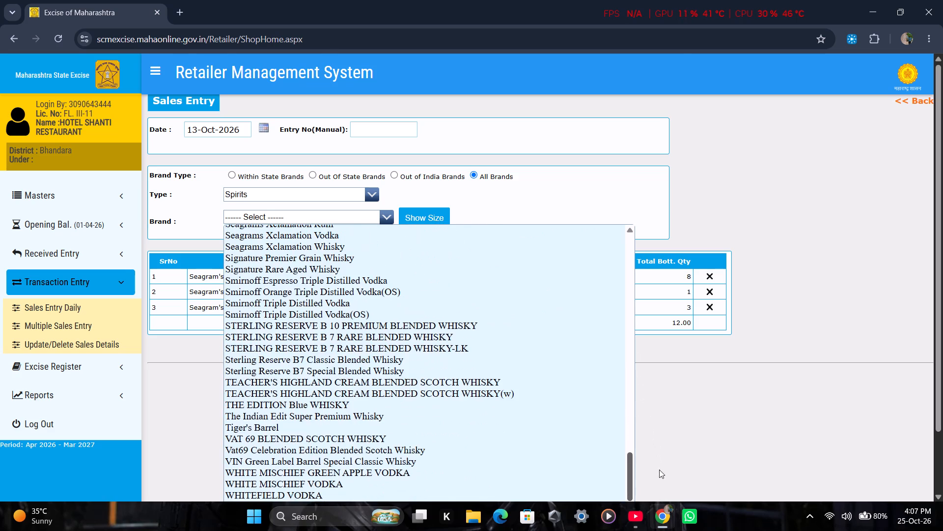
pyautogui.moveTo(659, 470); pyautogui.dragTo(647, 370)
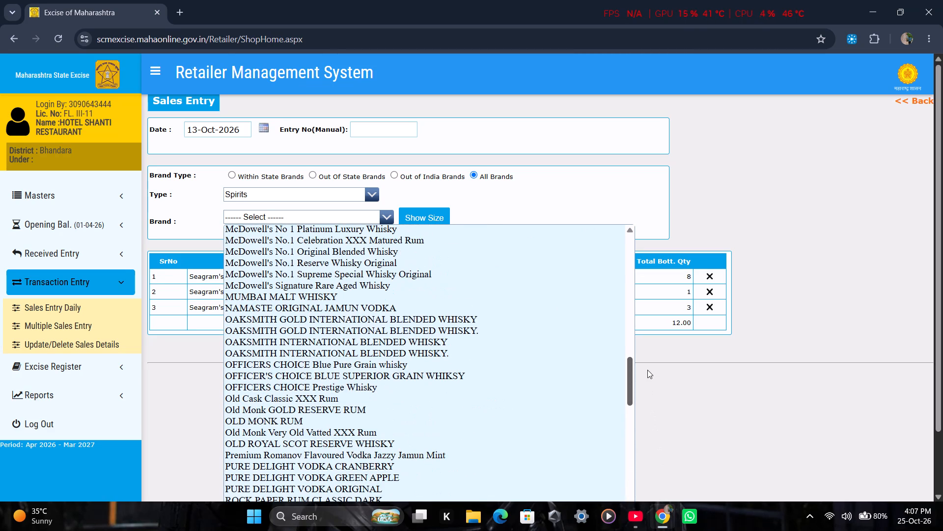
pyautogui.moveTo(647, 370); pyautogui.dragTo(644, 338)
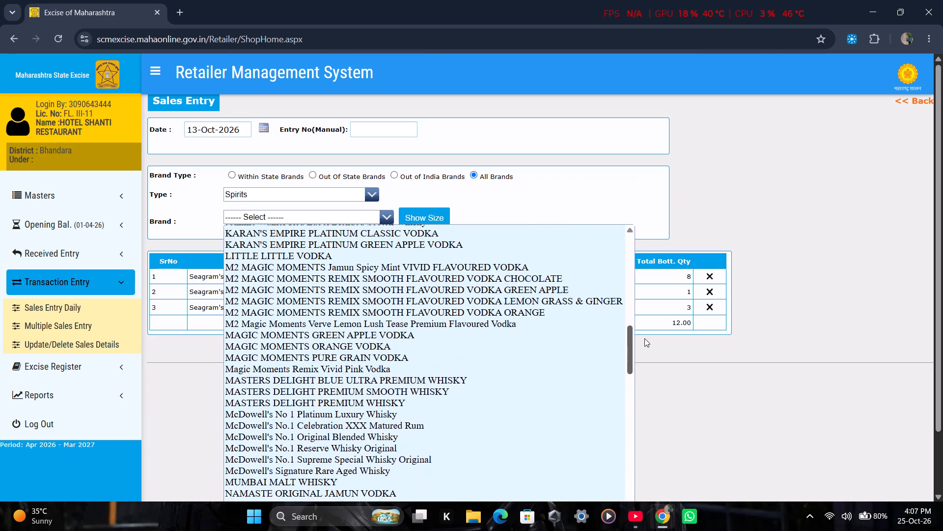
pyautogui.moveTo(644, 338); pyautogui.dragTo(641, 322)
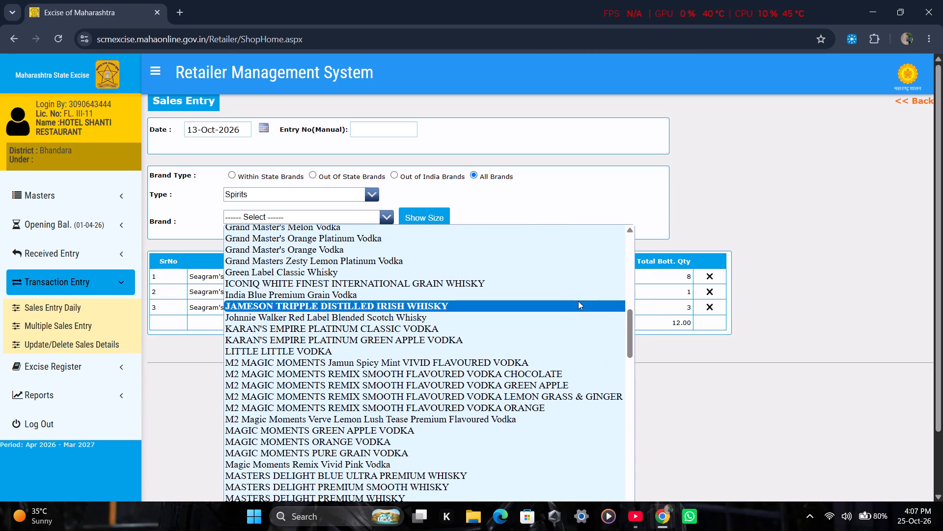
pyautogui.click(572, 282)
pyautogui.click(443, 222)
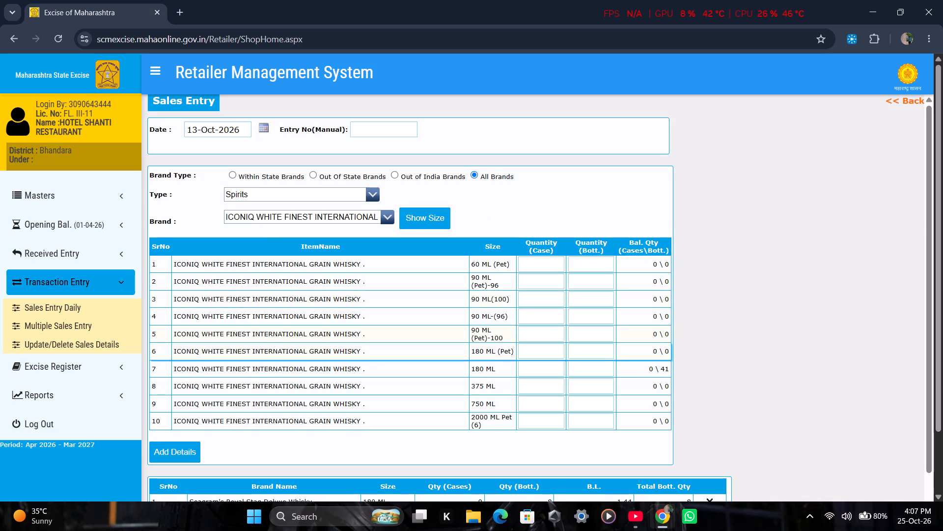
pyautogui.click(599, 368)
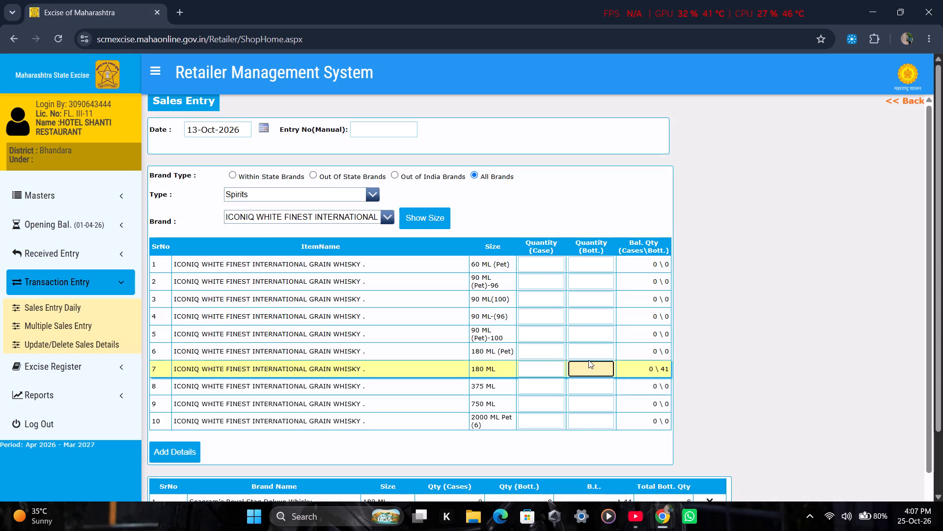
pyautogui.press('2')
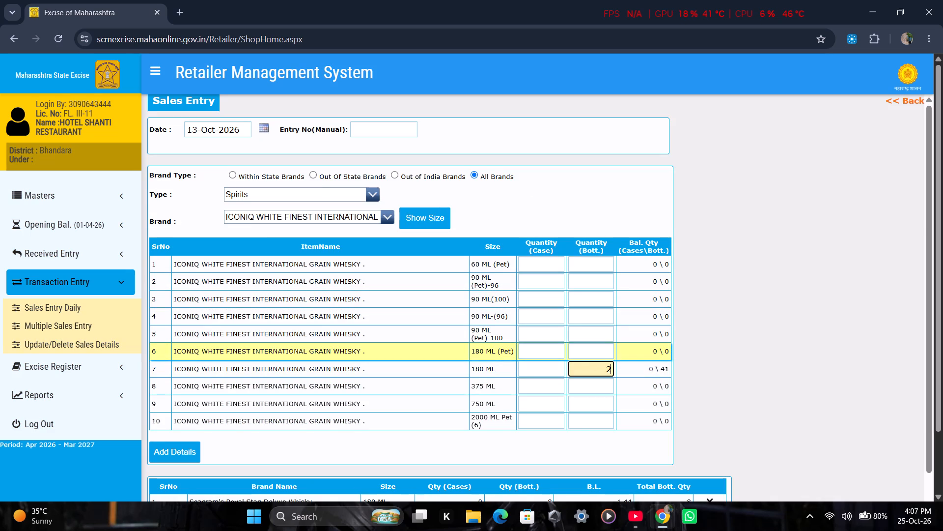
pyautogui.click(169, 444)
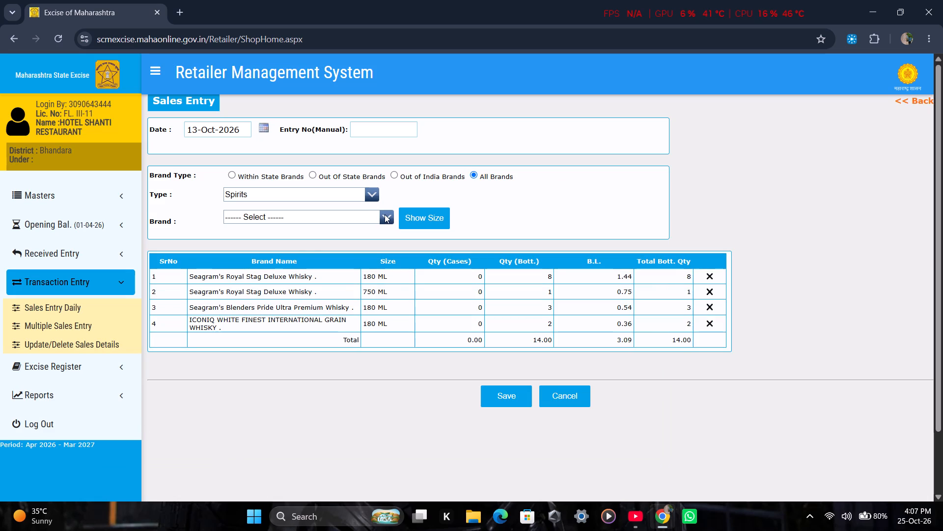
# Add 7 bottles of 180 ML Seagram's Imperial Blue Superior Grain Whisky to the 13-Oct-2026 sales entry.
pyautogui.click(385, 214)
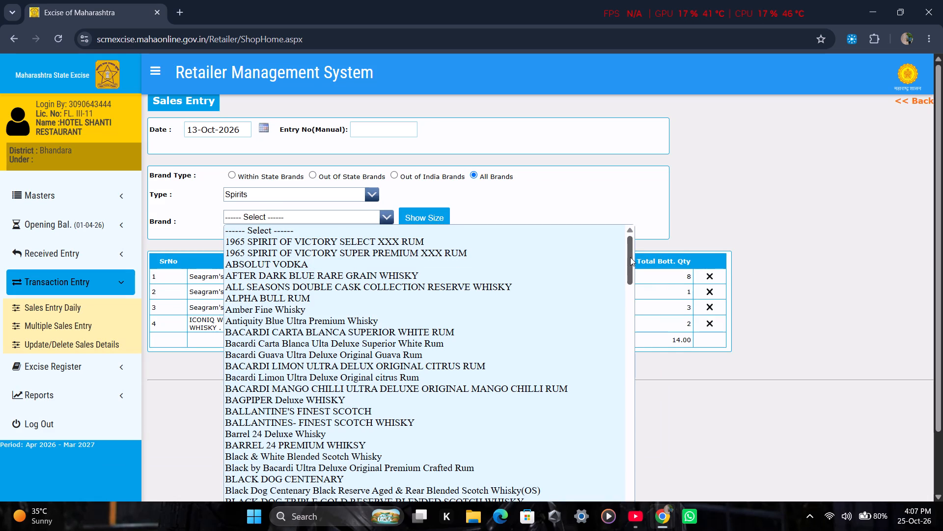
pyautogui.moveTo(630, 257); pyautogui.dragTo(640, 323)
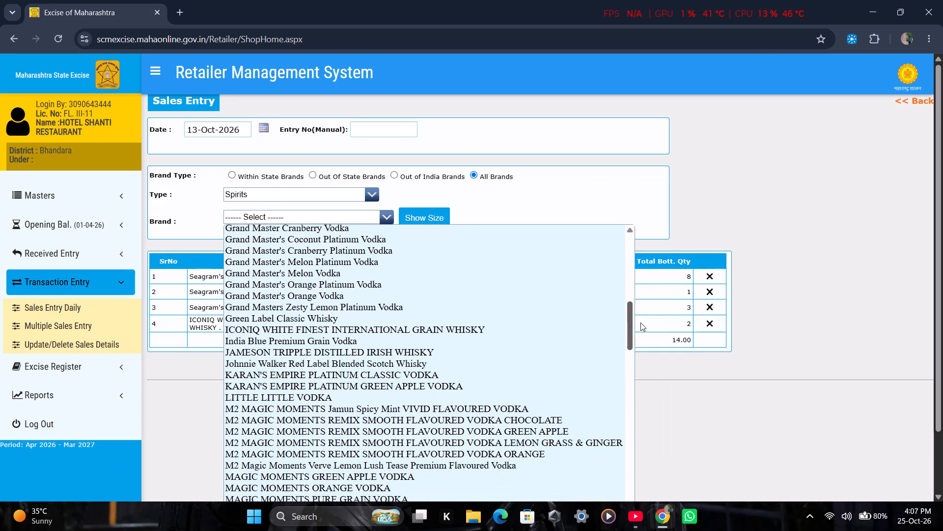
pyautogui.moveTo(640, 323); pyautogui.dragTo(643, 335)
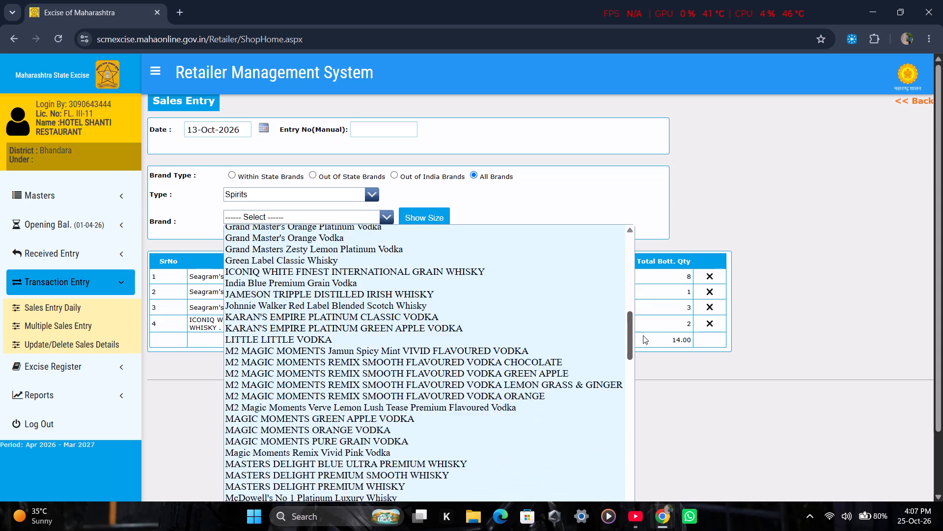
pyautogui.moveTo(643, 335); pyautogui.dragTo(657, 450)
pyautogui.click(542, 274)
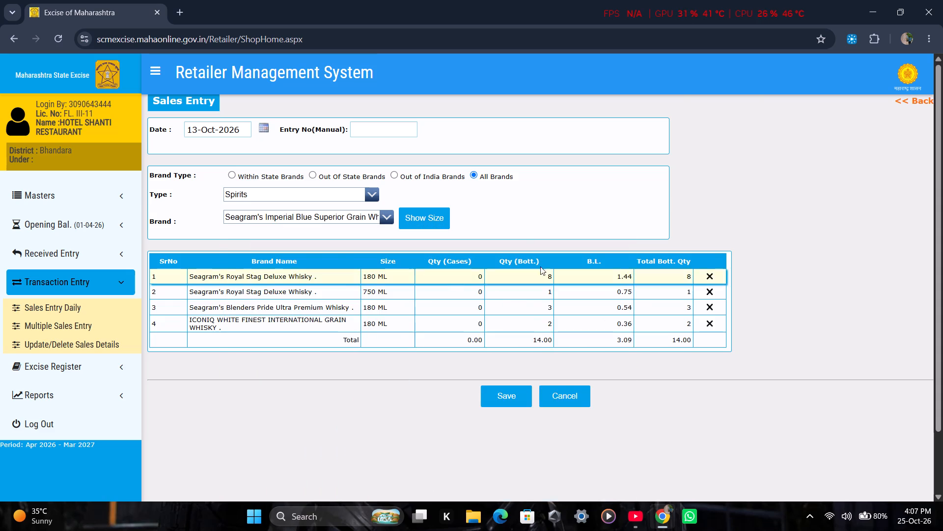
pyautogui.click(440, 215)
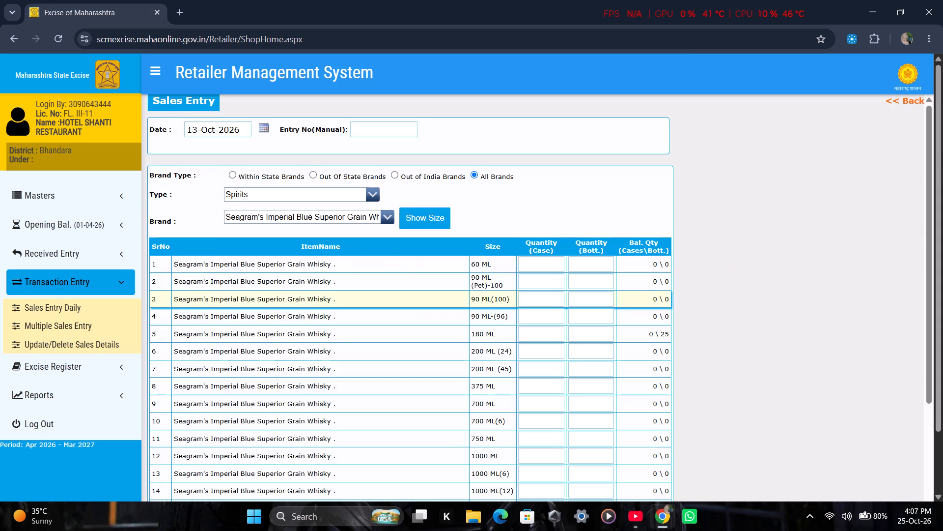
pyautogui.click(601, 338)
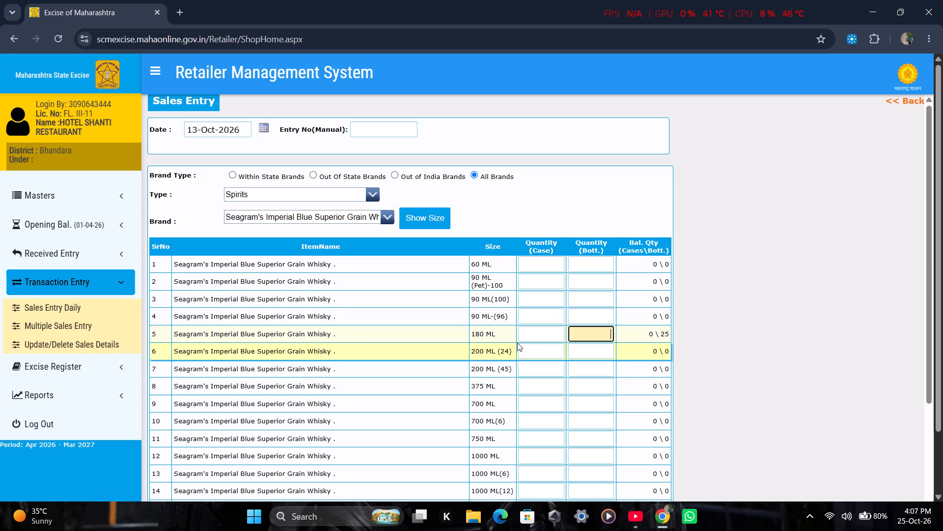
pyautogui.press('7')
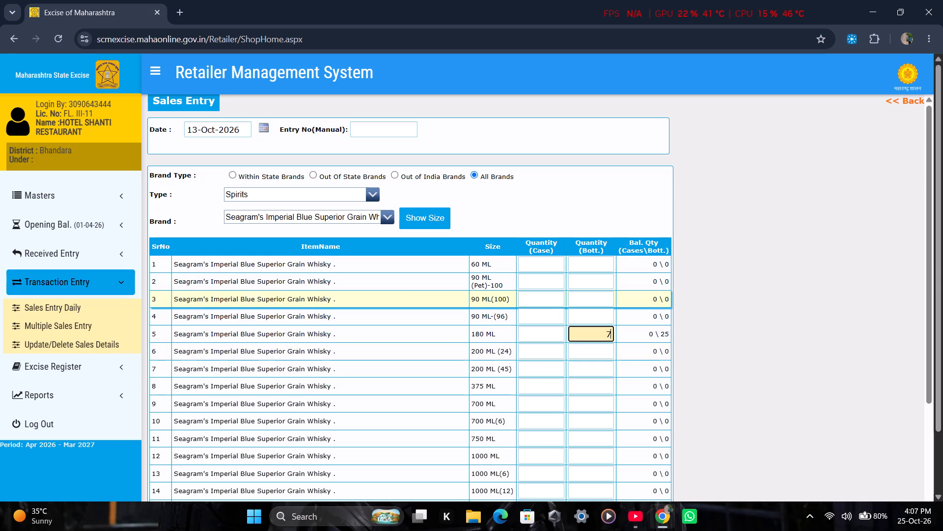
pyautogui.scroll(-1, 554, 303)
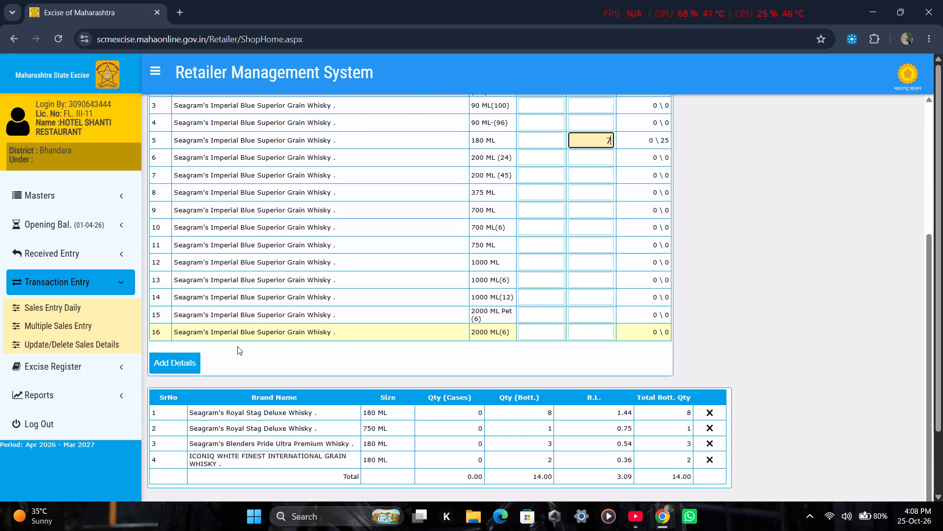
pyautogui.click(194, 358)
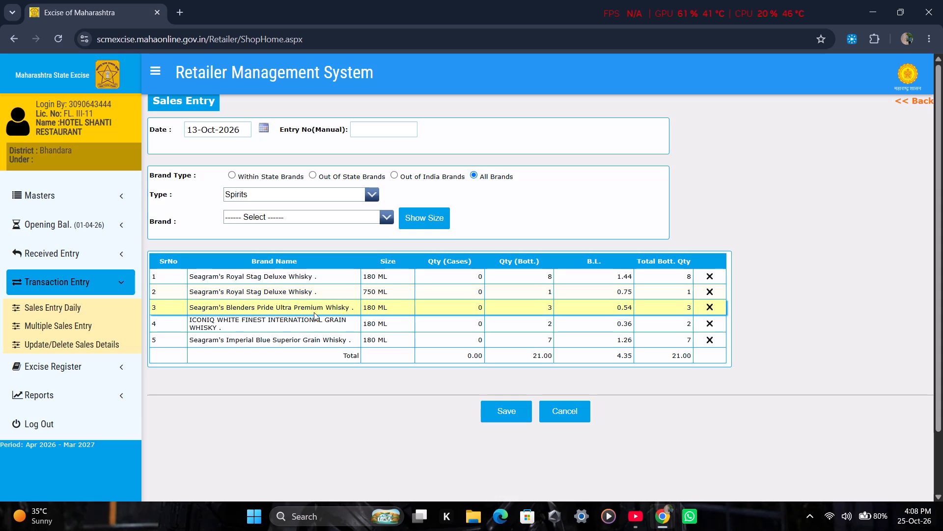
# Add 3 bottles of 180 ML OLD ROYAL SCOT RESERVE WHISKY to the sales entry.
pyautogui.click(384, 212)
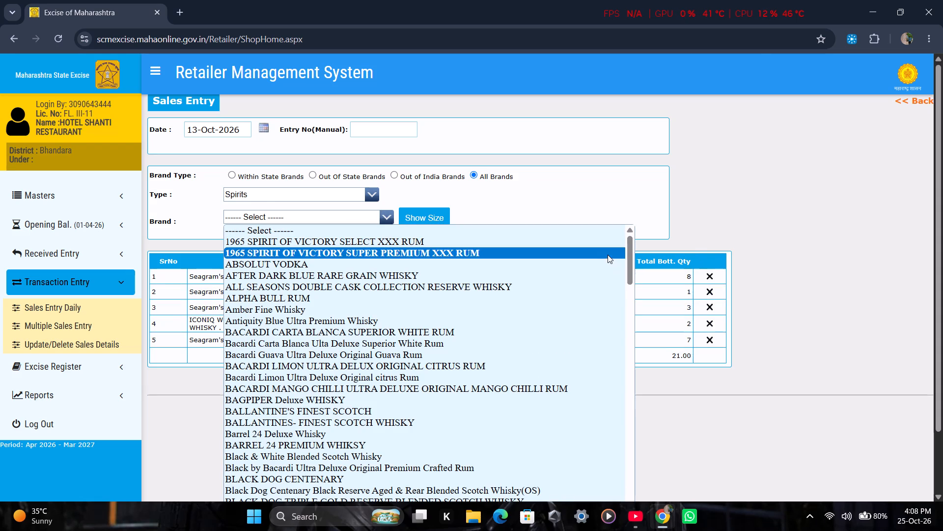
pyautogui.moveTo(626, 247); pyautogui.dragTo(650, 392)
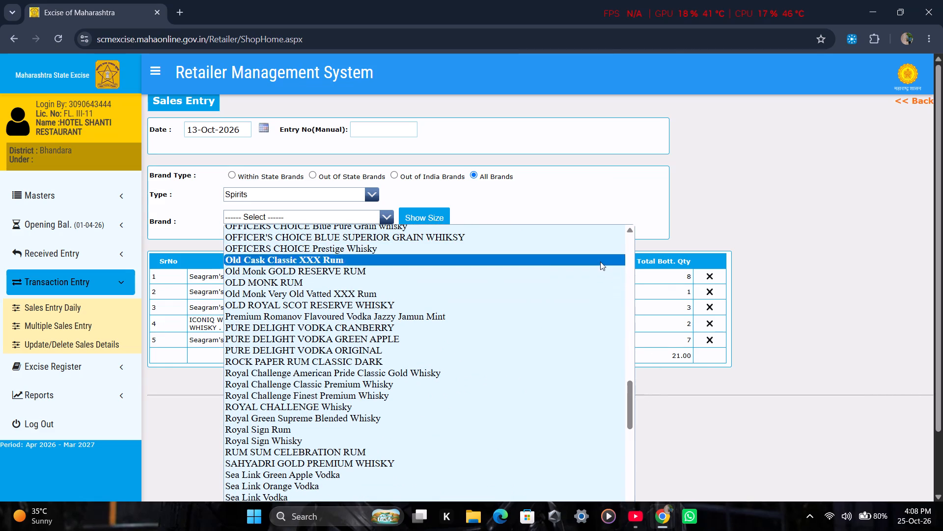
pyautogui.click(621, 302)
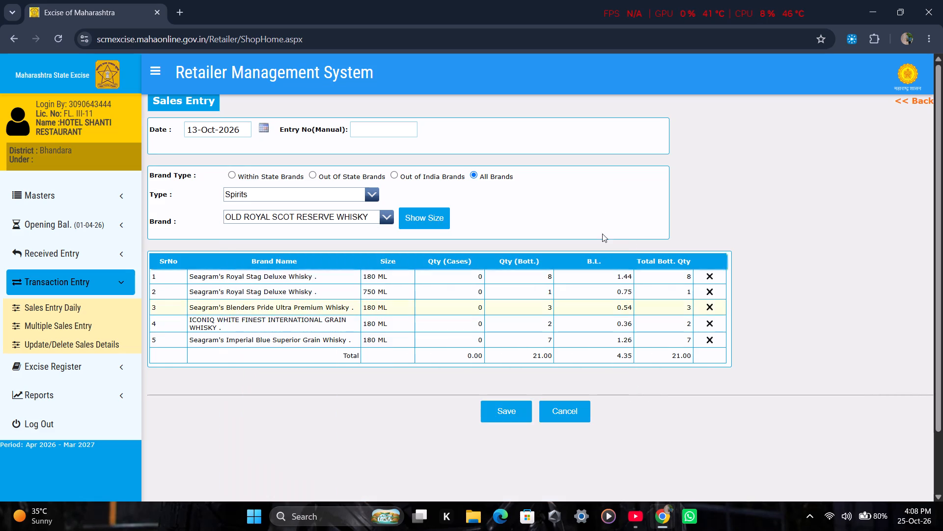
pyautogui.click(420, 217)
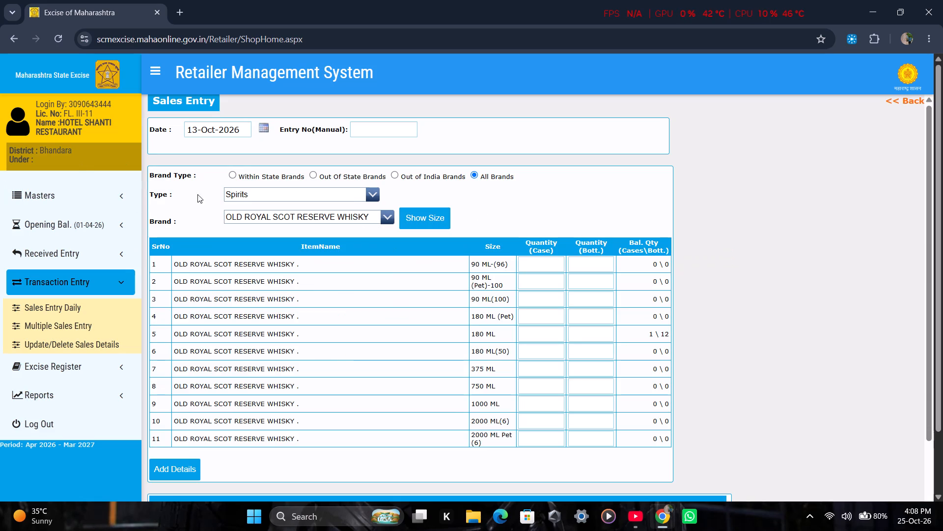
pyautogui.click(605, 331)
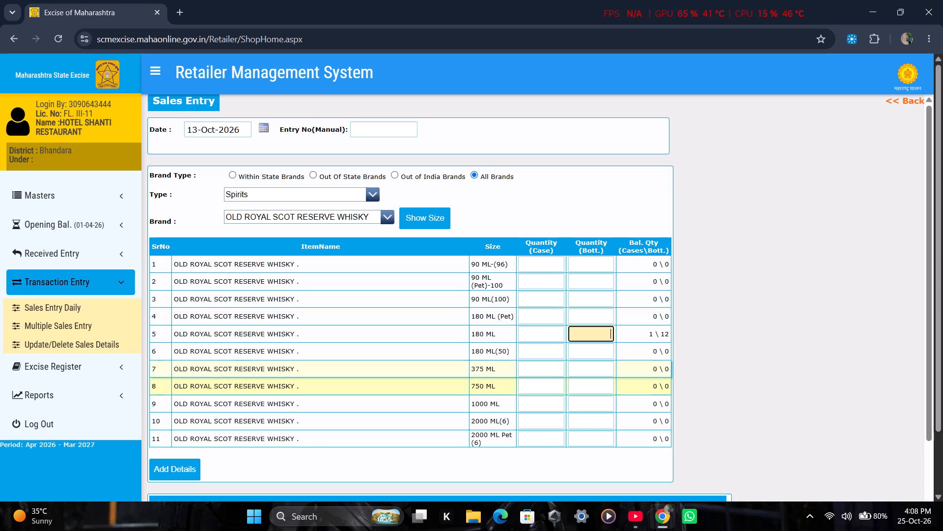
pyautogui.press('3')
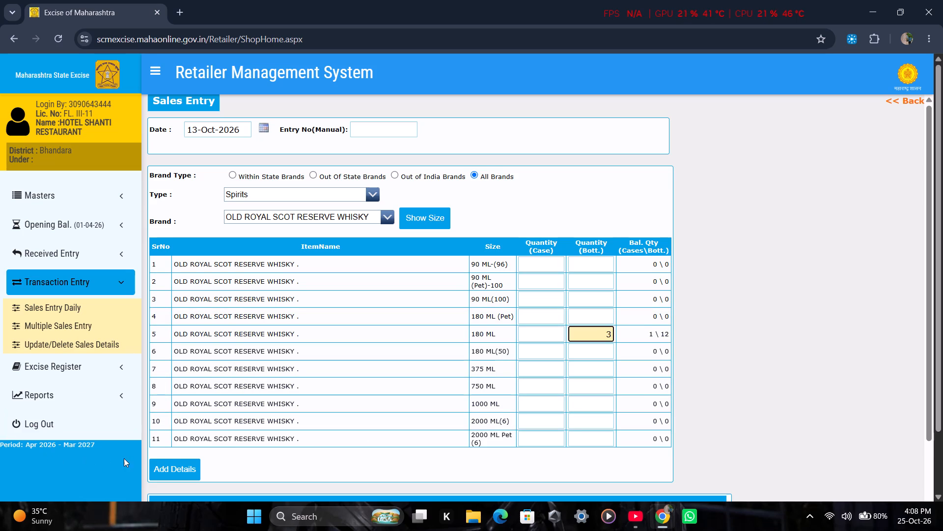
pyautogui.click(168, 456)
pyautogui.click(169, 464)
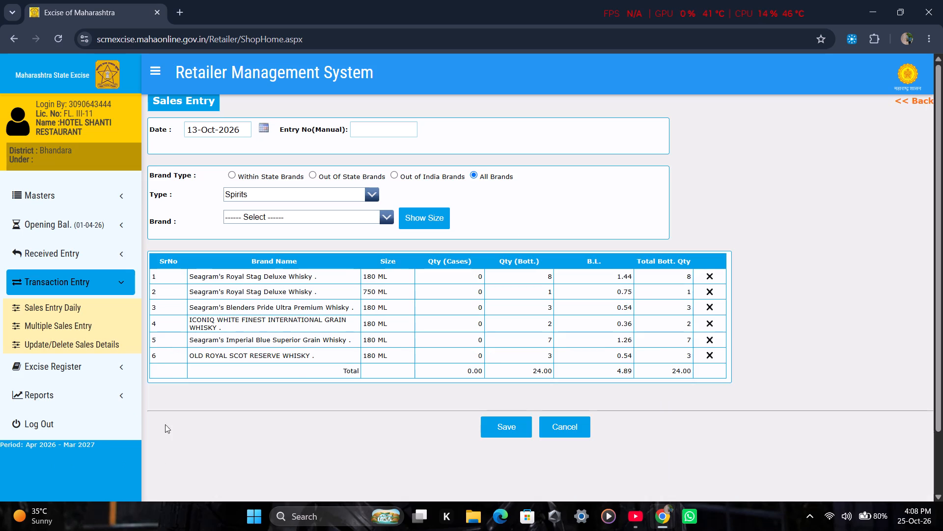
# Add 1 bottle of 180 ML(50) MUMBAI MALT WHISKY to the sales entry.
pyautogui.click(382, 215)
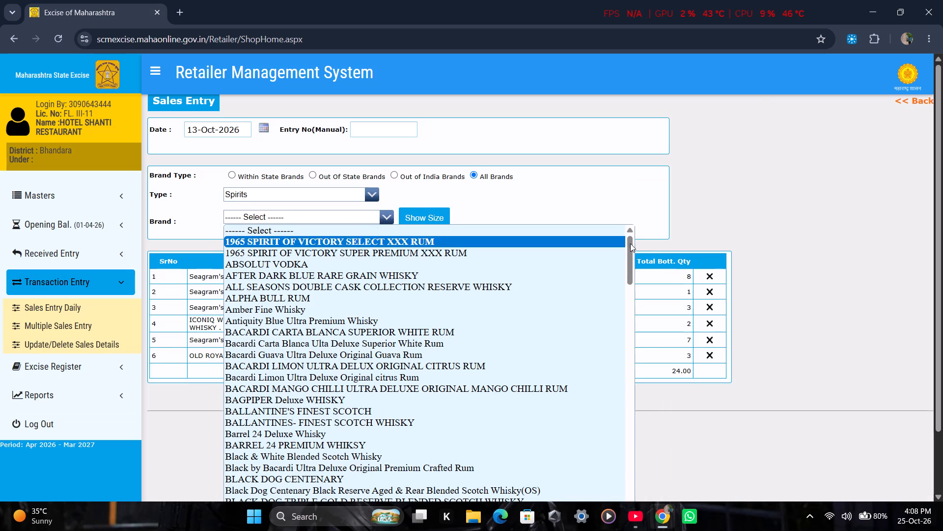
pyautogui.moveTo(630, 242); pyautogui.dragTo(628, 357)
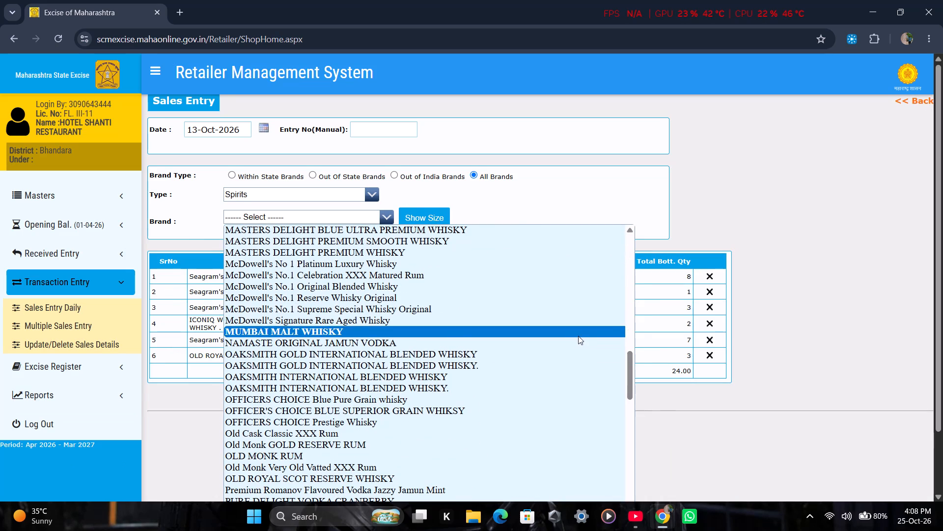
pyautogui.click(578, 334)
pyautogui.click(444, 206)
pyautogui.click(438, 211)
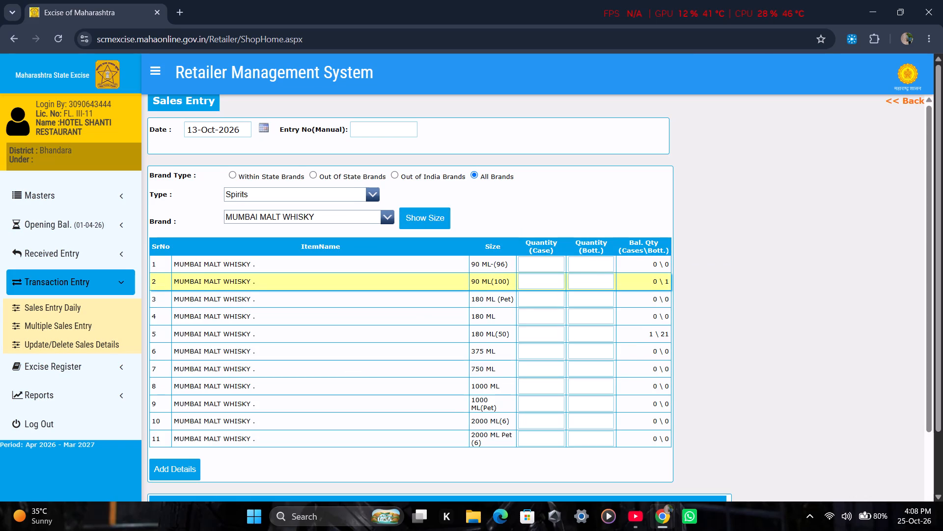
pyautogui.click(583, 339)
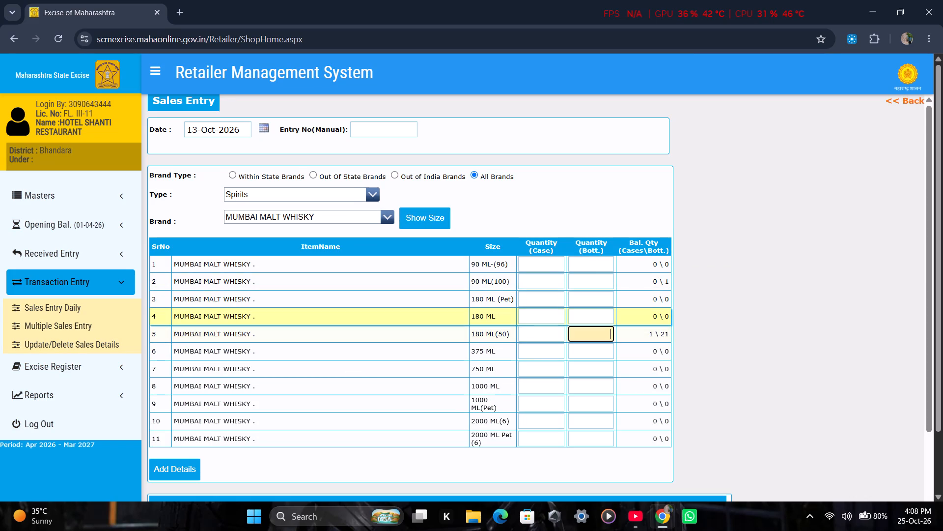
pyautogui.press('1')
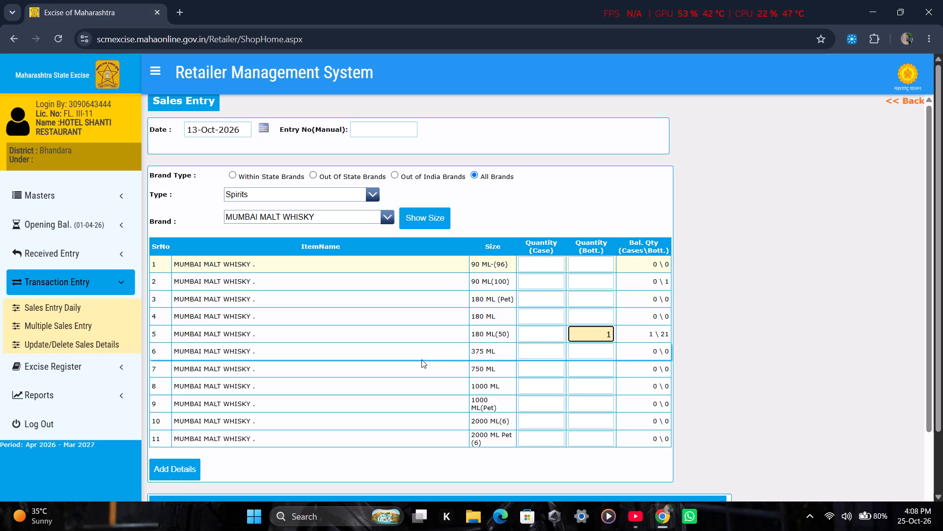
pyautogui.click(194, 464)
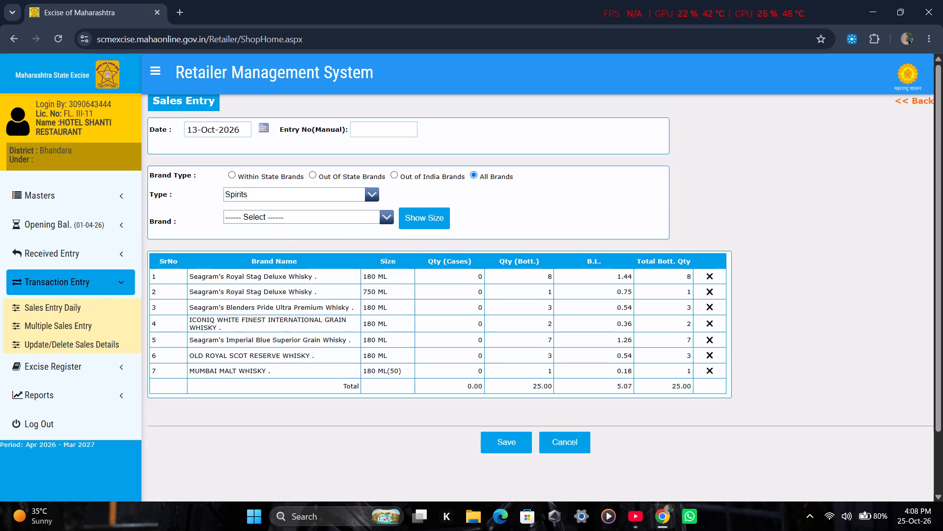
# Add 6 bottles of 180 ML SAHYADRI GOLD PREMIUM WHISKY to the sales entry.
pyautogui.click(389, 216)
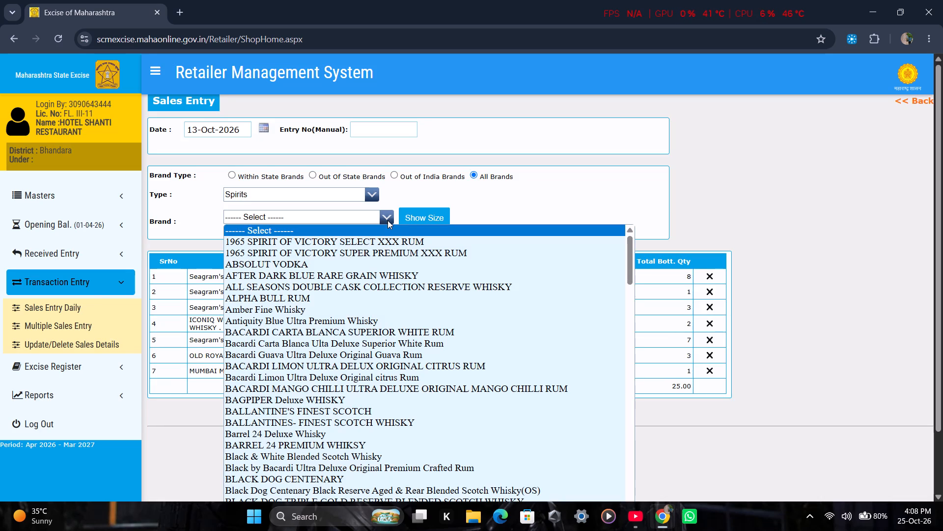
pyautogui.moveTo(632, 267); pyautogui.dragTo(629, 357)
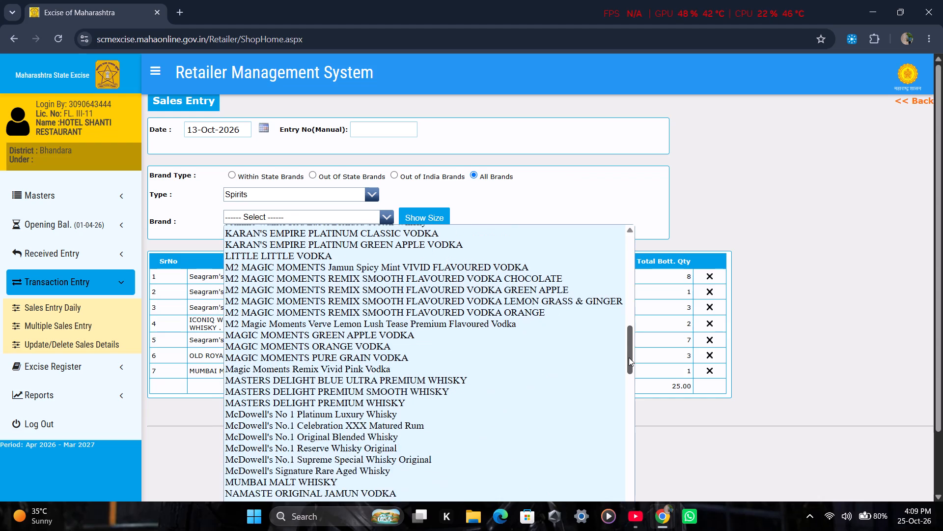
pyautogui.moveTo(629, 357); pyautogui.dragTo(626, 442)
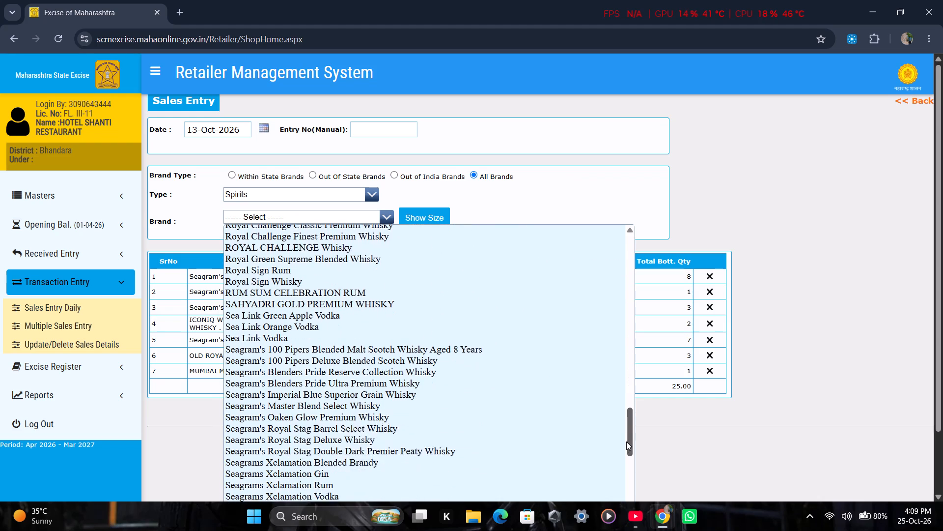
pyautogui.moveTo(626, 442); pyautogui.dragTo(624, 437)
pyautogui.click(580, 321)
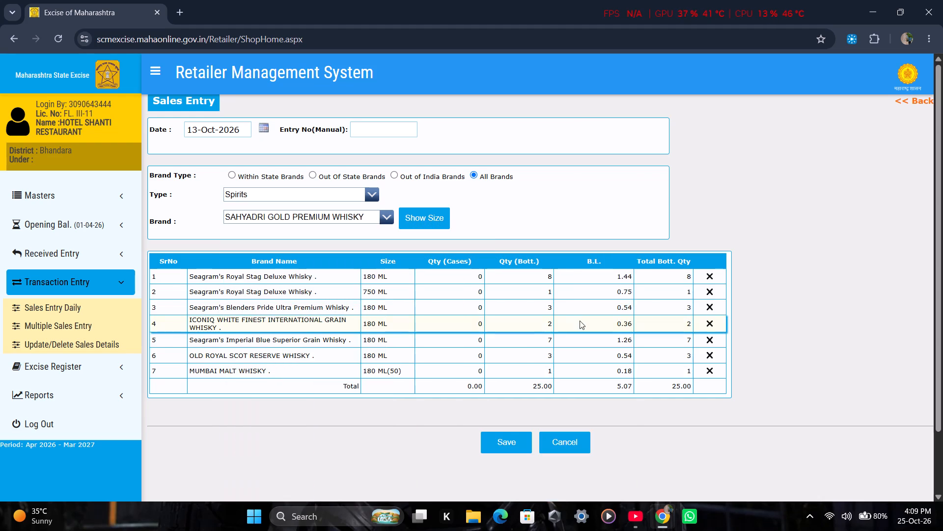
pyautogui.click(441, 215)
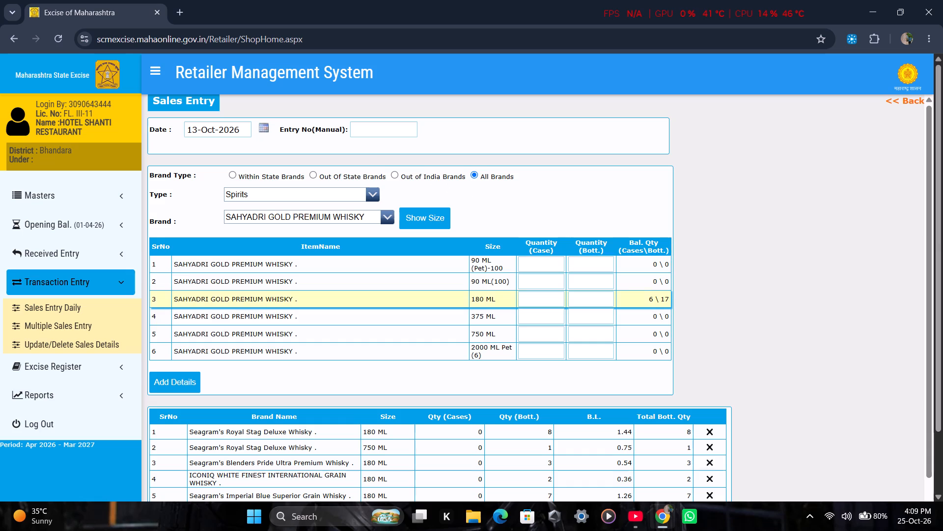
pyautogui.click(593, 300)
pyautogui.press('6')
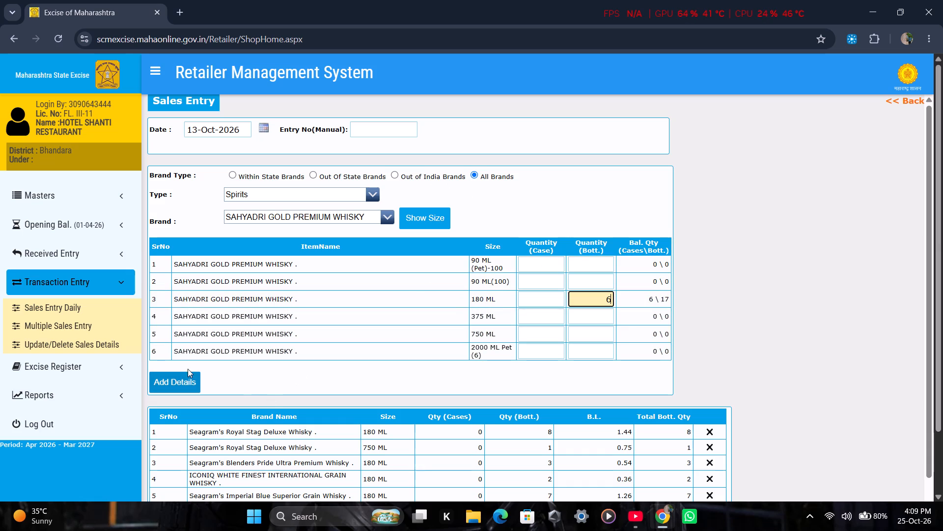
pyautogui.click(180, 381)
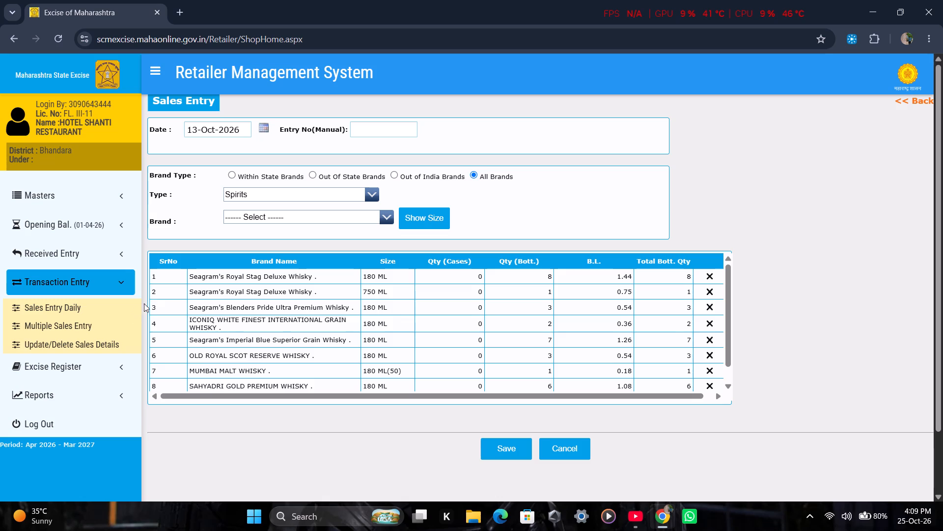
# Add 2 bottles of 180 ML (Pet) PURE DELIGHT VODKA ORIGINAL to the 13-Oct-2026 sales entry.
pyautogui.click(390, 217)
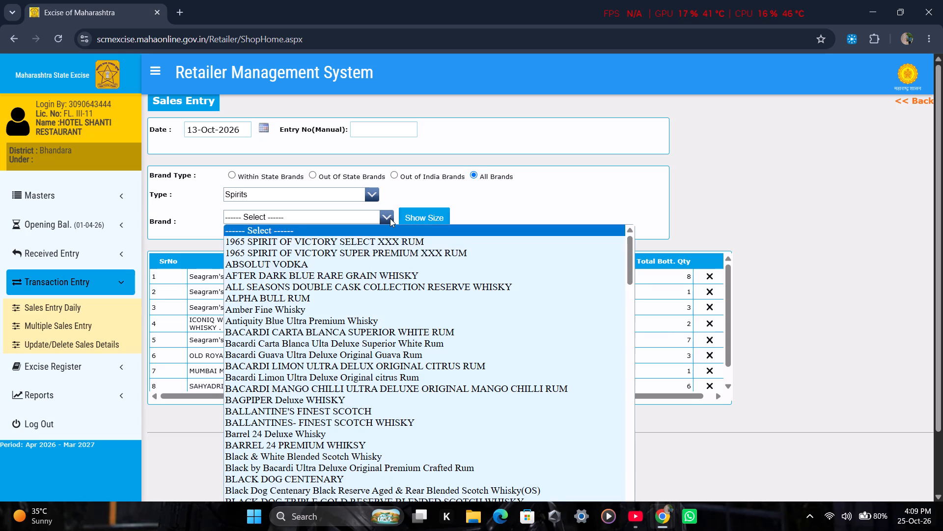
pyautogui.moveTo(630, 255); pyautogui.dragTo(625, 355)
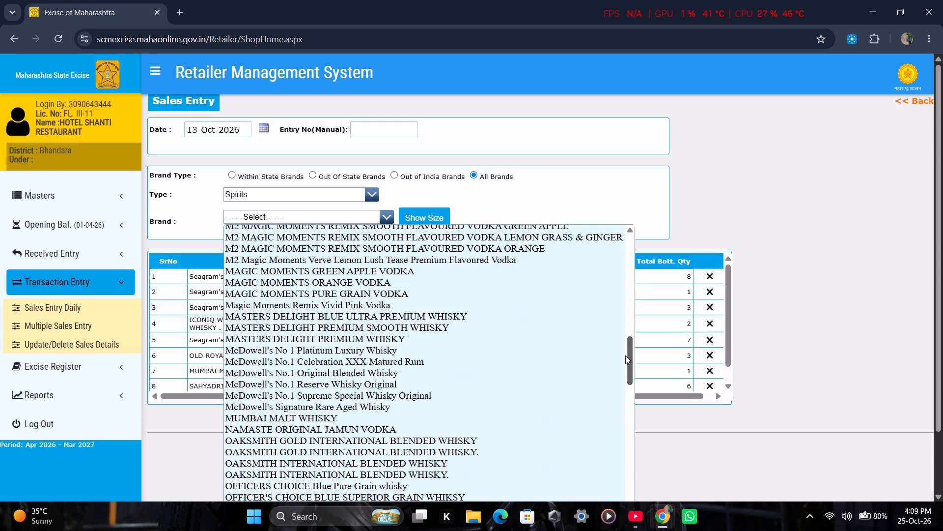
pyautogui.moveTo(625, 355); pyautogui.dragTo(623, 372)
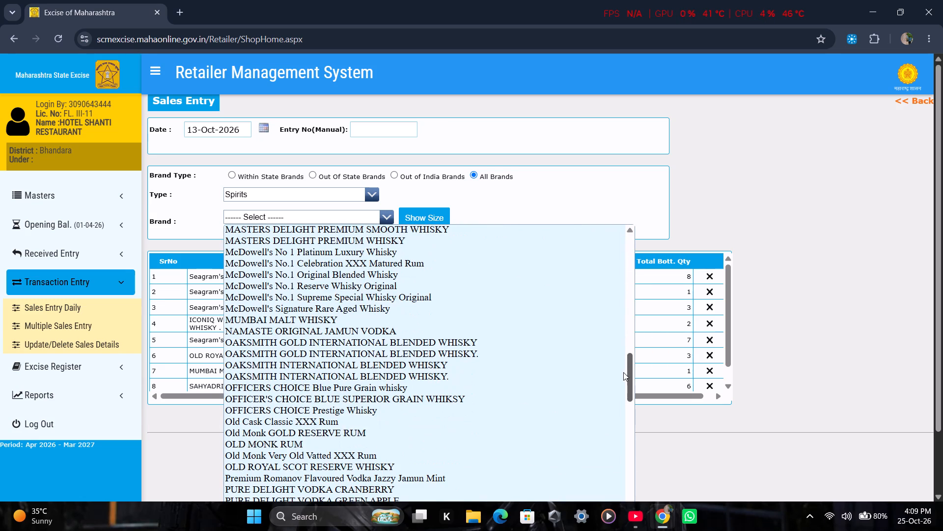
pyautogui.moveTo(623, 372); pyautogui.dragTo(620, 389)
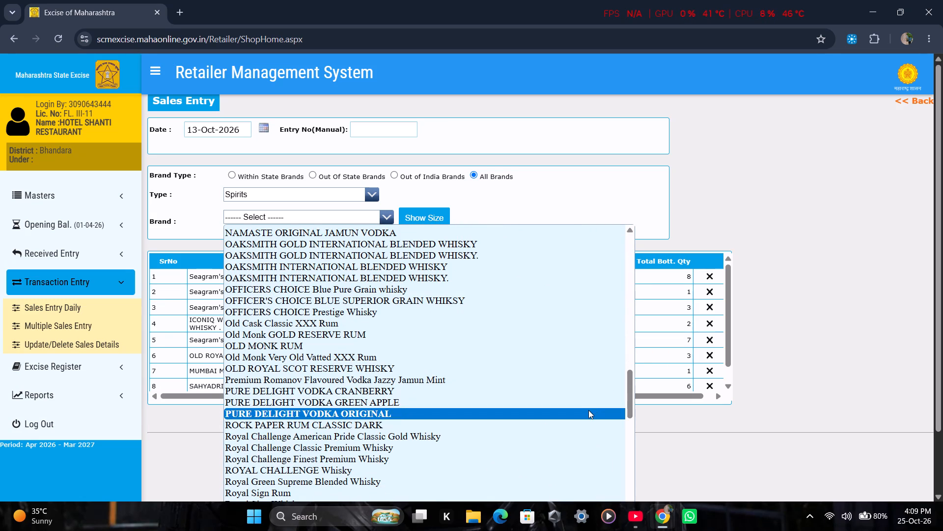
pyautogui.click(587, 411)
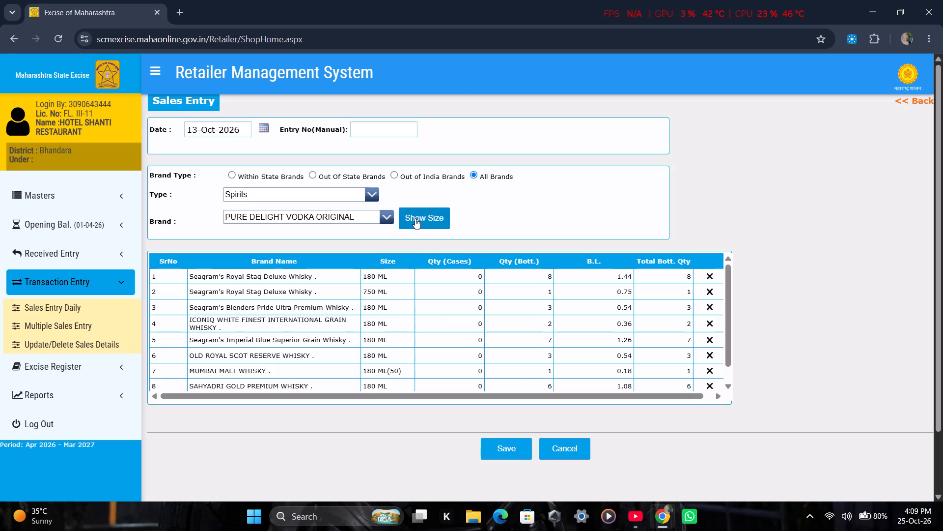
pyautogui.click(415, 214)
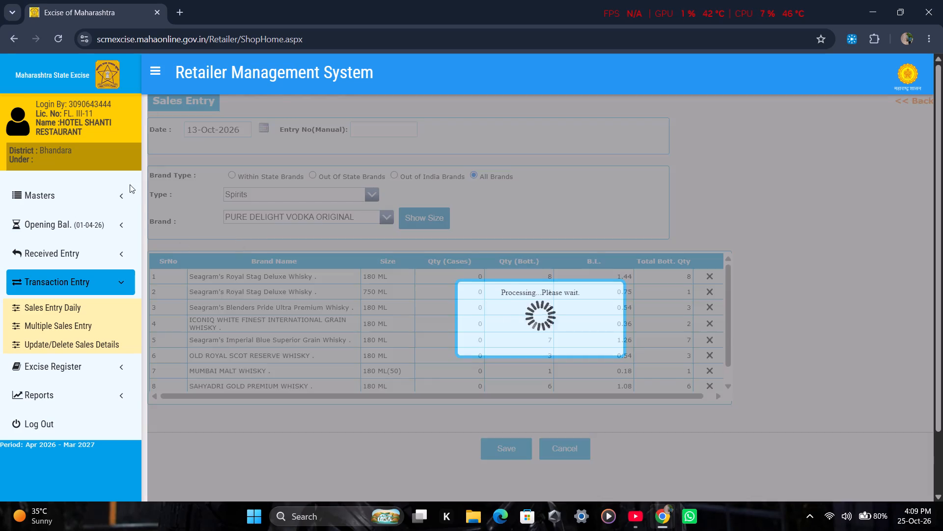
pyautogui.click(582, 288)
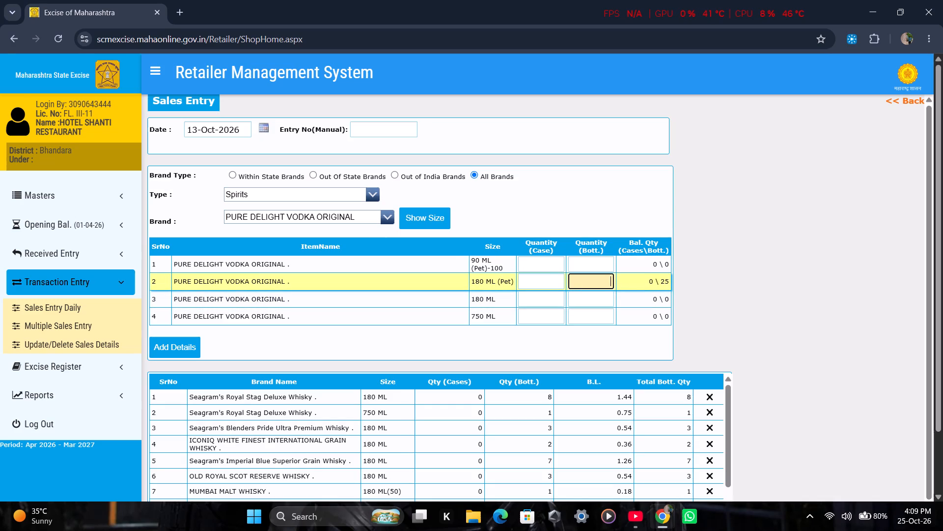
pyautogui.press('2')
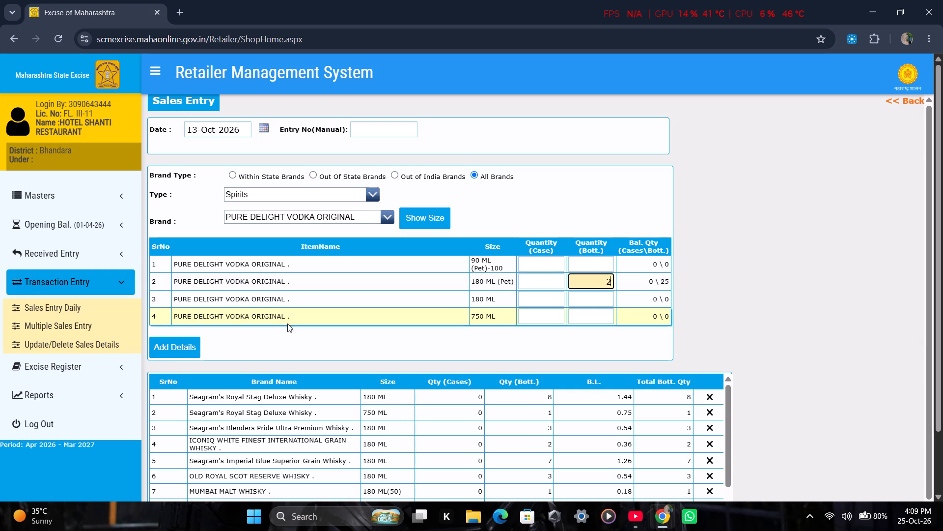
pyautogui.click(193, 336)
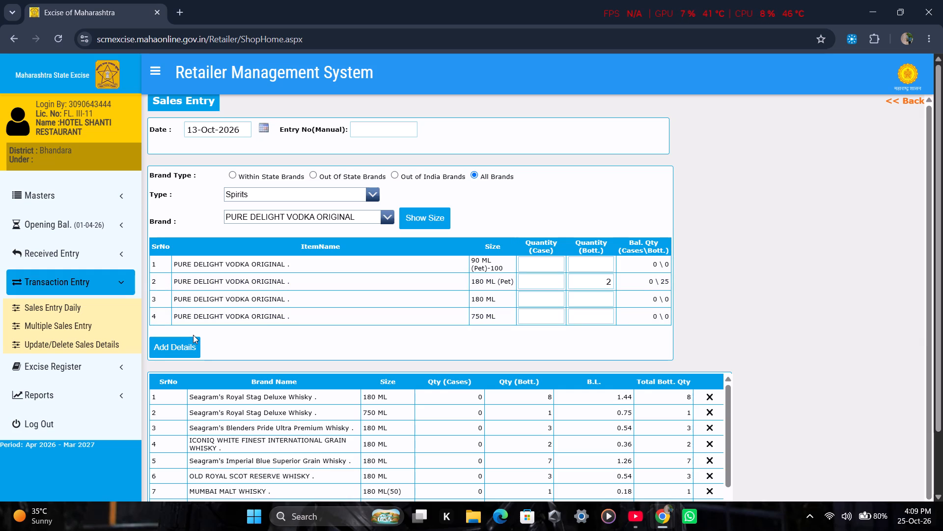
pyautogui.click(181, 346)
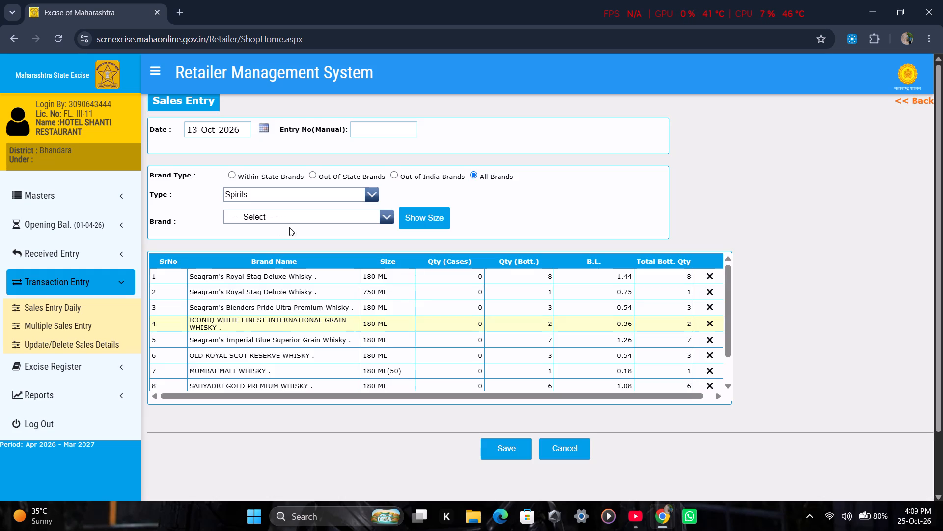
# Add 5 bottles of 180 ML and 4 bottles of 90 ML (Pet)-100 Tiger's Barrel to the sales entry.
pyautogui.click(386, 211)
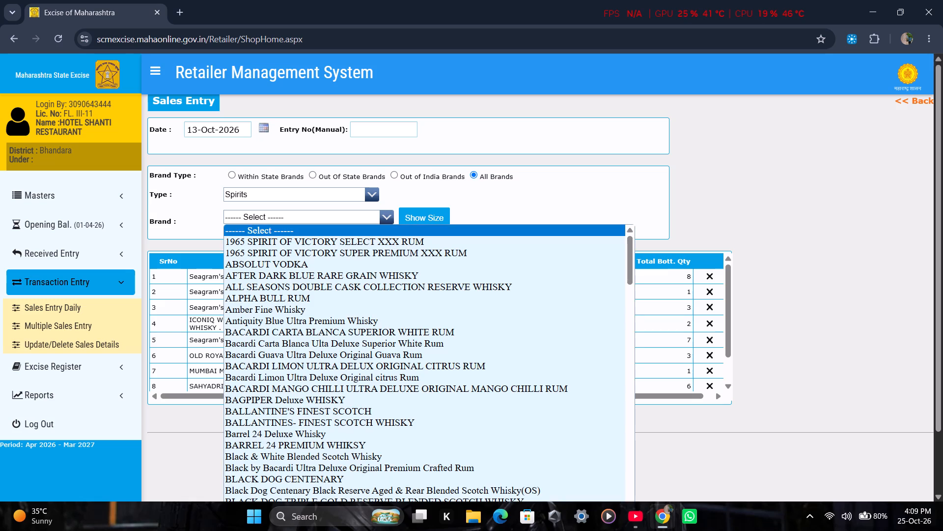
pyautogui.moveTo(630, 261); pyautogui.dragTo(630, 290)
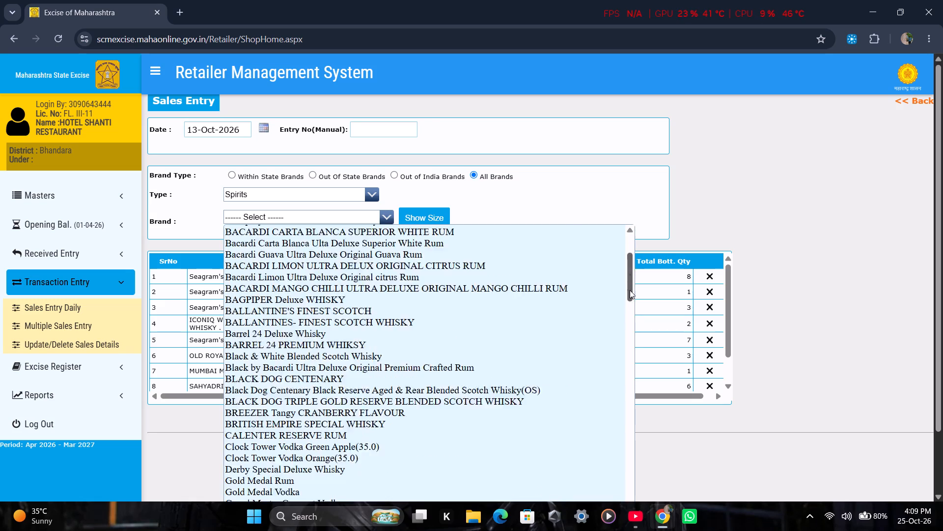
pyautogui.moveTo(630, 290); pyautogui.dragTo(624, 522)
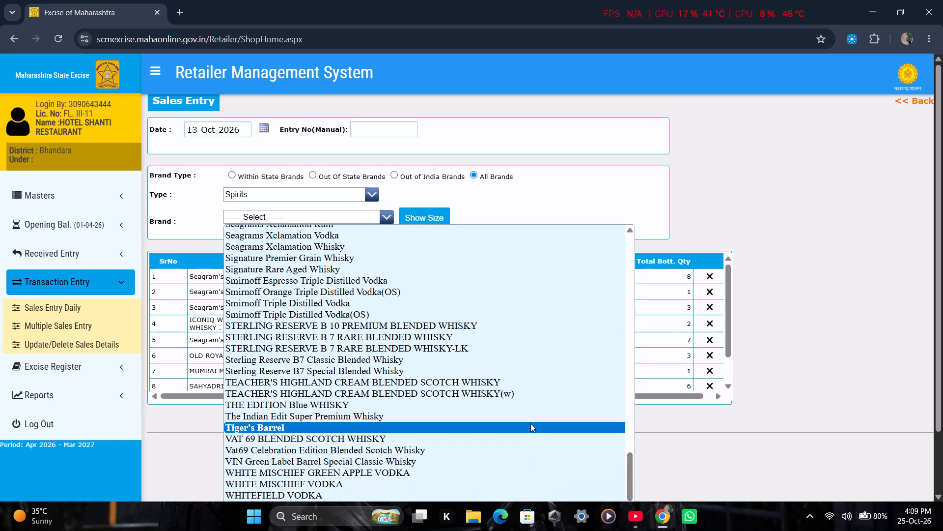
pyautogui.click(530, 423)
pyautogui.click(440, 217)
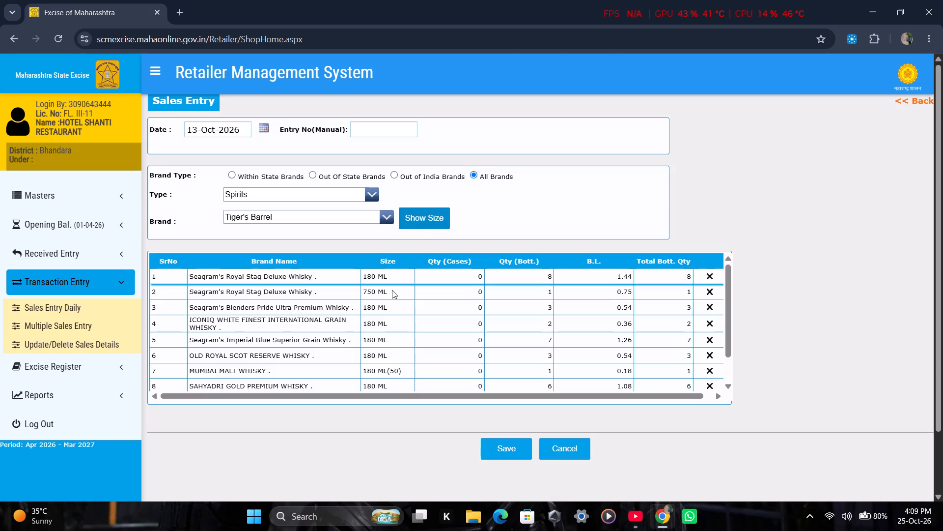
pyautogui.click(605, 295)
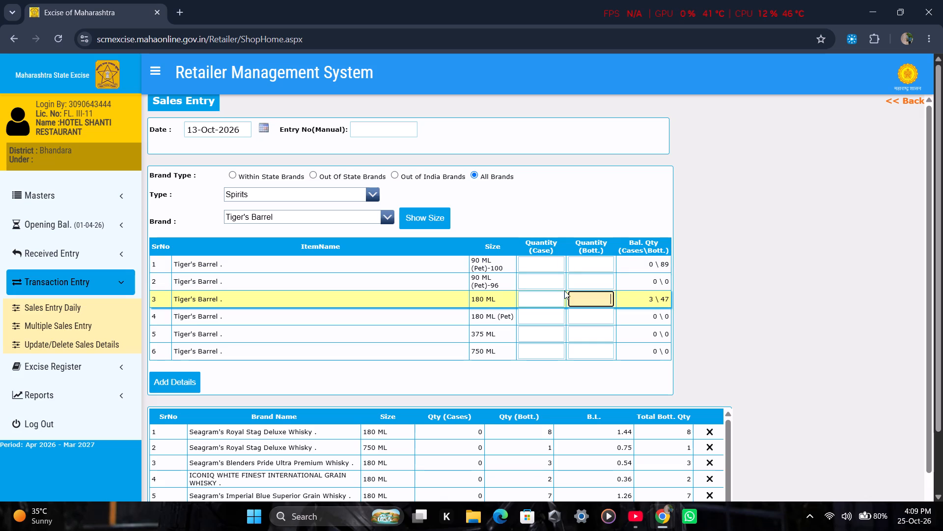
pyautogui.press('5')
pyautogui.click(586, 264)
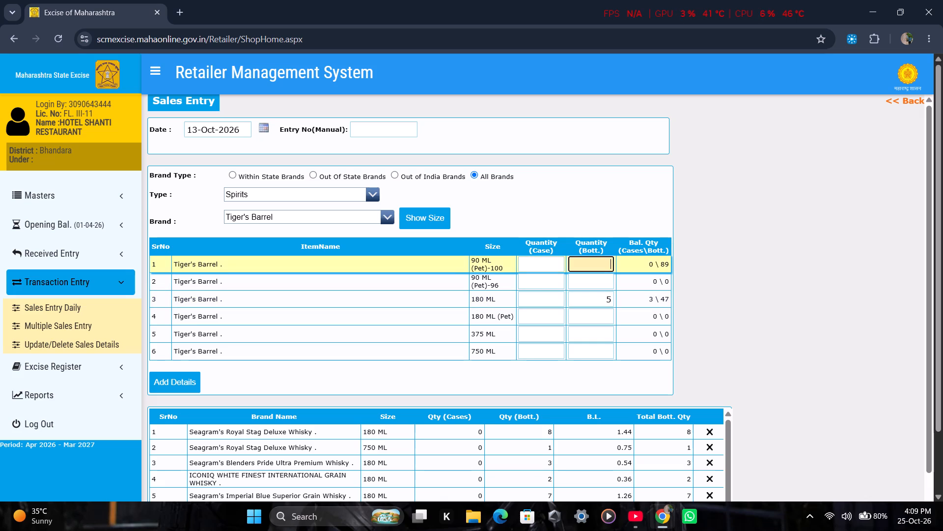
pyautogui.press('4')
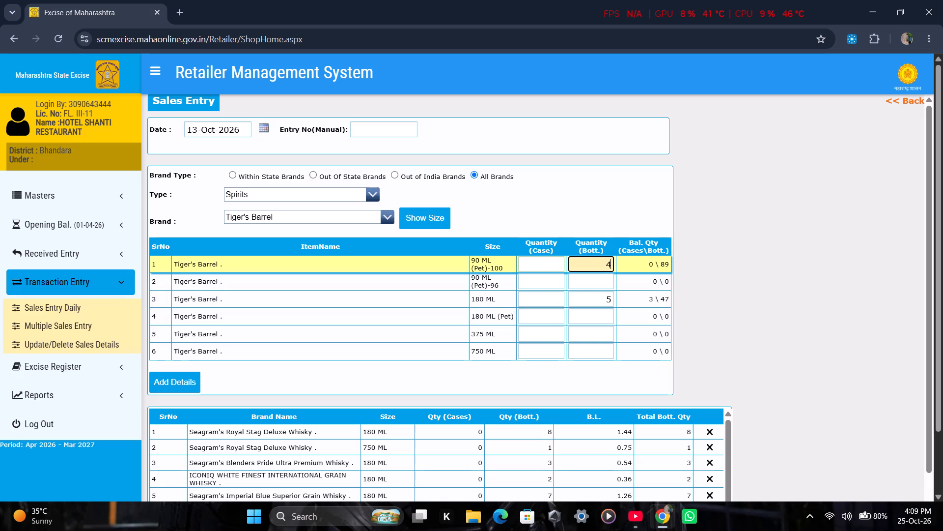
pyautogui.click(190, 373)
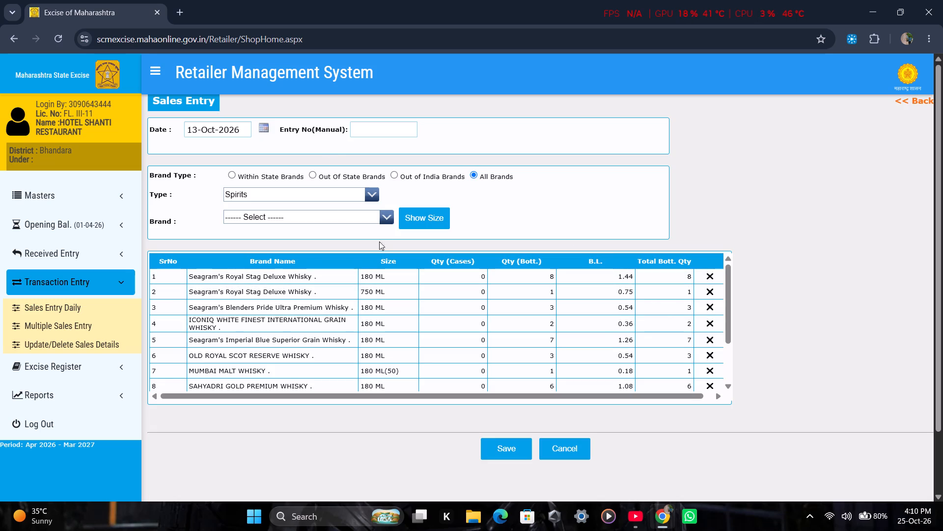
# Check the listed items and save the 13-Oct-2026 sales entry.
pyautogui.scroll(-2, 310, 314)
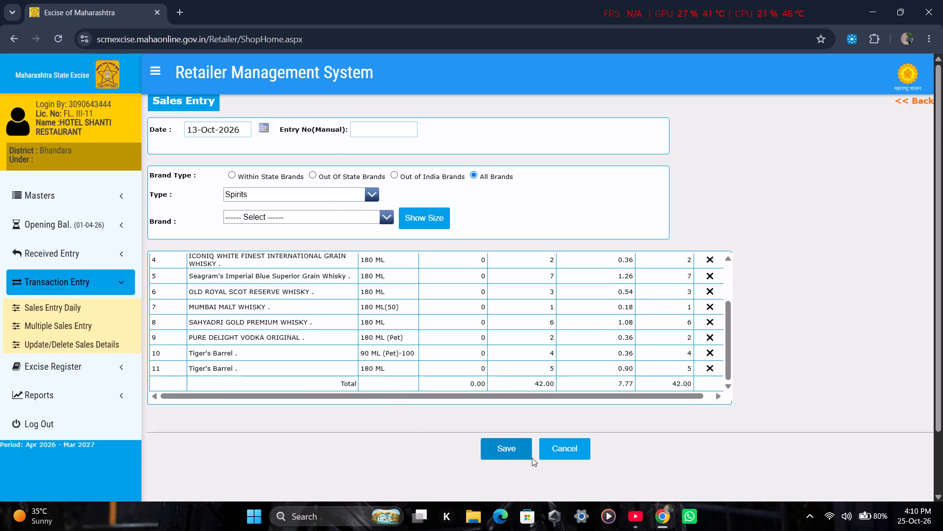
pyautogui.click(506, 445)
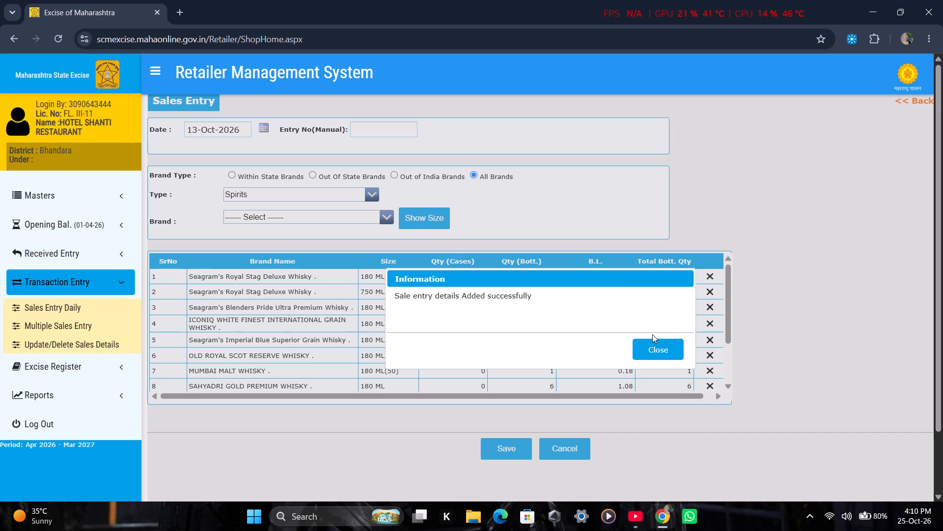
pyautogui.click(655, 347)
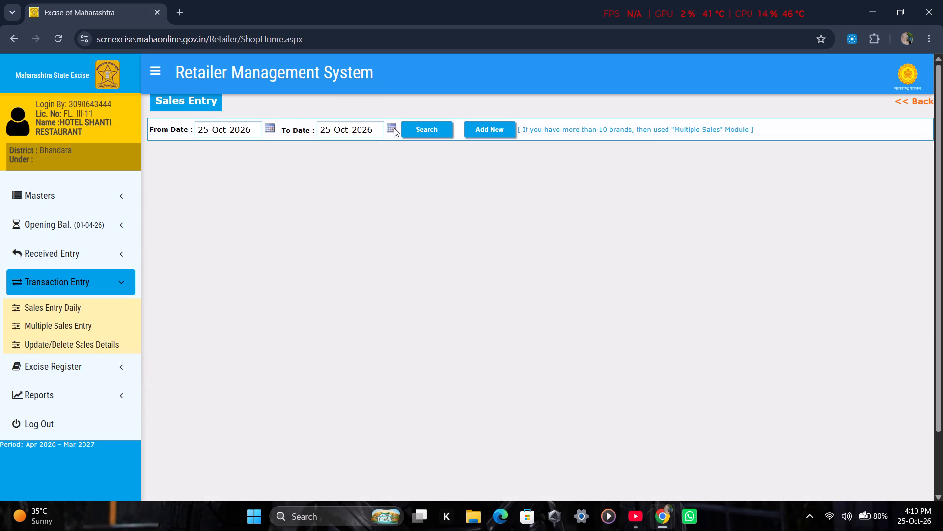
# Search the recorded sales entries with the start date set to 01-Oct-2026.
pyautogui.click(268, 129)
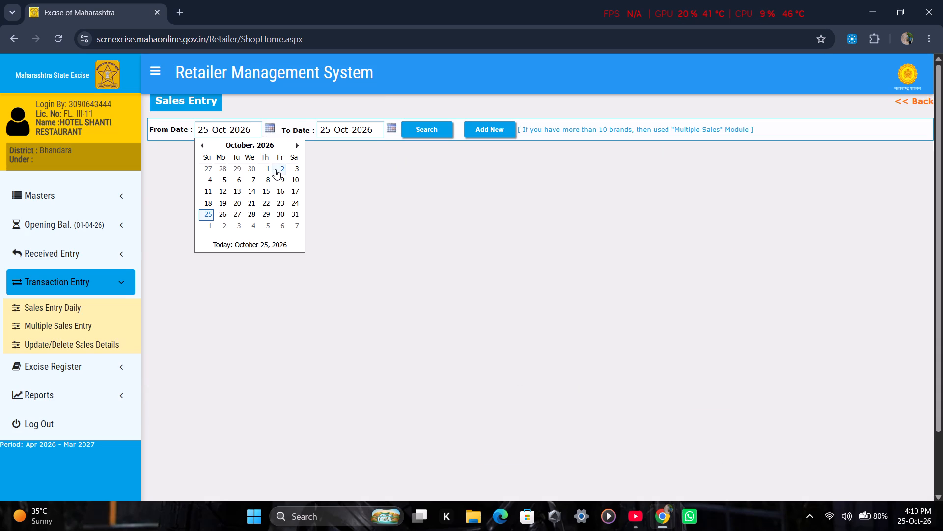
pyautogui.click(268, 167)
pyautogui.click(429, 125)
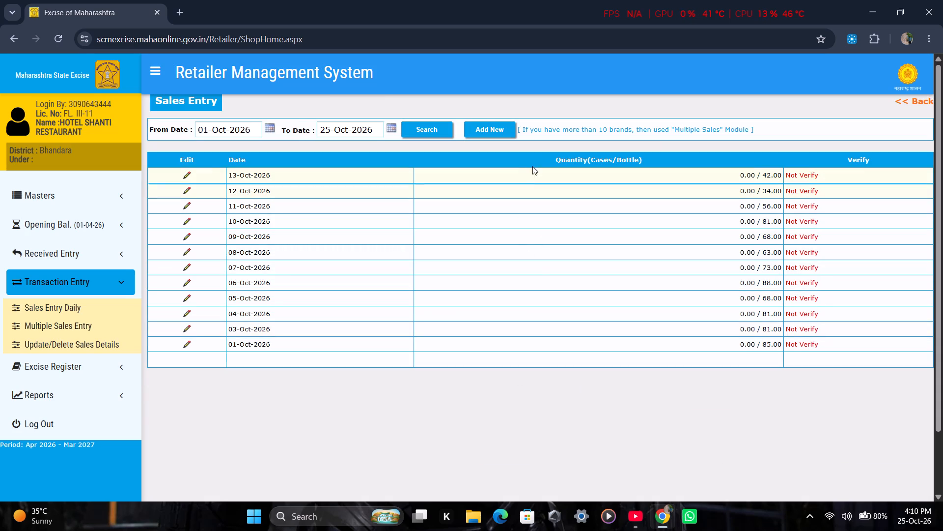
# Start a new sales entry dated 14-Oct-2026.
pyautogui.click(490, 131)
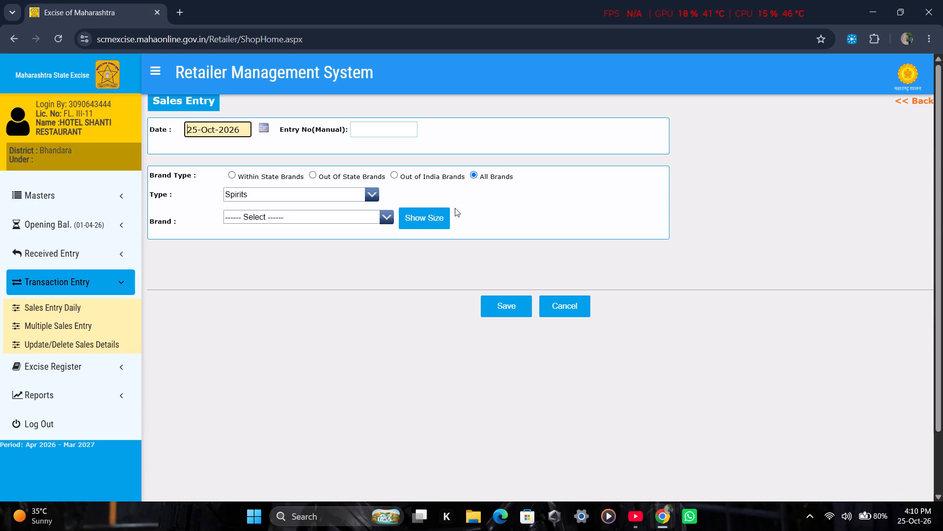
pyautogui.click(265, 126)
pyautogui.click(241, 191)
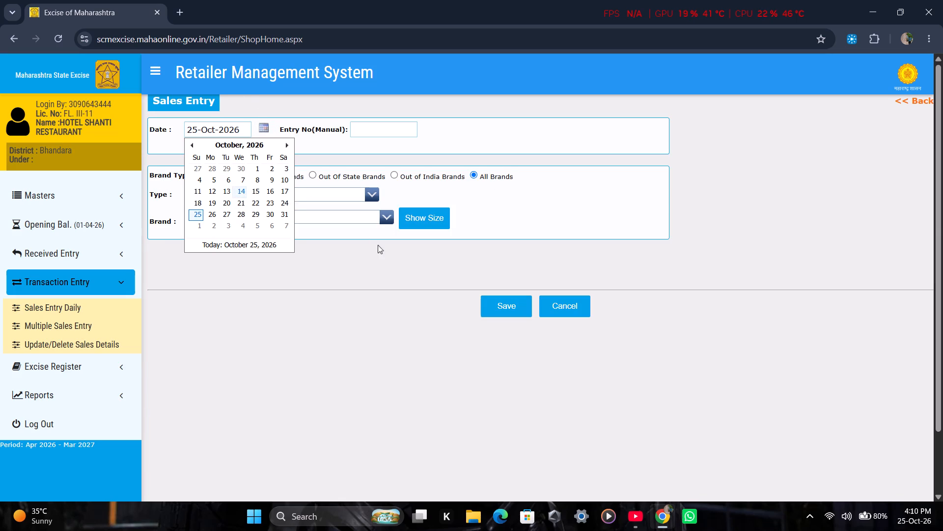
# Add 8 bottles of 180 ML Seagram's Royal Stag Deluxe Whisky to the 14-Oct-2026 sales entry.
pyautogui.click(385, 210)
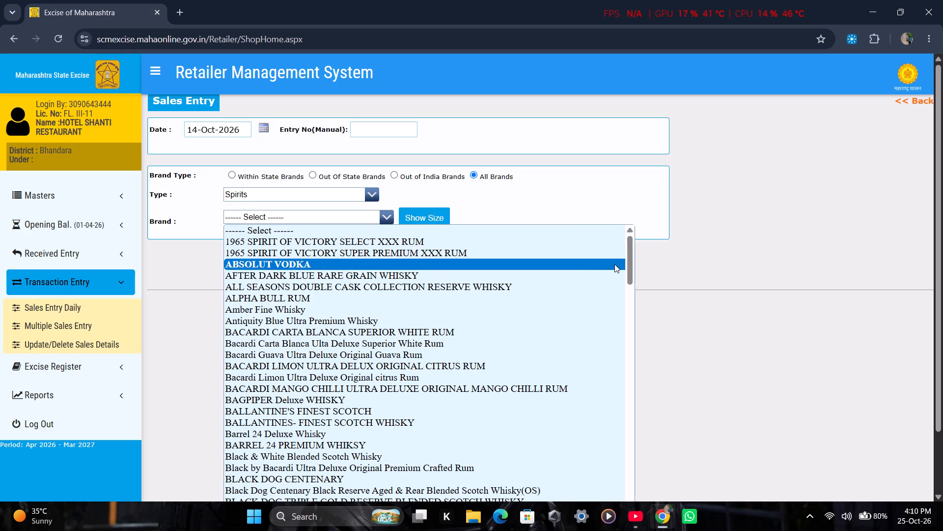
pyautogui.moveTo(628, 256); pyautogui.dragTo(630, 439)
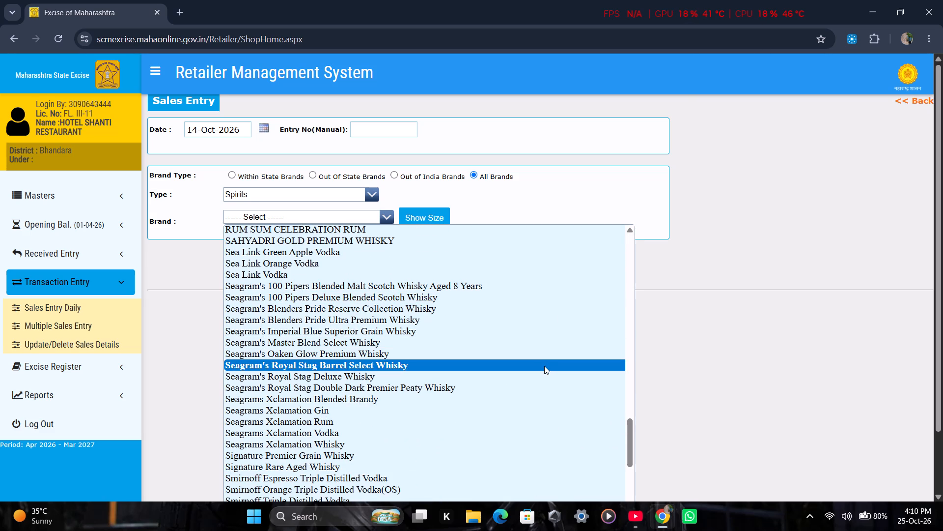
pyautogui.click(547, 377)
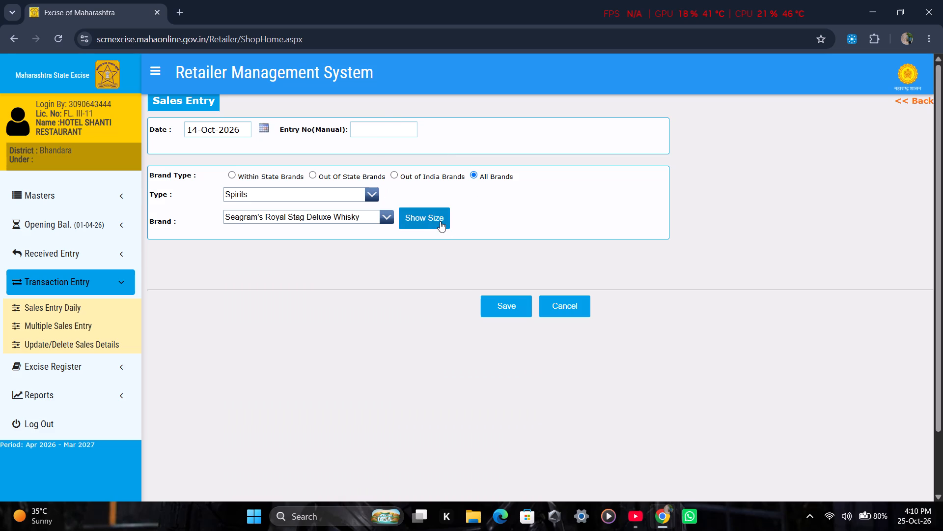
pyautogui.click(437, 221)
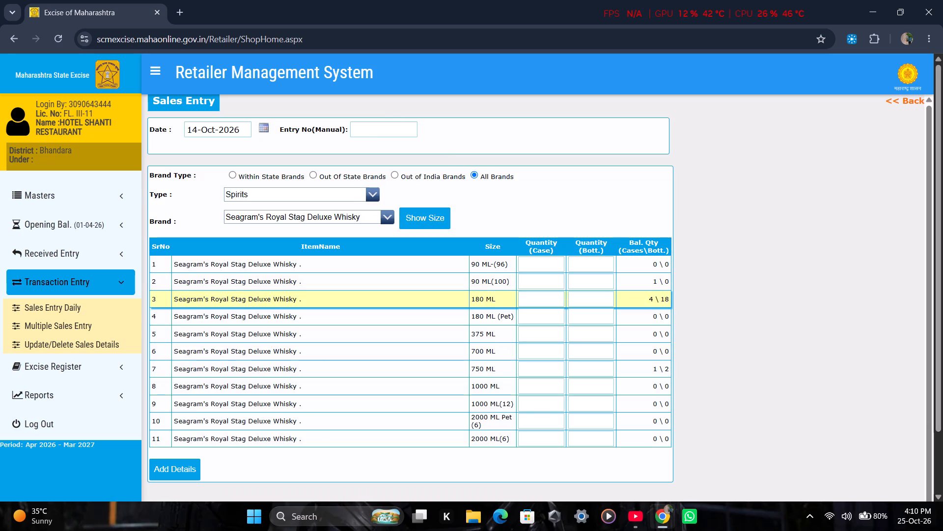
pyautogui.click(590, 291)
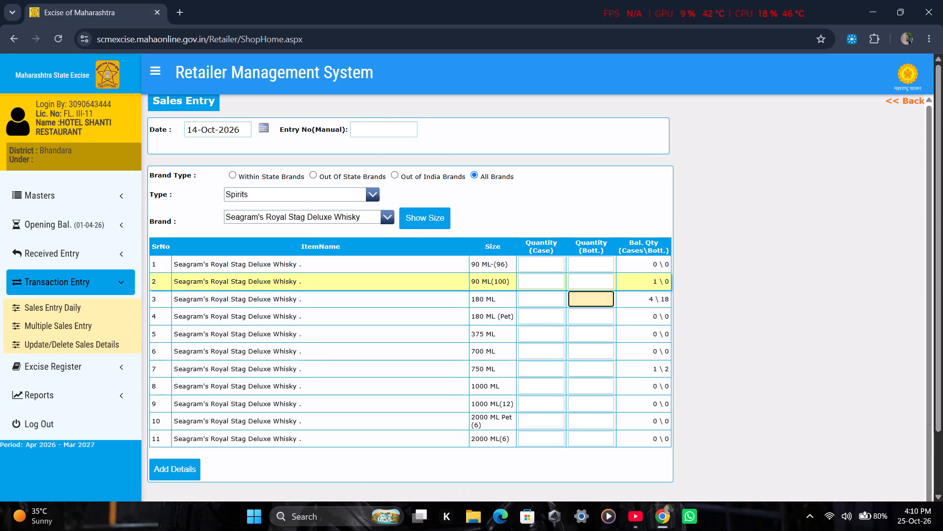
pyautogui.press('8')
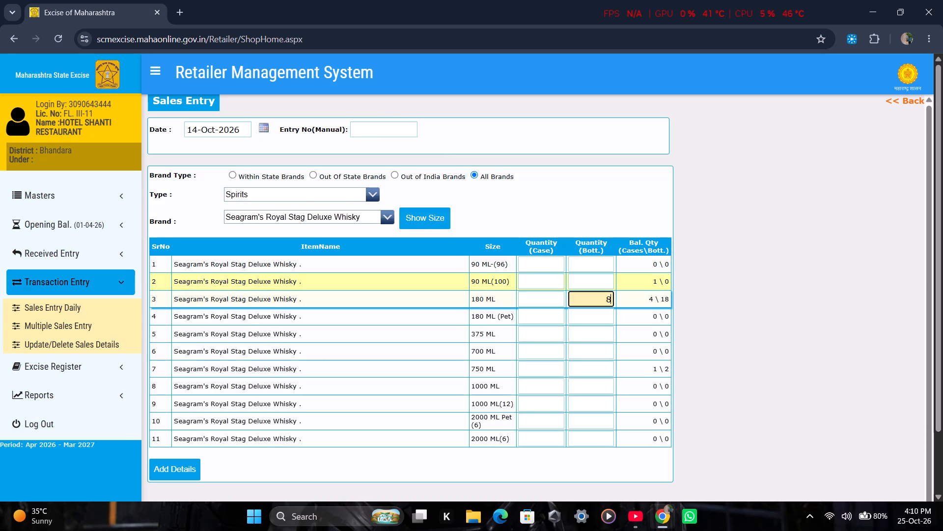
pyautogui.click(604, 287)
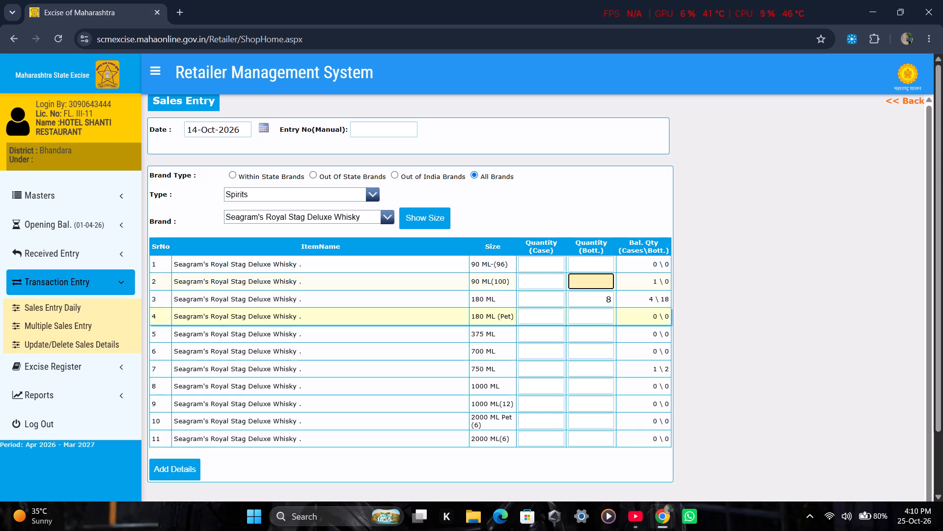
pyautogui.click(600, 366)
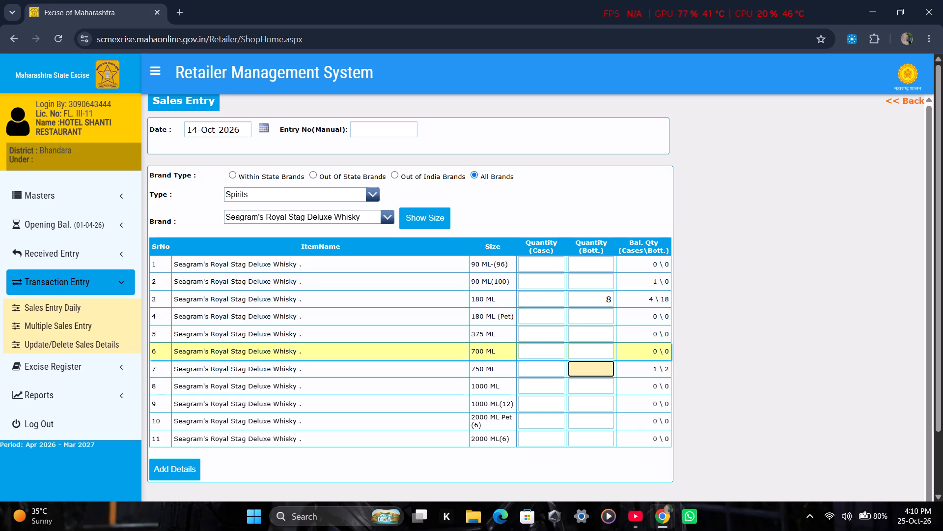
pyautogui.click(184, 471)
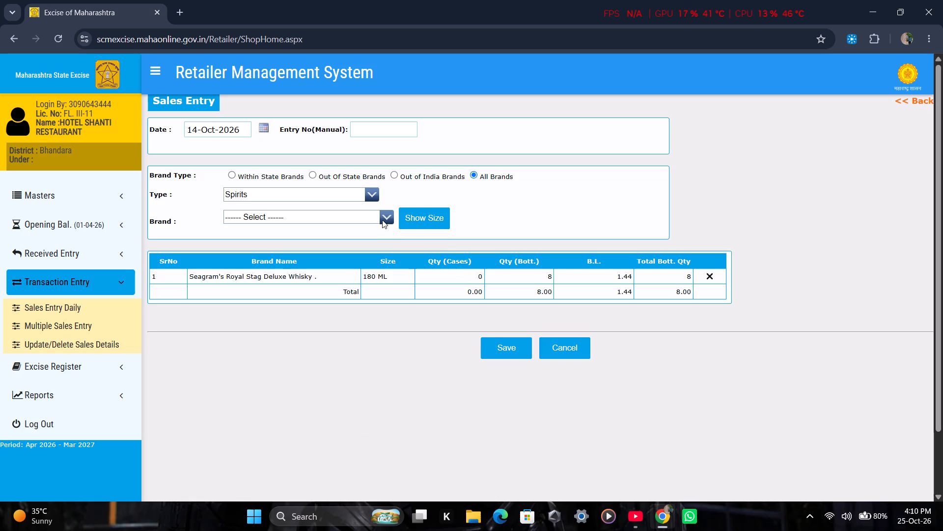
# Add 1 bottle of 180 ML (Pet) McDowell's No.1 Celebration XXX Matured Rum to the 14-Oct-2026 sales entry.
pyautogui.click(382, 213)
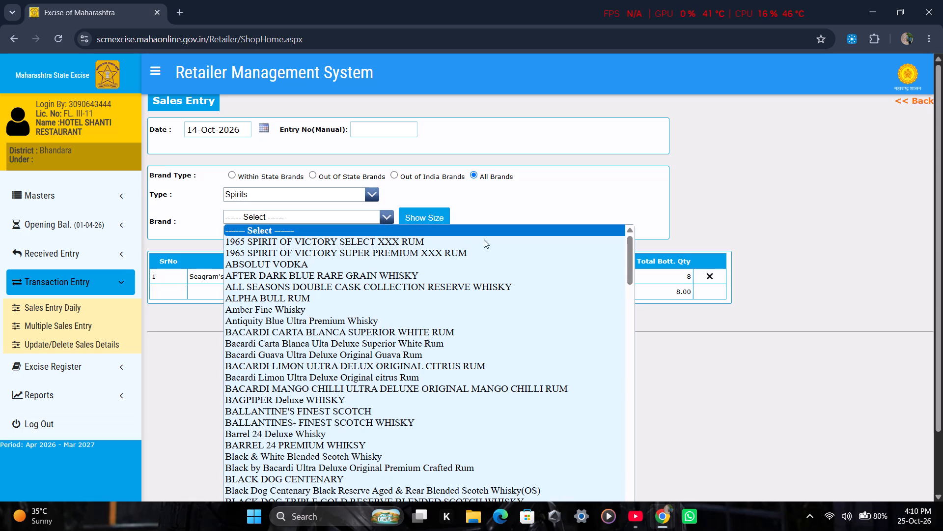
pyautogui.moveTo(631, 260); pyautogui.dragTo(642, 348)
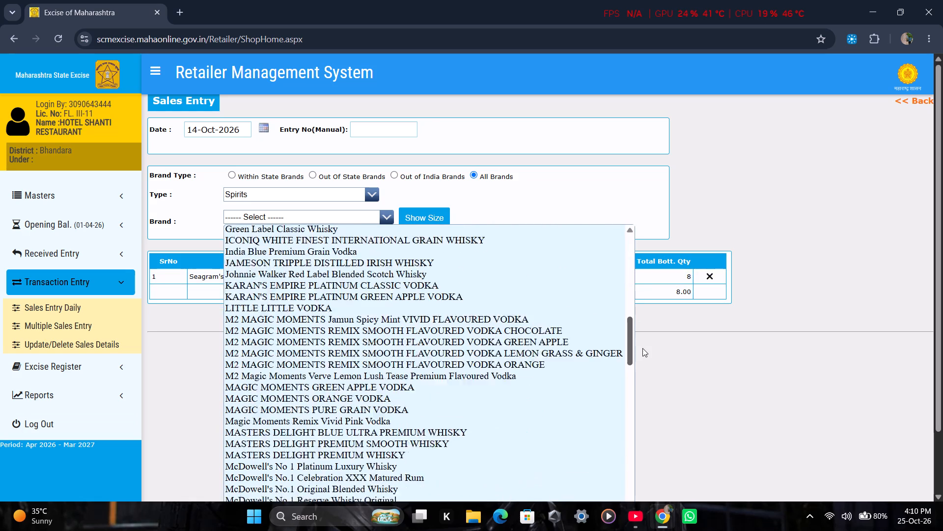
pyautogui.moveTo(642, 348); pyautogui.dragTo(642, 334)
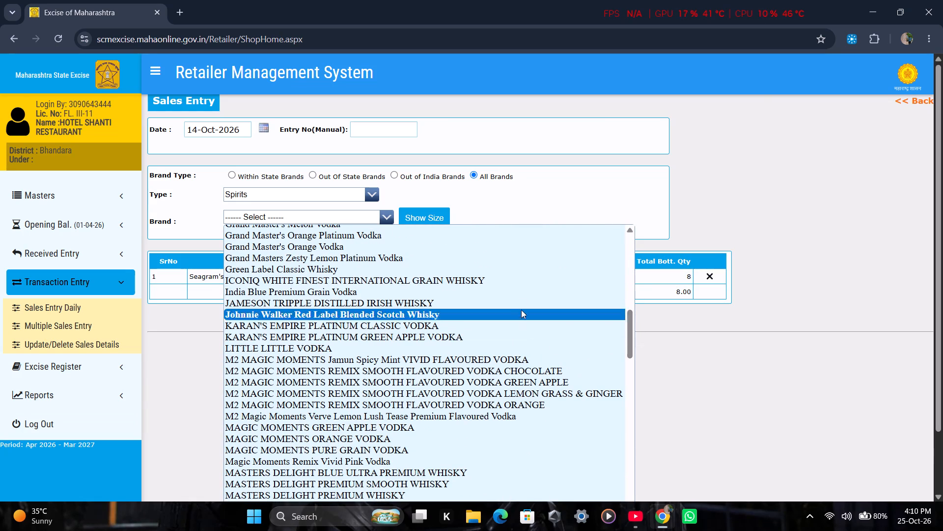
pyautogui.scroll(6, 471, 313)
pyautogui.scroll(-16, 471, 313)
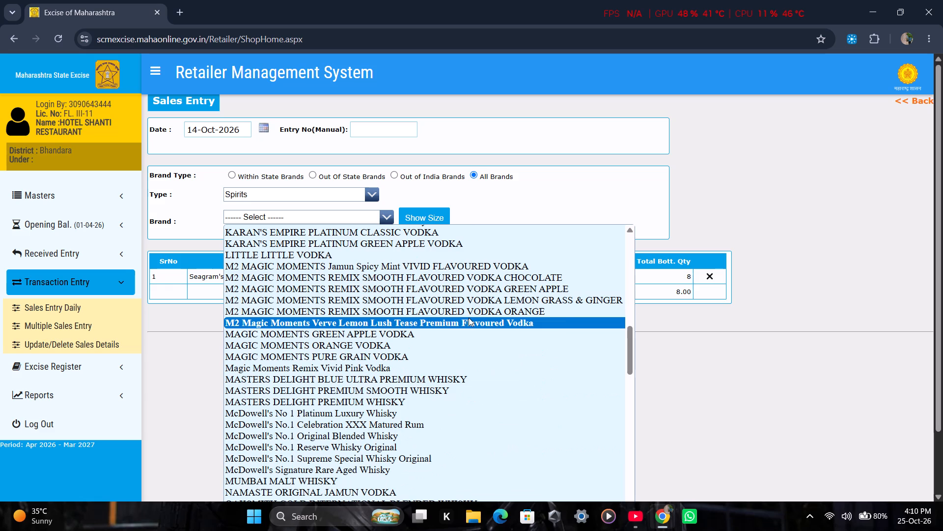
pyautogui.scroll(-7, 469, 318)
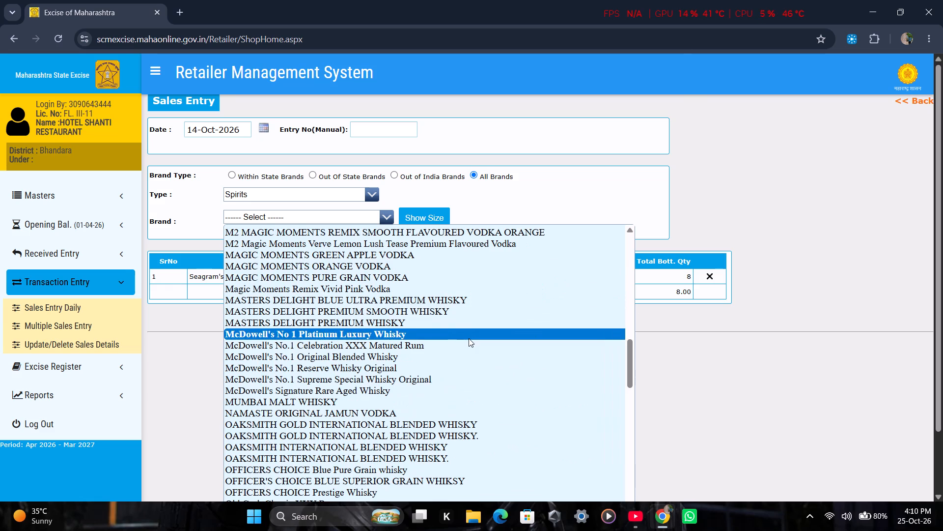
pyautogui.click(469, 348)
pyautogui.click(426, 214)
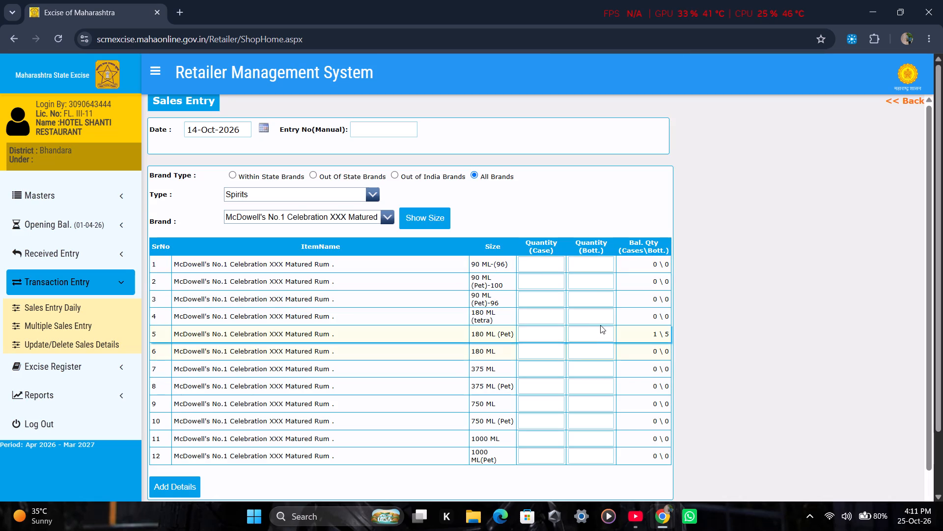
pyautogui.click(600, 324)
pyautogui.click(599, 331)
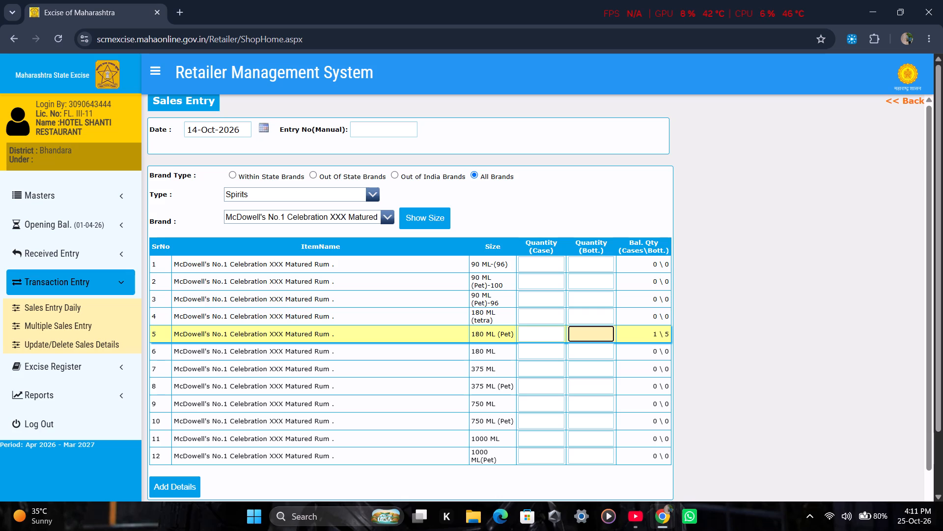
pyautogui.press('1')
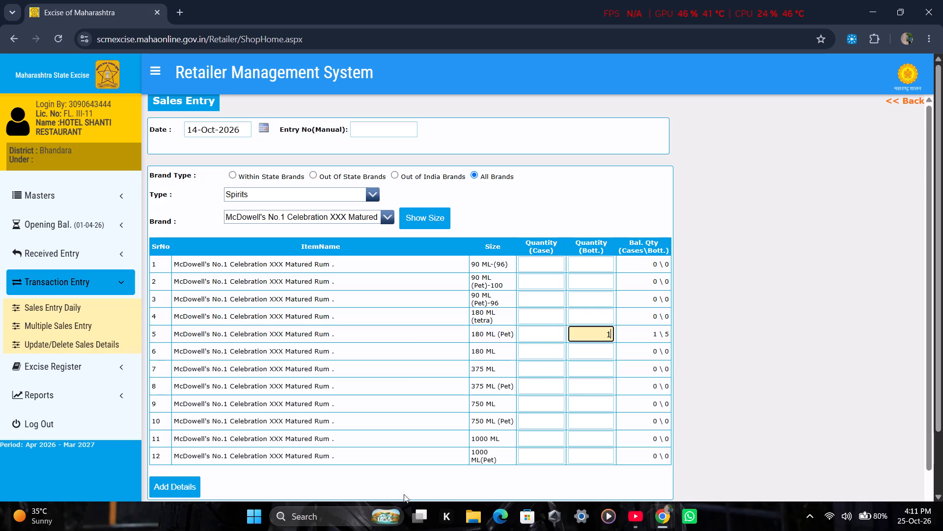
pyautogui.click(193, 484)
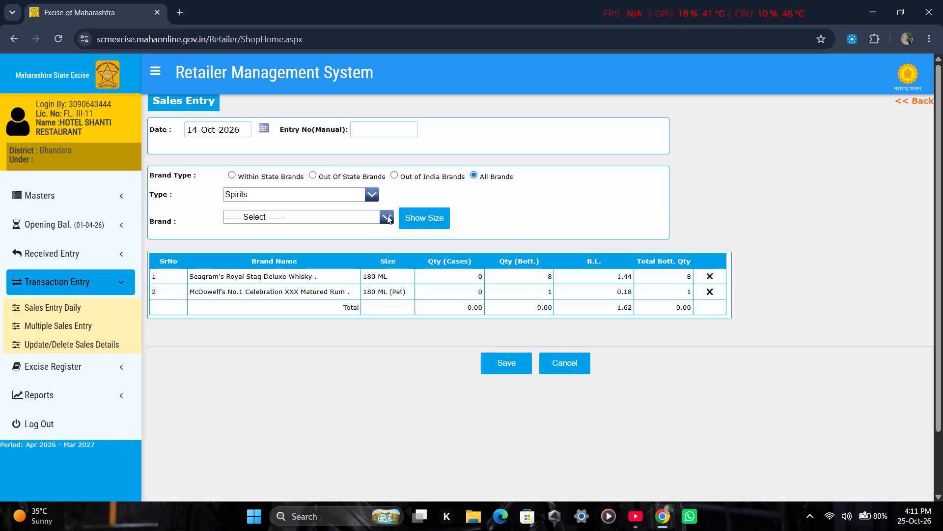
# Add 1 bottle of 180 ML All Seasons Double Cask Collection Reserve Whisky to the 14-Oct-2026 sales entry.
pyautogui.click(387, 215)
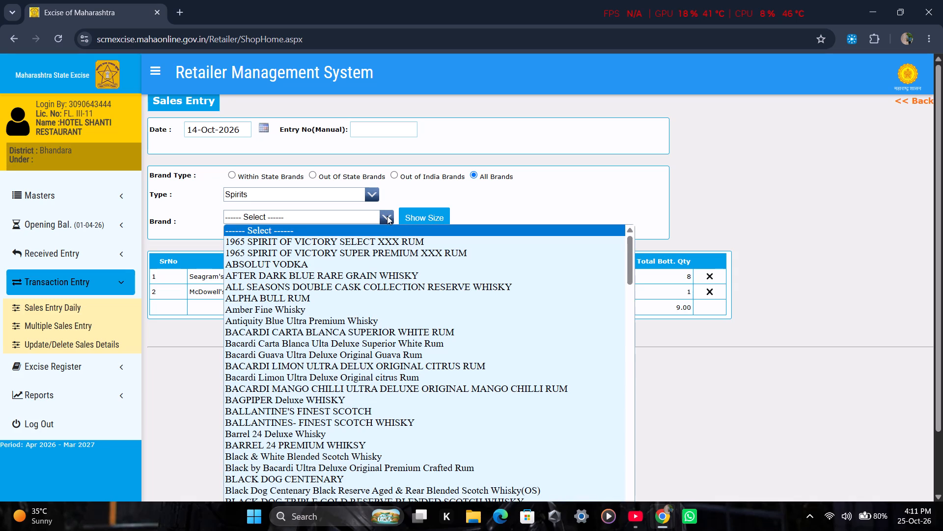
pyautogui.click(368, 290)
pyautogui.click(416, 210)
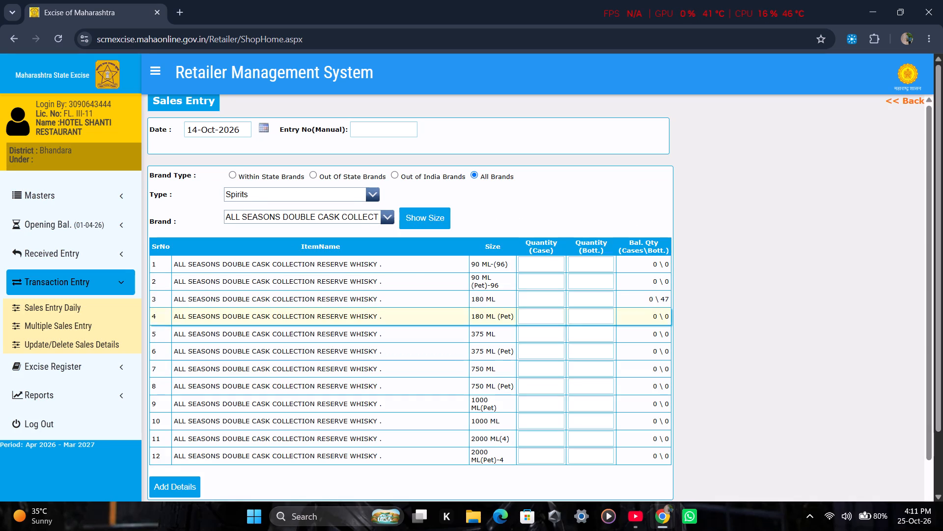
pyautogui.click(595, 297)
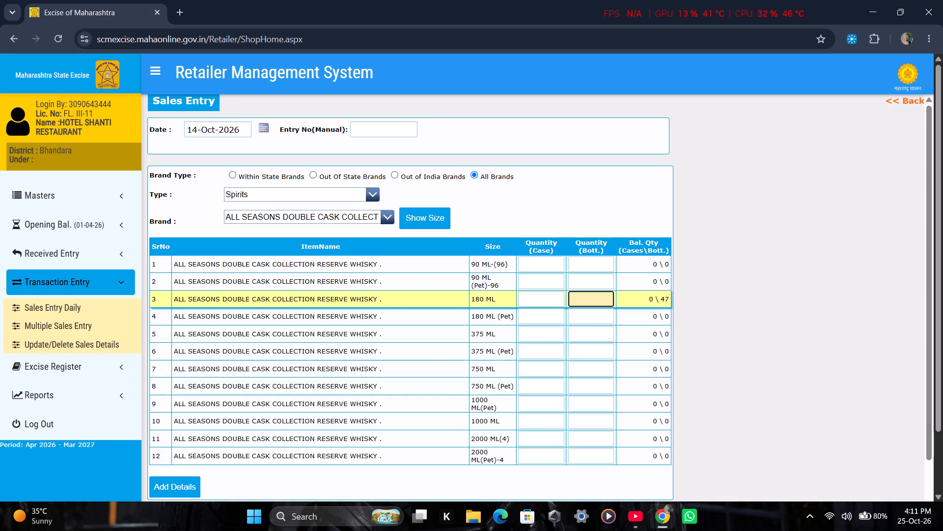
pyautogui.press('1')
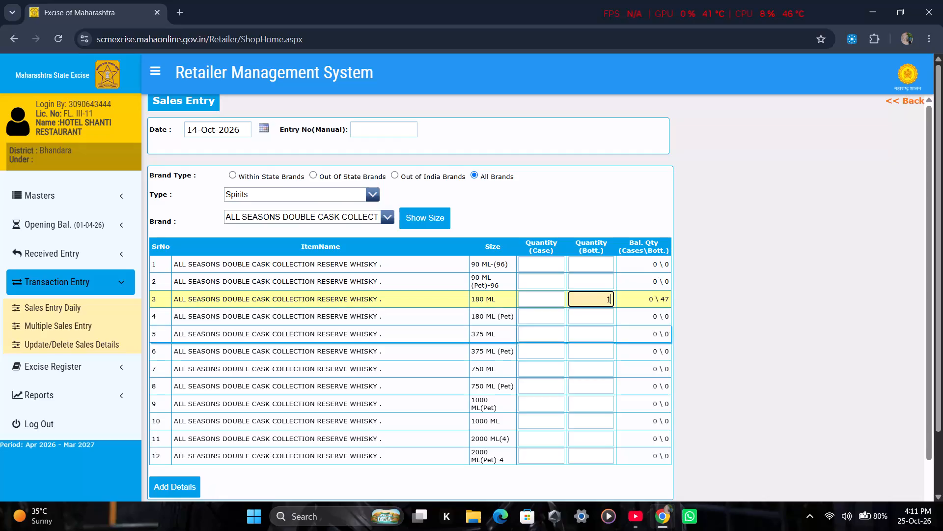
pyautogui.click(177, 486)
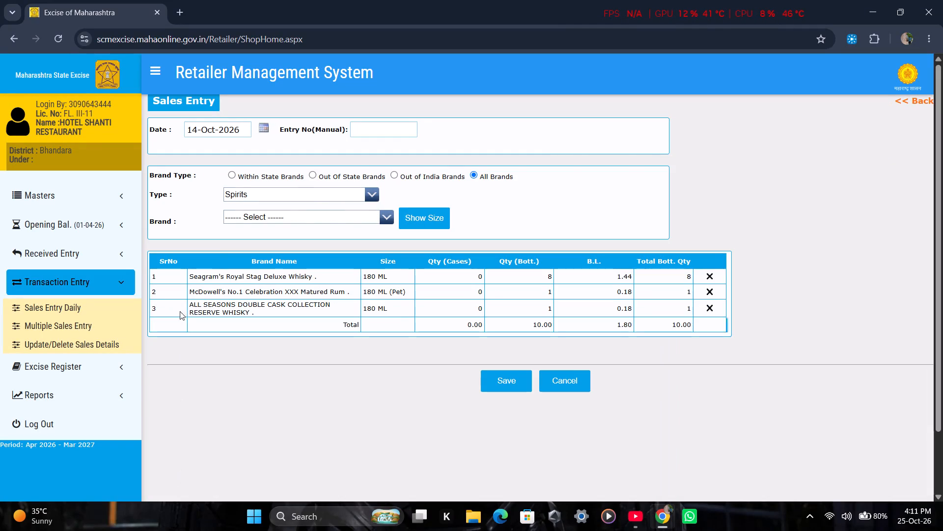
# Add 3 bottles of 180 ML Grand Master's Melon Platinum Vodka to the 14-Oct-2026 sales entry.
pyautogui.click(387, 218)
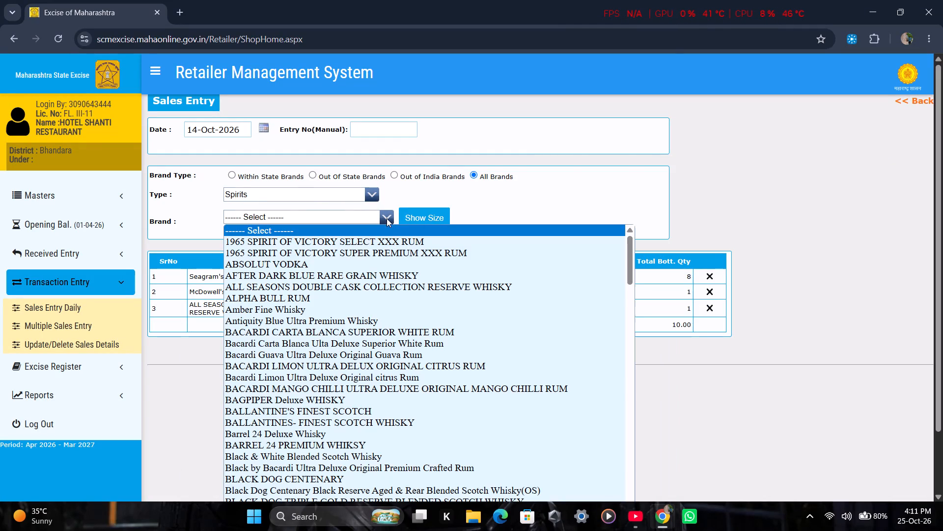
pyautogui.moveTo(628, 253); pyautogui.dragTo(634, 304)
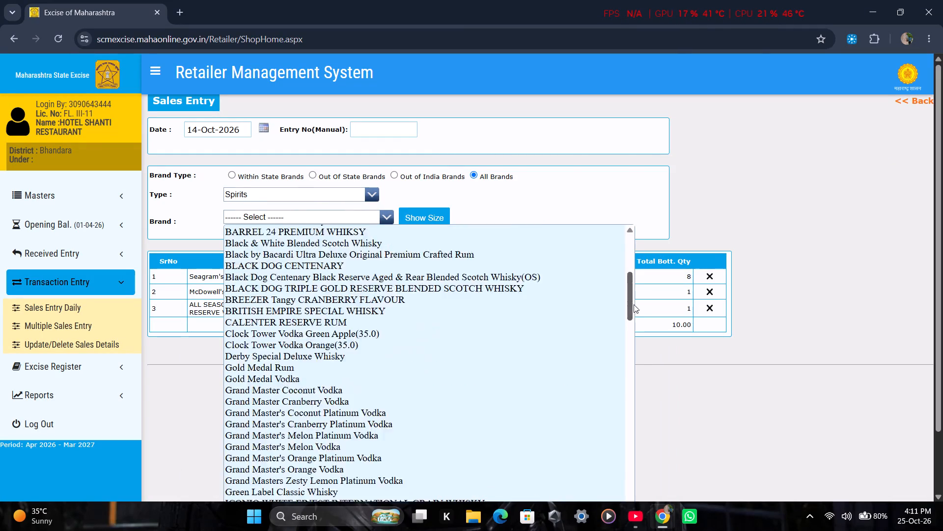
pyautogui.moveTo(634, 304); pyautogui.dragTo(645, 413)
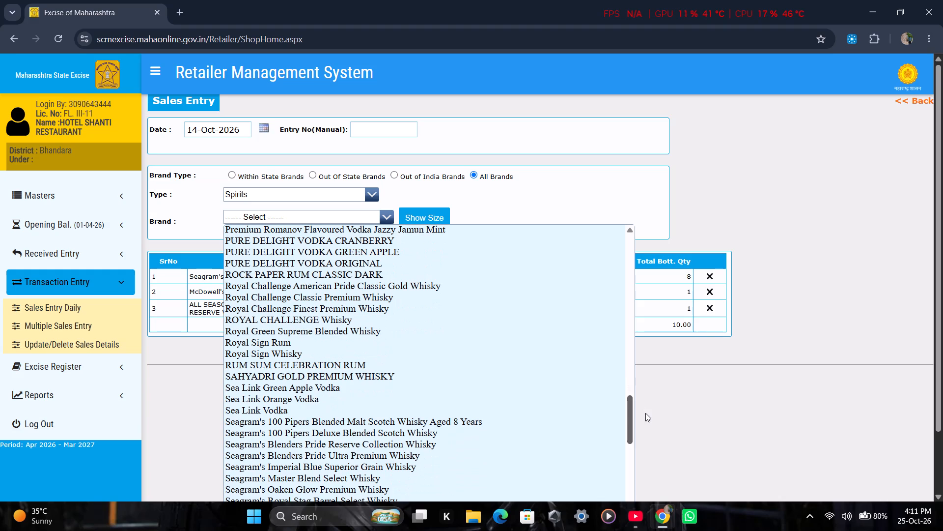
pyautogui.moveTo(645, 413); pyautogui.dragTo(645, 371)
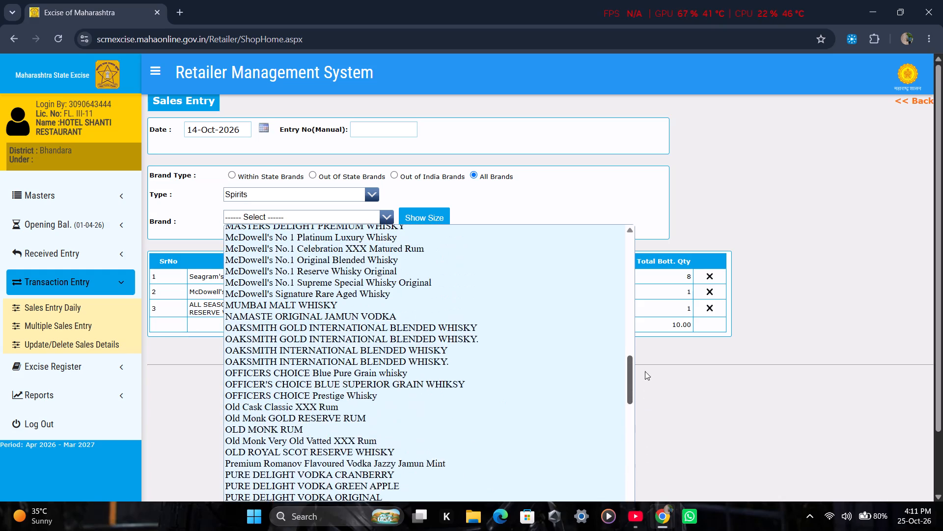
pyautogui.moveTo(645, 371); pyautogui.dragTo(638, 312)
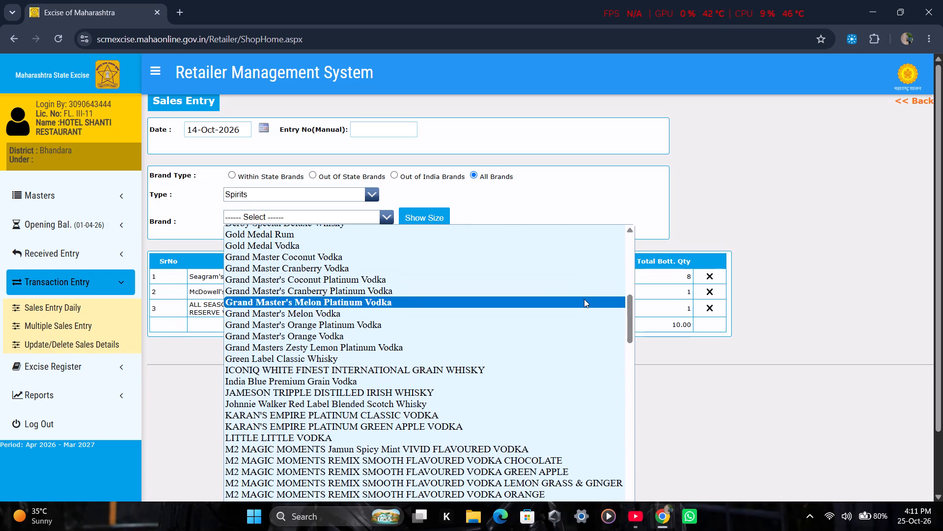
pyautogui.click(584, 300)
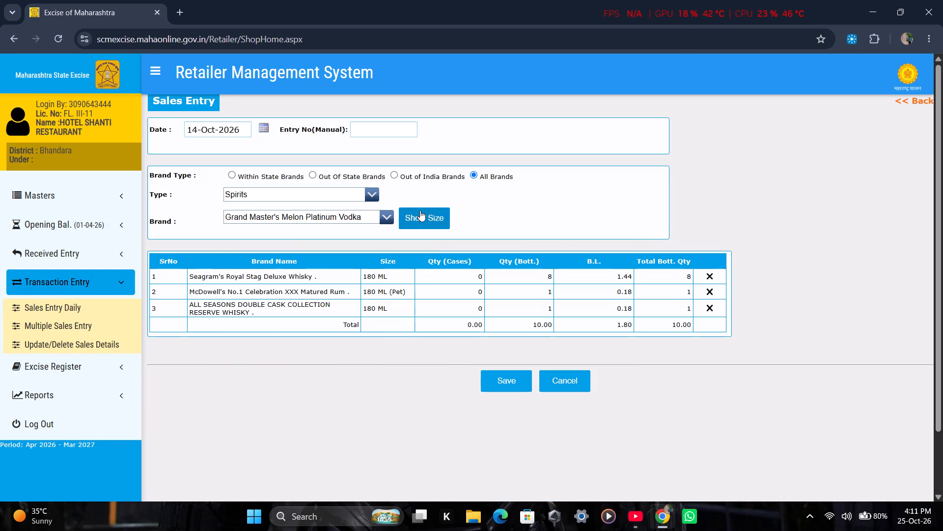
pyautogui.click(420, 210)
pyautogui.click(579, 306)
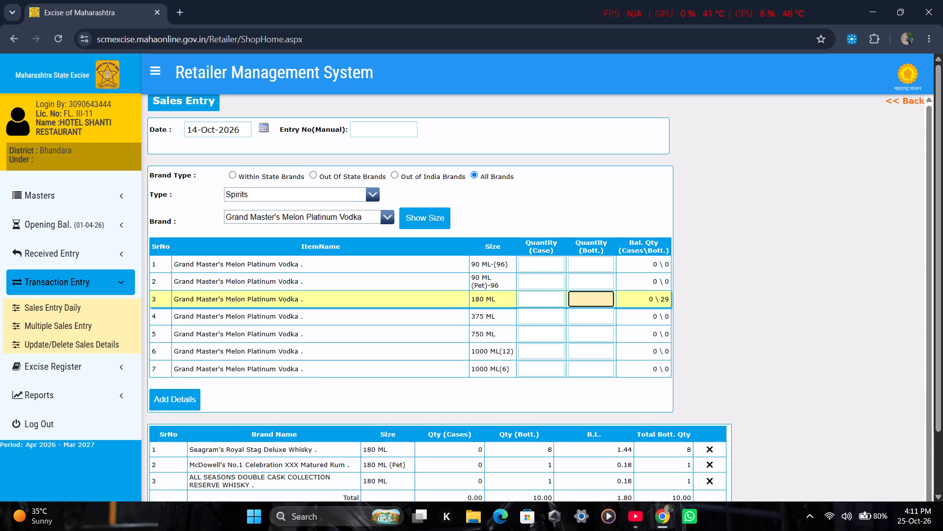
pyautogui.press('3')
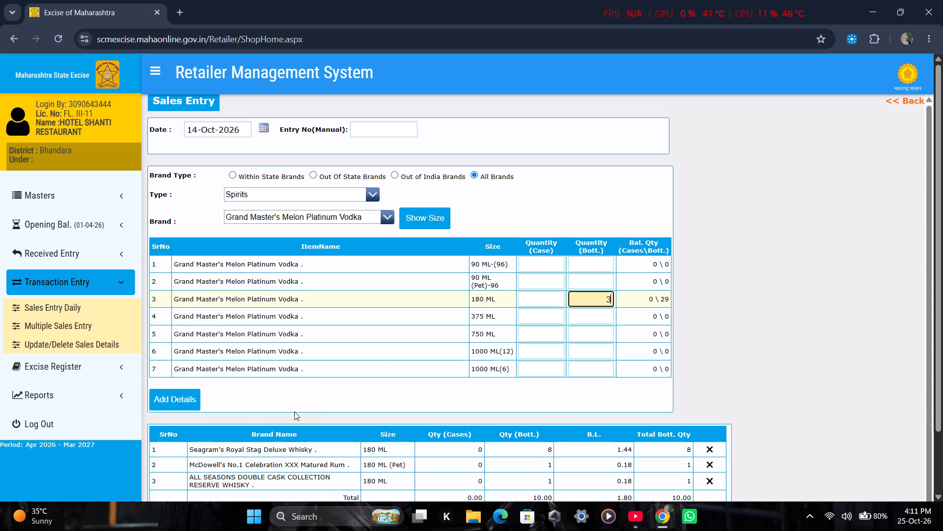
pyautogui.click(179, 391)
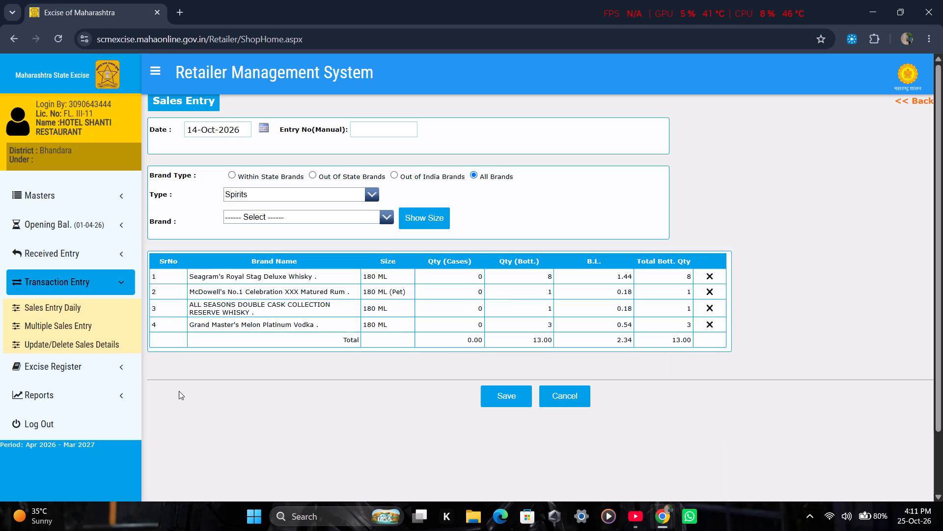
# Add 3 bottles of 180 ML Old Royal Scot Reserve Whisky to the 14-Oct-2026 sales entry.
pyautogui.click(388, 211)
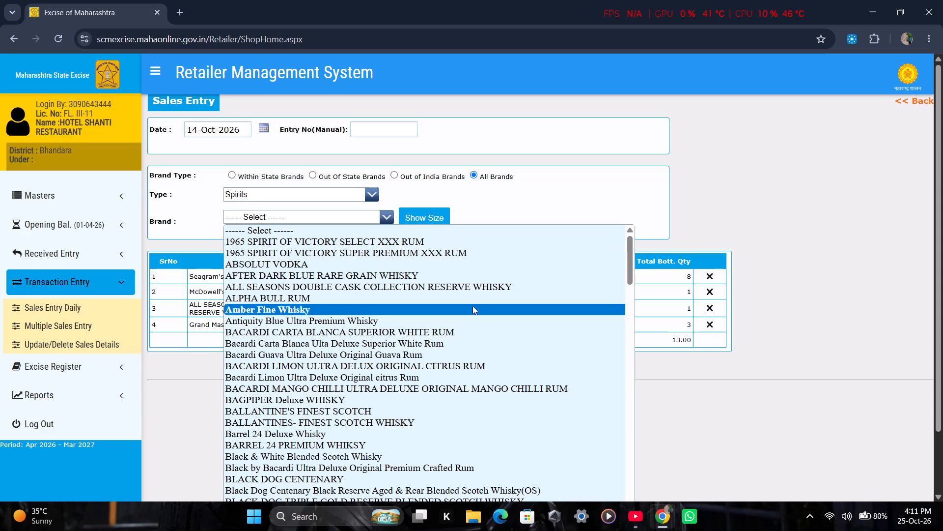
pyautogui.moveTo(629, 254); pyautogui.dragTo(632, 292)
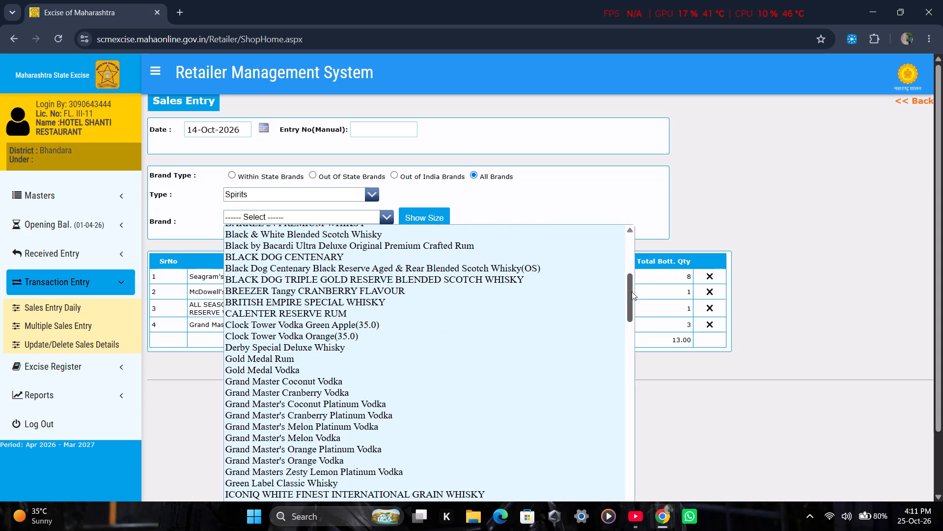
pyautogui.moveTo(632, 292); pyautogui.dragTo(632, 298)
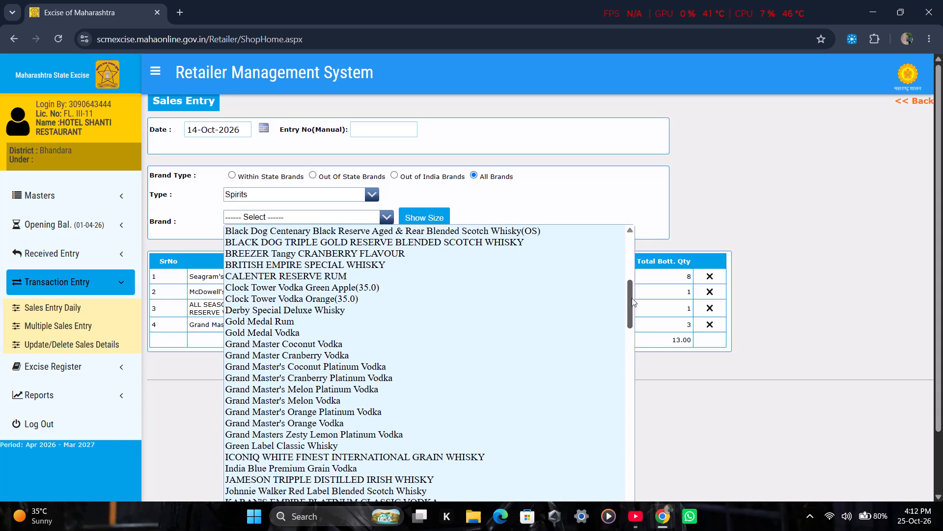
pyautogui.moveTo(632, 298); pyautogui.dragTo(630, 300)
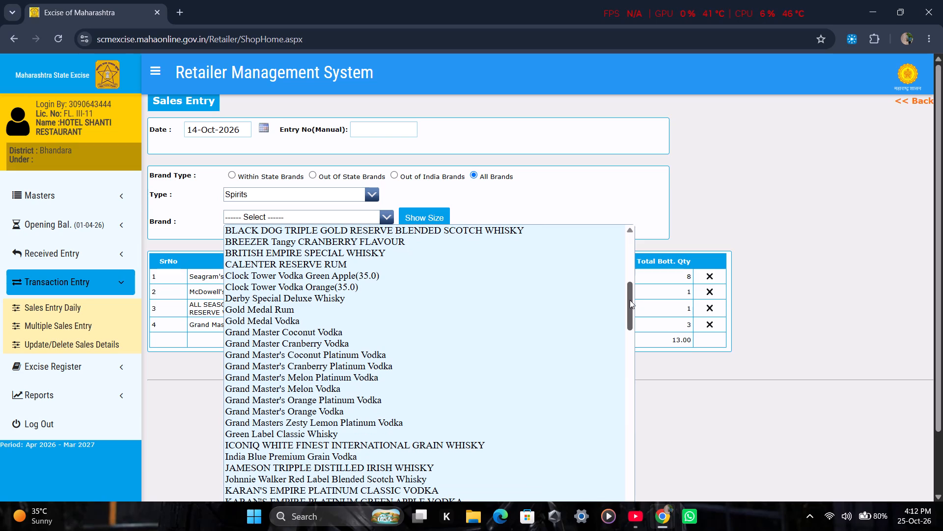
pyautogui.moveTo(630, 300); pyautogui.dragTo(634, 355)
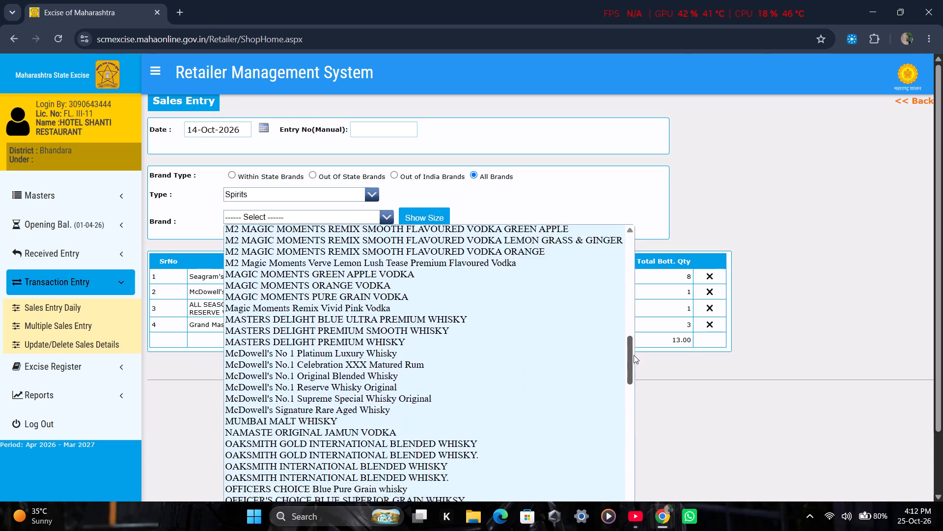
pyautogui.moveTo(634, 355); pyautogui.dragTo(633, 387)
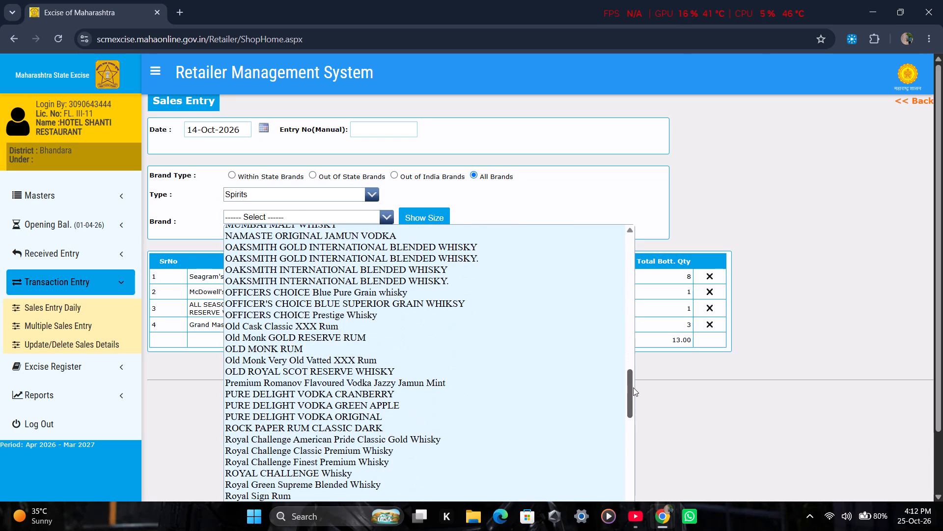
pyautogui.click(566, 368)
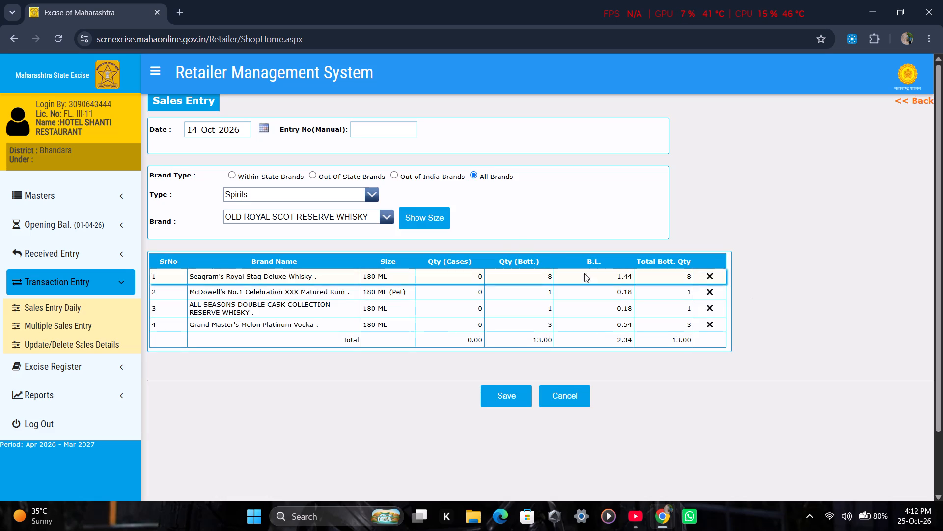
pyautogui.click(421, 222)
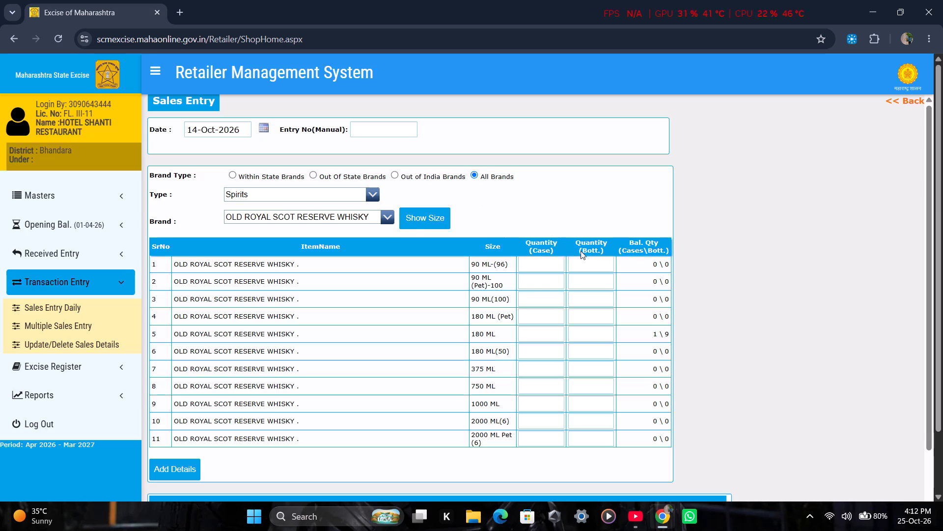
pyautogui.click(609, 340)
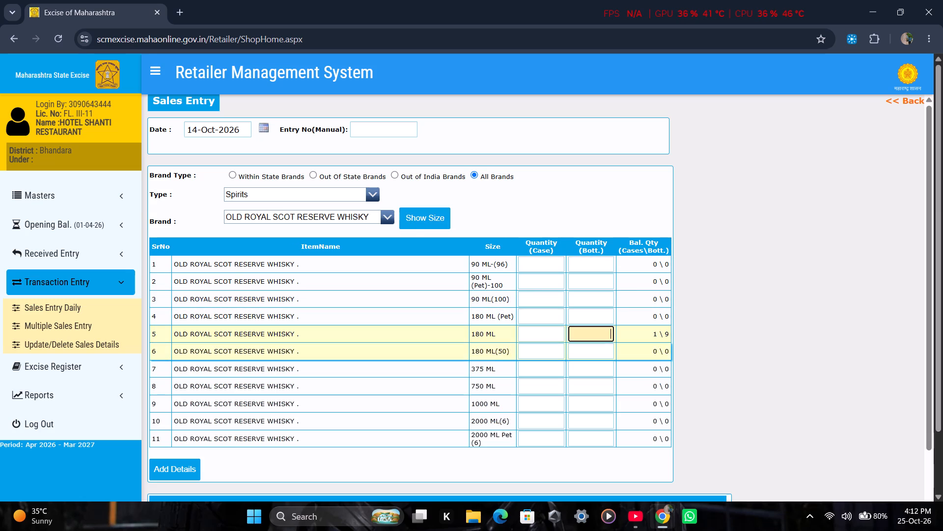
pyautogui.press('3')
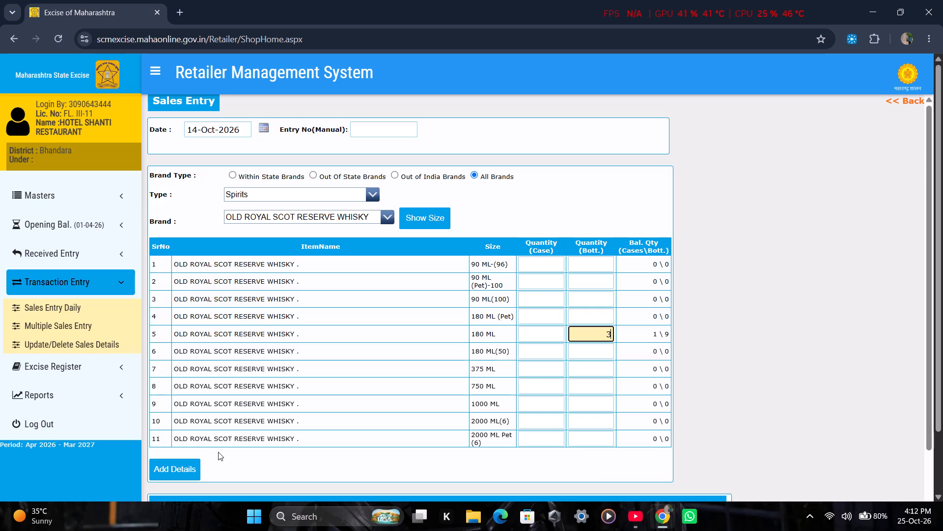
pyautogui.click(190, 462)
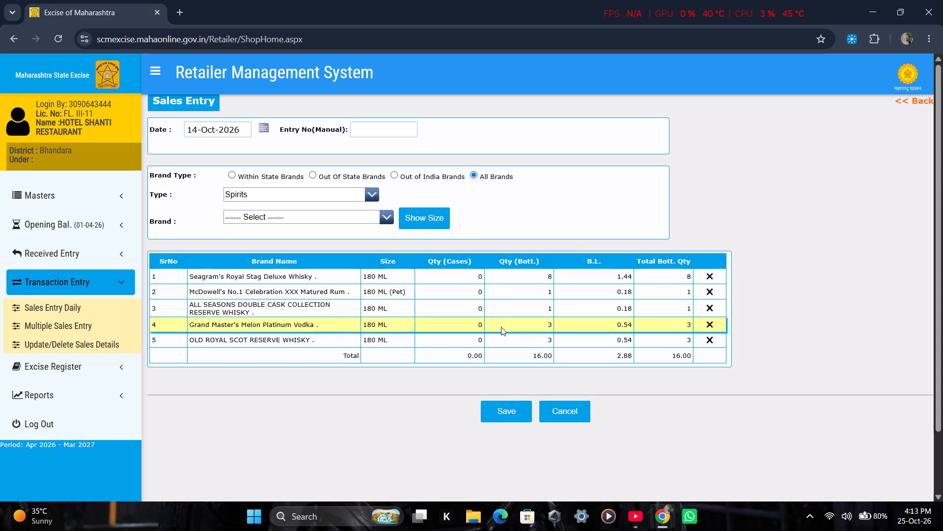
# Add 1 bottle of 180 ML Masters Delight Premium Smooth Whisky to the 14-Oct-2026 sales entry.
pyautogui.click(385, 211)
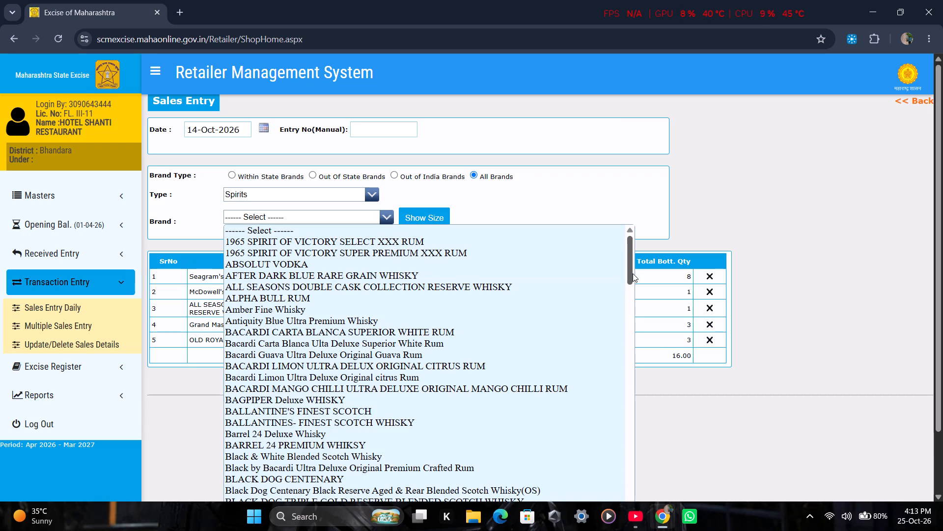
pyautogui.moveTo(631, 277); pyautogui.dragTo(616, 372)
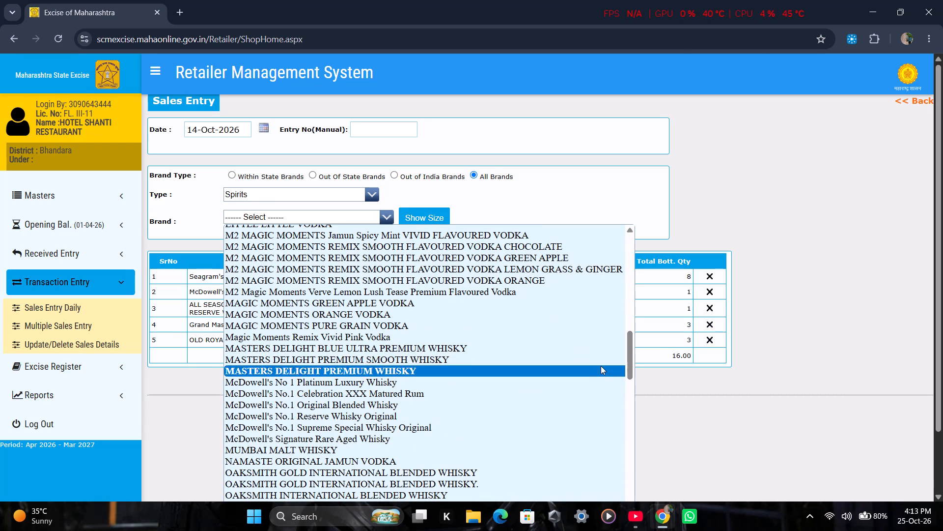
pyautogui.click(597, 359)
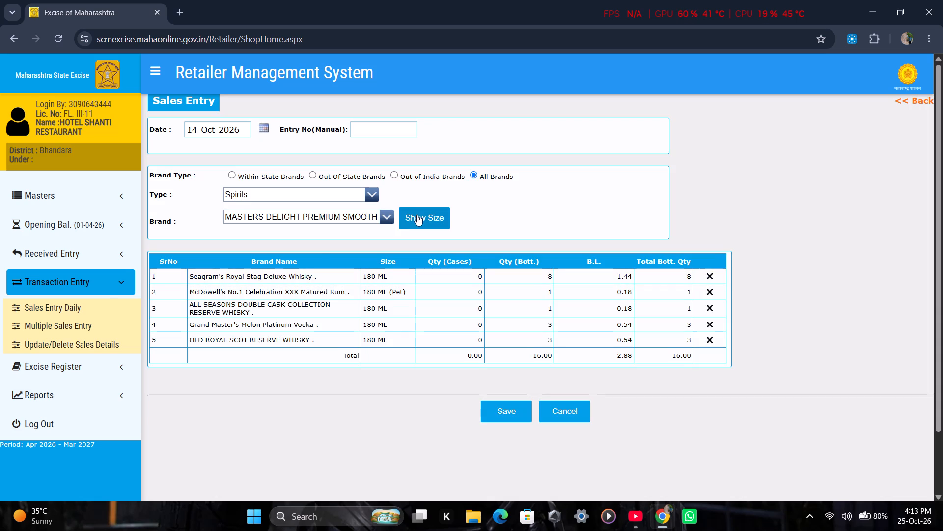
pyautogui.click(422, 215)
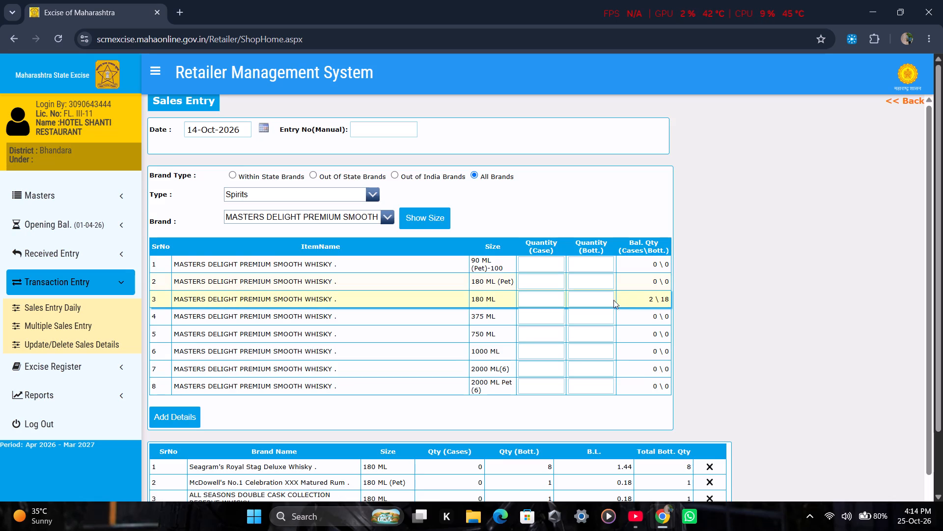
pyautogui.click(613, 300)
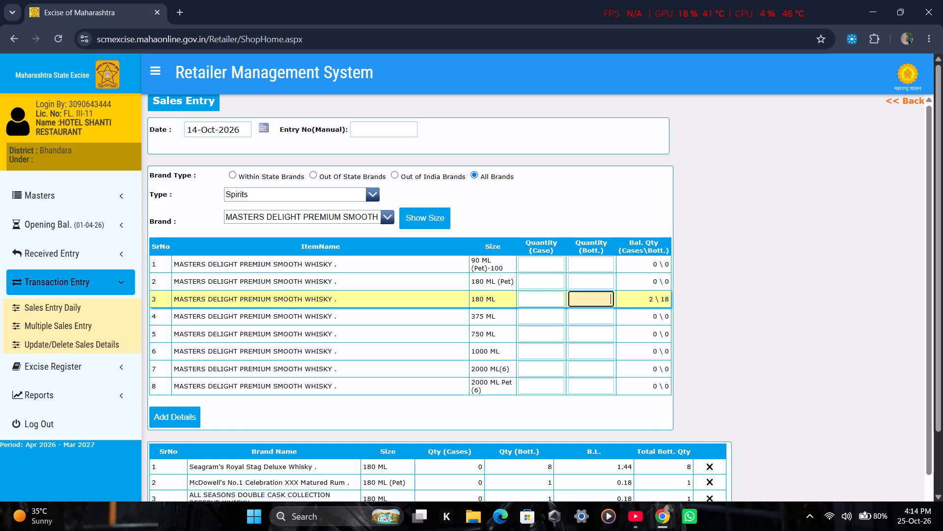
pyautogui.press('1')
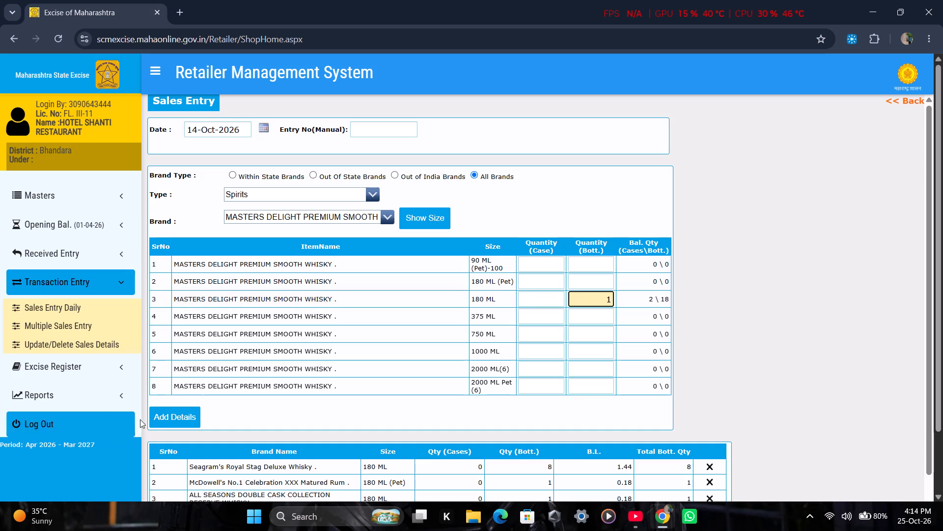
pyautogui.click(156, 413)
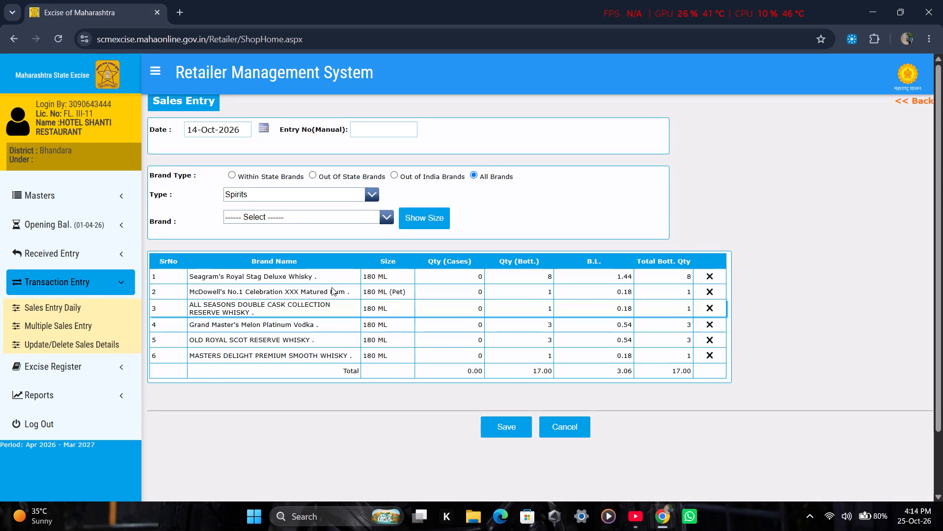
# Add 6 bottles of 180 ML Sahyadri Gold Premium Whisky to the 14-Oct-2026 sales entry.
pyautogui.click(386, 220)
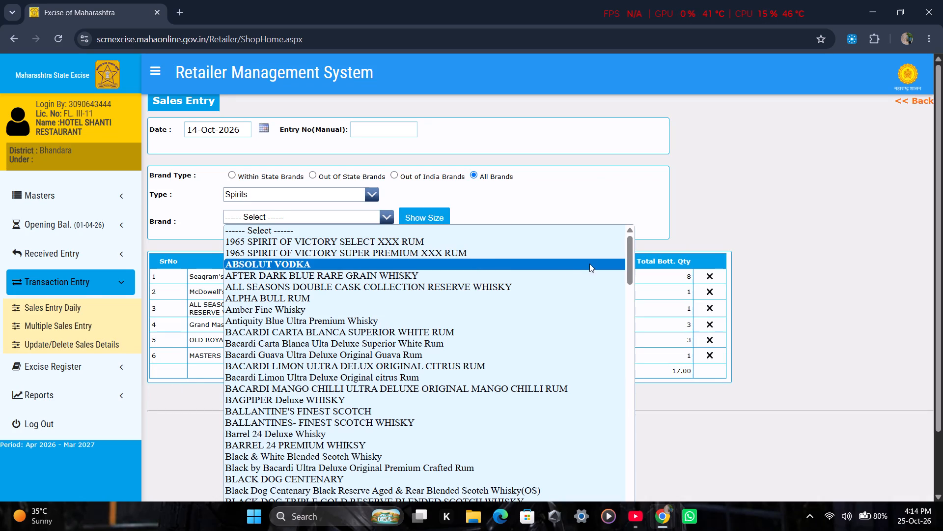
pyautogui.moveTo(630, 256); pyautogui.dragTo(619, 362)
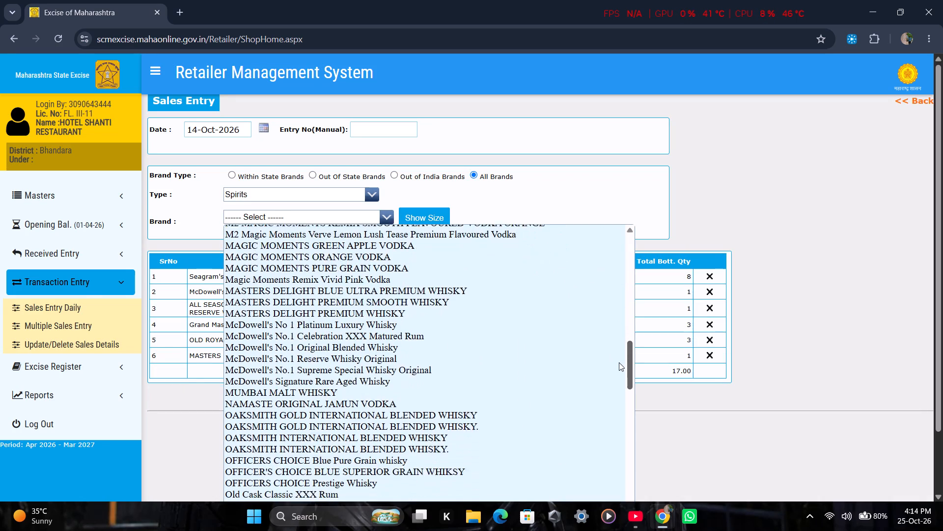
pyautogui.moveTo(619, 362); pyautogui.dragTo(623, 436)
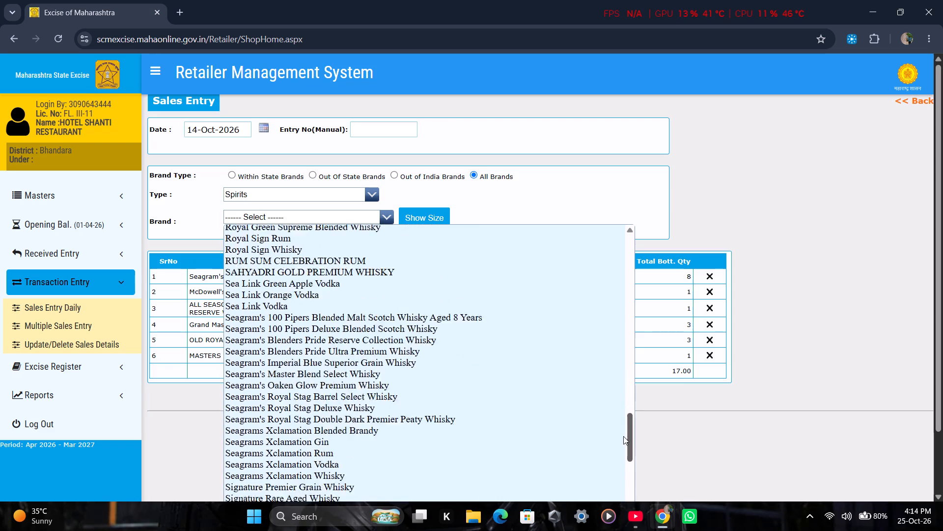
pyautogui.moveTo(623, 436); pyautogui.dragTo(623, 437)
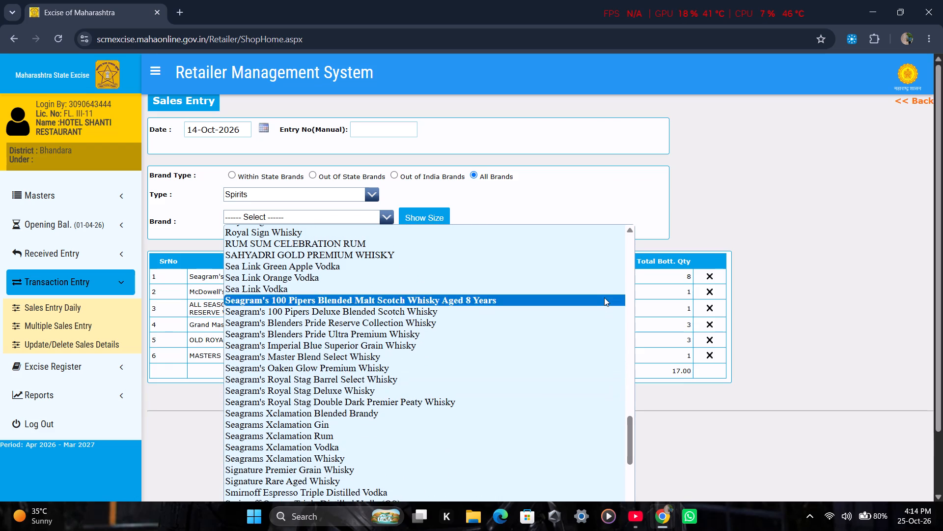
pyautogui.click(617, 258)
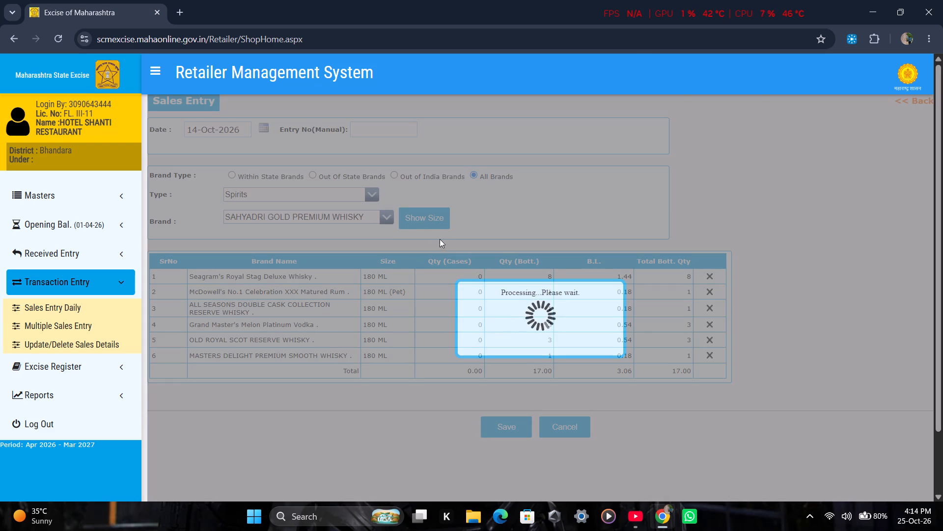
pyautogui.click(434, 219)
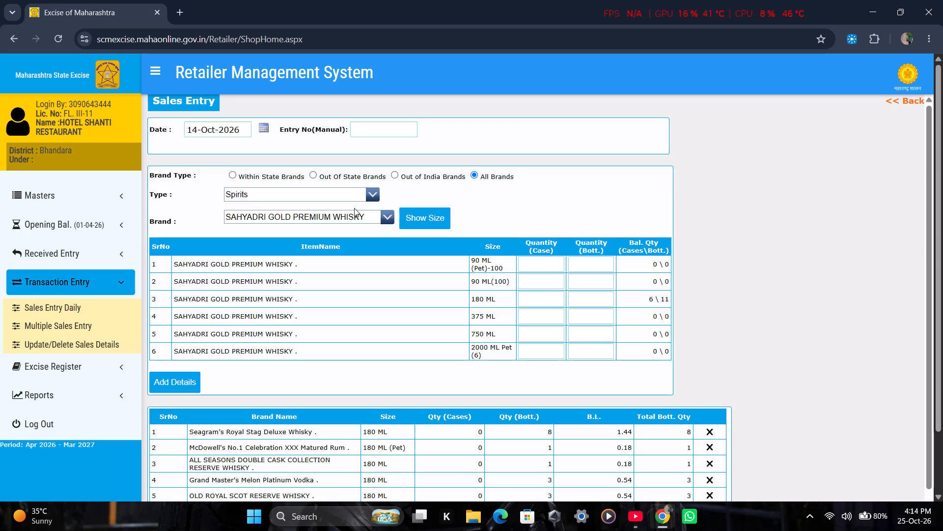
pyautogui.click(604, 295)
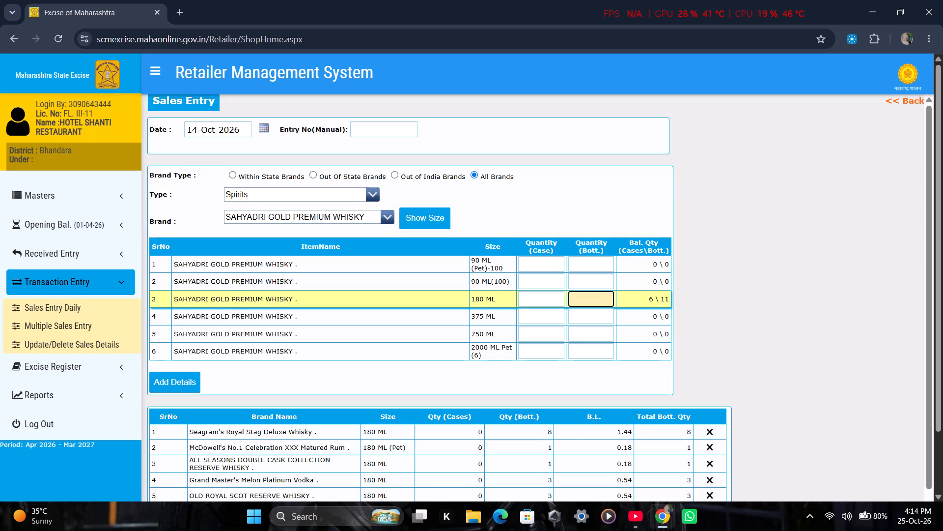
pyautogui.press('6')
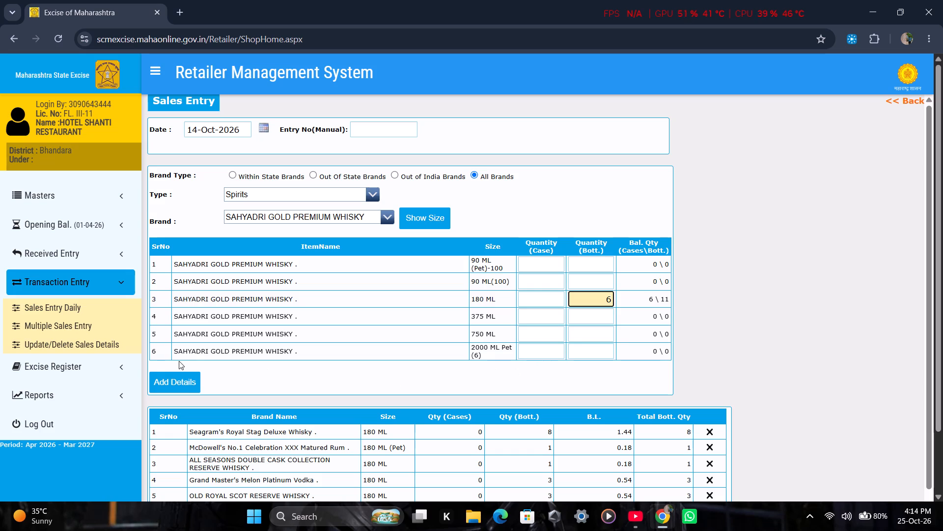
pyautogui.click(186, 378)
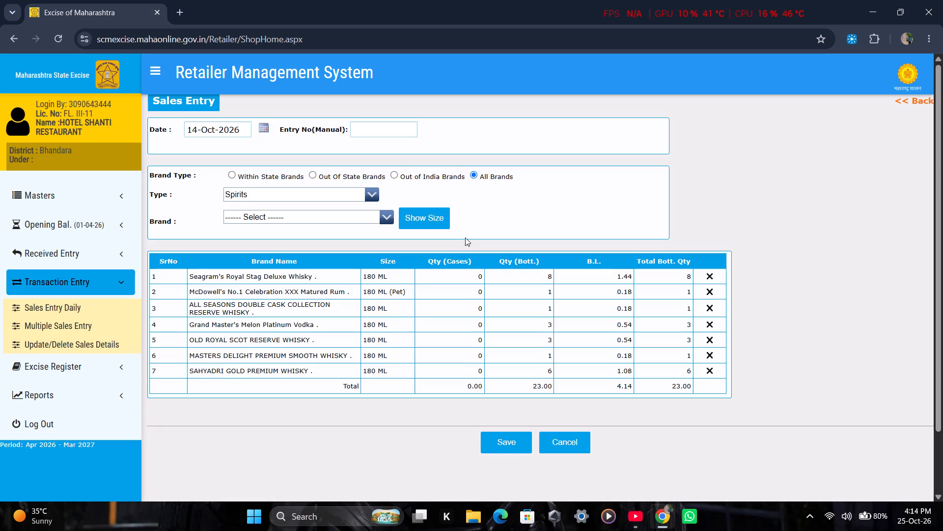
# Add 1 bottle of 180 ML Gold Medal Vodka to the 14-Oct-2026 sales entry.
pyautogui.click(385, 214)
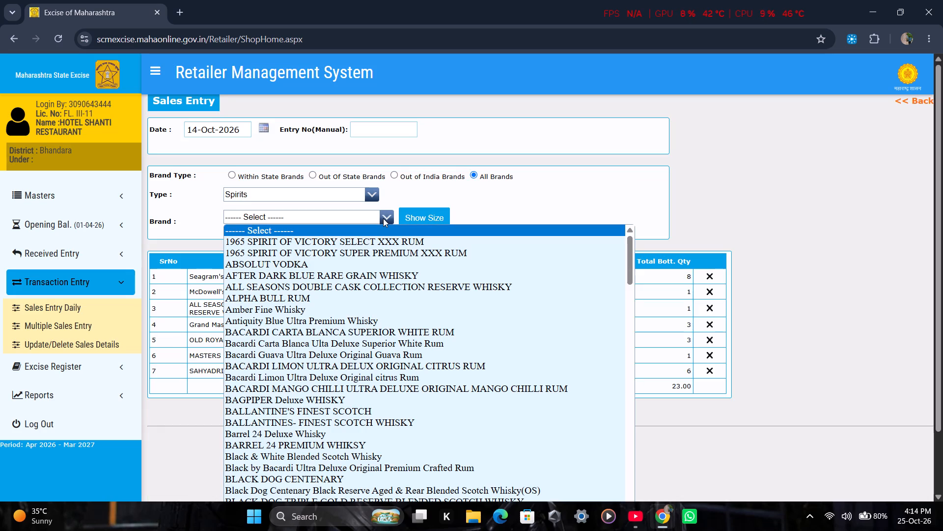
pyautogui.moveTo(626, 270); pyautogui.dragTo(634, 399)
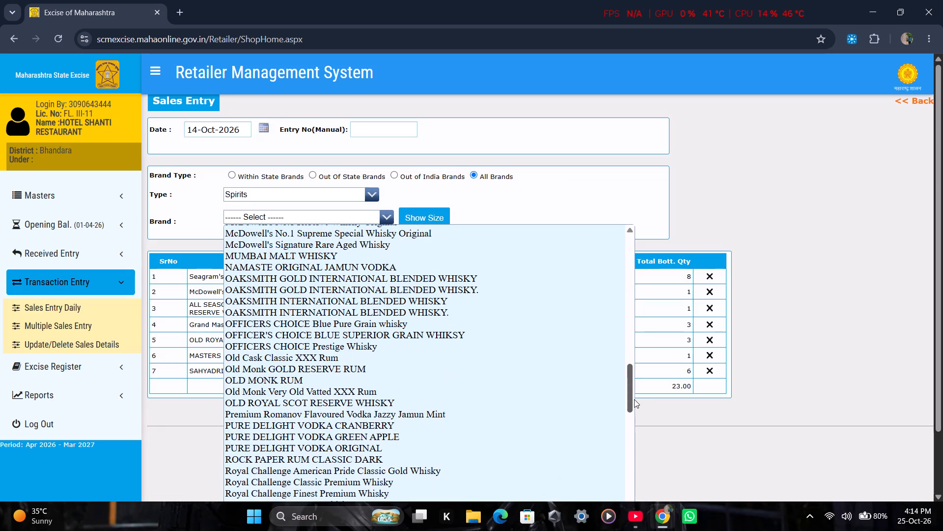
pyautogui.moveTo(634, 399); pyautogui.dragTo(638, 312)
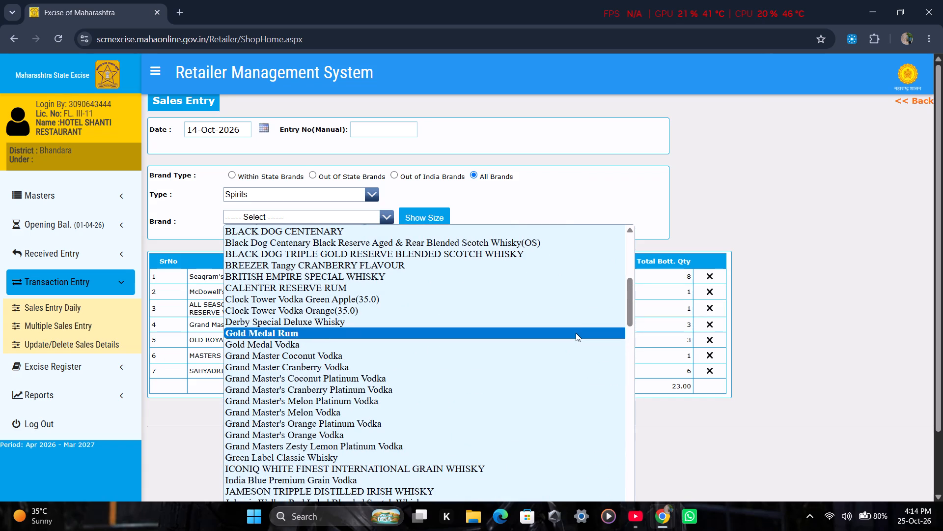
pyautogui.click(576, 338)
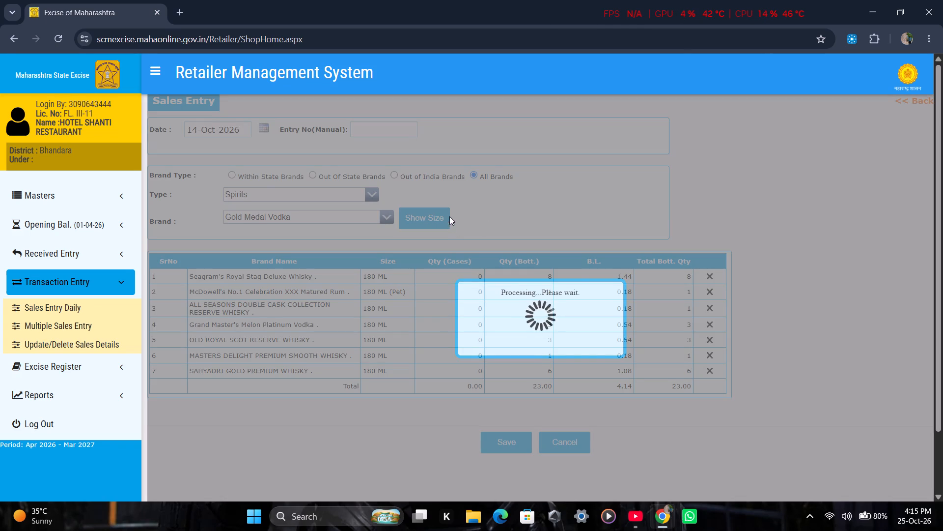
pyautogui.click(447, 212)
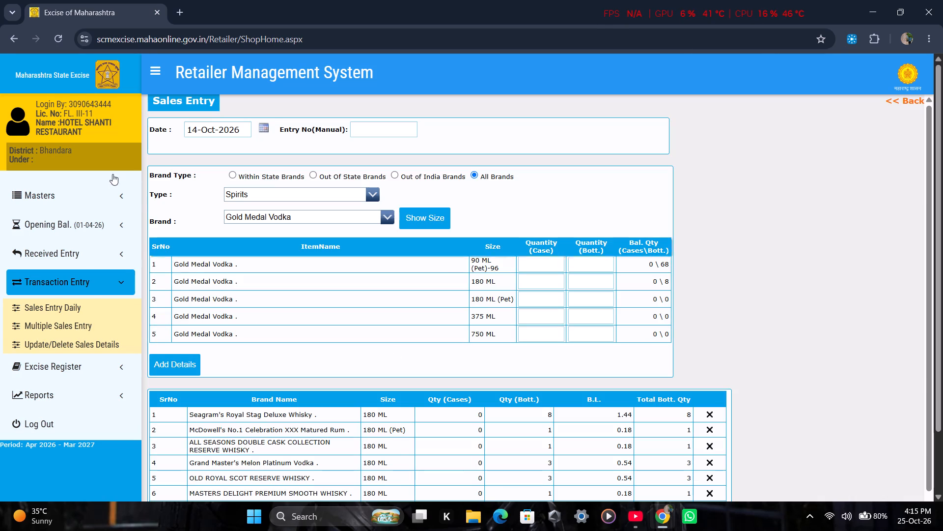
pyautogui.click(605, 267)
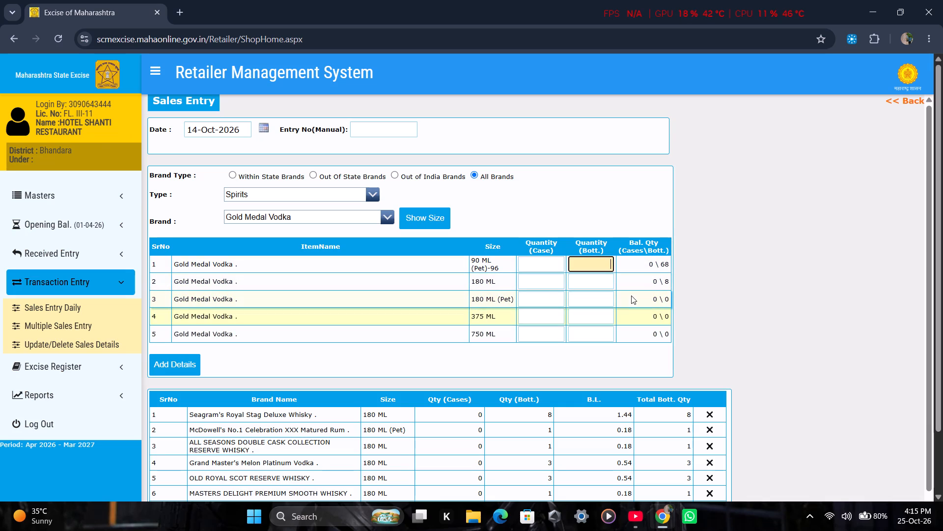
pyautogui.click(605, 283)
pyautogui.press('1')
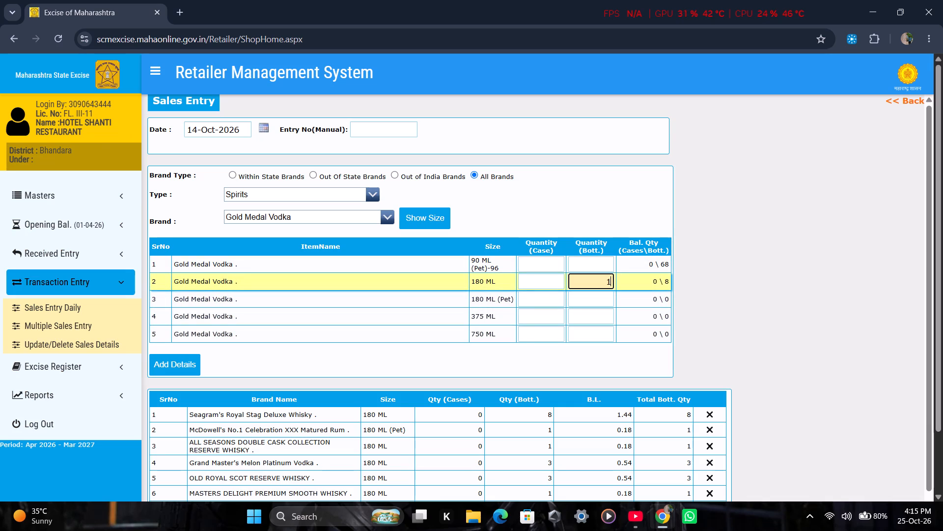
pyautogui.click(194, 360)
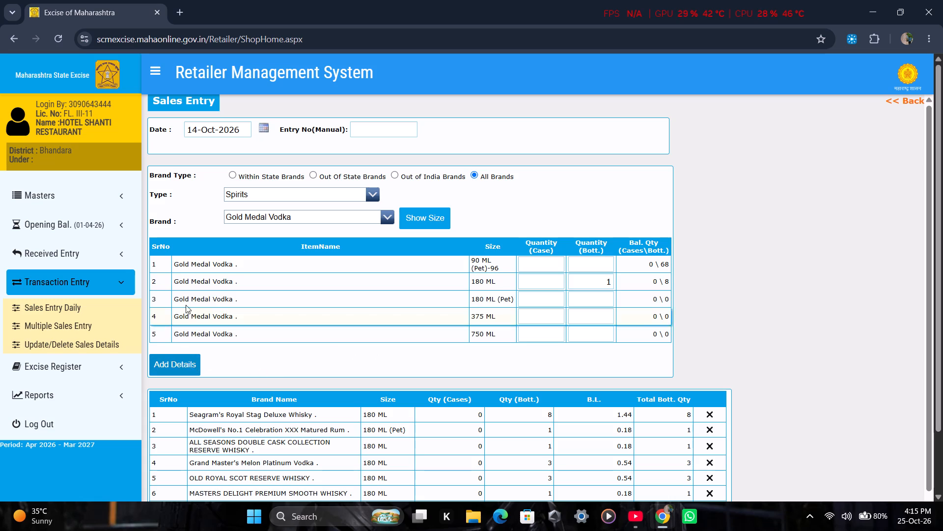
# Add 2 bottles of 180 ML Tiger's Barrel to the 14-Oct-2026 sales entry.
pyautogui.click(387, 215)
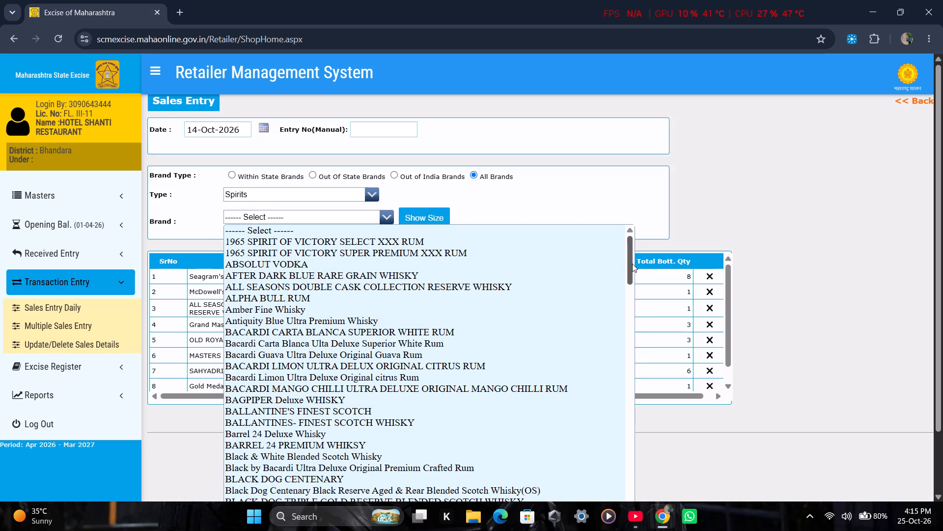
pyautogui.moveTo(632, 265); pyautogui.dragTo(641, 345)
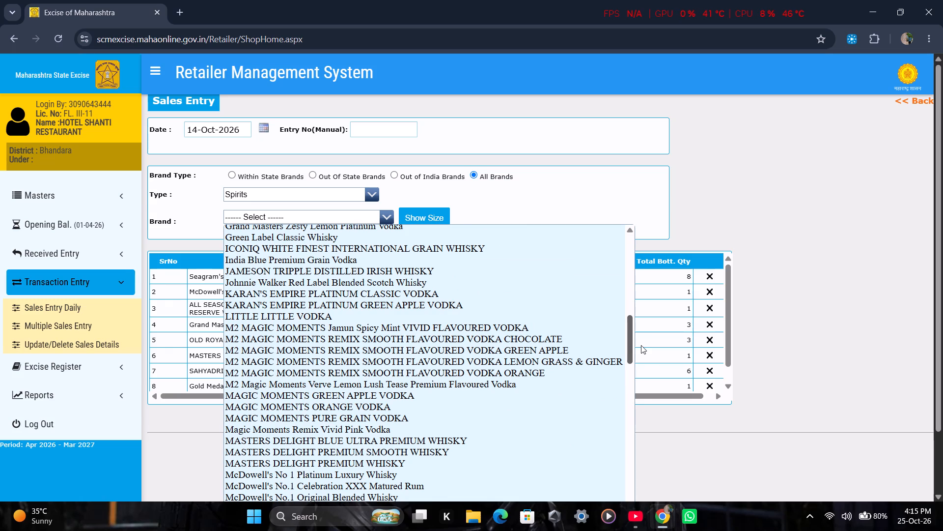
pyautogui.moveTo(641, 345); pyautogui.dragTo(631, 501)
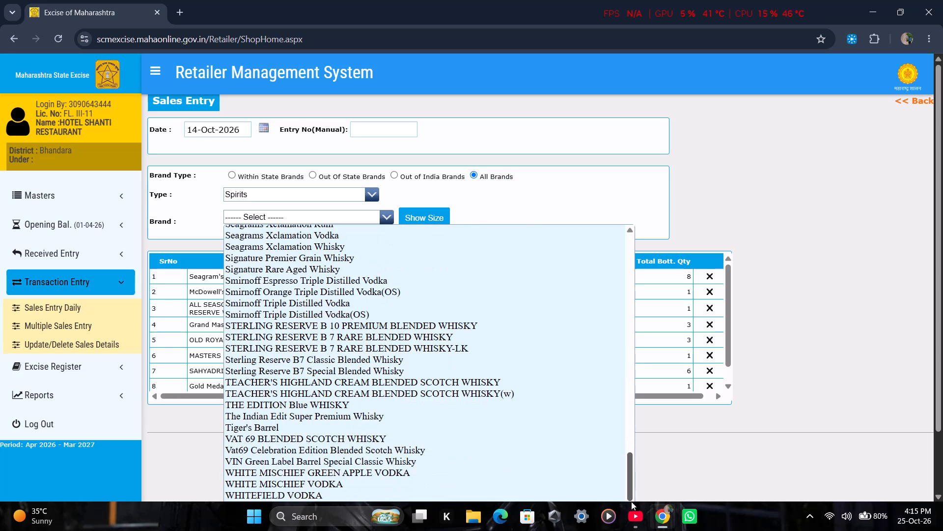
pyautogui.moveTo(631, 501); pyautogui.dragTo(624, 527)
pyautogui.click(556, 427)
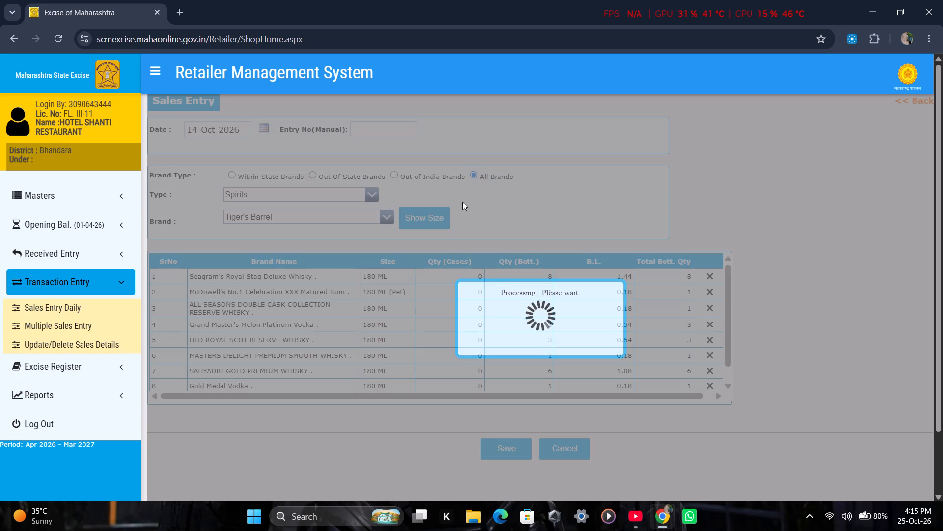
pyautogui.click(448, 210)
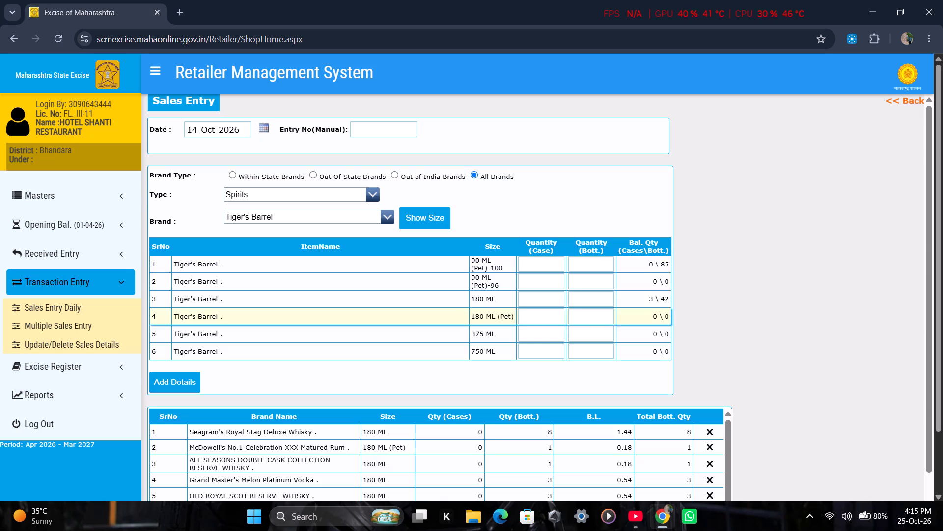
pyautogui.click(602, 296)
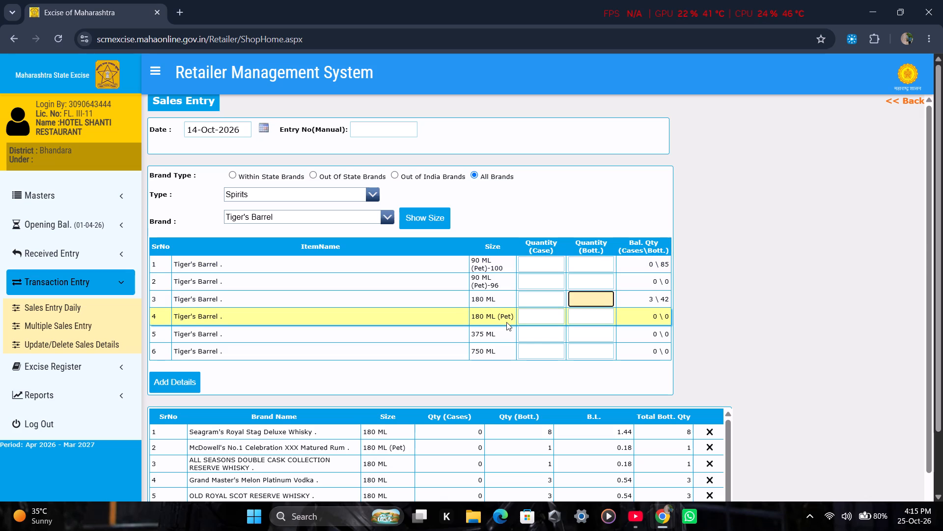
pyautogui.press('2')
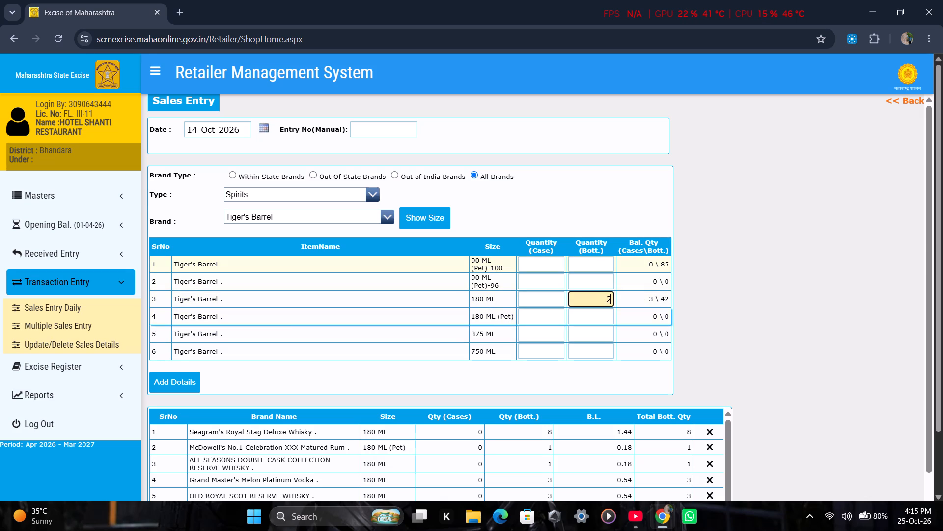
pyautogui.click(175, 377)
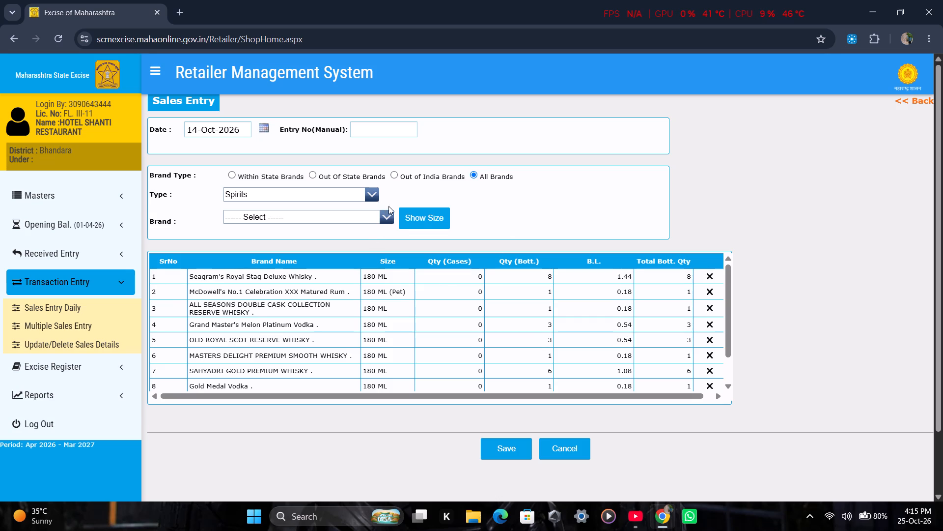
# Add 4 bottles of 90 ML (Pet)-100 Tiger's Barrel to the 14-Oct-2026 sales entry.
pyautogui.scroll(-4, 409, 334)
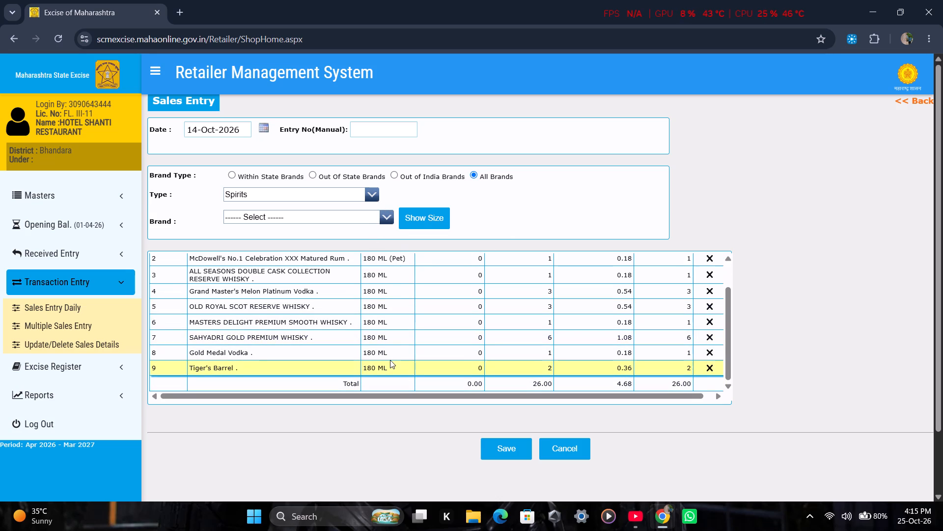
pyautogui.click(390, 218)
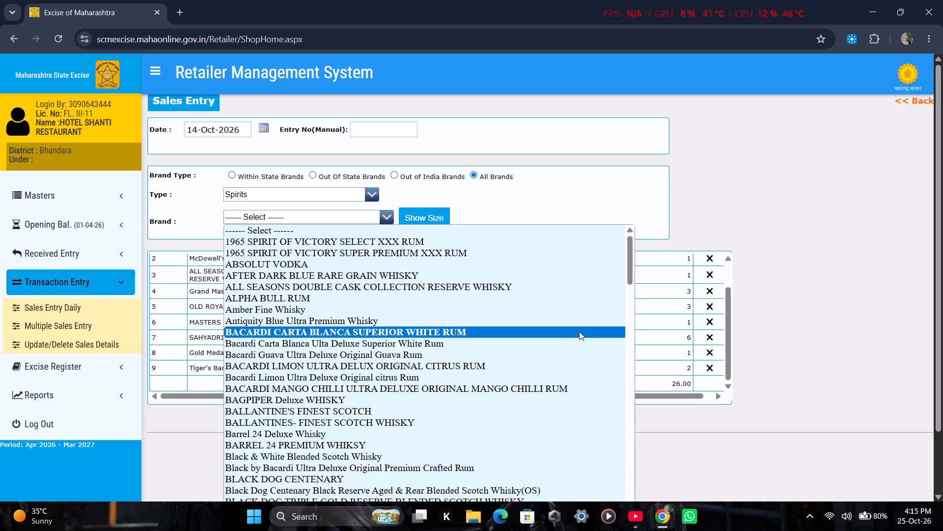
pyautogui.moveTo(629, 268); pyautogui.dragTo(553, 530)
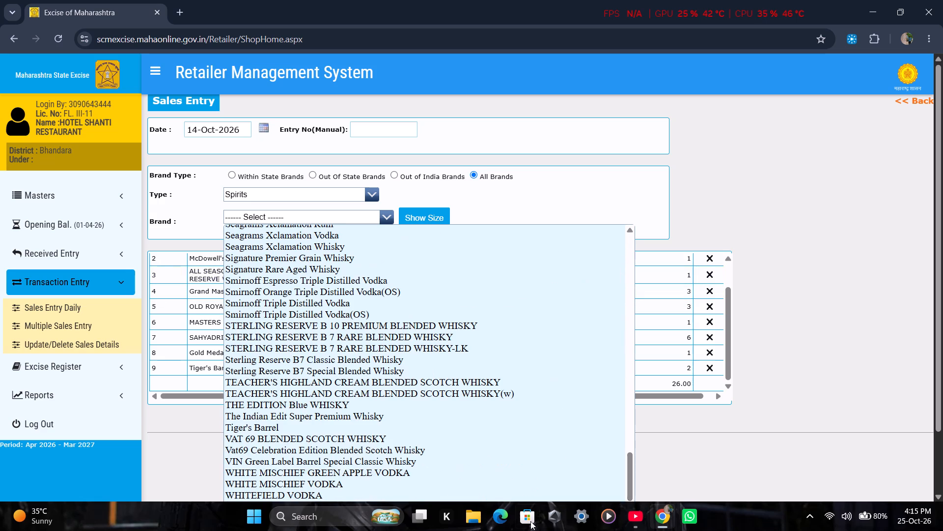
pyautogui.click(420, 424)
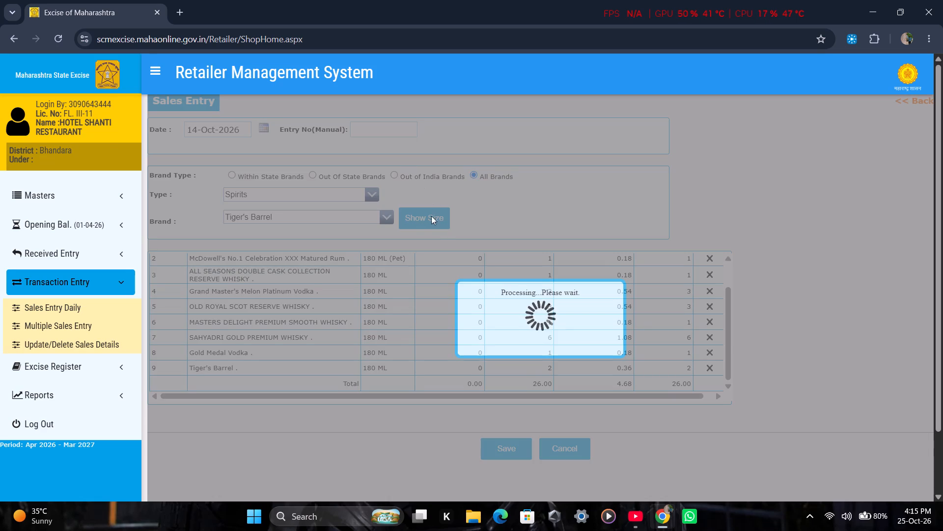
pyautogui.click(427, 213)
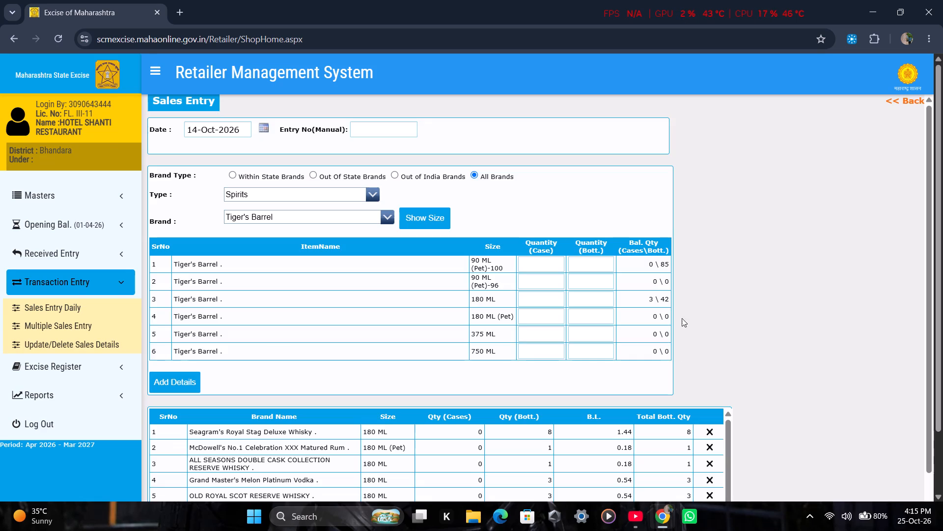
pyautogui.click(602, 268)
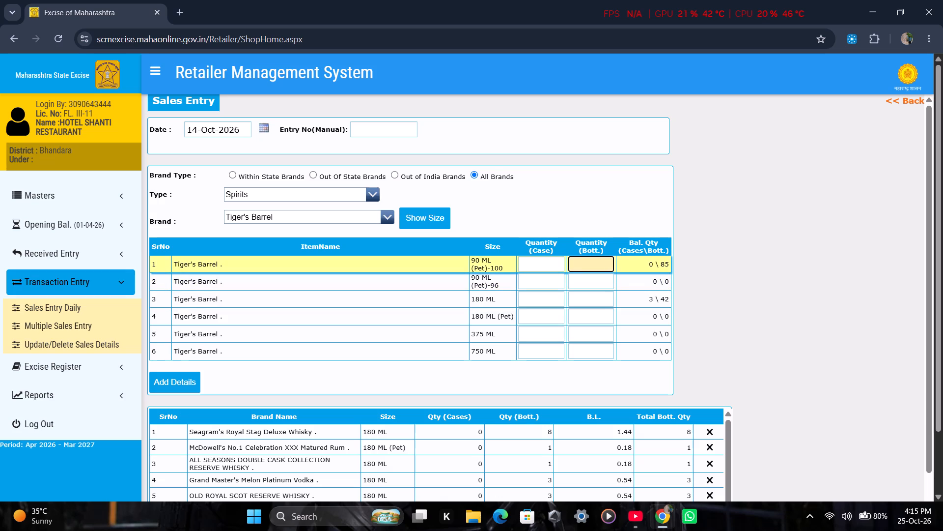
pyautogui.press('4')
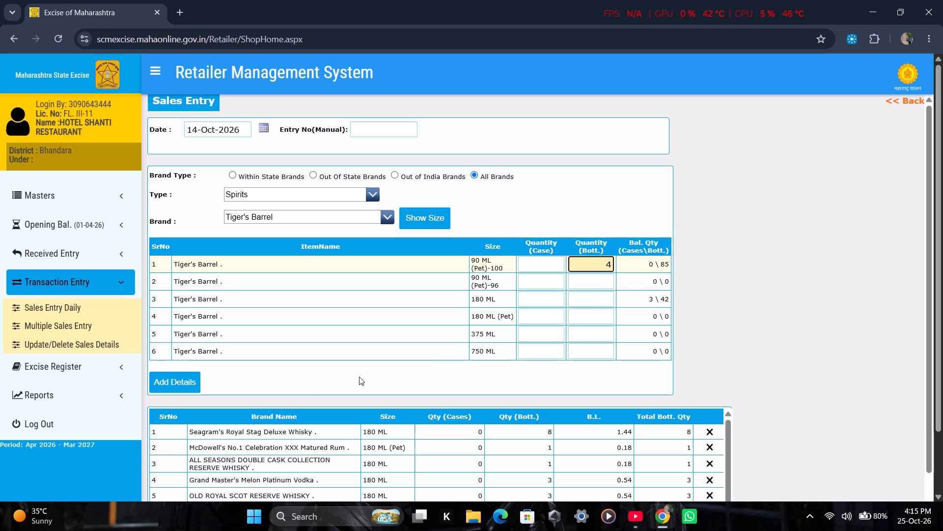
pyautogui.click(186, 374)
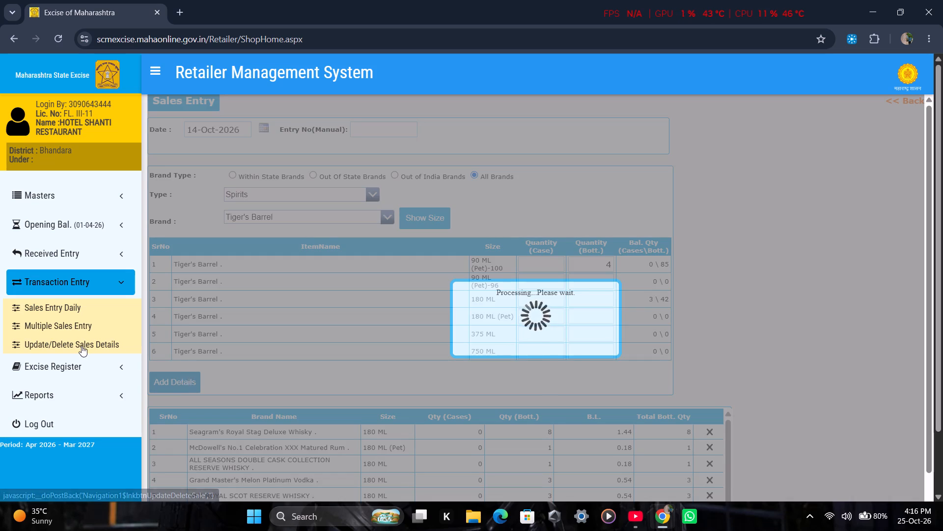
# Save the 14-Oct-2026 sales entry.
pyautogui.click(497, 454)
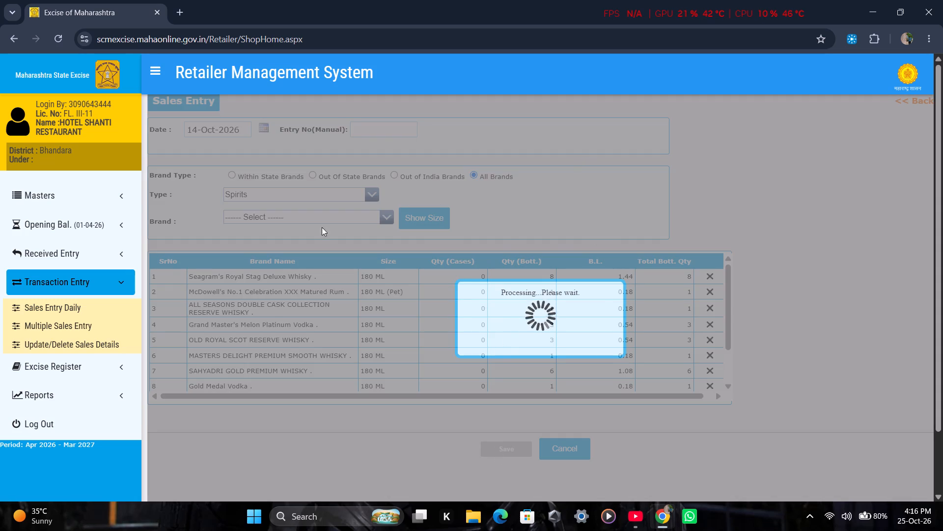
pyautogui.click(654, 356)
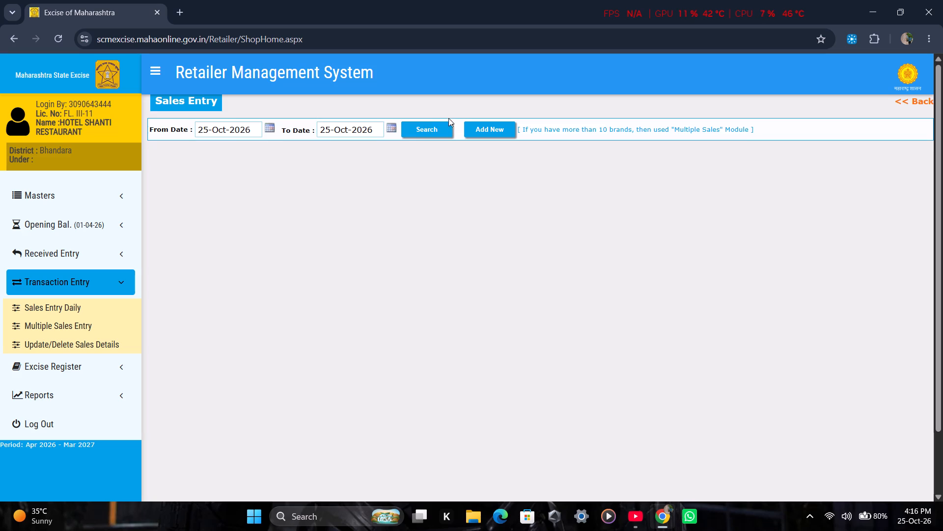
# Search the recorded sales entries from 01-Oct-2026 to 25-Oct-2026.
pyautogui.click(268, 124)
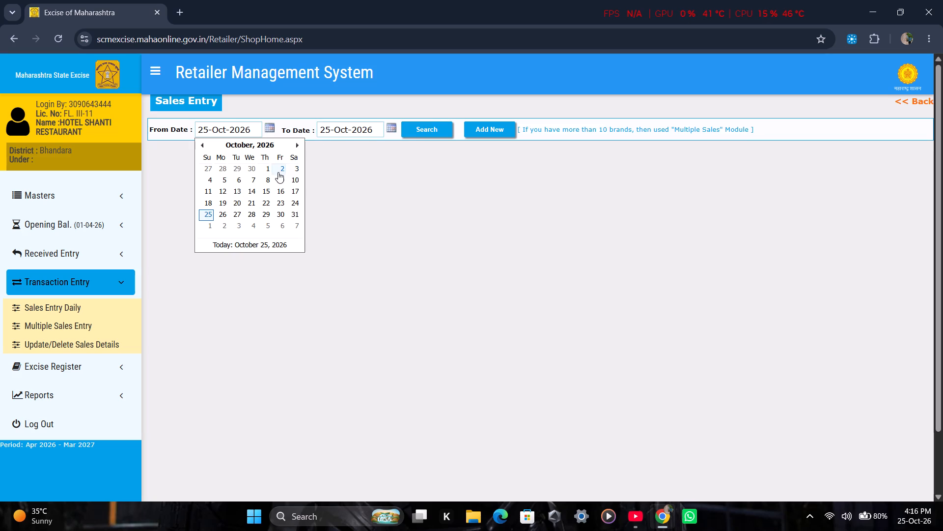
pyautogui.click(269, 172)
pyautogui.click(417, 129)
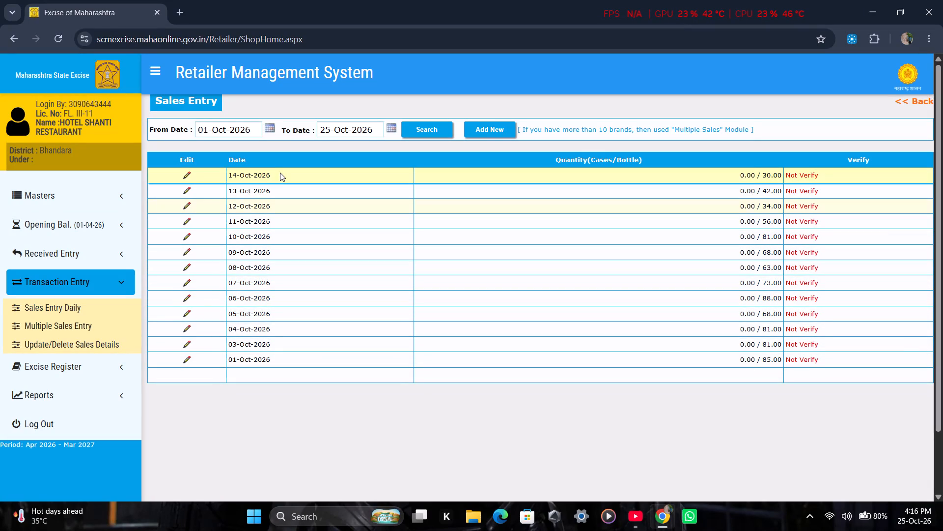
# Start a new daily sales entry dated 15-Oct-2026.
pyautogui.click(478, 130)
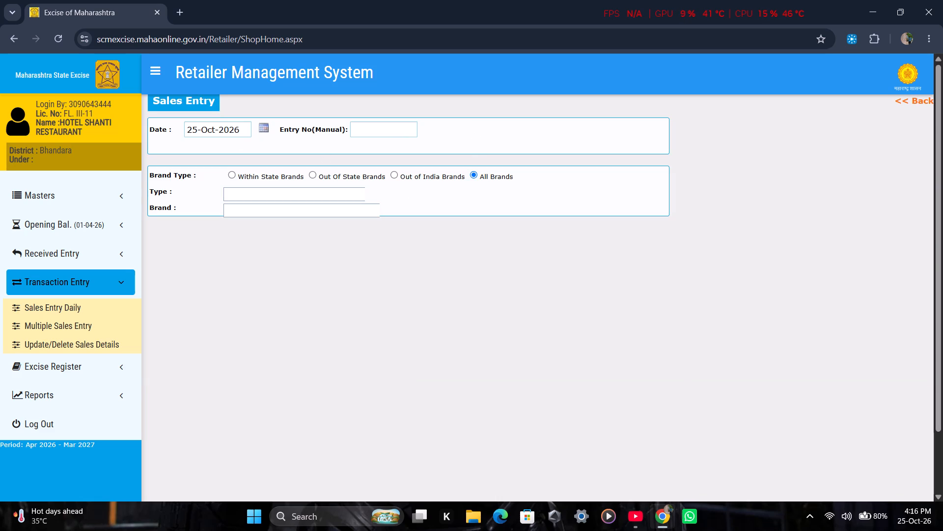
pyautogui.click(262, 124)
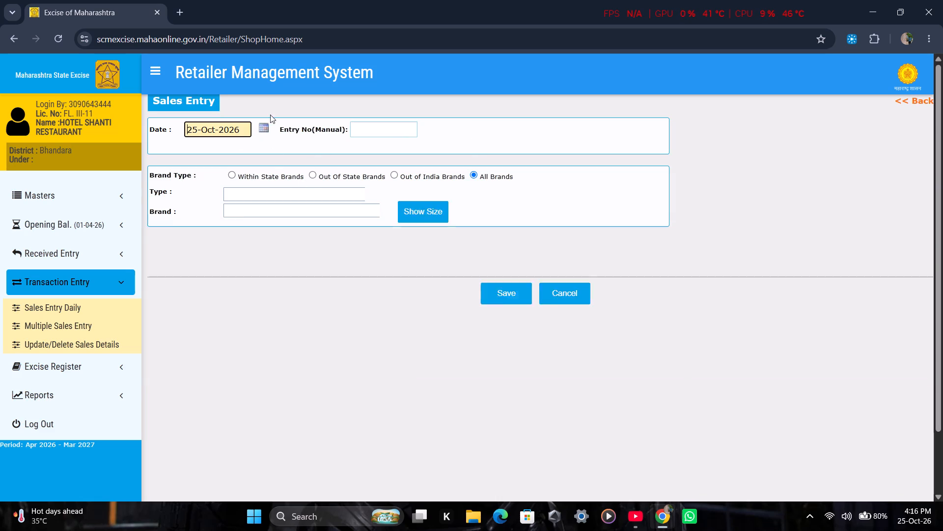
pyautogui.click(267, 129)
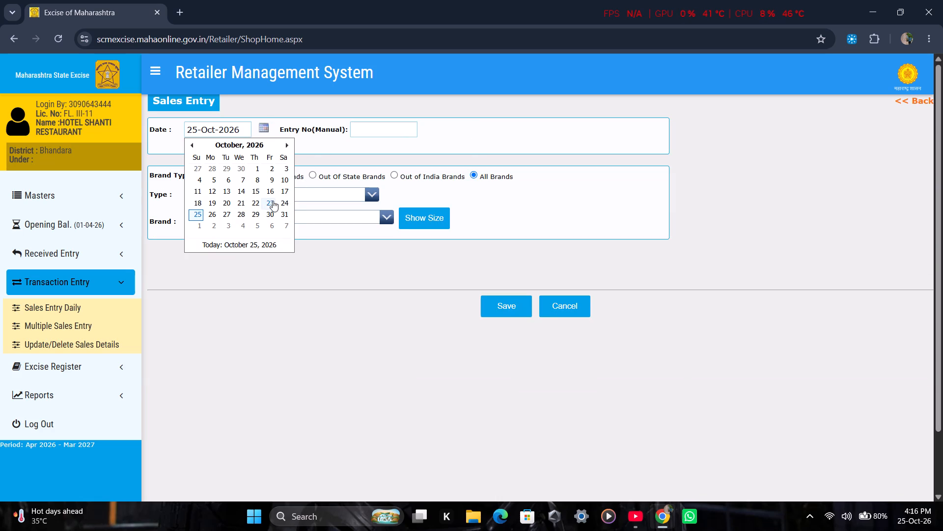
pyautogui.click(260, 194)
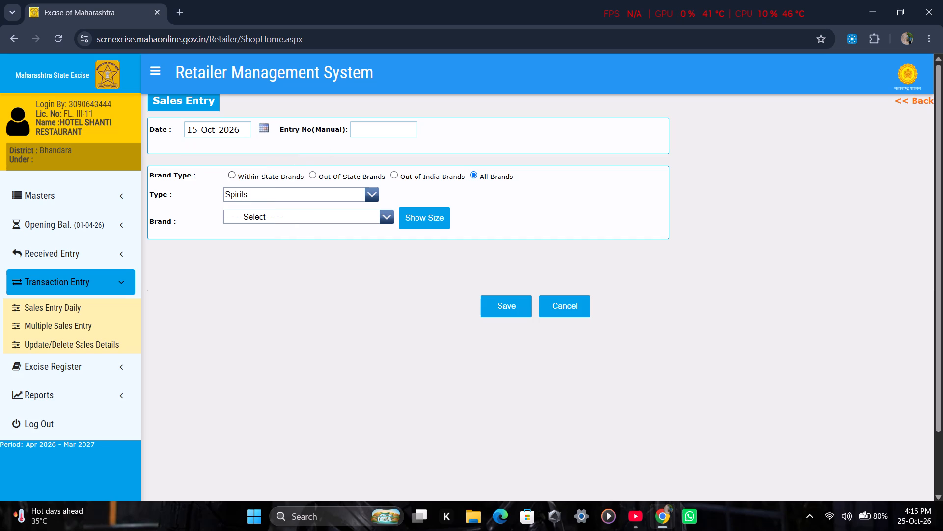
# Add 10 bottles of 180 ML and 1 bottle of 750 ML Seagram's Royal Stag Deluxe Whisky to the 15-Oct-2026 sales entry.
pyautogui.click(385, 214)
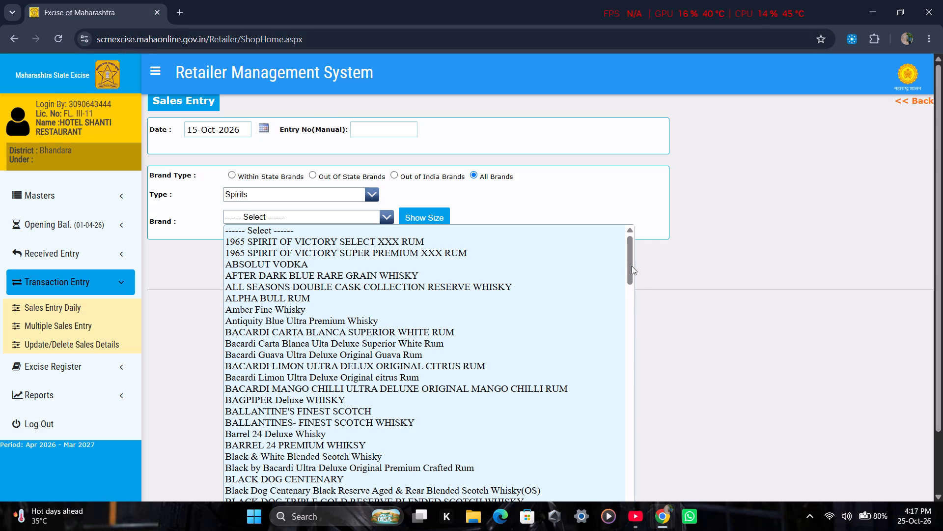
pyautogui.moveTo(632, 269); pyautogui.dragTo(657, 449)
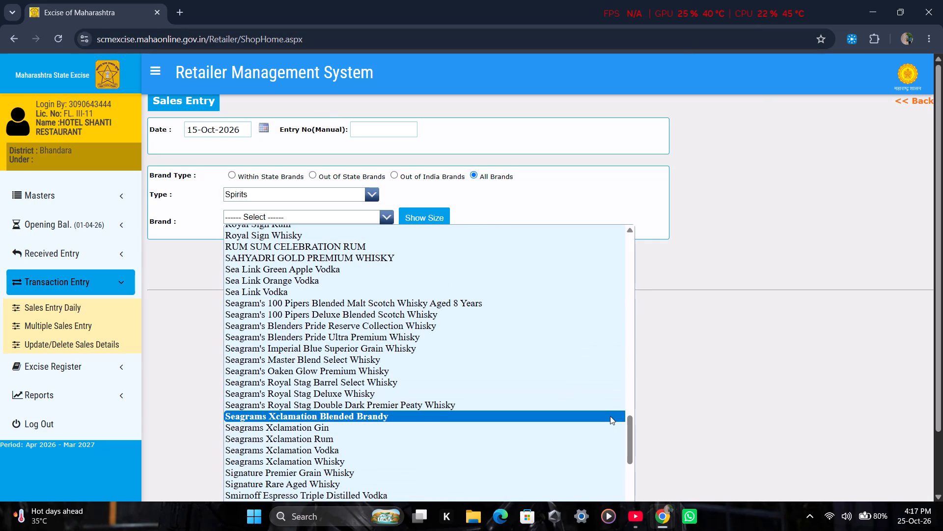
pyautogui.click(622, 392)
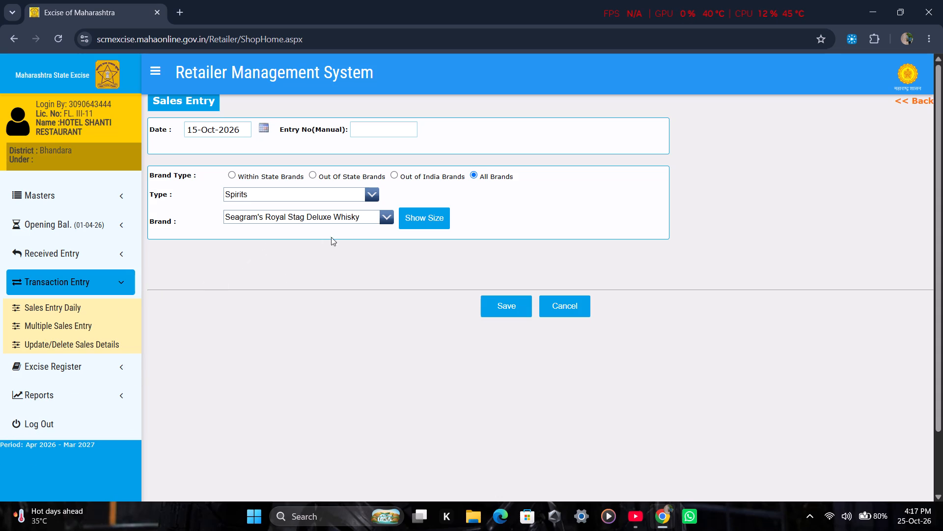
pyautogui.click(437, 217)
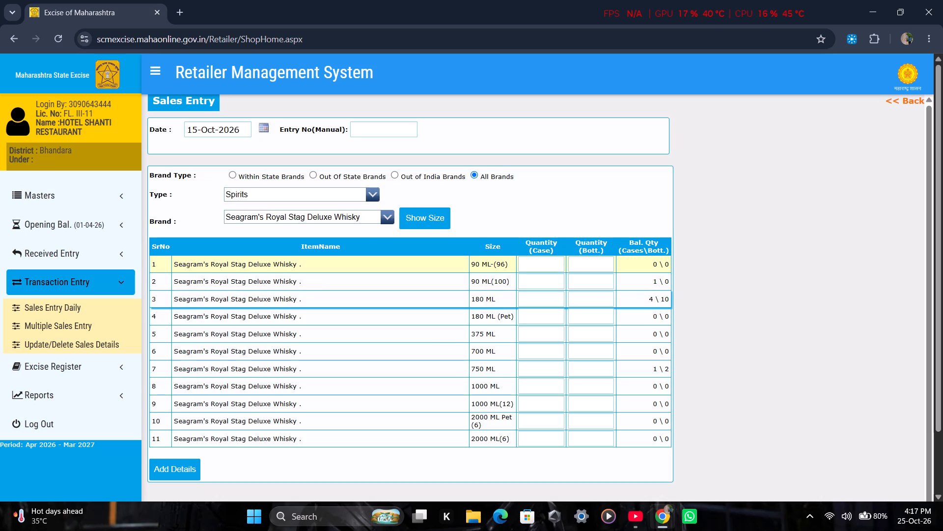
pyautogui.click(593, 304)
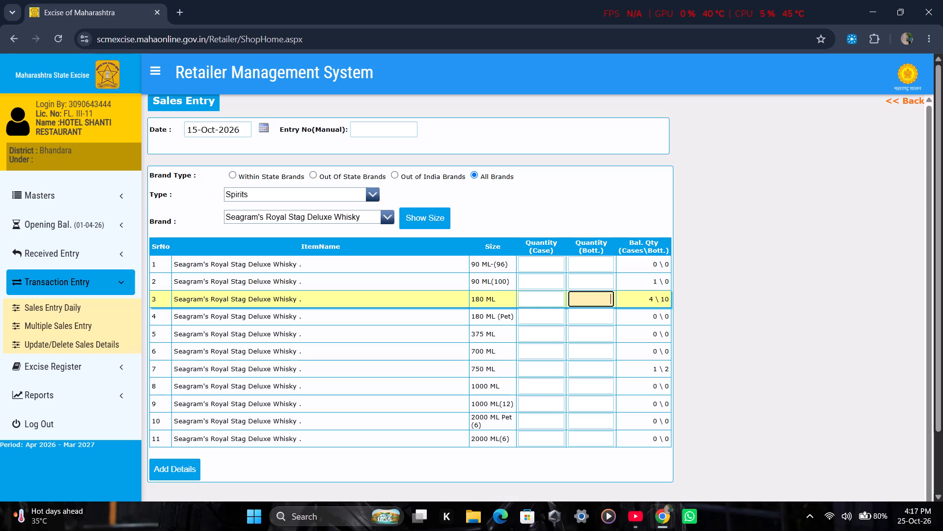
pyautogui.write('10')
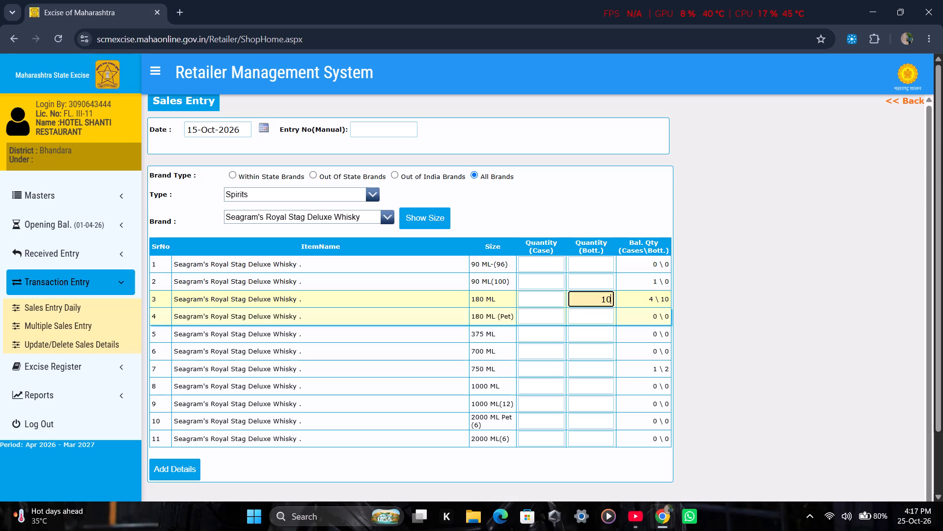
pyautogui.click(597, 363)
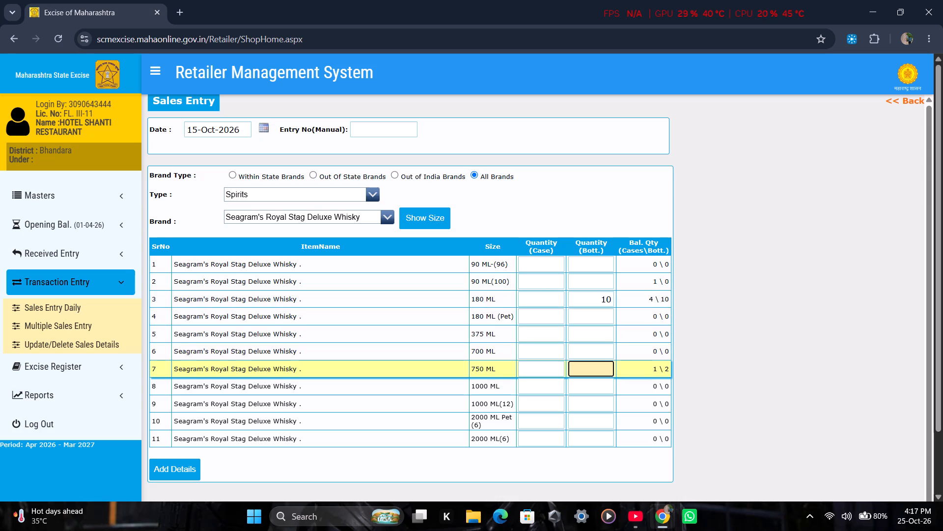
pyautogui.press('1')
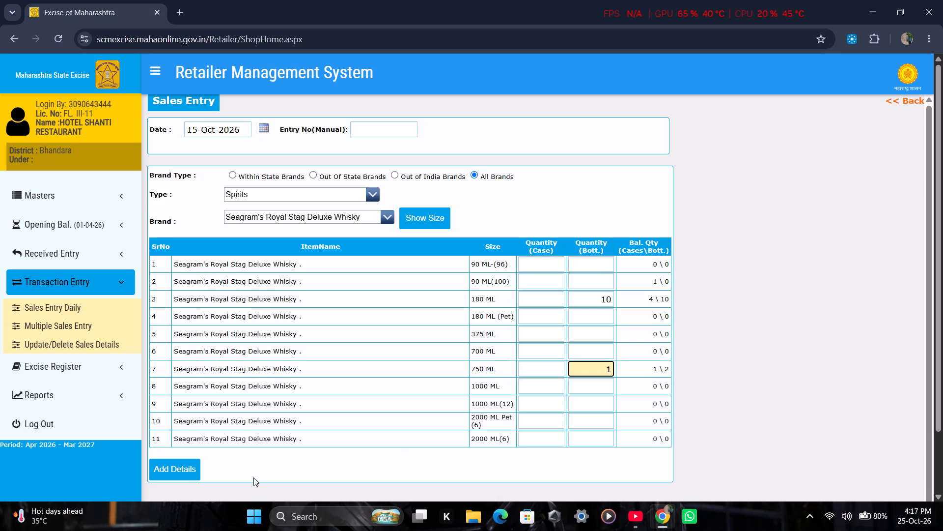
pyautogui.click(188, 471)
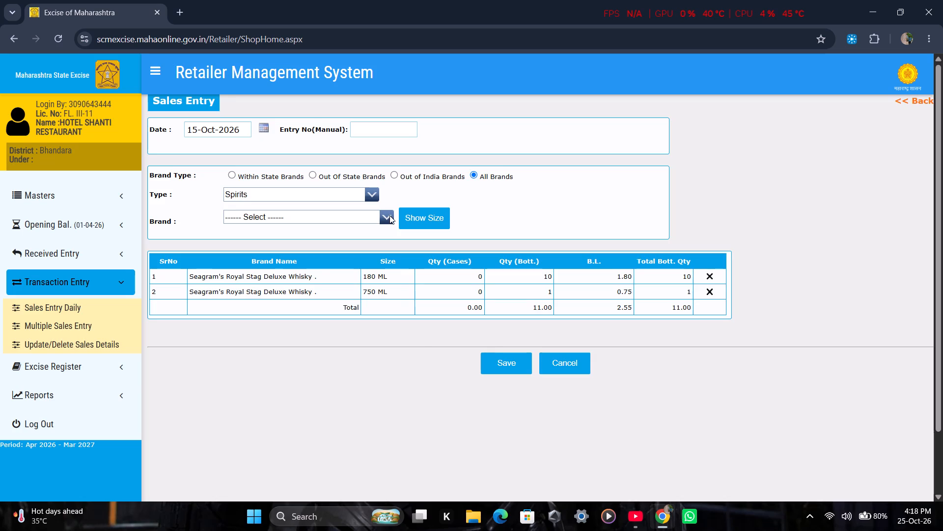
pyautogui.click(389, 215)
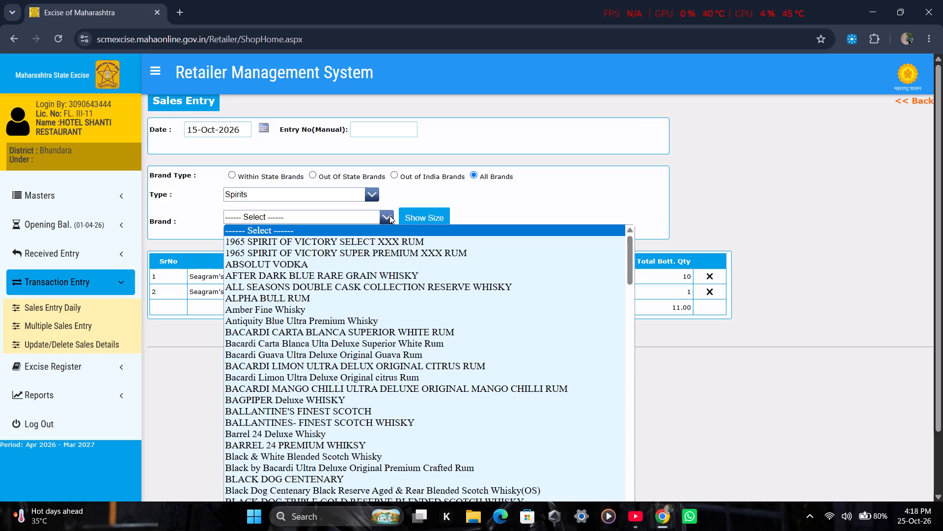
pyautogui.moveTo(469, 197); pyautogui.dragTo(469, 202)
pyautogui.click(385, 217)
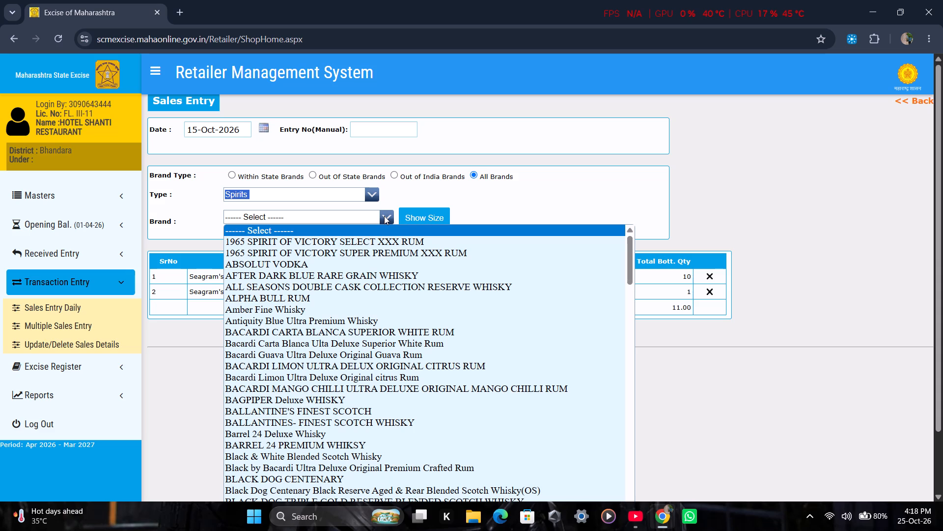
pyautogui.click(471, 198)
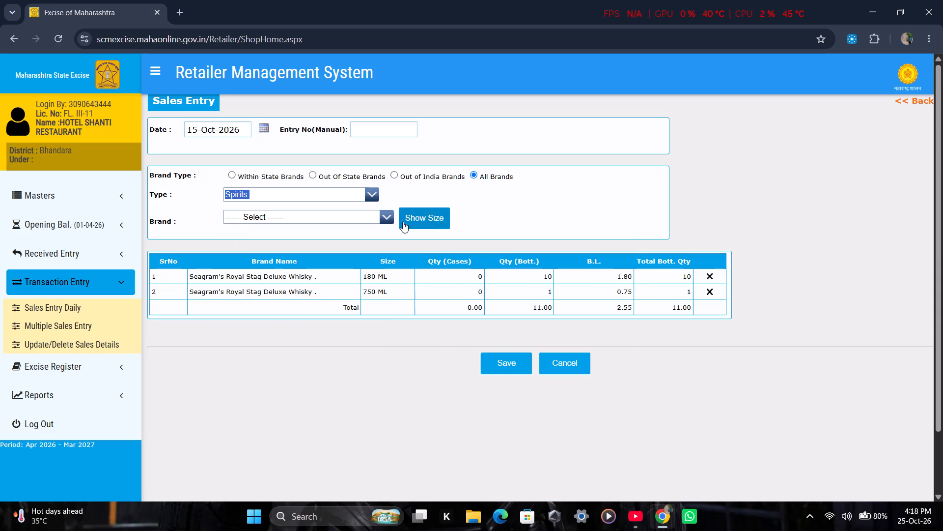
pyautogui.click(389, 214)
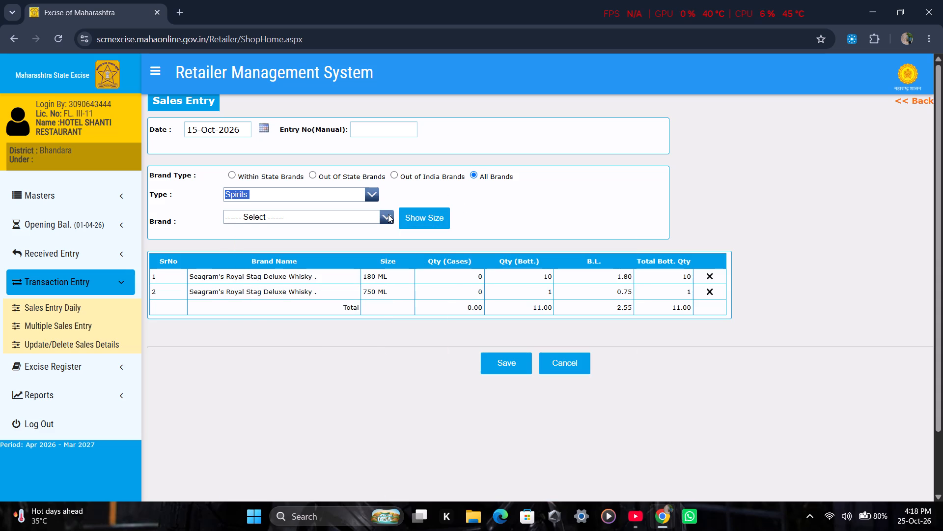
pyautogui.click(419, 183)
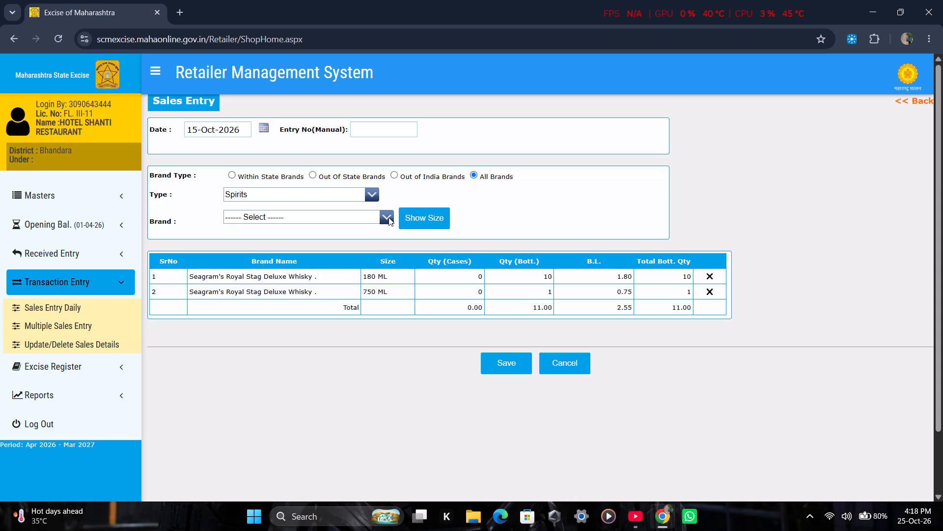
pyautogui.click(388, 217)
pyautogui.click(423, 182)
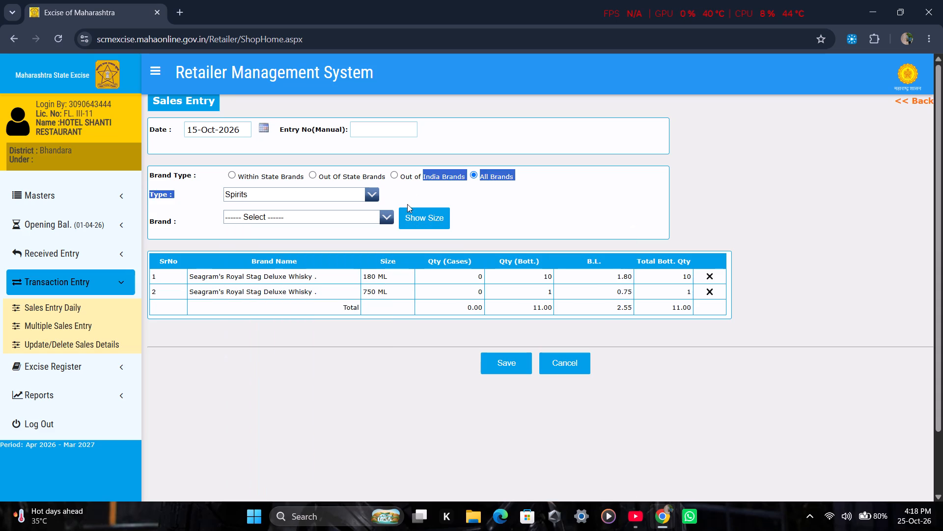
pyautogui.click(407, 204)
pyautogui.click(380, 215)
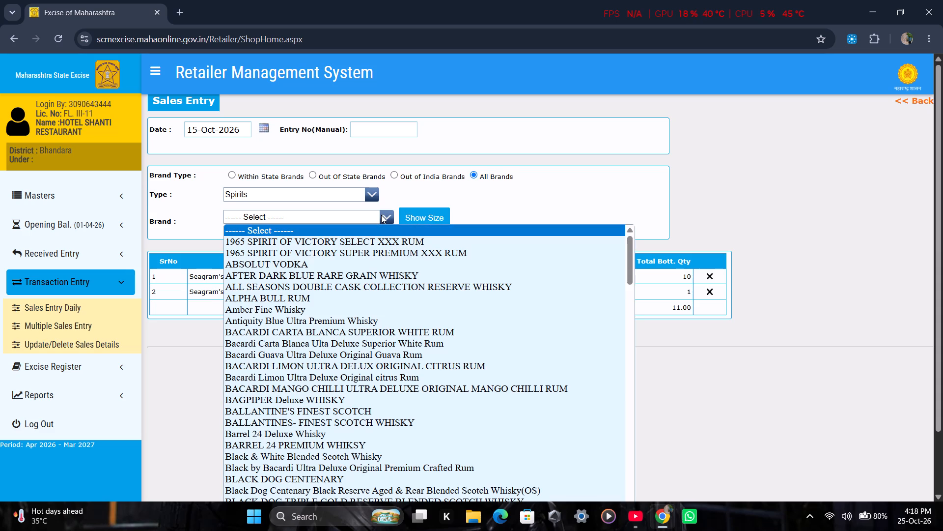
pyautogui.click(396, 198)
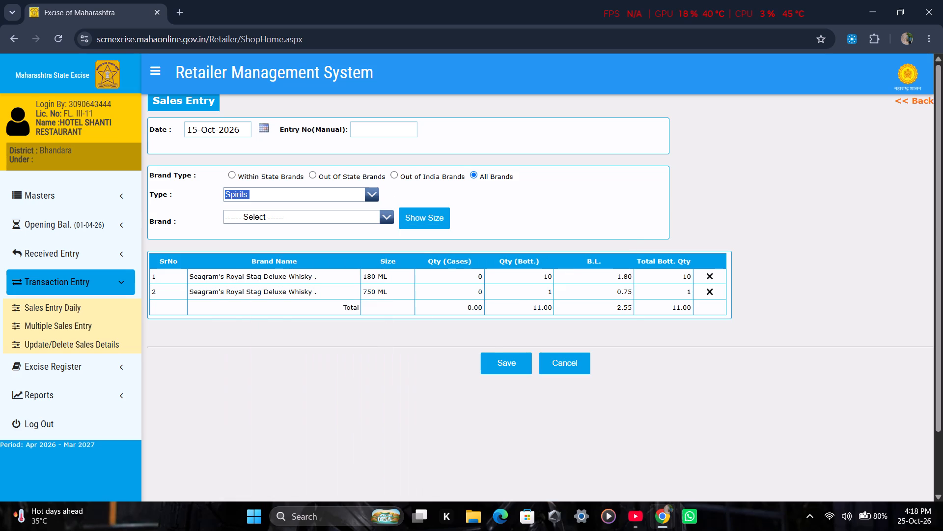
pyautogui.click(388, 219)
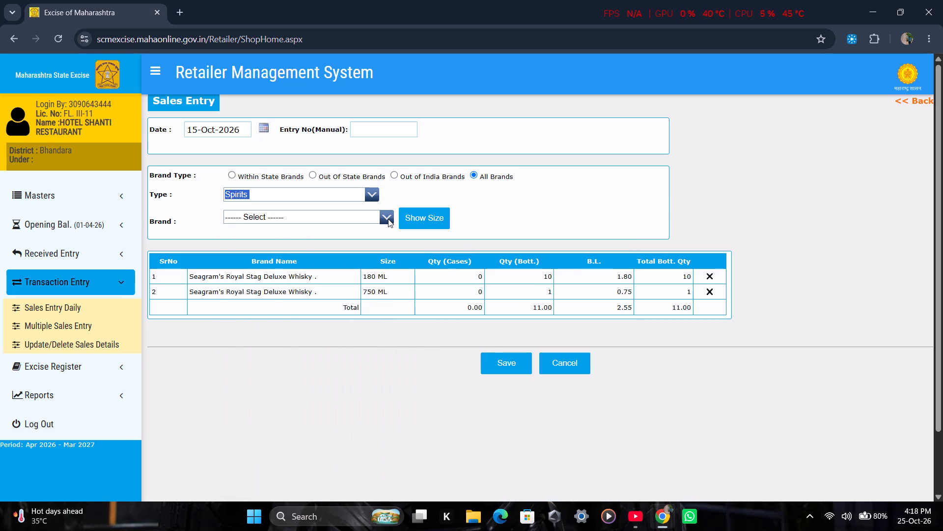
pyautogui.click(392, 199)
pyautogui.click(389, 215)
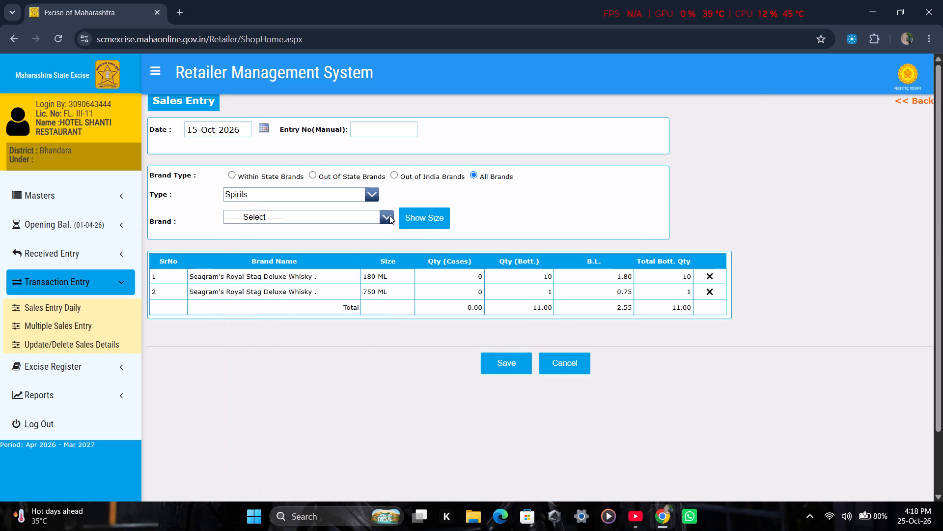
# Add 3 bottles of 180 ML Seagram's Blenders Pride Ultra Premium Whisky to the 15-Oct-2026 sales entry.
pyautogui.click(391, 193)
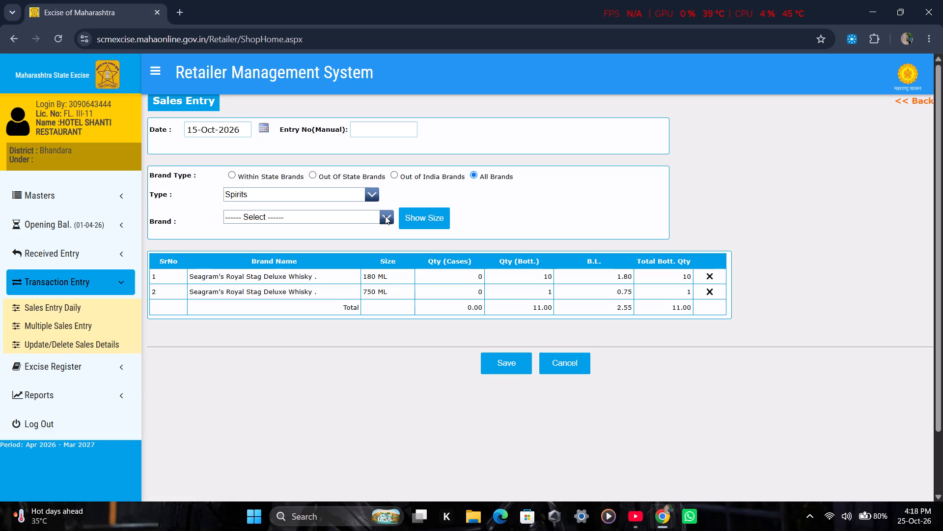
pyautogui.click(381, 213)
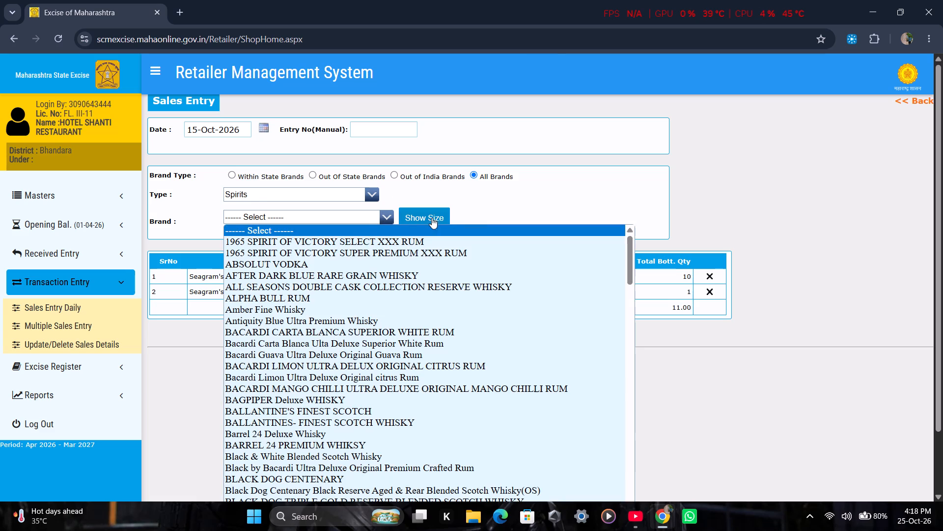
pyautogui.moveTo(629, 251); pyautogui.dragTo(645, 512)
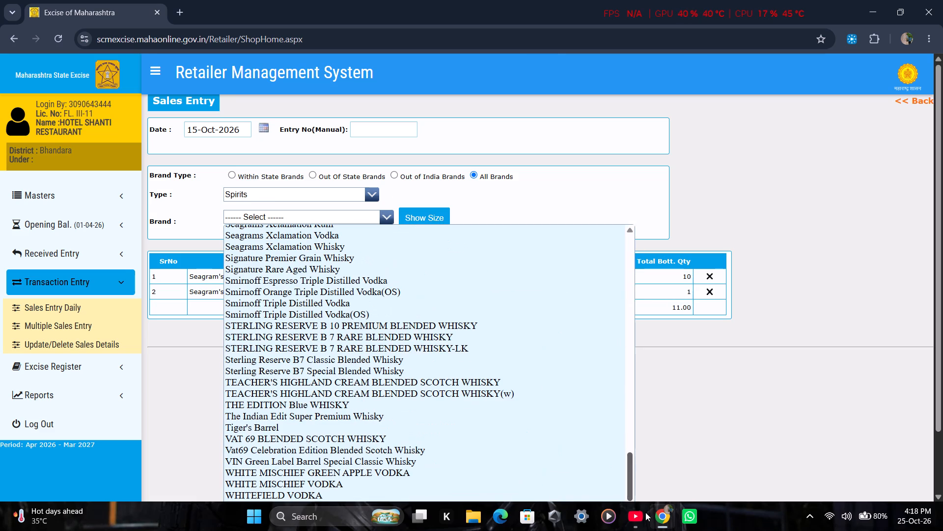
pyautogui.moveTo(645, 512); pyautogui.dragTo(657, 388)
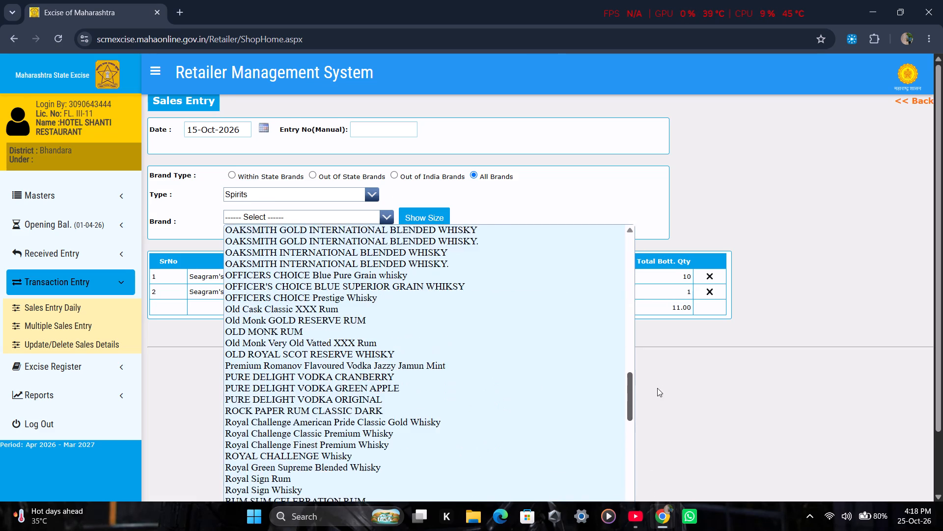
pyautogui.moveTo(657, 388); pyautogui.dragTo(670, 453)
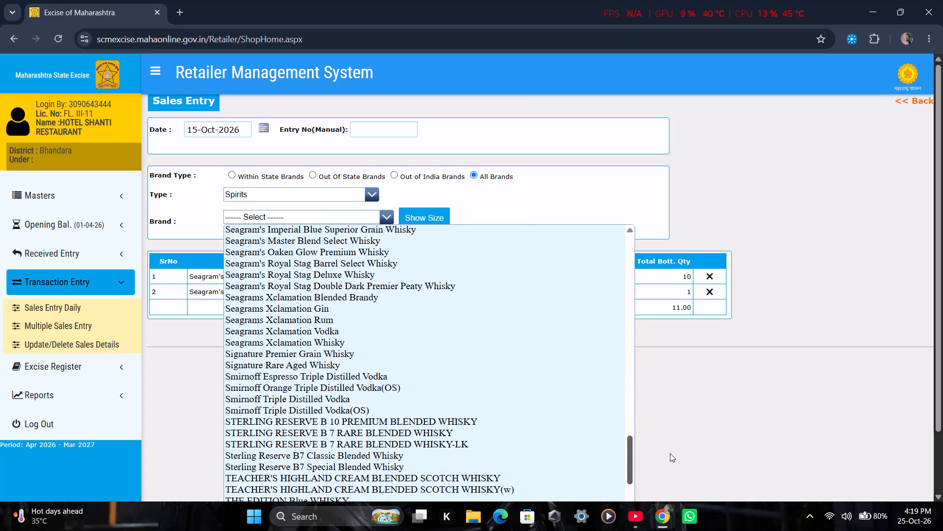
pyautogui.moveTo(670, 453); pyautogui.dragTo(669, 431)
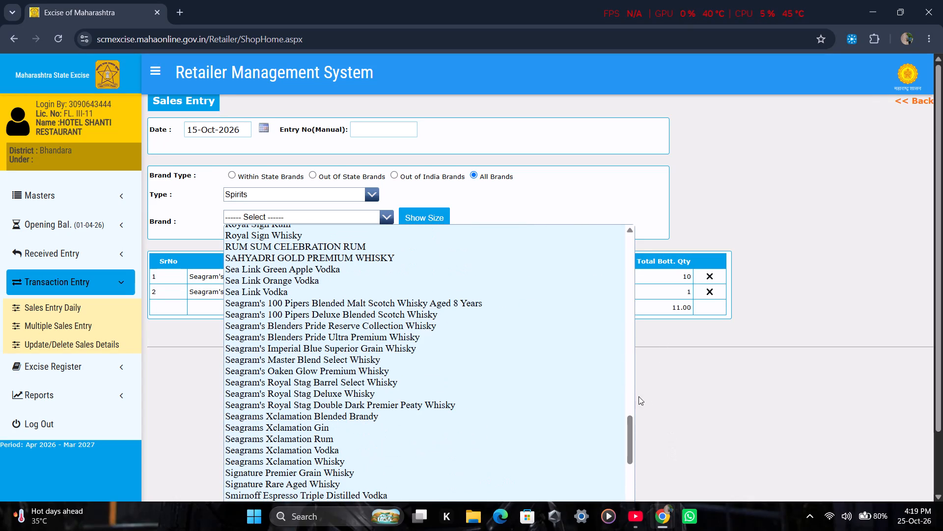
pyautogui.click(583, 339)
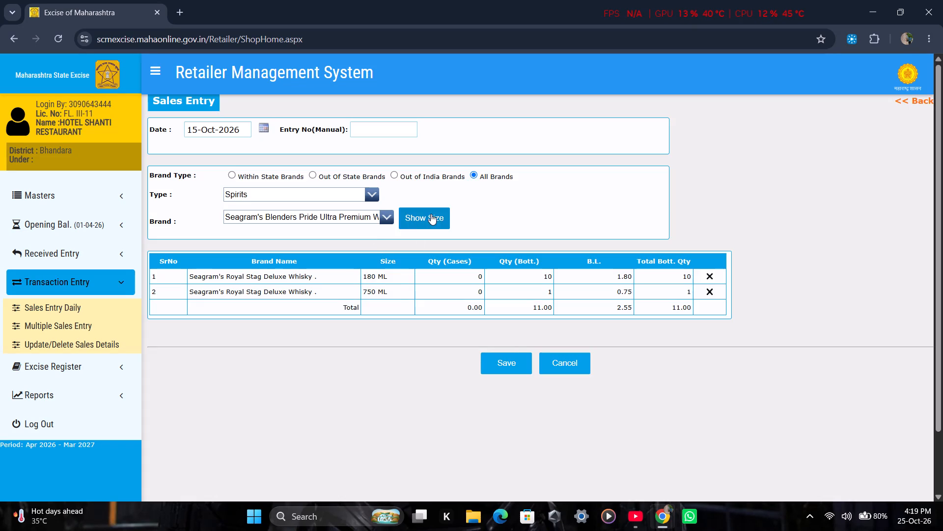
pyautogui.click(432, 214)
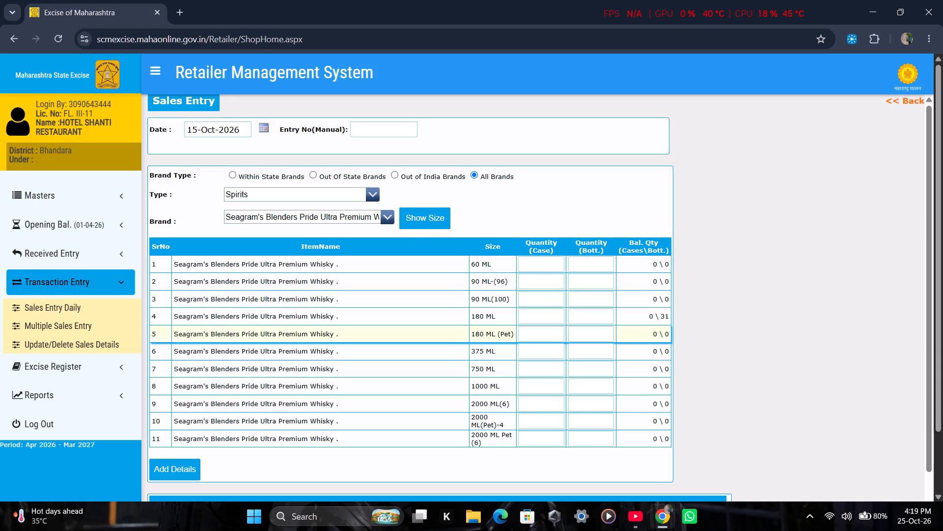
pyautogui.click(581, 318)
pyautogui.press('3')
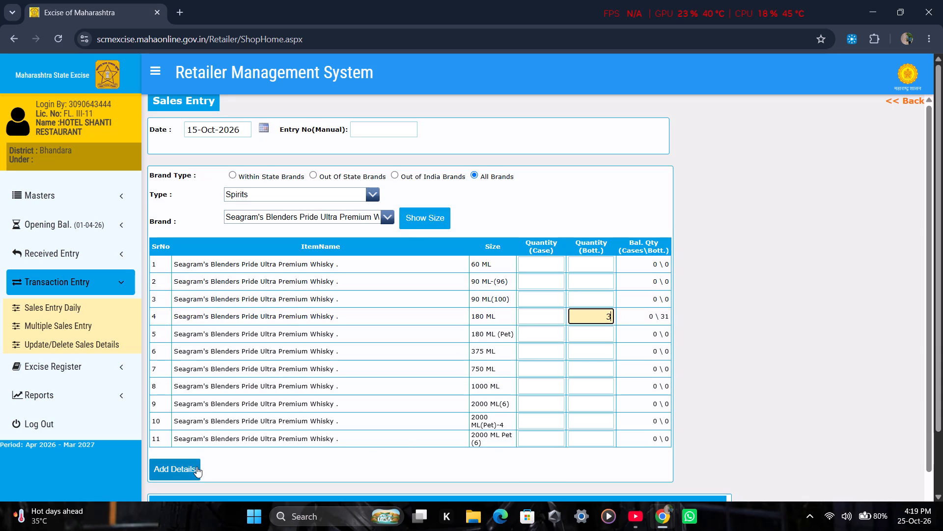
pyautogui.click(196, 467)
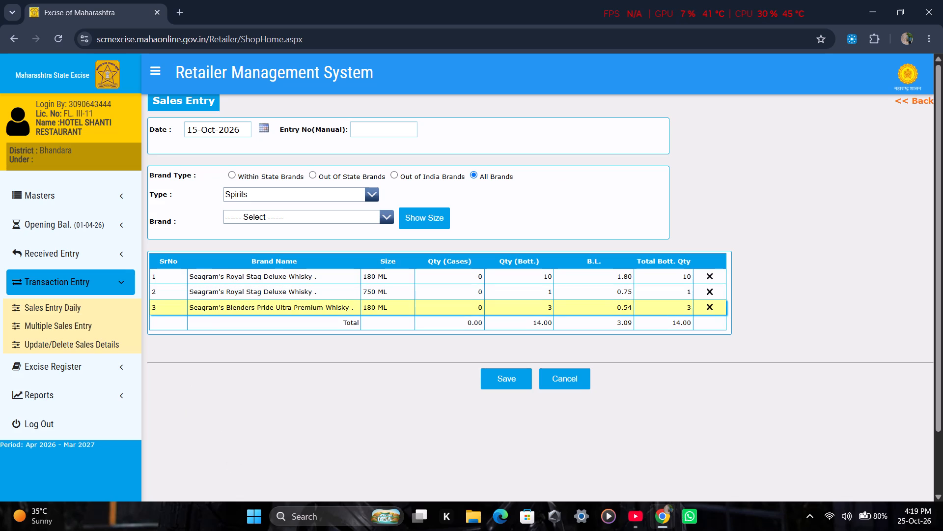
# Add 5 bottles of 180 ML (Pet) Royal Challenge Classic Premium Whisky to the 15-Oct-2026 sales entry.
pyautogui.click(389, 217)
pyautogui.moveTo(631, 262); pyautogui.dragTo(651, 382)
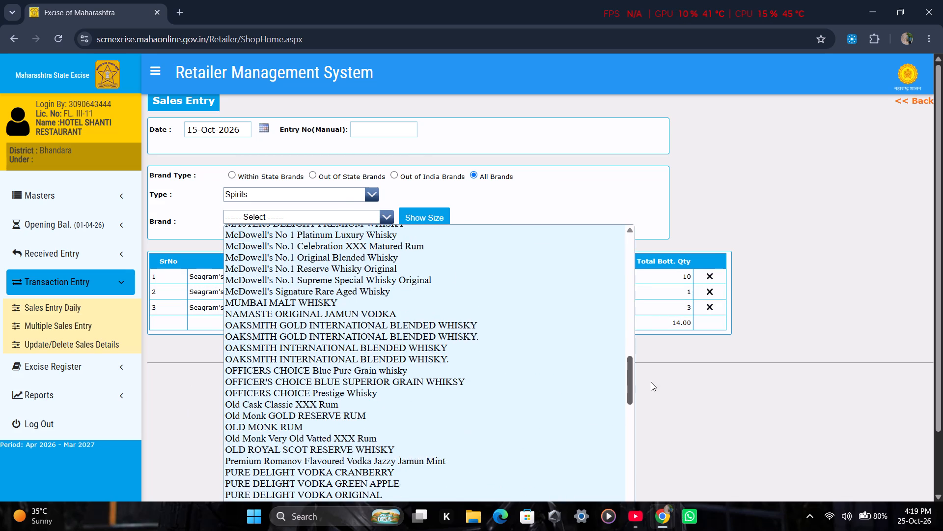
pyautogui.moveTo(651, 382); pyautogui.dragTo(682, 414)
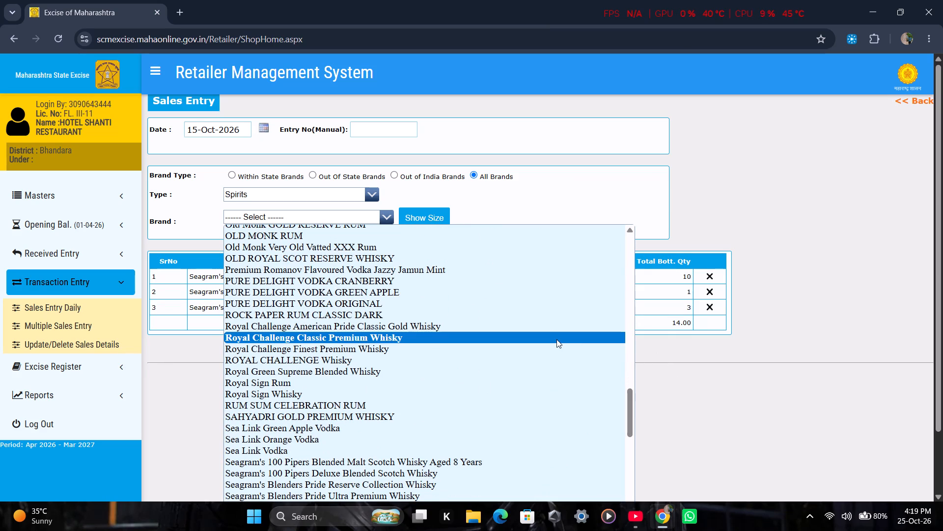
pyautogui.click(556, 339)
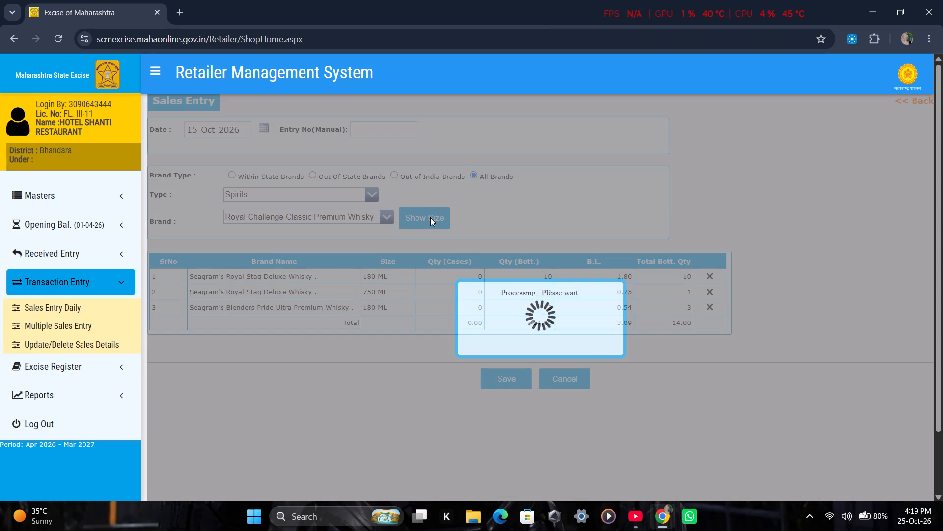
pyautogui.click(443, 223)
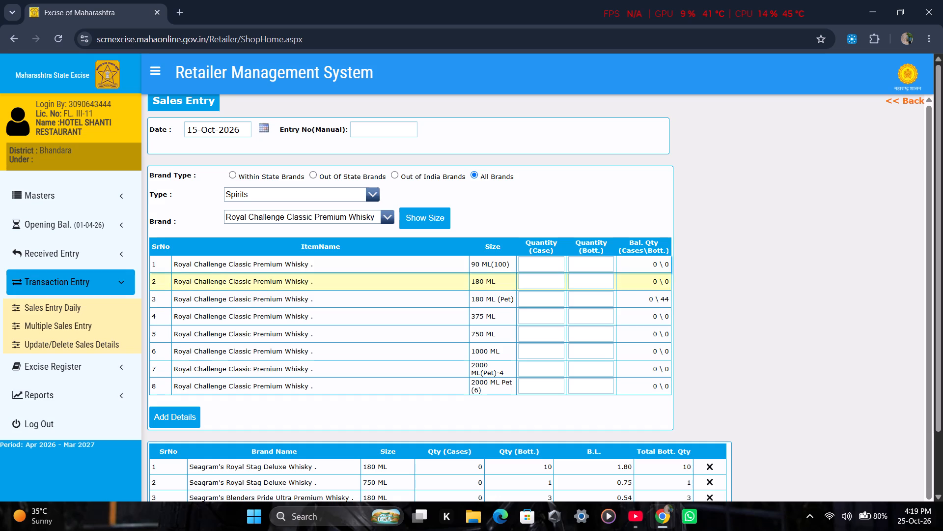
pyautogui.click(579, 307)
pyautogui.click(579, 304)
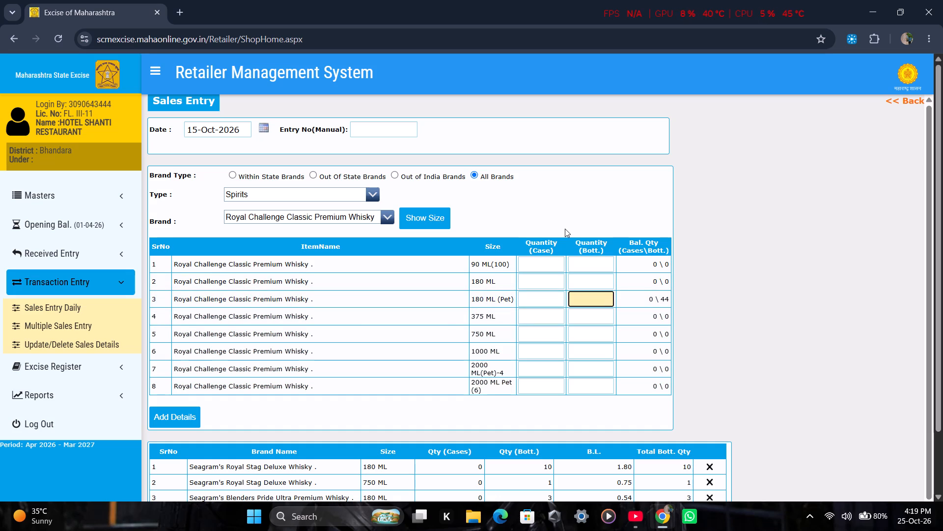
pyautogui.press('5')
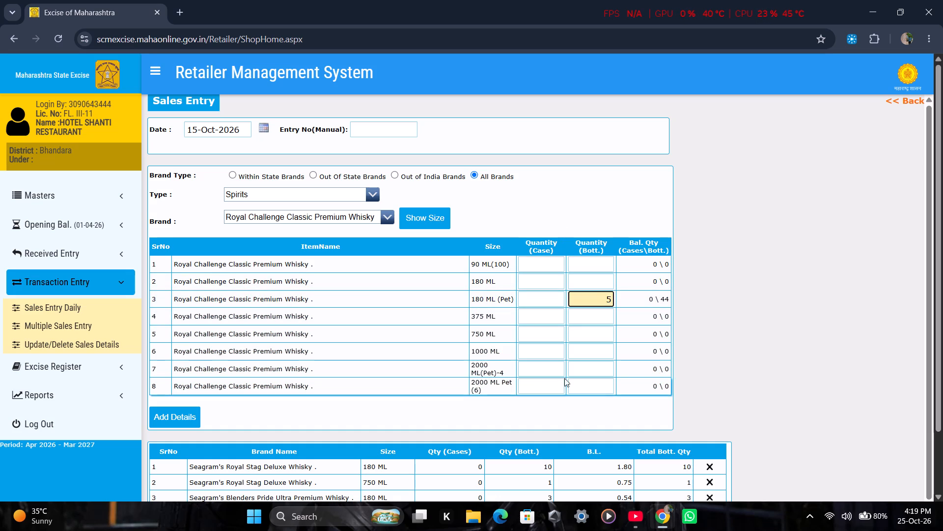
pyautogui.click(185, 407)
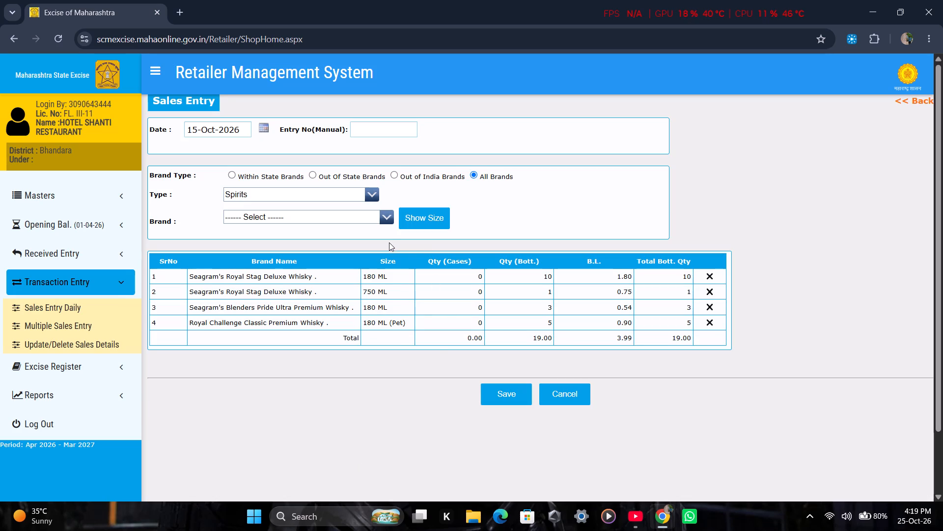
# Add 5 bottles of 180 ML (Pet) McDowell's No.1 Reserve Whisky Original to the 15-Oct-2026 sales entry.
pyautogui.click(384, 218)
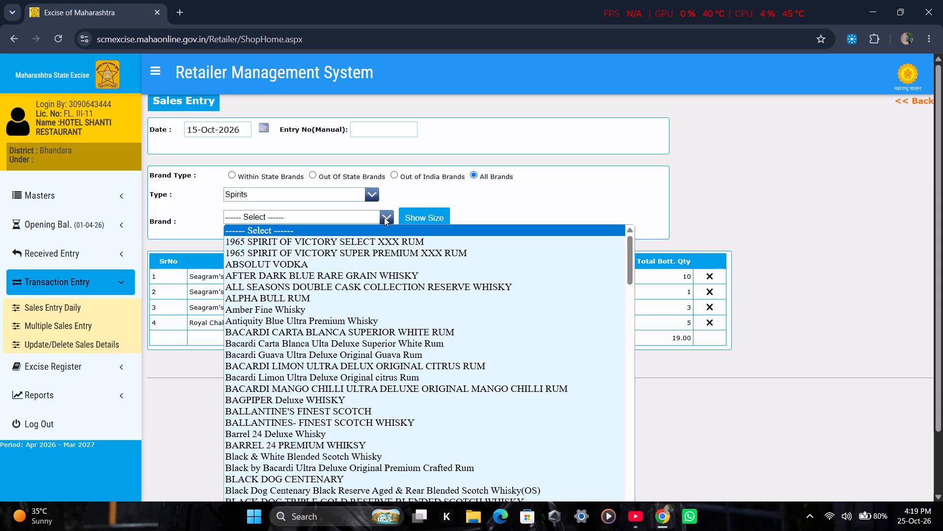
pyautogui.click(494, 214)
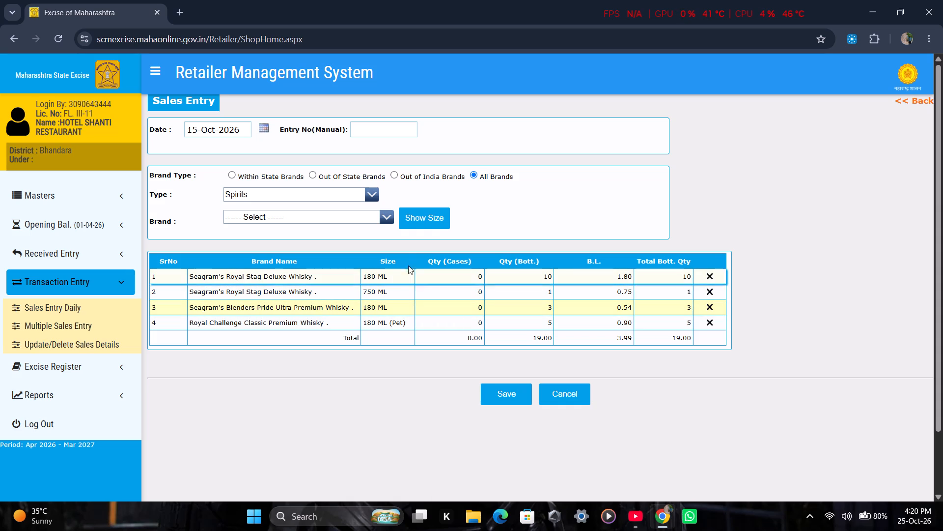
pyautogui.click(382, 215)
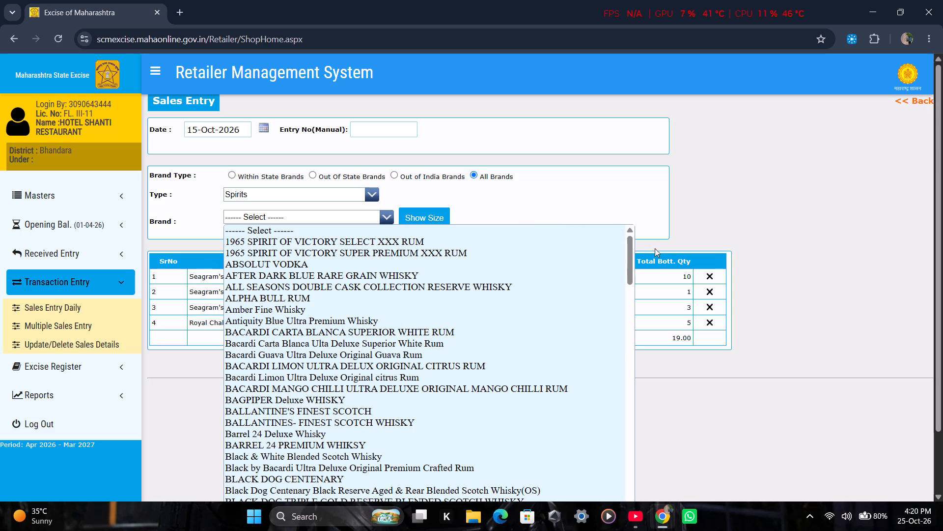
pyautogui.moveTo(630, 260); pyautogui.dragTo(653, 358)
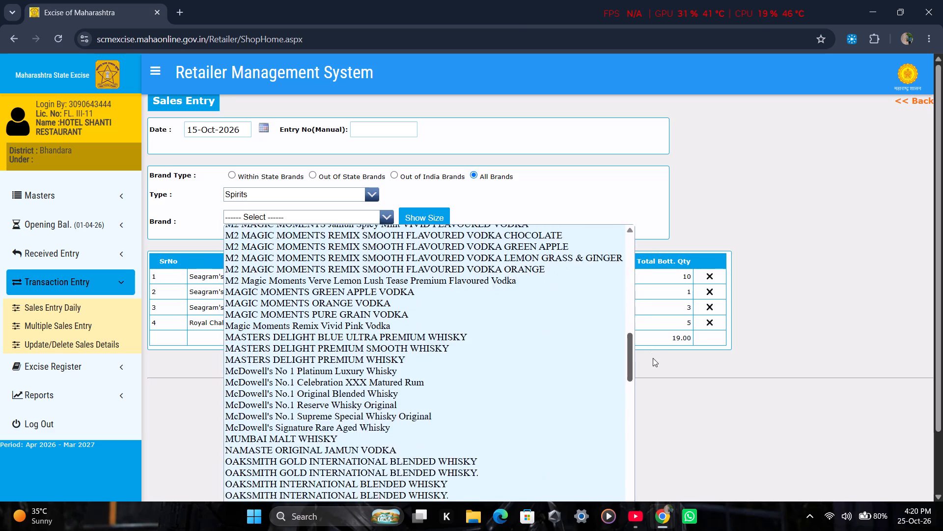
pyautogui.moveTo(653, 358); pyautogui.dragTo(648, 328)
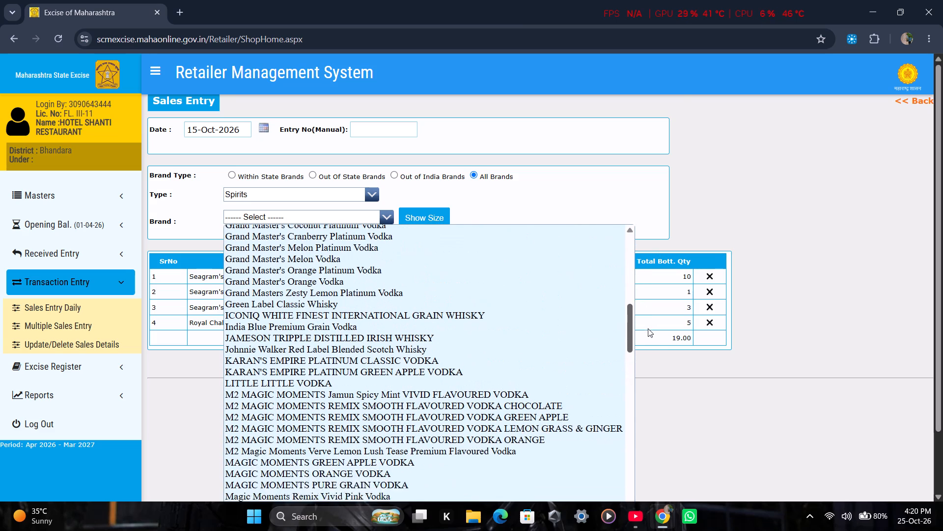
pyautogui.moveTo(648, 328); pyautogui.dragTo(656, 358)
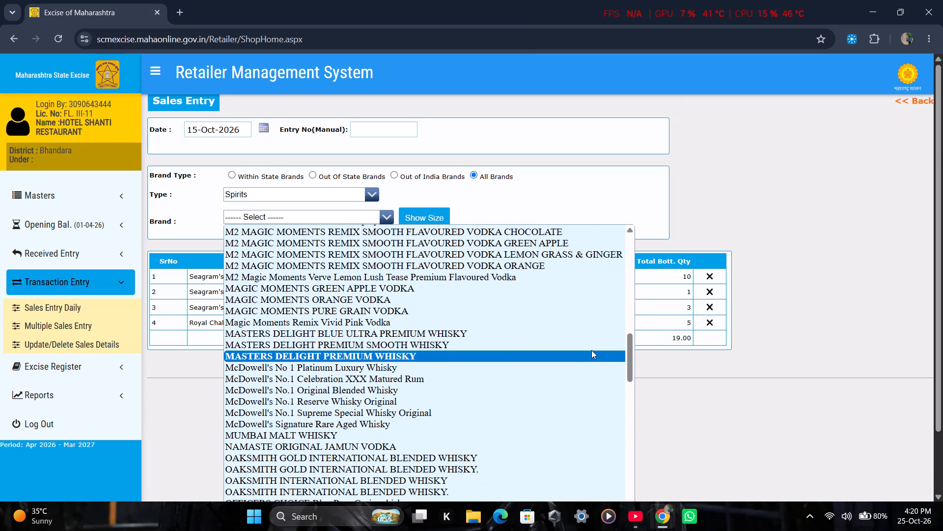
pyautogui.click(590, 399)
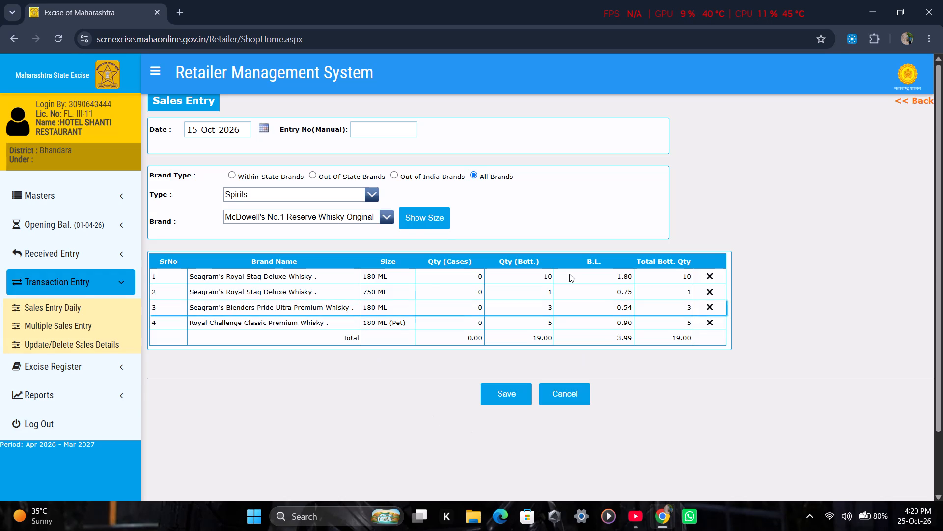
pyautogui.click(446, 225)
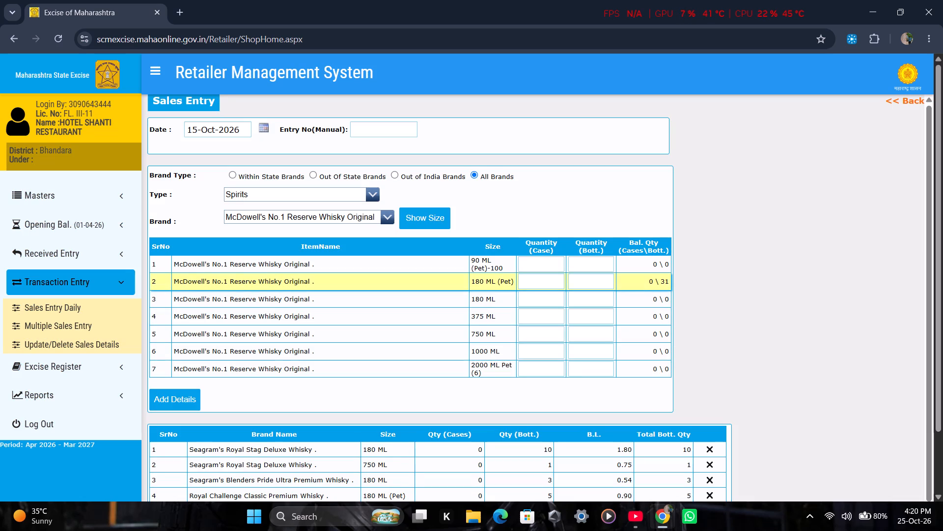
pyautogui.click(600, 276)
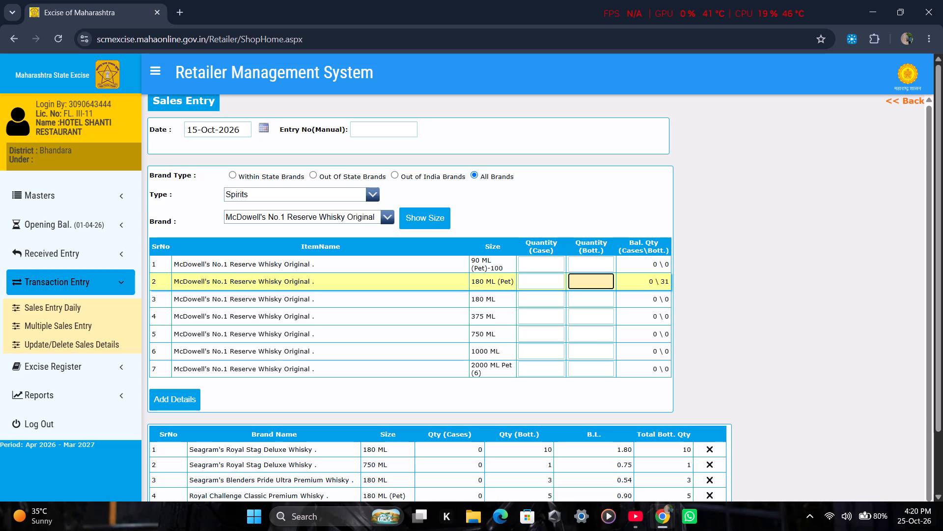
pyautogui.press('5')
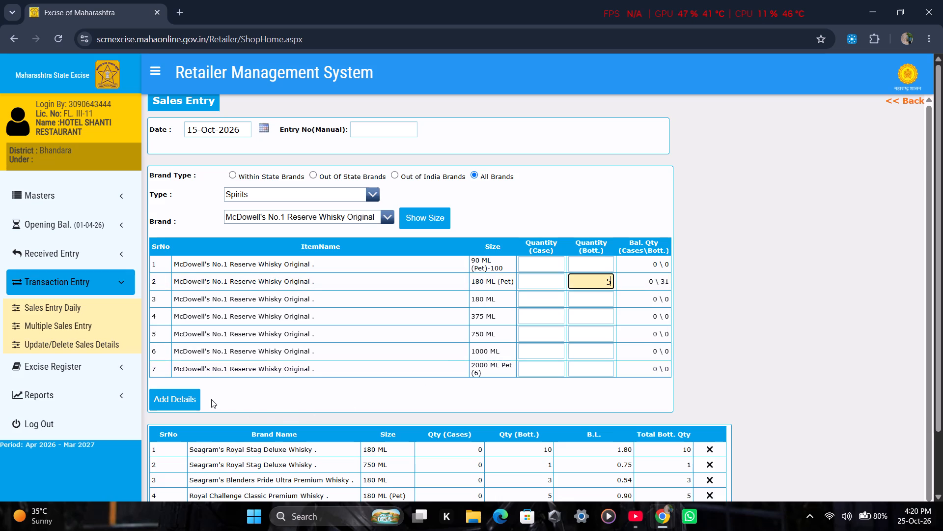
pyautogui.click(188, 398)
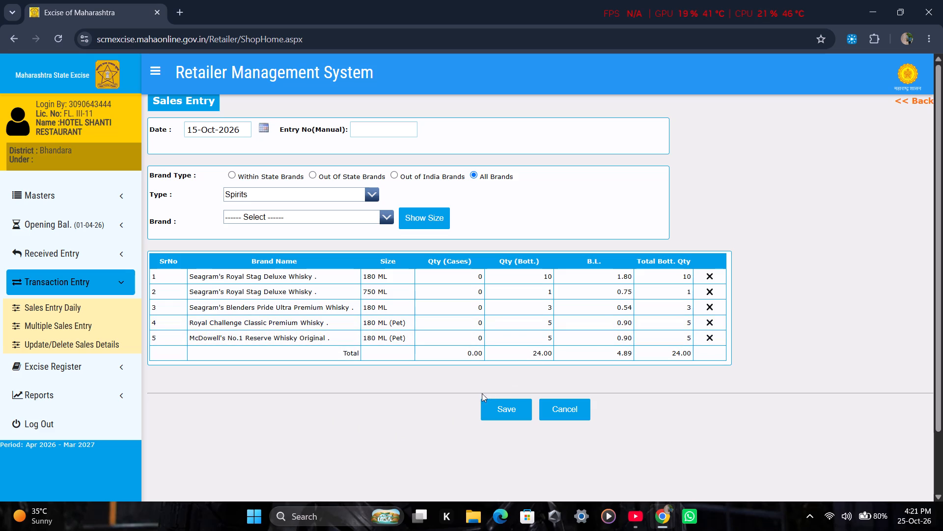
# Add 2 bottles of 180 ML MAGIC MOMENTS PURE GRAIN VODKA to the 15-Oct-2026 sales entry.
pyautogui.click(388, 208)
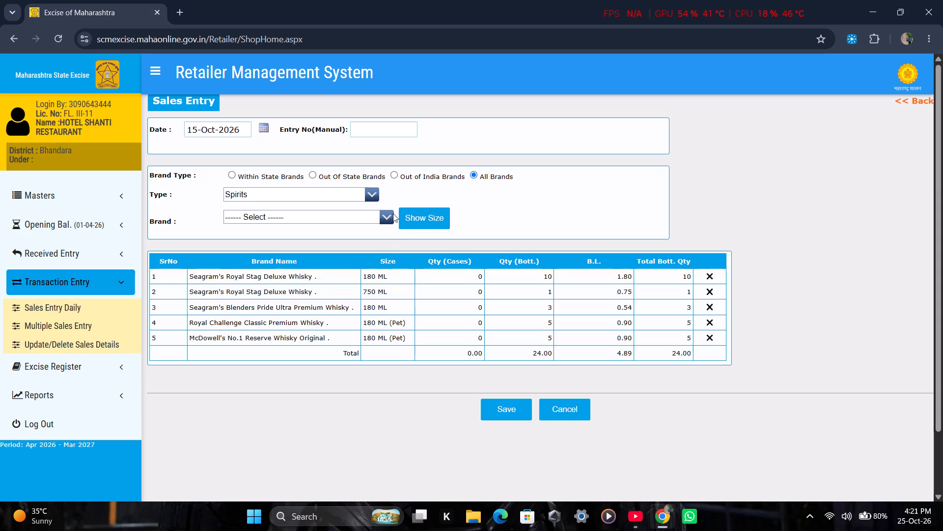
pyautogui.click(386, 218)
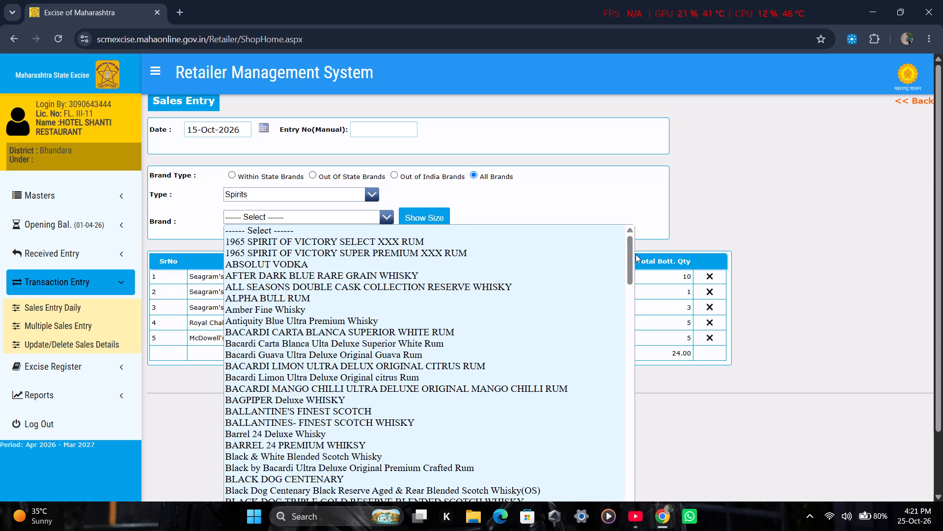
pyautogui.moveTo(633, 257); pyautogui.dragTo(639, 304)
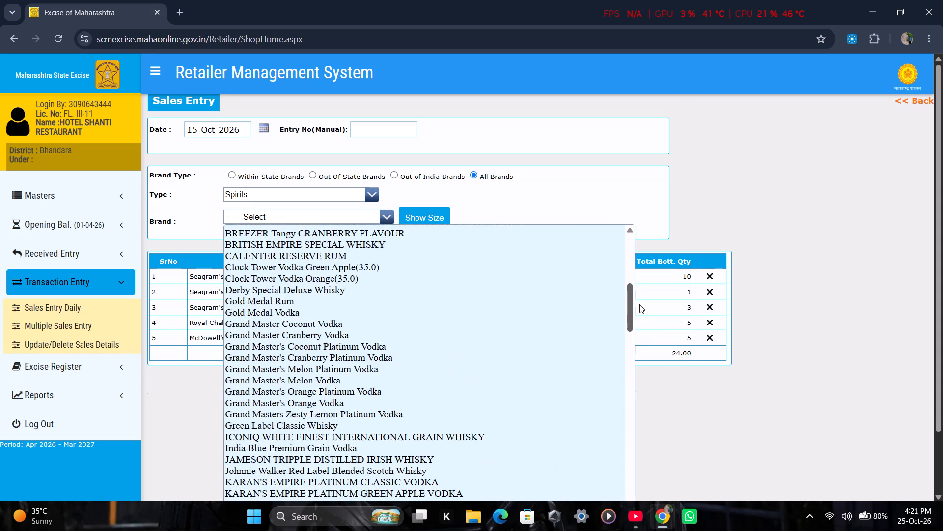
pyautogui.moveTo(639, 304); pyautogui.dragTo(640, 353)
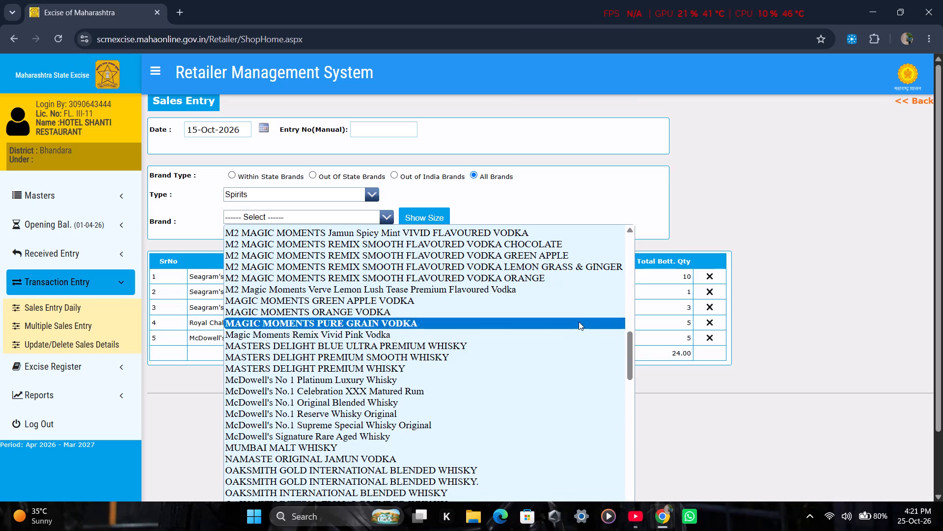
pyautogui.click(579, 322)
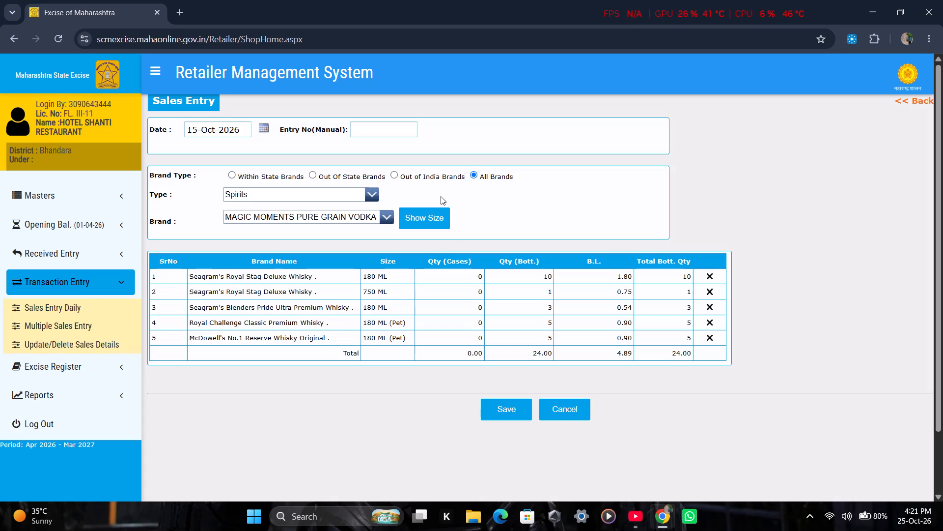
pyautogui.click(432, 218)
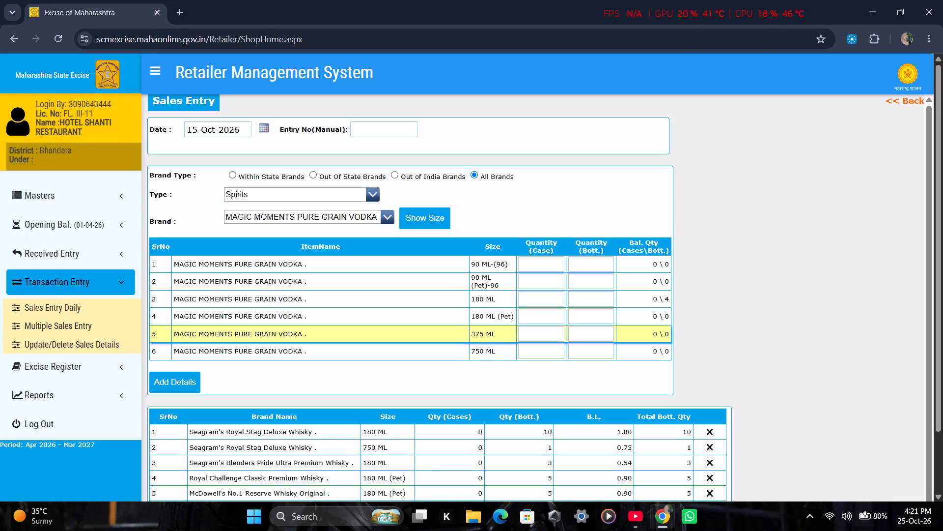
pyautogui.click(606, 303)
pyautogui.press('1')
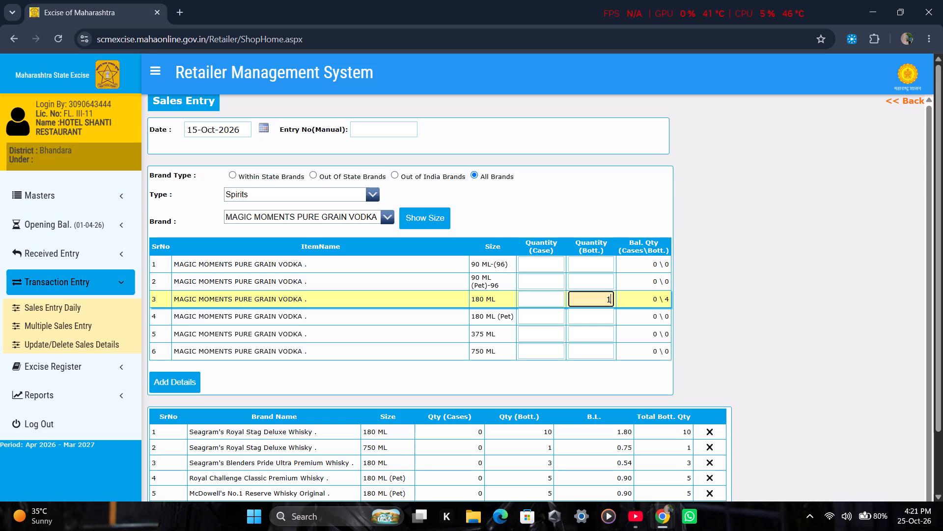
pyautogui.press('BackSpace')
pyautogui.press('2')
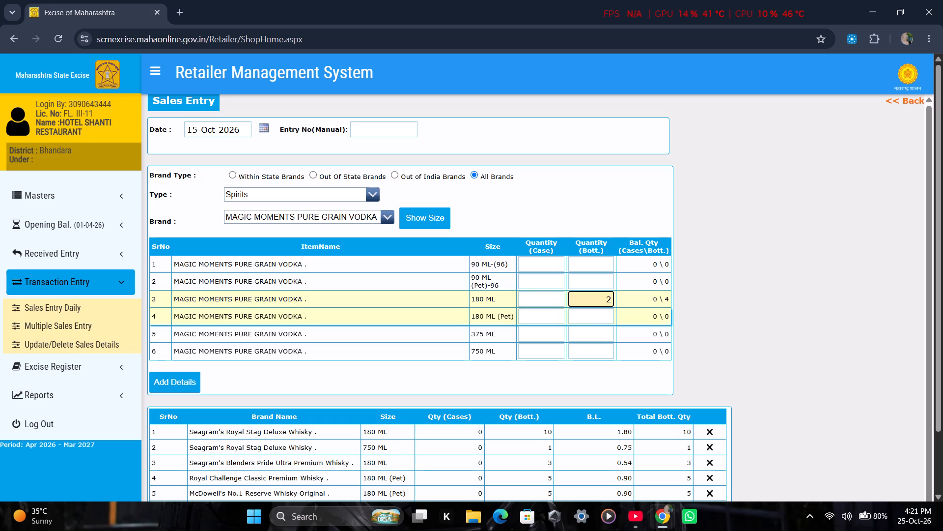
pyautogui.click(182, 380)
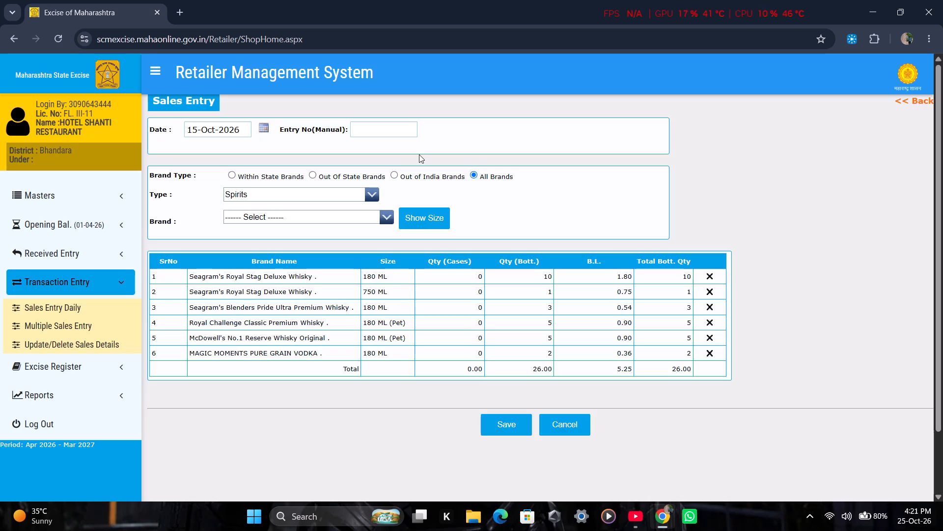
# Select the ALL SEASONS DOUBLE CASK COLLECTION RESERVE WHISKY brand and show its bottle sizes for the 15-Oct-2026 sales entry.
pyautogui.click(382, 206)
pyautogui.click(385, 218)
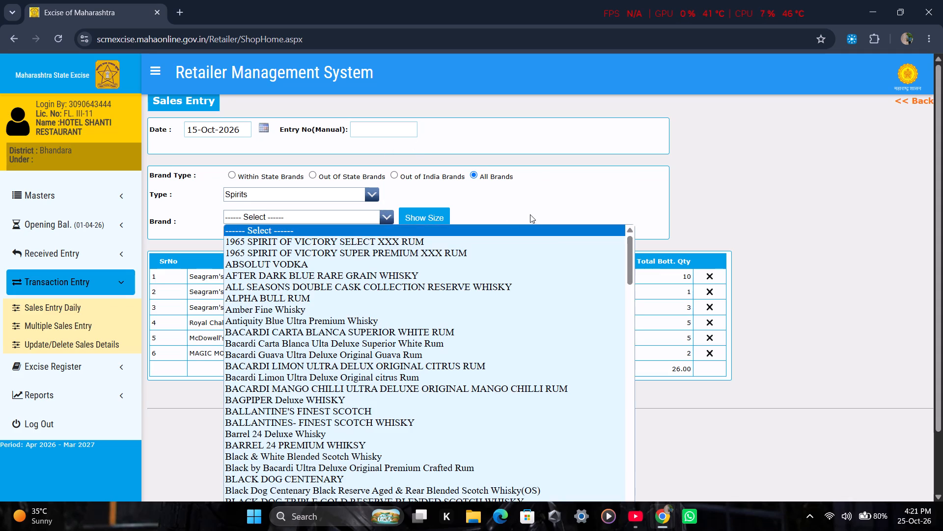
pyautogui.click(533, 289)
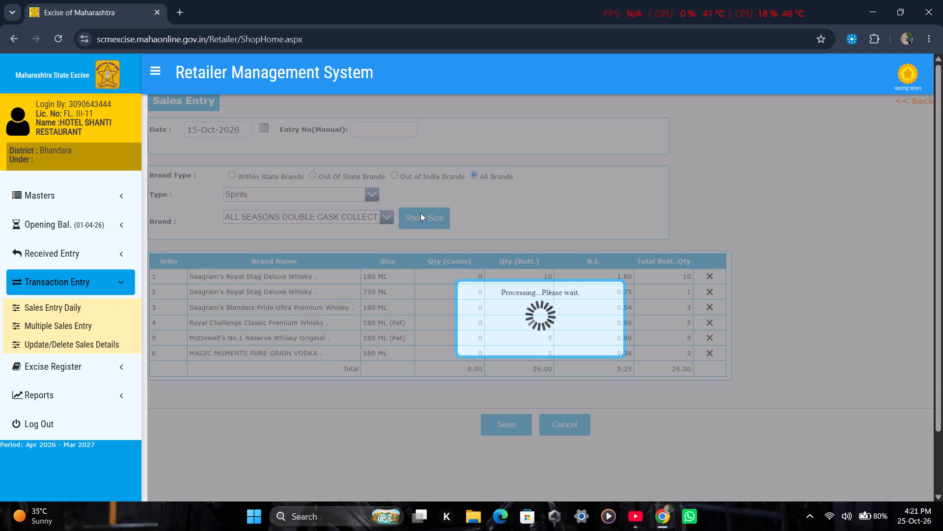
pyautogui.click(424, 215)
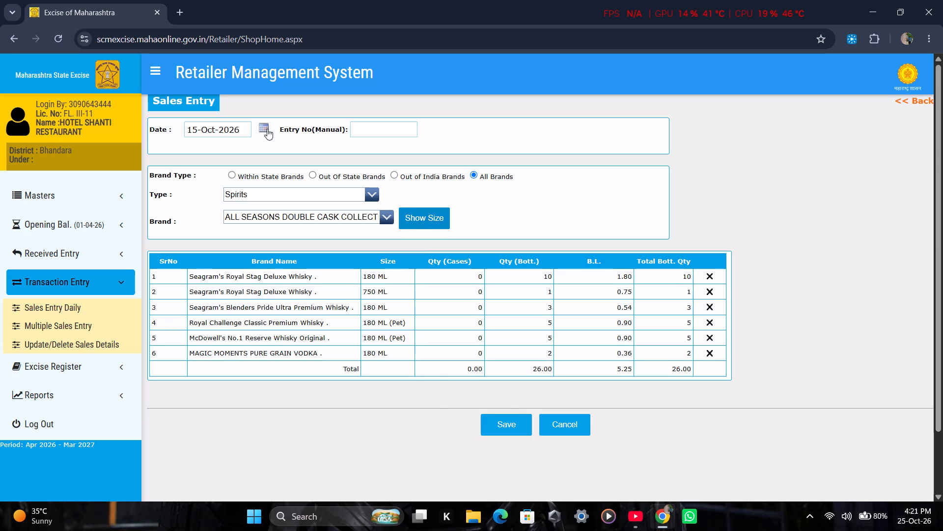
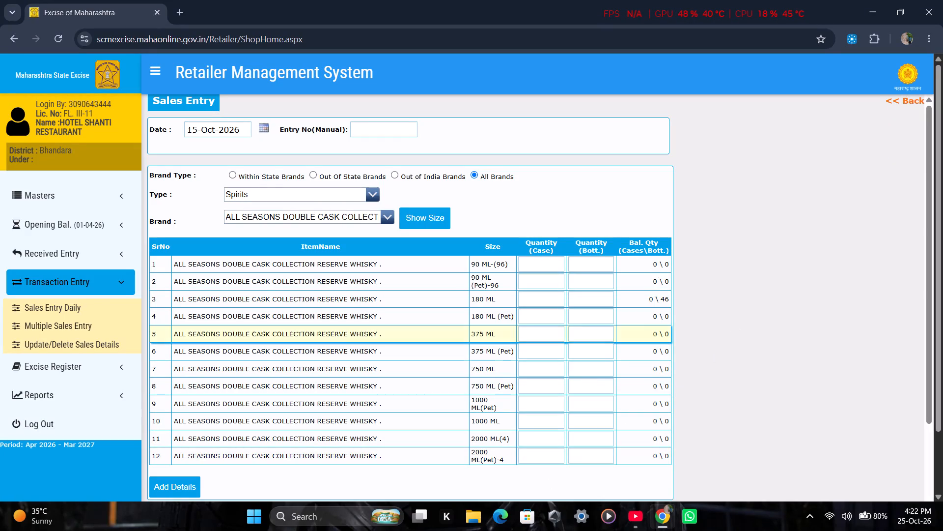
# Add 2 bottles of 180 ML ALL SEASONS DOUBLE CASK COLLECTION RESERVE WHISKY to the 15-Oct-2026 sales entry.
pyautogui.click(598, 297)
pyautogui.press('2')
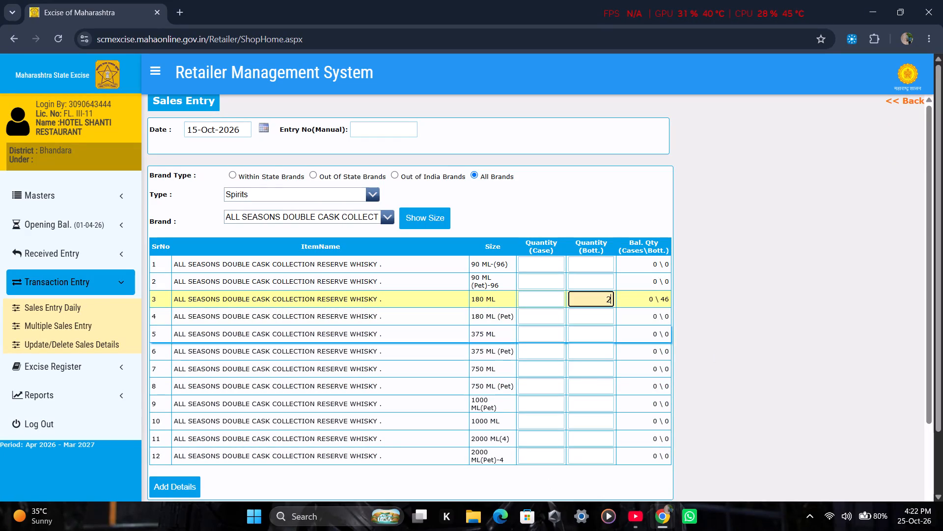
pyautogui.click(182, 487)
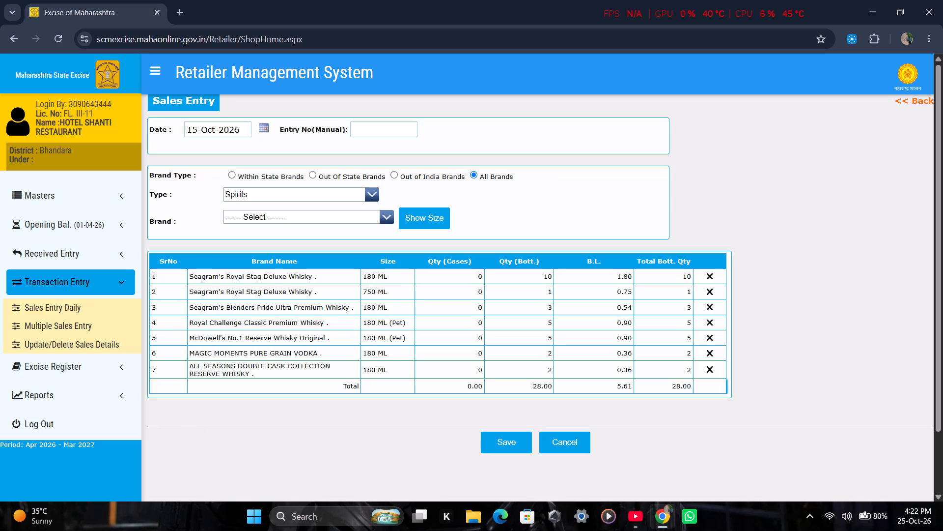
# Add 2 bottles of 180 ML Seagram's Imperial Blue Superior Grain Whisky to the 15-Oct-2026 sales entry.
pyautogui.click(386, 215)
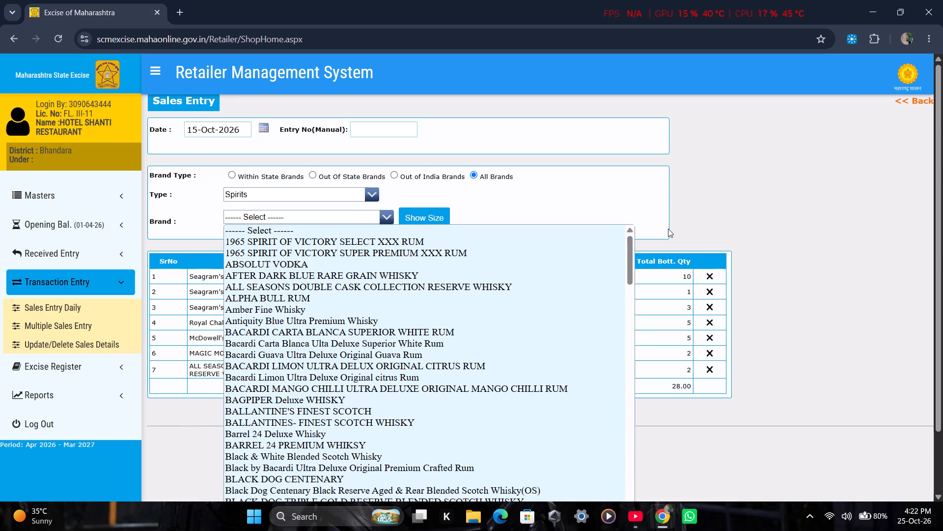
pyautogui.moveTo(628, 263); pyautogui.dragTo(638, 452)
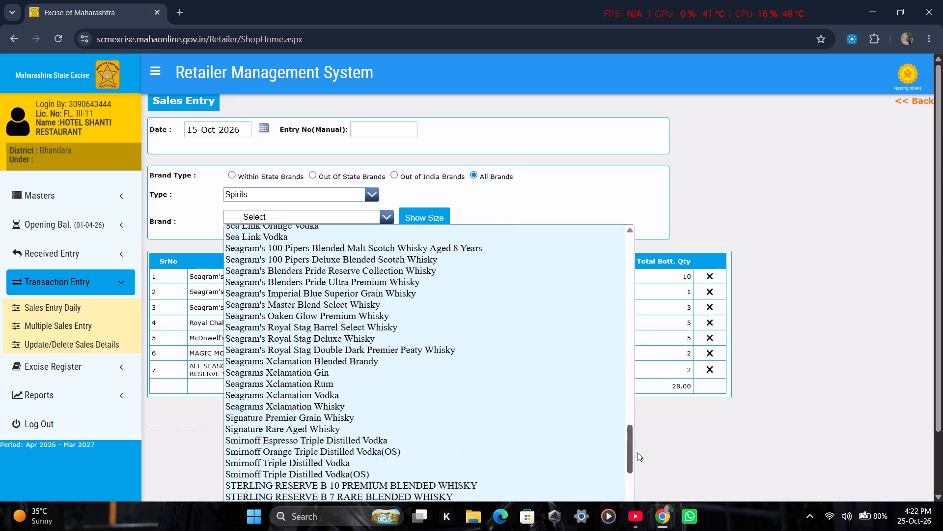
pyautogui.moveTo(638, 452); pyautogui.dragTo(638, 451)
pyautogui.click(600, 303)
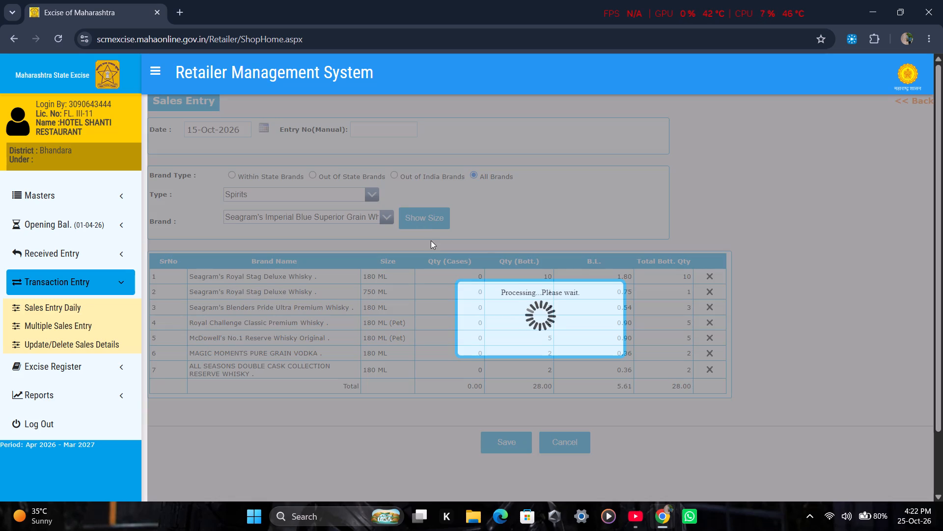
pyautogui.click(440, 213)
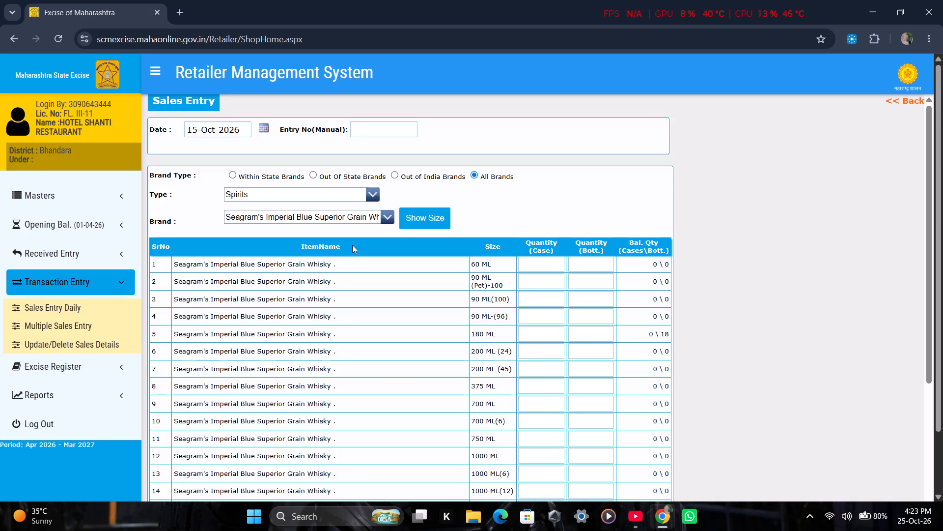
pyautogui.click(607, 335)
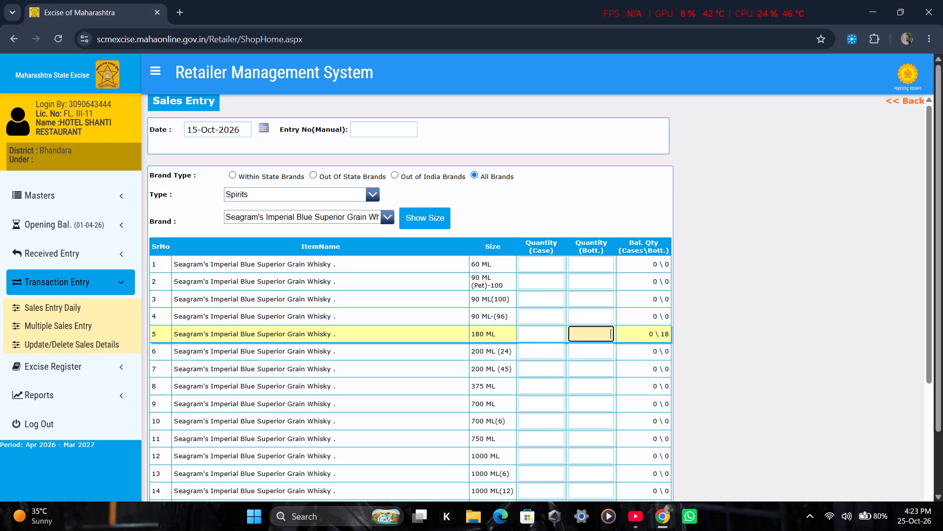
pyautogui.press('2')
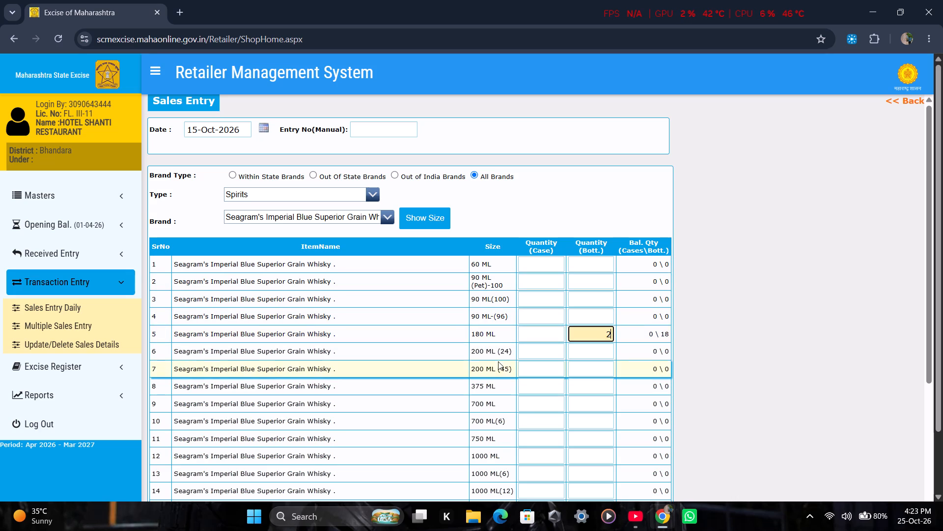
pyautogui.scroll(-1, 489, 356)
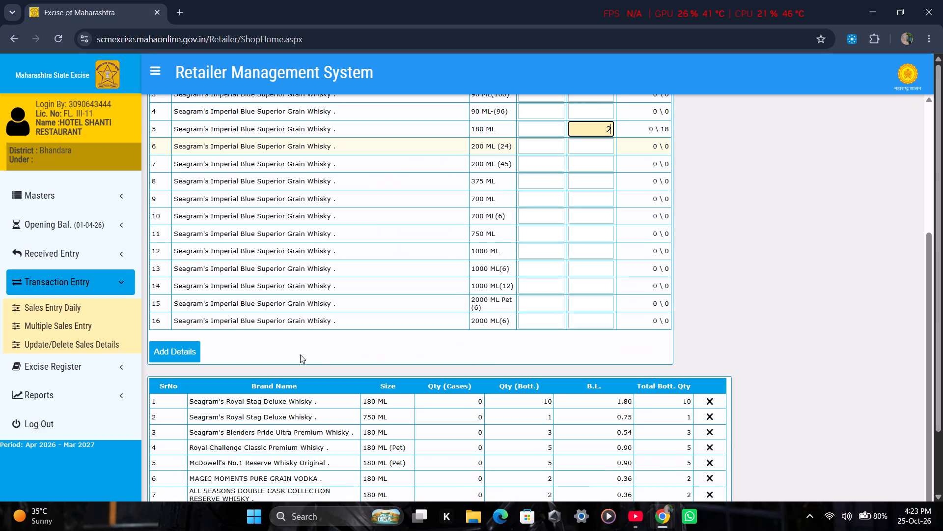
pyautogui.click(196, 352)
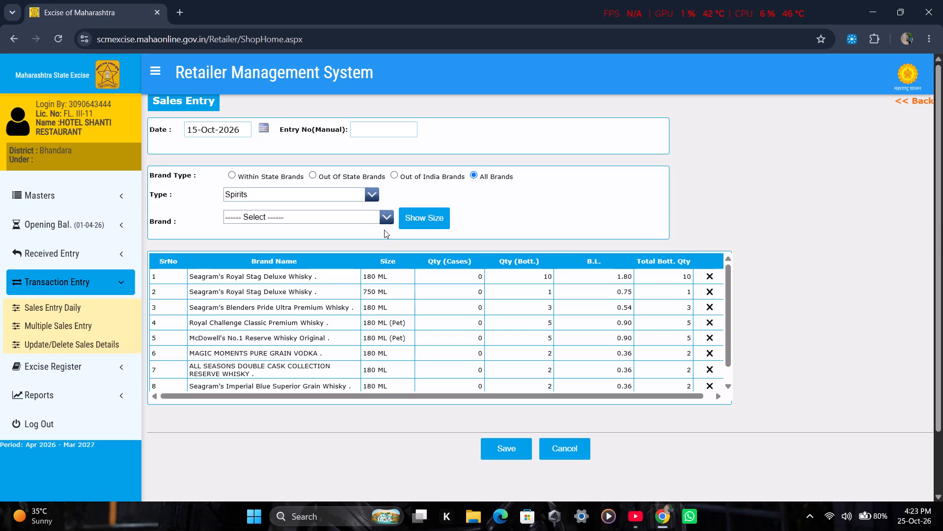
# Add 5 bottles of 90 ML (Pet)-96 Old Cask Classic XXX Rum to the 15-Oct-2026 sales entry.
pyautogui.click(387, 220)
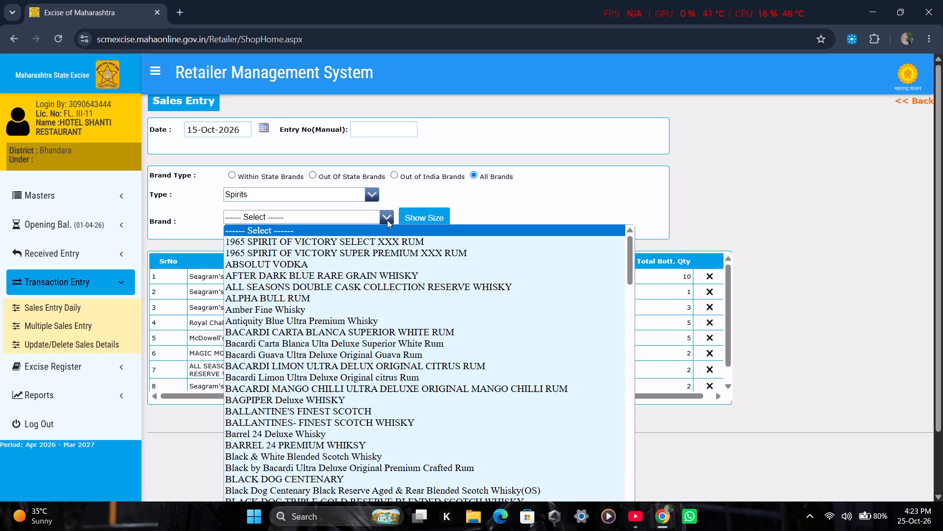
pyautogui.click(626, 259)
pyautogui.moveTo(626, 259); pyautogui.dragTo(632, 365)
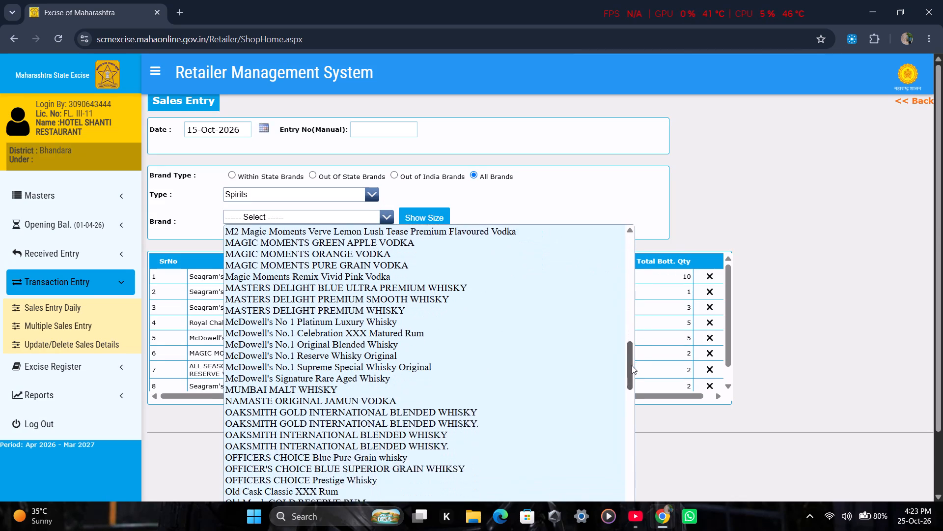
pyautogui.moveTo(632, 365); pyautogui.dragTo(631, 375)
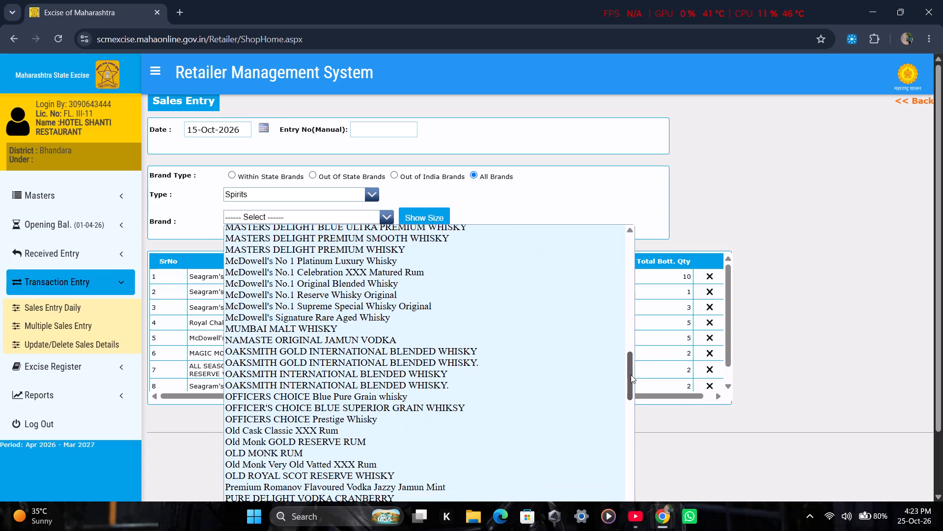
pyautogui.moveTo(631, 375); pyautogui.dragTo(630, 375)
pyautogui.click(583, 425)
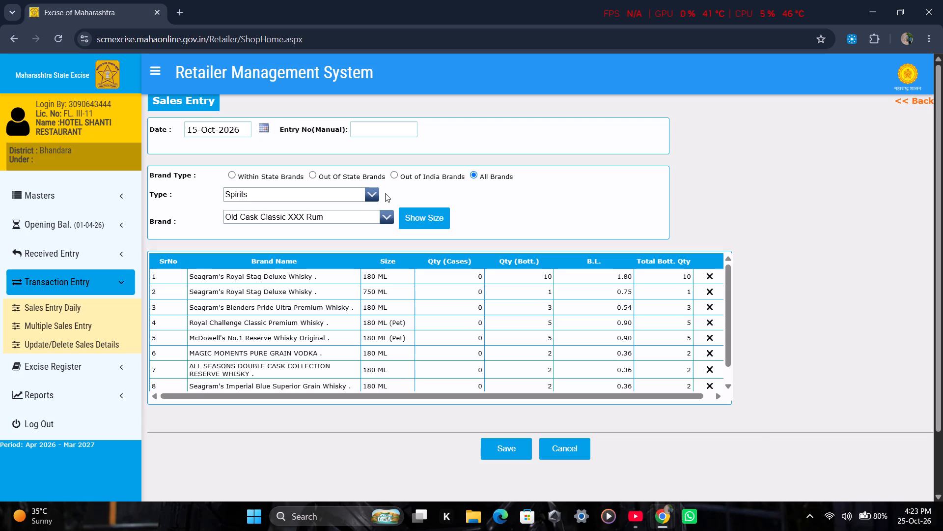
pyautogui.click(437, 214)
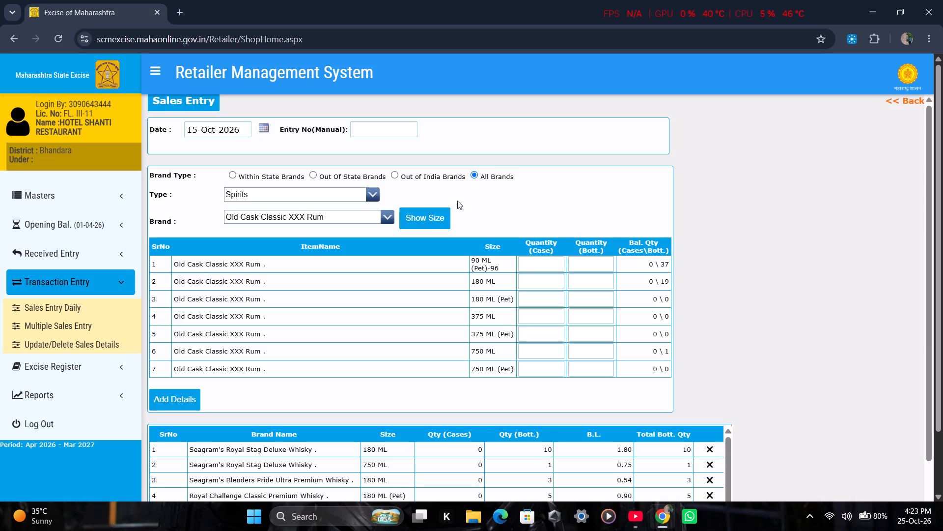
pyautogui.click(584, 277)
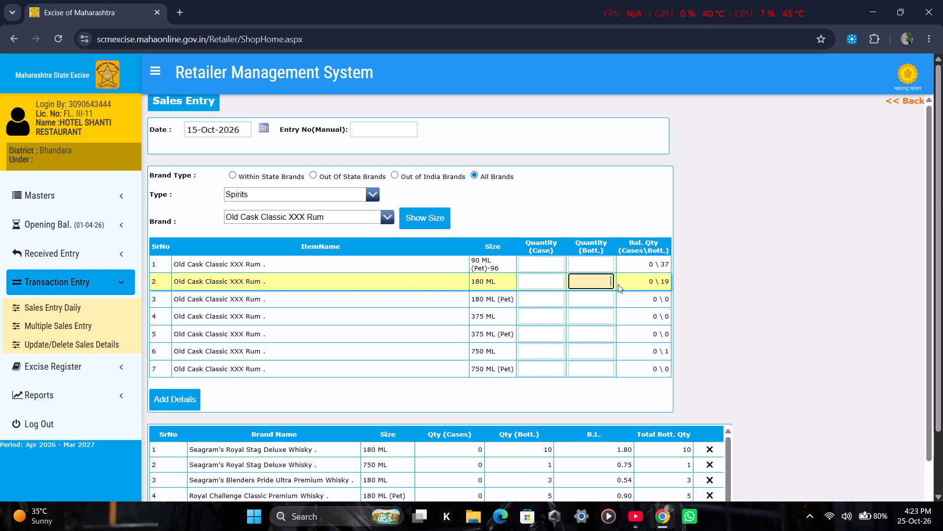
pyautogui.click(608, 271)
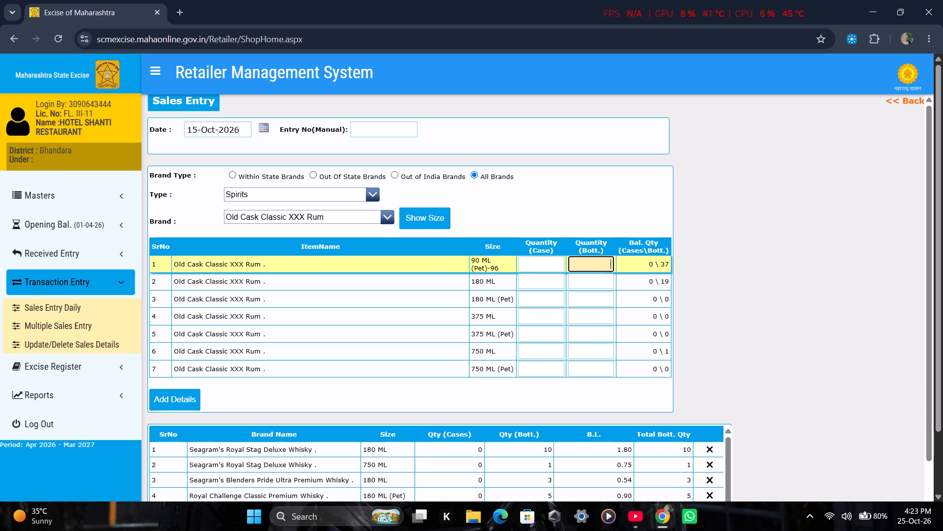
pyautogui.press('5')
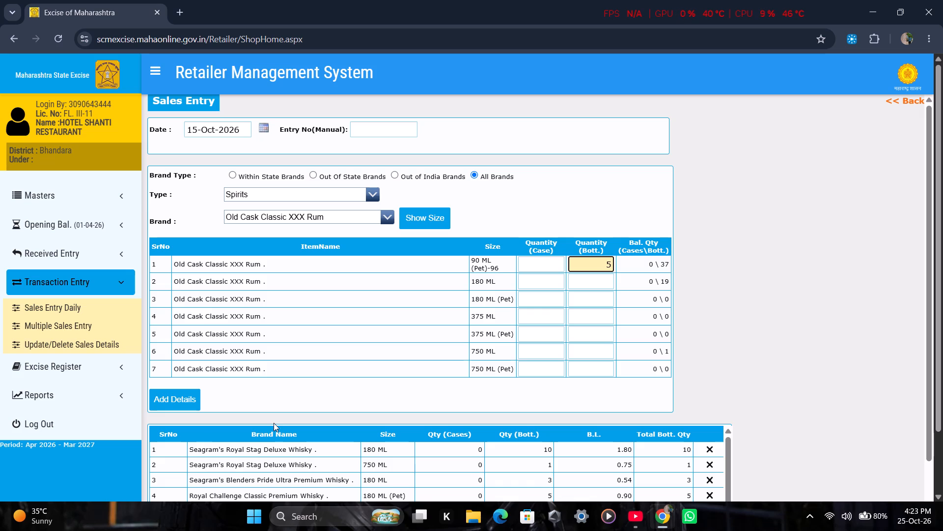
pyautogui.click(174, 394)
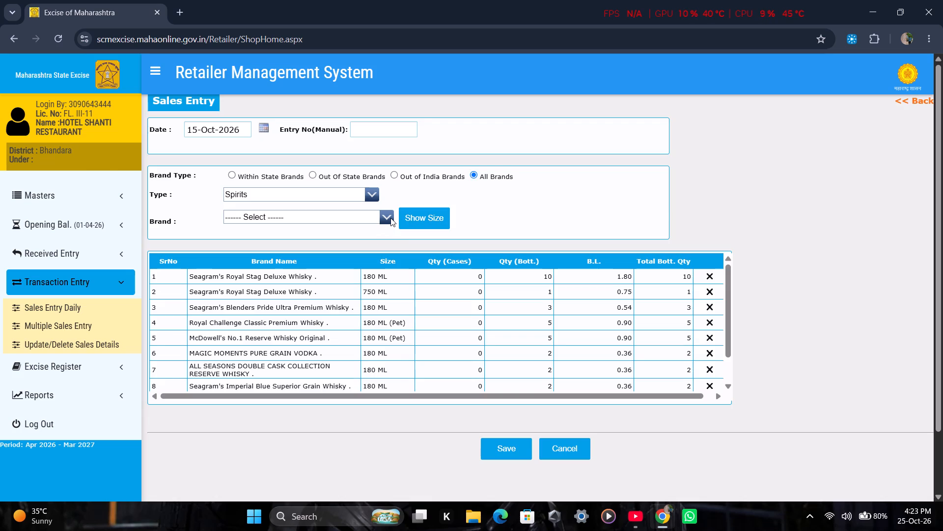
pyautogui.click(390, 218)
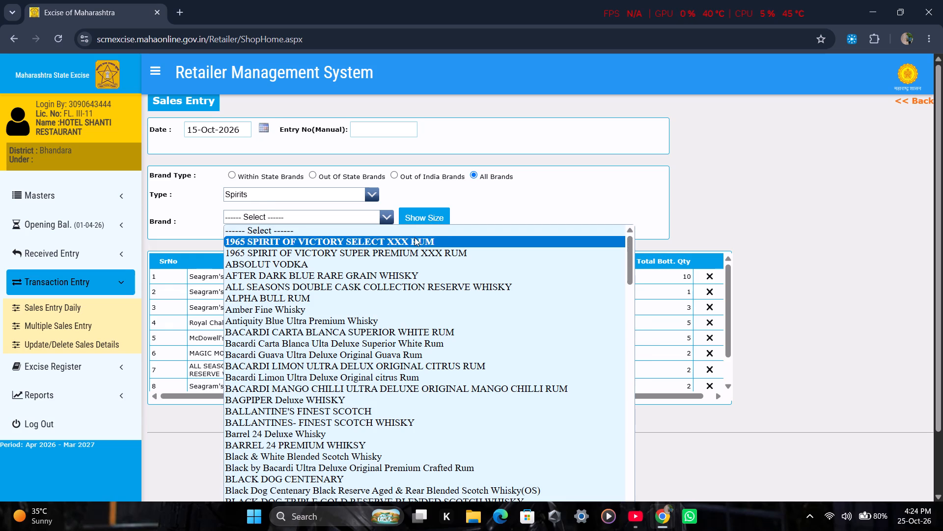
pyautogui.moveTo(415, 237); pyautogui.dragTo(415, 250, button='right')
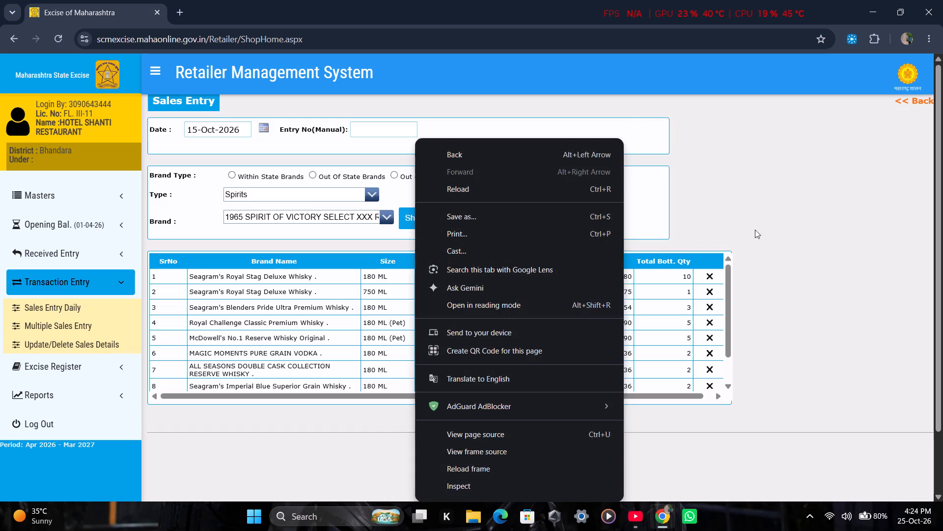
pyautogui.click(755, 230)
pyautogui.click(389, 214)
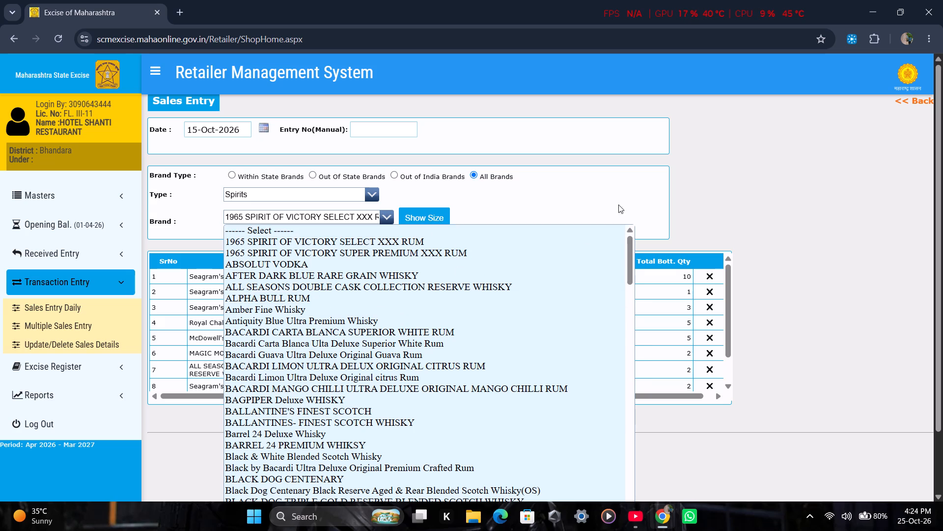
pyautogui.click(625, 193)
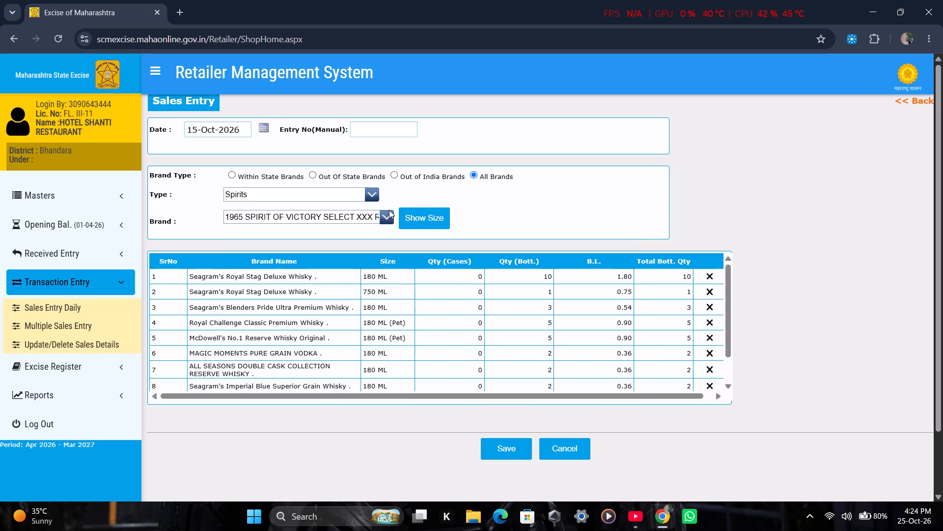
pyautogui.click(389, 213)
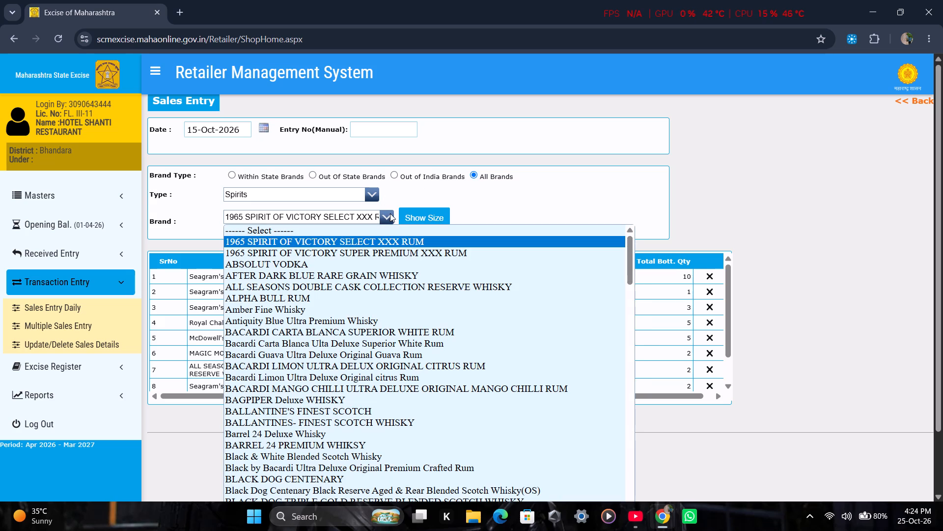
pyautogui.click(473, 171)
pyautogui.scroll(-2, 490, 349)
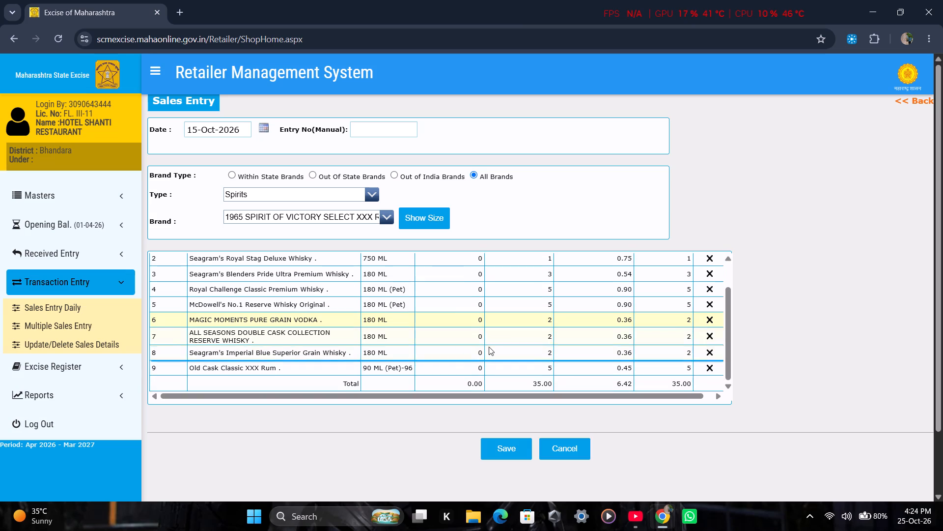
# Add 6 bottles of 180 ML OLD ROYAL SCOT RESERVE WHISKY to the 15-Oct-2026 sales entry.
pyautogui.click(388, 215)
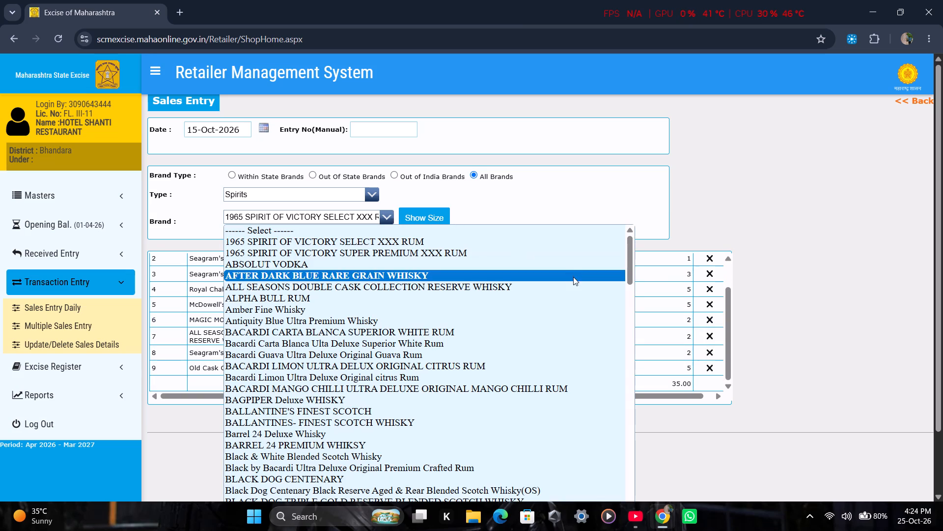
pyautogui.moveTo(631, 263); pyautogui.dragTo(651, 421)
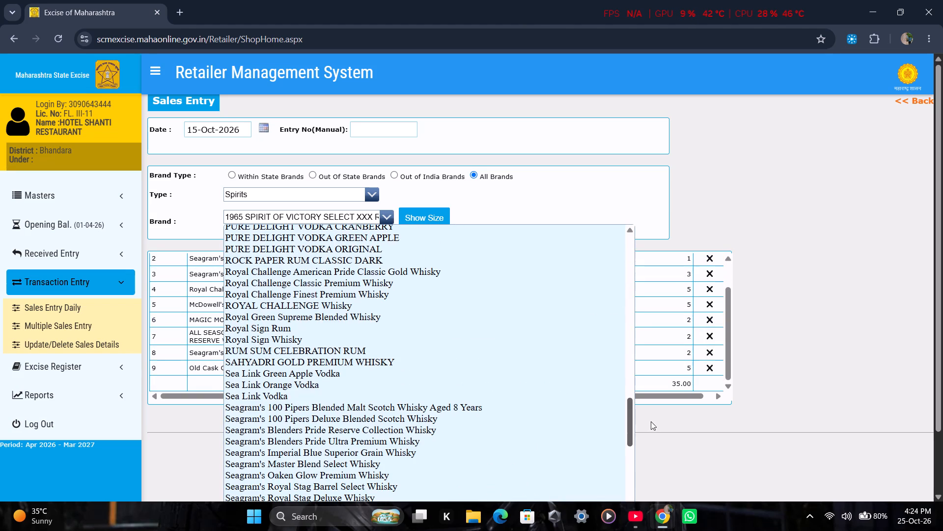
pyautogui.moveTo(651, 421); pyautogui.dragTo(643, 375)
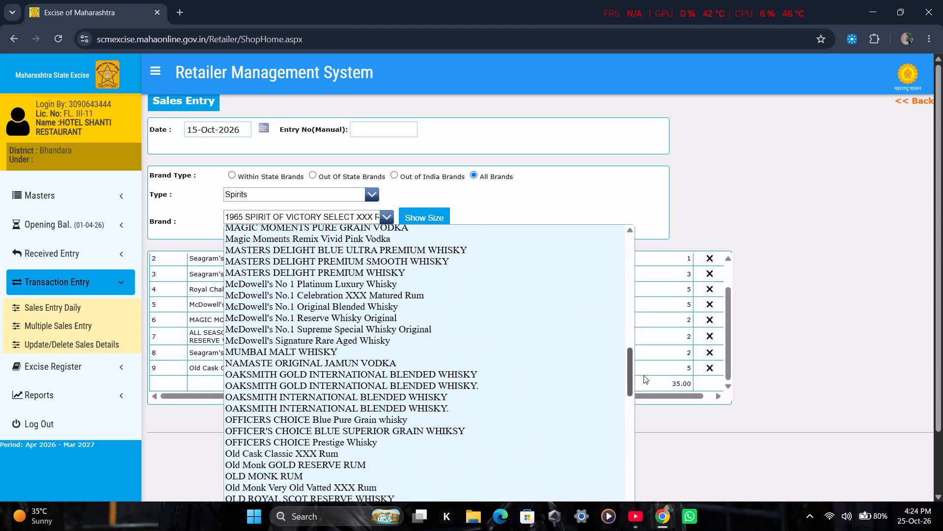
pyautogui.moveTo(643, 375); pyautogui.dragTo(643, 378)
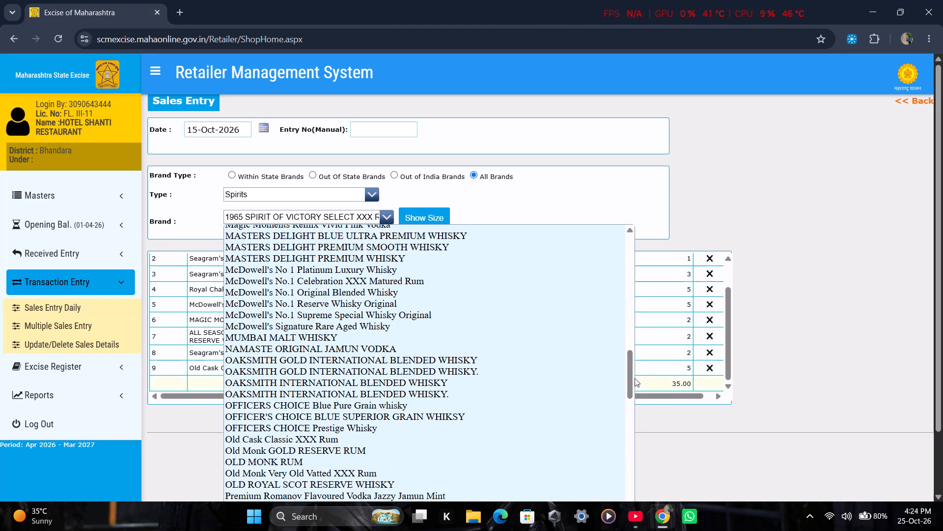
pyautogui.scroll(-1, 568, 433)
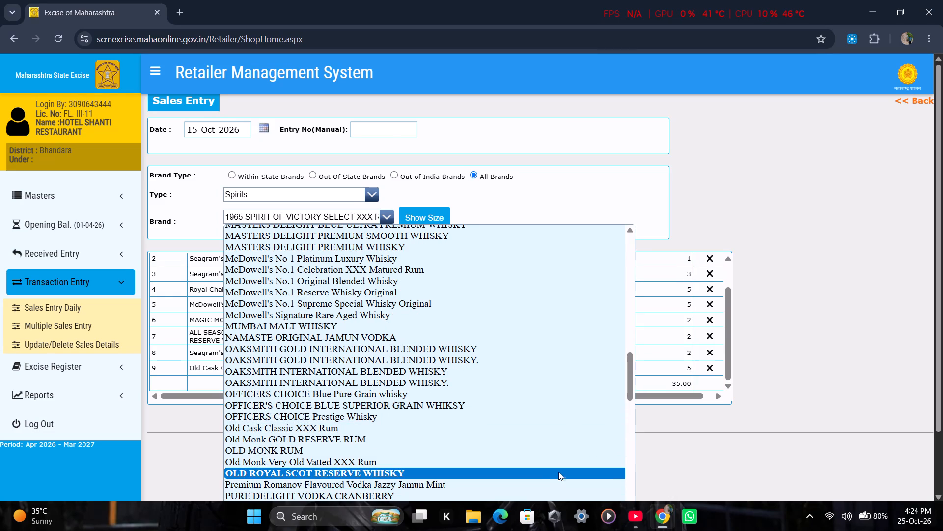
pyautogui.click(558, 471)
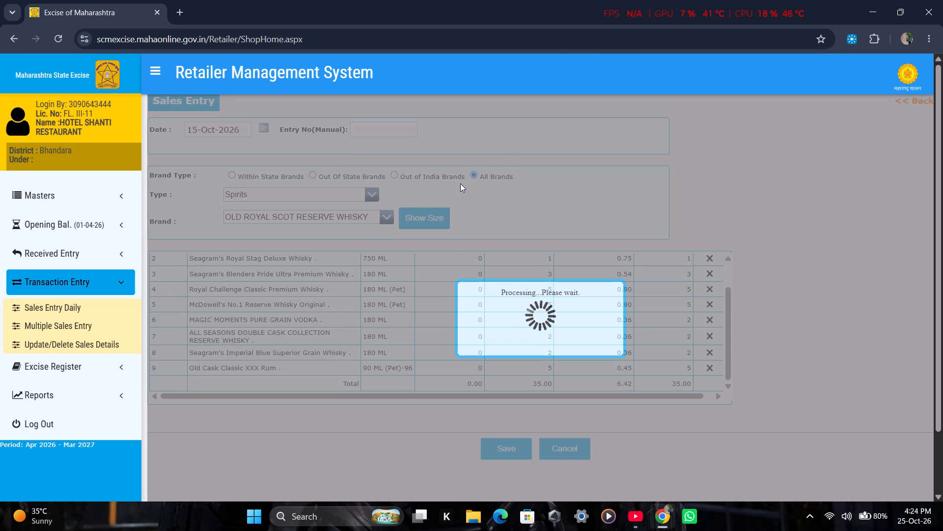
pyautogui.moveTo(438, 260); pyautogui.dragTo(423, 265)
pyautogui.tripleClick(431, 218)
pyautogui.click(431, 218)
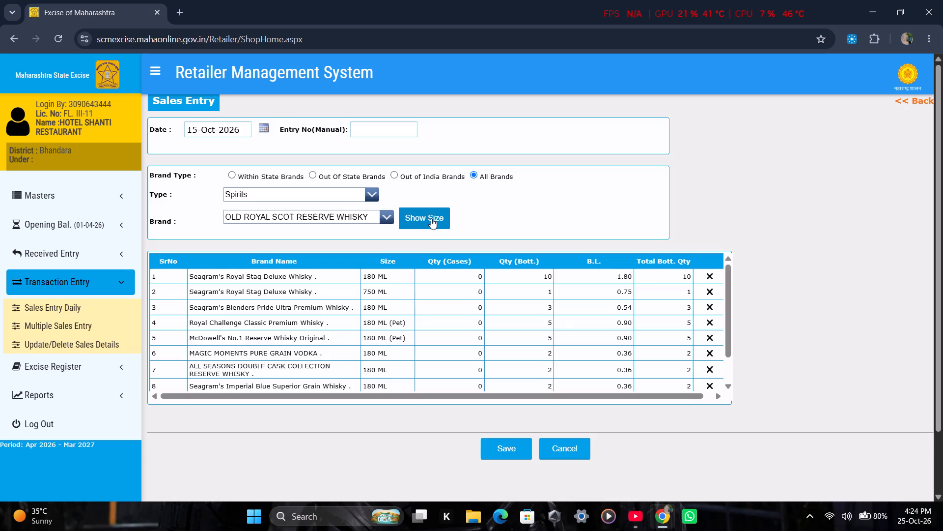
pyautogui.click(431, 218)
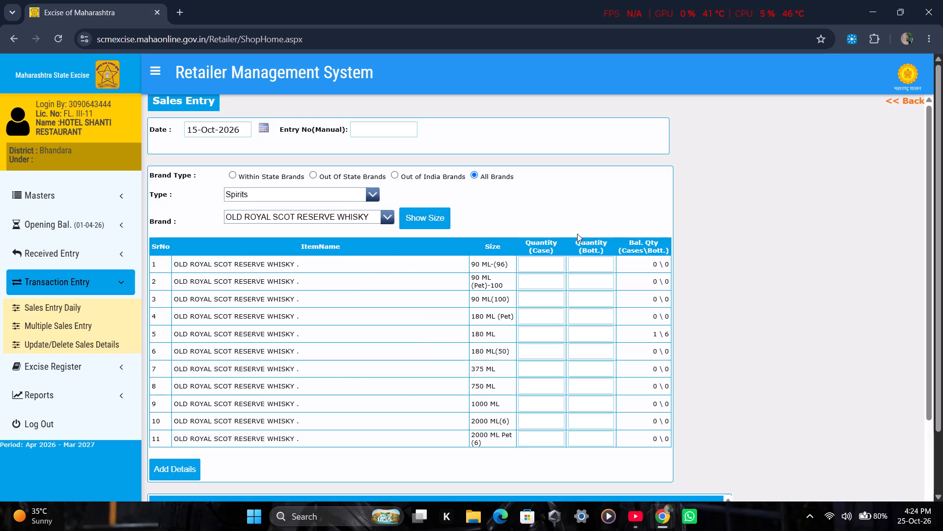
pyautogui.click(598, 333)
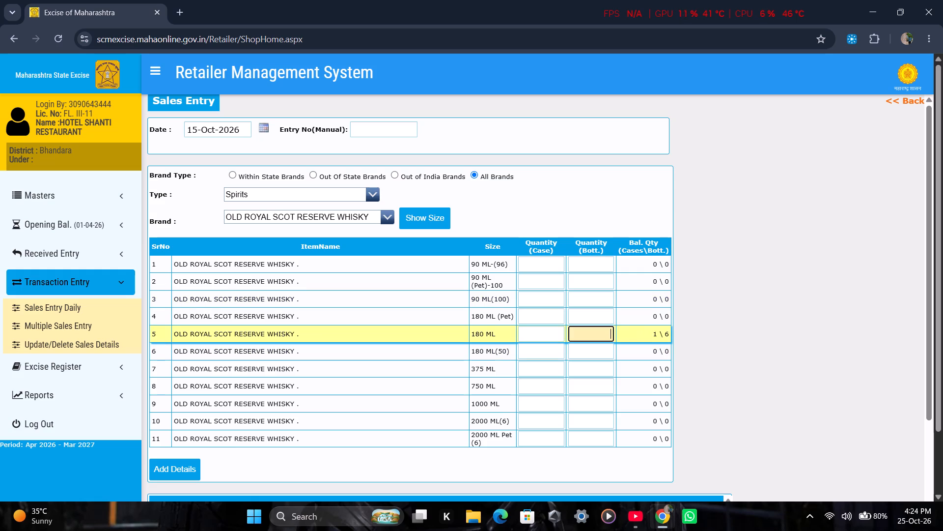
pyautogui.press('6')
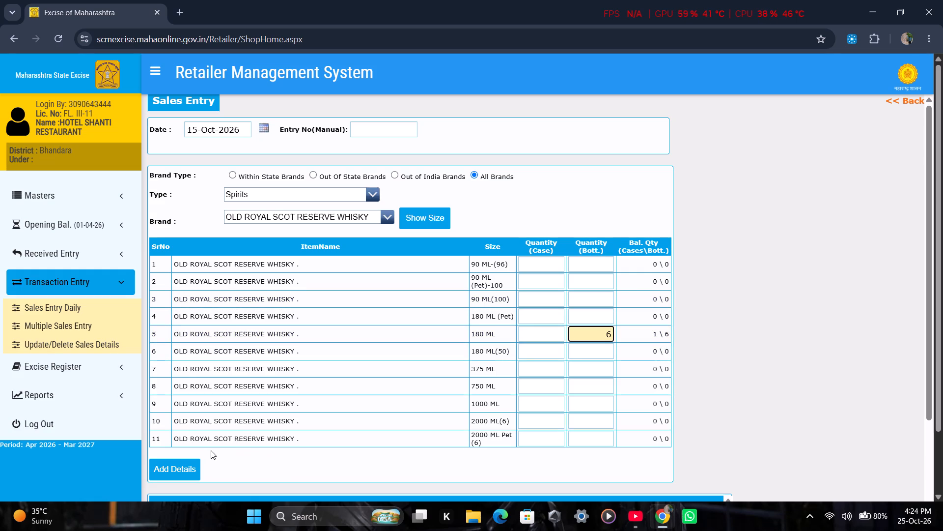
pyautogui.click(187, 470)
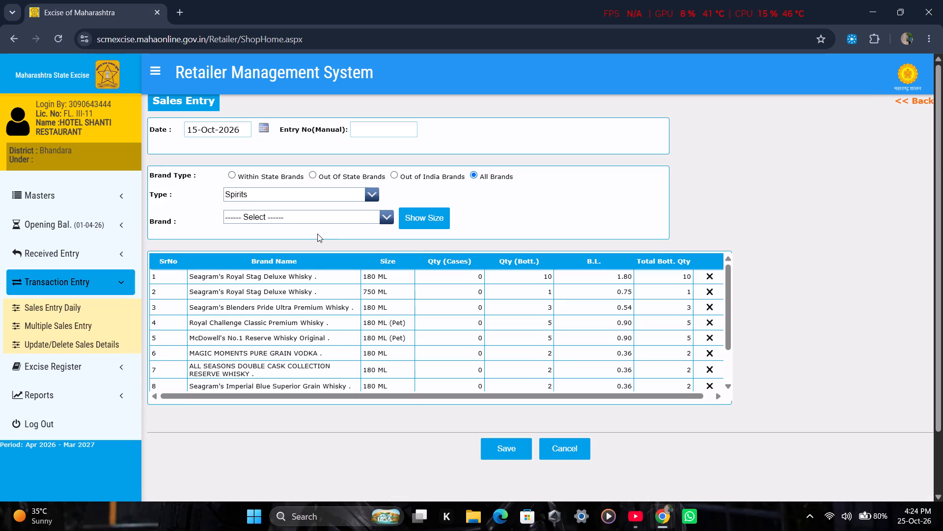
# Add 1 bottle of 180 ML MASTERS DELIGHT PREMIUM SMOOTH WHISKY to the 15-Oct-2026 sales entry.
pyautogui.click(389, 213)
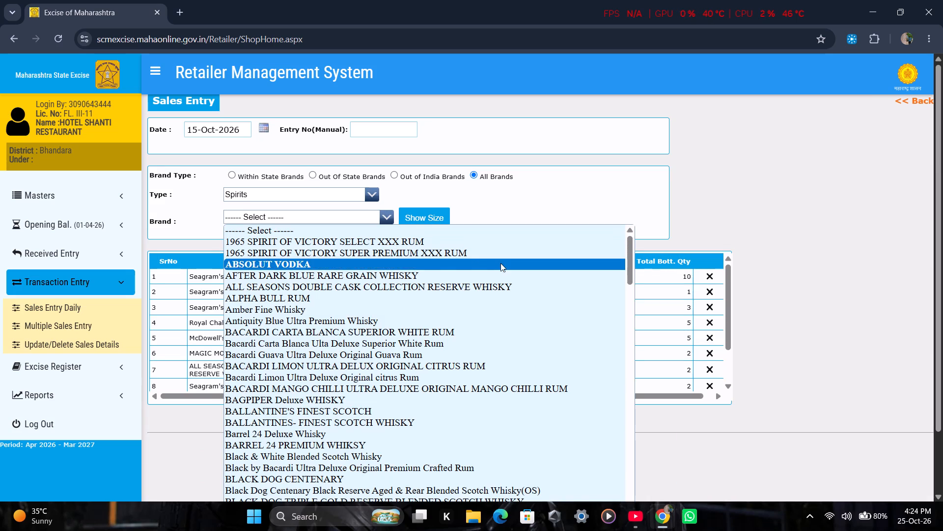
pyautogui.moveTo(633, 257); pyautogui.dragTo(649, 445)
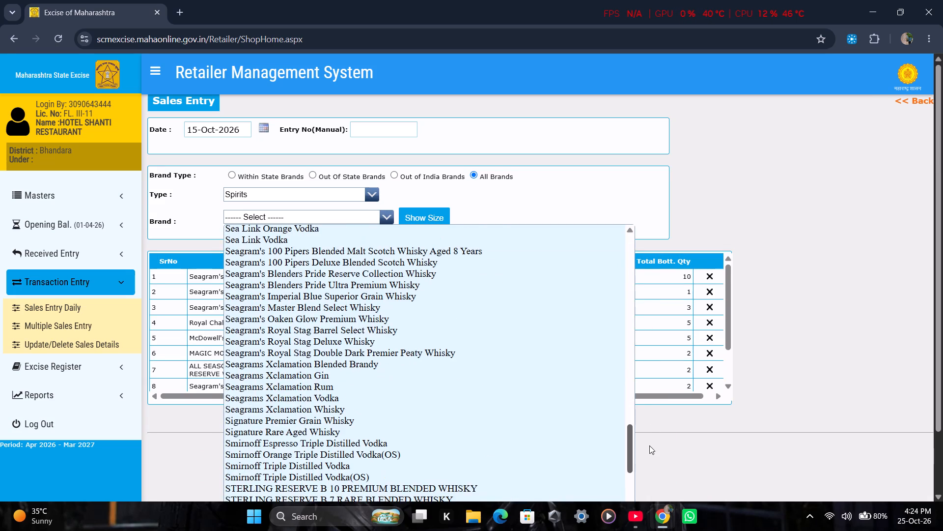
pyautogui.moveTo(649, 445); pyautogui.dragTo(641, 434)
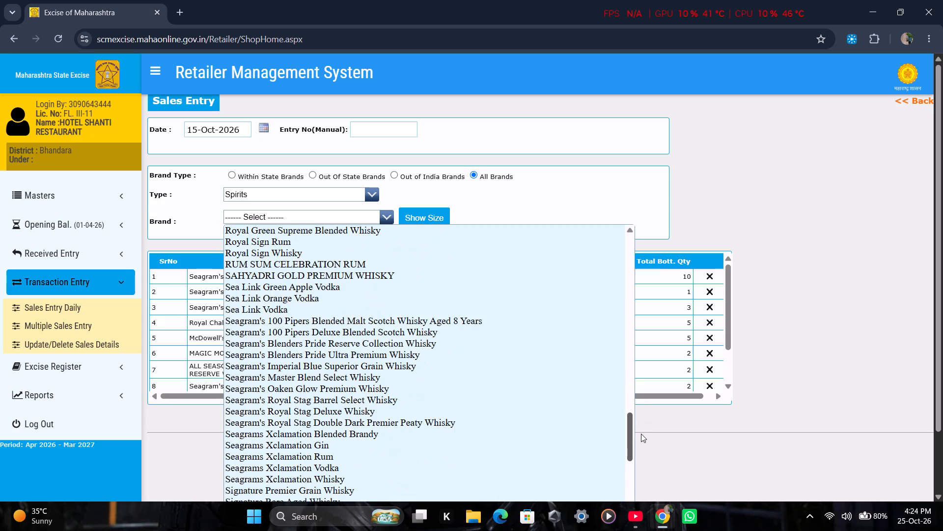
pyautogui.moveTo(641, 434); pyautogui.dragTo(641, 475)
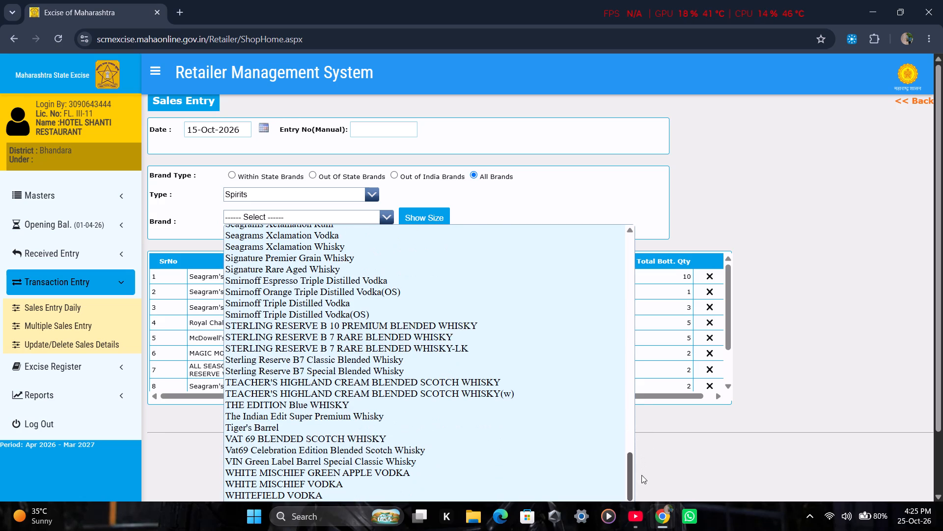
pyautogui.moveTo(641, 475); pyautogui.dragTo(645, 371)
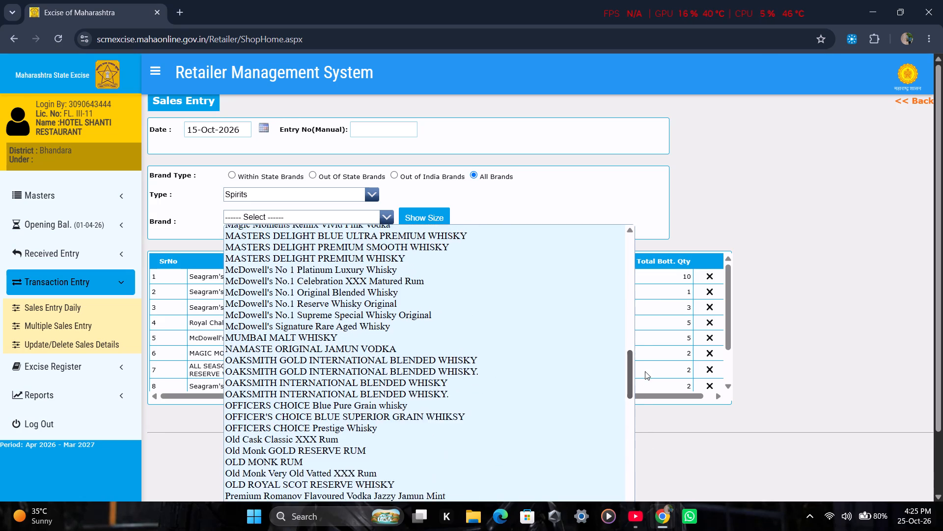
pyautogui.moveTo(645, 371); pyautogui.dragTo(645, 355)
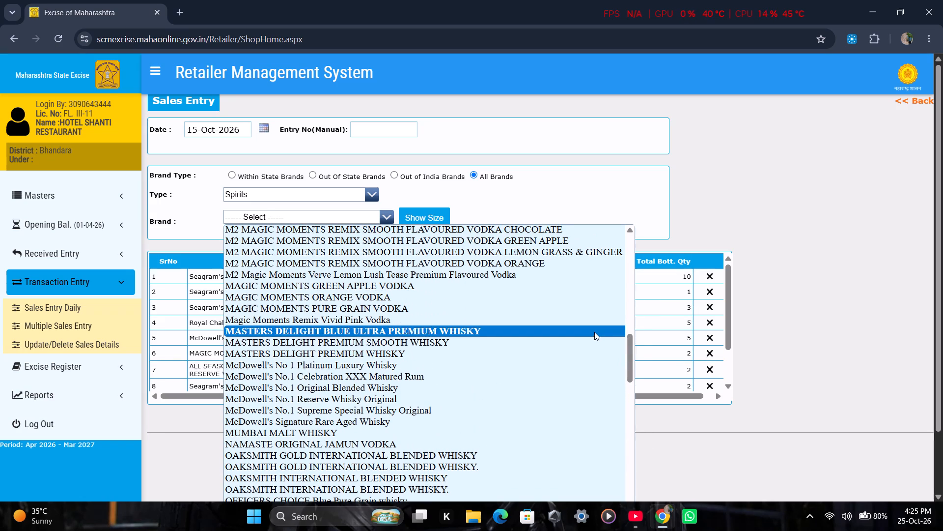
pyautogui.click(599, 342)
pyautogui.click(417, 215)
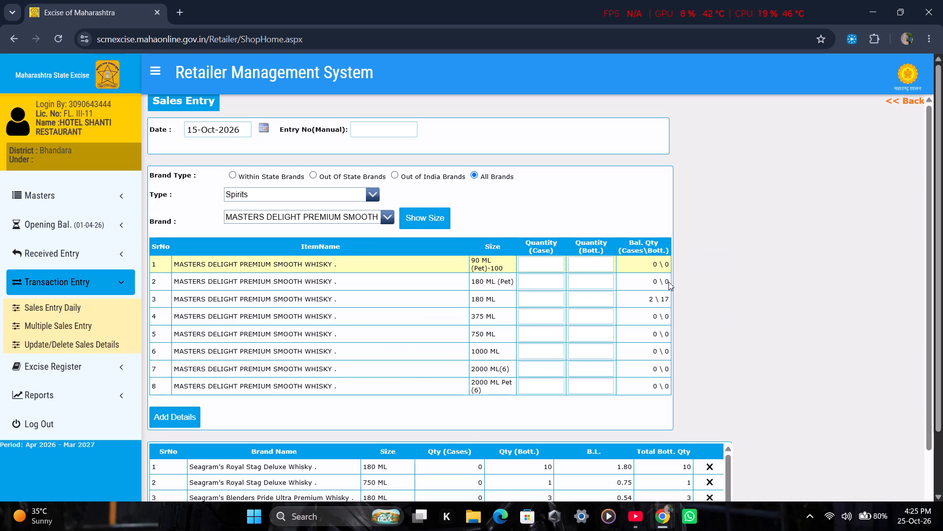
pyautogui.click(610, 298)
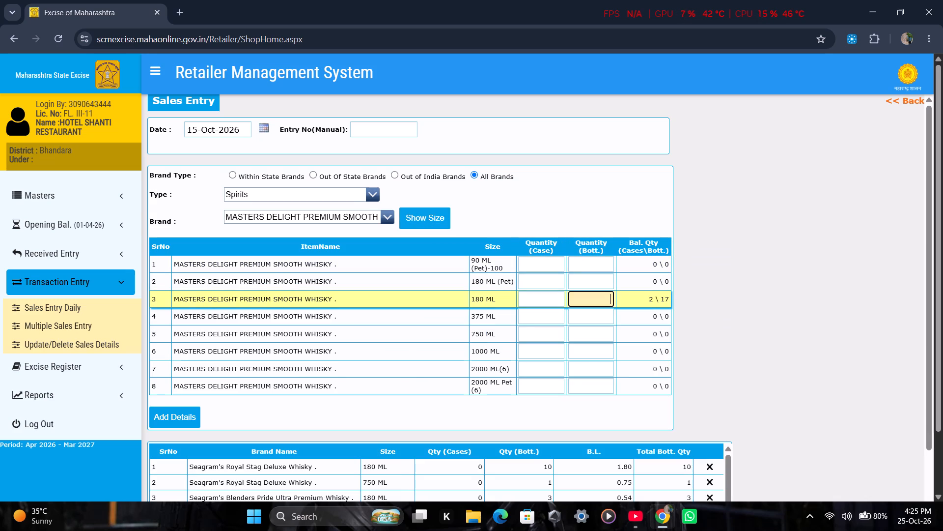
pyautogui.press('1')
pyautogui.click(188, 413)
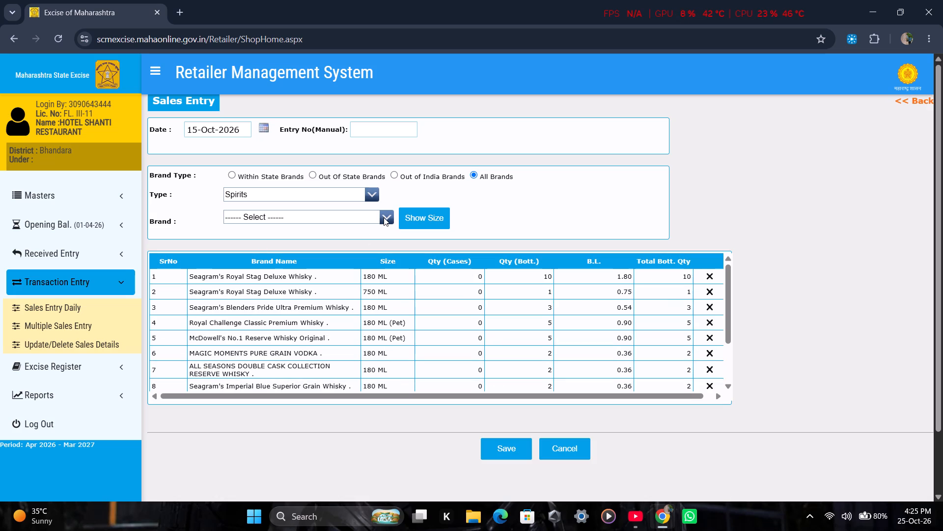
# Add 8 bottles of 180 ML SAHYADRI GOLD PREMIUM WHISKY to the 15-Oct-2026 sales entry.
pyautogui.click(384, 217)
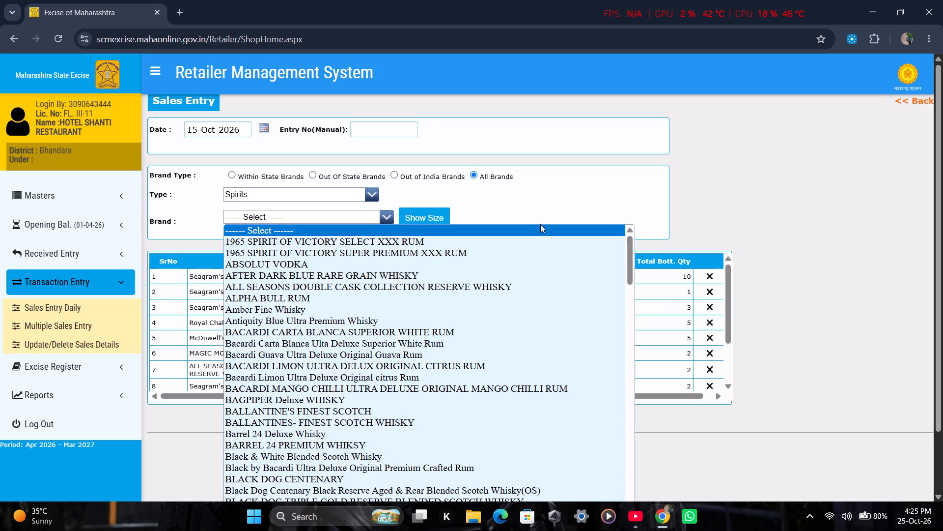
pyautogui.moveTo(634, 258); pyautogui.dragTo(643, 406)
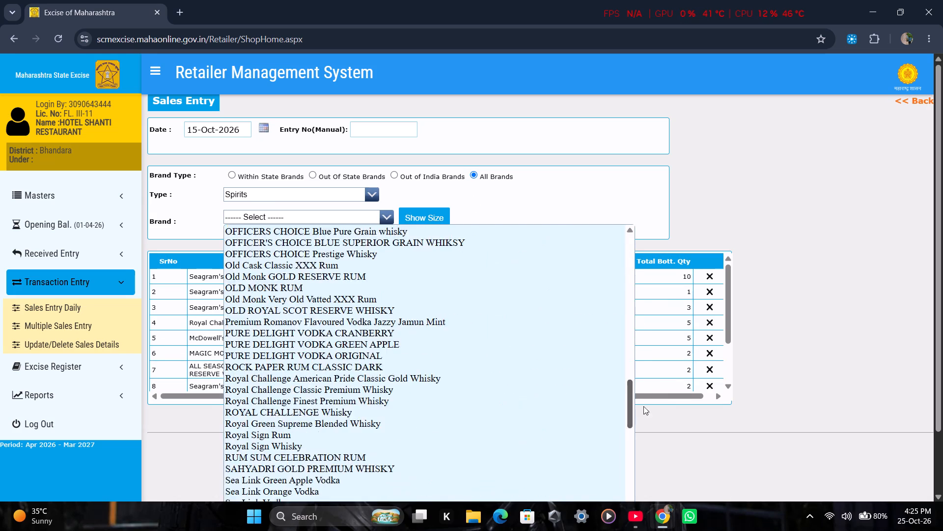
pyautogui.moveTo(643, 406); pyautogui.dragTo(644, 419)
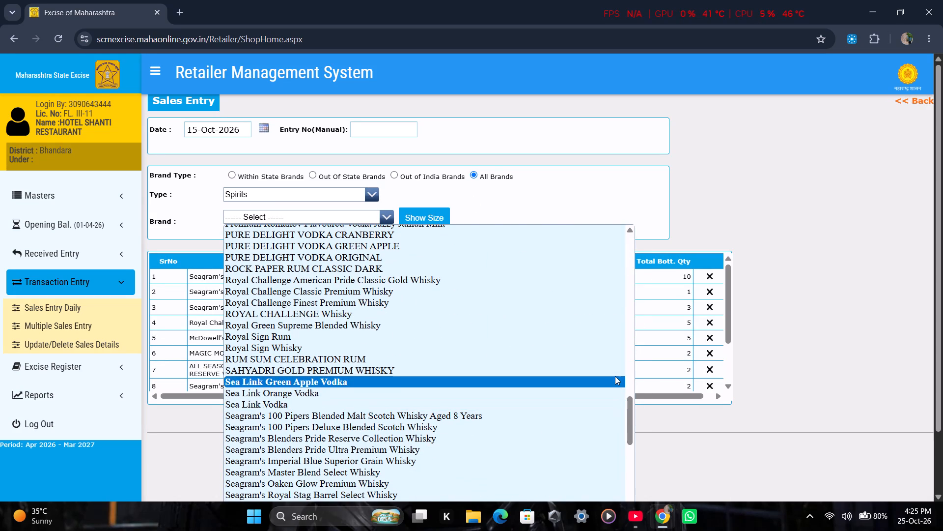
pyautogui.click(615, 371)
pyautogui.click(428, 215)
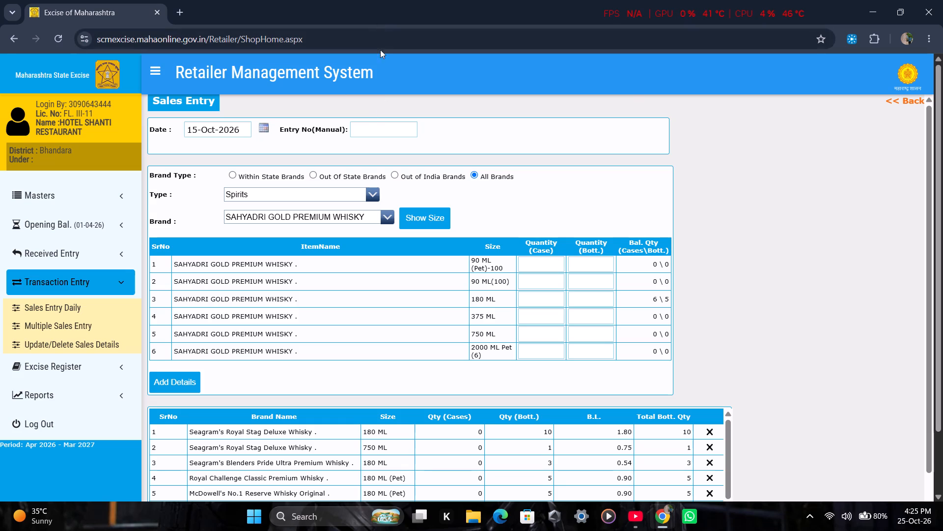
pyautogui.click(610, 293)
pyautogui.press('8')
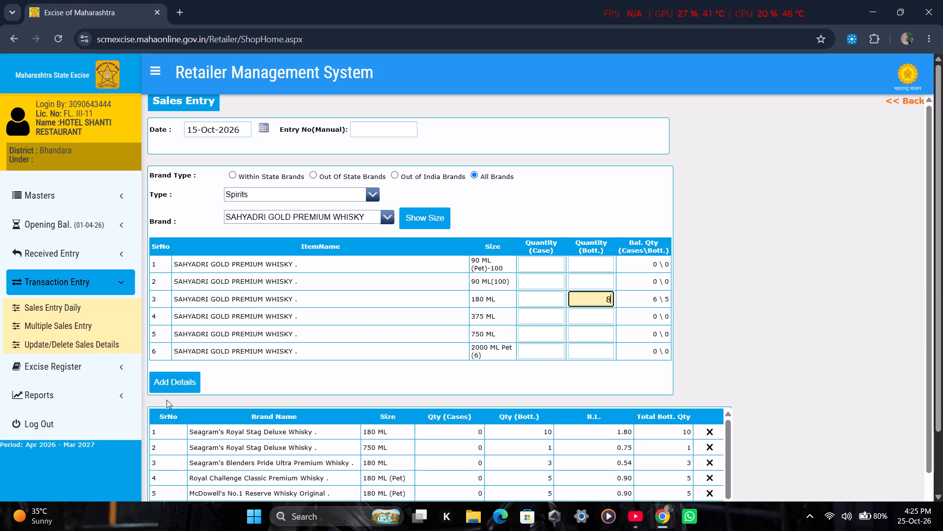
pyautogui.click(191, 381)
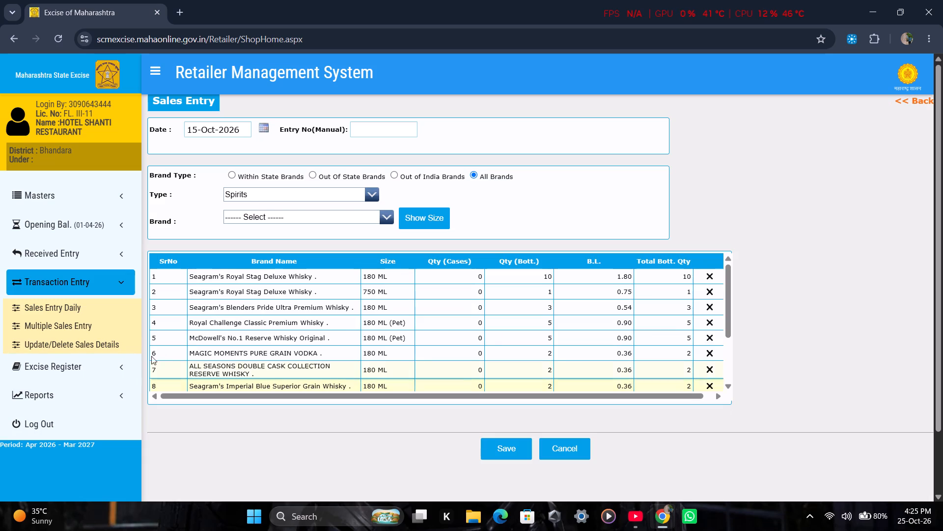
# Add 5 bottles of 180 ML Tiger's Barrel to the 15-Oct-2026 sales entry.
pyautogui.click(385, 218)
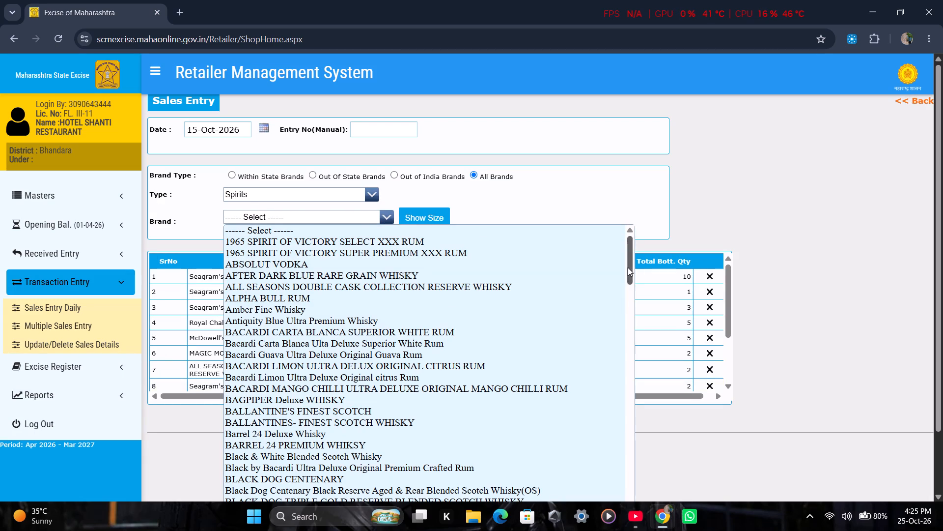
pyautogui.moveTo(629, 276); pyautogui.dragTo(628, 524)
pyautogui.moveTo(442, 428); pyautogui.dragTo(444, 433)
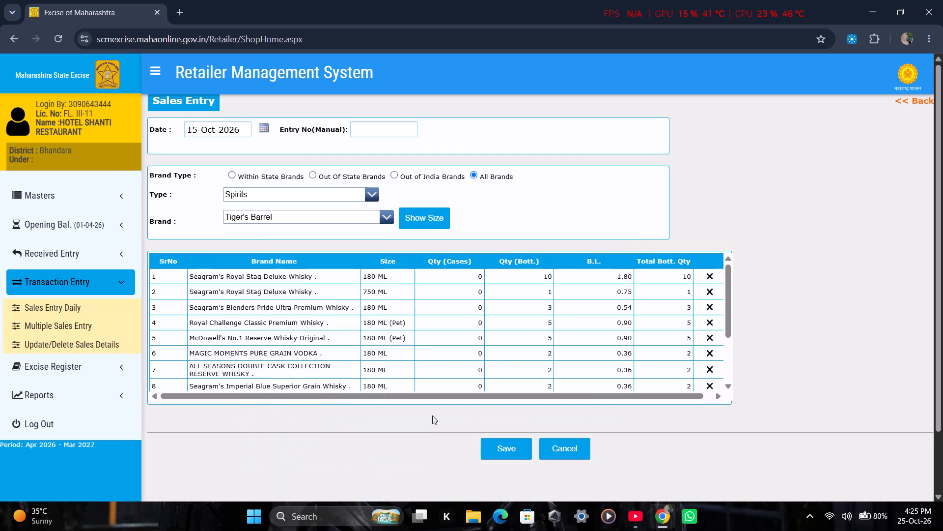
pyautogui.click(431, 209)
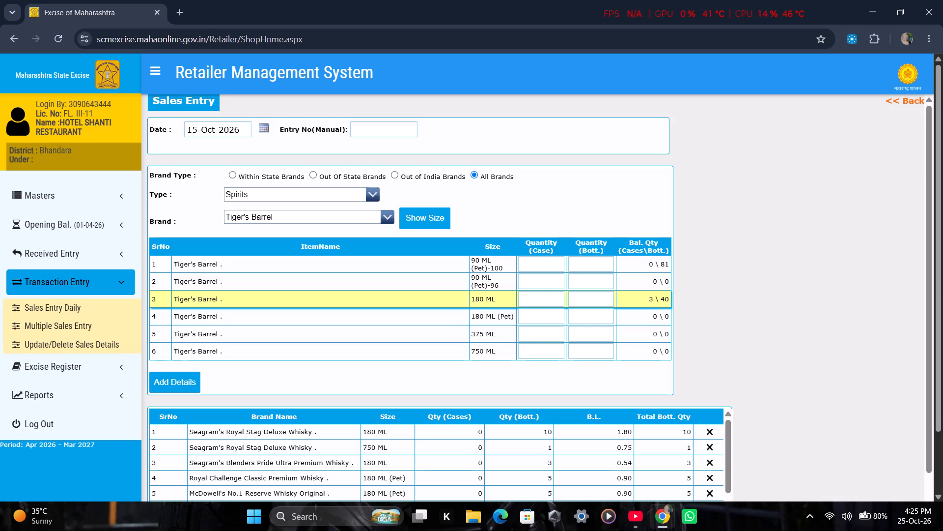
pyautogui.click(611, 304)
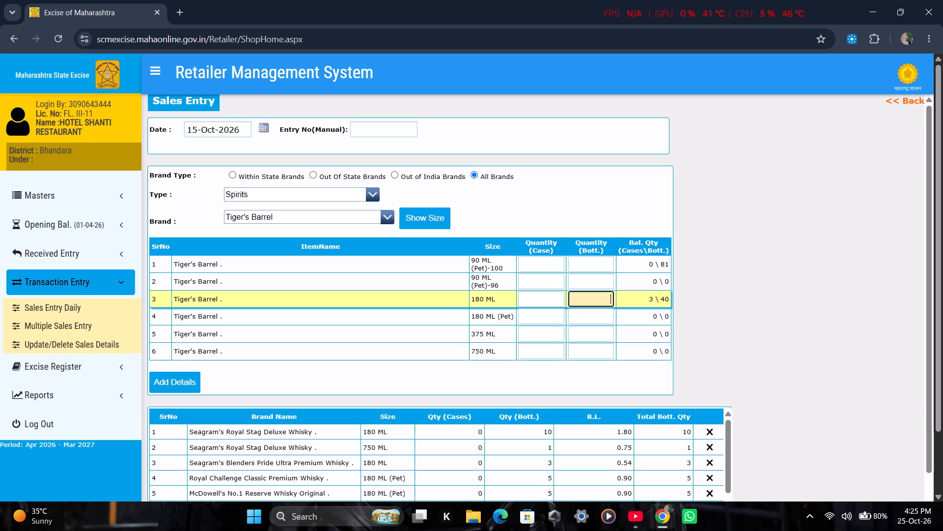
pyautogui.press('5')
pyautogui.click(173, 387)
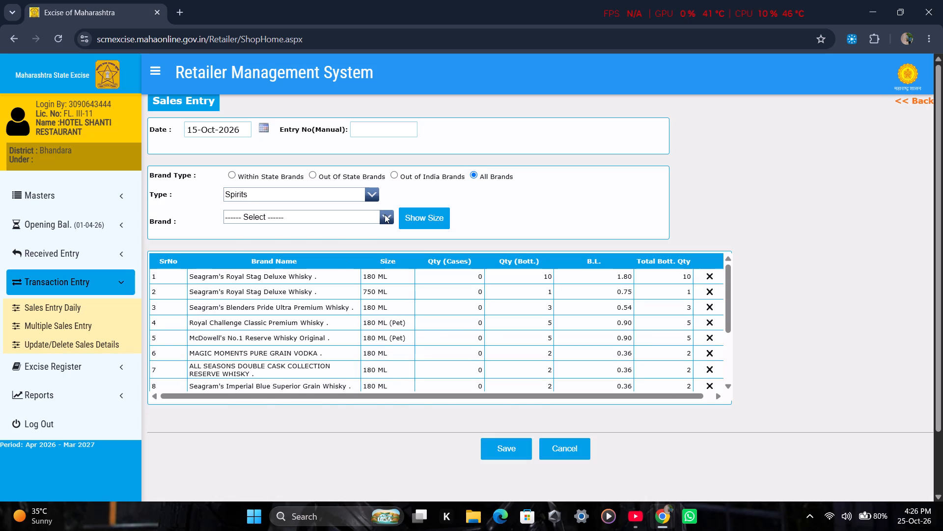
# Save the 15-Oct-2026 spirits sales entry.
pyautogui.click(387, 214)
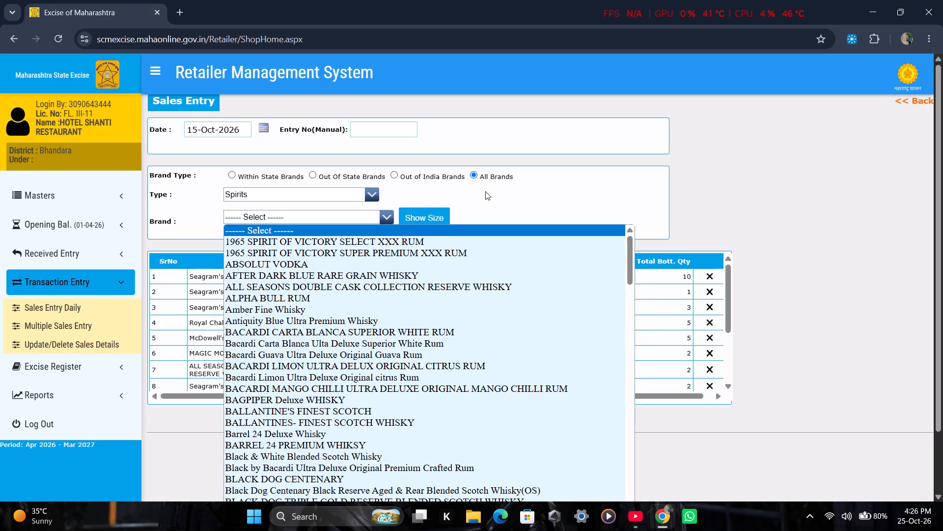
pyautogui.click(489, 198)
pyautogui.click(505, 443)
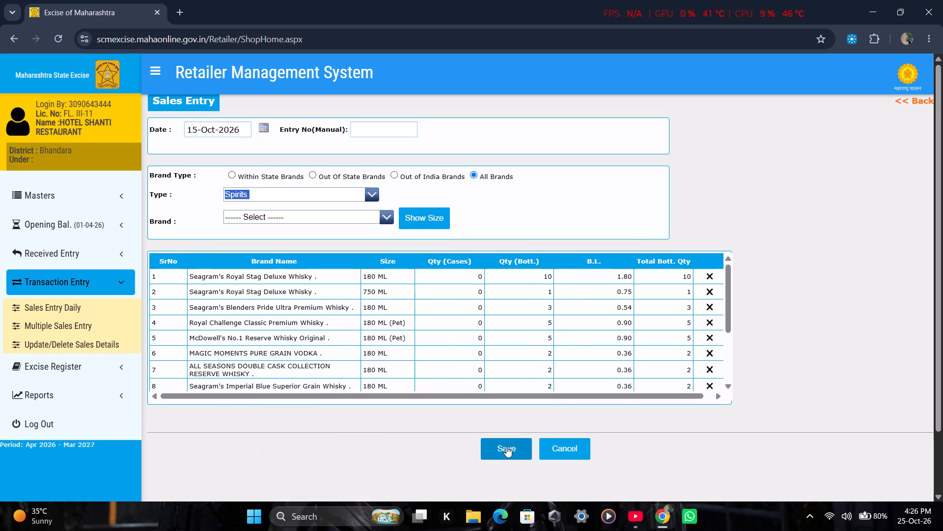
pyautogui.click(653, 341)
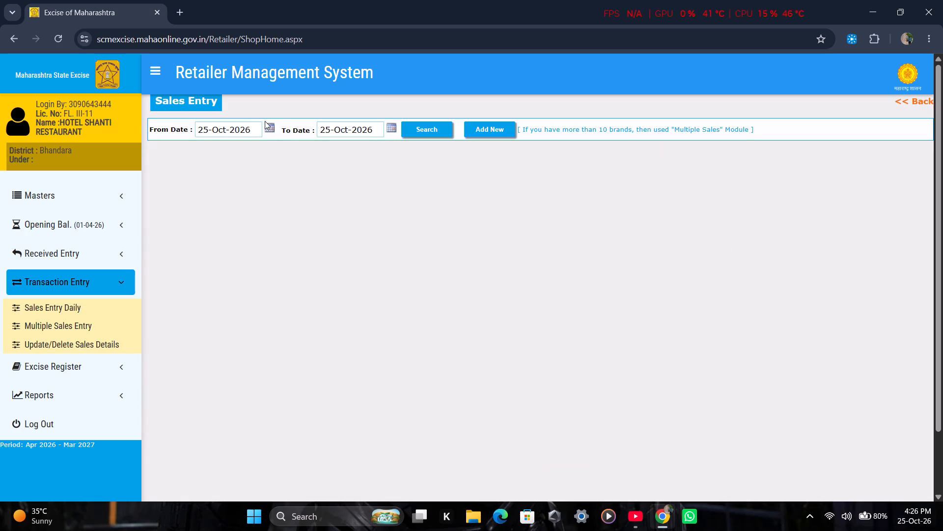
# Search the sales entries from 01-Oct-2026 to 25-Oct-2026.
pyautogui.click(271, 127)
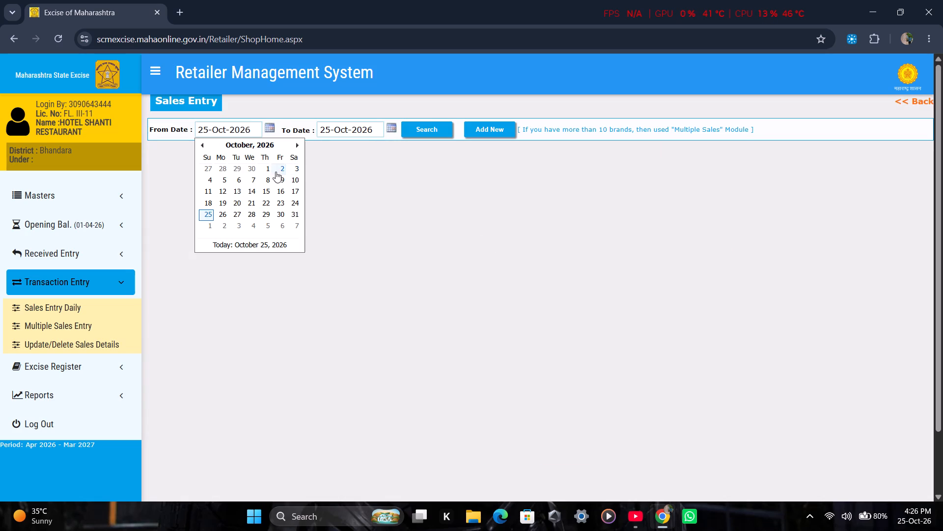
pyautogui.click(269, 169)
pyautogui.click(430, 135)
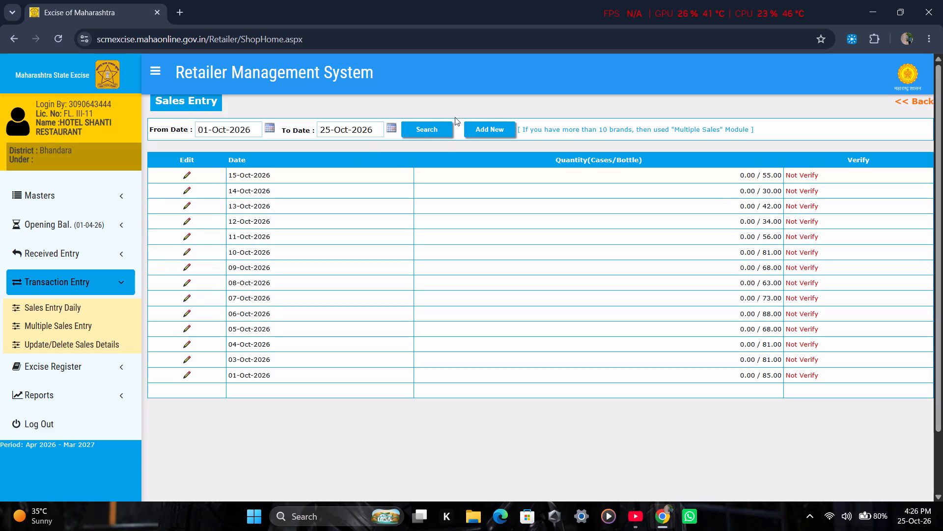
# Start a new sales entry and add 14 bottles of 180 ML Seagram's Royal Stag Deluxe Whisky to it.
pyautogui.click(488, 126)
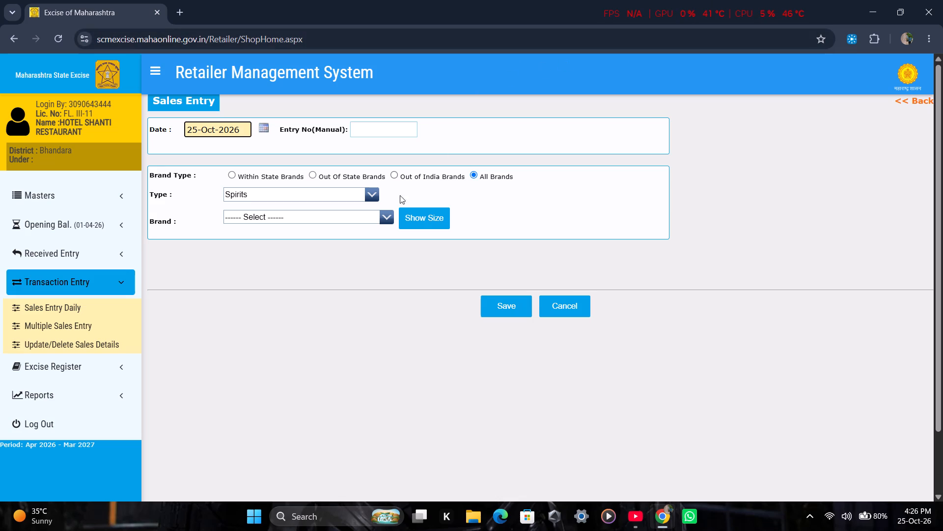
pyautogui.click(389, 216)
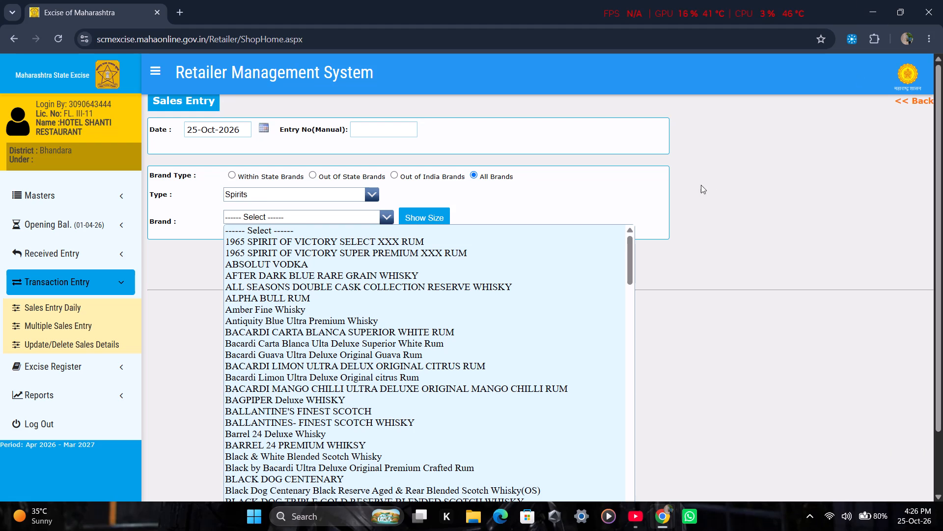
pyautogui.moveTo(631, 257); pyautogui.dragTo(624, 479)
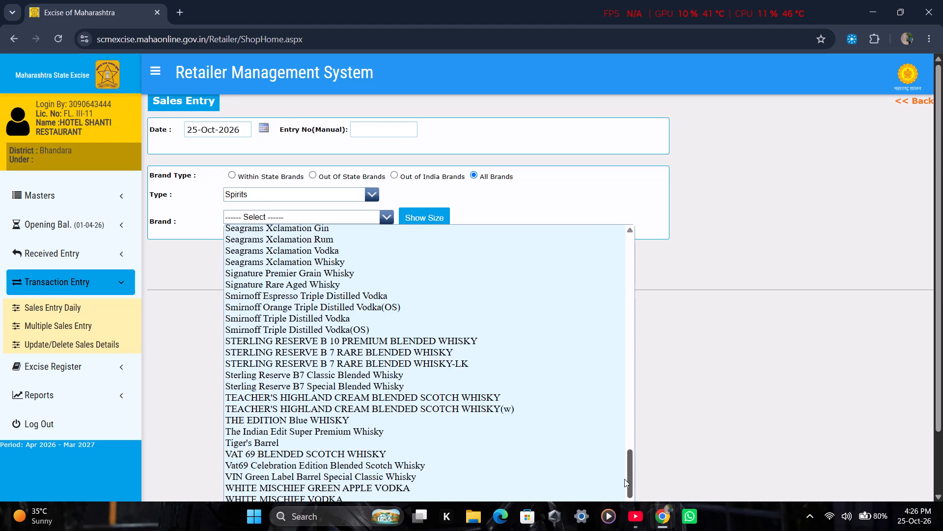
pyautogui.moveTo(624, 479); pyautogui.dragTo(627, 436)
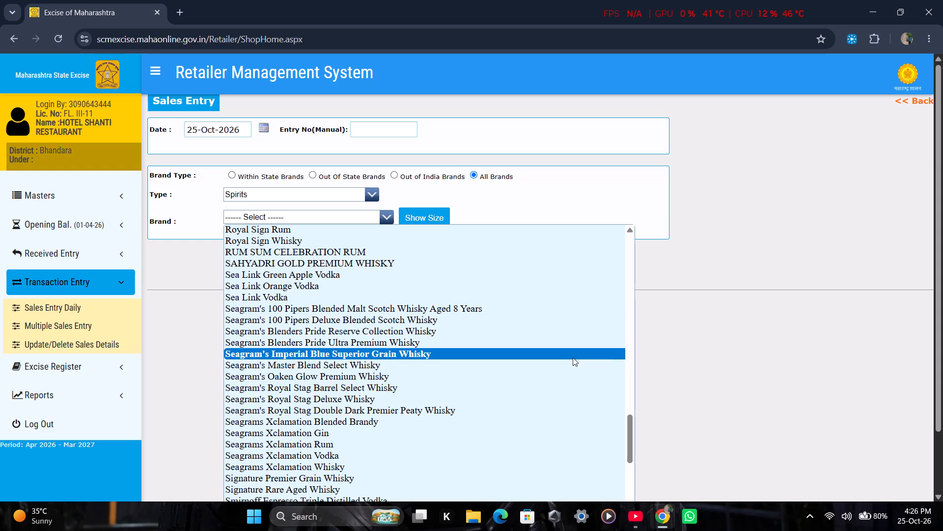
pyautogui.click(568, 399)
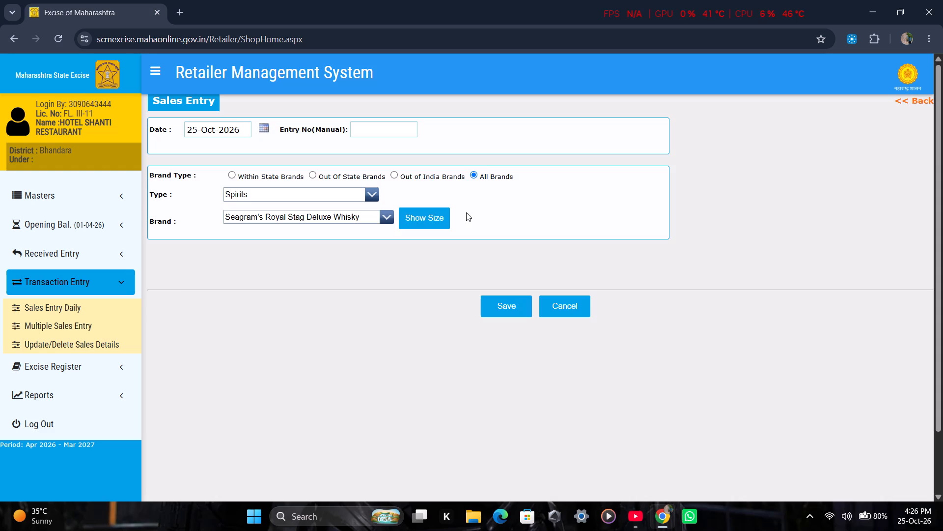
pyautogui.click(431, 231)
pyautogui.click(433, 227)
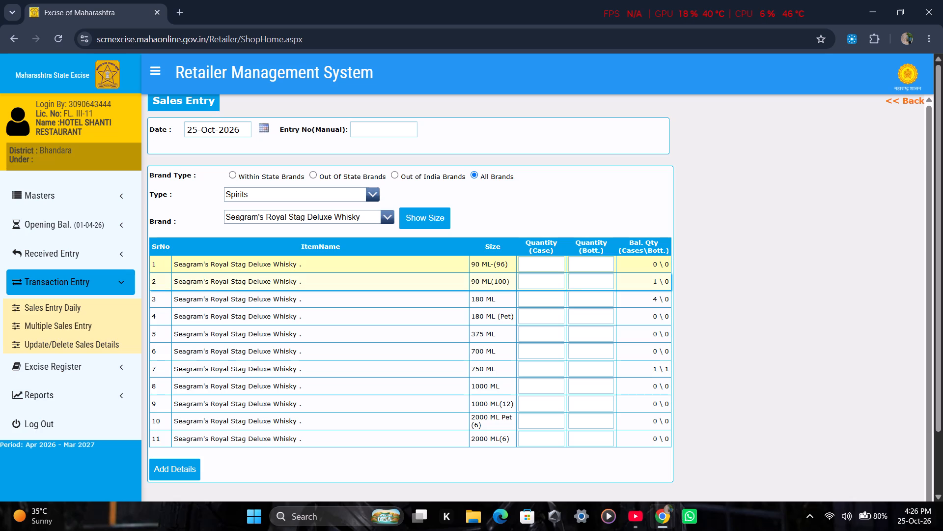
pyautogui.moveTo(600, 289); pyautogui.dragTo(605, 298)
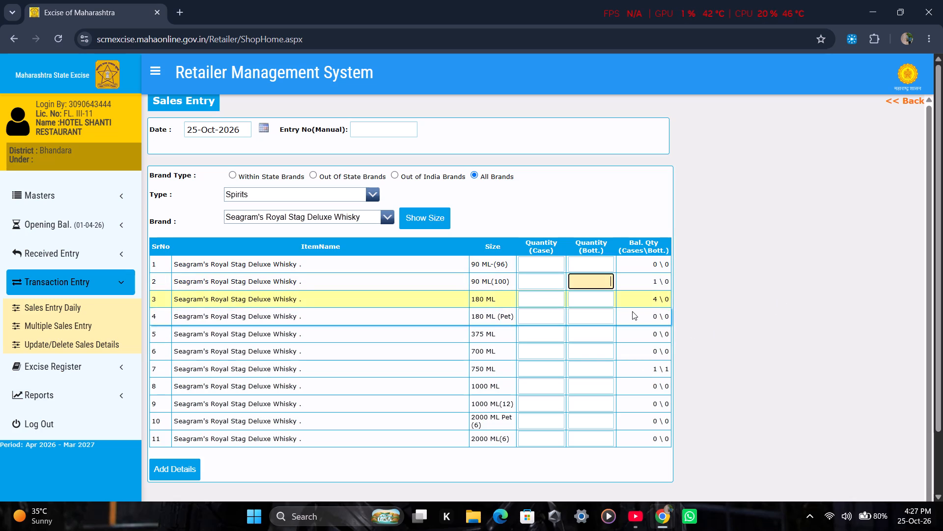
pyautogui.click(583, 297)
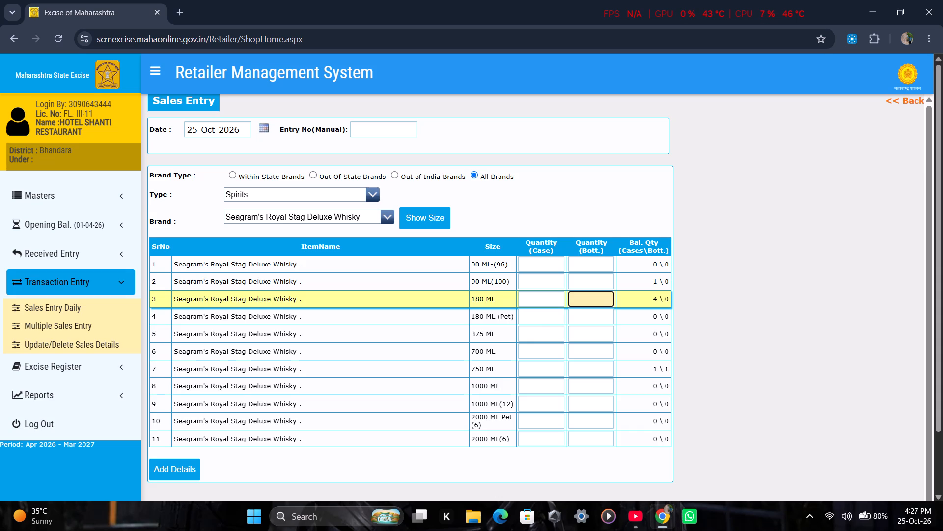
pyautogui.press('1')
pyautogui.press('4')
pyautogui.click(193, 464)
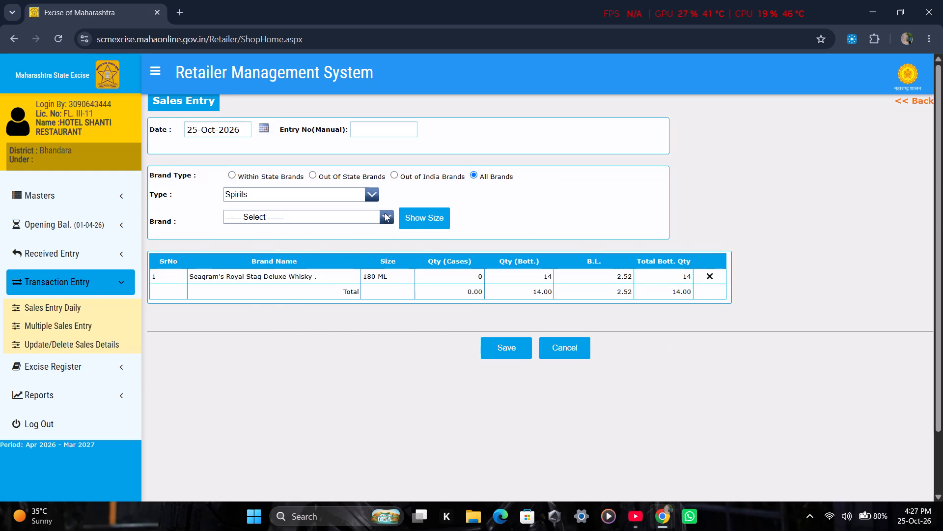
# Add 5 bottles of 180 ML (Pet) Royal Challenge Classic Premium Whisky to the new sales entry.
pyautogui.click(385, 213)
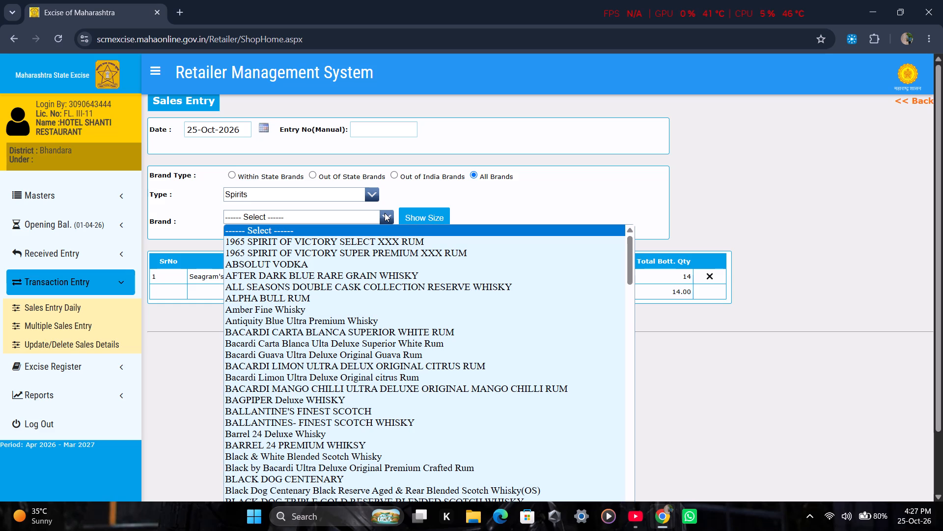
pyautogui.moveTo(628, 265); pyautogui.dragTo(653, 394)
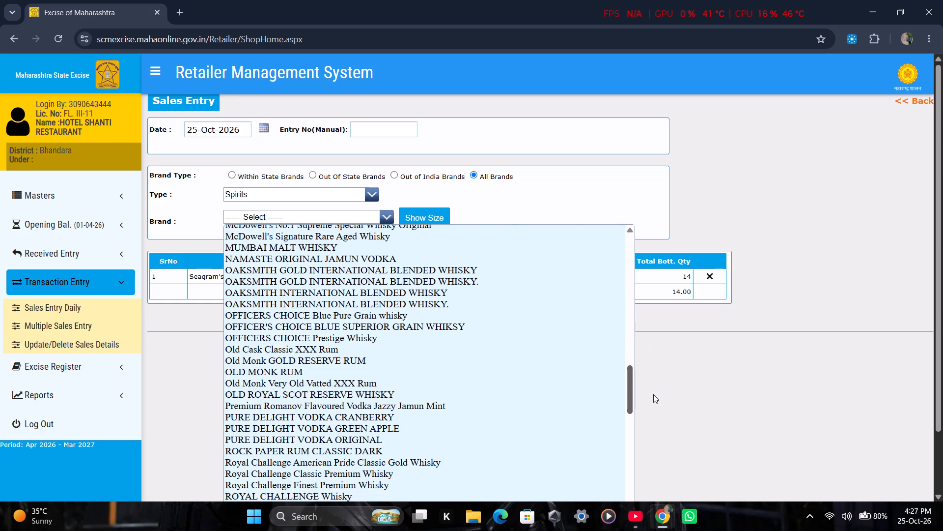
pyautogui.moveTo(653, 394); pyautogui.dragTo(654, 426)
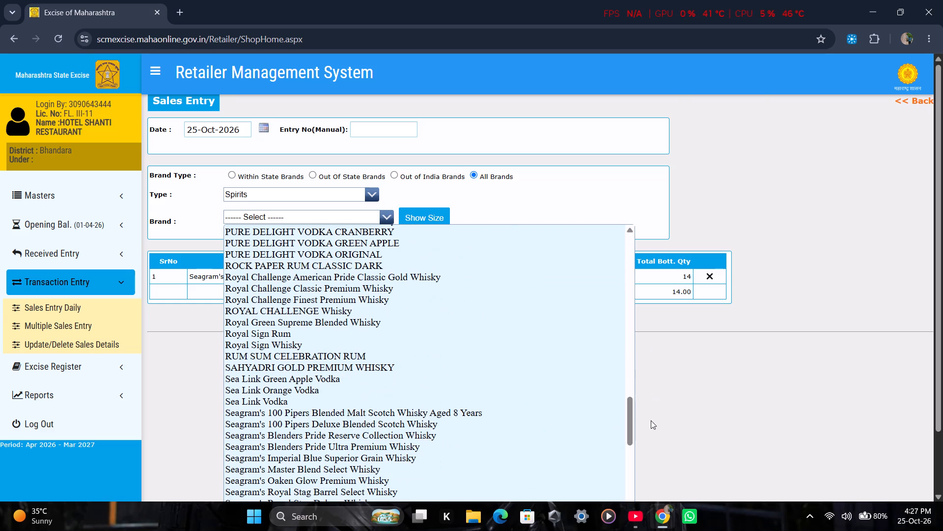
pyautogui.click(606, 290)
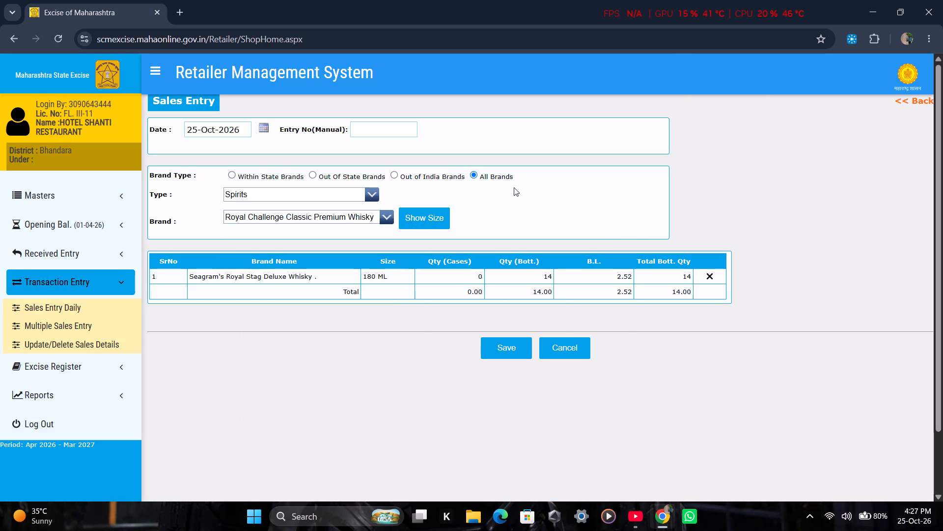
pyautogui.click(444, 213)
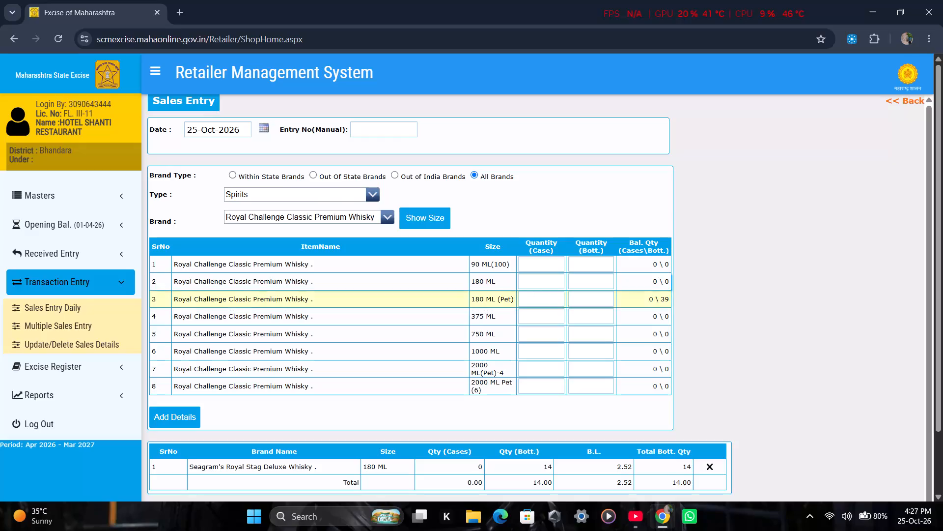
pyautogui.click(580, 301)
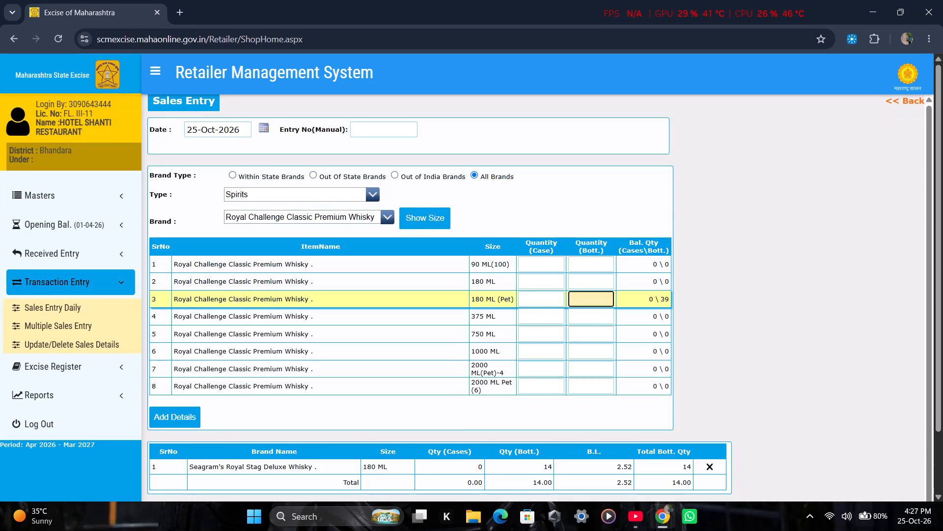
pyautogui.press('5')
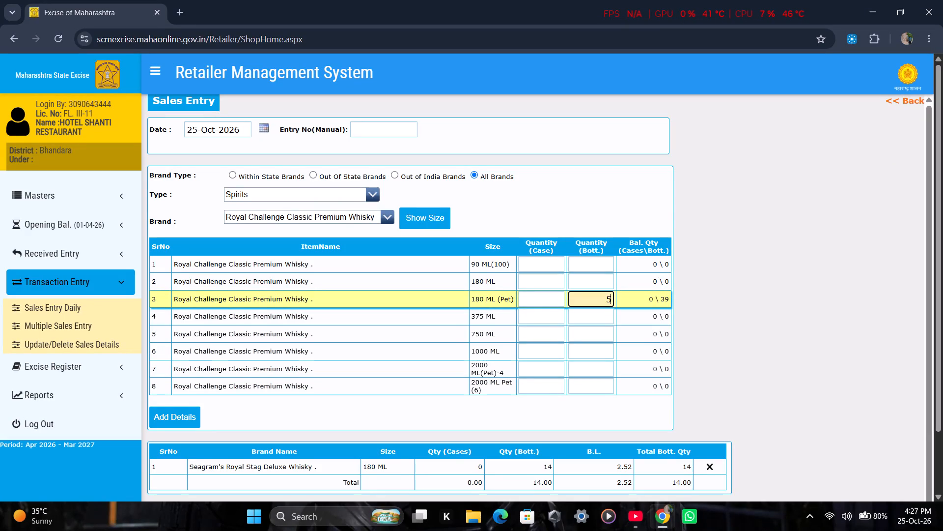
pyautogui.click(189, 414)
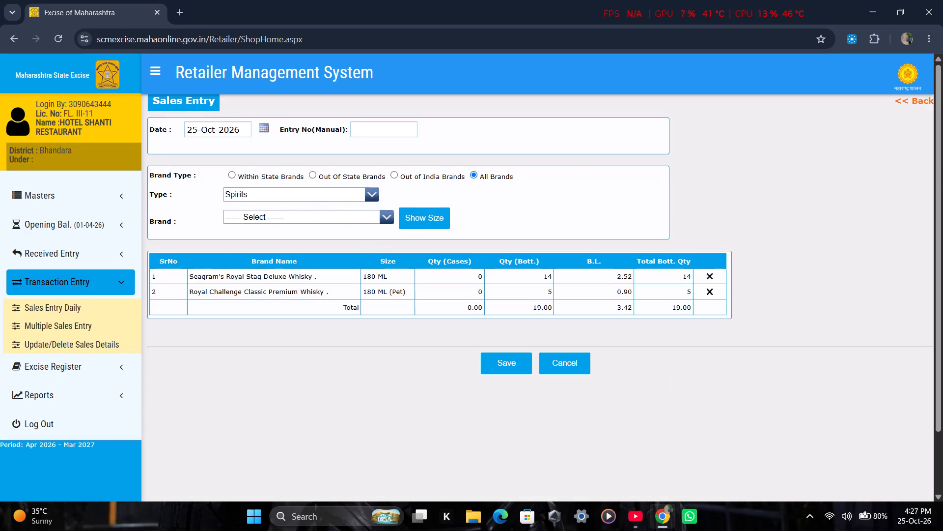
# Add 1 bottle of 180 ML M2 MAGIC MOMENTS REMIX SMOOTH FLAVOURED VODKA LEMON GRASS & GINGER to the new sales entry.
pyautogui.click(390, 216)
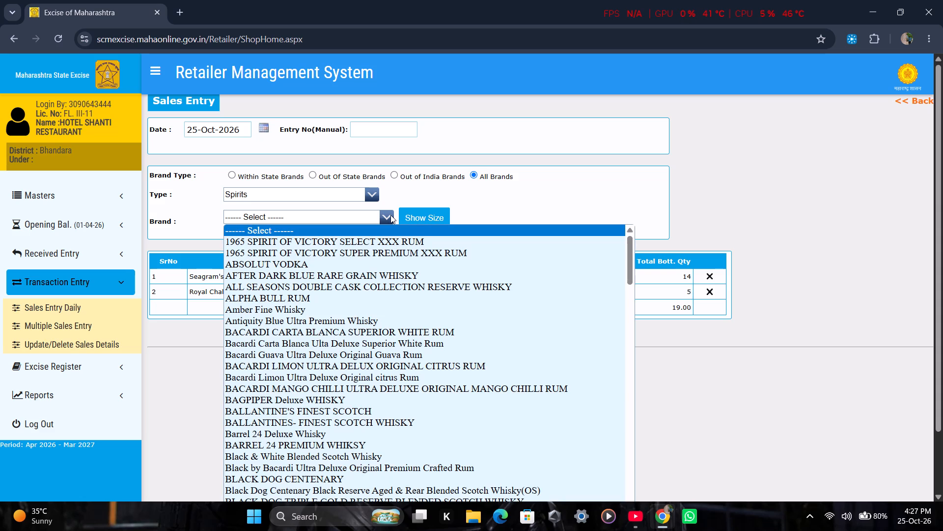
pyautogui.moveTo(631, 259); pyautogui.dragTo(632, 293)
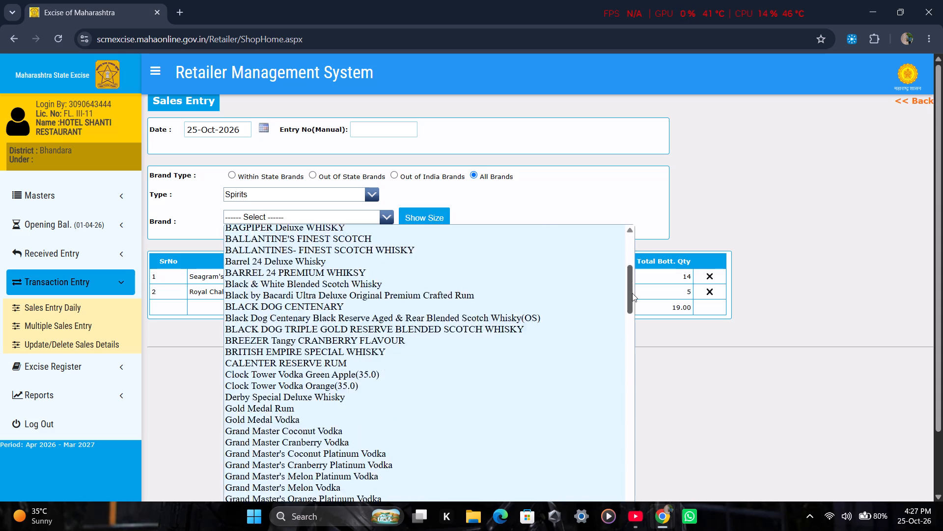
pyautogui.moveTo(632, 293); pyautogui.dragTo(635, 355)
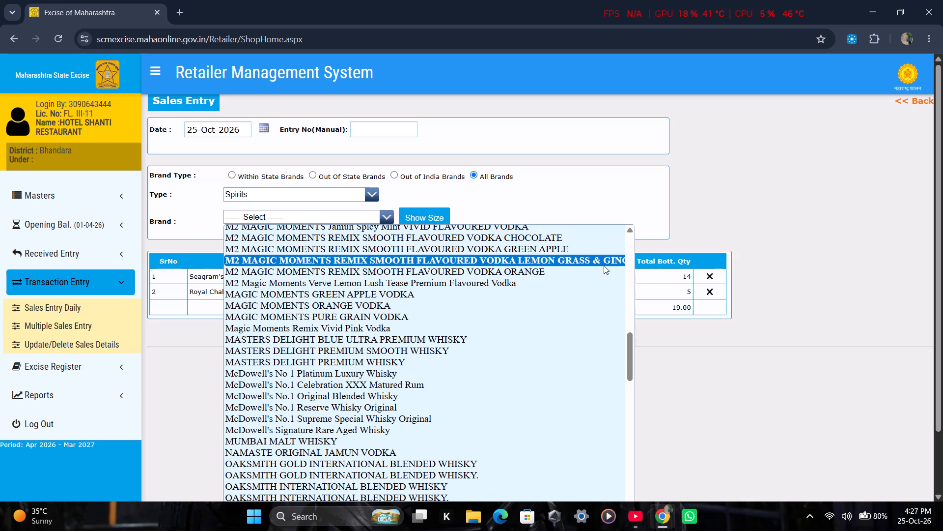
pyautogui.click(604, 265)
pyautogui.click(441, 221)
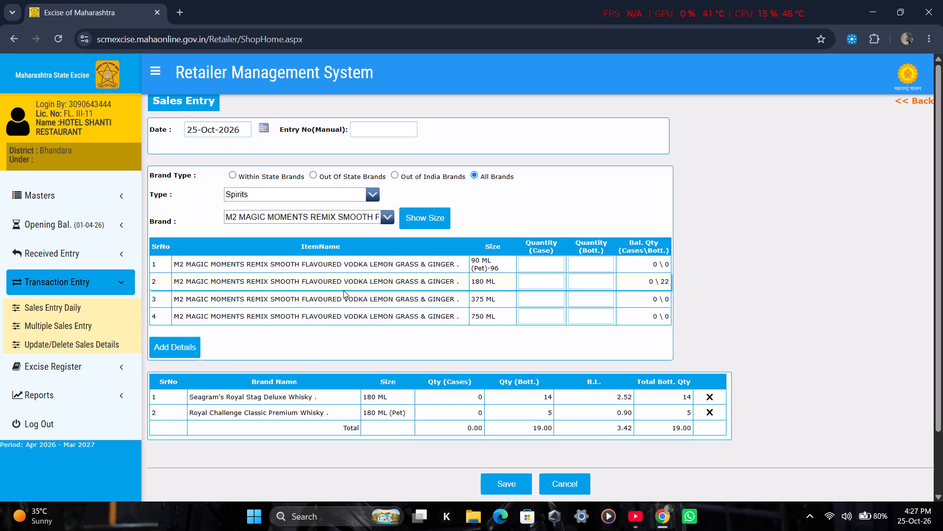
pyautogui.click(574, 285)
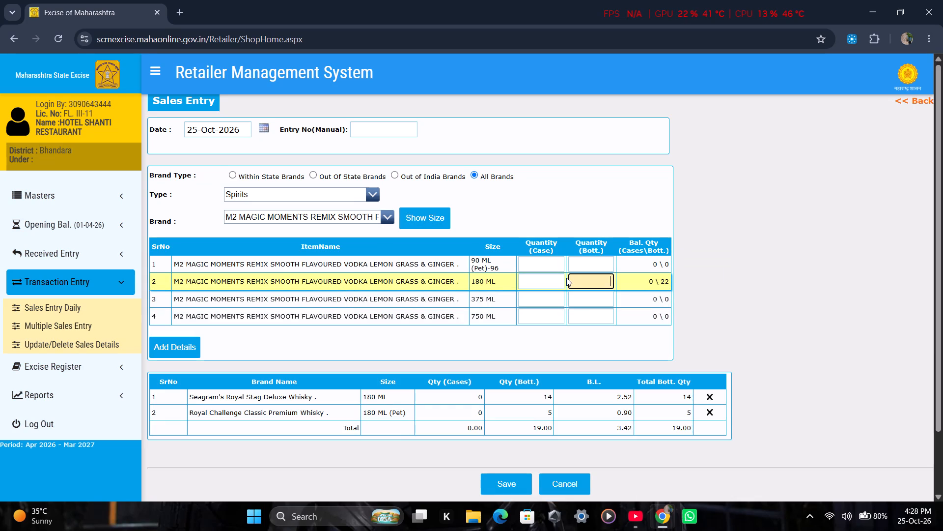
pyautogui.press('1')
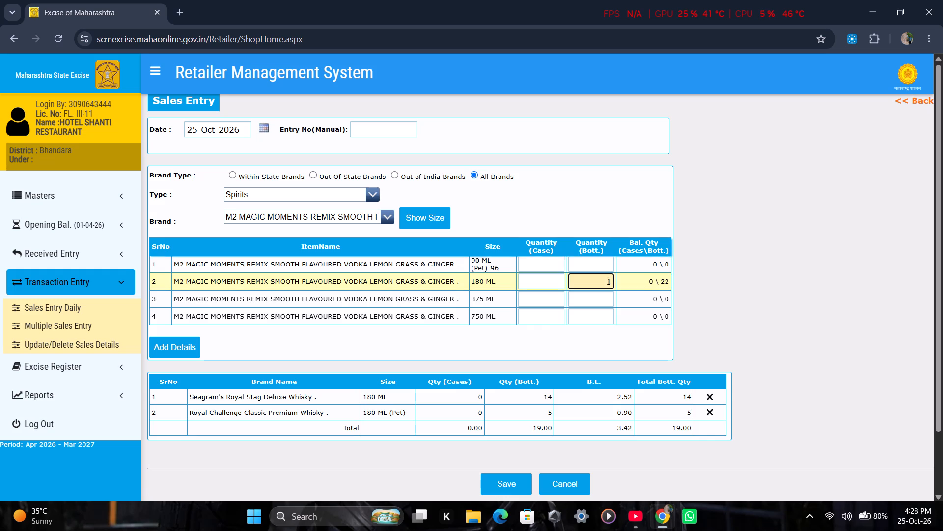
pyautogui.click(185, 347)
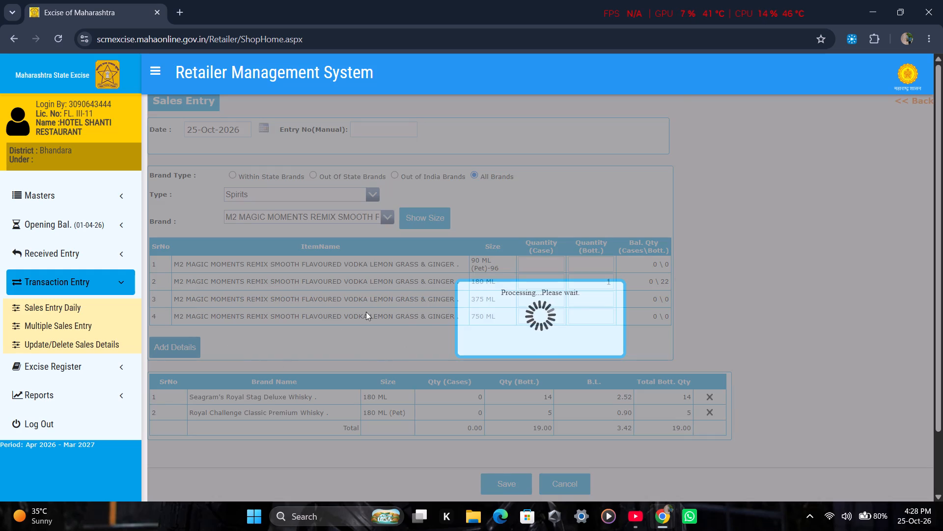
# Add 3 bottles of 180 ML Old Cask Classic XXX Rum to the new sales entry.
pyautogui.click(391, 220)
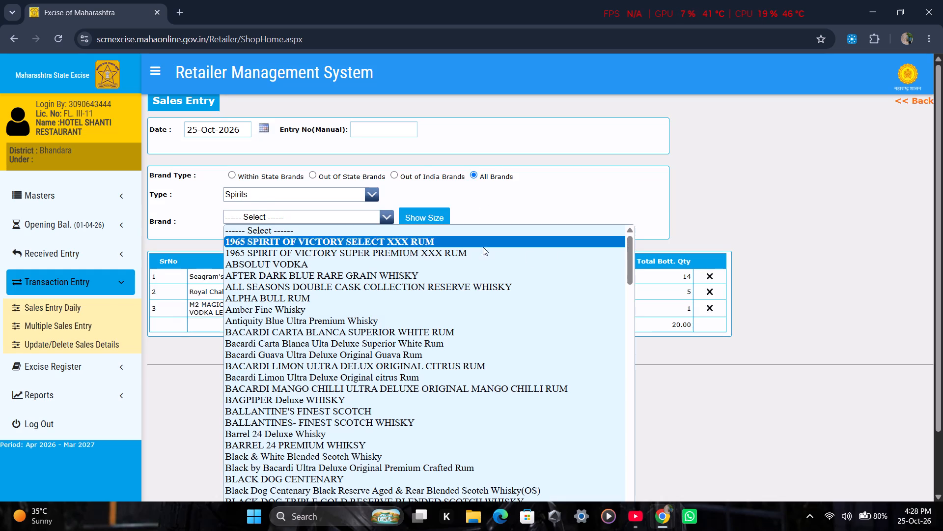
pyautogui.moveTo(629, 261); pyautogui.dragTo(640, 390)
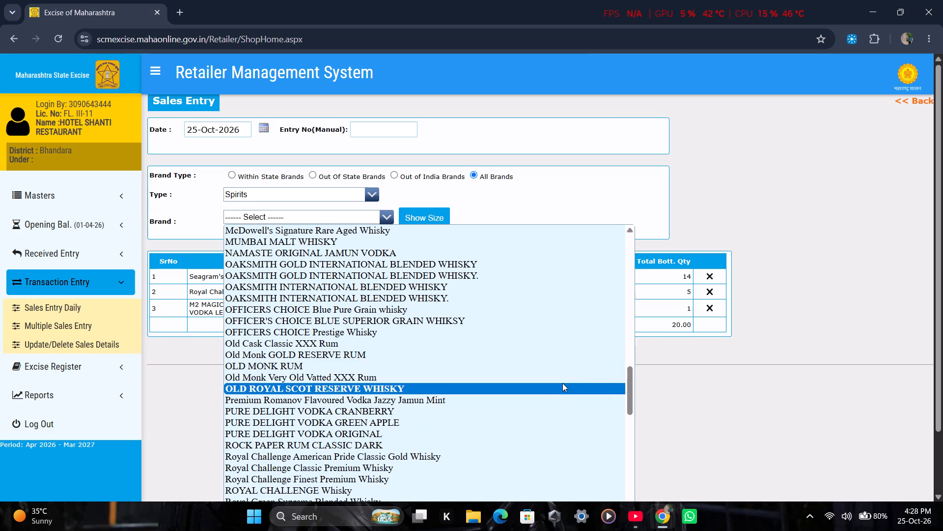
pyautogui.click(543, 340)
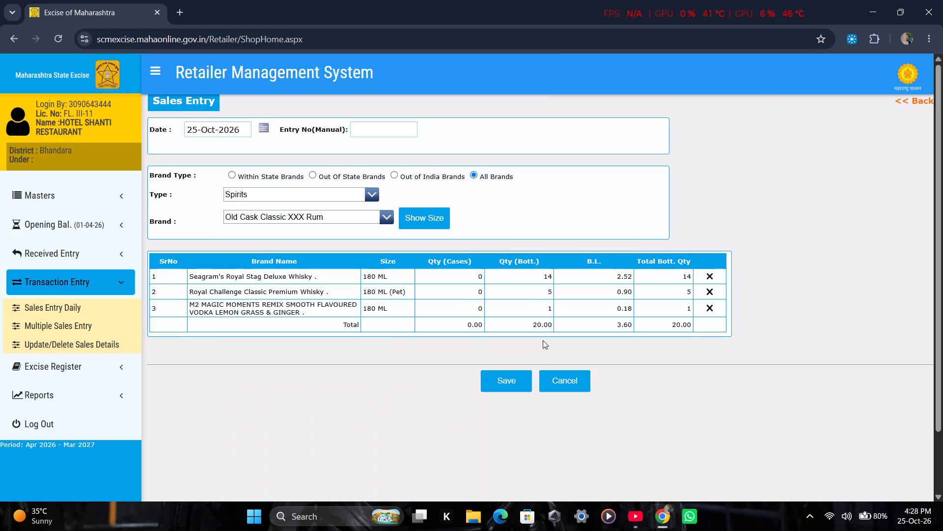
pyautogui.click(437, 203)
pyautogui.click(437, 206)
pyautogui.click(433, 220)
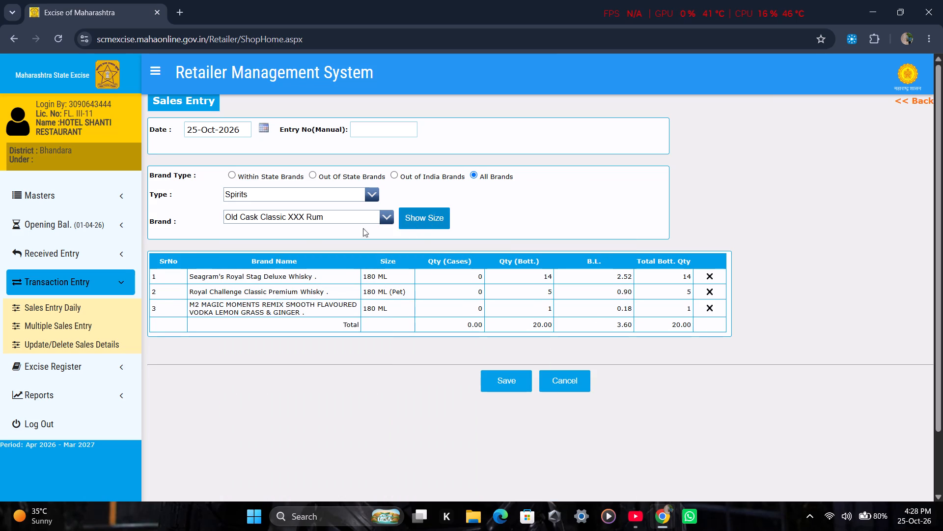
pyautogui.click(598, 276)
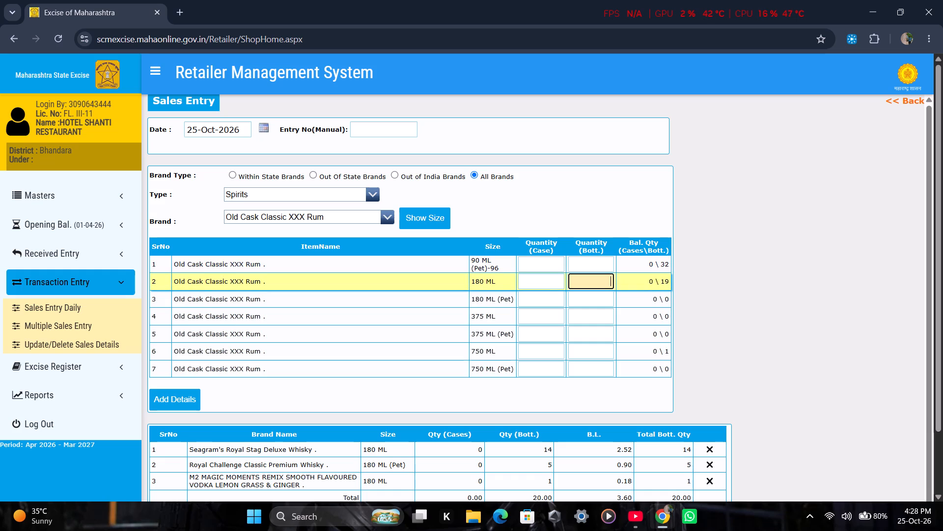
pyautogui.press('.')
pyautogui.press('BackSpace')
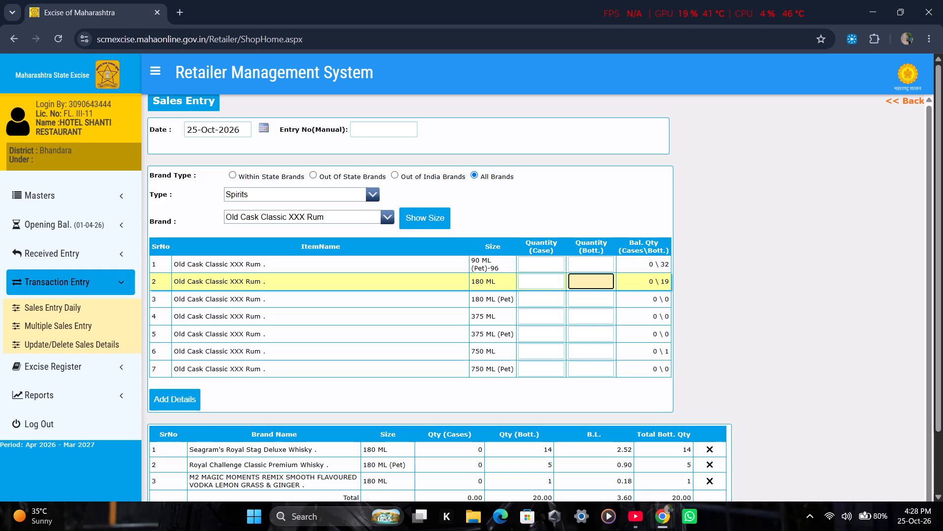
pyautogui.press('3')
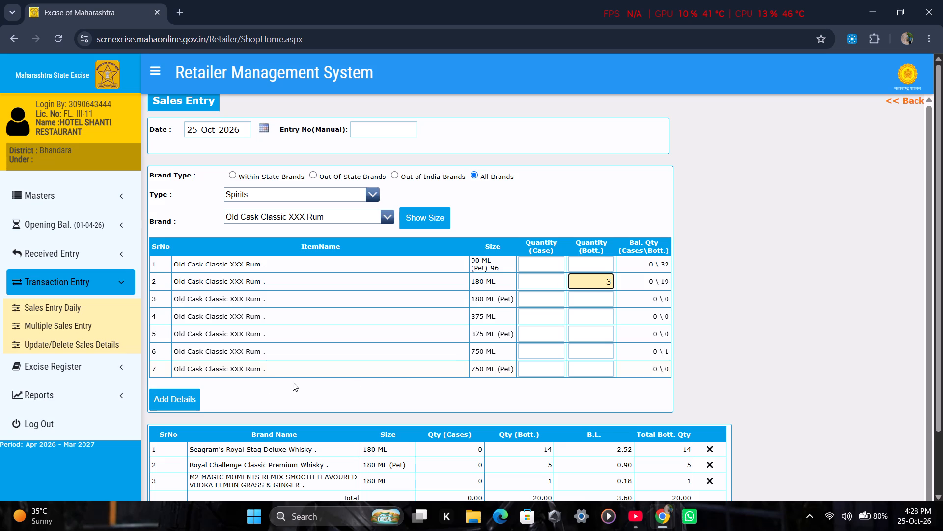
pyautogui.click(187, 397)
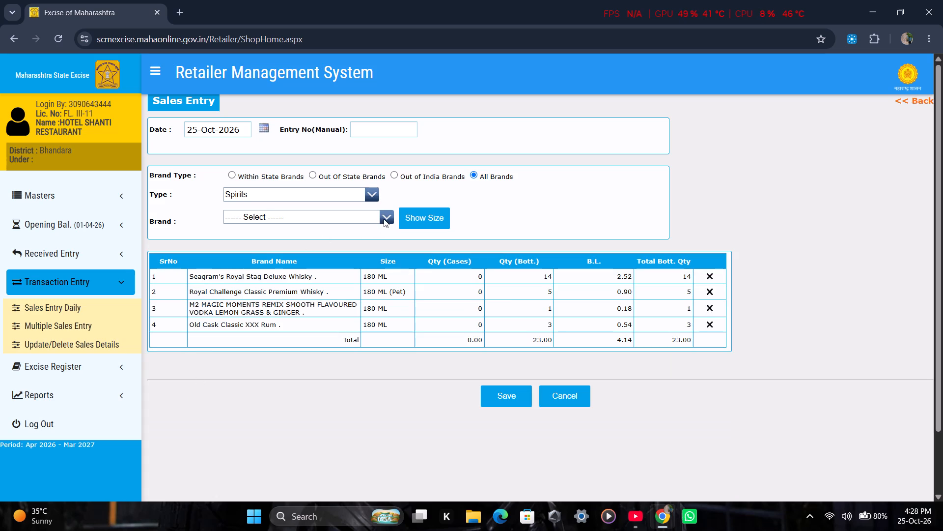
# Add 5 bottles of 180 ML ICONIQ WHITE FINEST INTERNATIONAL GRAIN WHISKY to the new sales entry.
pyautogui.click(384, 219)
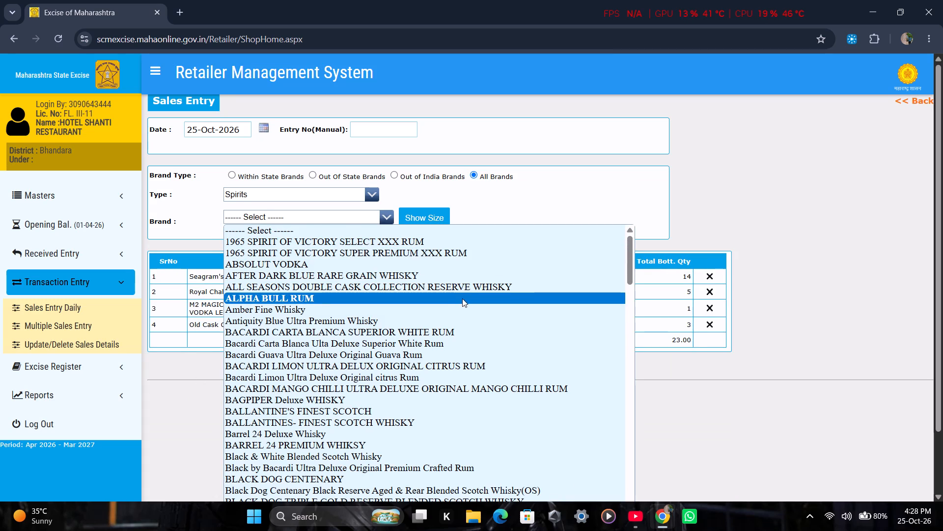
pyautogui.scroll(-8, 457, 309)
pyautogui.scroll(-14, 457, 308)
pyautogui.scroll(-8, 450, 315)
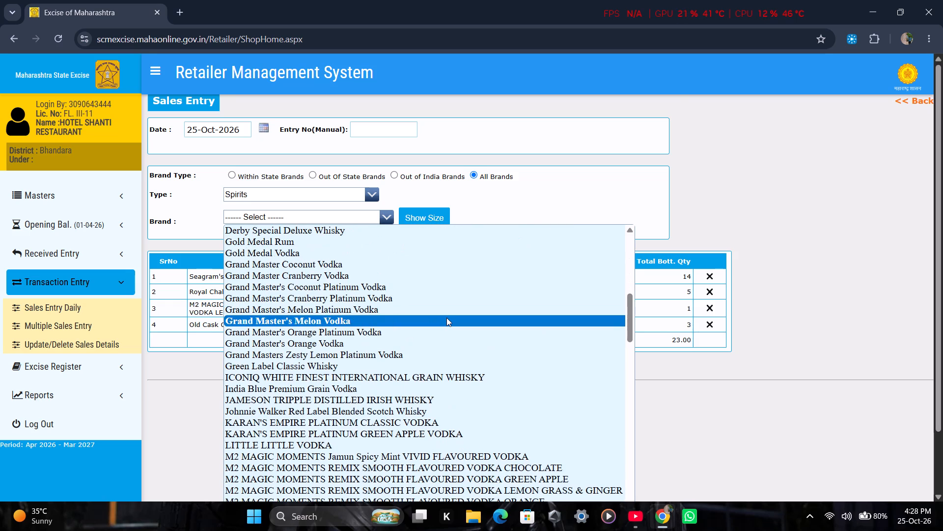
pyautogui.moveTo(404, 376); pyautogui.dragTo(407, 382)
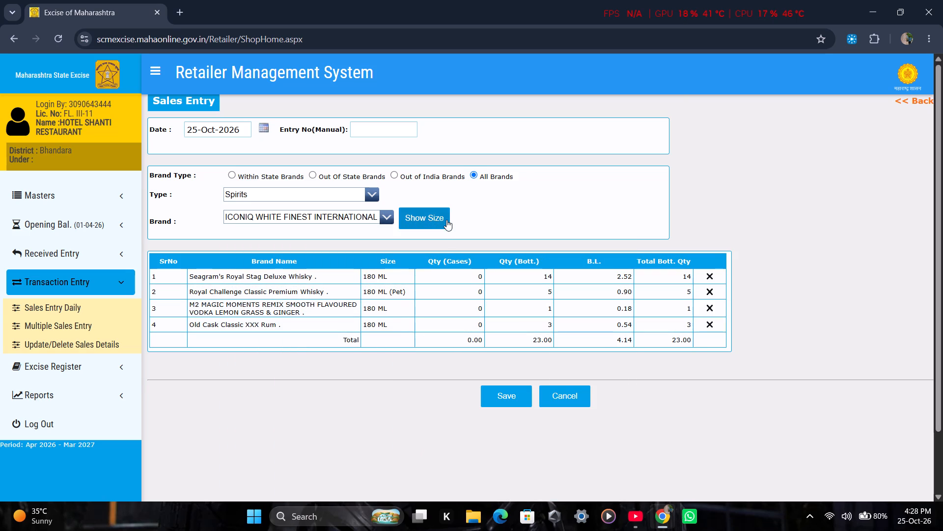
pyautogui.click(442, 214)
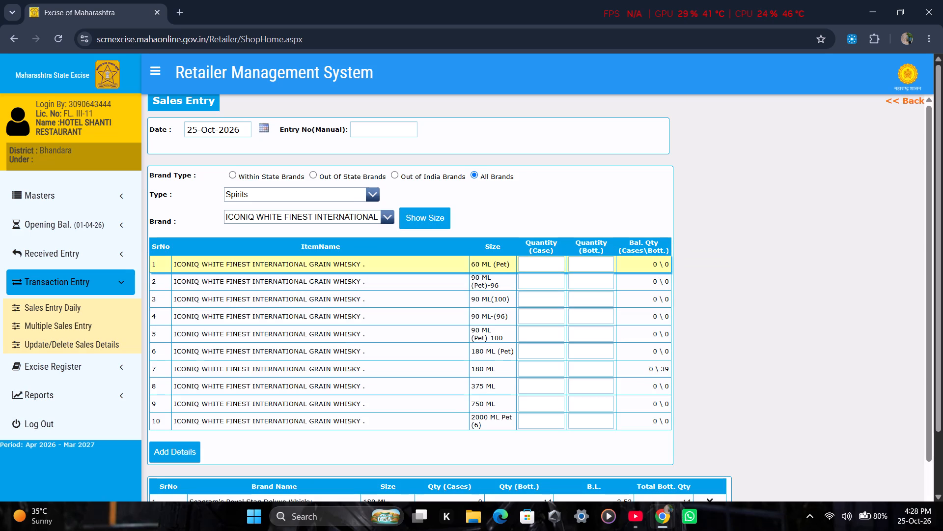
pyautogui.click(607, 371)
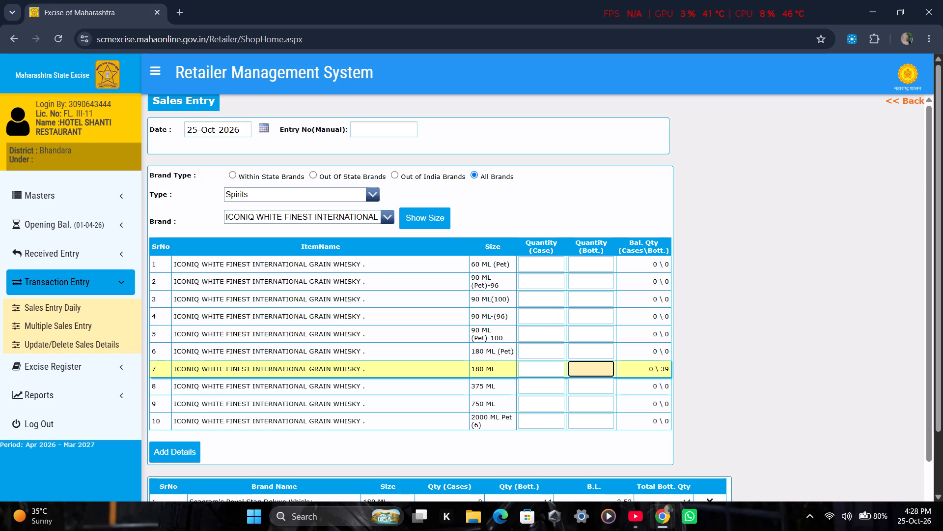
pyautogui.press('5')
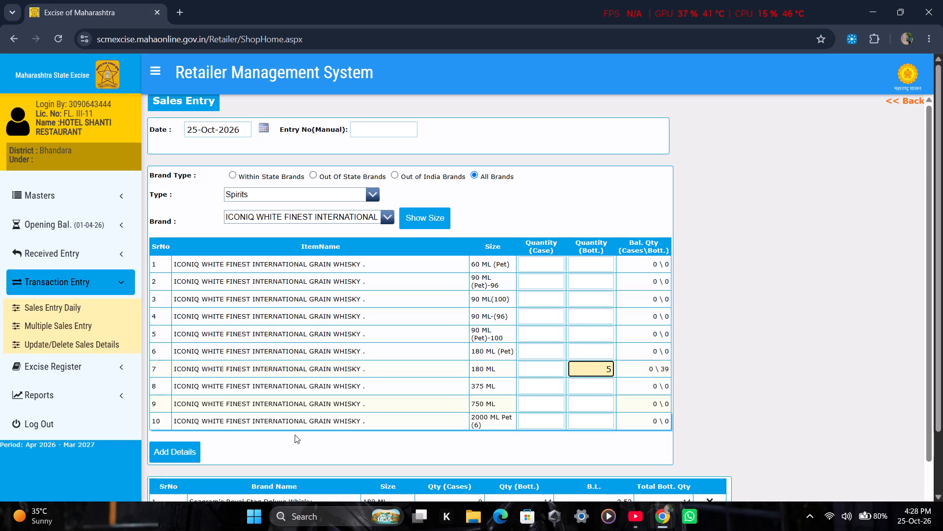
pyautogui.click(172, 447)
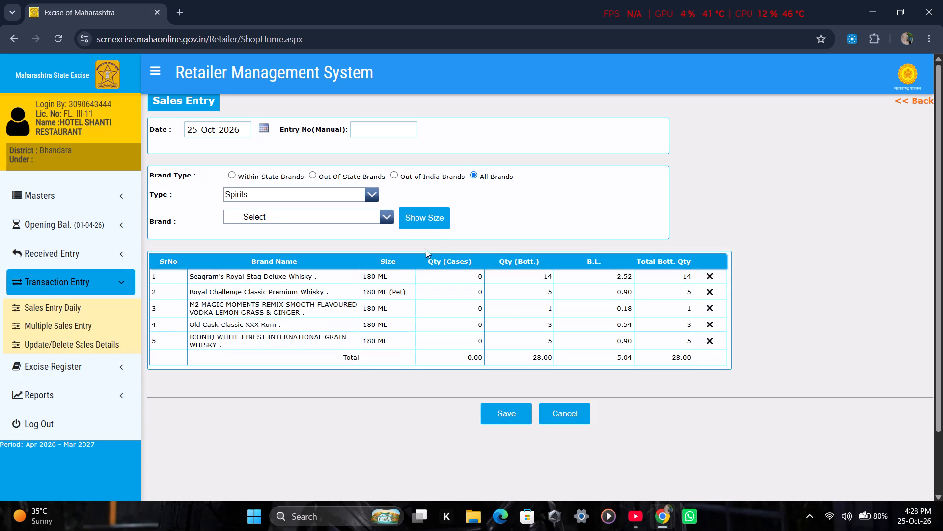
# Add 3 bottles of 180 ML Seagram's Imperial Blue Superior Grain Whisky to the new sales entry.
pyautogui.click(388, 218)
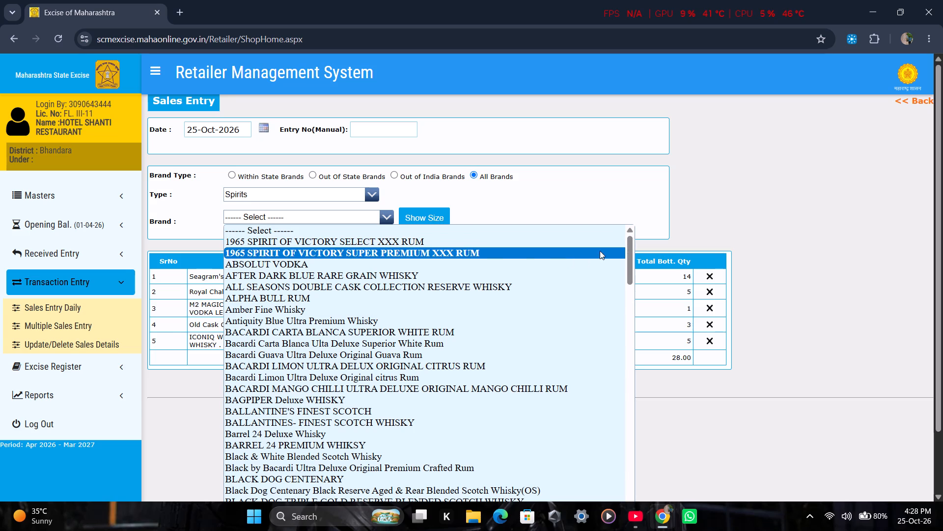
pyautogui.moveTo(629, 262); pyautogui.dragTo(627, 439)
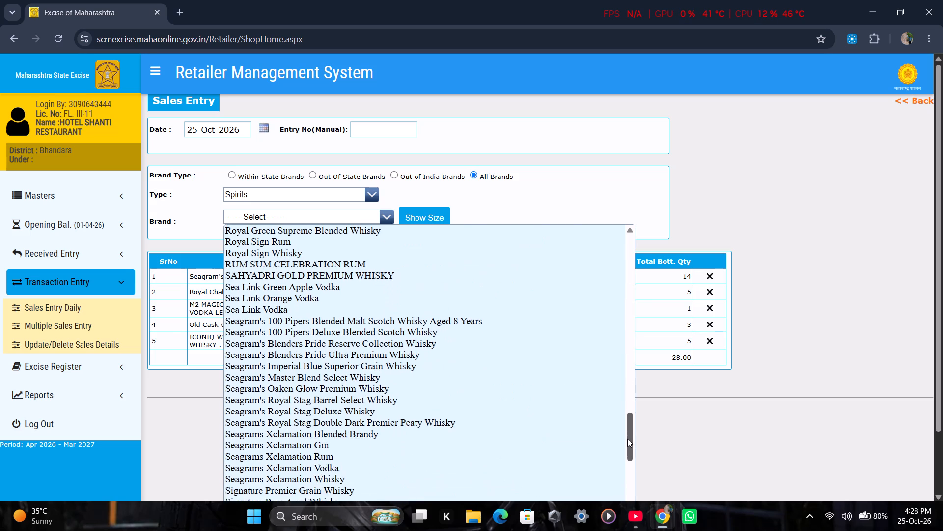
pyautogui.moveTo(627, 439); pyautogui.dragTo(625, 434)
pyautogui.click(584, 389)
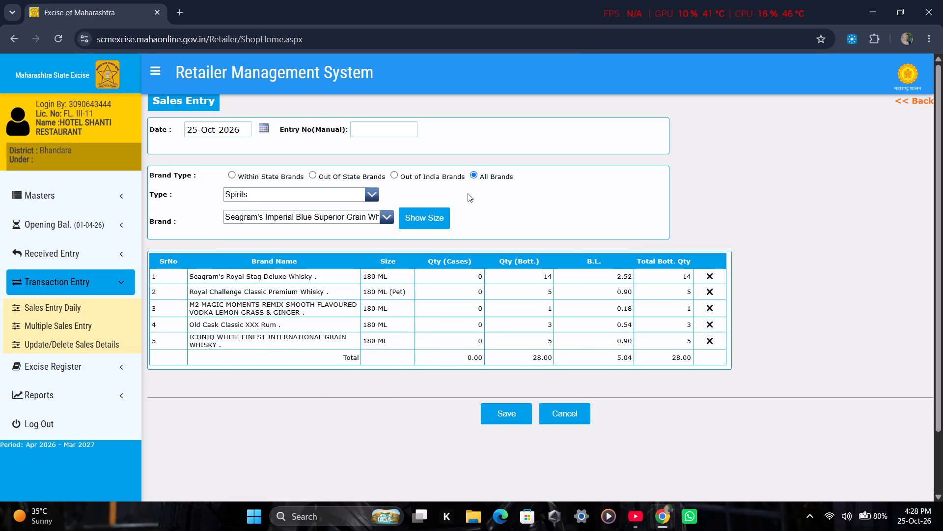
pyautogui.click(434, 219)
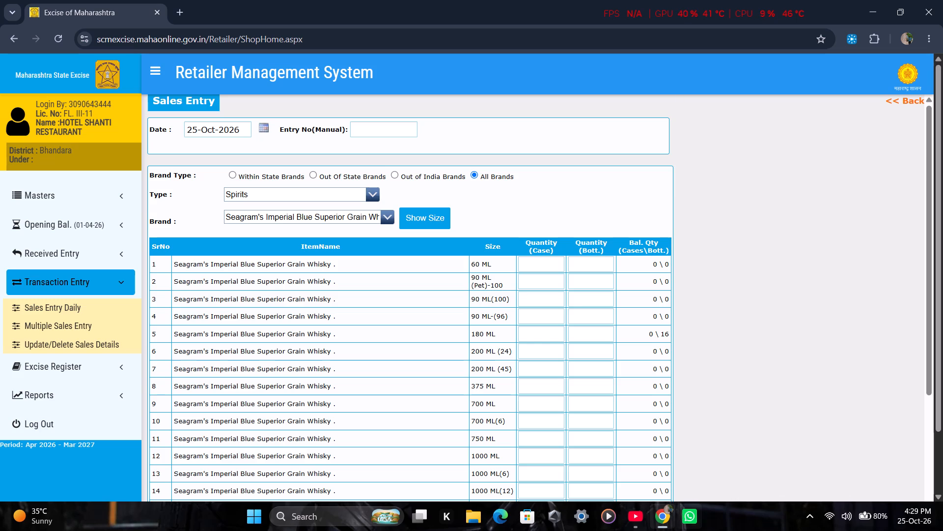
pyautogui.click(603, 333)
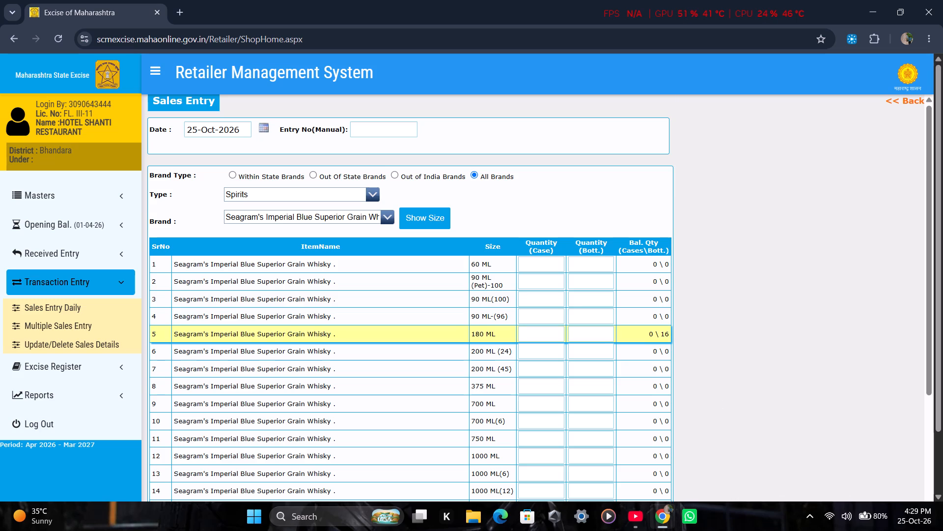
pyautogui.click(603, 335)
pyautogui.press('3')
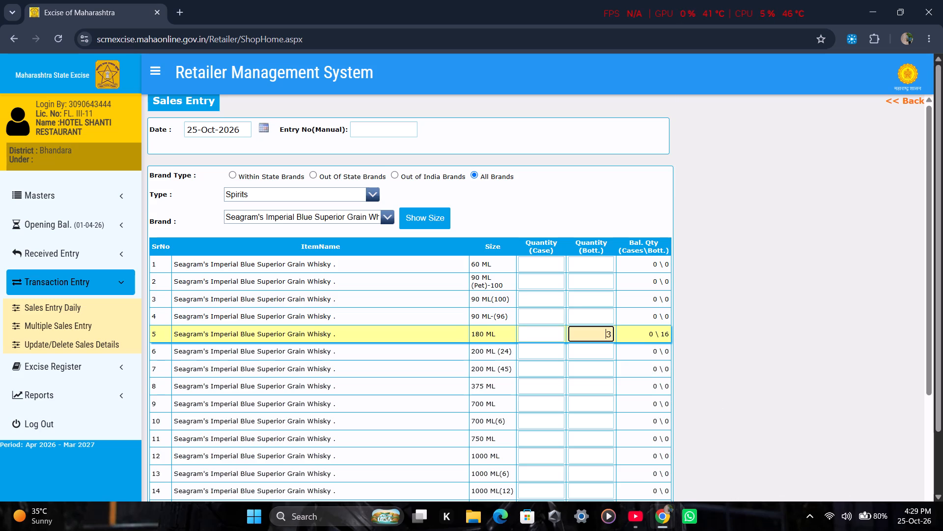
pyautogui.scroll(-1, 603, 334)
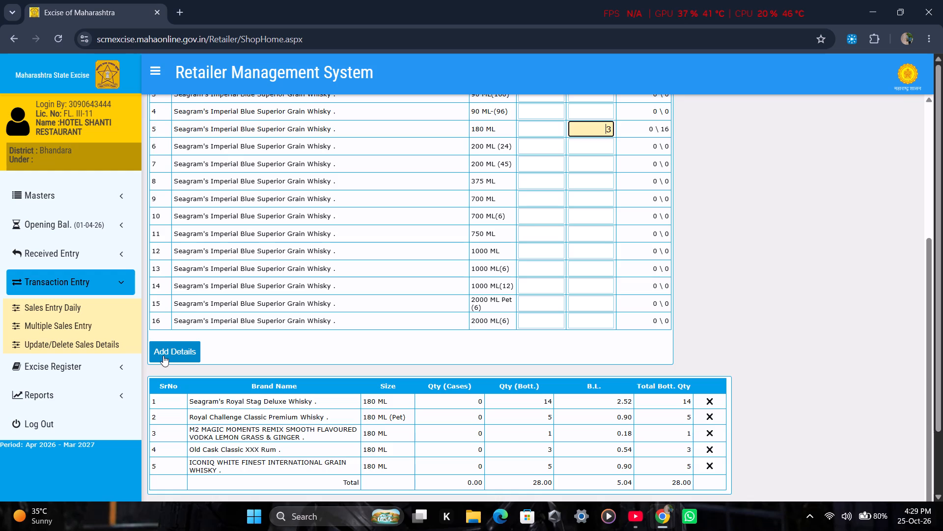
pyautogui.click(165, 349)
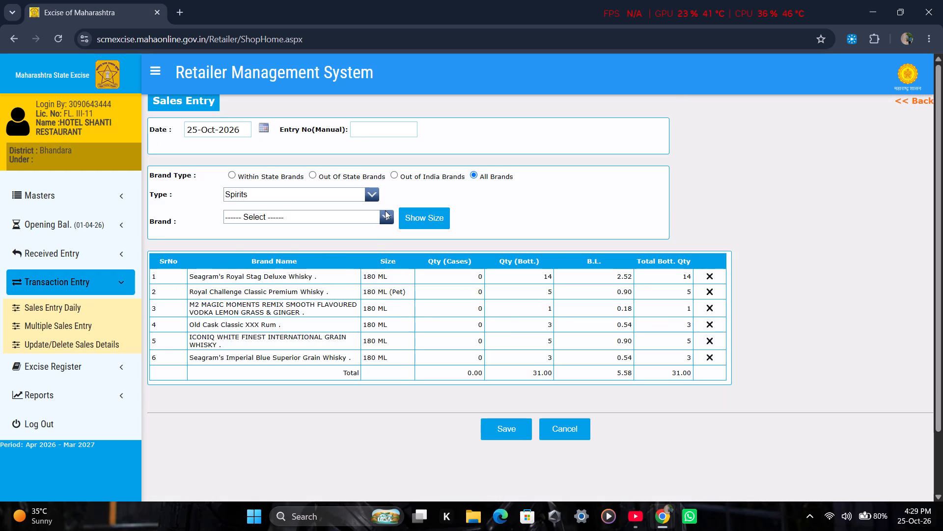
# Add 3 bottles of 180 ML OLD ROYAL SCOT RESERVE WHISKY to the new sales entry.
pyautogui.click(382, 209)
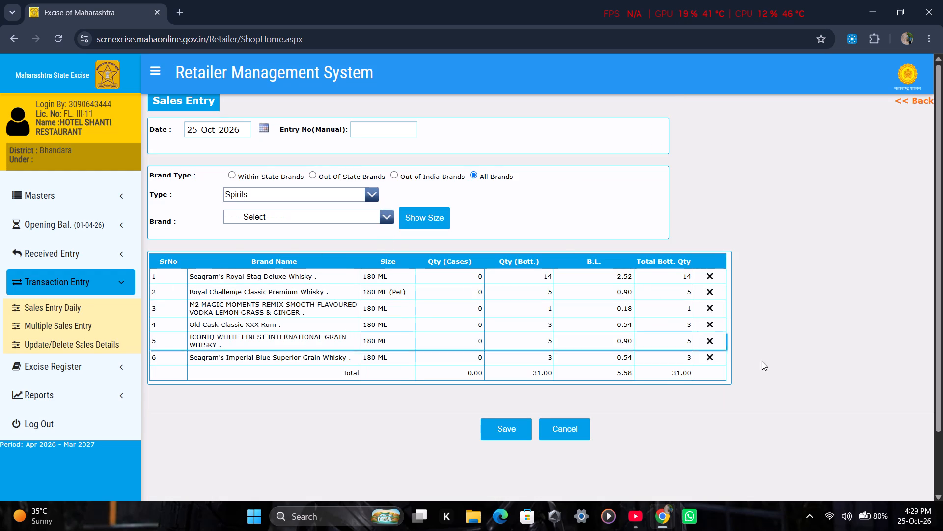
pyautogui.click(388, 210)
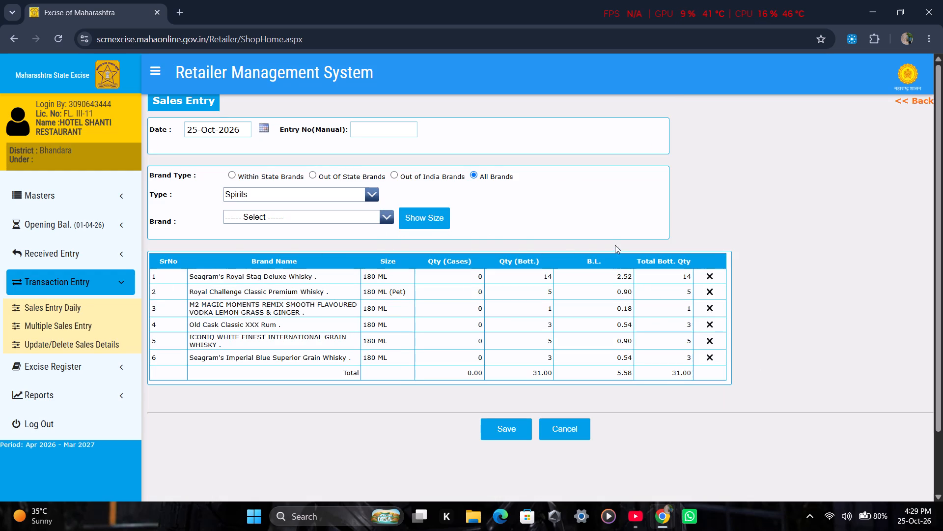
pyautogui.click(384, 214)
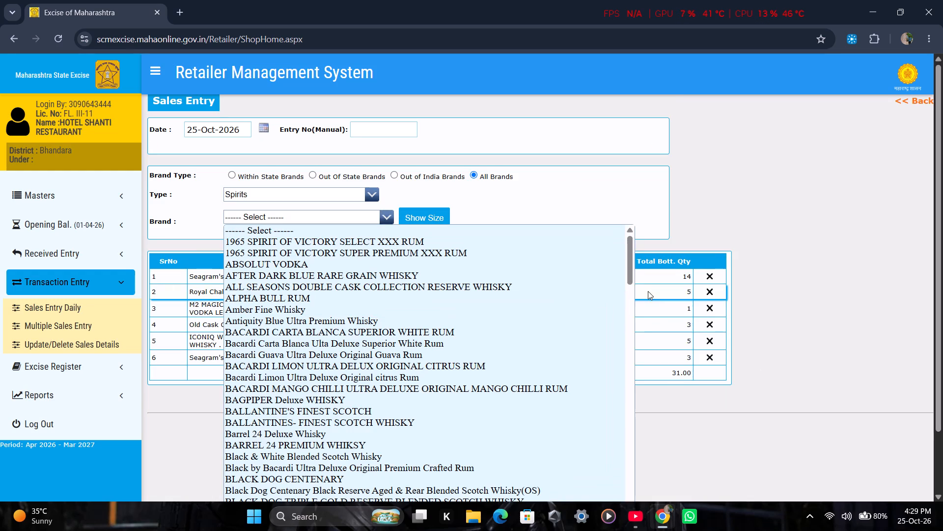
pyautogui.moveTo(631, 253); pyautogui.dragTo(643, 359)
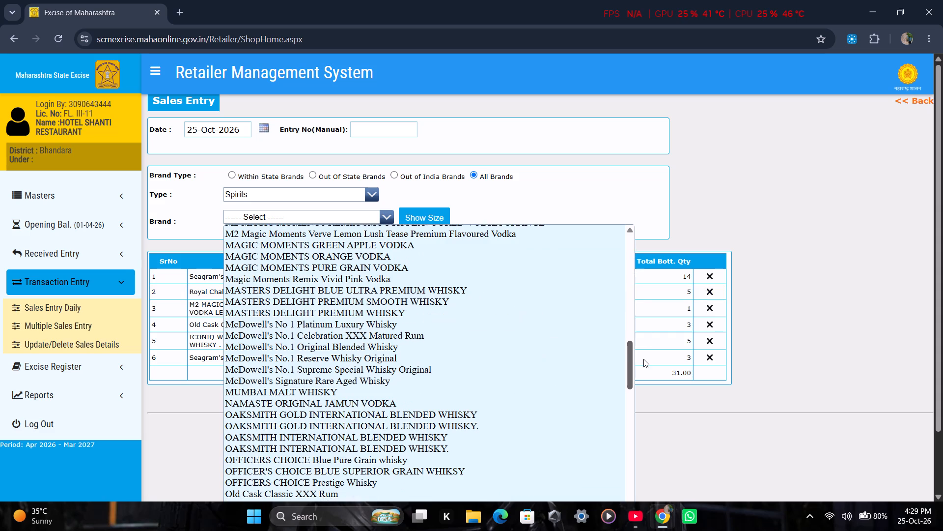
pyautogui.moveTo(643, 359); pyautogui.dragTo(646, 423)
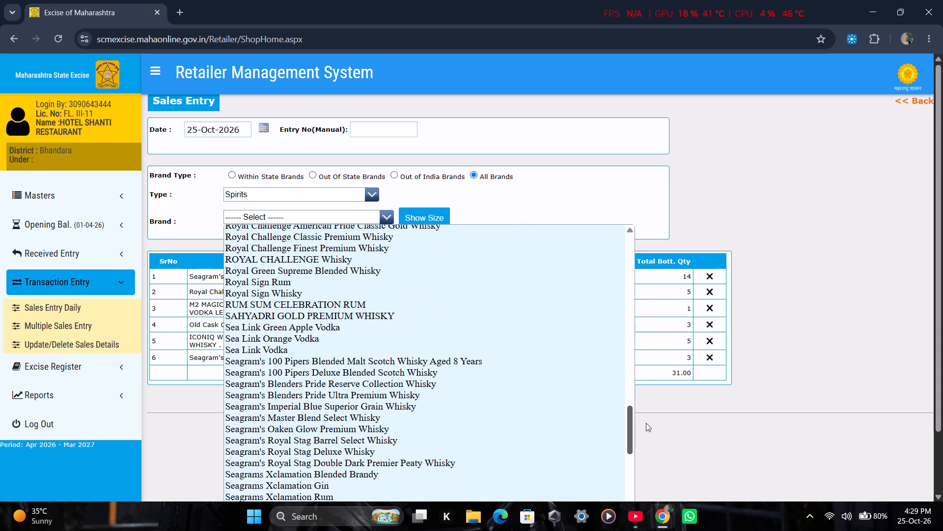
pyautogui.moveTo(646, 423); pyautogui.dragTo(647, 408)
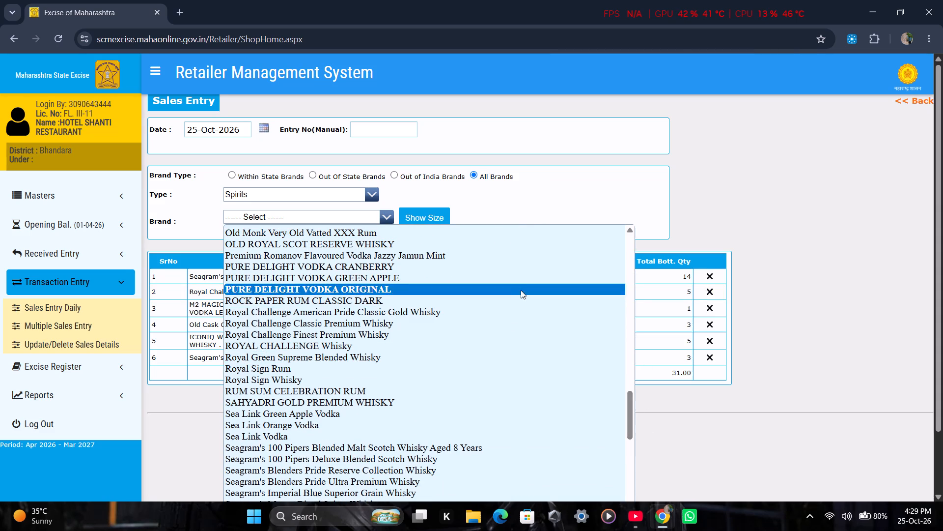
pyautogui.click(540, 239)
pyautogui.click(434, 209)
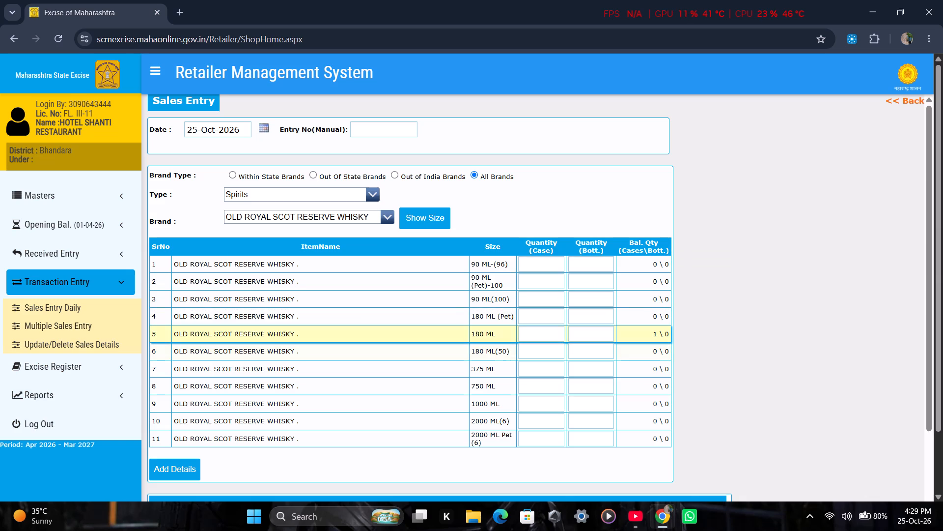
pyautogui.click(607, 332)
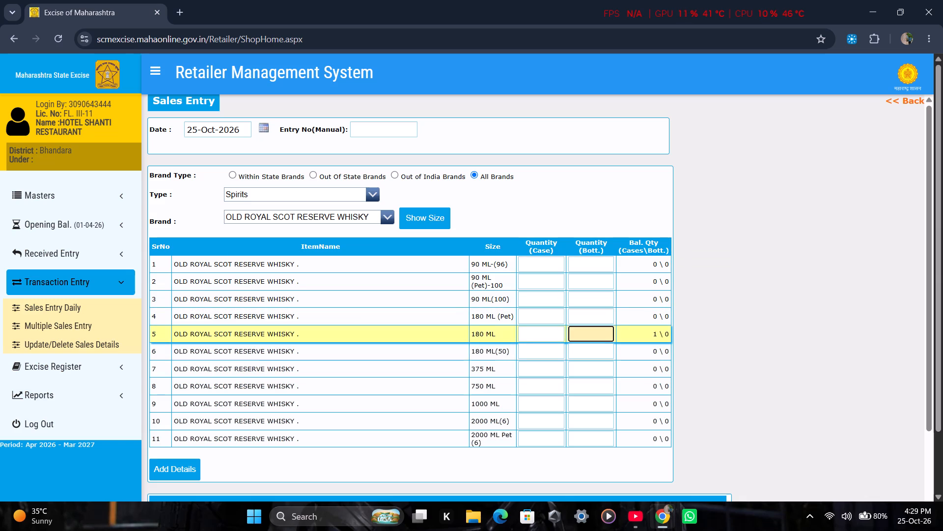
pyautogui.press('3')
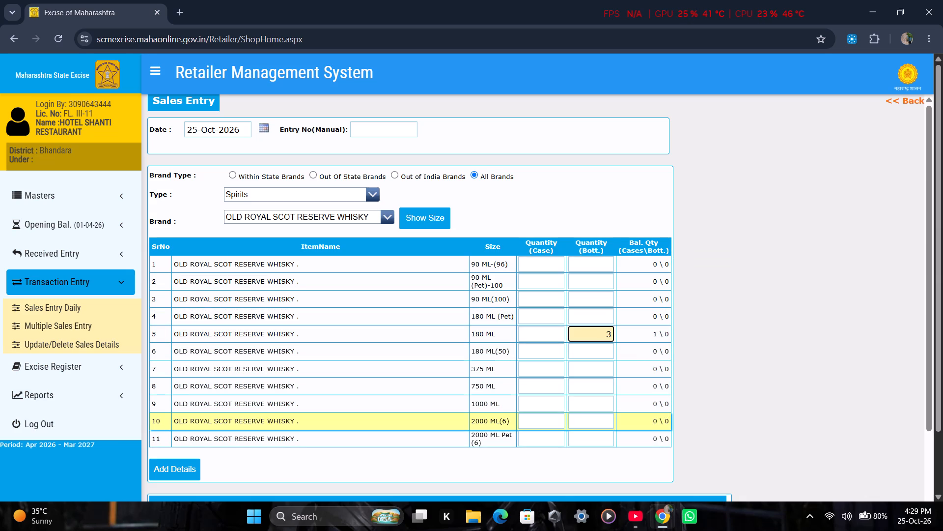
pyautogui.click(187, 464)
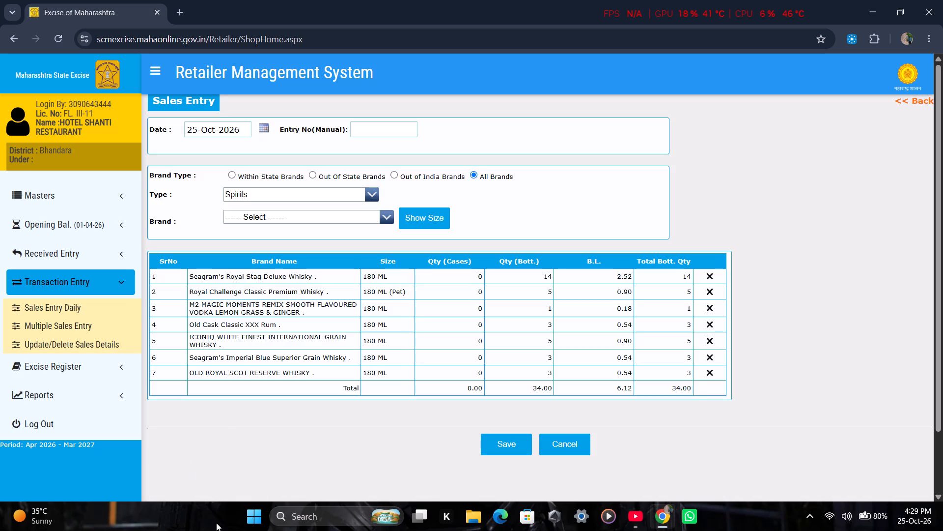
# Add 2 bottles of 180 ML(50) MUMBAI MALT WHISKY to the spirits sales entry.
pyautogui.click(389, 216)
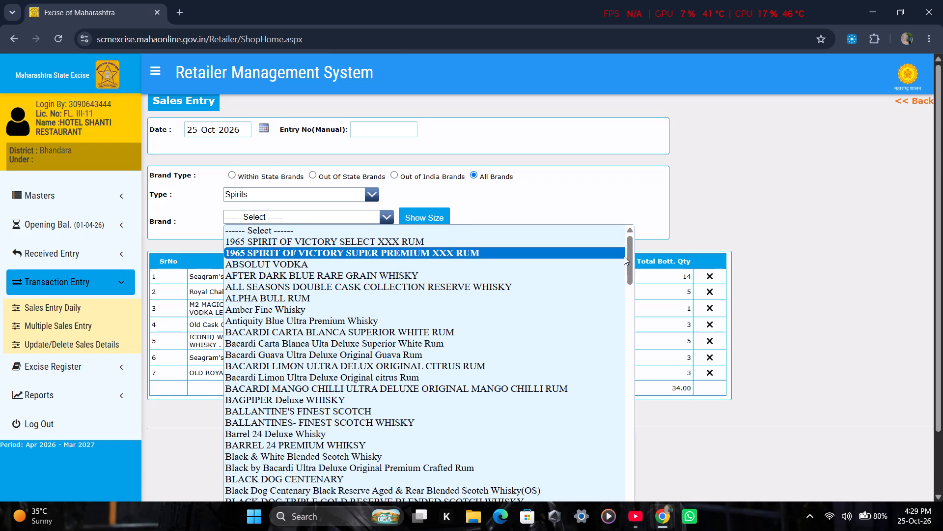
pyautogui.moveTo(629, 255); pyautogui.dragTo(632, 334)
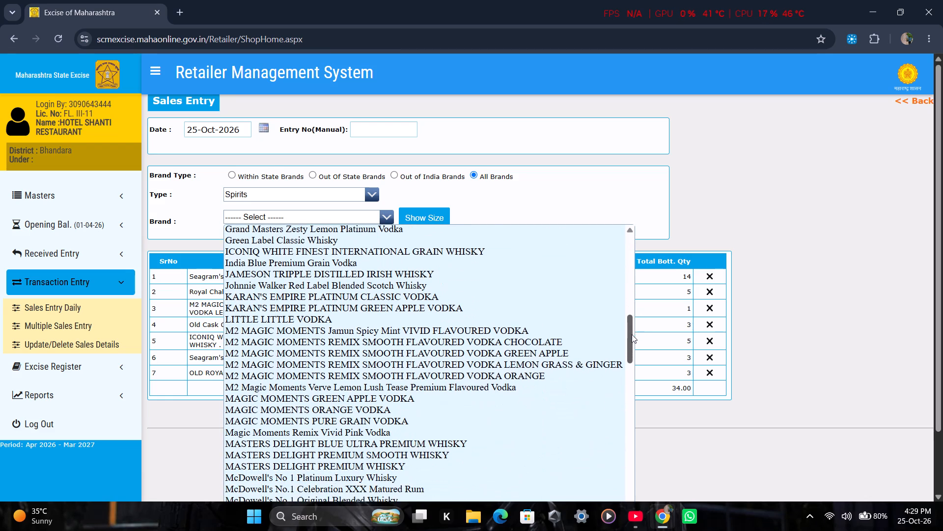
pyautogui.moveTo(632, 334); pyautogui.dragTo(631, 339)
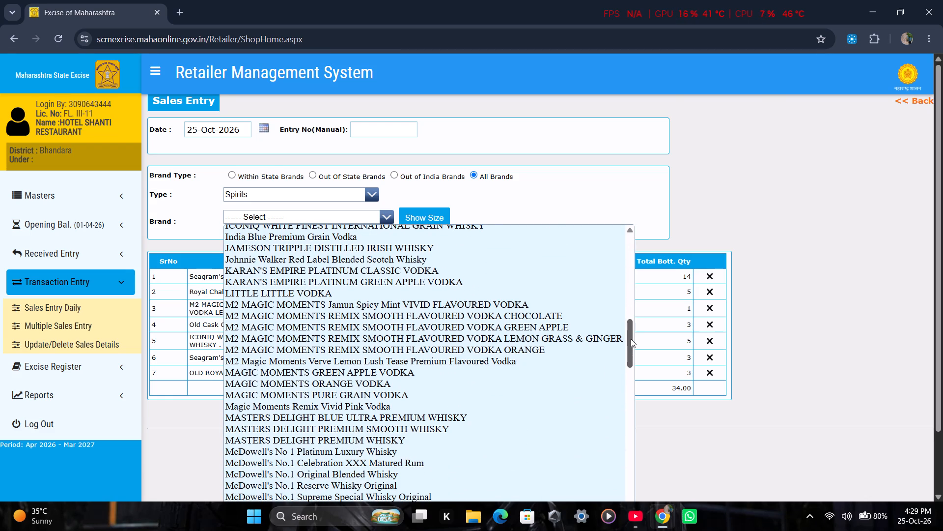
pyautogui.moveTo(631, 339); pyautogui.dragTo(631, 350)
pyautogui.click(569, 453)
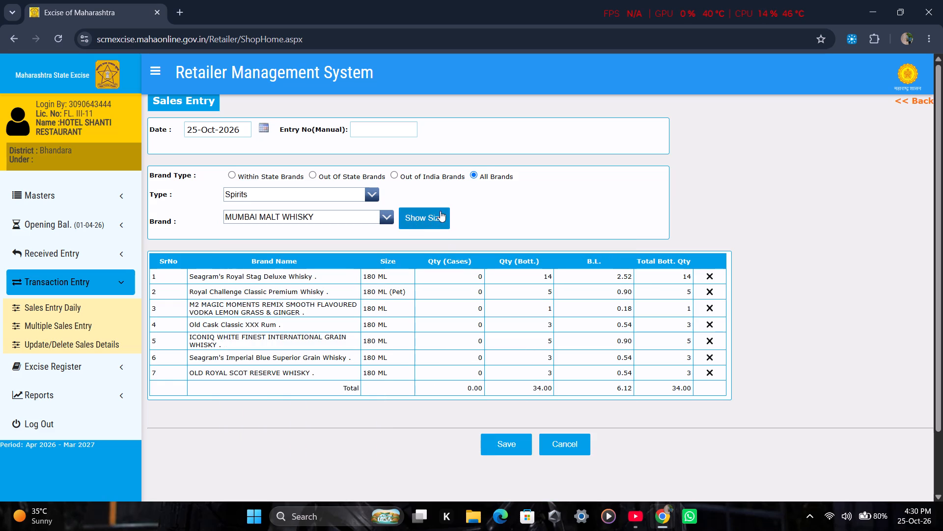
pyautogui.click(440, 210)
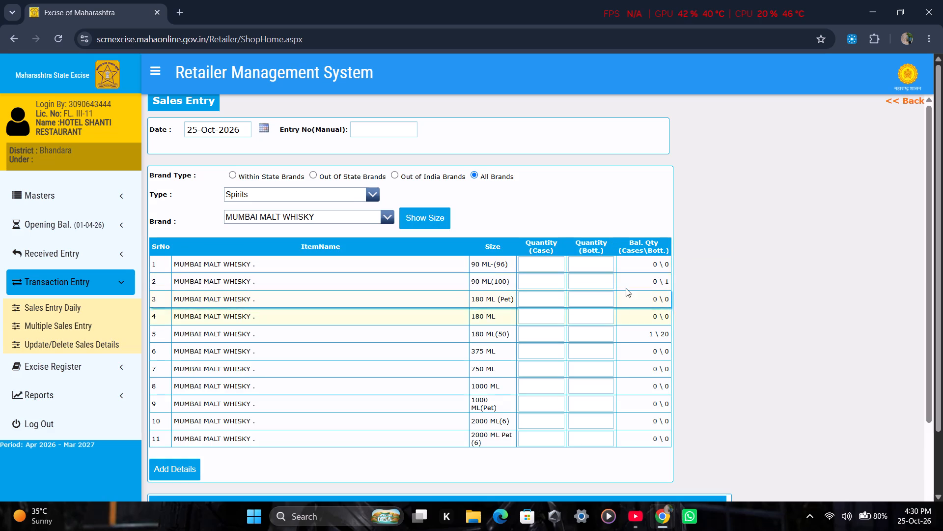
pyautogui.click(585, 276)
pyautogui.click(594, 334)
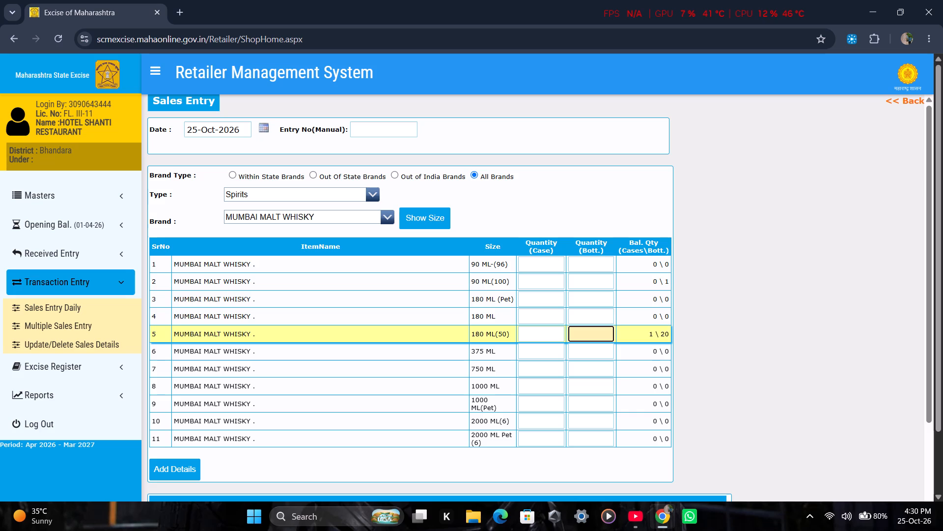
pyautogui.press('2')
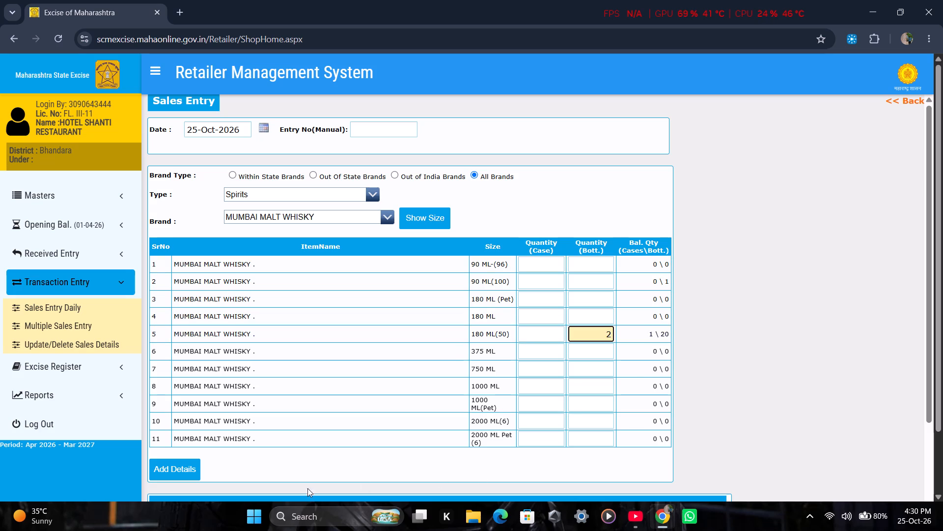
pyautogui.click(168, 467)
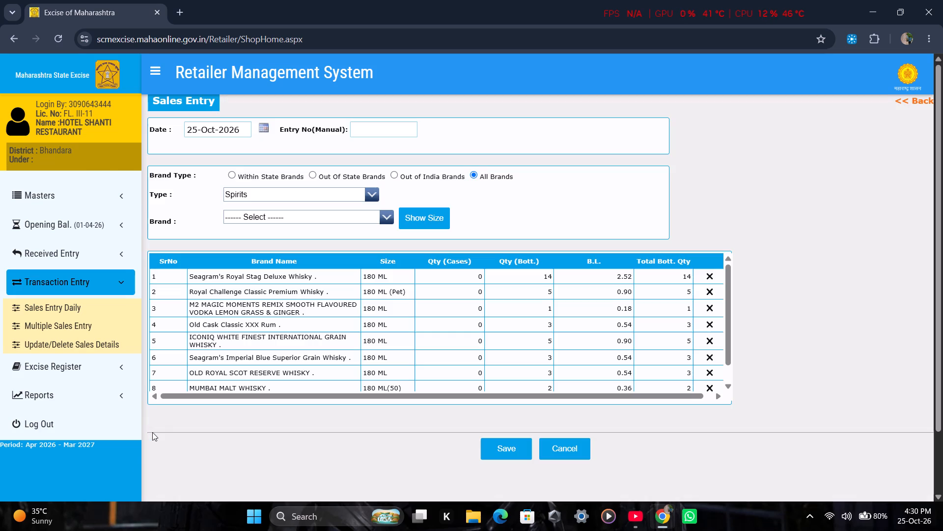
# Add 10 bottles of 180 ML SAHYADRI GOLD PREMIUM WHISKY to the spirits sales entry.
pyautogui.click(388, 210)
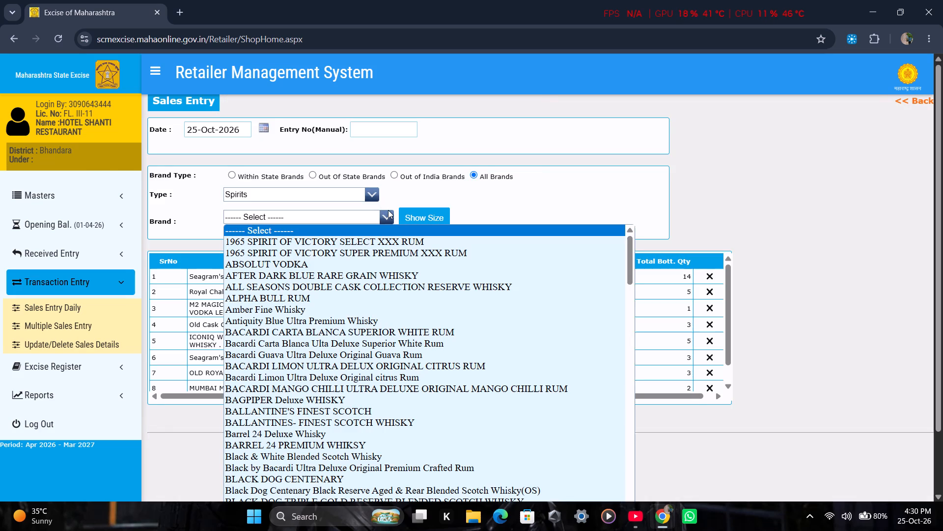
pyautogui.moveTo(399, 217); pyautogui.dragTo(439, 241)
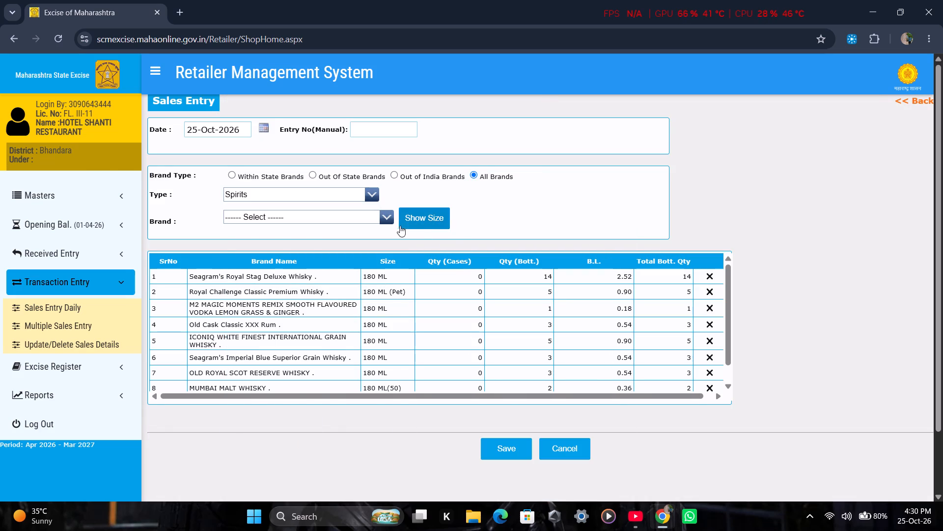
pyautogui.click(387, 215)
pyautogui.moveTo(634, 255); pyautogui.dragTo(625, 394)
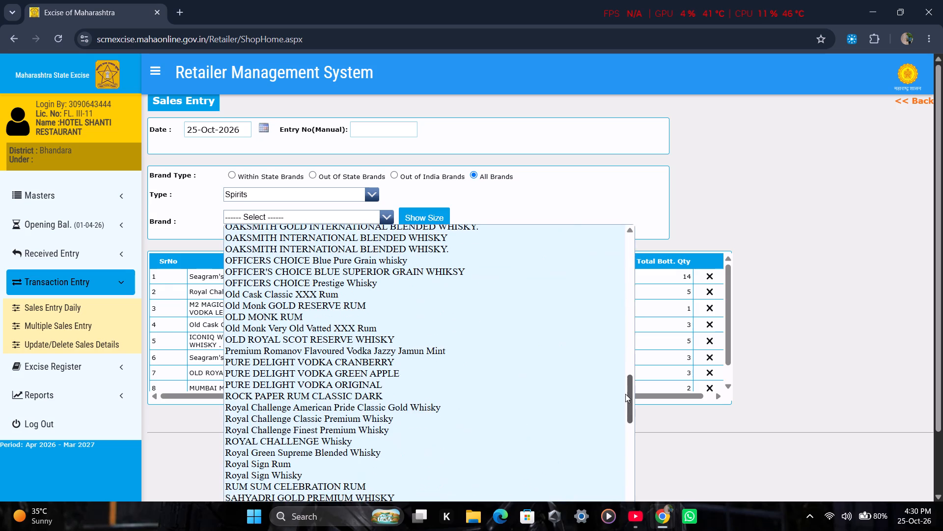
pyautogui.moveTo(625, 394); pyautogui.dragTo(614, 418)
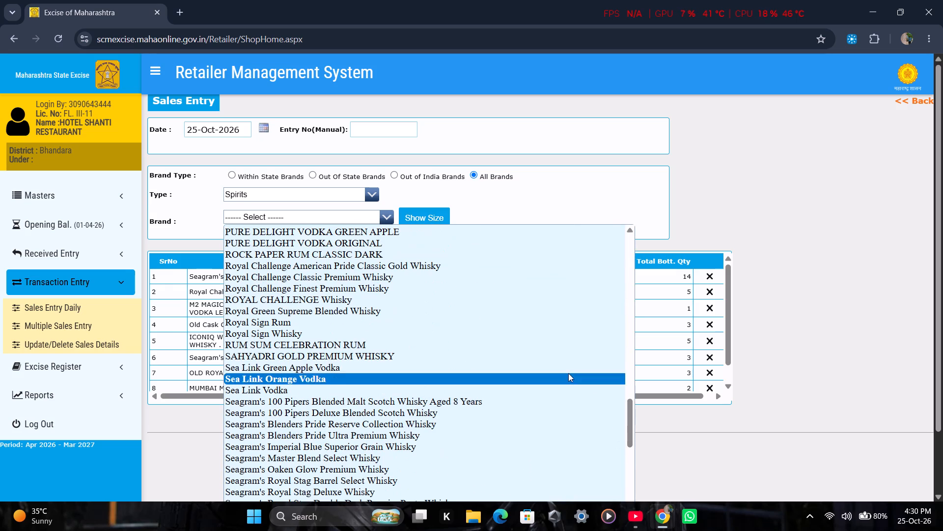
pyautogui.click(575, 352)
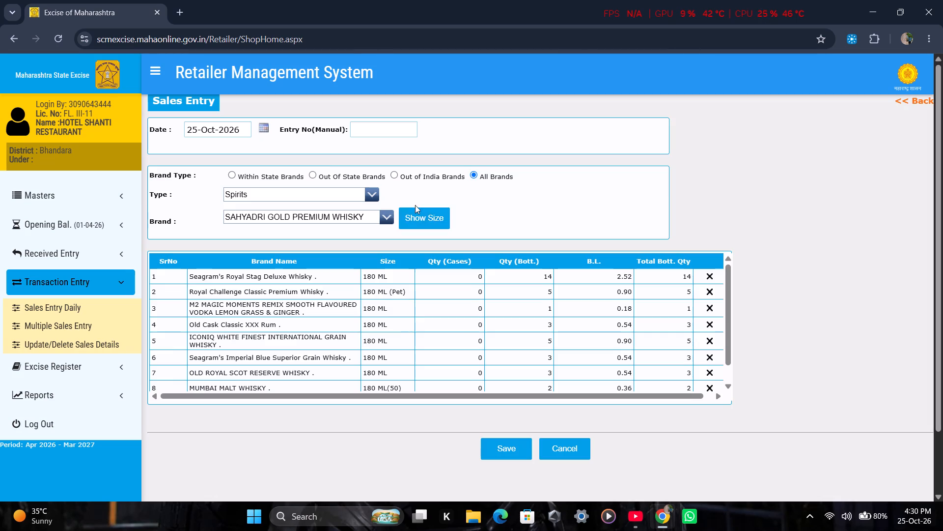
pyautogui.click(424, 211)
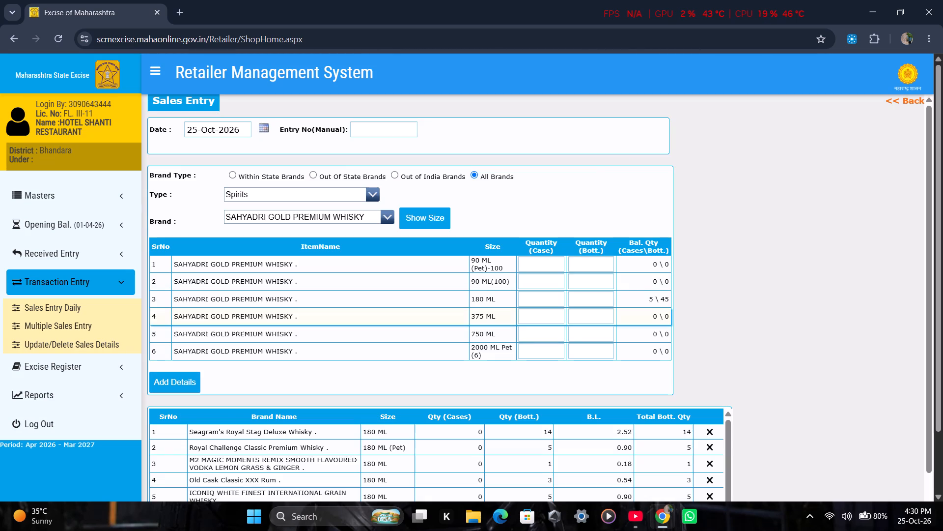
pyautogui.click(592, 291)
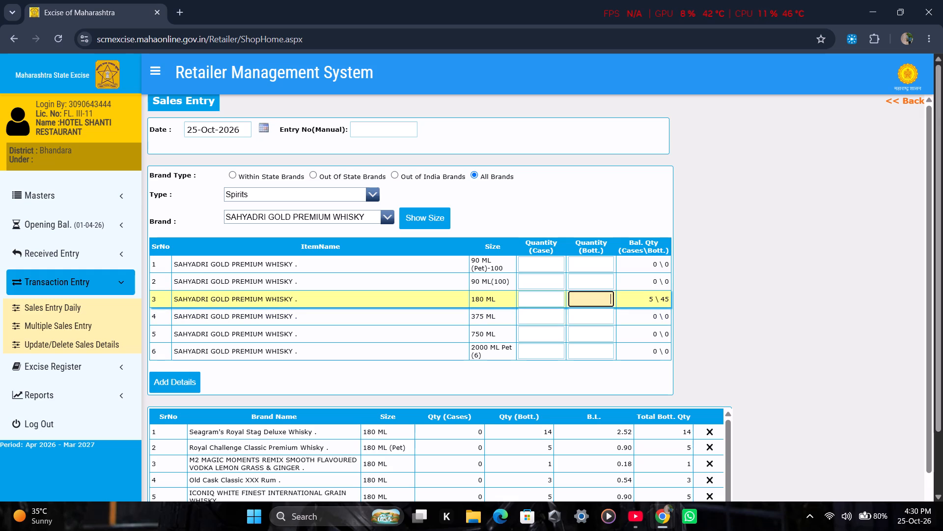
pyautogui.write('10')
pyautogui.click(166, 374)
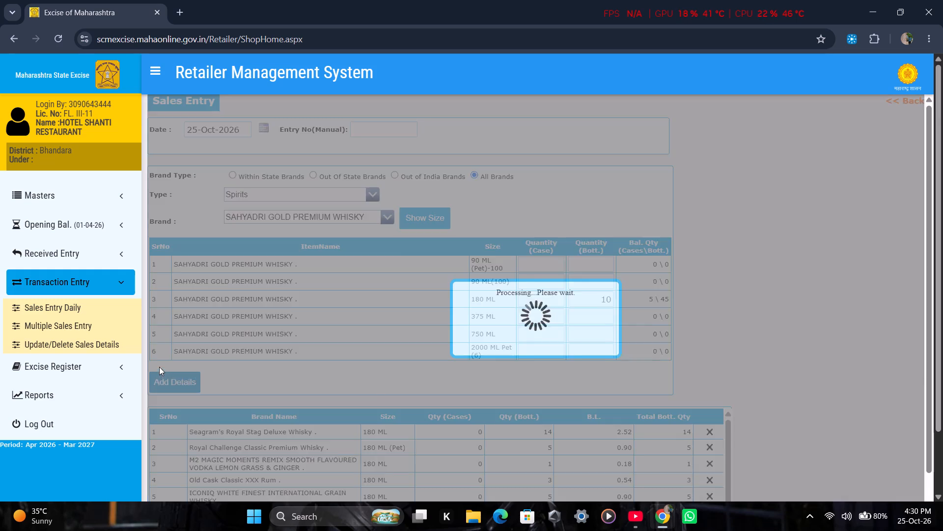
# Add 1 bottle of 180 ML Gold Medal Vodka to the spirits sales entry.
pyautogui.click(384, 210)
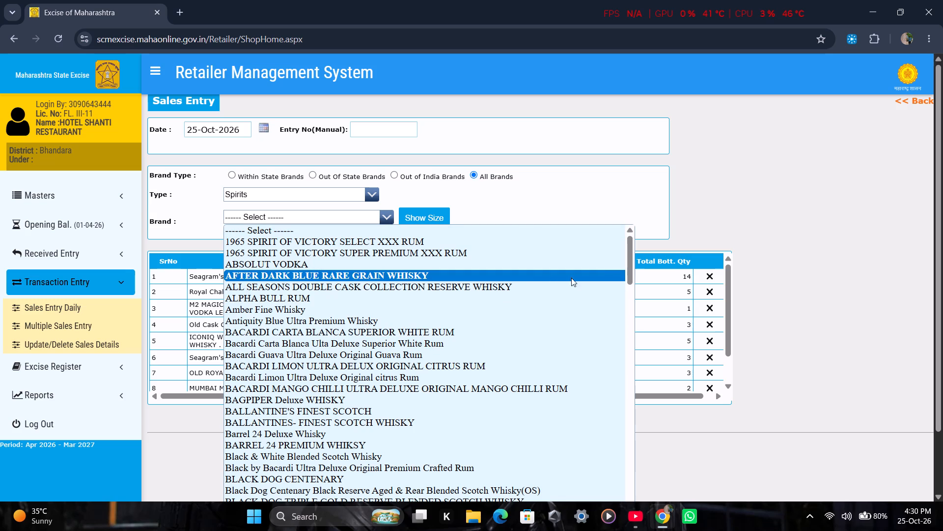
pyautogui.moveTo(630, 260); pyautogui.dragTo(617, 385)
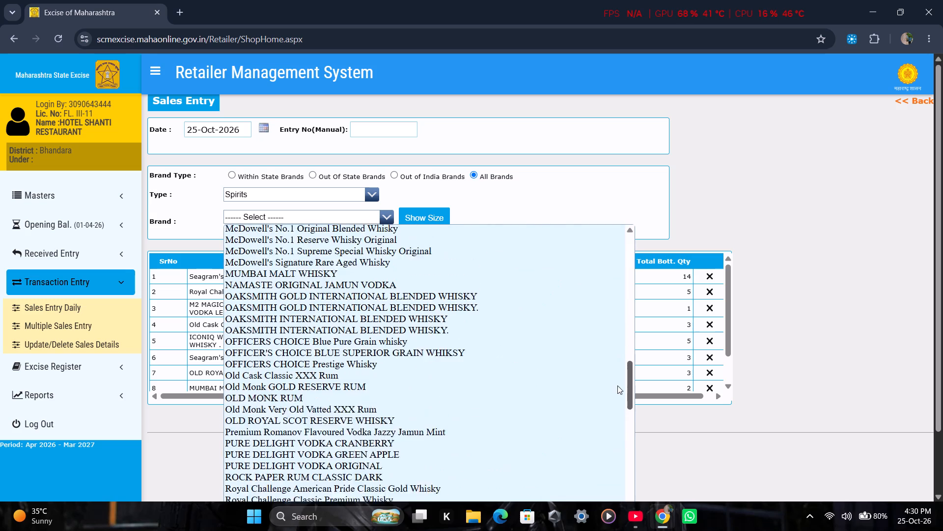
pyautogui.moveTo(617, 385); pyautogui.dragTo(619, 302)
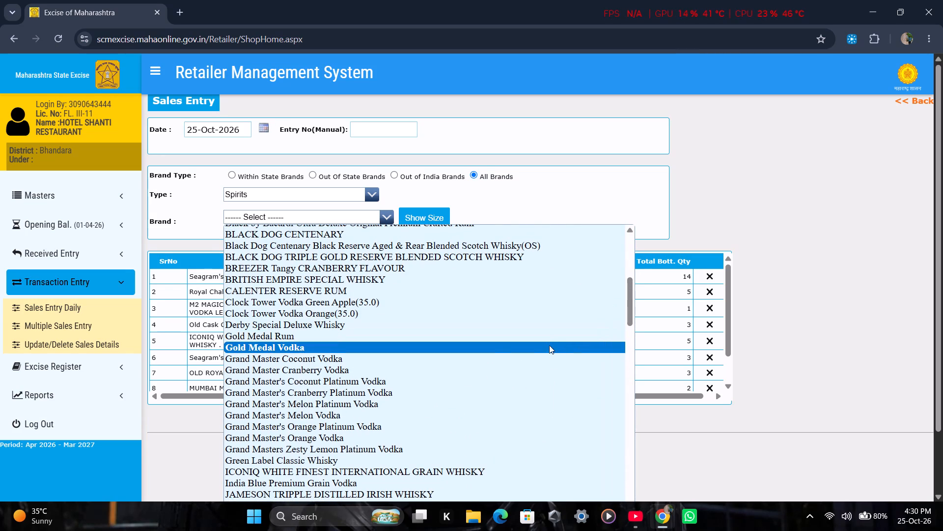
pyautogui.moveTo(549, 345); pyautogui.dragTo(548, 352)
pyautogui.click(444, 212)
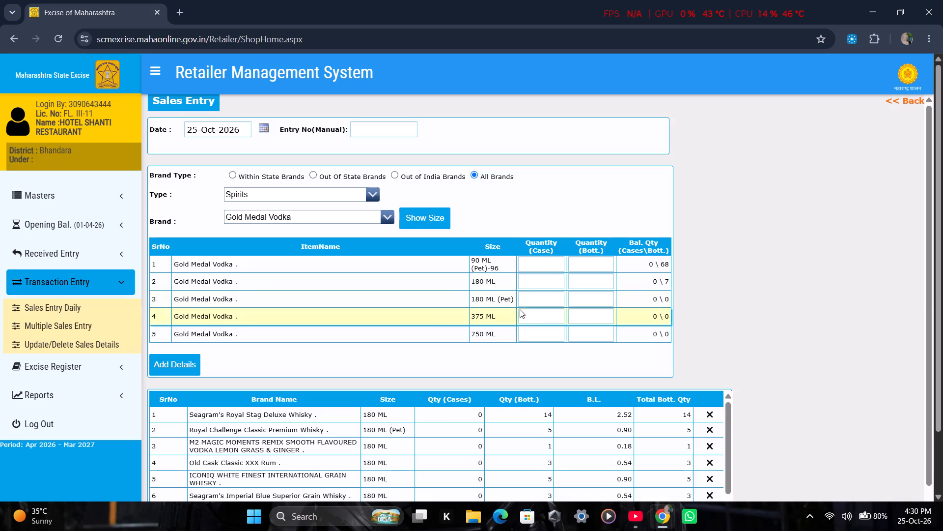
pyautogui.click(610, 289)
pyautogui.click(598, 285)
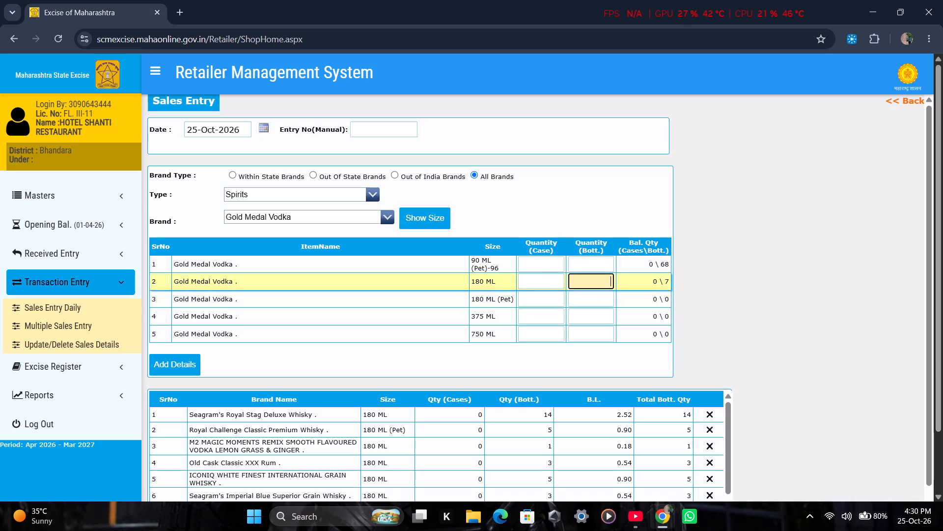
pyautogui.click(598, 283)
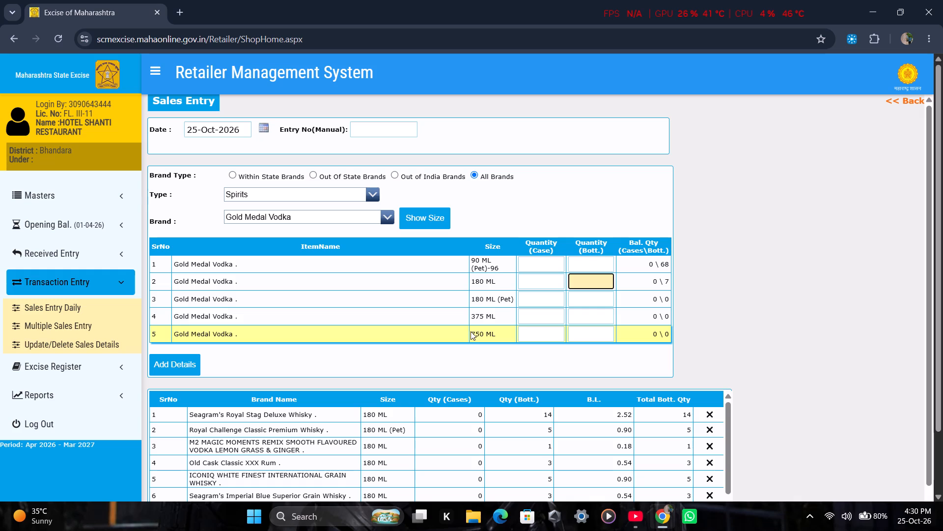
pyautogui.press('1')
pyautogui.click(191, 362)
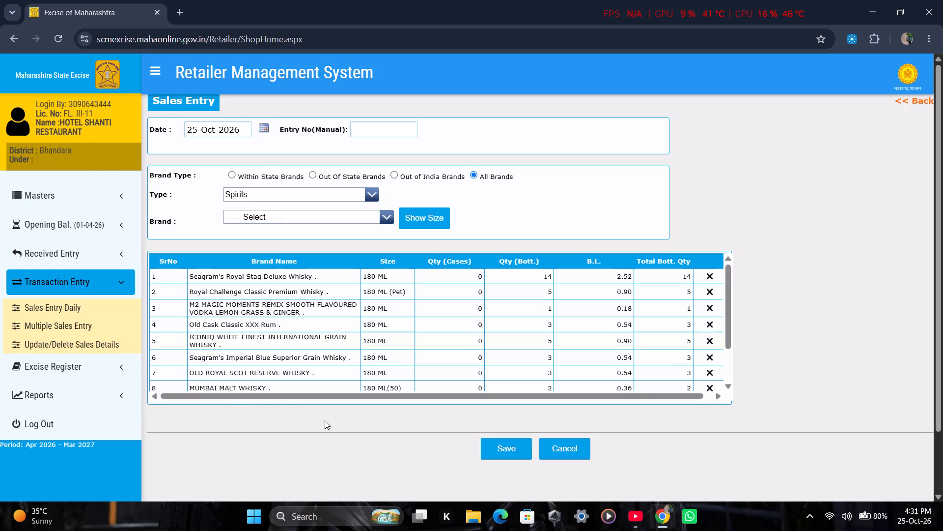
# Save the completed spirits sales entry and dismiss the confirmation.
pyautogui.click(510, 447)
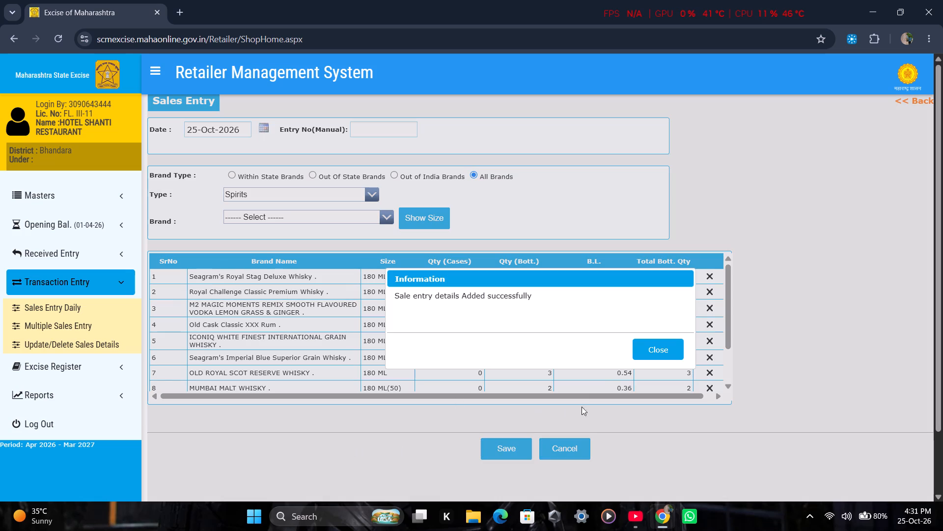
pyautogui.click(644, 354)
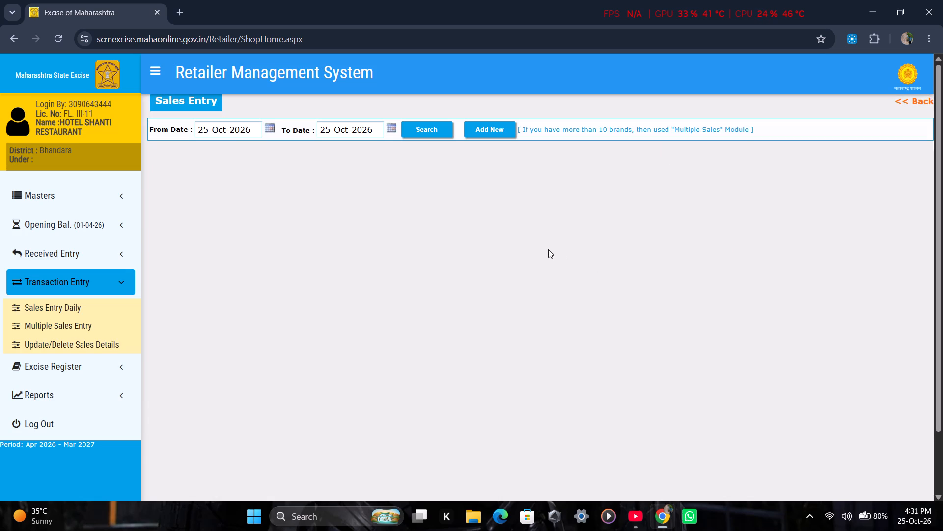
# Start a new daily sales entry and set its date to 17-Oct-2026.
pyautogui.click(497, 124)
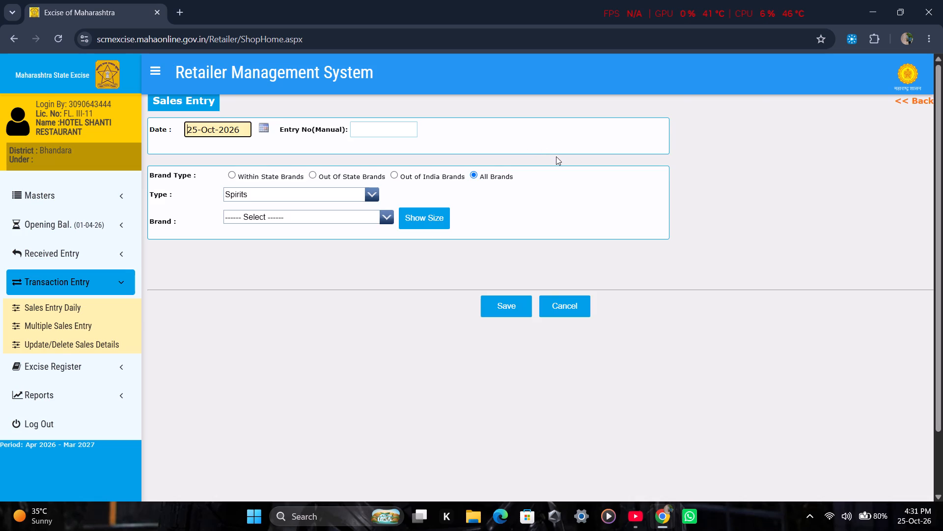
pyautogui.click(261, 122)
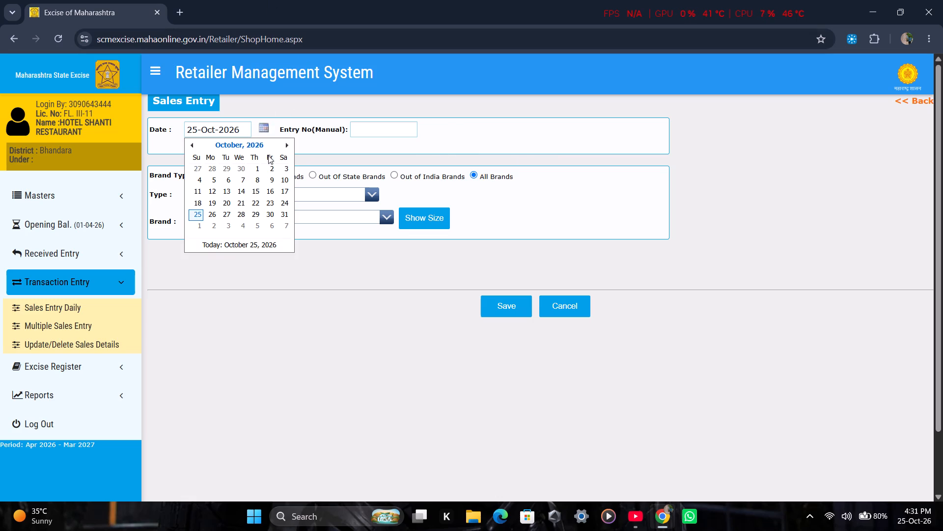
pyautogui.click(288, 192)
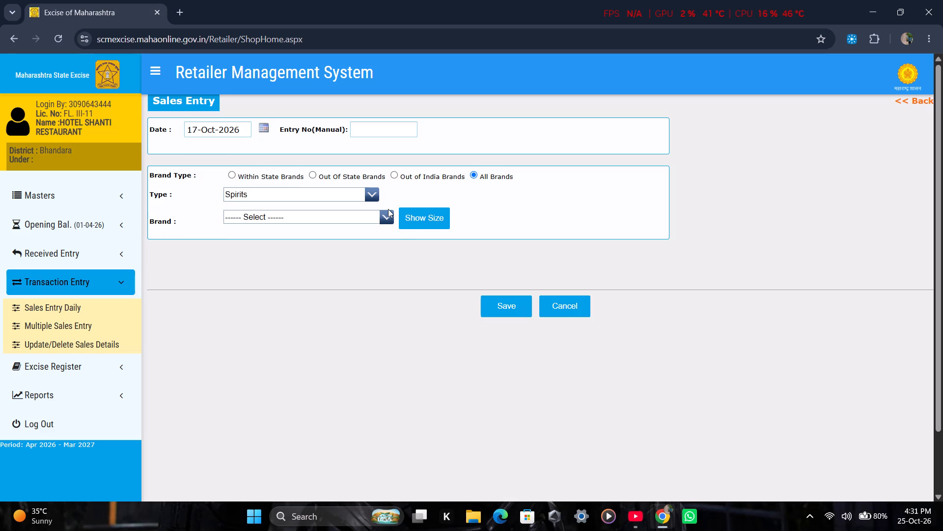
# Add 5 bottles of 180 ML Seagram's Royal Stag Deluxe Whisky to the spirits sales entry.
pyautogui.click(388, 209)
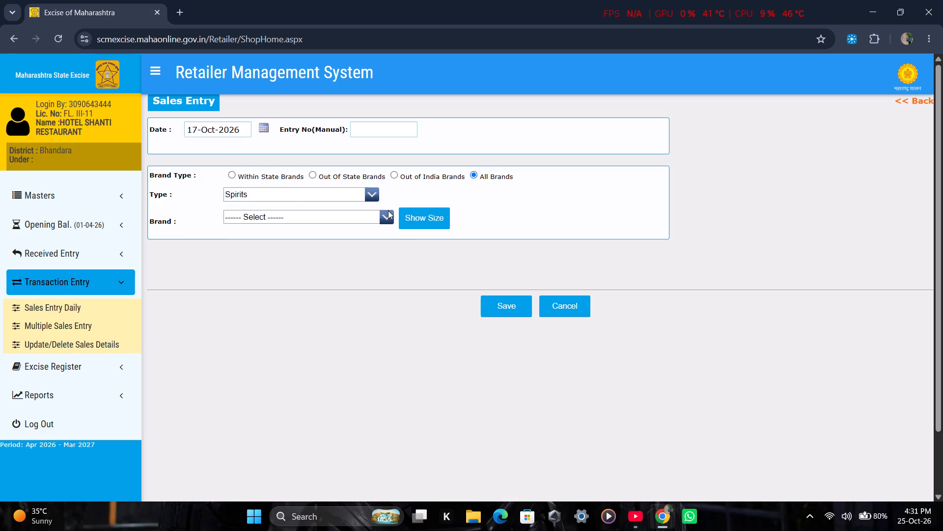
pyautogui.click(384, 218)
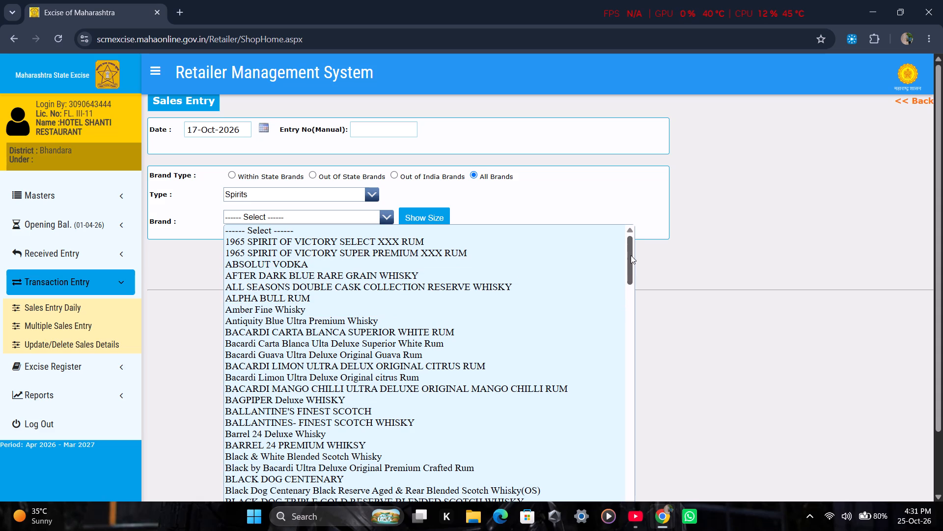
pyautogui.moveTo(632, 257); pyautogui.dragTo(635, 350)
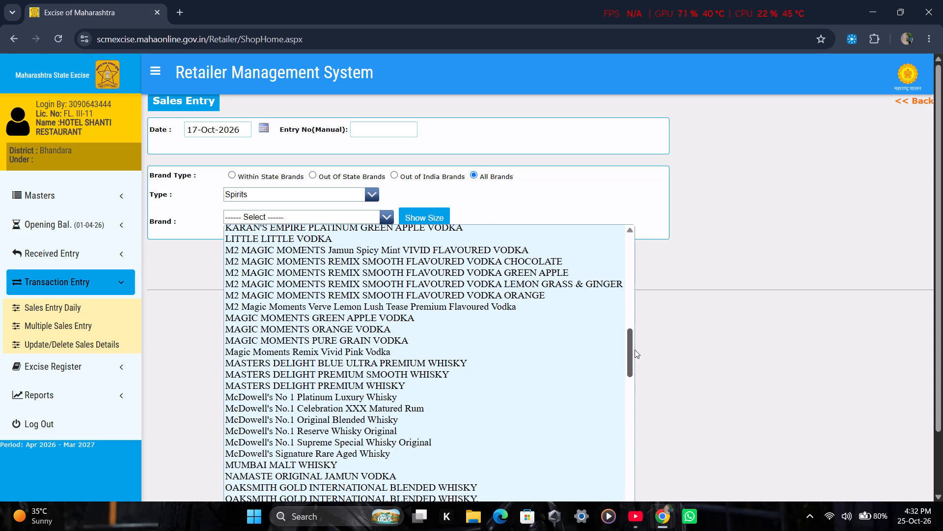
pyautogui.moveTo(635, 350); pyautogui.dragTo(635, 381)
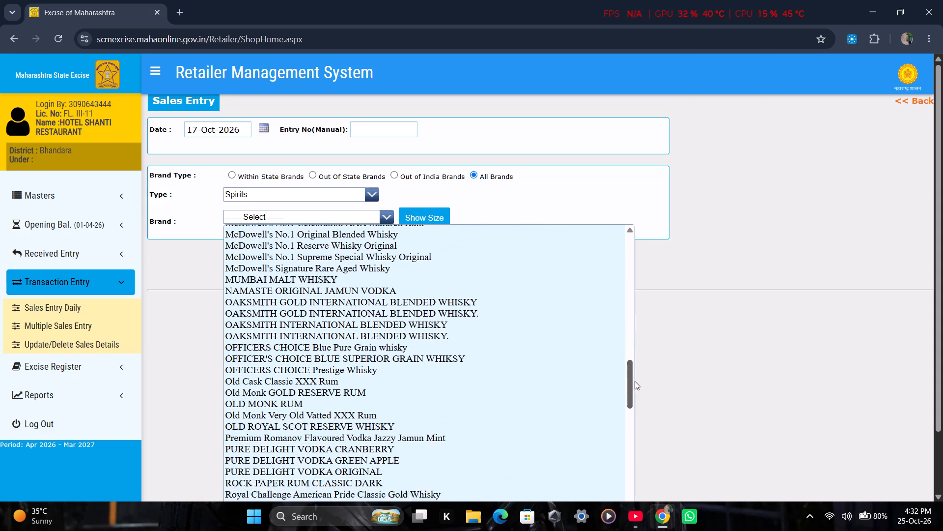
pyautogui.moveTo(635, 381); pyautogui.dragTo(635, 401)
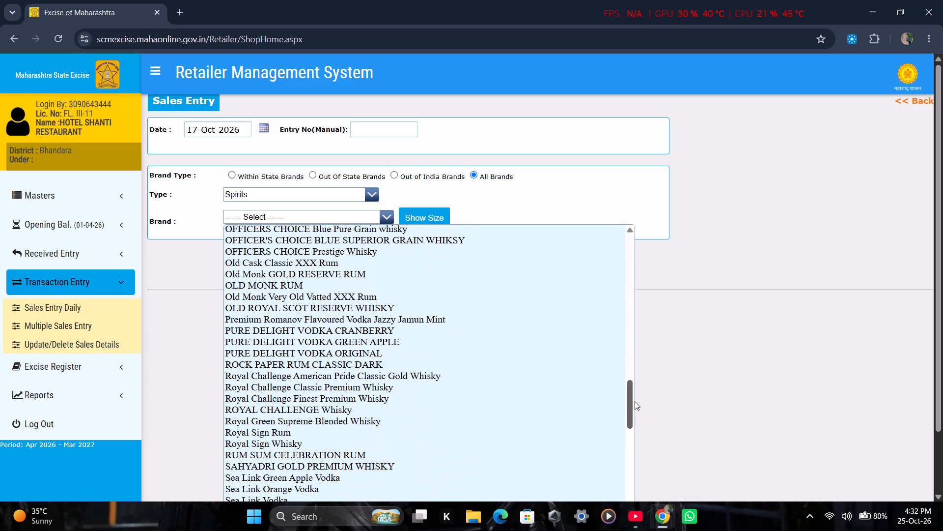
pyautogui.moveTo(635, 401); pyautogui.dragTo(635, 408)
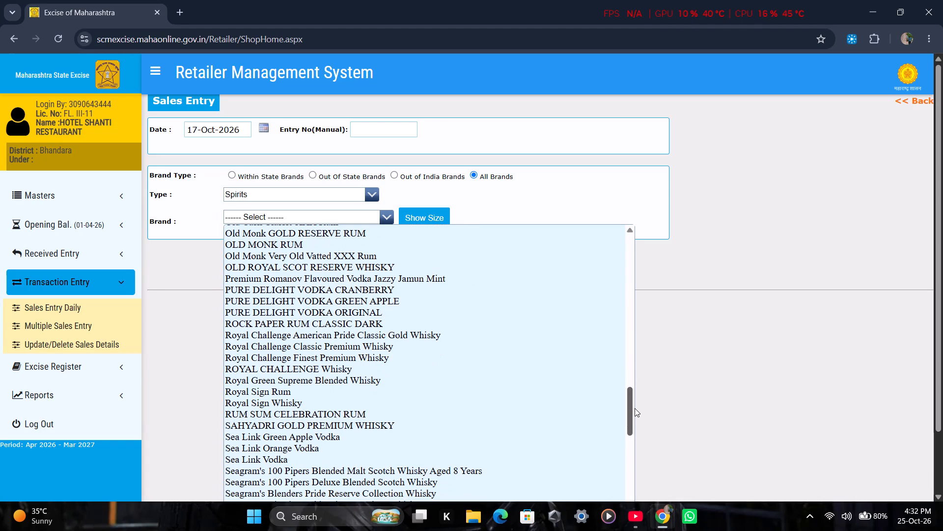
pyautogui.moveTo(635, 408); pyautogui.dragTo(633, 408)
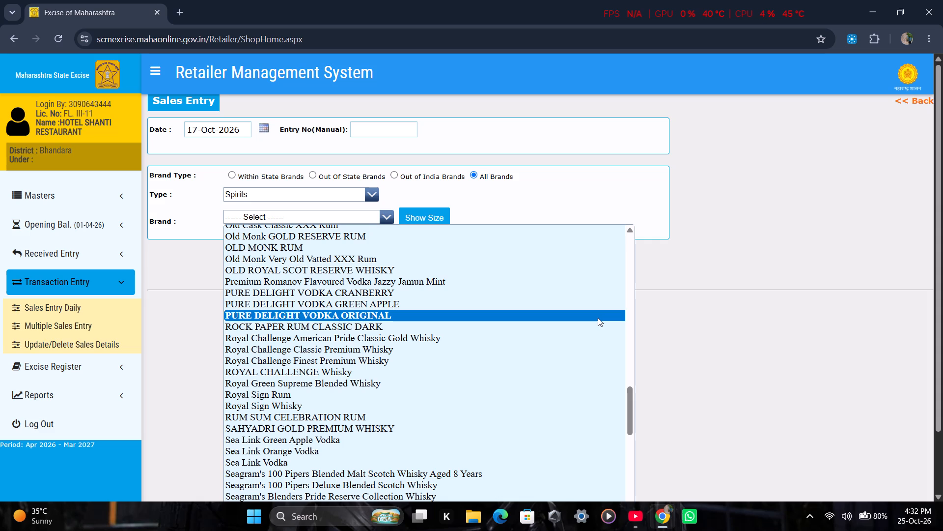
pyautogui.scroll(-4, 298, 434)
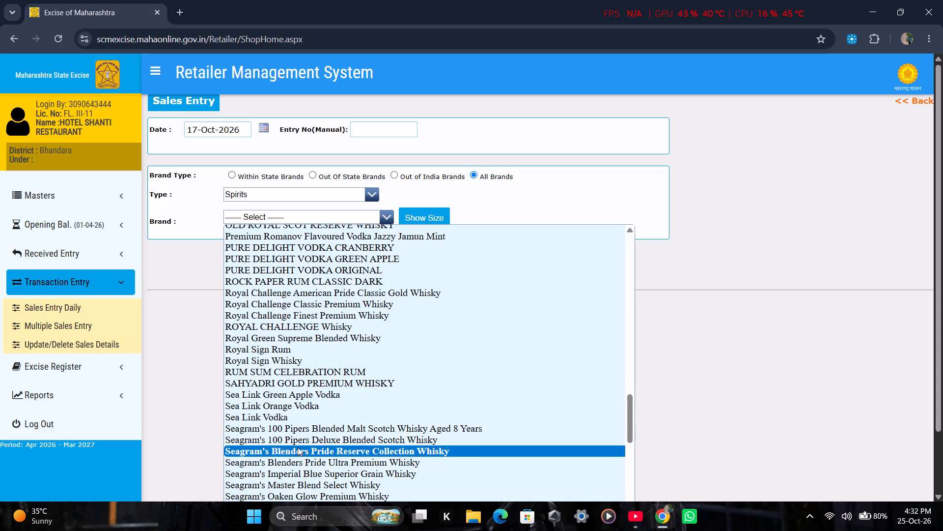
pyautogui.scroll(-3, 302, 463)
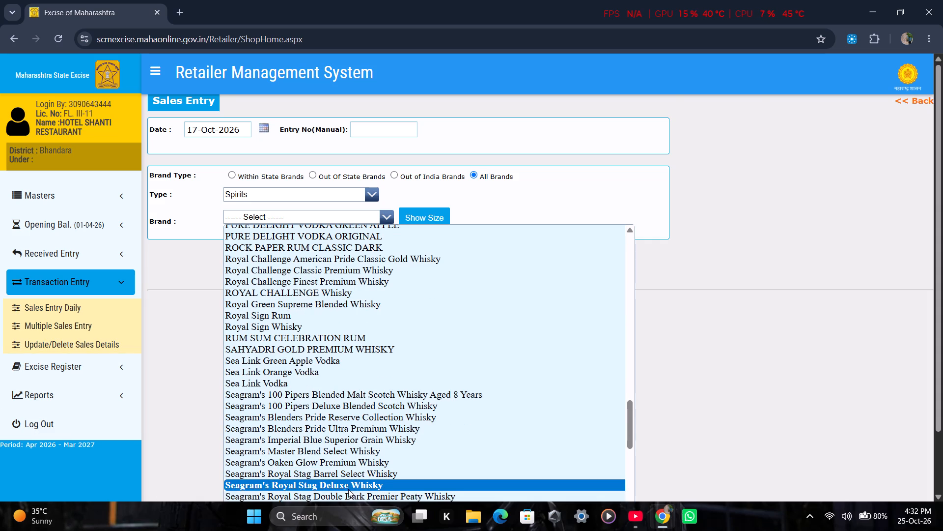
pyautogui.click(349, 489)
pyautogui.click(433, 210)
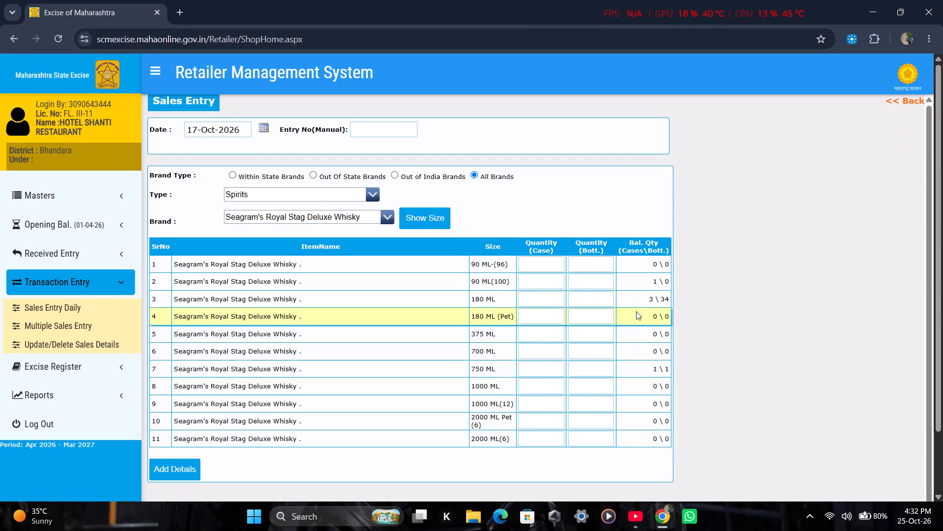
pyautogui.click(598, 304)
pyautogui.press('5')
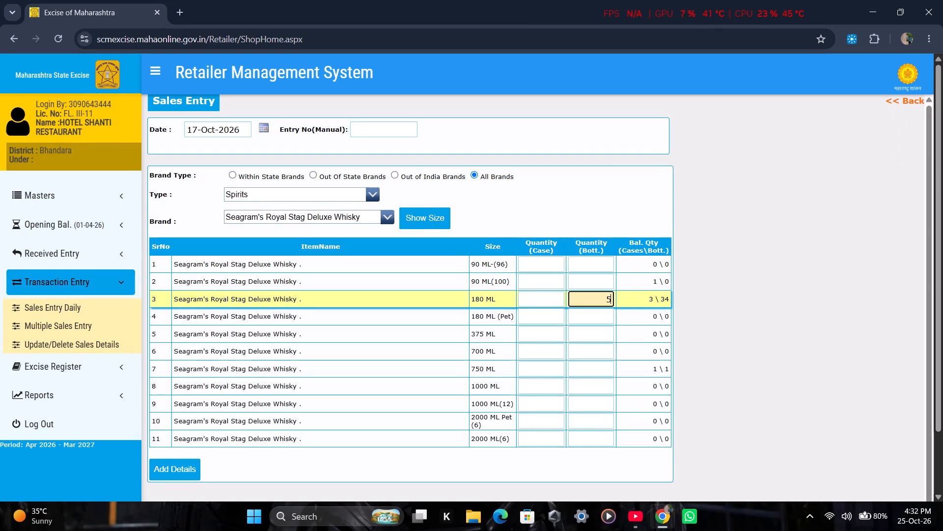
pyautogui.click(173, 462)
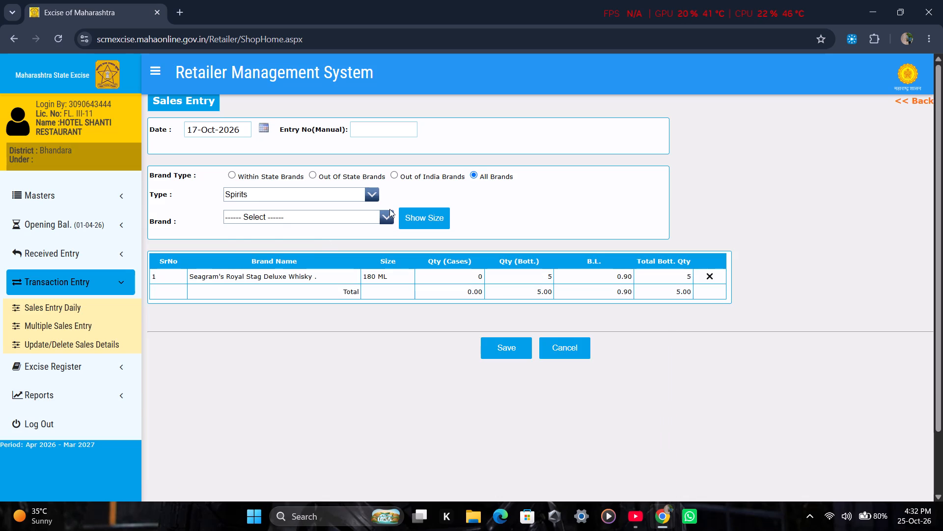
# Add 2 bottles of 180 ML (Pet) McDowell's No.1 Reserve Whisky Original to the spirits sales entry.
pyautogui.click(386, 217)
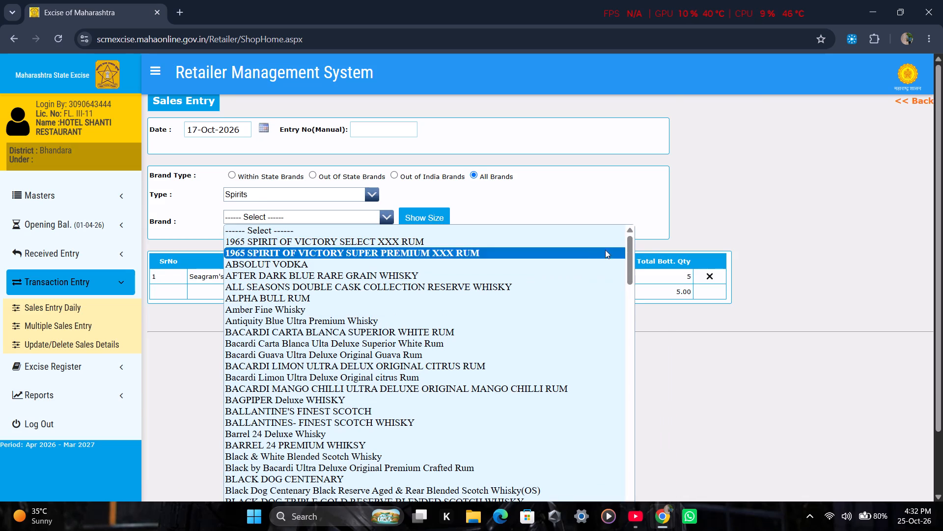
pyautogui.moveTo(633, 259); pyautogui.dragTo(653, 366)
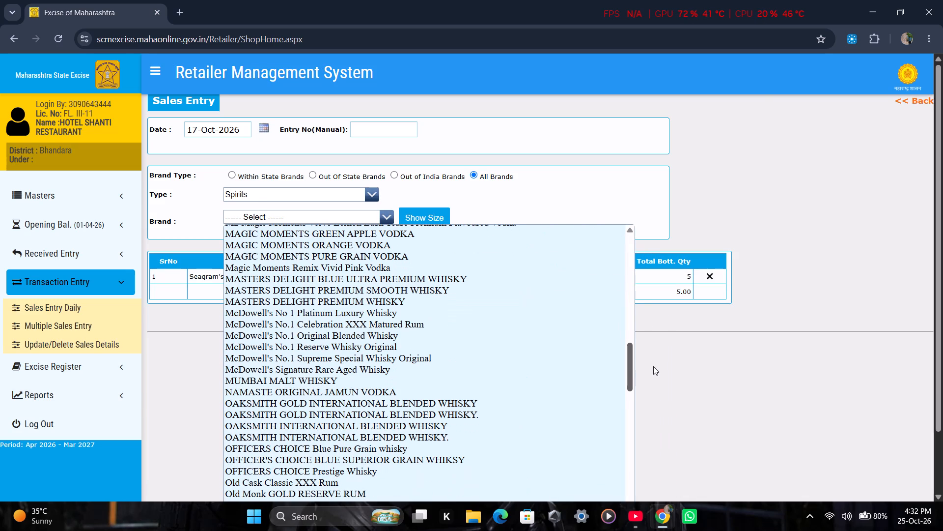
pyautogui.moveTo(653, 366); pyautogui.dragTo(653, 365)
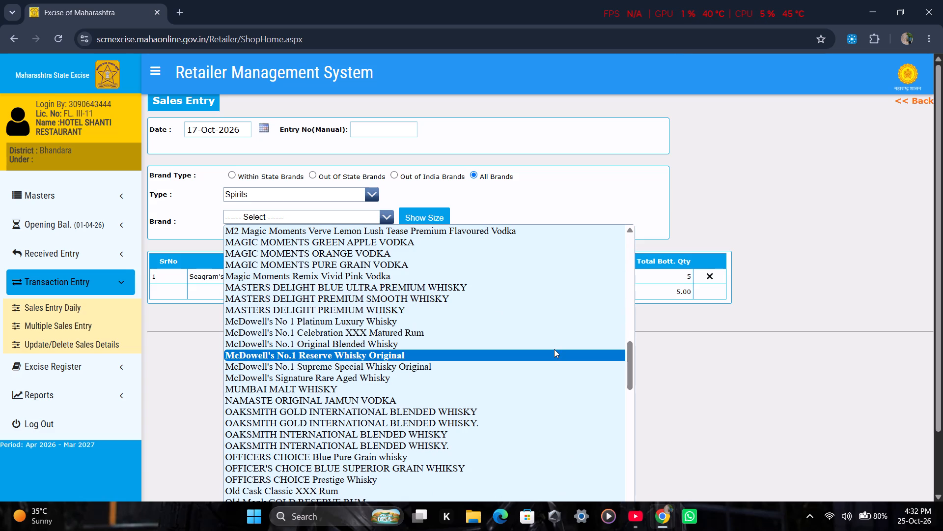
pyautogui.click(554, 349)
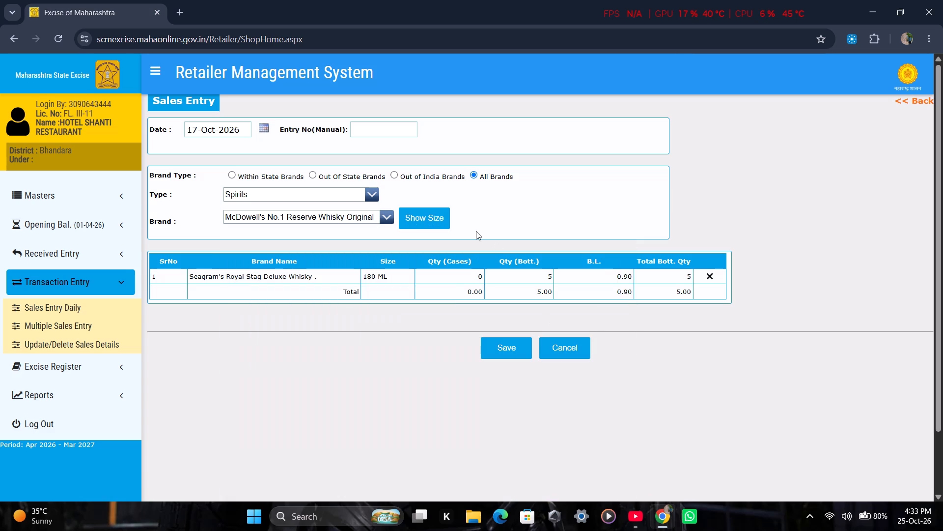
pyautogui.click(417, 221)
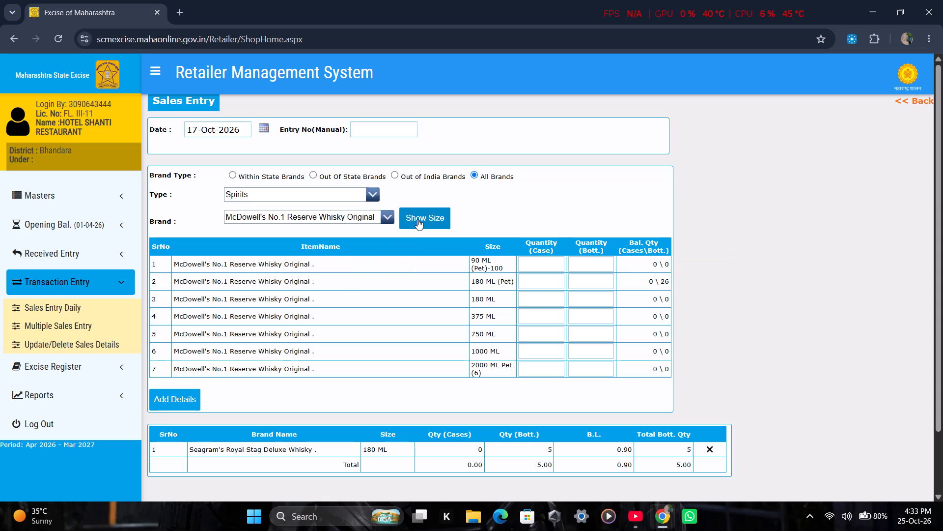
pyautogui.click(610, 289)
pyautogui.press('2')
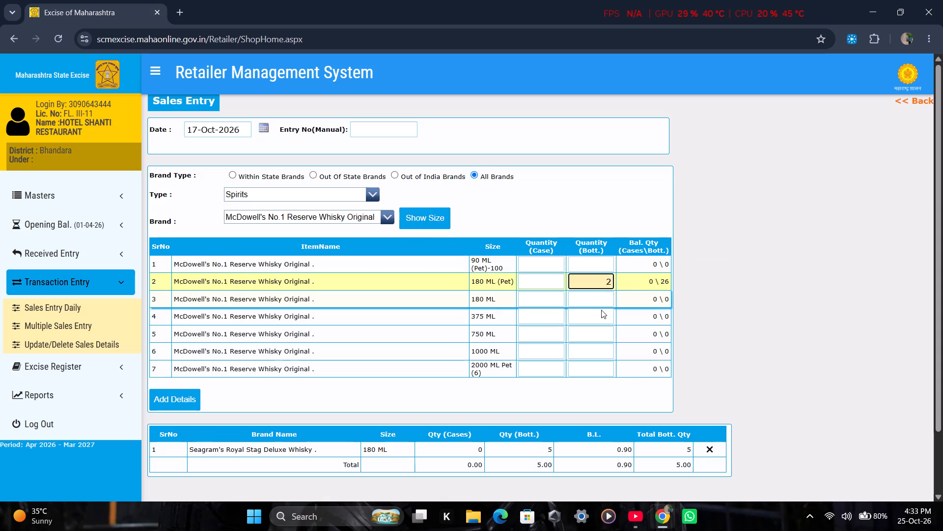
pyautogui.click(192, 400)
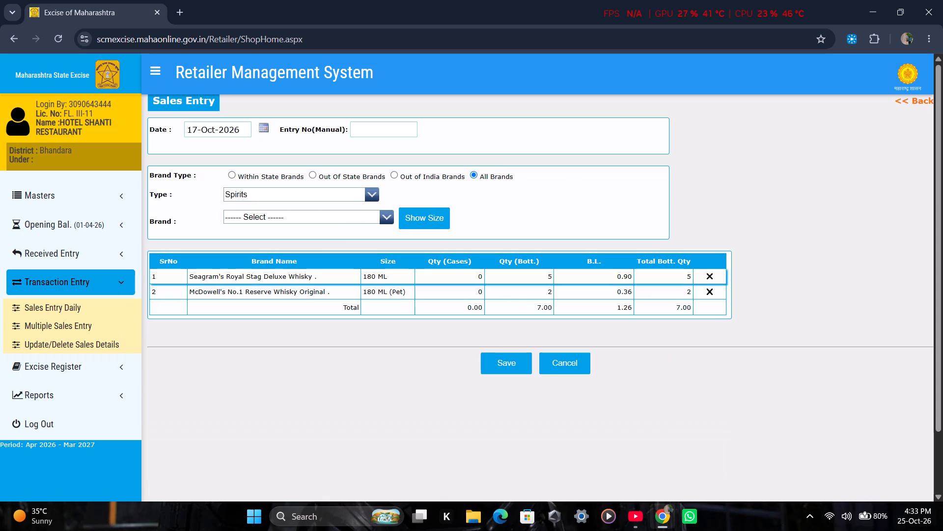
# Add 5 bottles of 180 ML SAHYADRI GOLD PREMIUM WHISKY to the spirits sales entry.
pyautogui.click(390, 212)
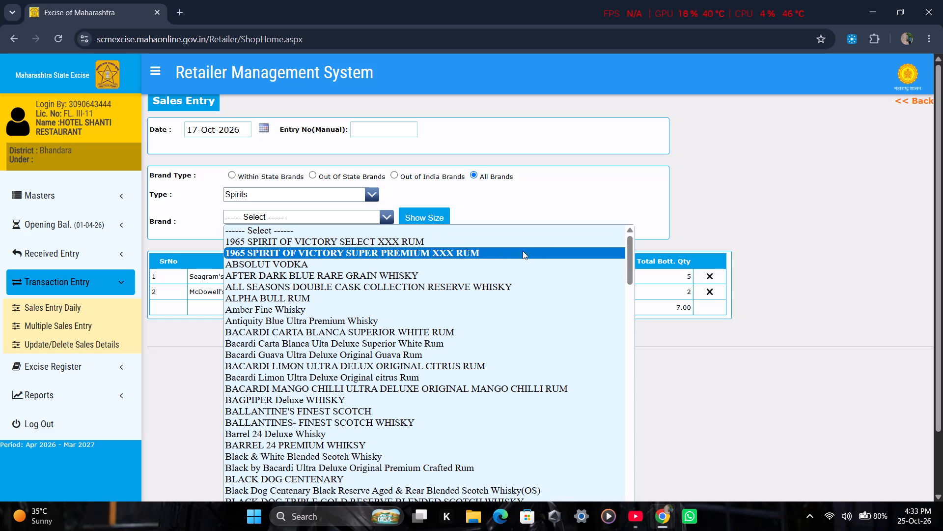
pyautogui.moveTo(627, 262); pyautogui.dragTo(658, 387)
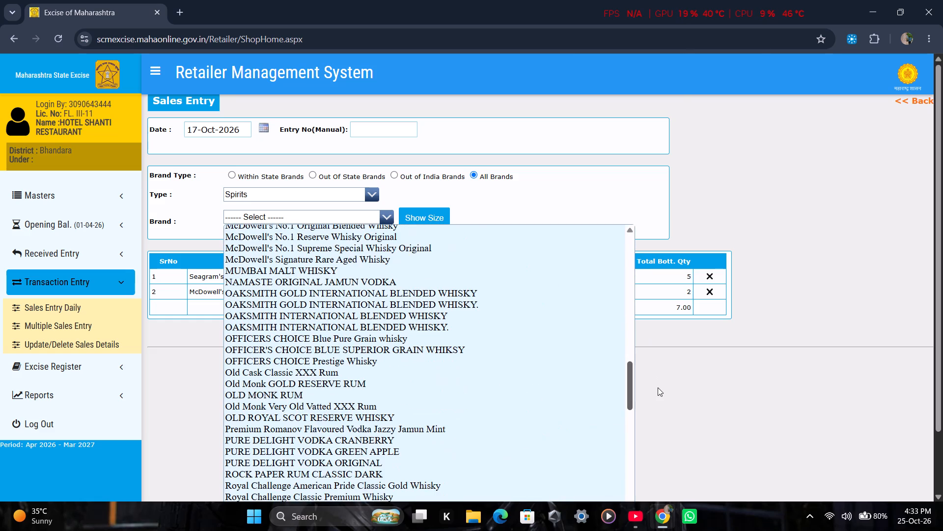
pyautogui.moveTo(658, 387); pyautogui.dragTo(684, 429)
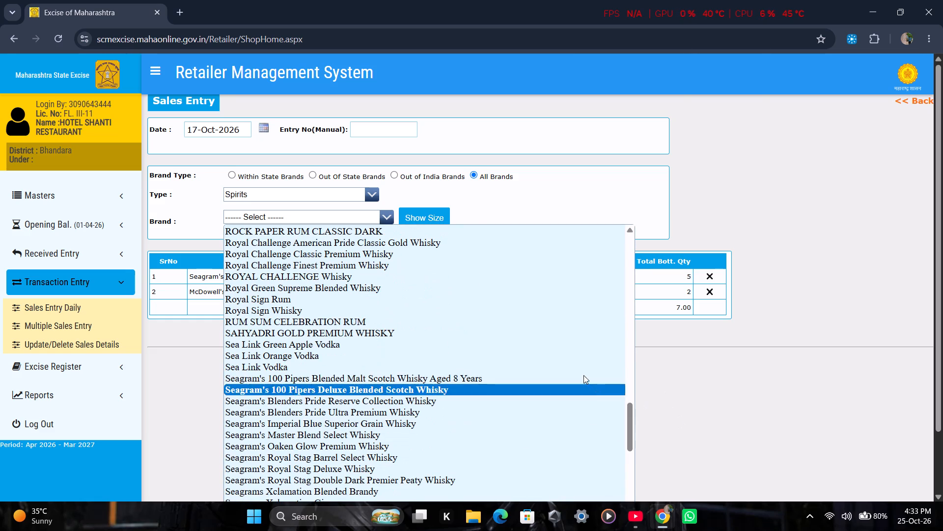
pyautogui.click(575, 331)
pyautogui.click(441, 219)
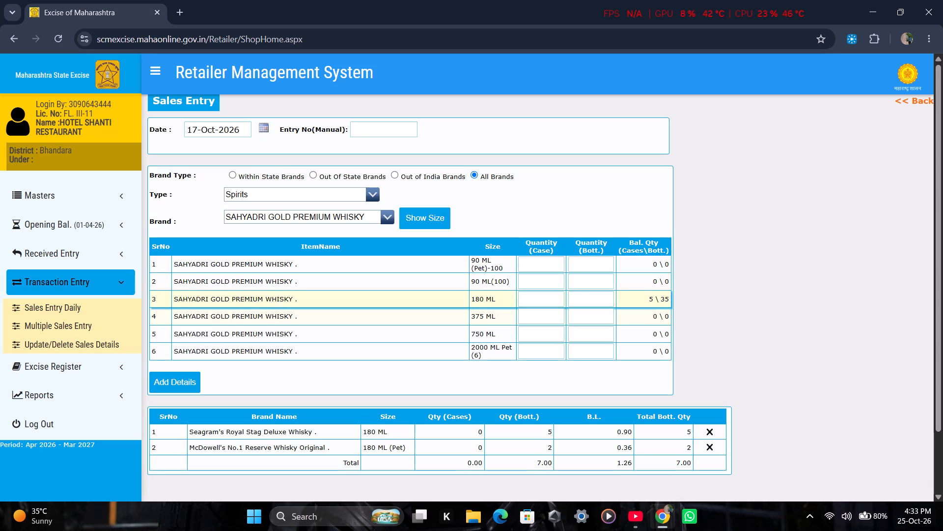
pyautogui.click(599, 293)
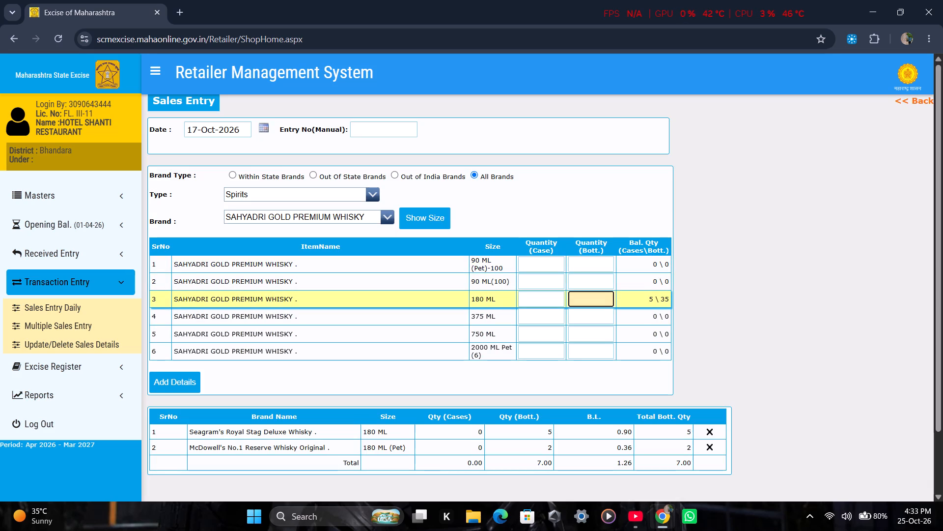
pyautogui.press('5')
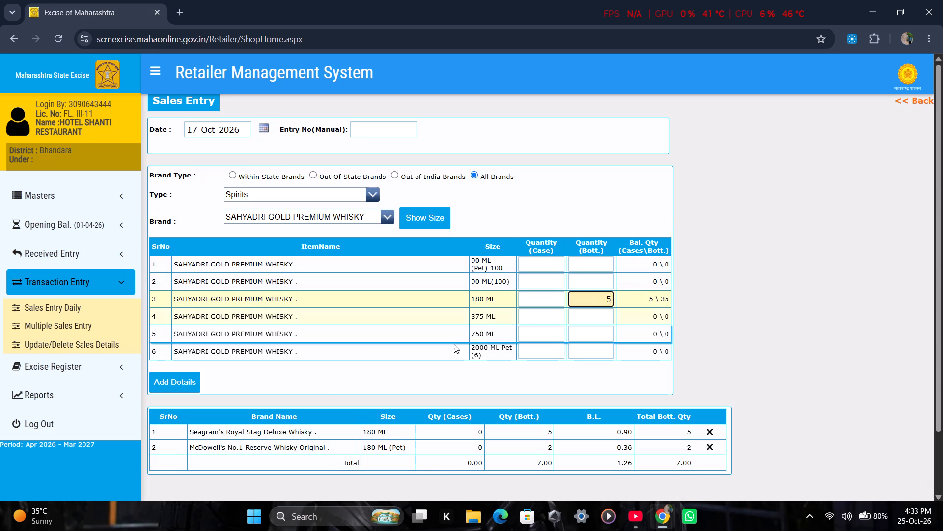
pyautogui.click(176, 384)
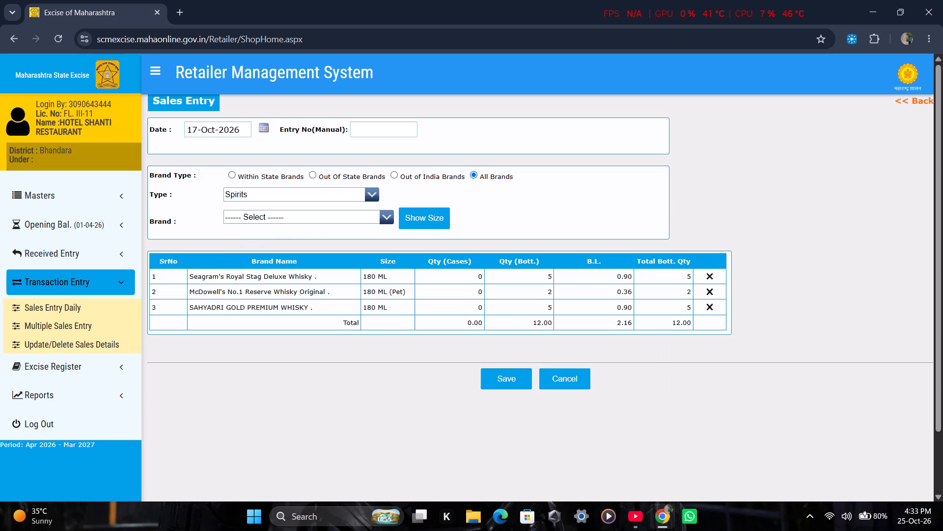
# Add 5 bottles of 180 ML Tiger's Barrel to the spirits sales entry.
pyautogui.click(379, 212)
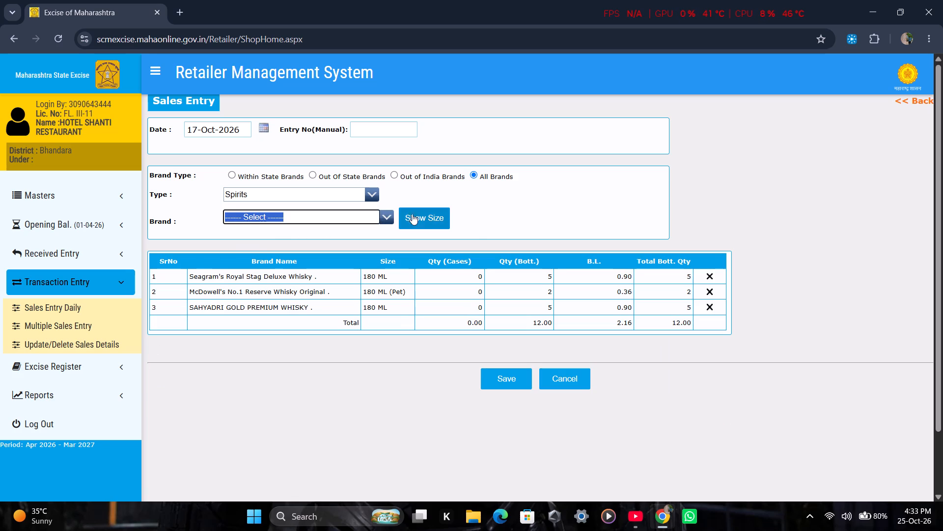
pyautogui.click(387, 212)
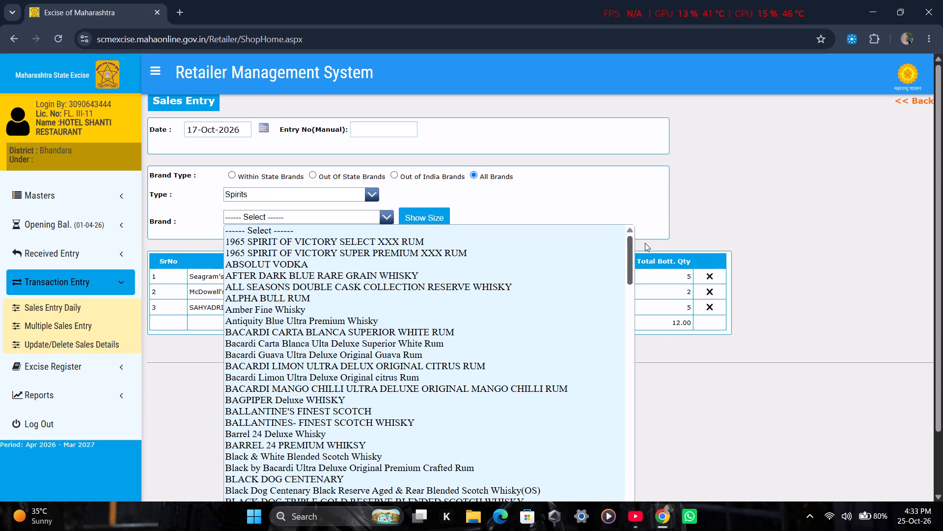
pyautogui.moveTo(634, 255); pyautogui.dragTo(677, 406)
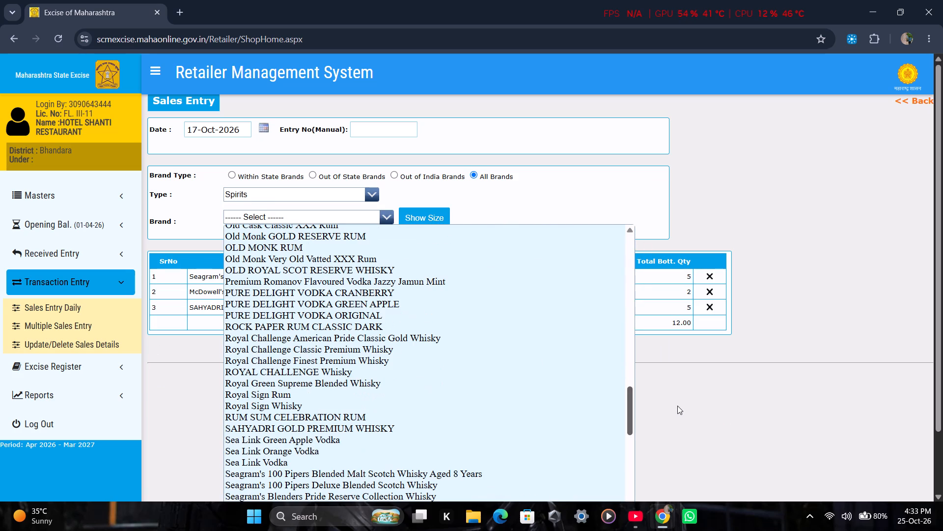
pyautogui.moveTo(677, 406); pyautogui.dragTo(683, 479)
pyautogui.click(559, 428)
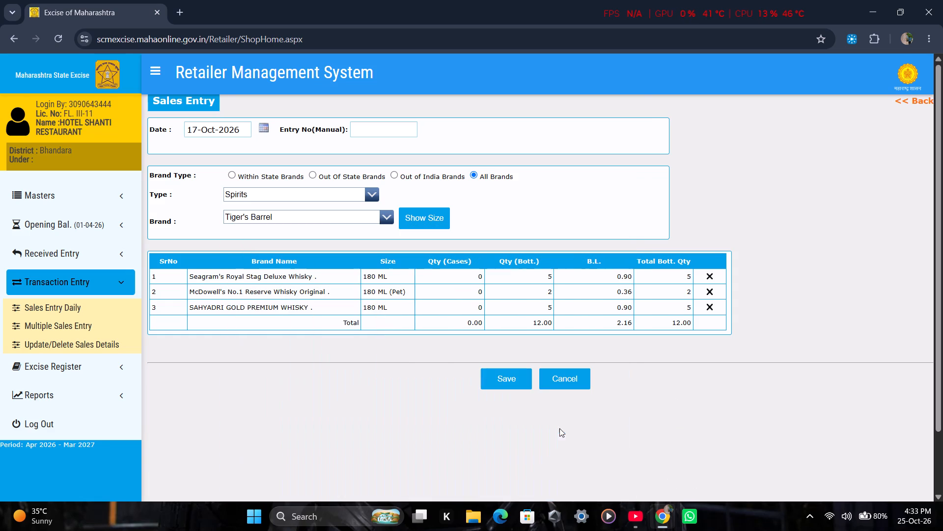
pyautogui.click(428, 212)
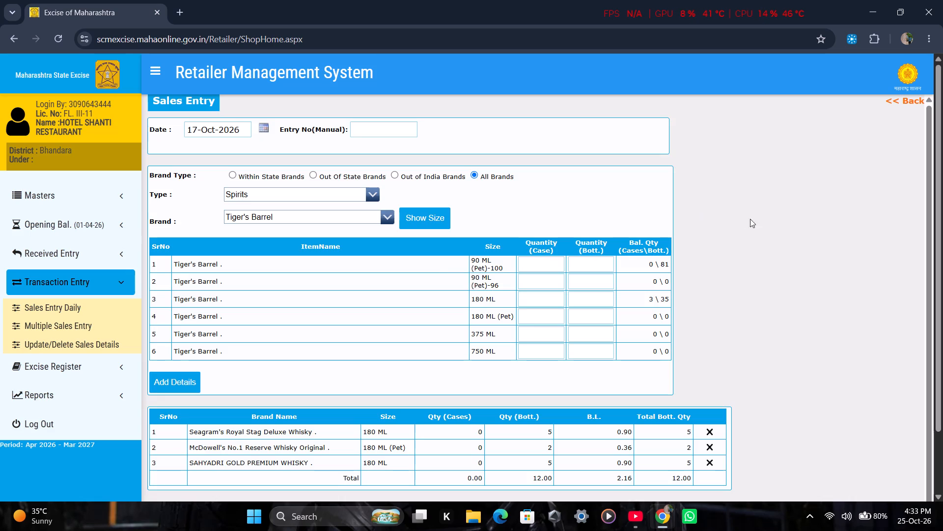
pyautogui.moveTo(643, 332); pyautogui.dragTo(559, 329)
pyautogui.moveTo(595, 301); pyautogui.dragTo(589, 304)
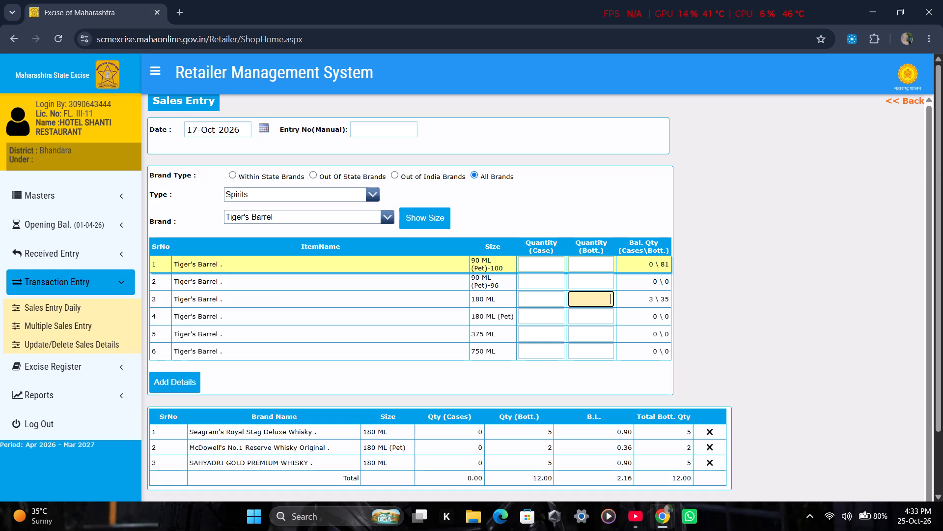
pyautogui.press('5')
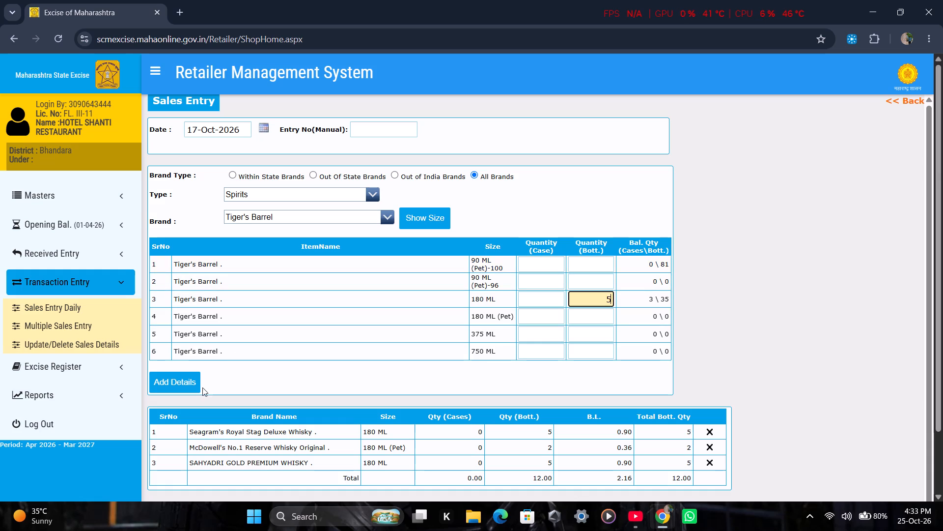
pyautogui.click(195, 383)
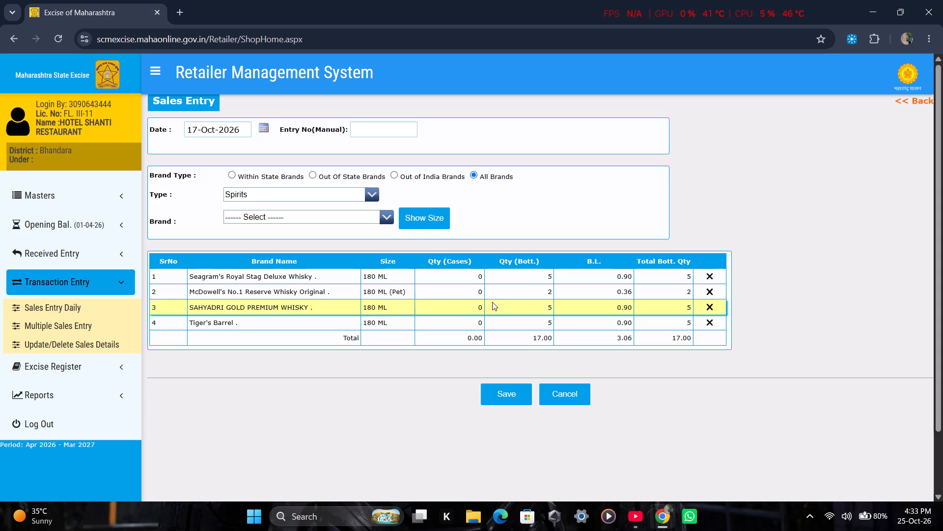
# Save the completed spirits sales entry for 17-Oct-2026.
pyautogui.click(514, 399)
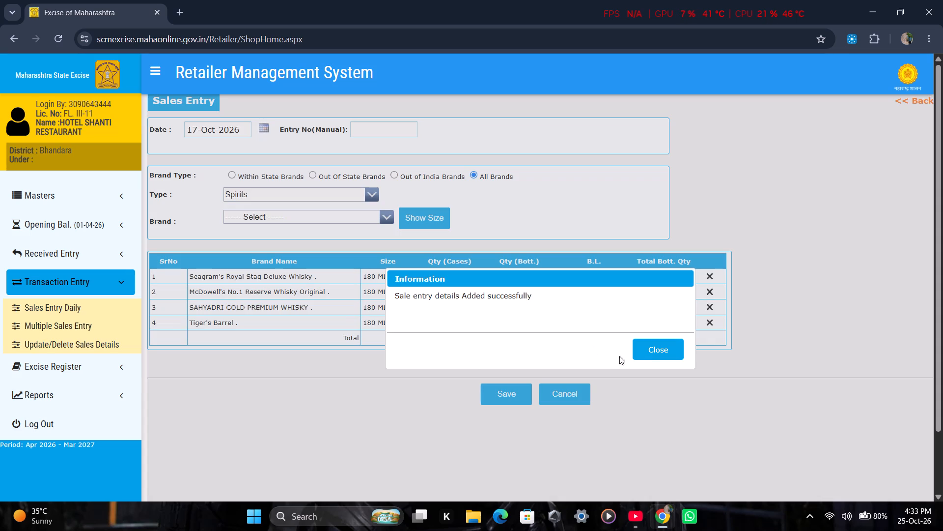
# Close the save confirmation and start a new daily sales entry dated 18-Oct-2026.
pyautogui.click(642, 346)
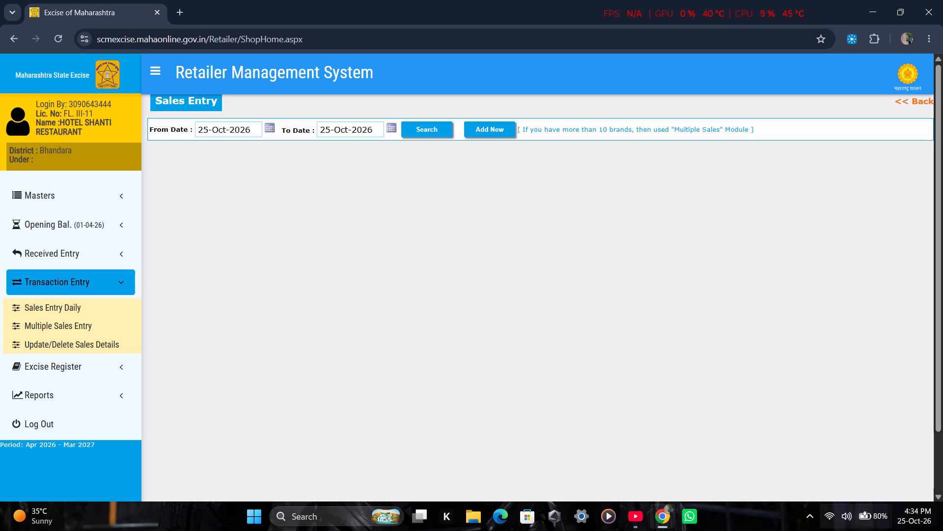
pyautogui.moveTo(450, 418); pyautogui.dragTo(737, 521)
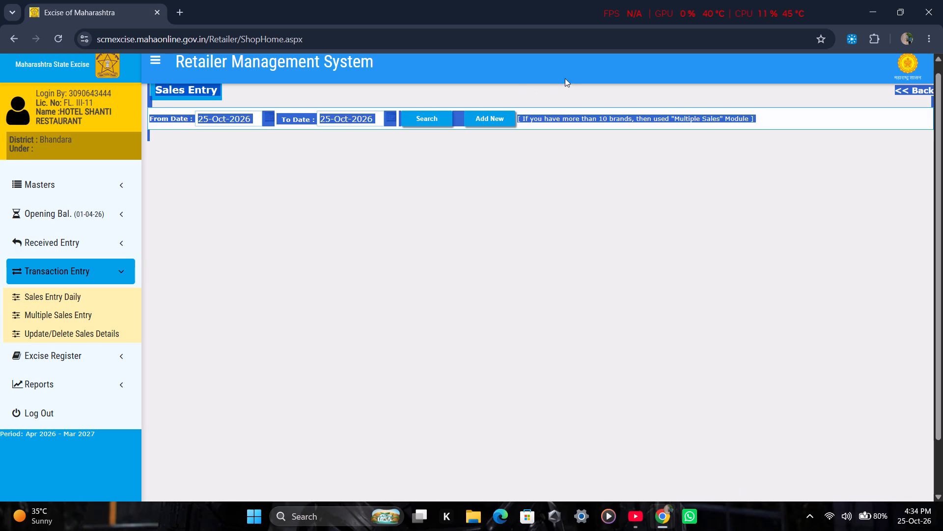
pyautogui.click(481, 258)
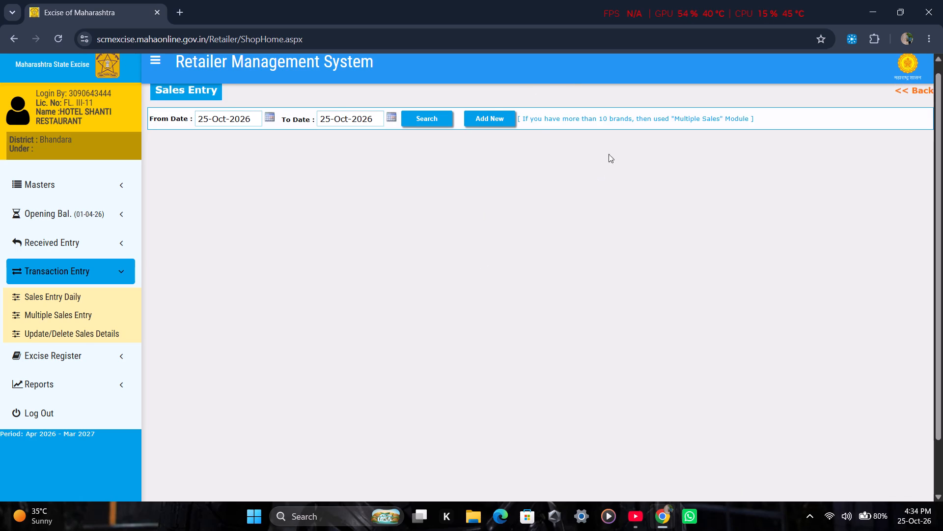
pyautogui.click(476, 116)
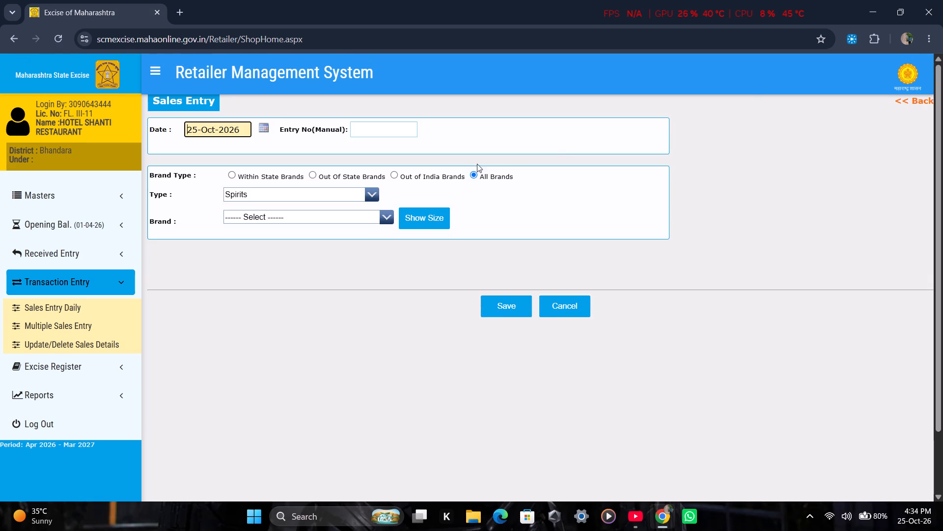
pyautogui.click(266, 125)
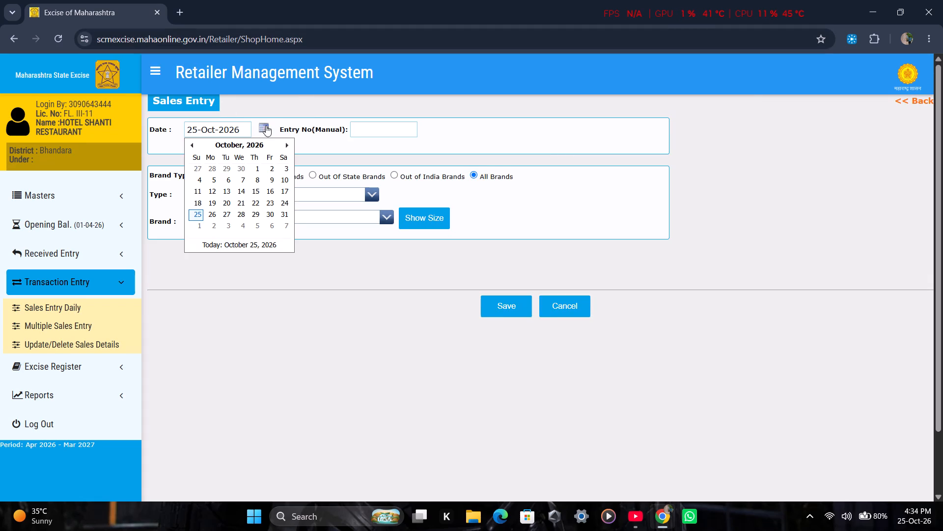
pyautogui.click(195, 202)
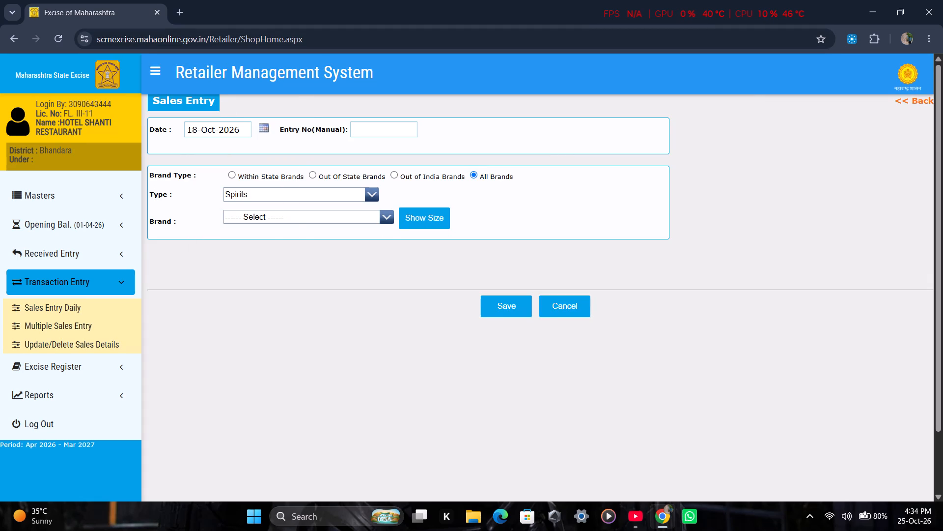
# Add 2 bottles of 180 ML (Pet) Royal Challenge Classic Premium Whisky to the spirits sales entry.
pyautogui.click(384, 219)
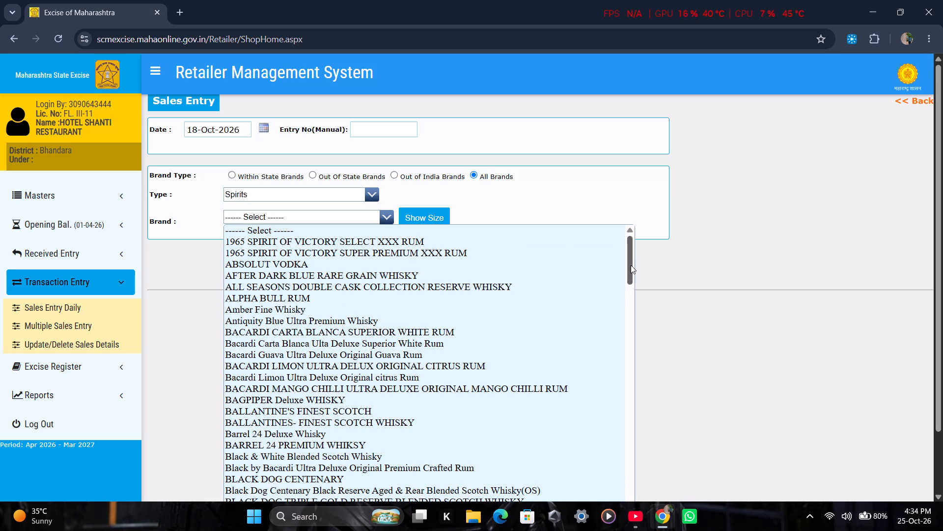
pyautogui.moveTo(630, 266); pyautogui.dragTo(645, 369)
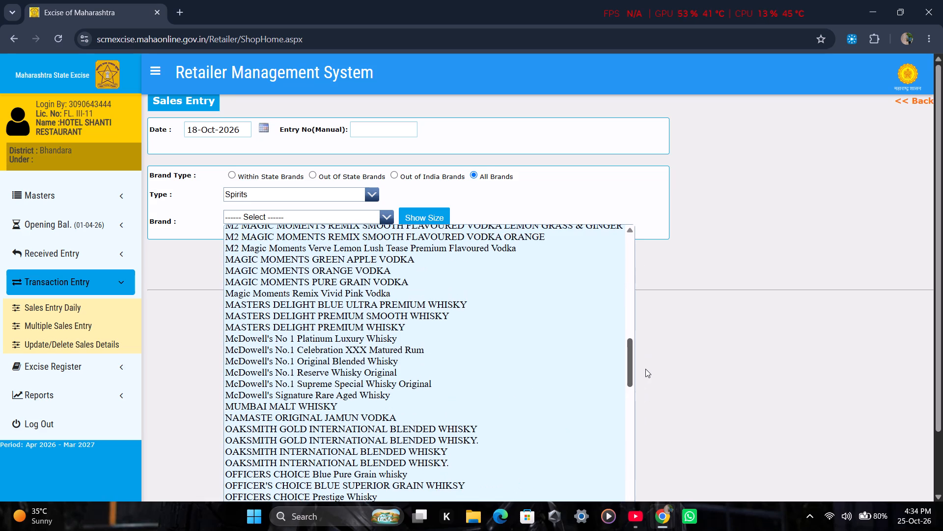
pyautogui.moveTo(645, 369); pyautogui.dragTo(660, 324)
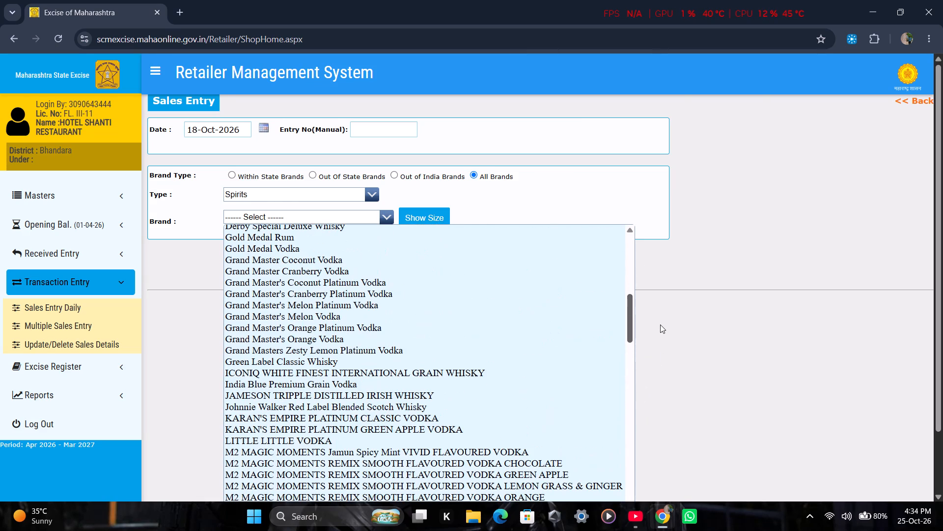
pyautogui.moveTo(660, 324); pyautogui.dragTo(662, 379)
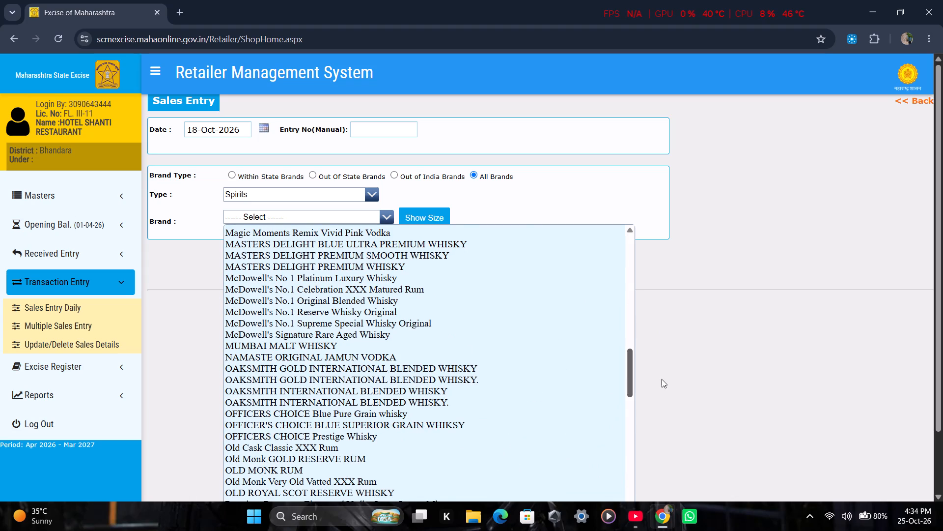
pyautogui.moveTo(662, 379); pyautogui.dragTo(661, 398)
pyautogui.scroll(-2, 547, 424)
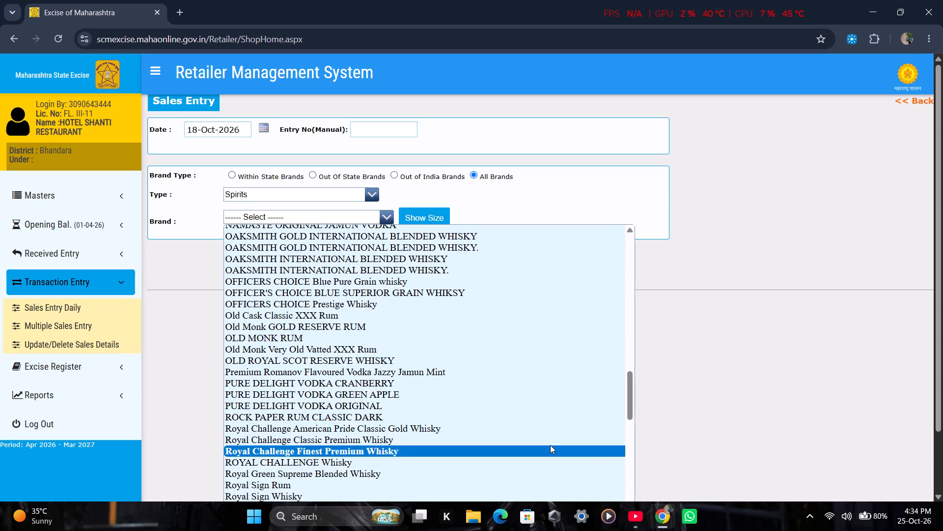
pyautogui.click(556, 441)
pyautogui.click(417, 209)
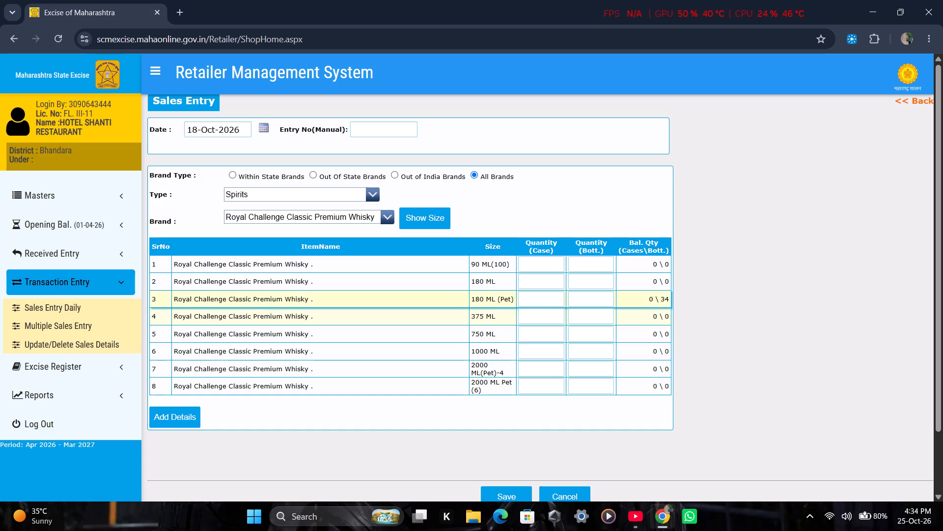
pyautogui.click(589, 297)
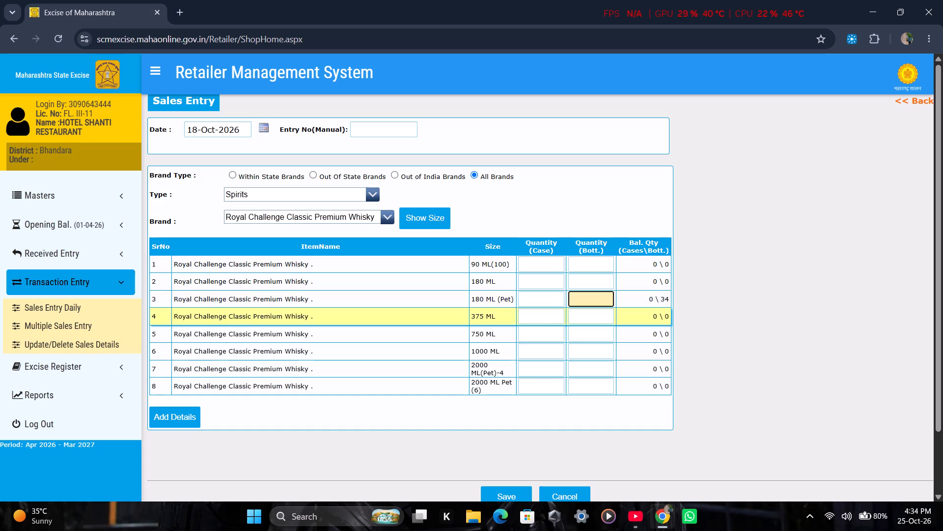
pyautogui.press('2')
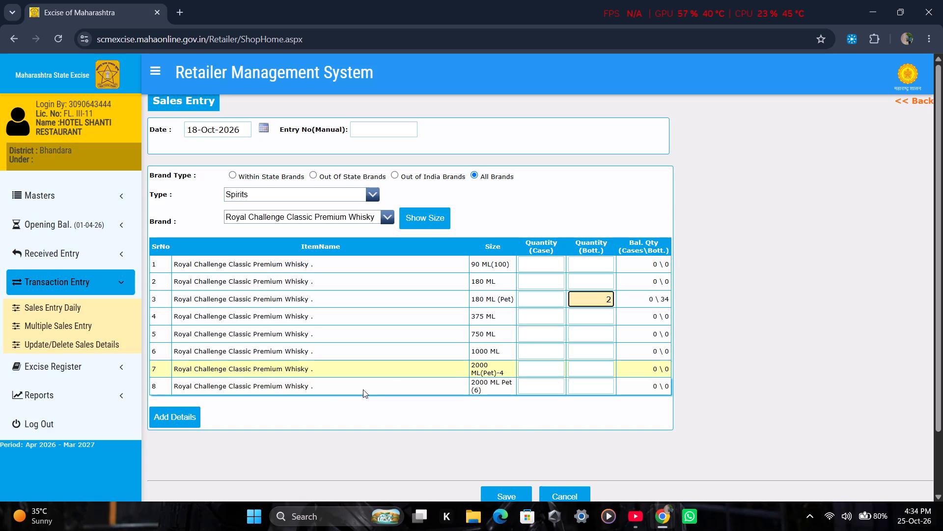
pyautogui.click(195, 412)
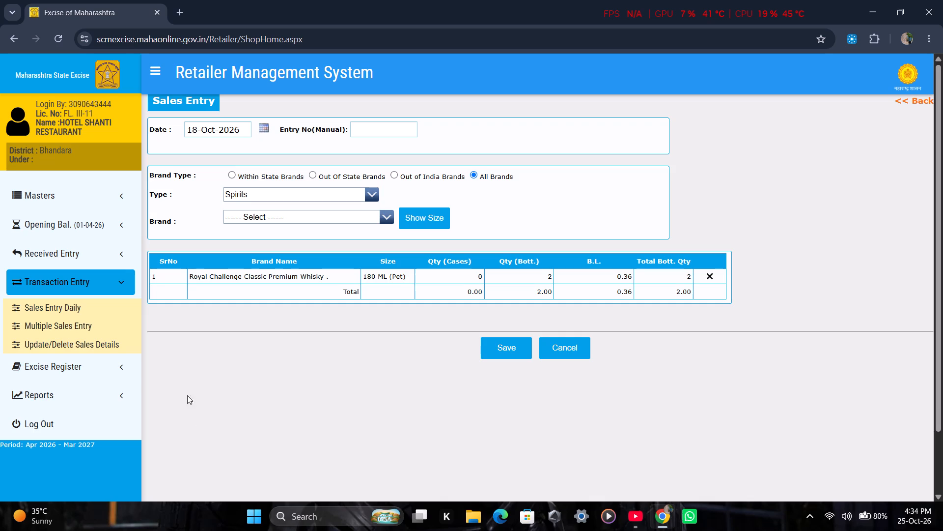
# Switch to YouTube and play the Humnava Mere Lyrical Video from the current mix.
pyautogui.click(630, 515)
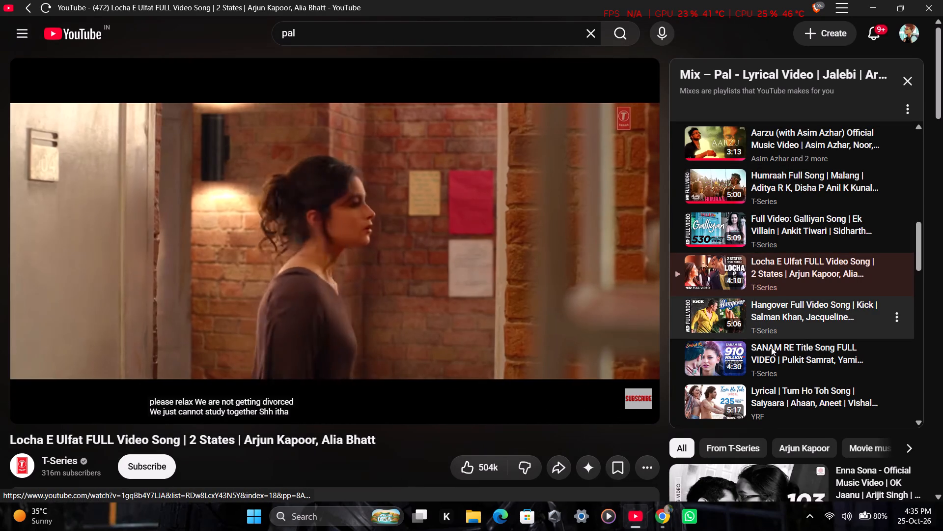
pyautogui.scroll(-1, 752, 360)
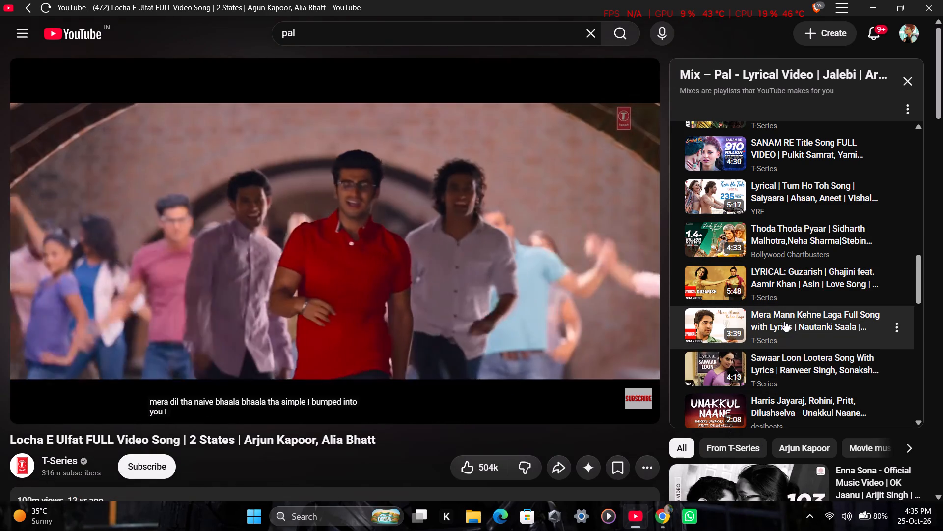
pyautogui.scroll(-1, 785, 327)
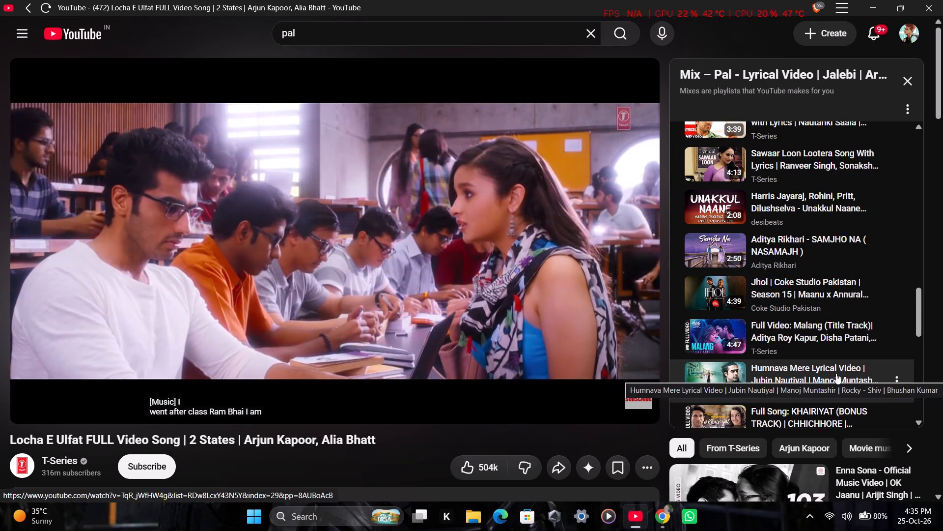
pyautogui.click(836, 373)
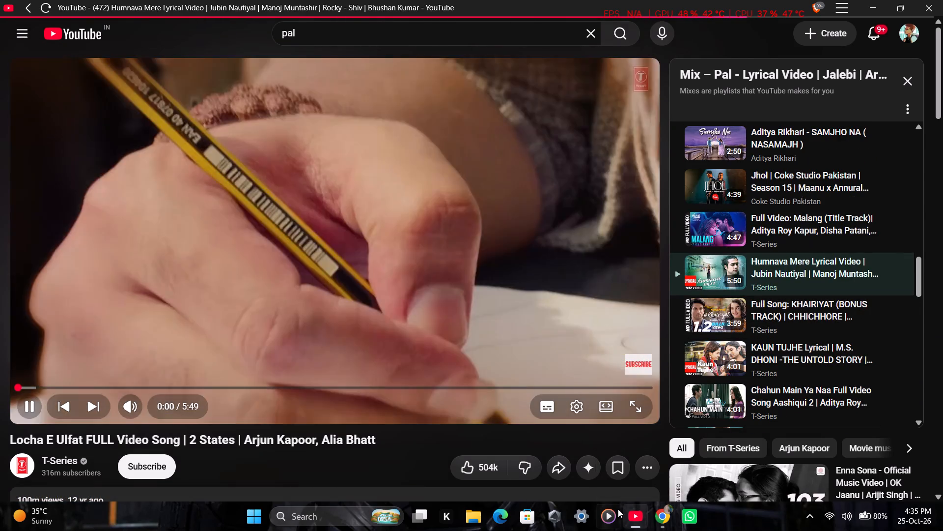
# Return to the excise site in Chrome and add 2 bottles of 180 ML (Pet) McDowell's No.1 Reserve Whisky Original to the sales entry.
pyautogui.click(663, 517)
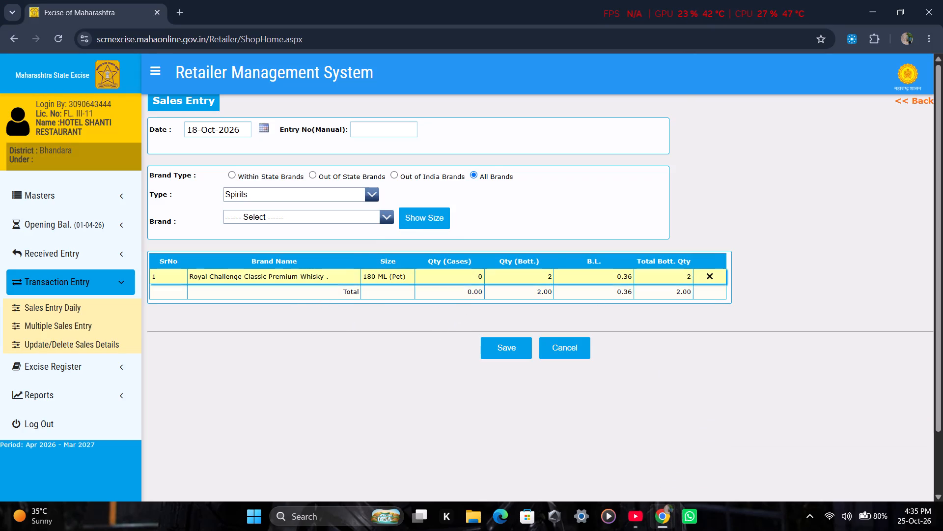
pyautogui.click(385, 212)
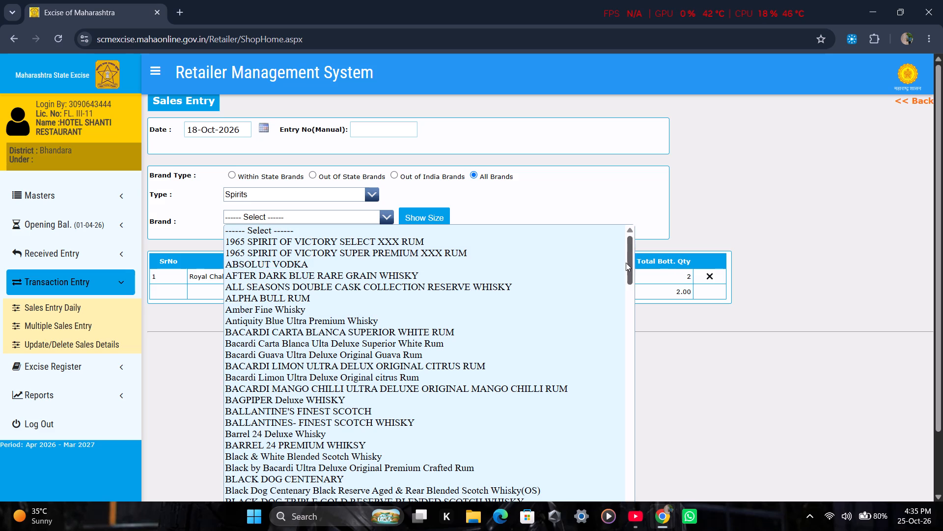
pyautogui.moveTo(626, 263); pyautogui.dragTo(634, 333)
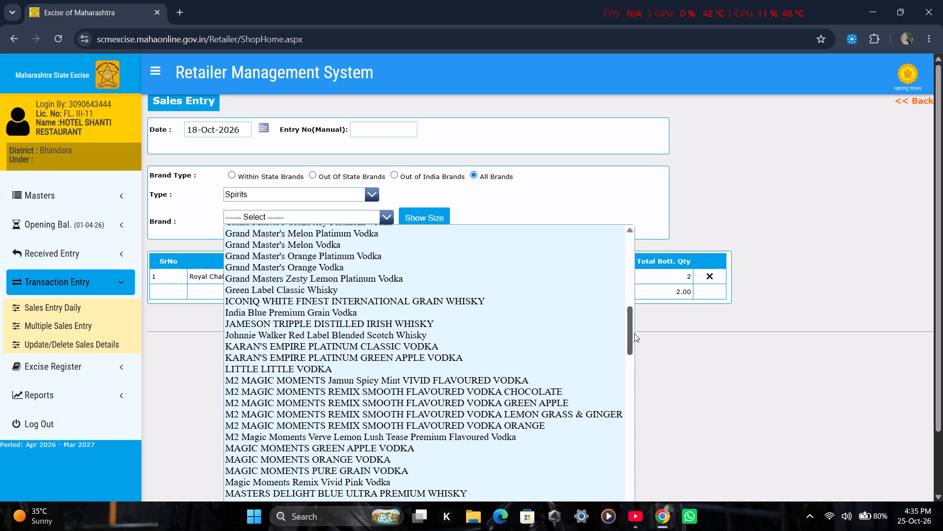
pyautogui.moveTo(634, 333); pyautogui.dragTo(640, 361)
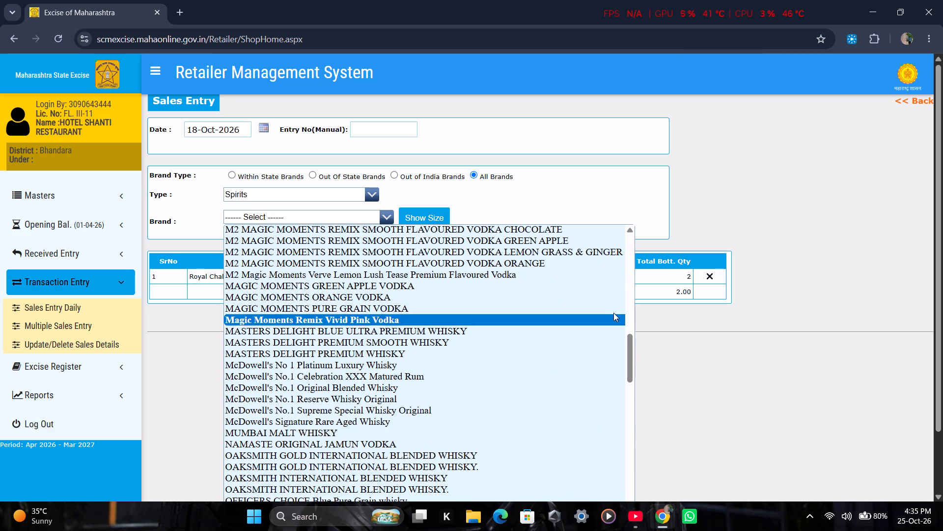
pyautogui.click(616, 374)
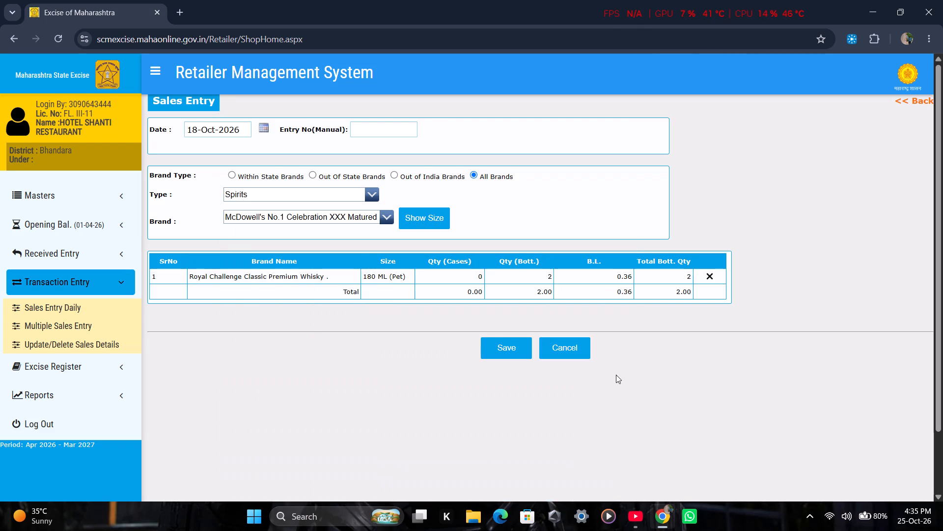
pyautogui.click(388, 215)
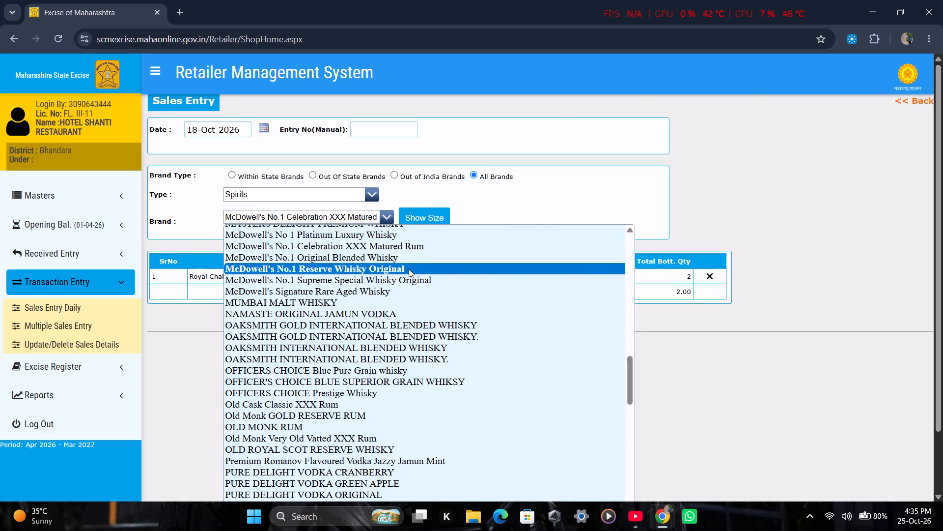
pyautogui.click(409, 269)
pyautogui.click(441, 219)
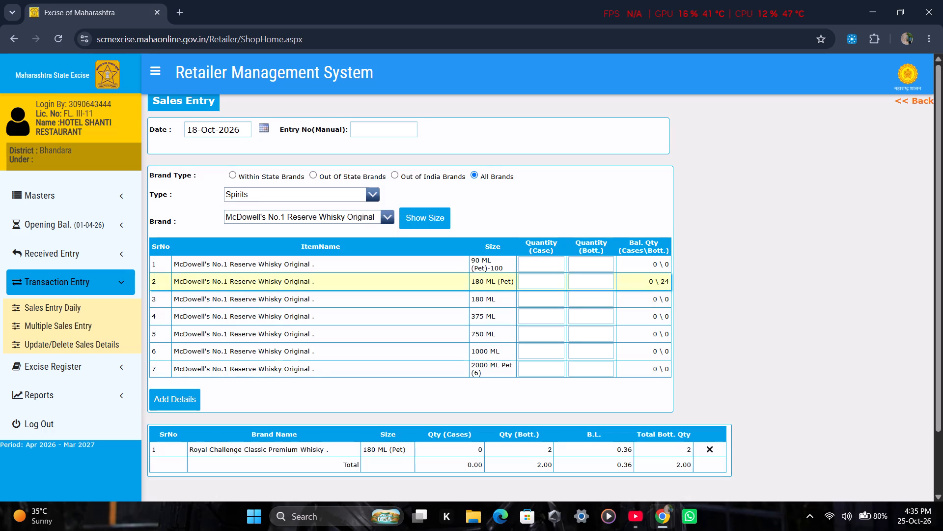
pyautogui.click(596, 283)
pyautogui.press('2')
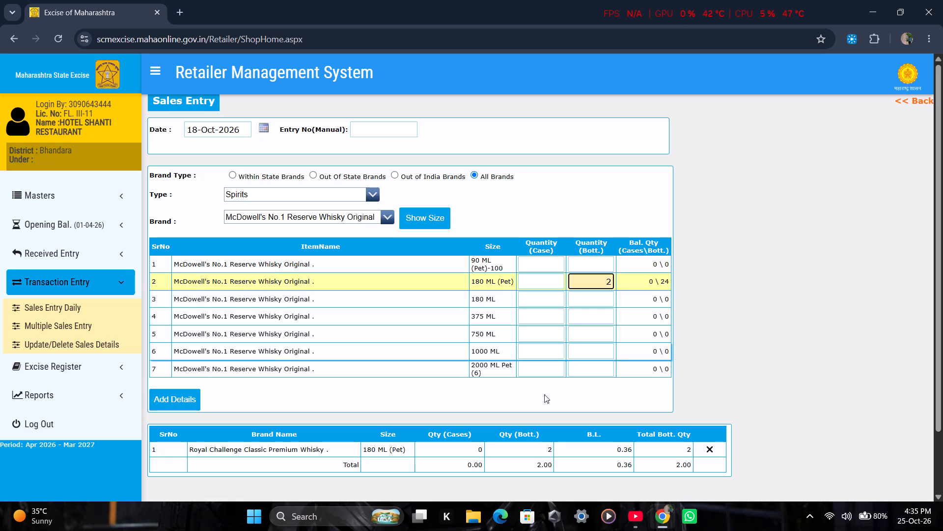
pyautogui.click(172, 393)
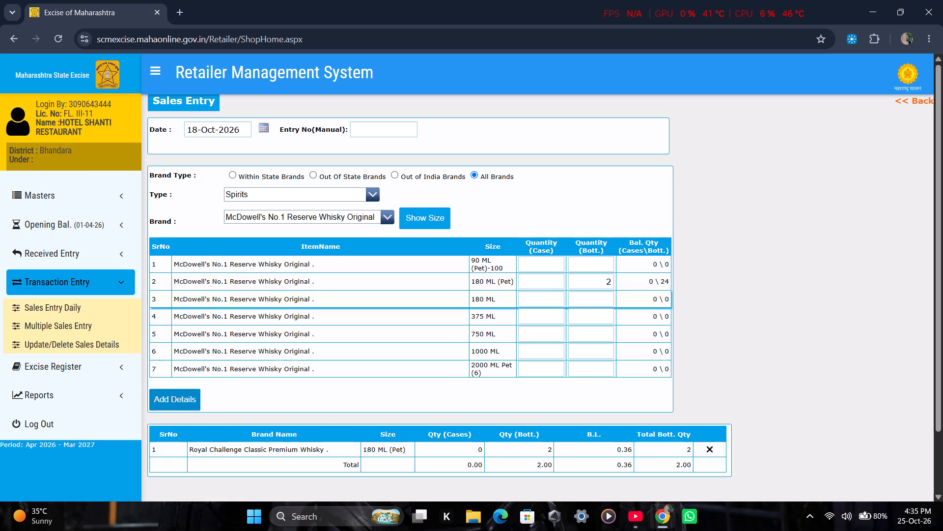
# Add 2 bottles of 180 ML OFFICERS CHOICE Blue Pure Grain whisky to the spirits sales entry.
pyautogui.click(385, 216)
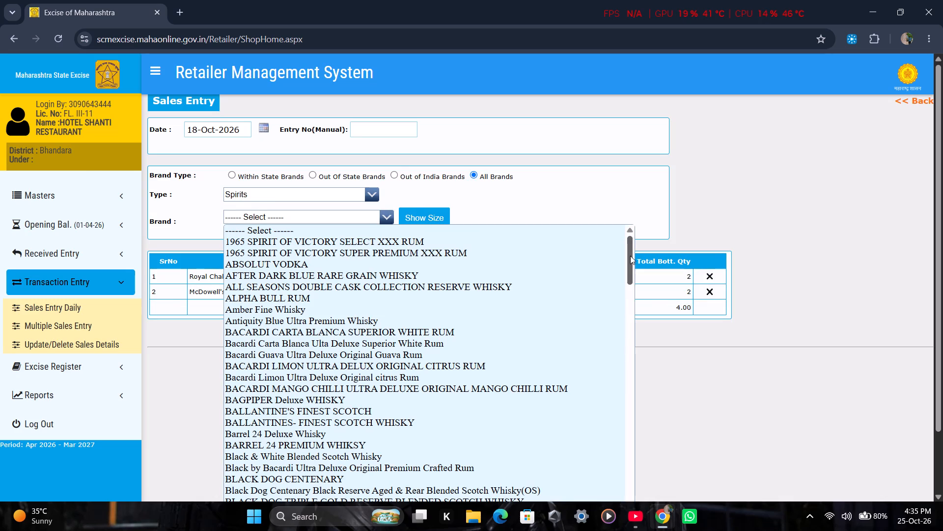
pyautogui.moveTo(629, 256); pyautogui.dragTo(638, 384)
pyautogui.click(582, 318)
pyautogui.click(422, 215)
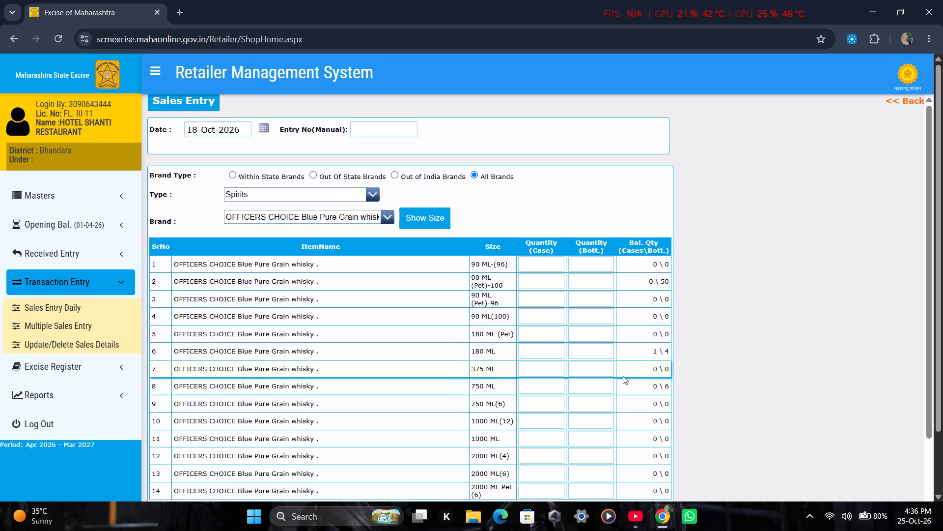
pyautogui.click(603, 355)
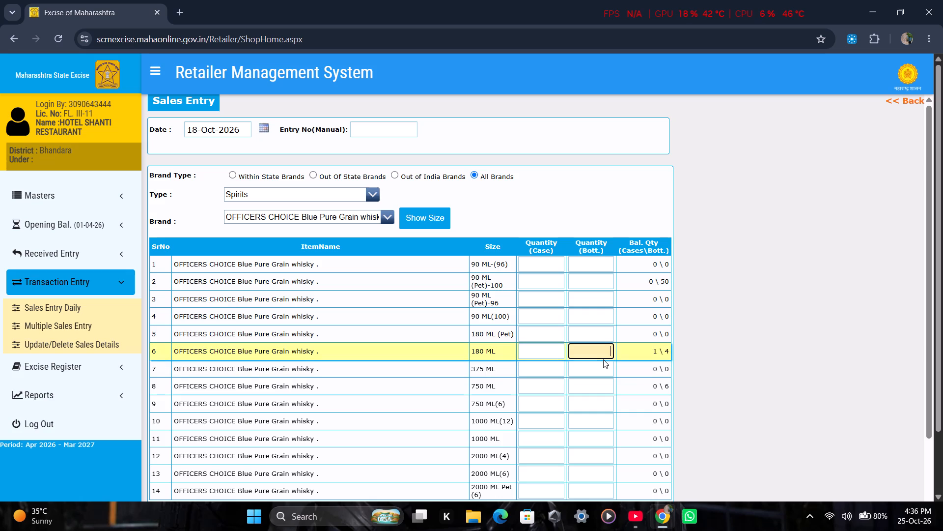
pyautogui.press('2')
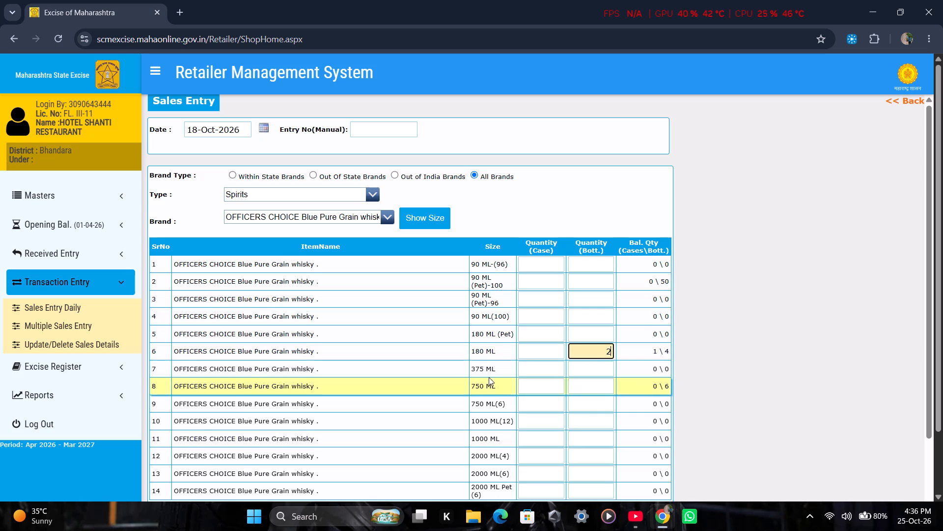
pyautogui.scroll(-1, 489, 377)
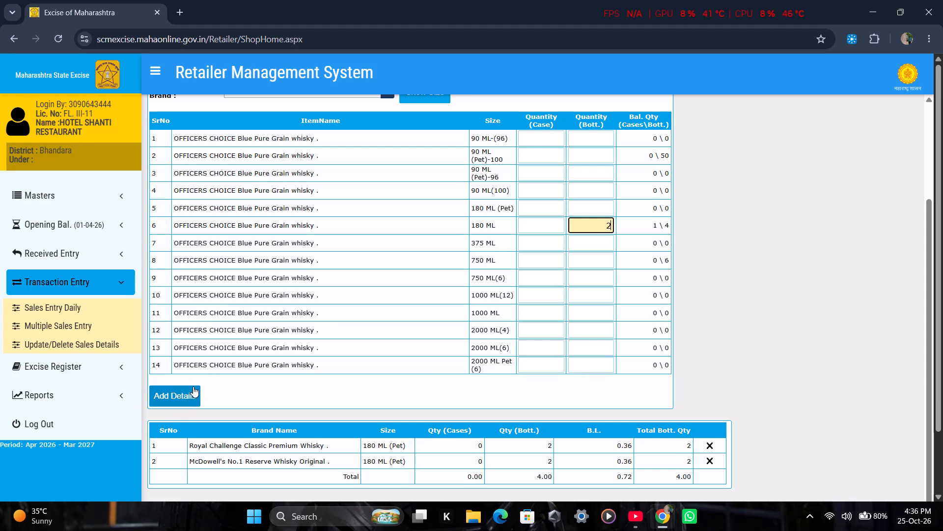
pyautogui.click(194, 389)
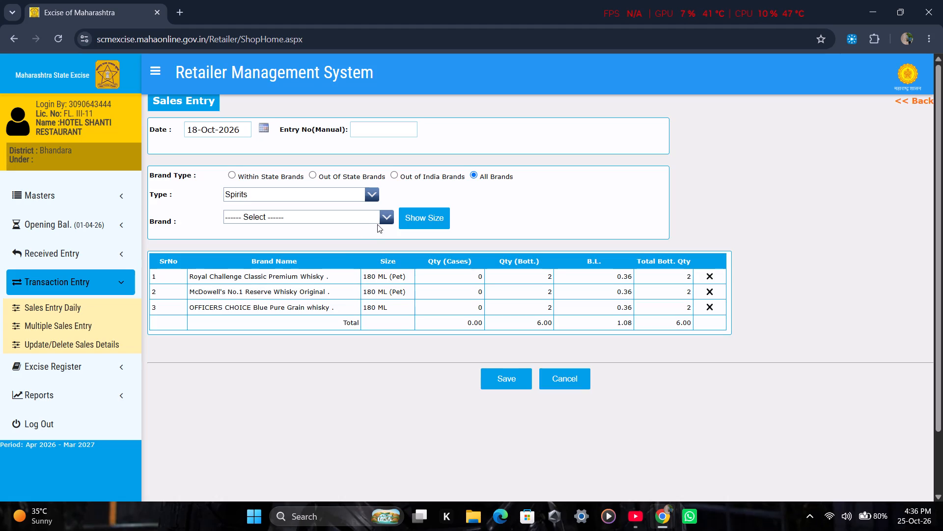
# Add 2 bottles of 180 ML Royal Green Supreme Blended Whisky to the spirits sales entry.
pyautogui.click(389, 217)
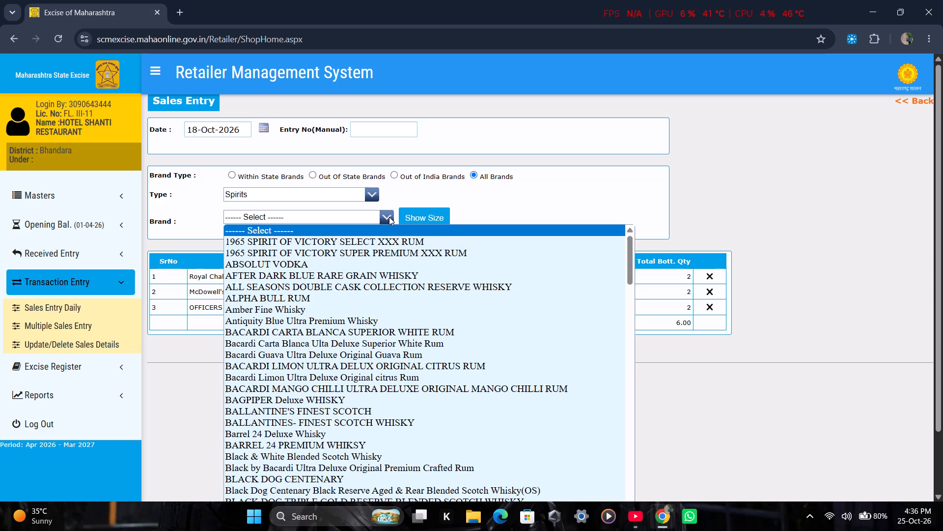
pyautogui.moveTo(629, 262); pyautogui.dragTo(636, 311)
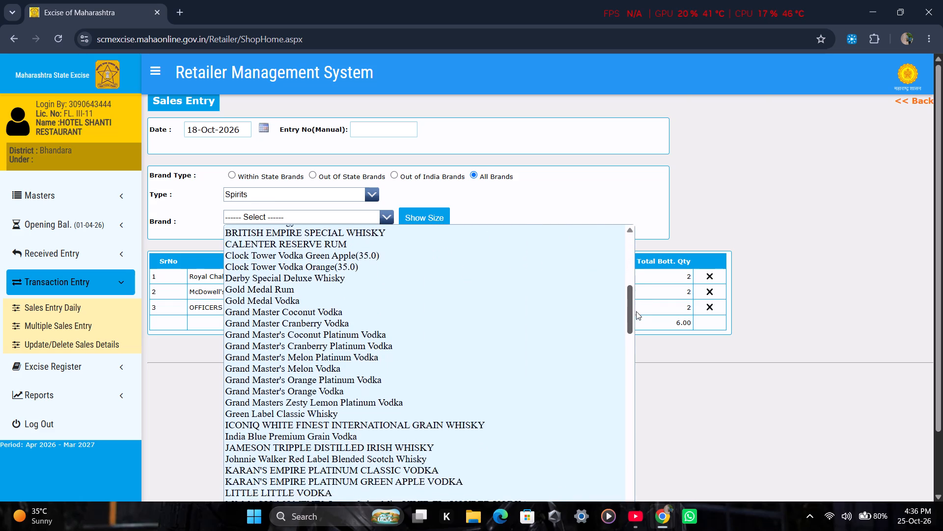
pyautogui.moveTo(636, 311); pyautogui.dragTo(621, 384)
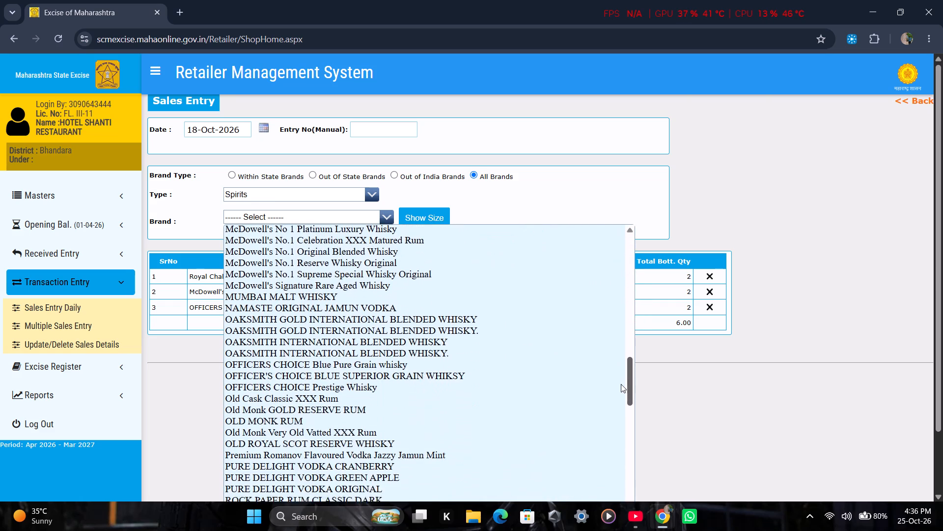
pyautogui.moveTo(621, 384); pyautogui.dragTo(609, 414)
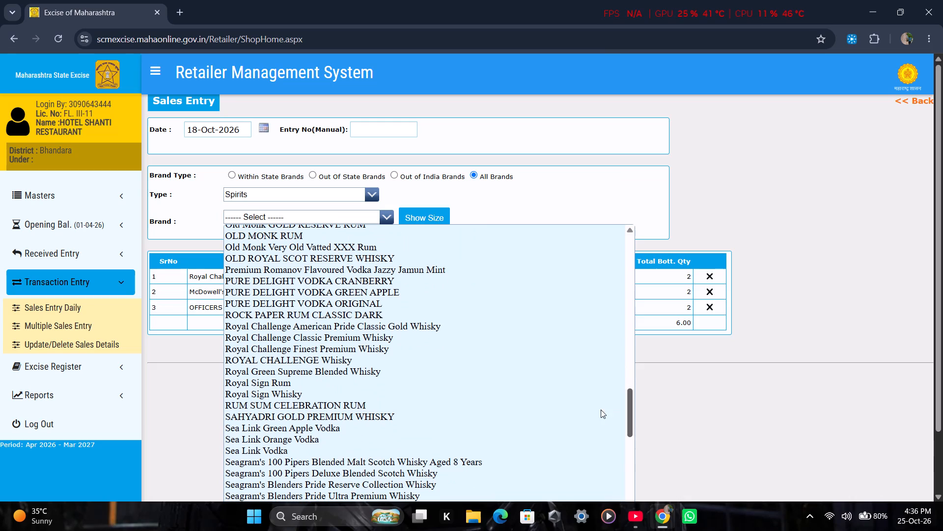
pyautogui.moveTo(598, 374); pyautogui.dragTo(597, 368)
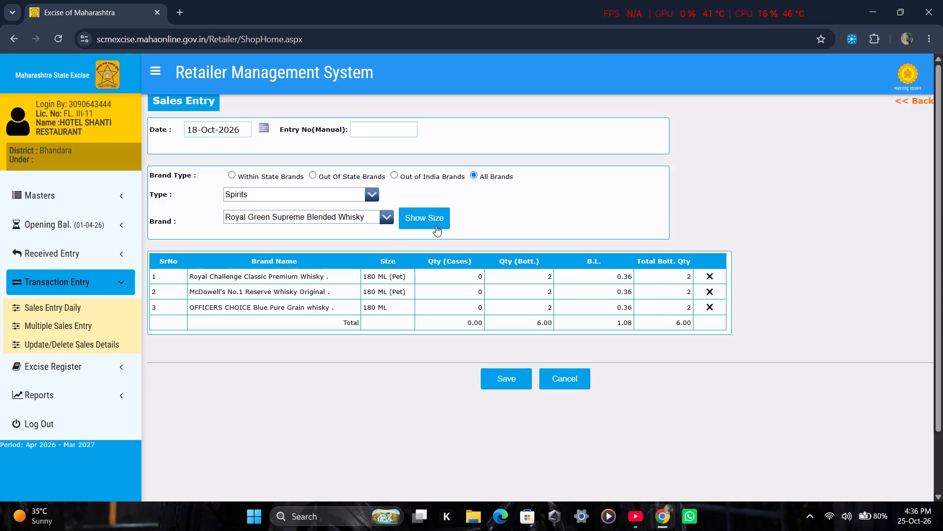
pyautogui.click(436, 226)
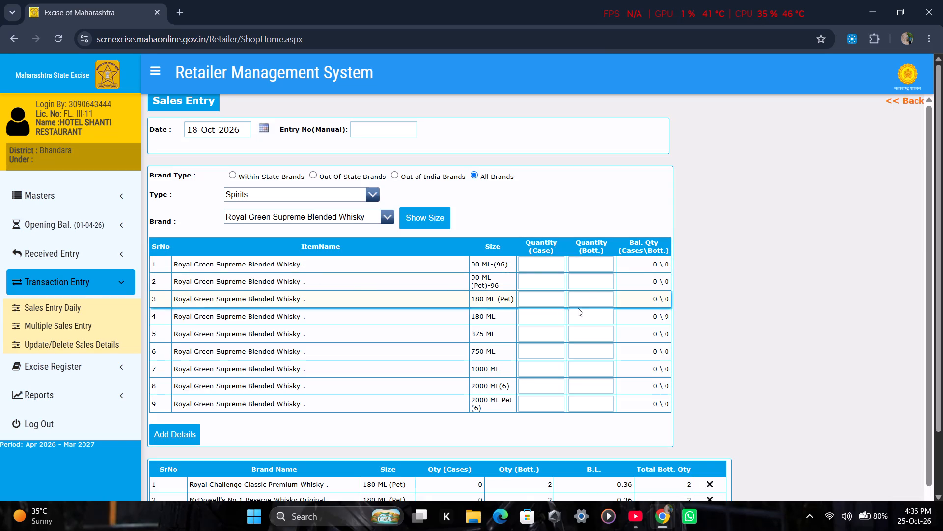
pyautogui.click(594, 310)
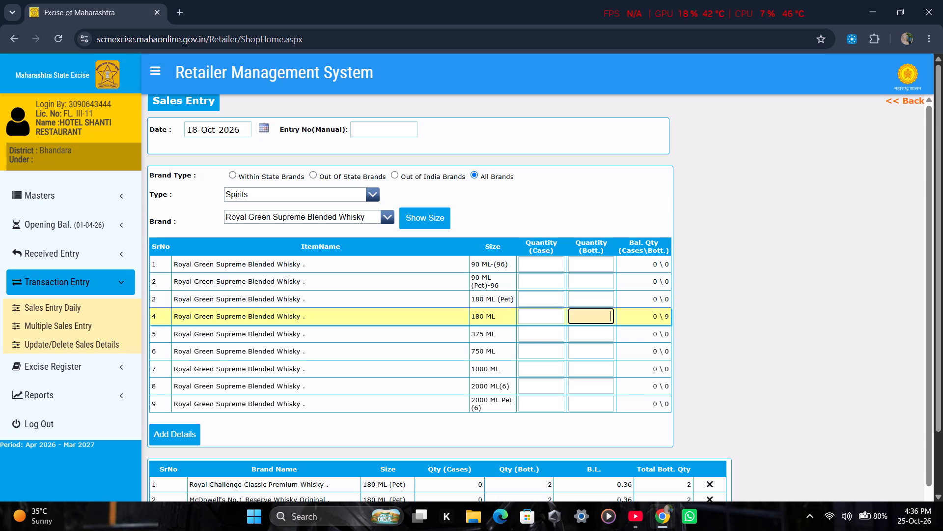
pyautogui.press('2')
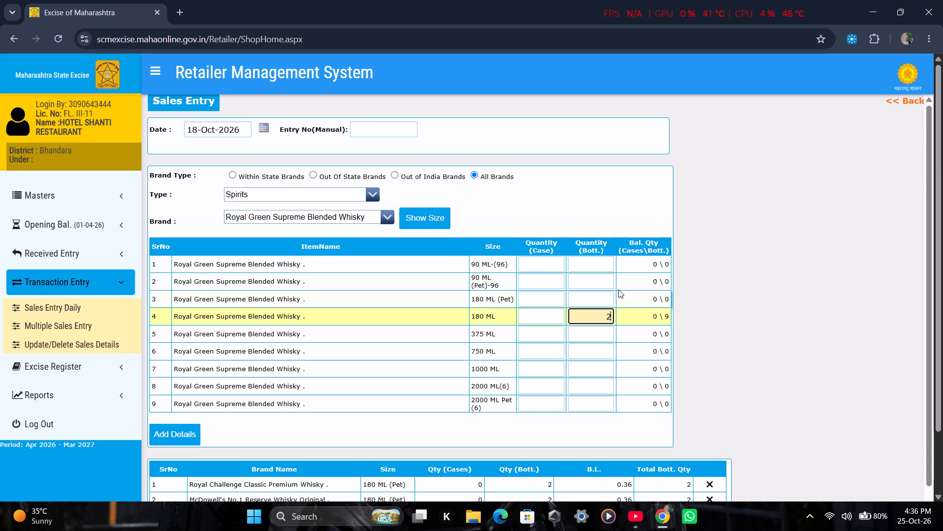
pyautogui.click(197, 434)
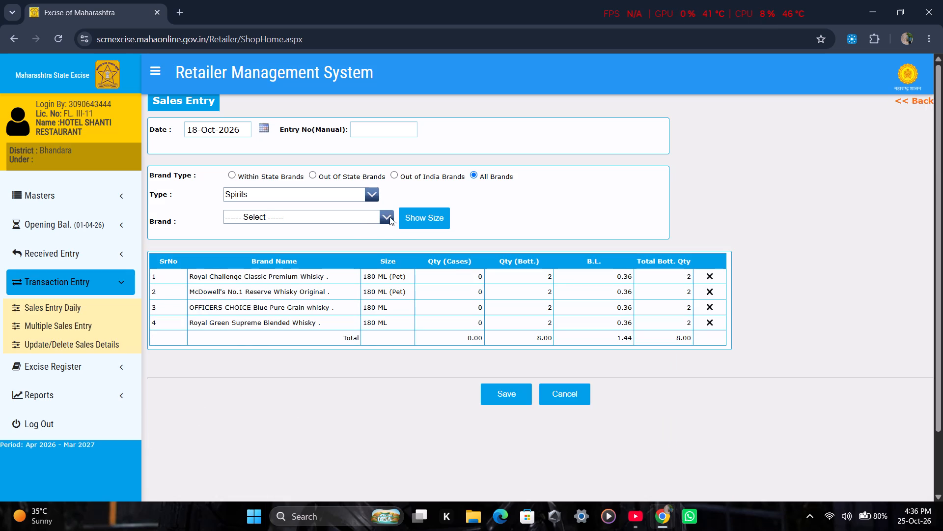
# Add 5 bottles of 180 ML ICONIQ WHITE FINEST INTERNATIONAL GRAIN WHISKY to the spirits sales entry.
pyautogui.click(384, 217)
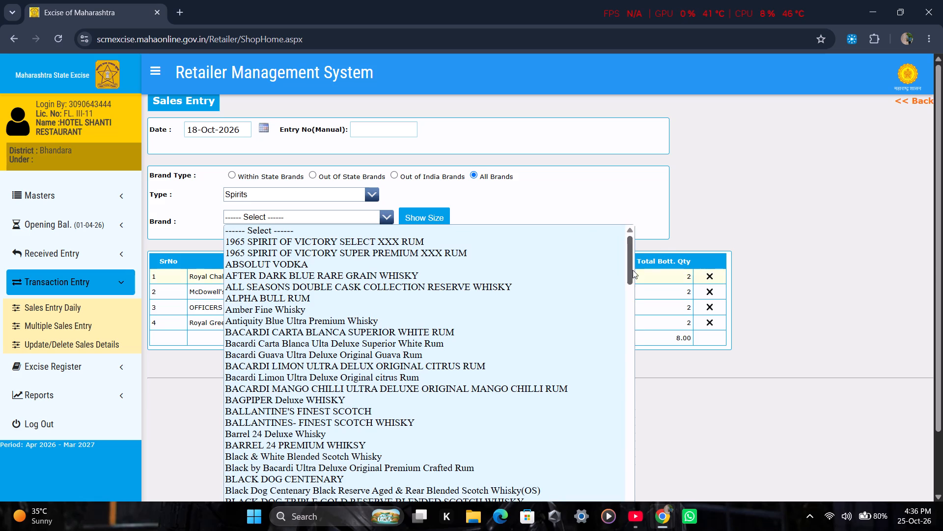
pyautogui.moveTo(633, 270); pyautogui.dragTo(629, 329)
pyautogui.click(588, 366)
pyautogui.click(439, 218)
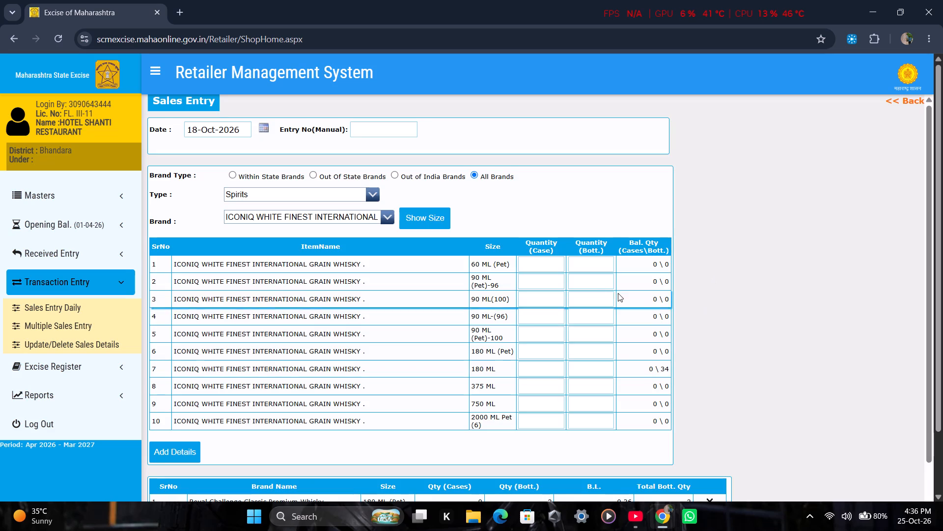
pyautogui.click(592, 371)
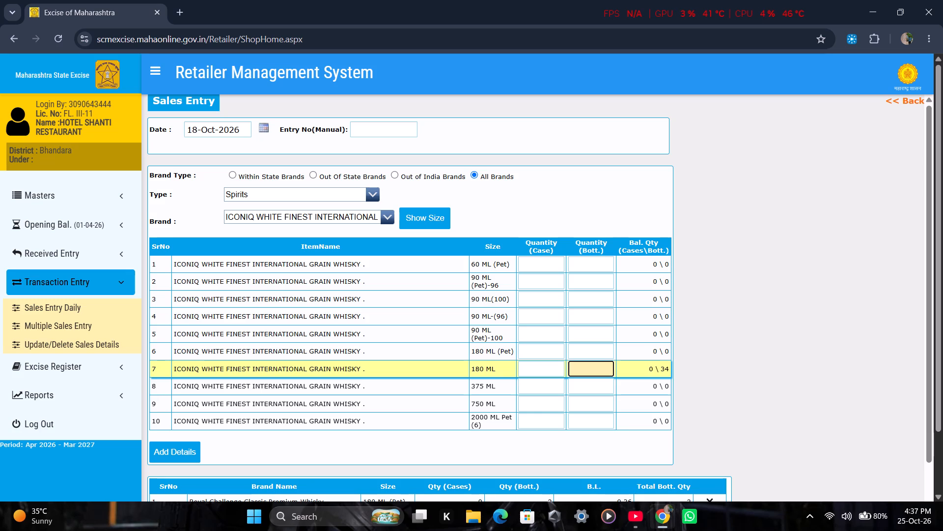
pyautogui.press('5')
pyautogui.click(198, 447)
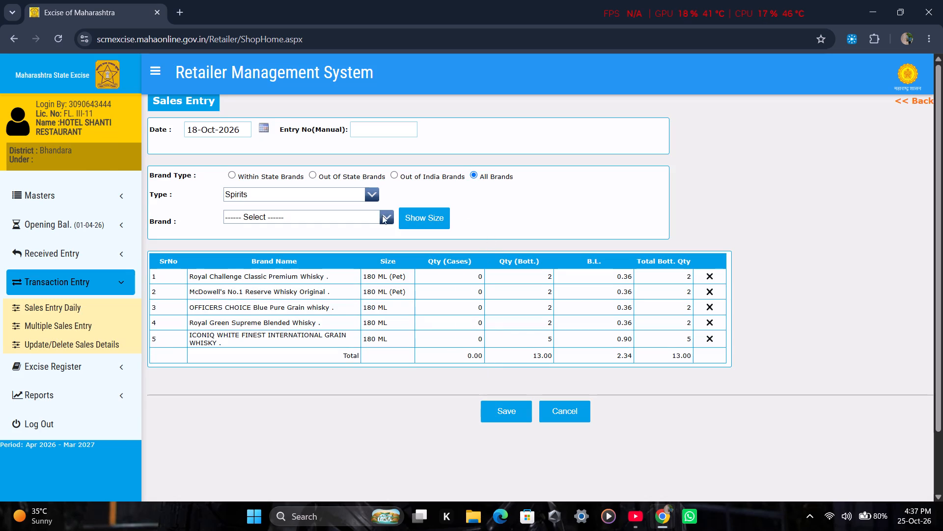
# Add 2 bottles of 180 ML Grand Master's Melon Platinum Vodka to the spirits sales entry.
pyautogui.click(389, 212)
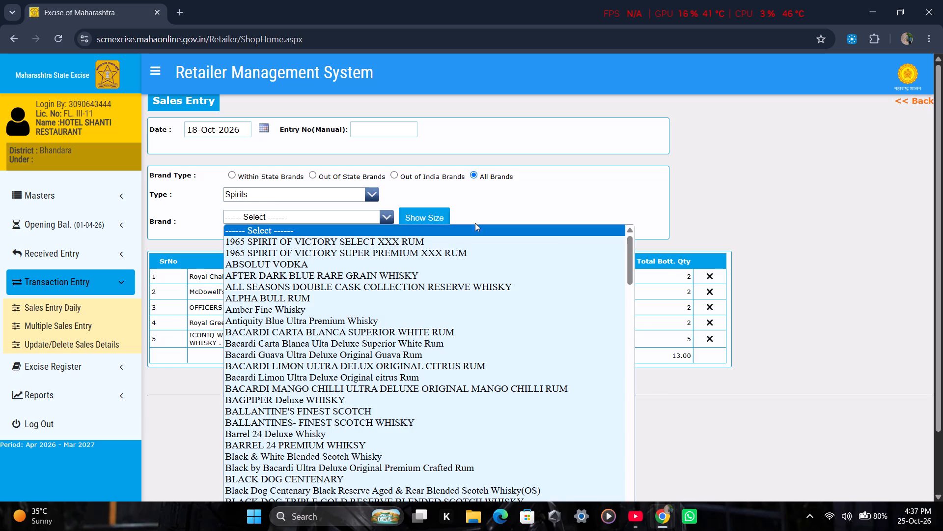
pyautogui.moveTo(630, 270); pyautogui.dragTo(636, 367)
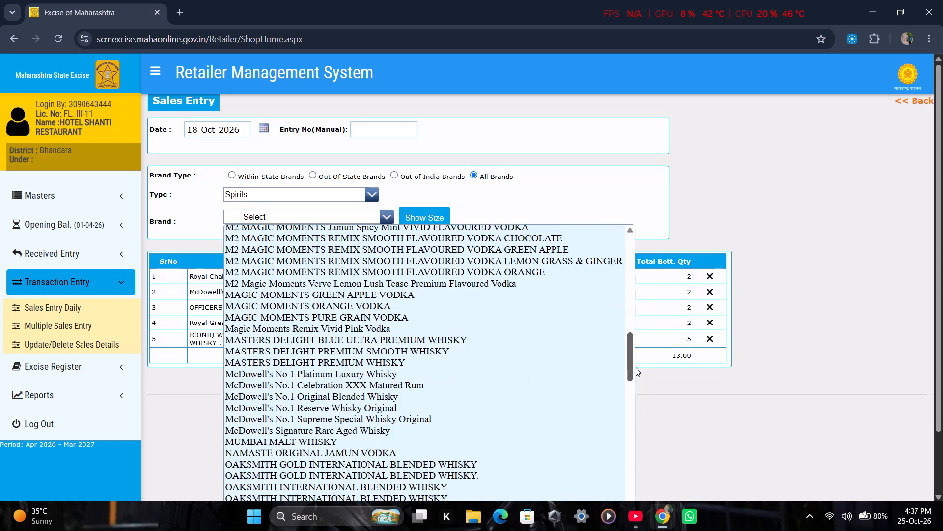
pyautogui.moveTo(636, 367); pyautogui.dragTo(635, 311)
pyautogui.click(572, 351)
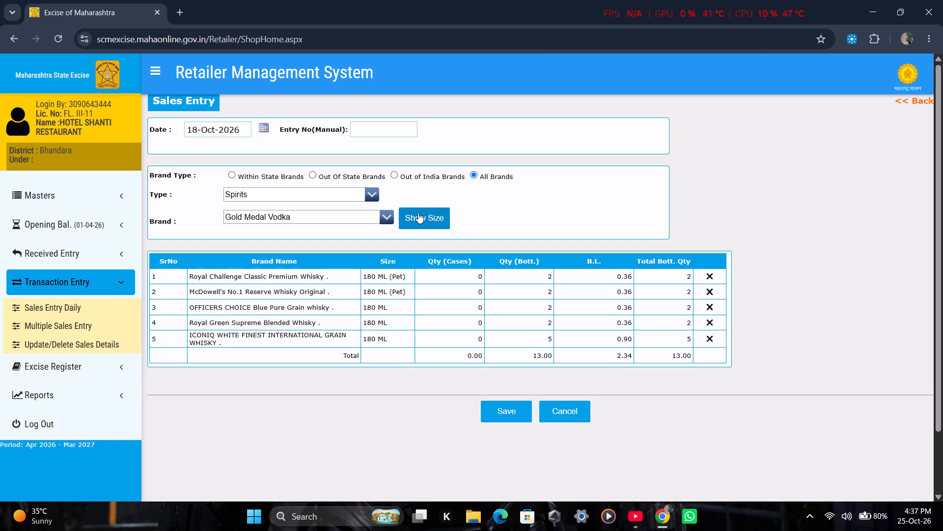
pyautogui.click(389, 214)
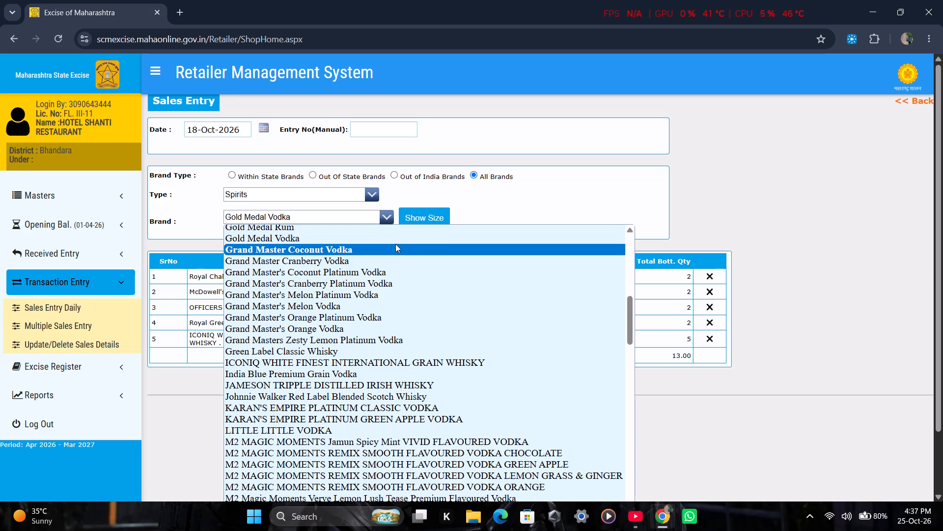
pyautogui.click(399, 289)
pyautogui.click(414, 215)
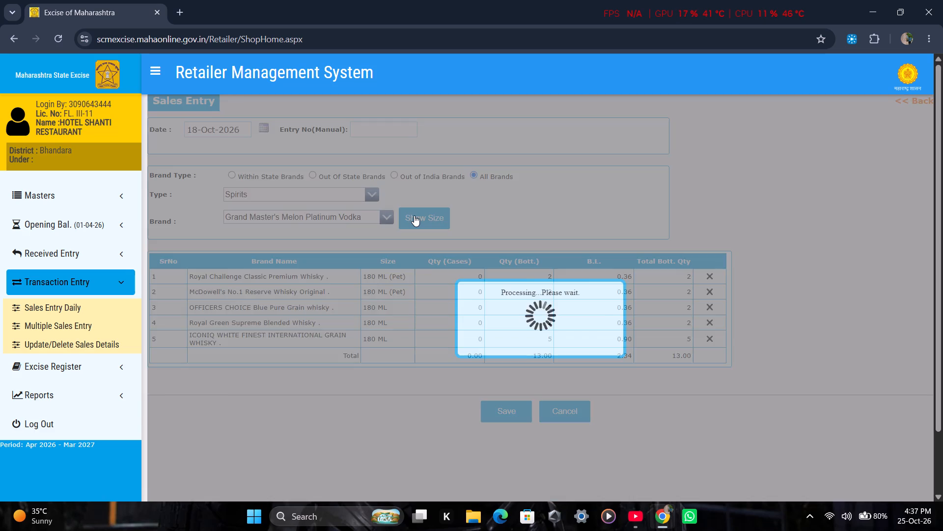
pyautogui.click(422, 224)
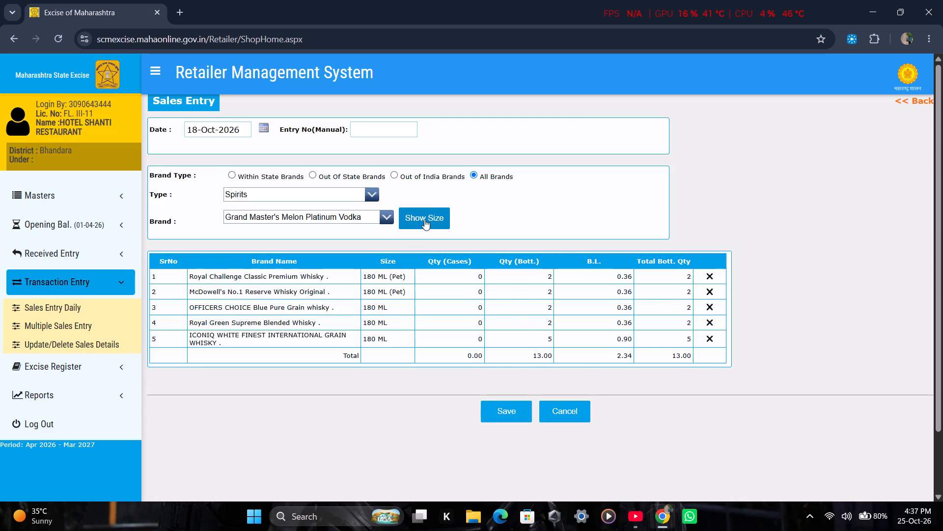
pyautogui.click(591, 309)
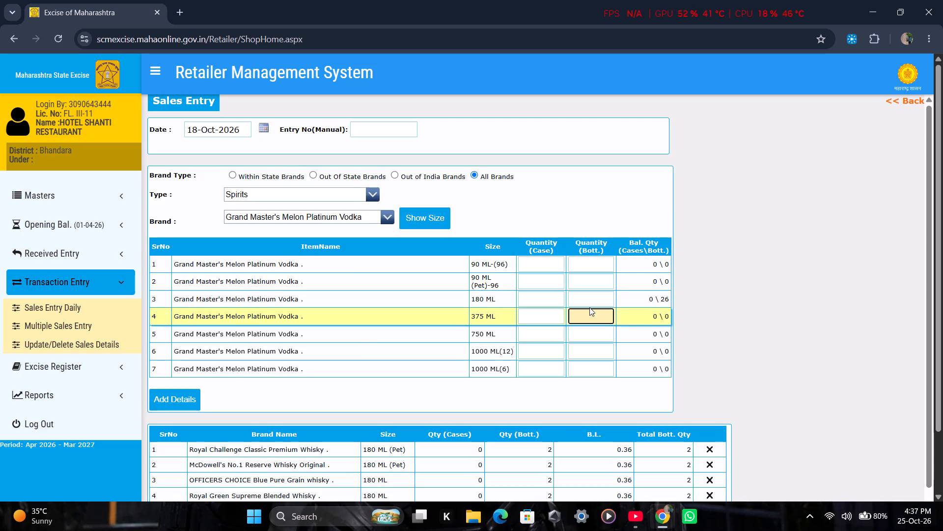
pyautogui.click(589, 307)
pyautogui.click(589, 303)
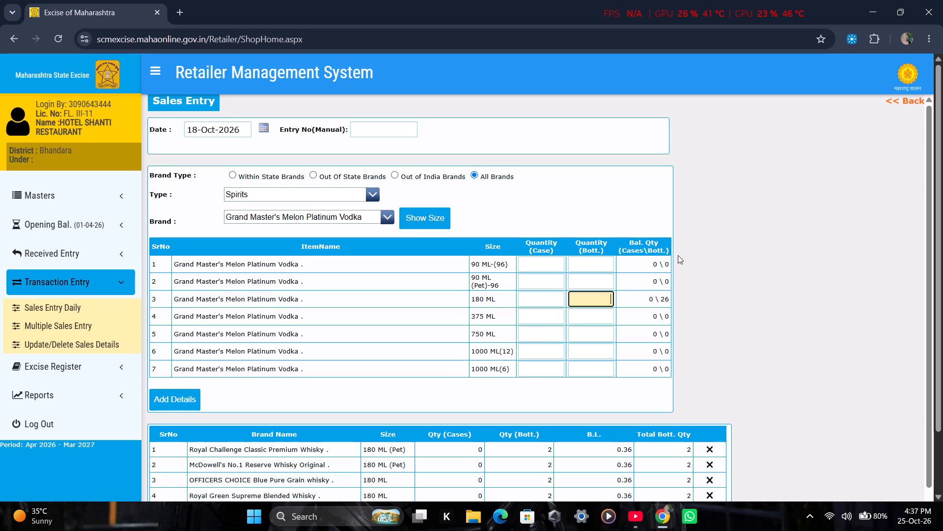
pyautogui.press('2')
pyautogui.click(195, 397)
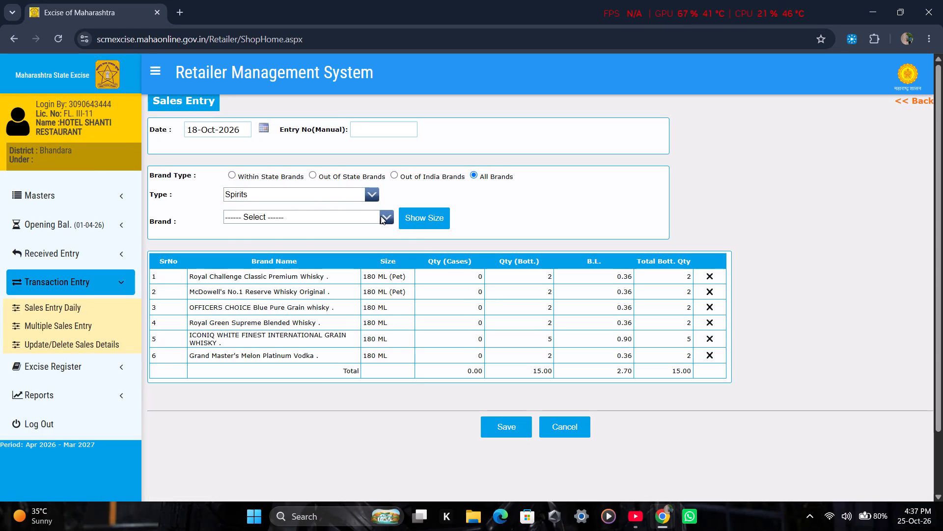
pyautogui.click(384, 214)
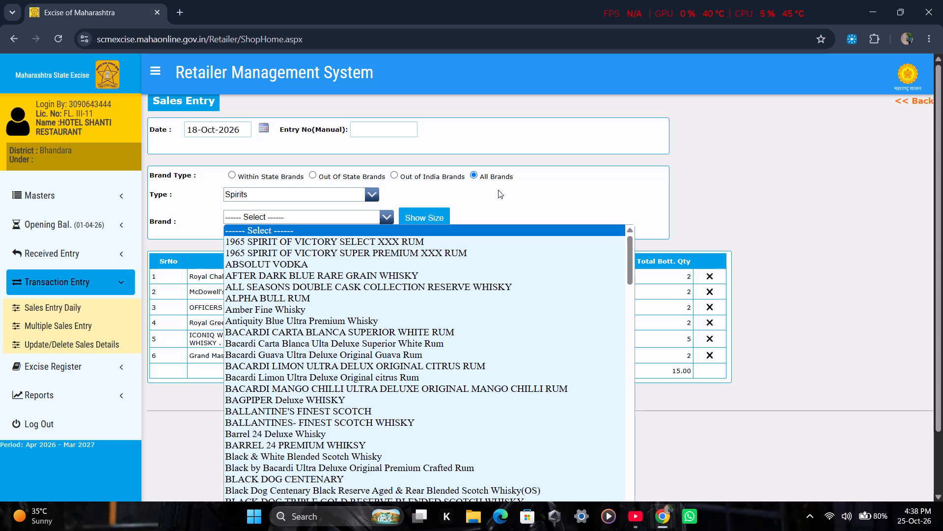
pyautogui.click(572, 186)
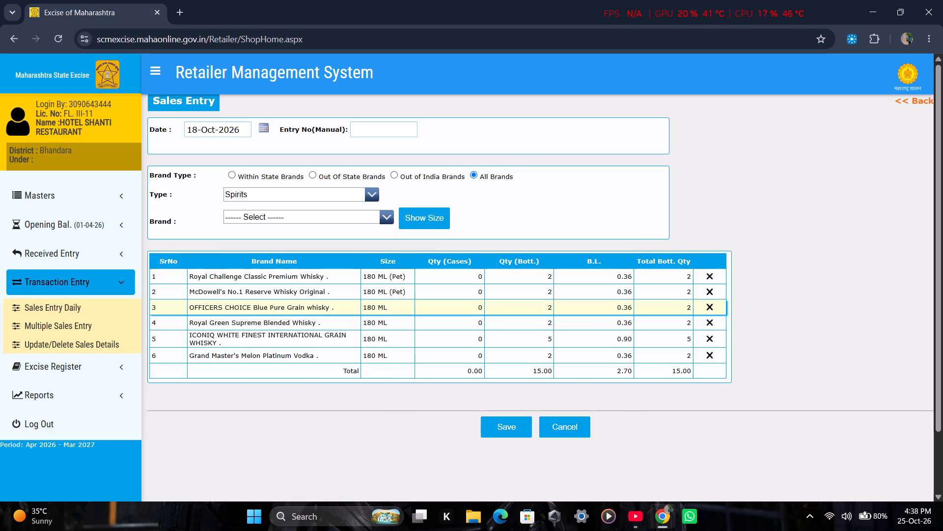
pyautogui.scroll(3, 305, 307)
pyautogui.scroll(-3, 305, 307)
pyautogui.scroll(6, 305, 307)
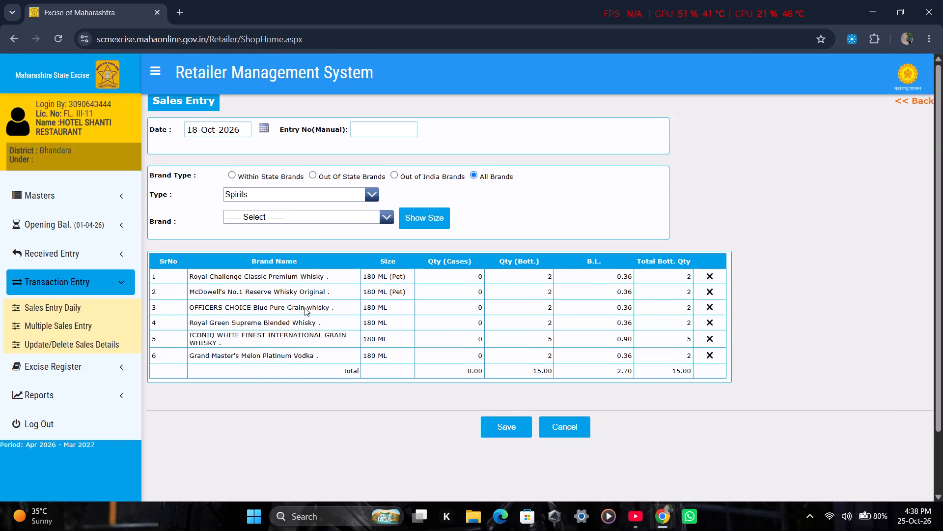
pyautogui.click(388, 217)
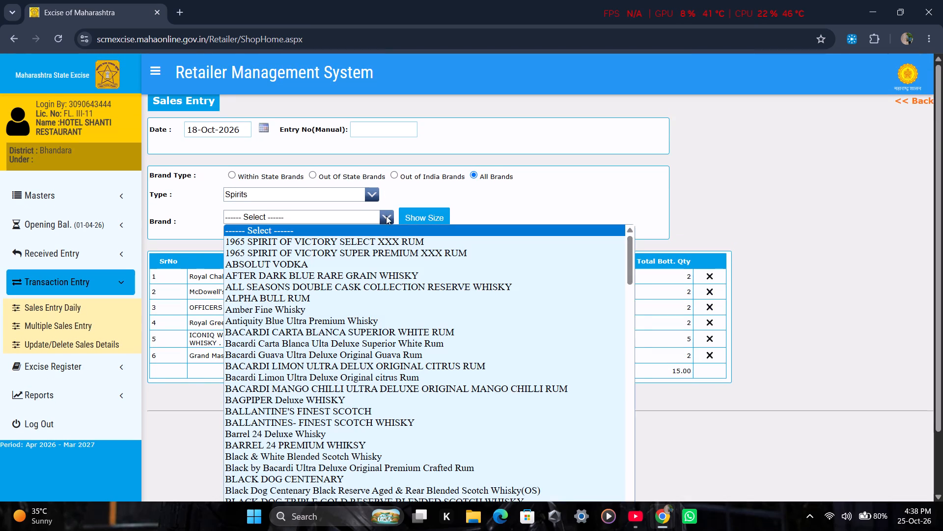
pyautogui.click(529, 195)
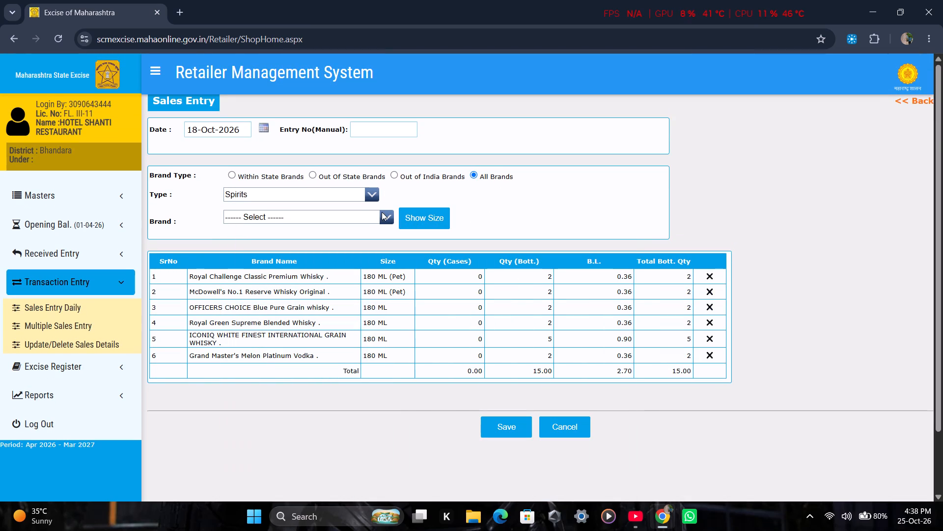
# Add 5 bottles of 180 ML OLD ROYAL SCOT RESERVE WHISKY to the spirits sales entry.
pyautogui.click(382, 212)
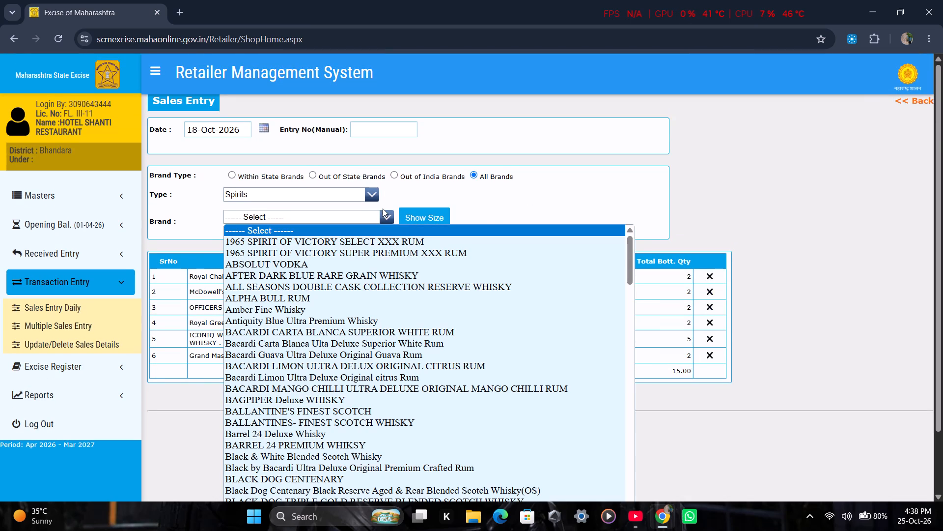
pyautogui.moveTo(634, 256); pyautogui.dragTo(636, 383)
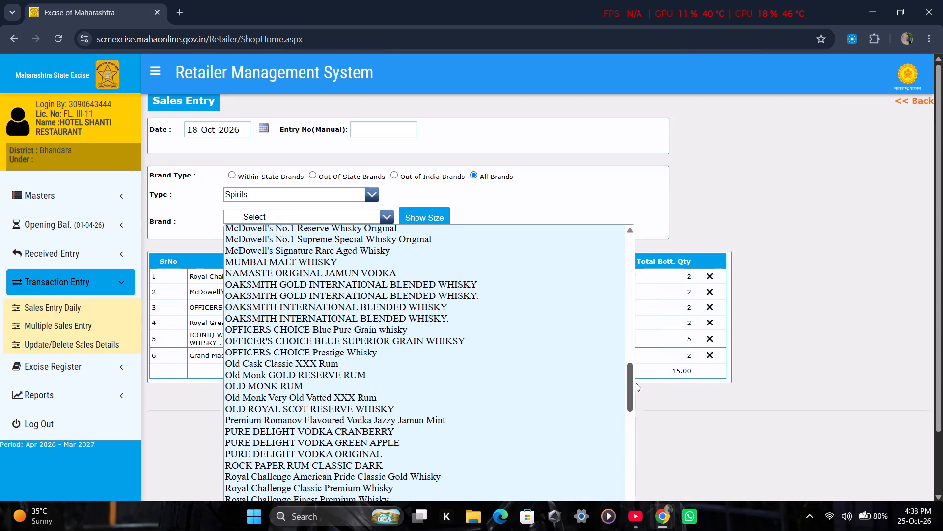
pyautogui.moveTo(636, 383); pyautogui.dragTo(636, 377)
pyautogui.click(577, 448)
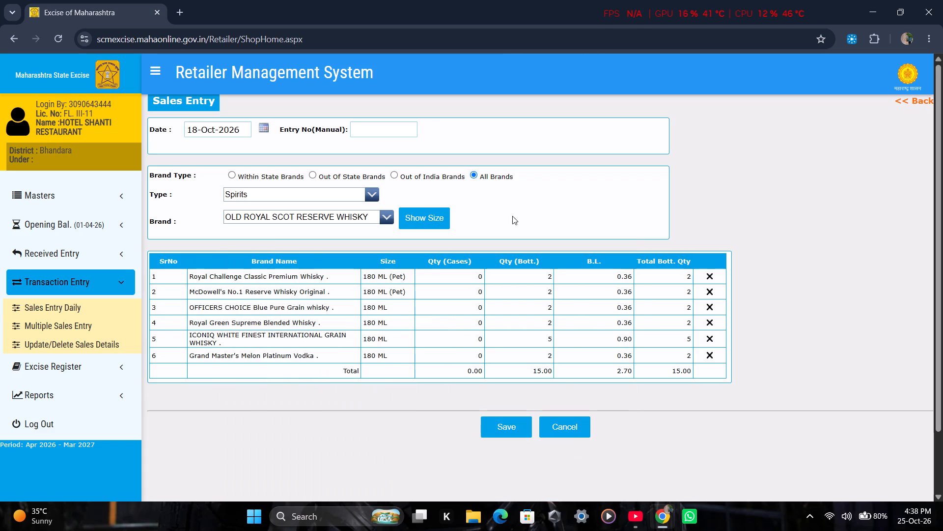
pyautogui.click(447, 223)
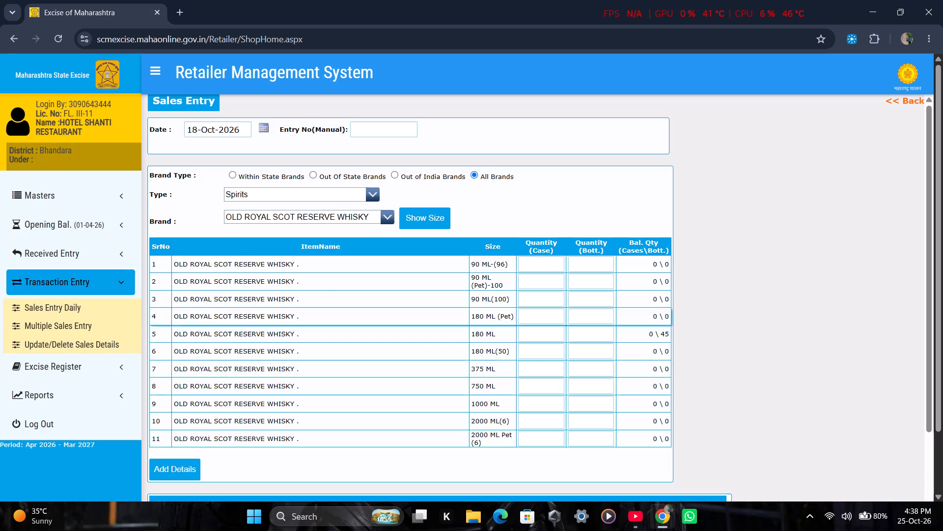
pyautogui.click(571, 332)
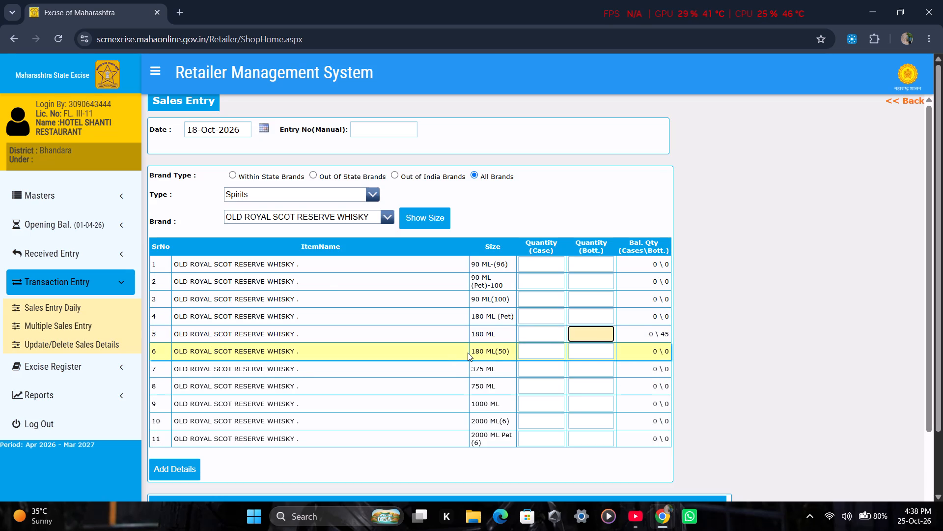
pyautogui.press('5')
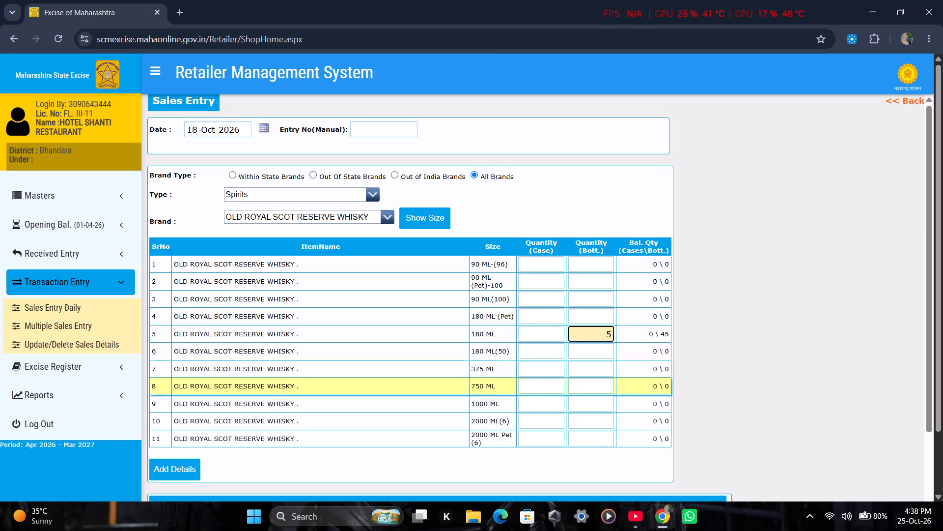
pyautogui.click(162, 461)
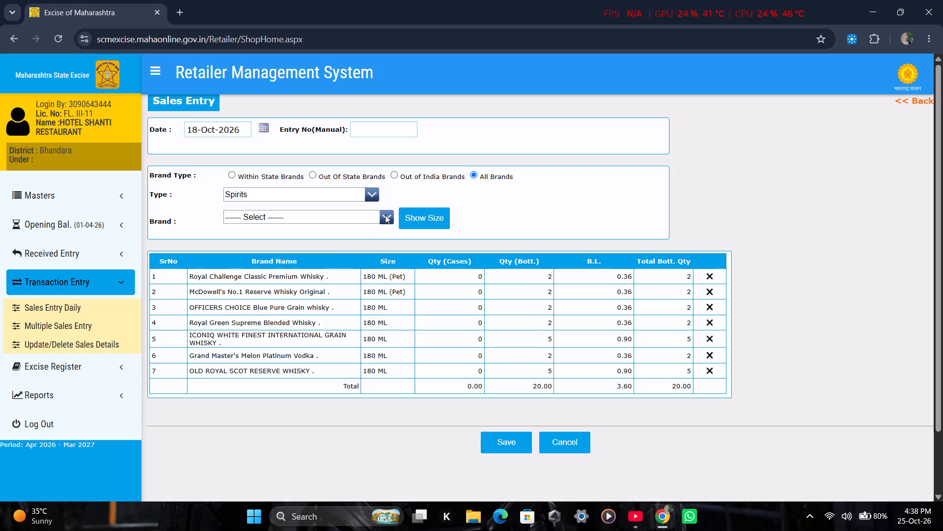
# Add 9 bottles of 180 ML SAHYADRI GOLD PREMIUM WHISKY to the spirits sales entry.
pyautogui.click(383, 213)
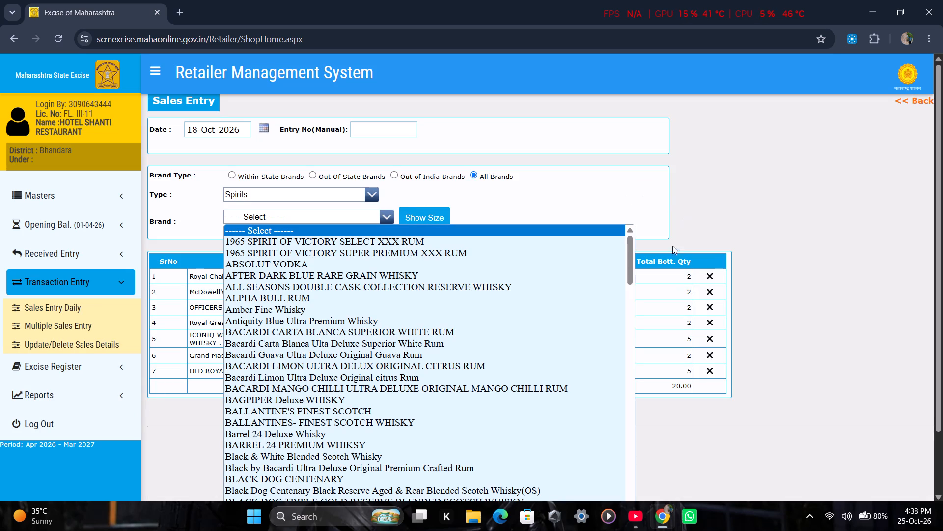
pyautogui.moveTo(628, 280); pyautogui.dragTo(625, 417)
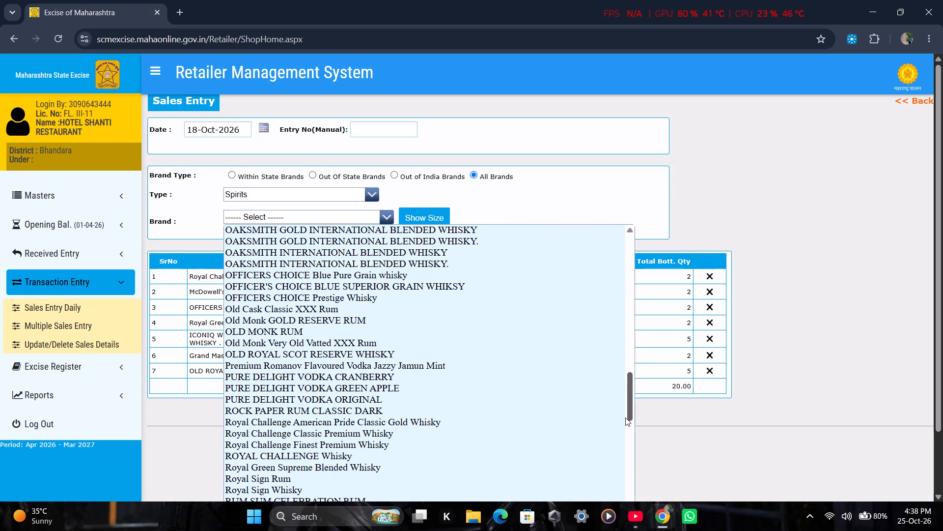
pyautogui.moveTo(625, 417); pyautogui.dragTo(626, 416)
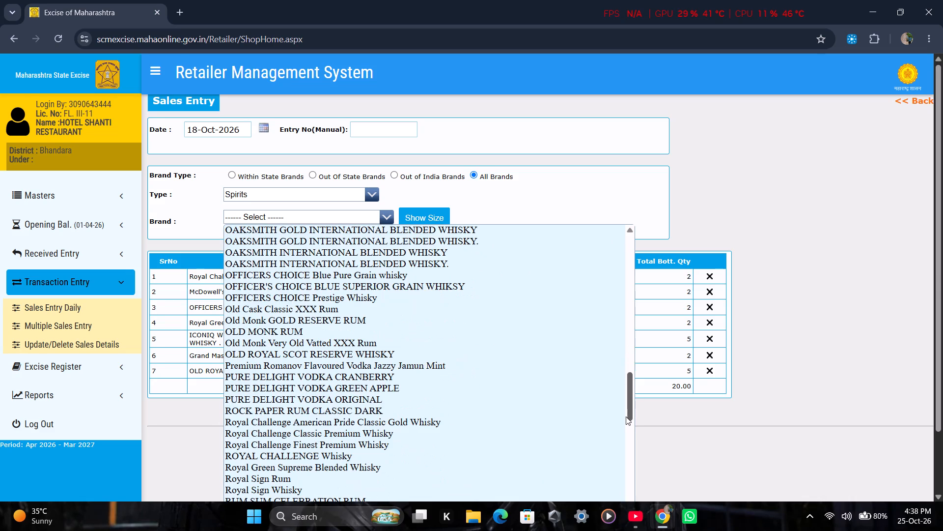
pyautogui.moveTo(626, 416); pyautogui.dragTo(626, 435)
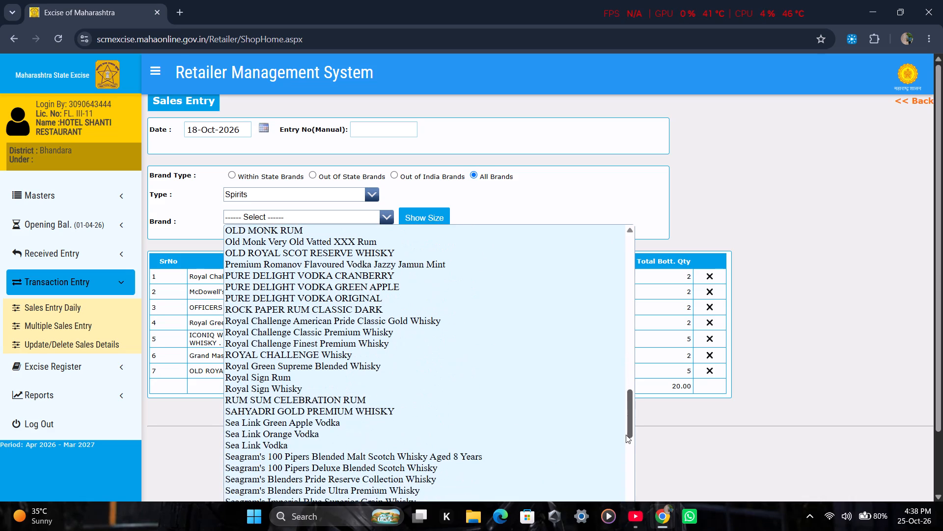
pyautogui.moveTo(626, 435); pyautogui.dragTo(625, 435)
pyautogui.click(566, 407)
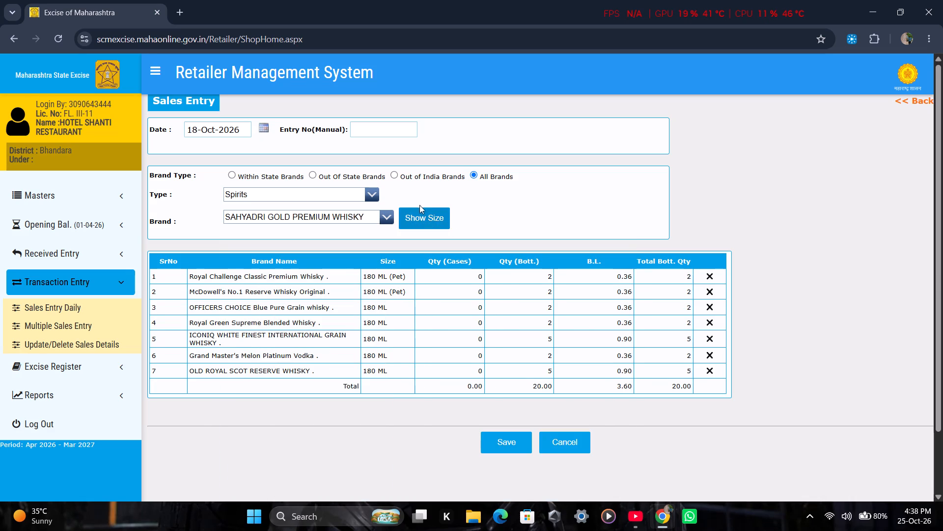
pyautogui.click(431, 213)
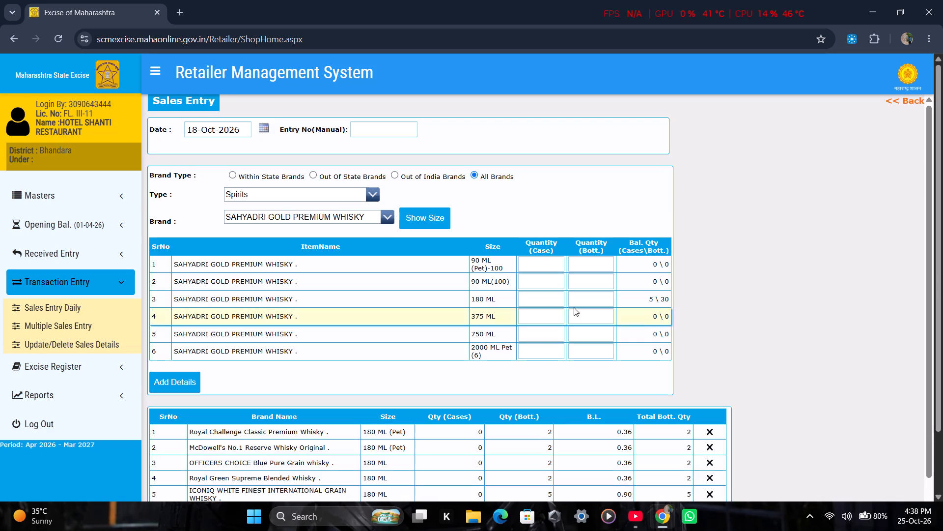
pyautogui.click(576, 294)
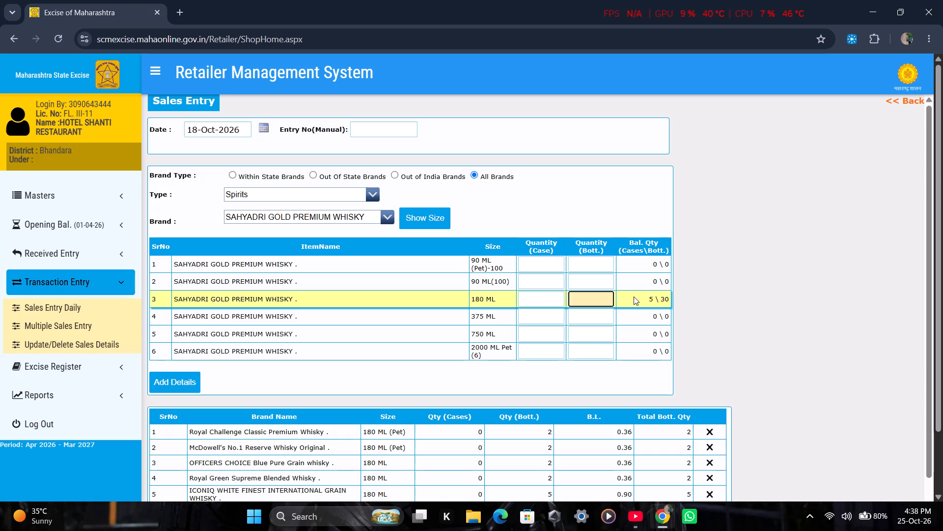
pyautogui.press('9')
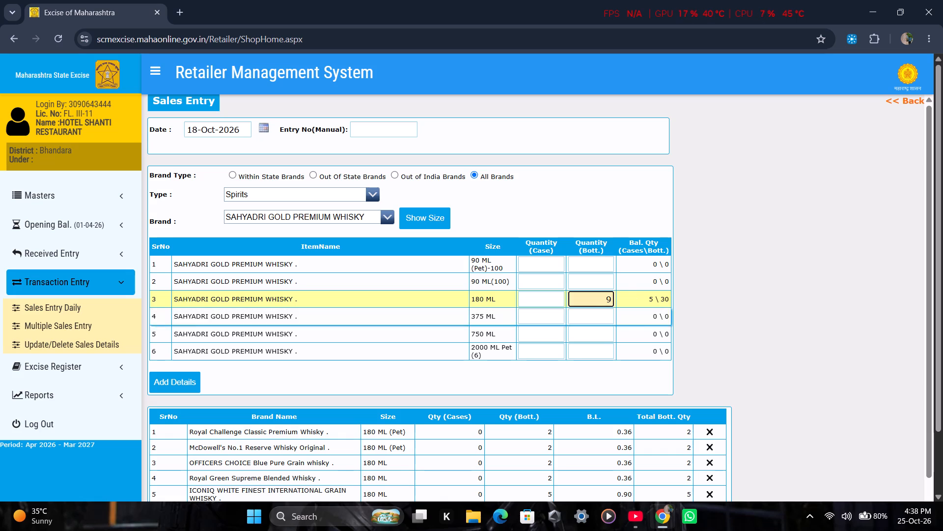
pyautogui.click(180, 379)
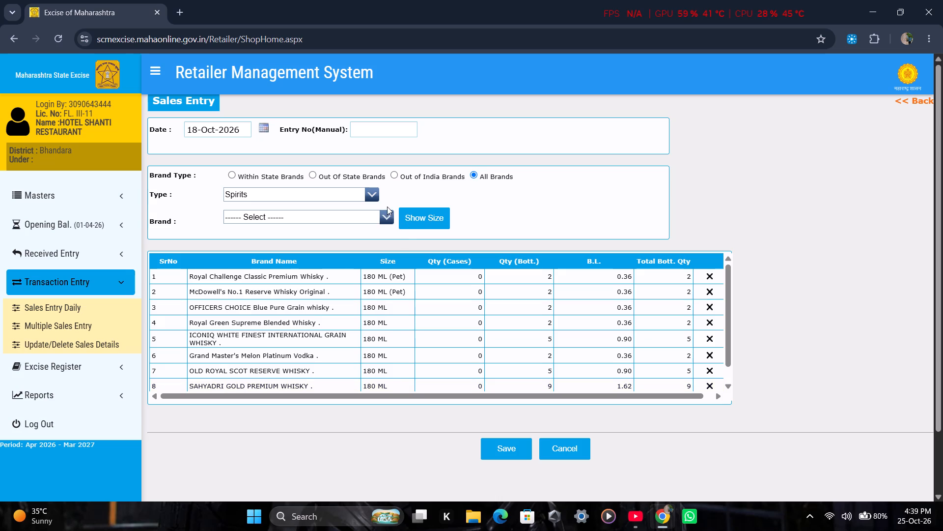
# Add 2 bottles of 180 ML (Pet) PURE DELIGHT VODKA ORIGINAL to the spirits sales entry.
pyautogui.click(385, 217)
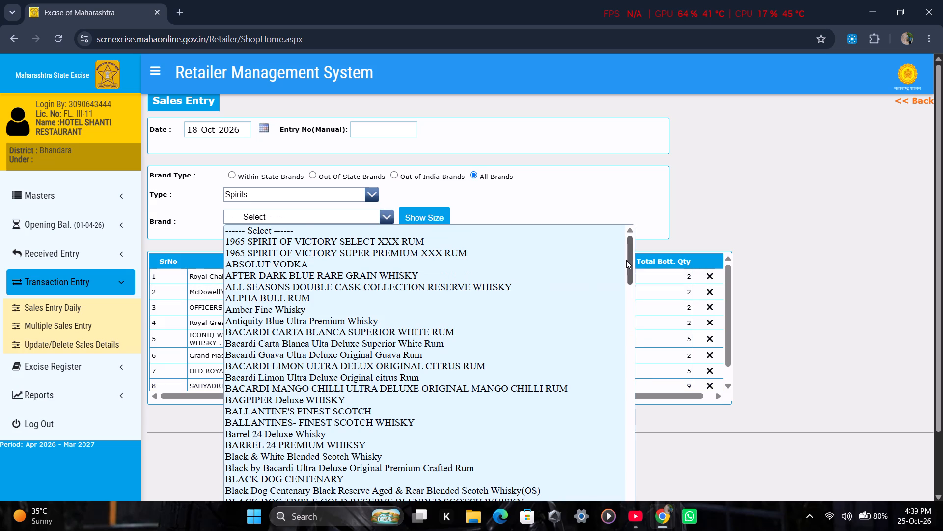
pyautogui.moveTo(626, 260); pyautogui.dragTo(642, 407)
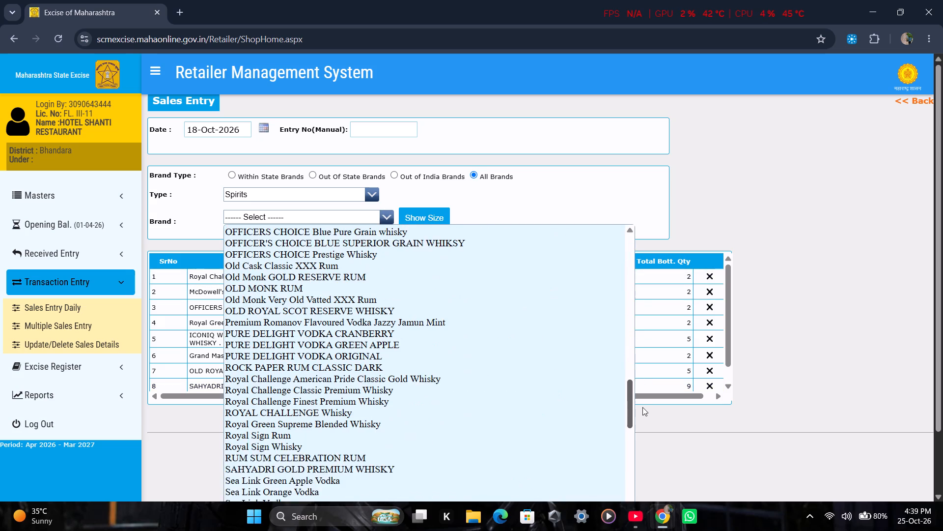
pyautogui.moveTo(642, 407); pyautogui.dragTo(641, 406)
pyautogui.click(559, 347)
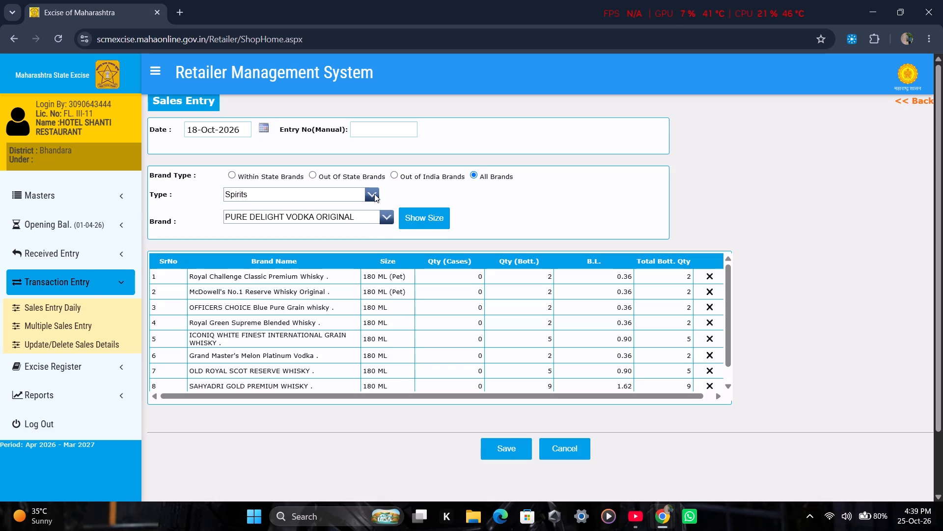
pyautogui.click(432, 223)
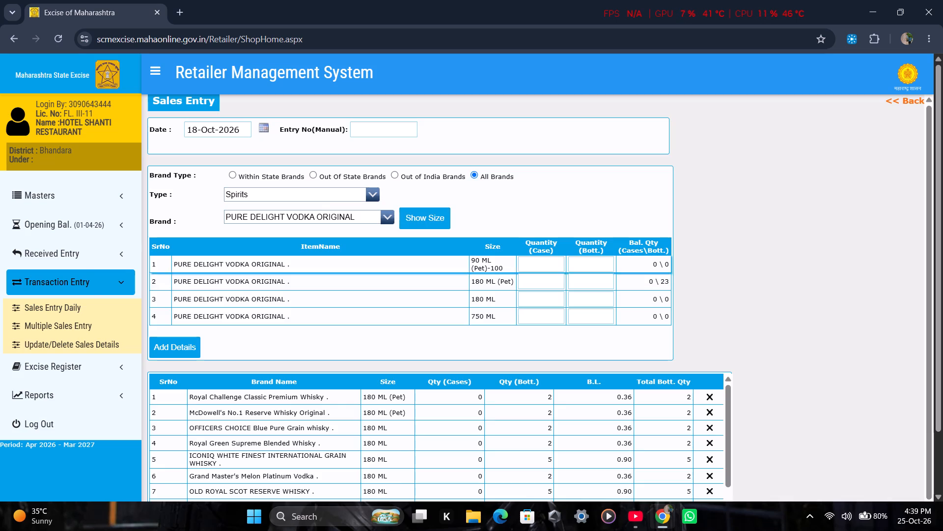
pyautogui.click(587, 286)
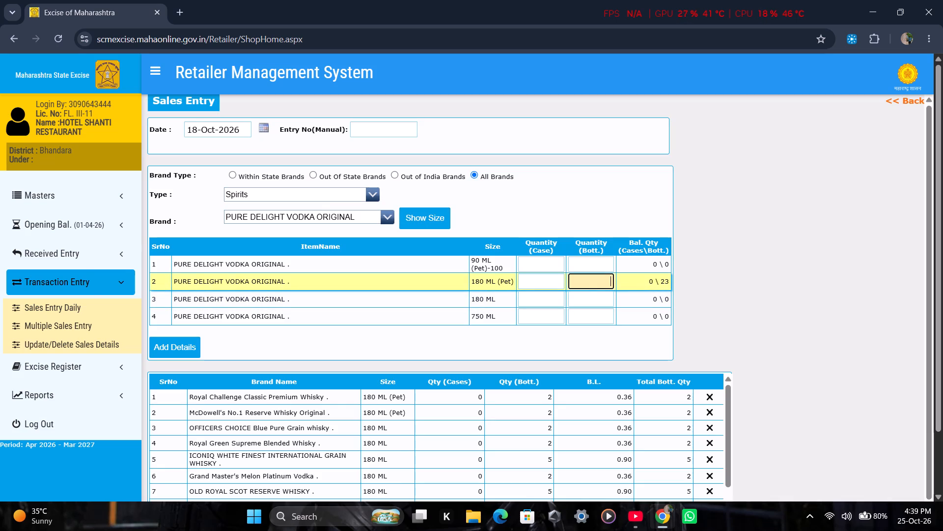
pyautogui.press('2')
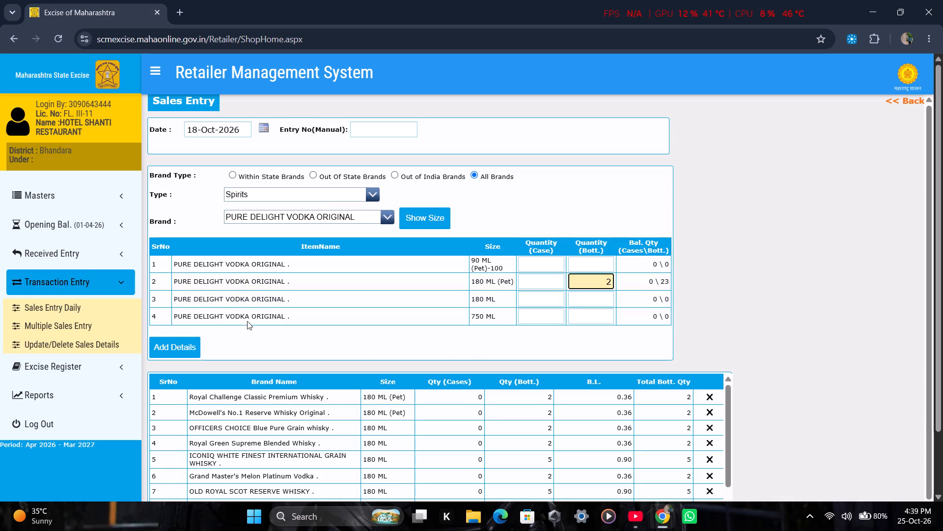
pyautogui.click(186, 341)
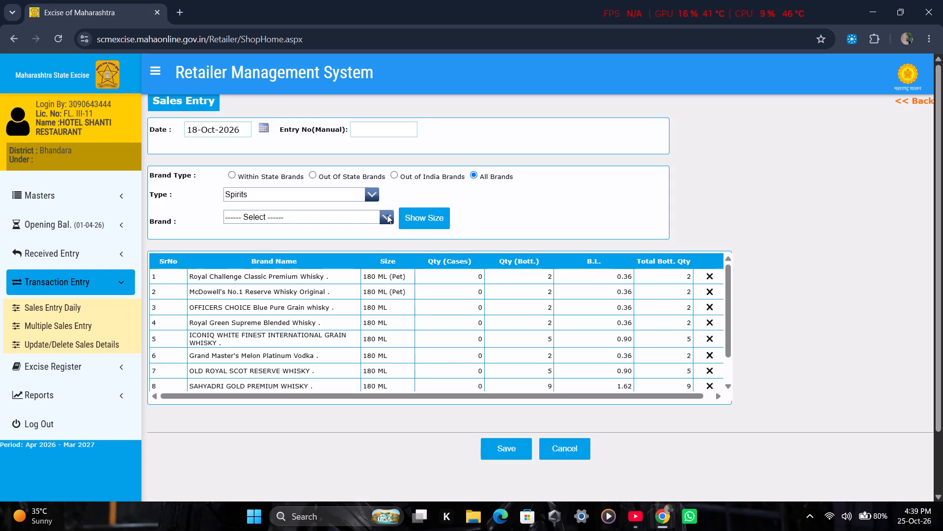
# Add Gold Medal Vodka to the spirits sales entry with 2 bottles of 180 ML and 2 bottles of 90 ML (Pet)-96.
pyautogui.click(387, 213)
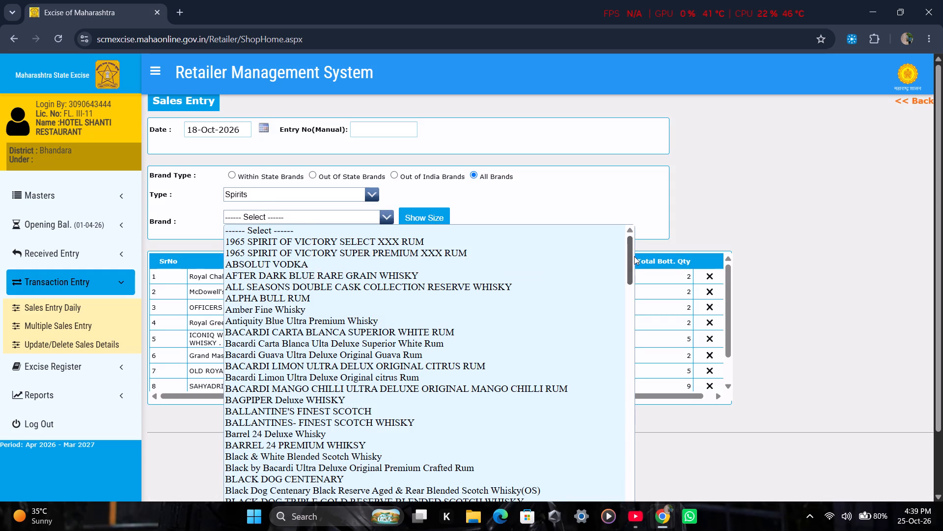
pyautogui.moveTo(634, 258); pyautogui.dragTo(628, 296)
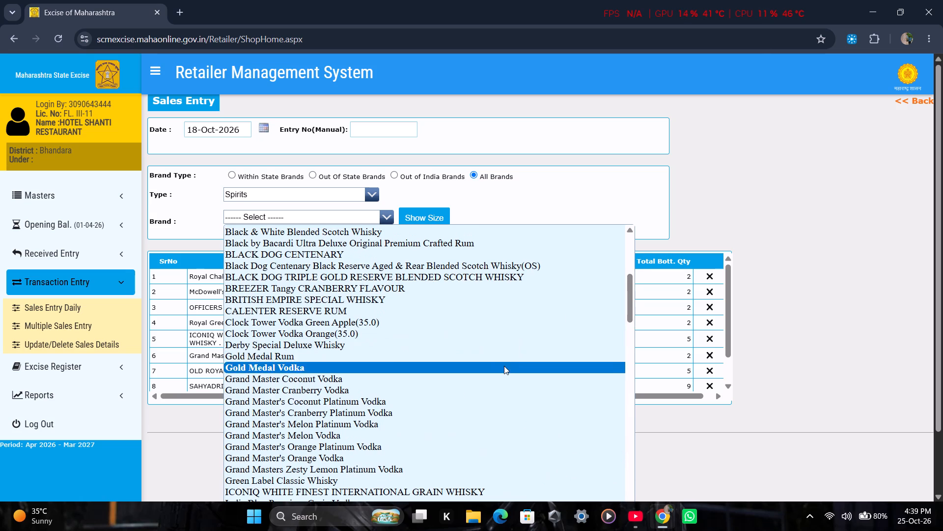
pyautogui.moveTo(504, 366); pyautogui.dragTo(498, 365)
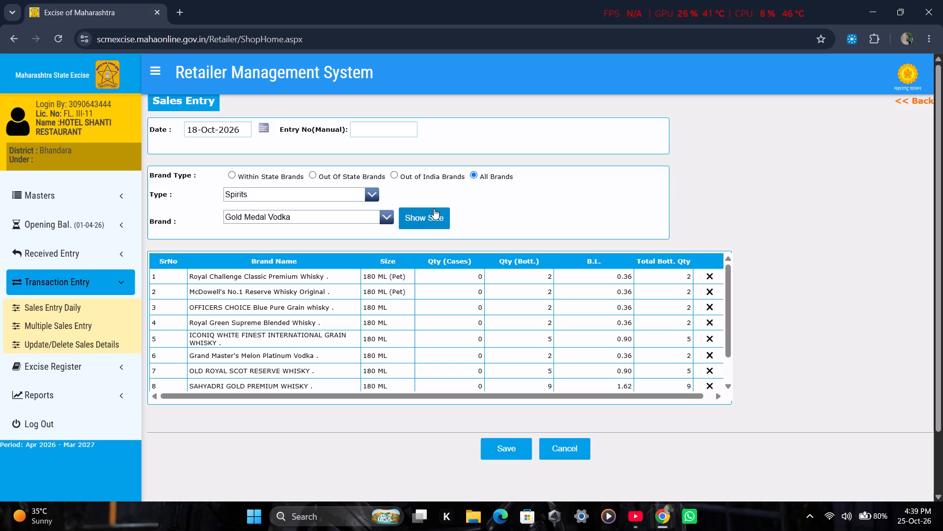
pyautogui.click(434, 208)
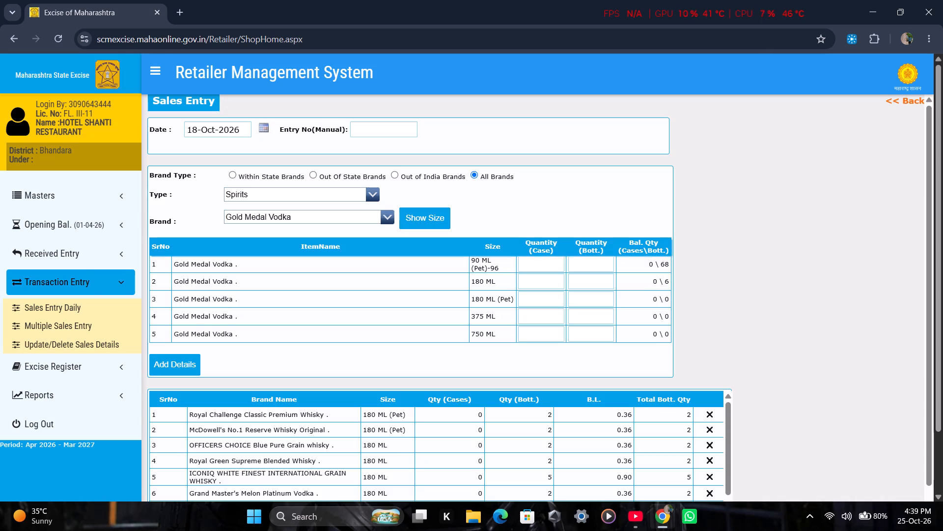
pyautogui.click(598, 261)
pyautogui.click(603, 279)
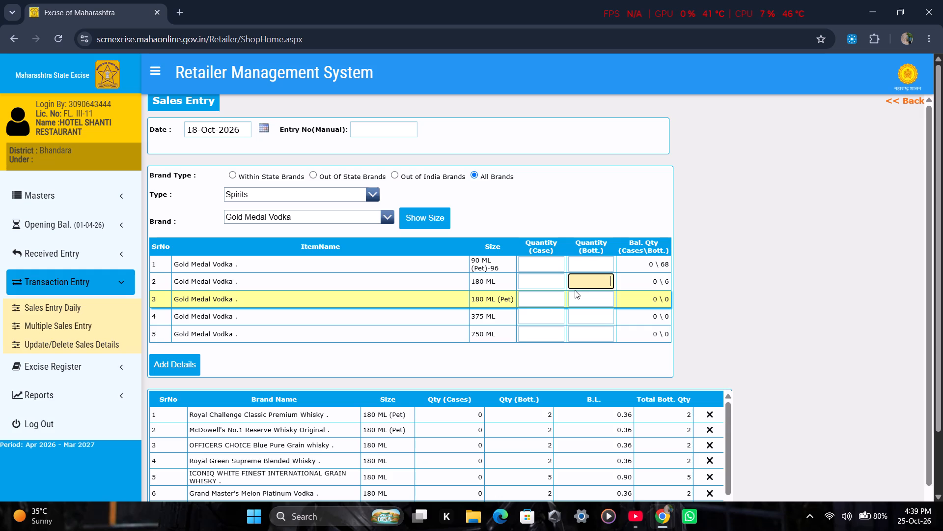
pyautogui.press('2')
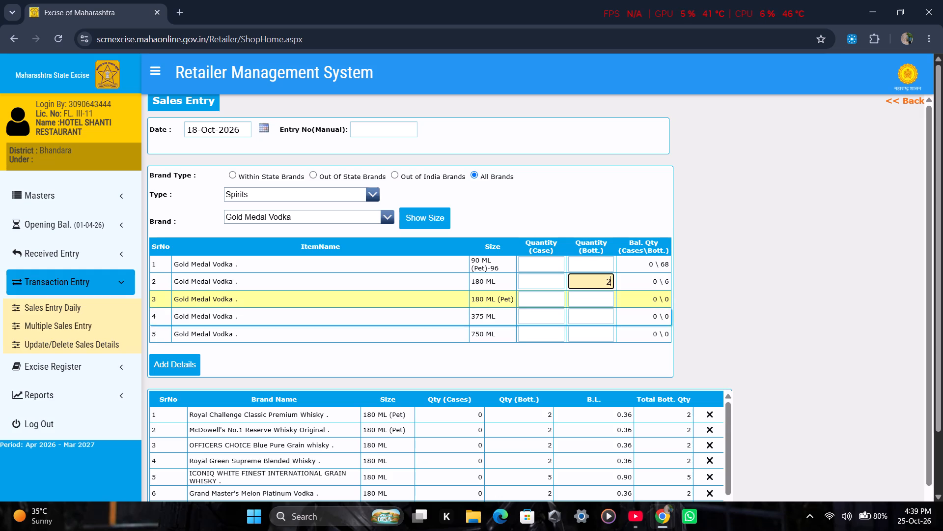
pyautogui.click(586, 260)
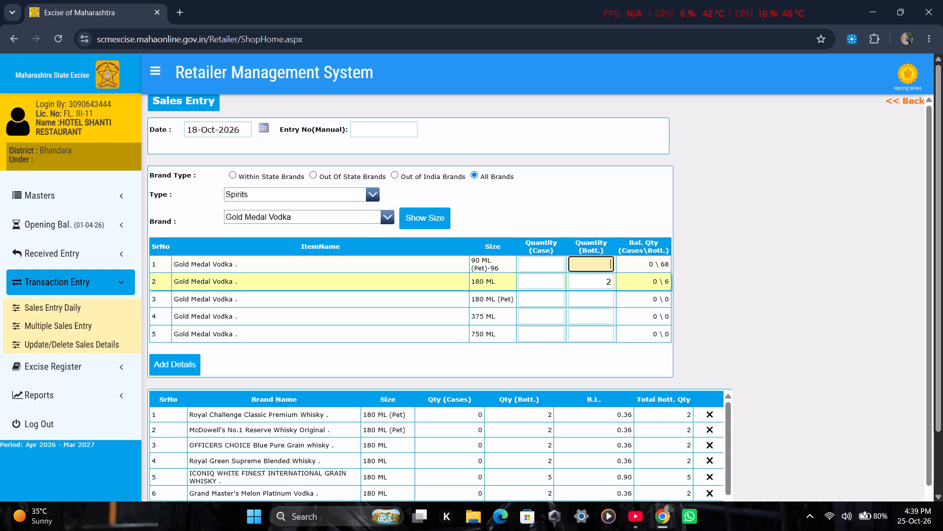
pyautogui.press('2')
pyautogui.click(183, 359)
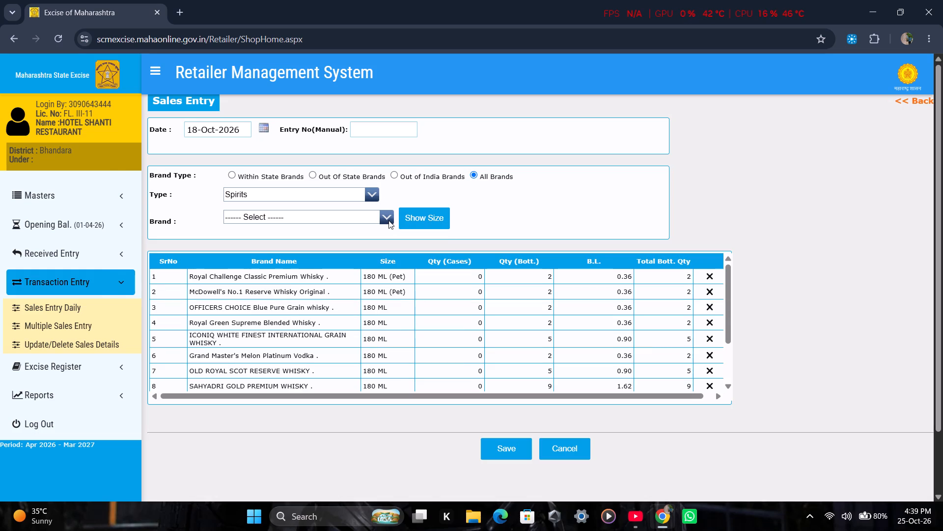
# Add Tiger's Barrel to the spirits sales entry with 7 bottles of 180 ML and 2 bottles of 90 ML (Pet)-100.
pyautogui.click(380, 209)
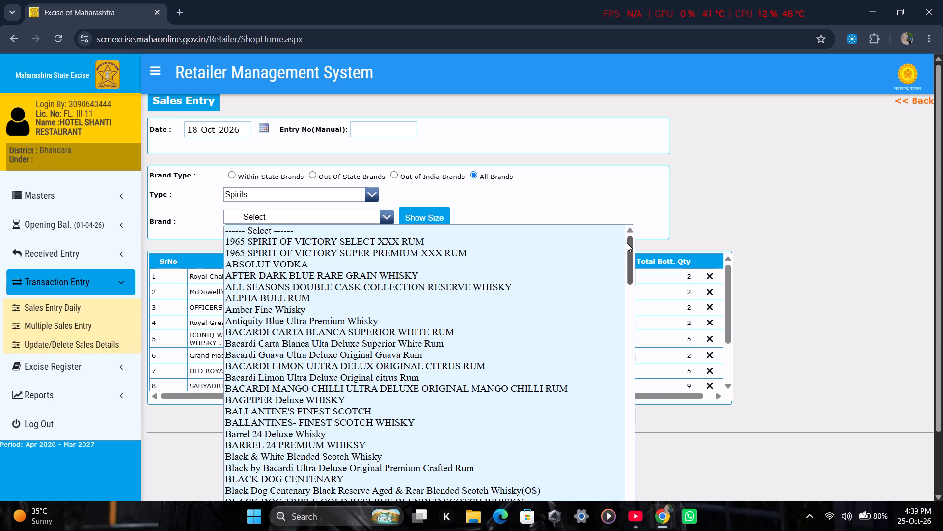
pyautogui.moveTo(629, 242); pyautogui.dragTo(646, 492)
pyautogui.click(452, 424)
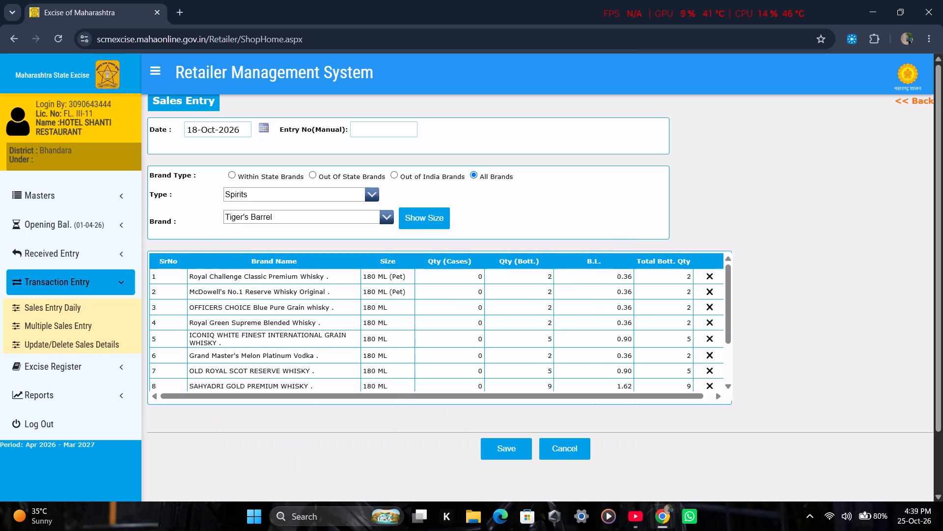
pyautogui.click(433, 212)
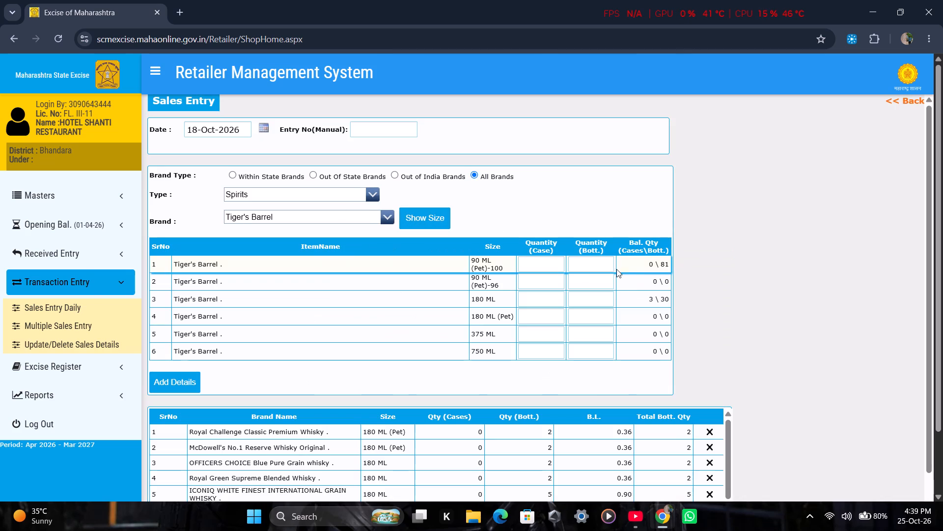
pyautogui.click(601, 298)
pyautogui.press('7')
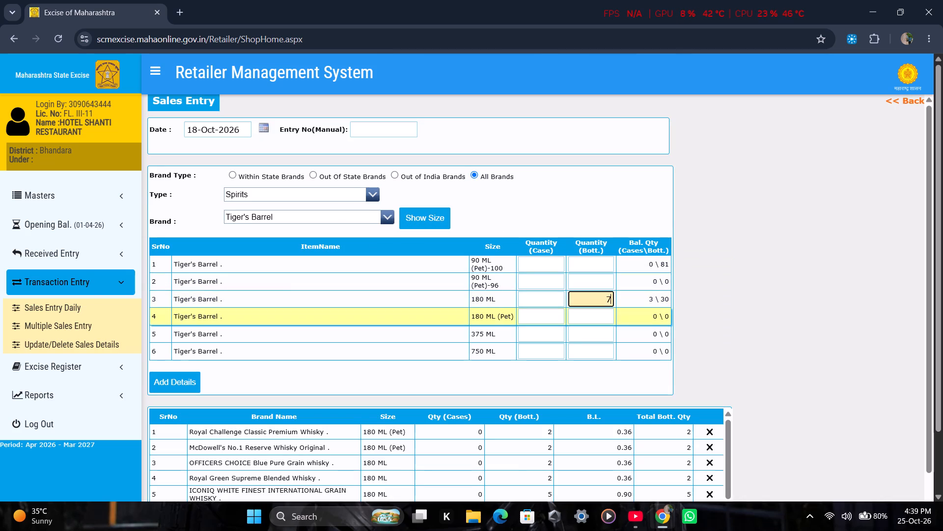
pyautogui.click(606, 270)
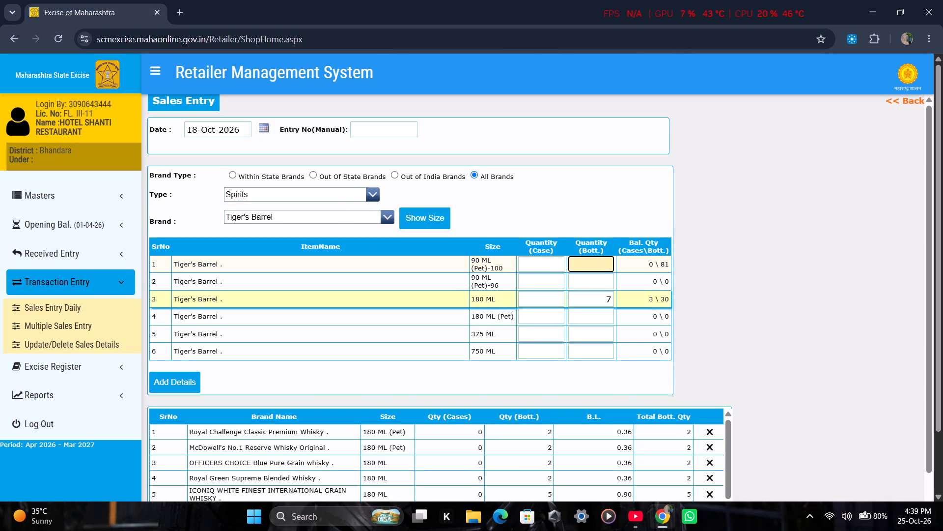
pyautogui.press('2')
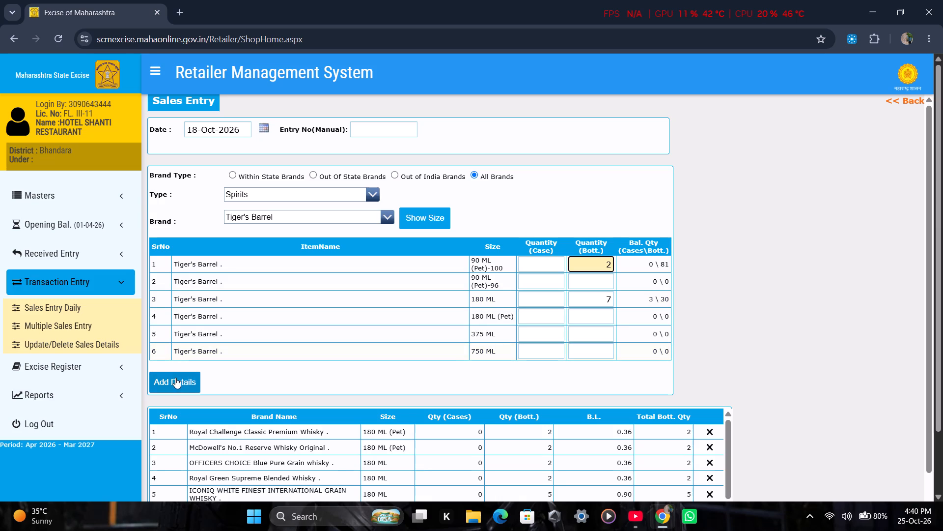
pyautogui.click(180, 380)
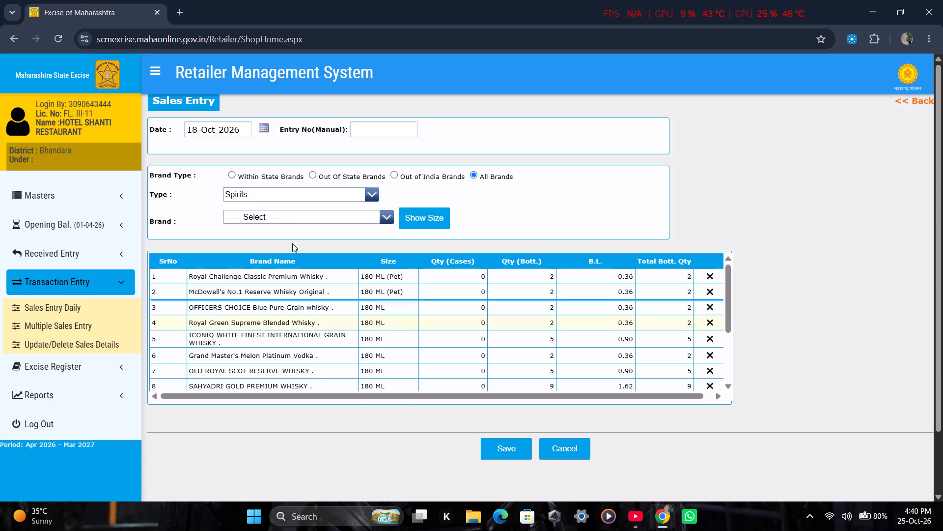
# Save the spirits sales entry for 18-Oct-2026 and dismiss the notice.
pyautogui.moveTo(510, 453); pyautogui.dragTo(503, 453)
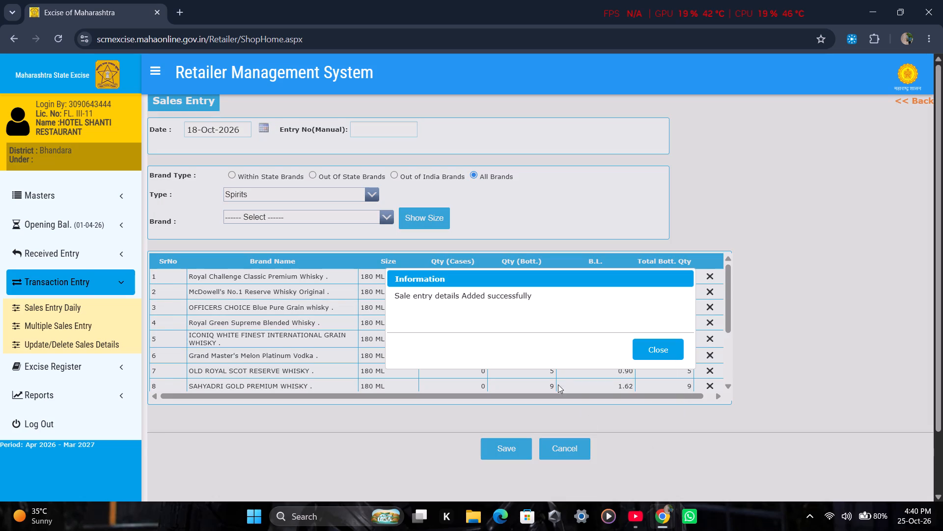
pyautogui.click(662, 349)
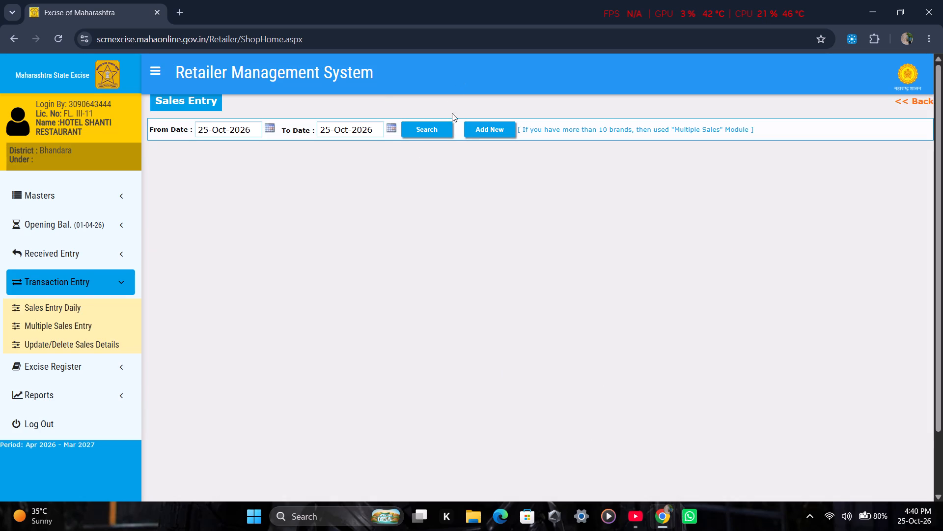
# Start a new daily sales entry dated 19-Oct-2026.
pyautogui.click(495, 128)
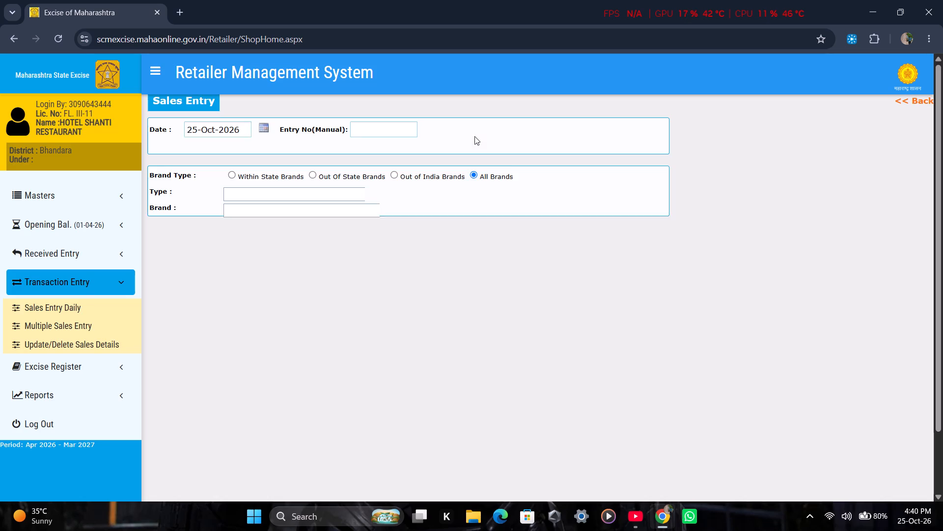
pyautogui.click(260, 124)
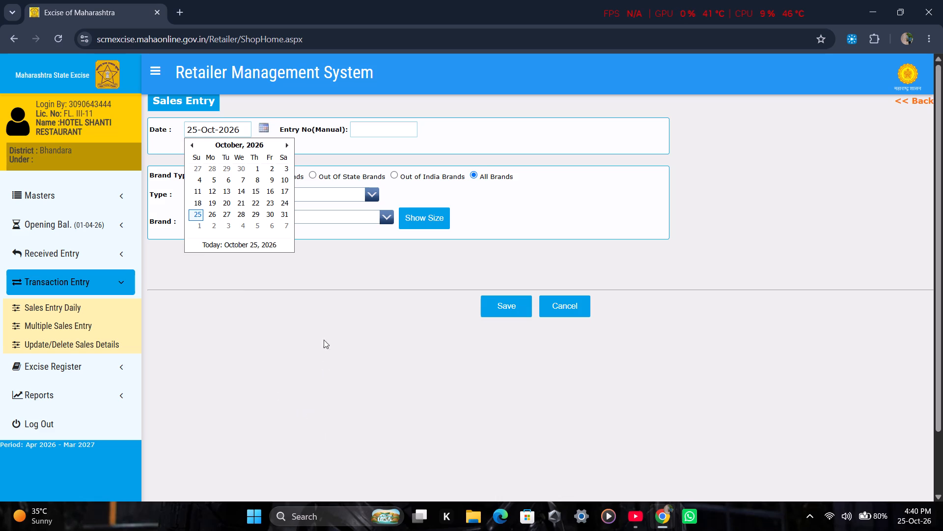
pyautogui.click(213, 204)
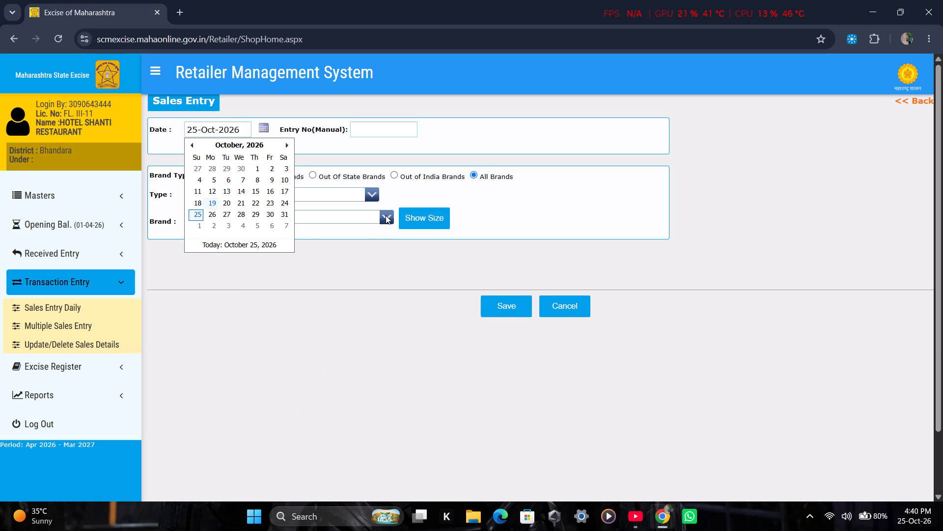
# Add 2 bottles of 180 ML (Pet) Royal Challenge Classic Premium Whisky to the spirits sales entry.
pyautogui.click(386, 215)
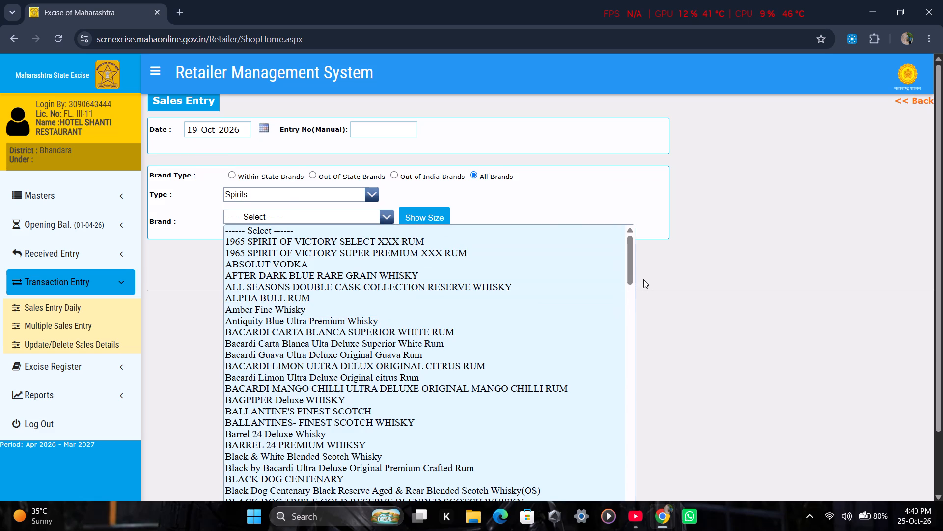
pyautogui.moveTo(631, 269); pyautogui.dragTo(622, 371)
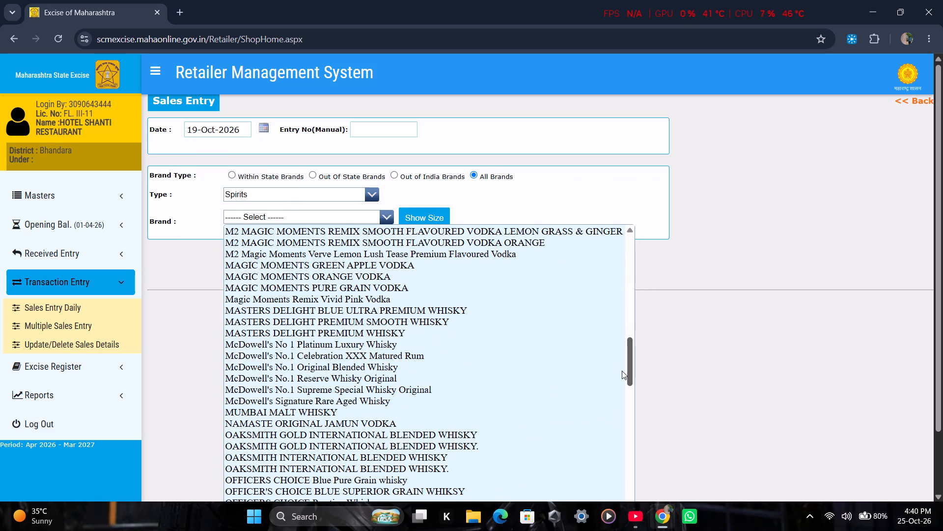
pyautogui.moveTo(622, 371); pyautogui.dragTo(626, 415)
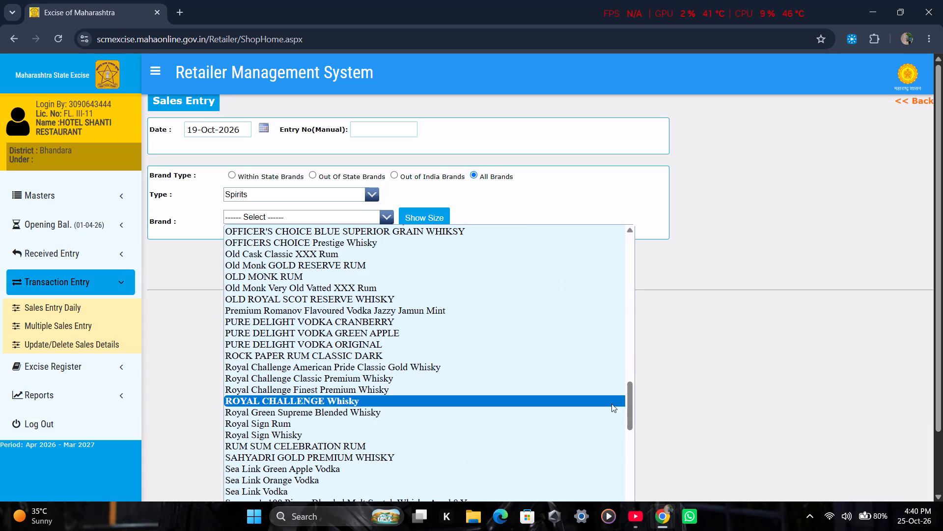
pyautogui.click(599, 380)
pyautogui.click(440, 213)
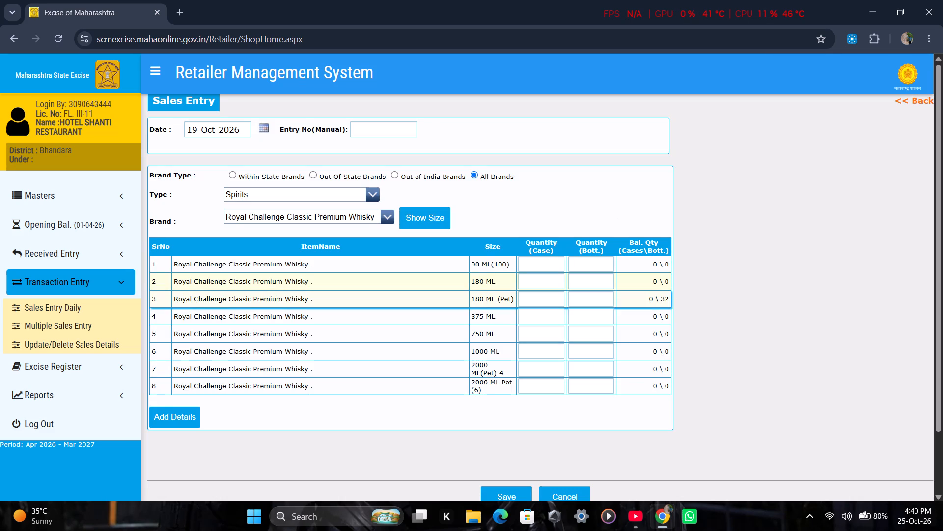
pyautogui.click(609, 299)
pyautogui.press('2')
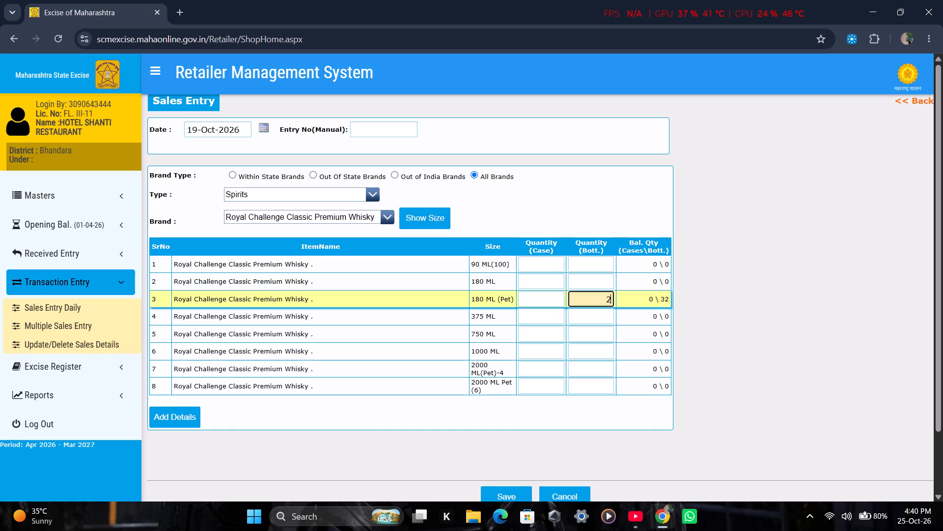
pyautogui.click(179, 423)
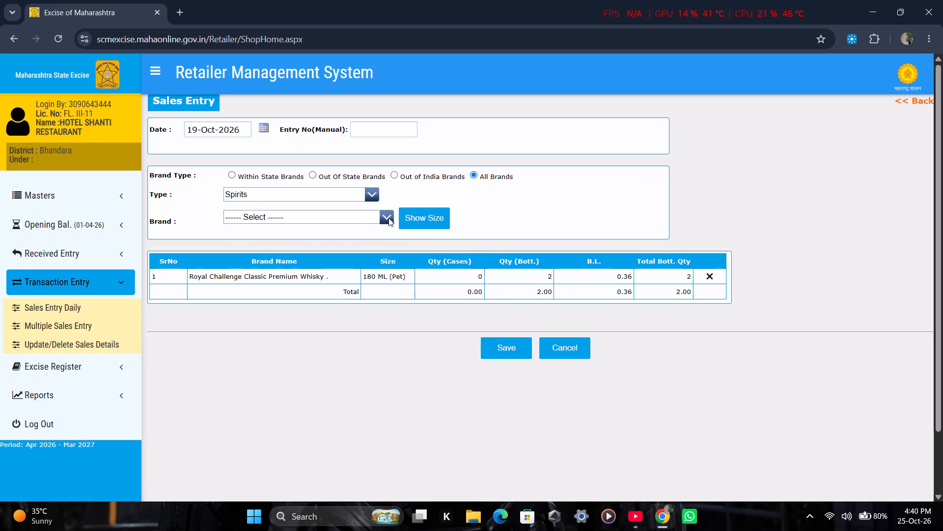
# Add 2 bottles of 180 ML (Pet) McDowell's No.1 Reserve Whisky Original to the spirits sales entry.
pyautogui.click(388, 218)
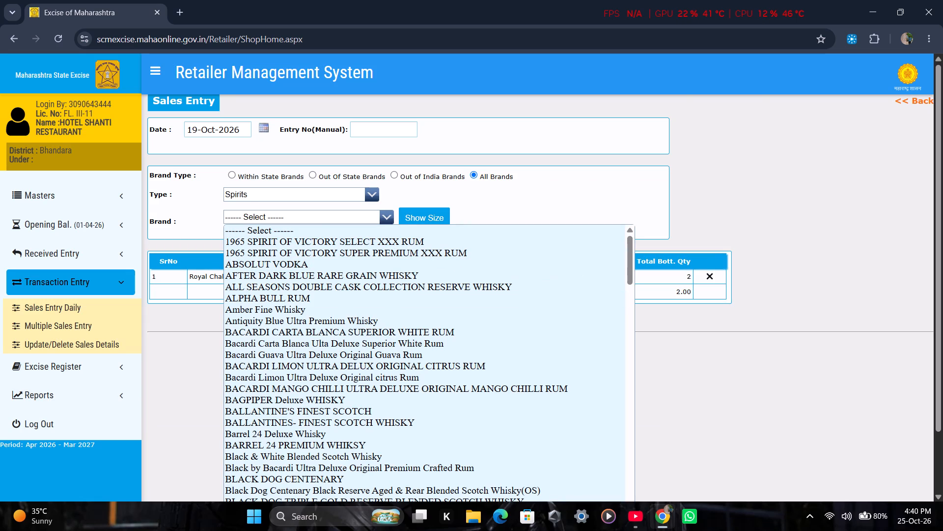
pyautogui.moveTo(631, 263); pyautogui.dragTo(632, 360)
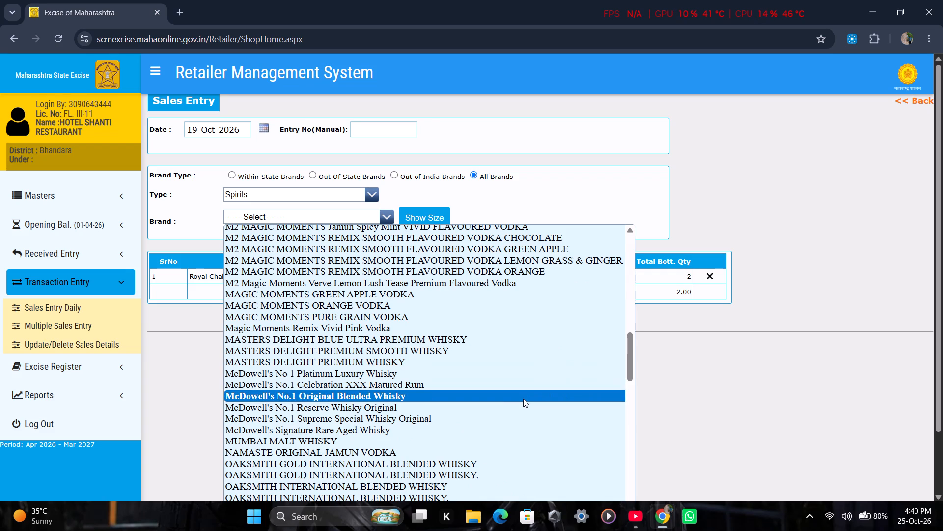
pyautogui.click(523, 407)
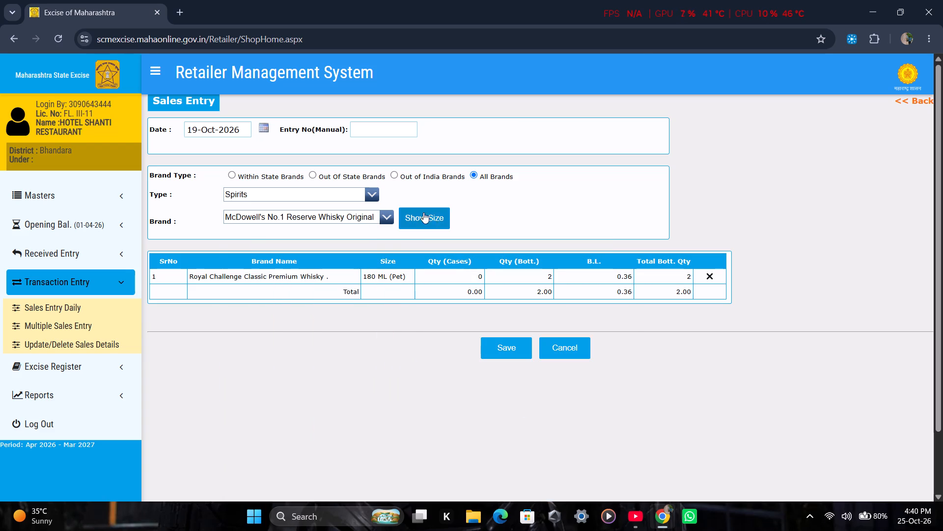
pyautogui.click(435, 217)
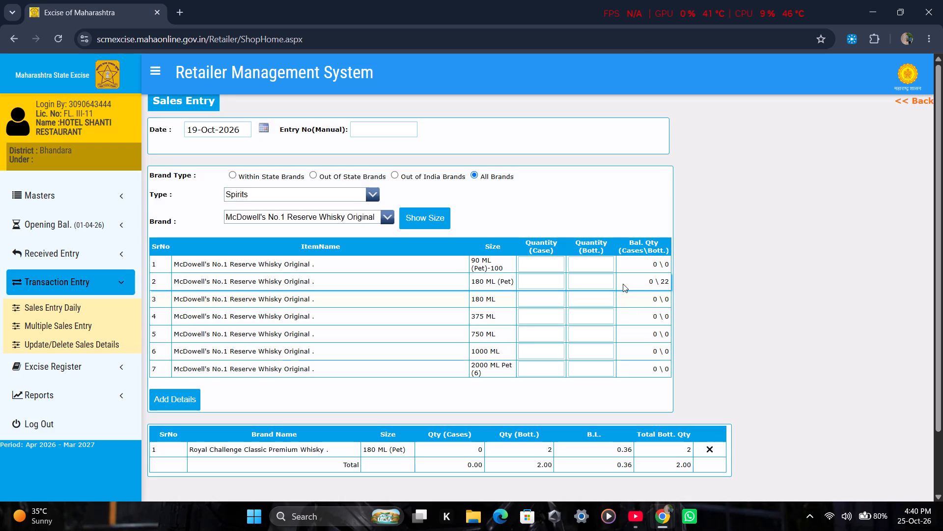
pyautogui.click(582, 277)
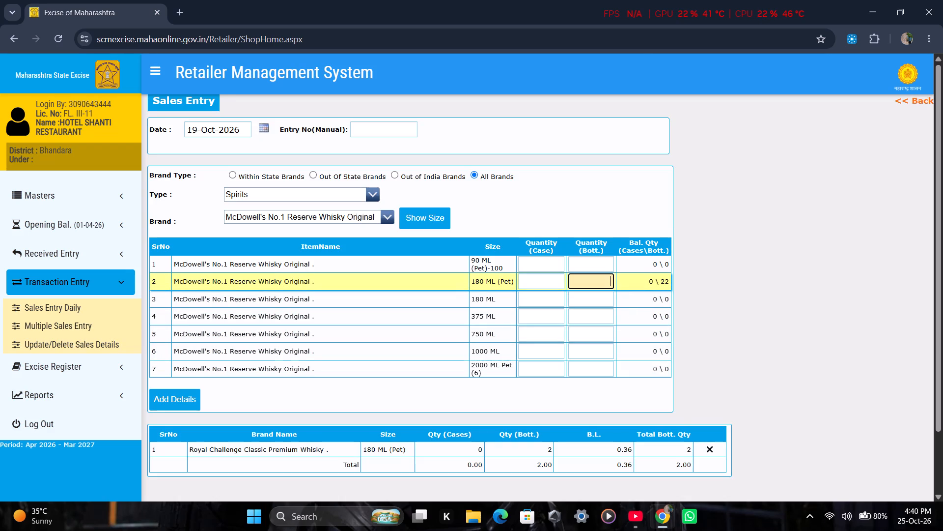
pyautogui.press('2')
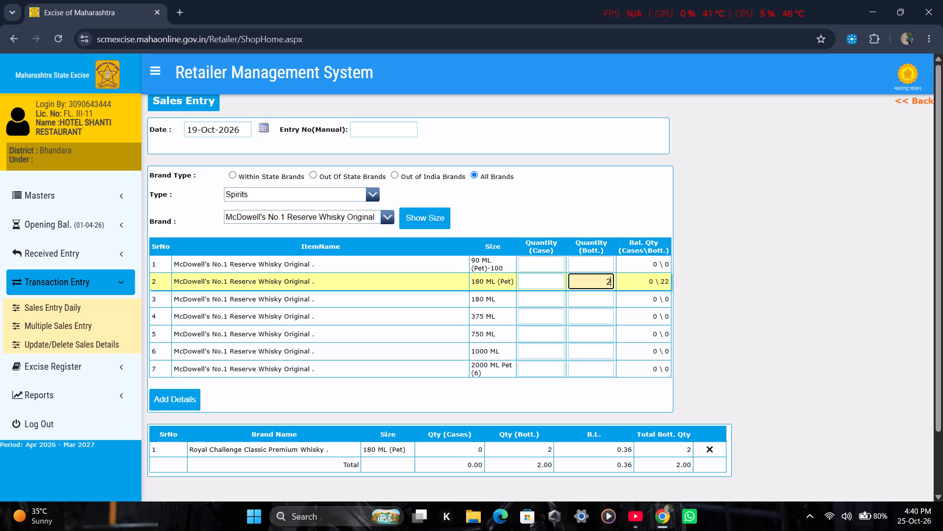
pyautogui.click(193, 403)
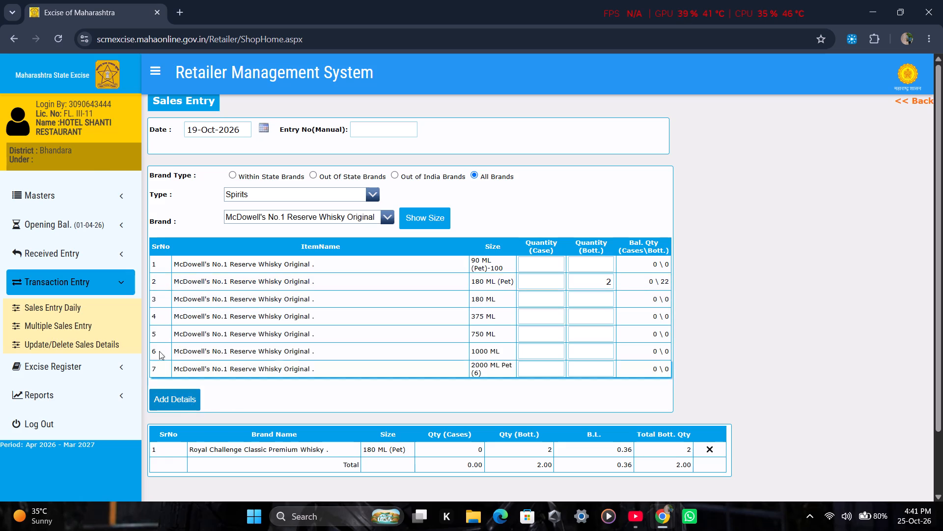
# Add 2 bottles of 180 ML OFFICERS CHOICE Blue Pure Grain whisky to the spirits sales entry.
pyautogui.click(383, 215)
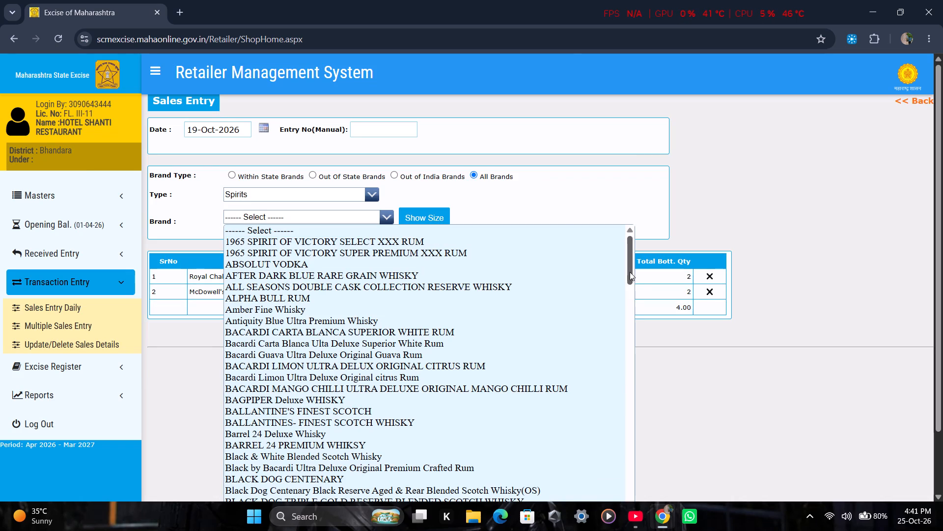
pyautogui.moveTo(631, 271); pyautogui.dragTo(629, 402)
pyautogui.click(528, 310)
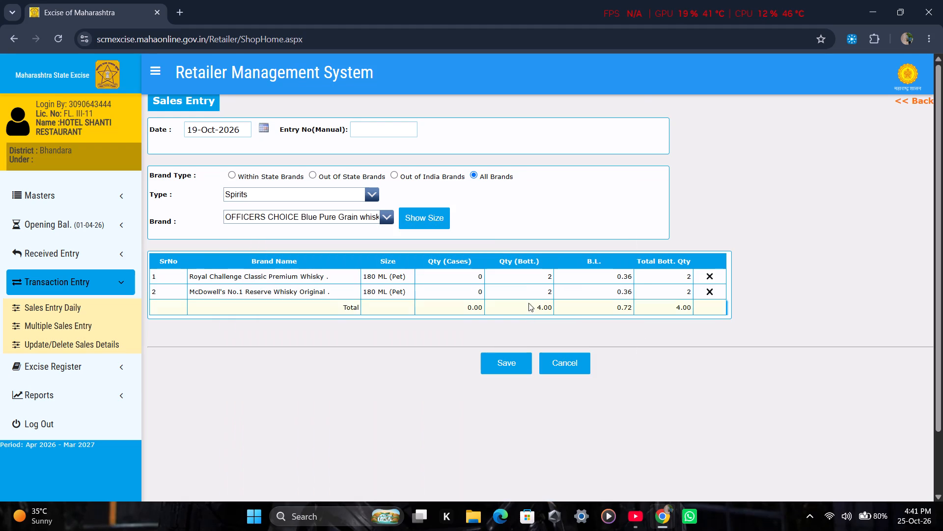
pyautogui.click(434, 212)
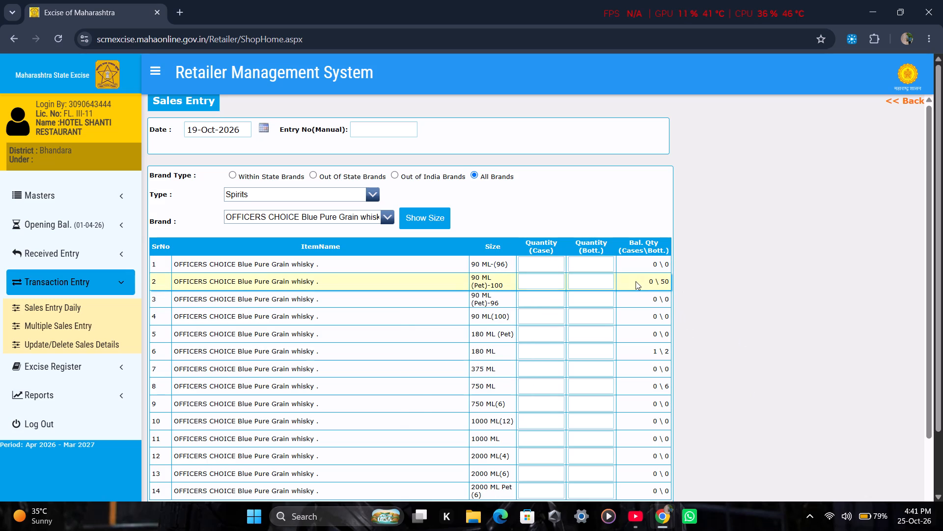
pyautogui.click(571, 356)
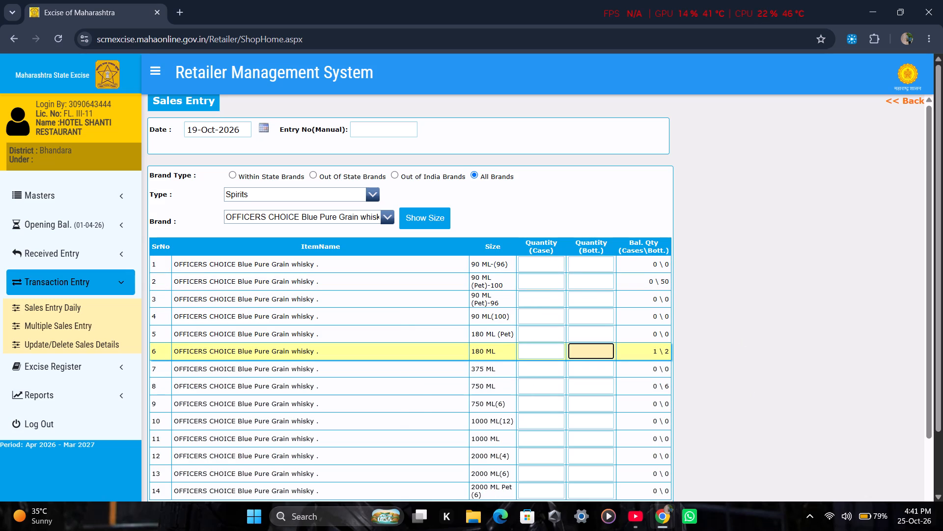
pyautogui.press('2')
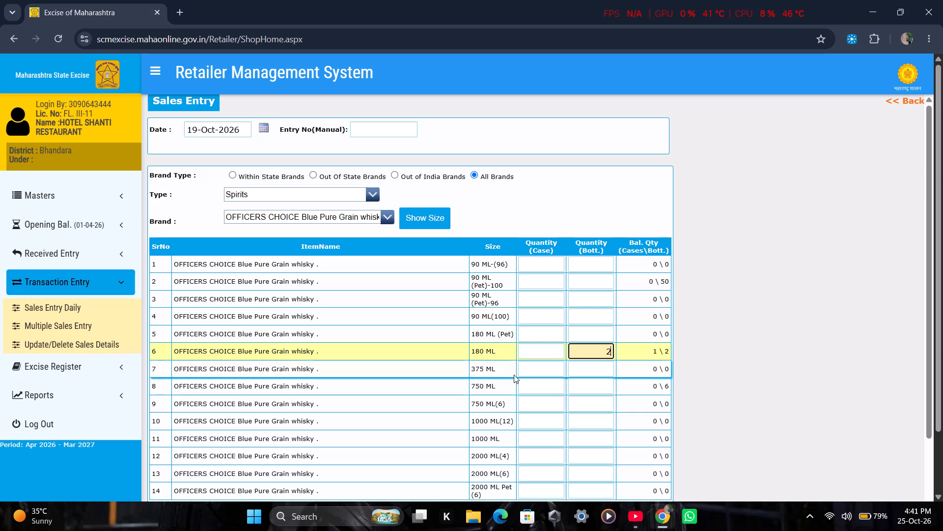
pyautogui.scroll(-1, 548, 354)
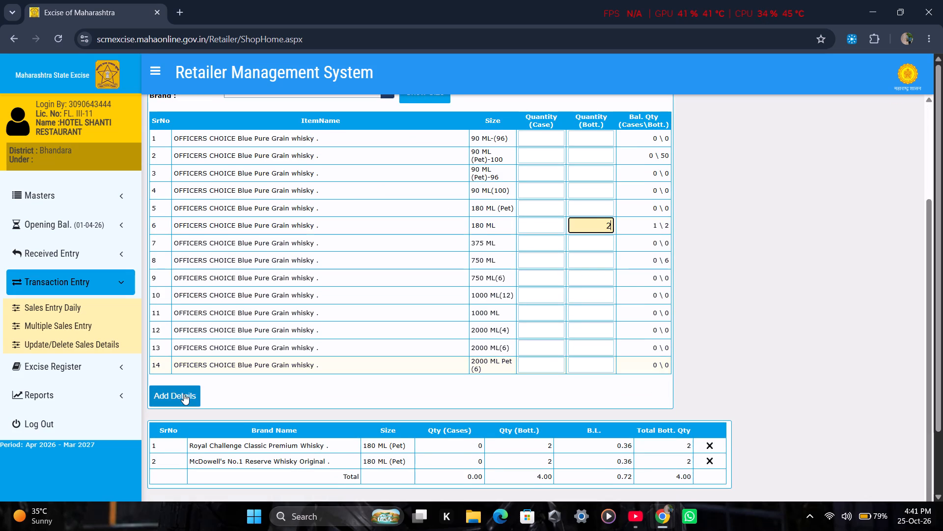
pyautogui.click(185, 392)
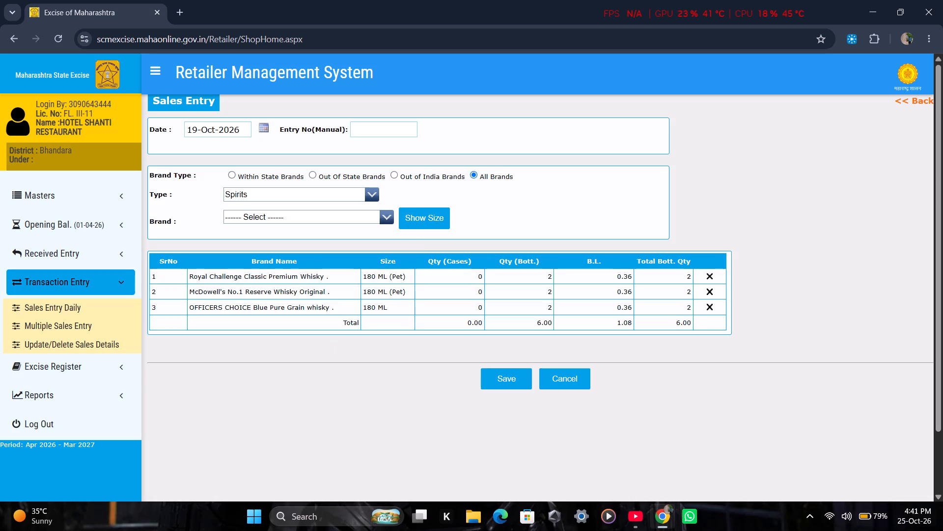
# Add 5 bottles of 180 ML ICONIQ WHITE FINEST INTERNATIONAL GRAIN WHISKY to the spirits sales entry.
pyautogui.click(380, 218)
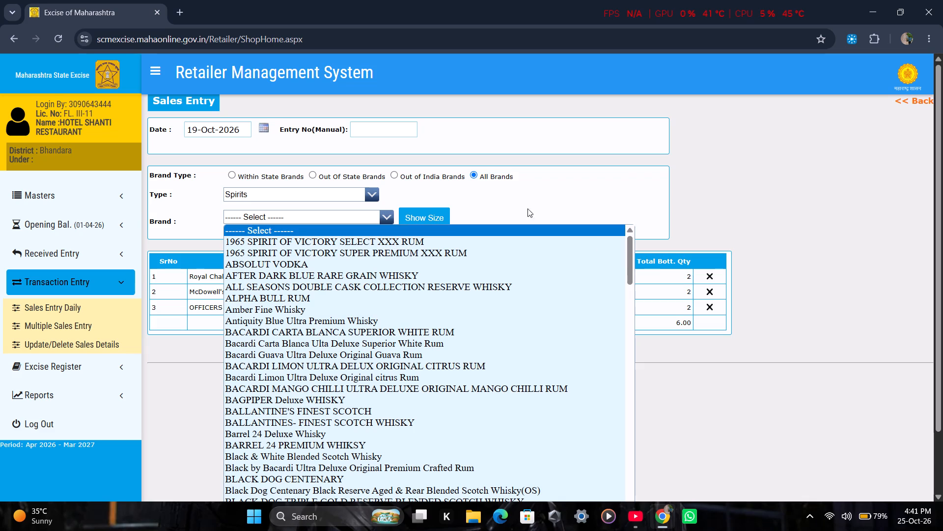
pyautogui.moveTo(632, 269); pyautogui.dragTo(634, 320)
pyautogui.click(550, 415)
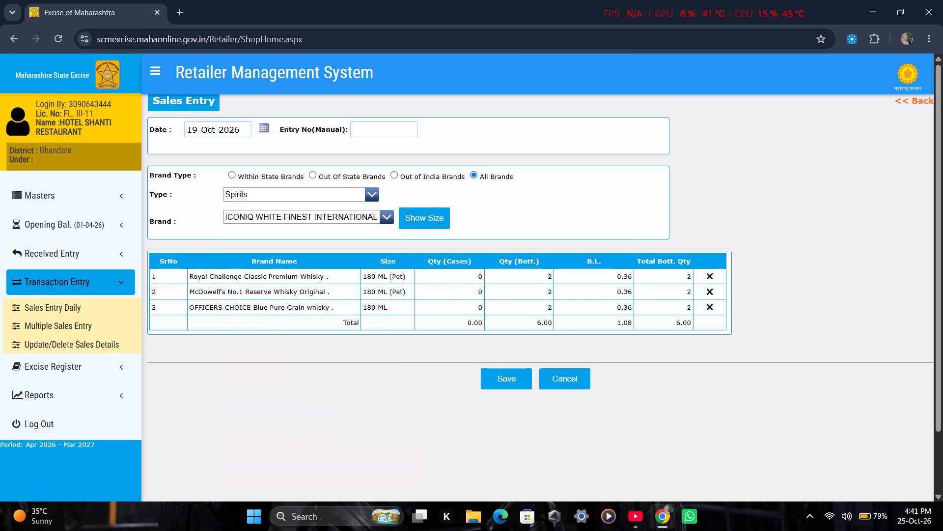
pyautogui.click(428, 222)
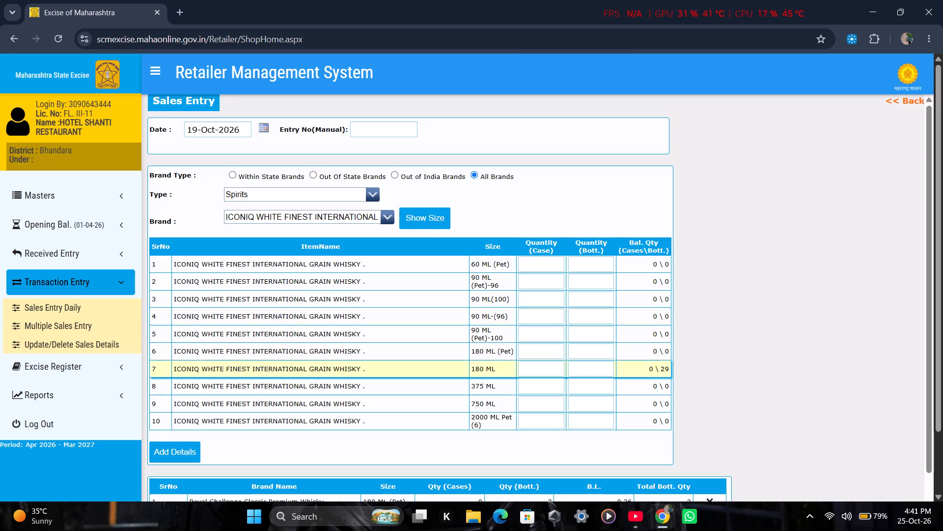
pyautogui.click(586, 362)
pyautogui.press('5')
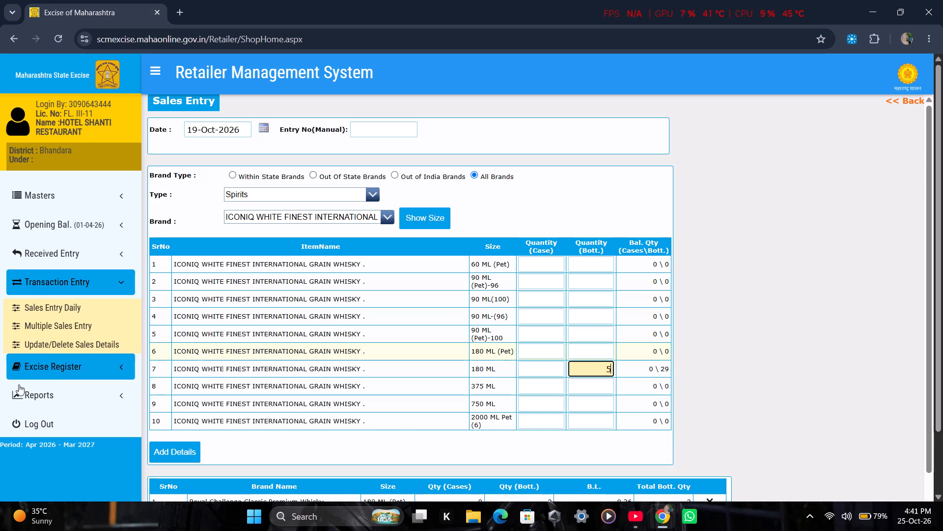
pyautogui.click(175, 450)
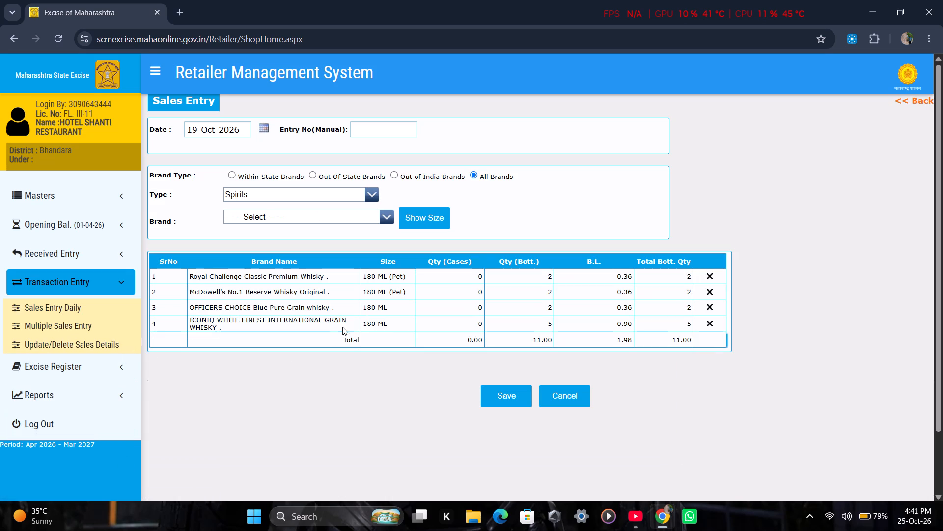
# Add 1 bottle of 180 ML The Indian Edit Super Premium Whisky to the spirits sales entry.
pyautogui.click(390, 216)
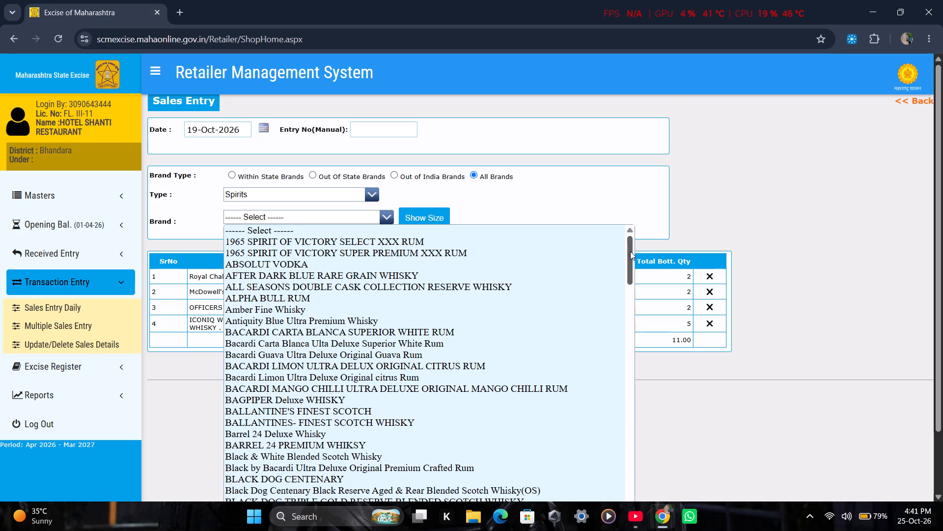
pyautogui.moveTo(630, 251); pyautogui.dragTo(609, 517)
pyautogui.click(470, 415)
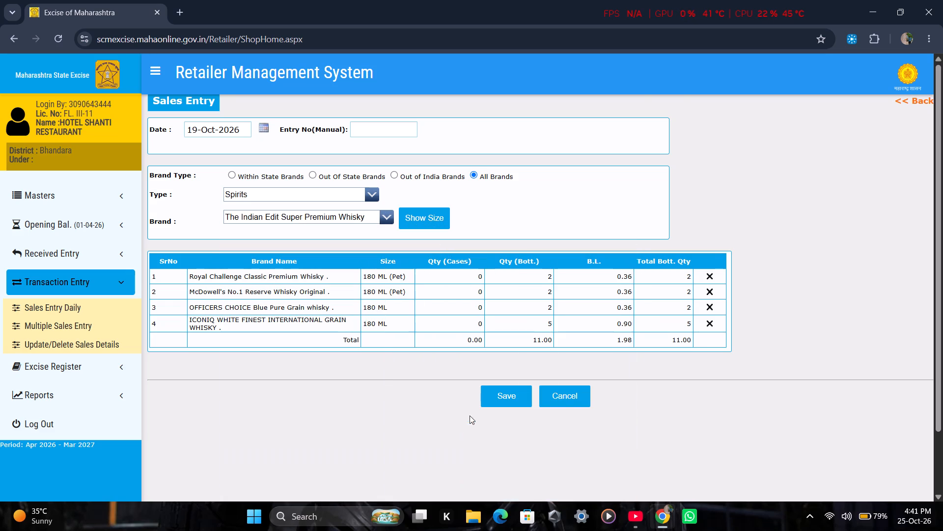
pyautogui.click(440, 218)
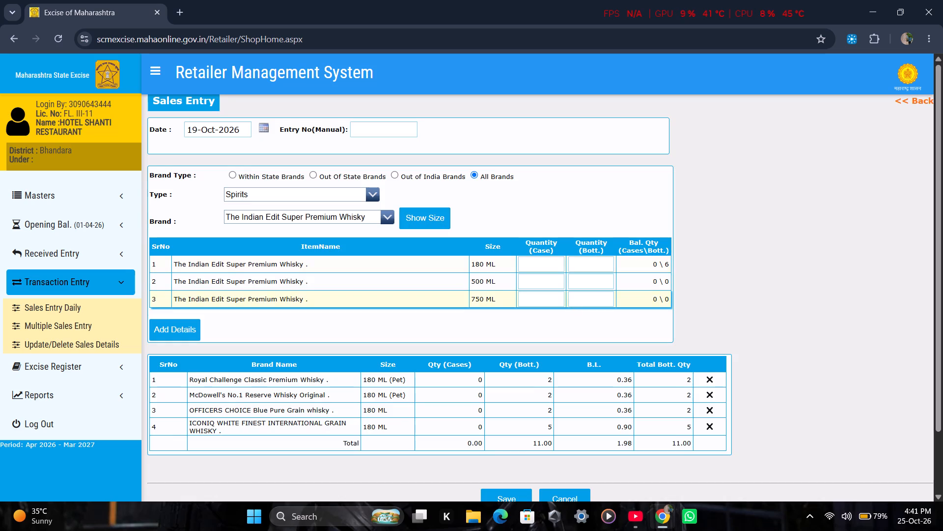
pyautogui.click(588, 265)
pyautogui.press('1')
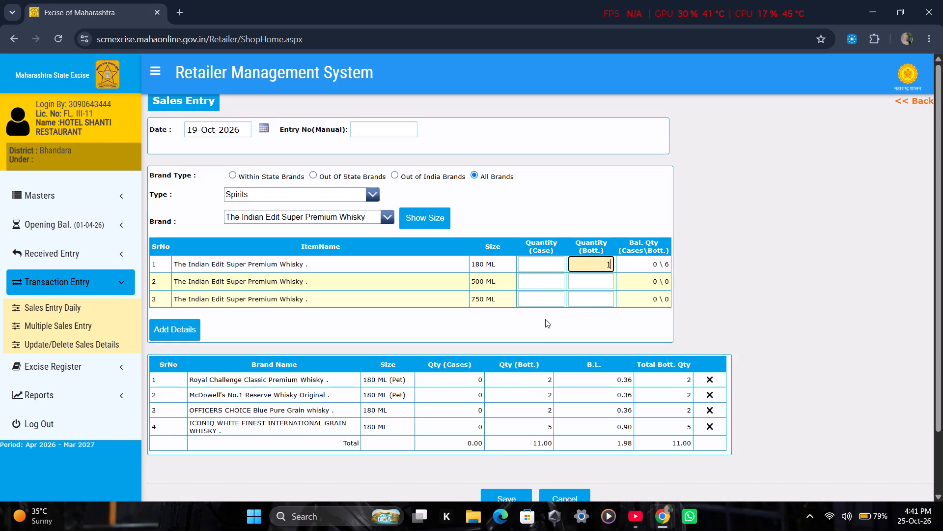
pyautogui.click(173, 323)
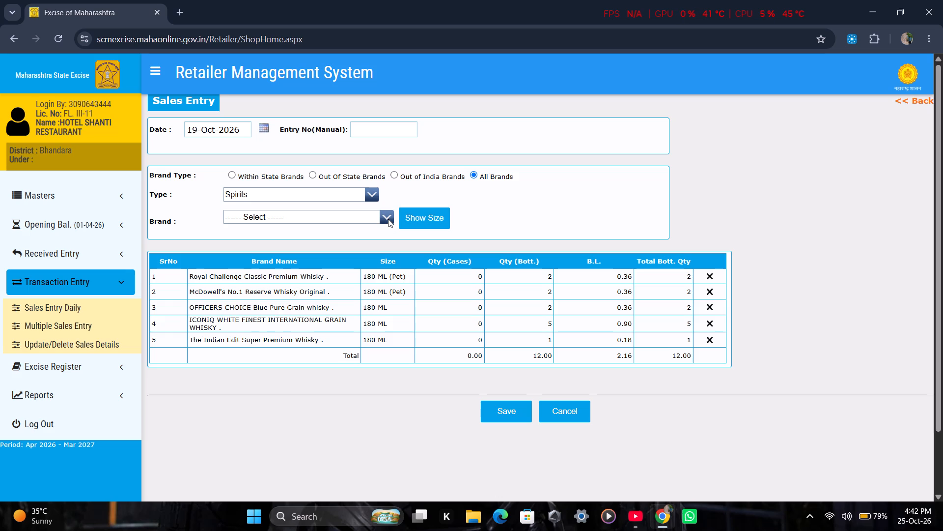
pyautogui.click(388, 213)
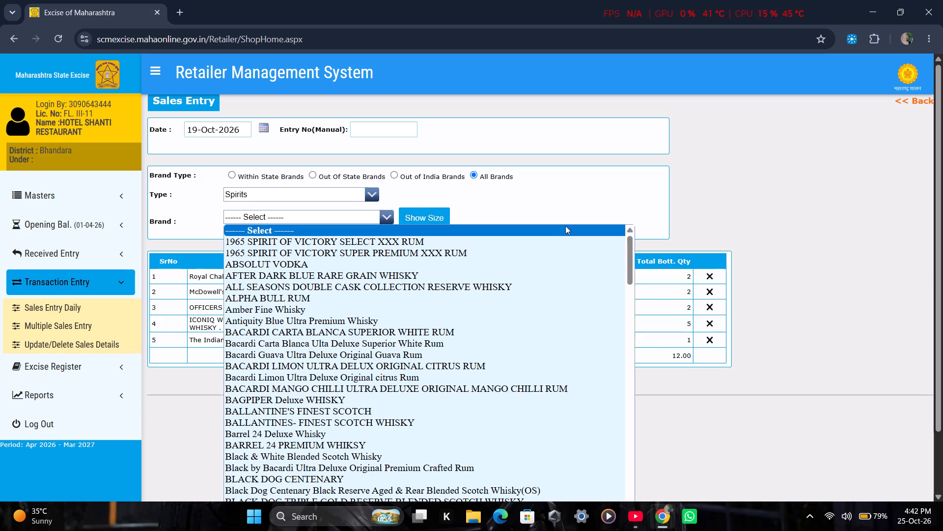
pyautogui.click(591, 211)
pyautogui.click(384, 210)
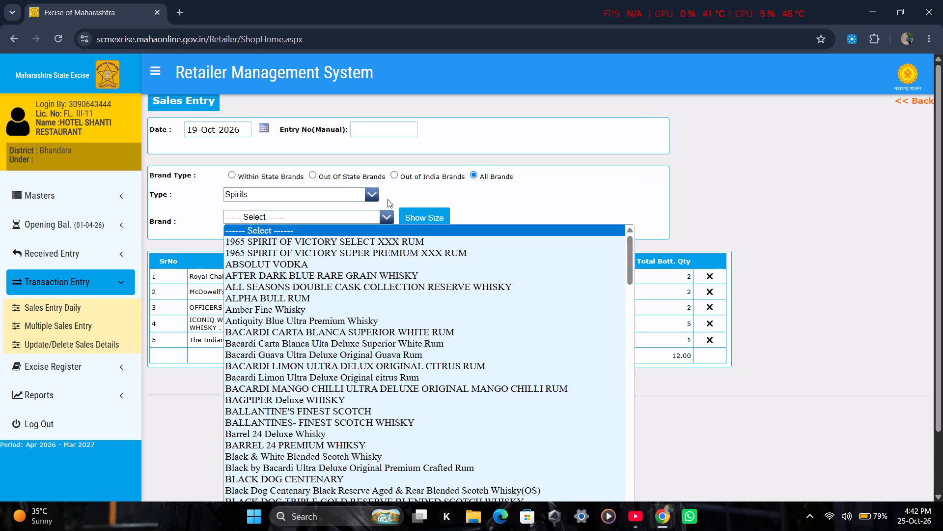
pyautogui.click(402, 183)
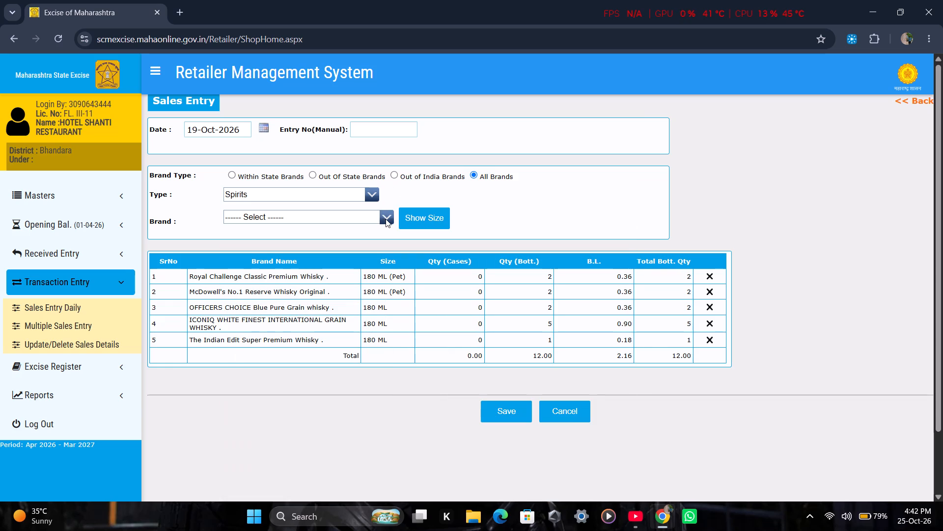
# Add 3 bottles of 90 ML (Pet)-96 Old Cask Classic XXX Rum to the spirits sales entry.
pyautogui.click(387, 219)
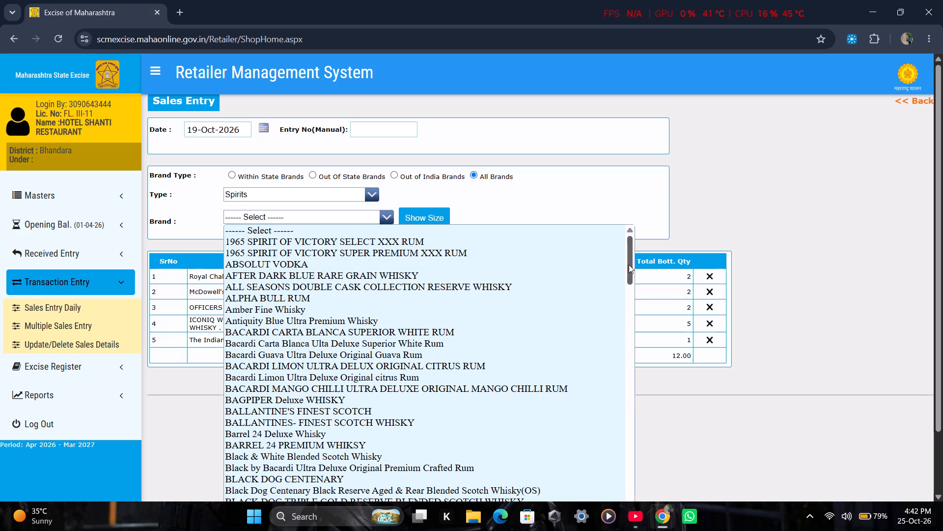
pyautogui.moveTo(630, 266); pyautogui.dragTo(622, 394)
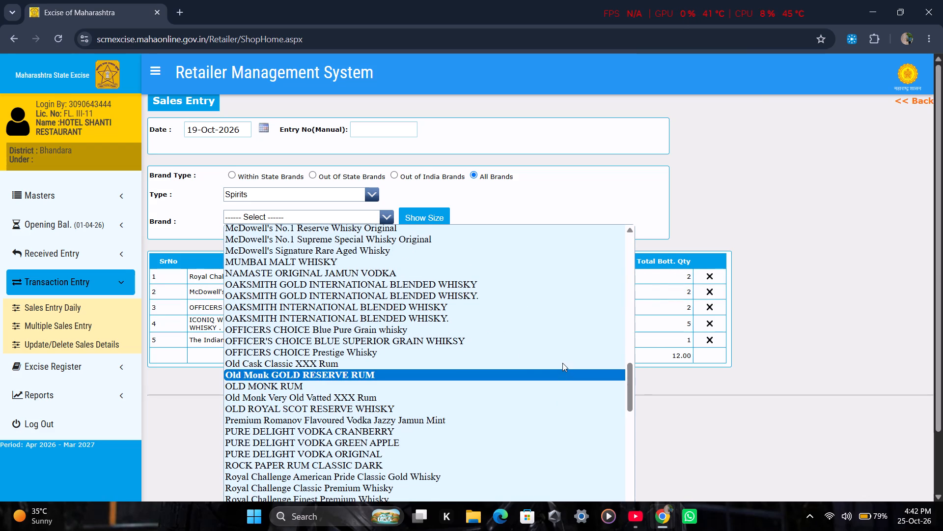
pyautogui.click(562, 363)
pyautogui.click(436, 211)
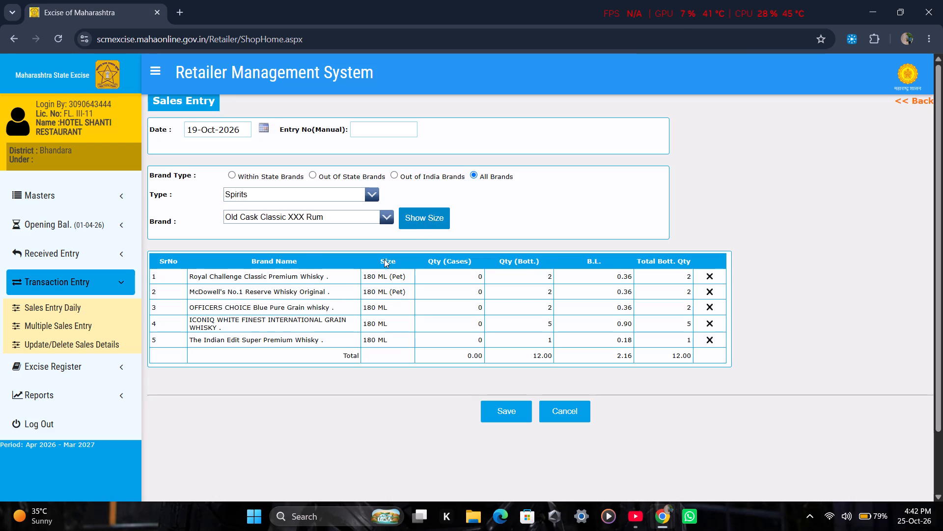
pyautogui.moveTo(471, 292); pyautogui.dragTo(542, 312)
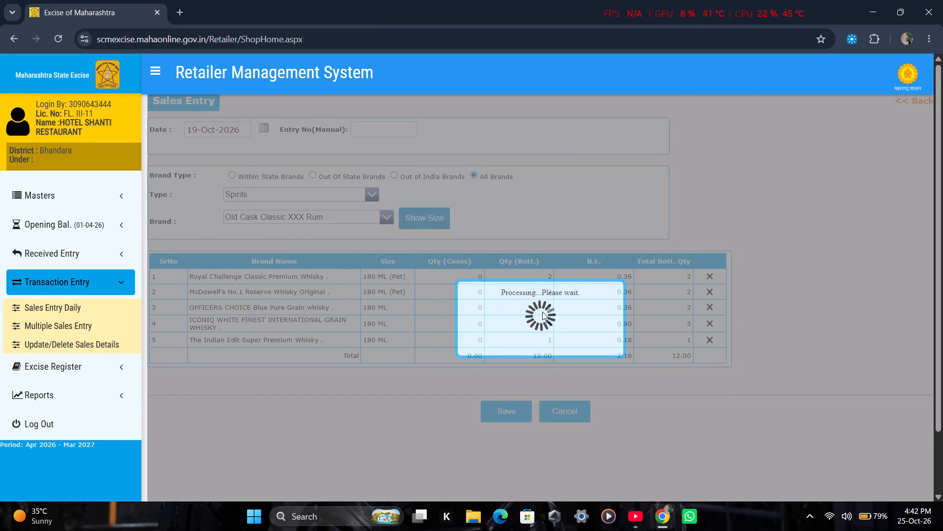
pyautogui.moveTo(542, 312); pyautogui.dragTo(558, 311)
pyautogui.click(603, 266)
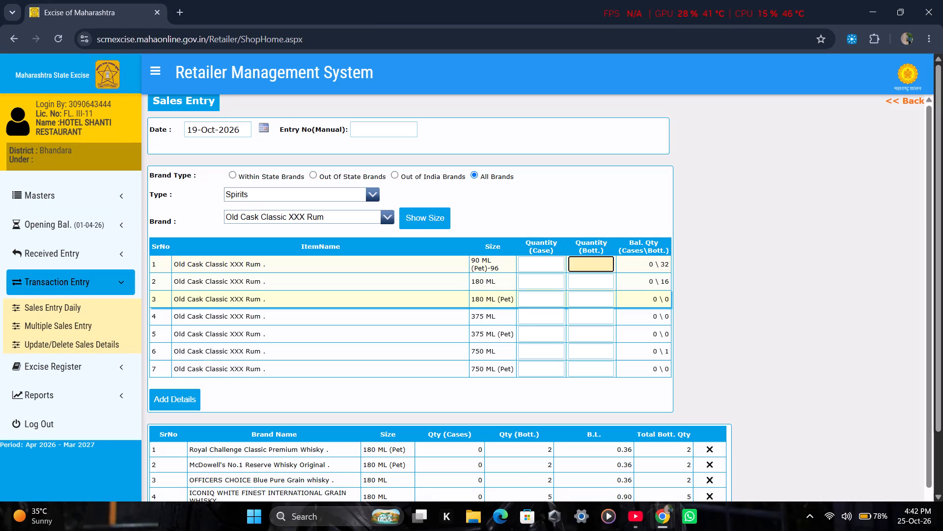
pyautogui.click(605, 298)
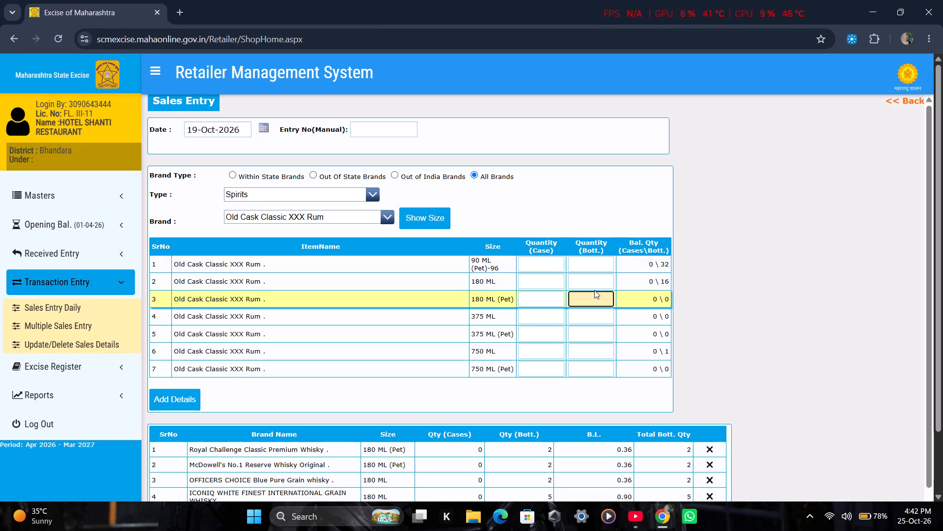
pyautogui.click(595, 261)
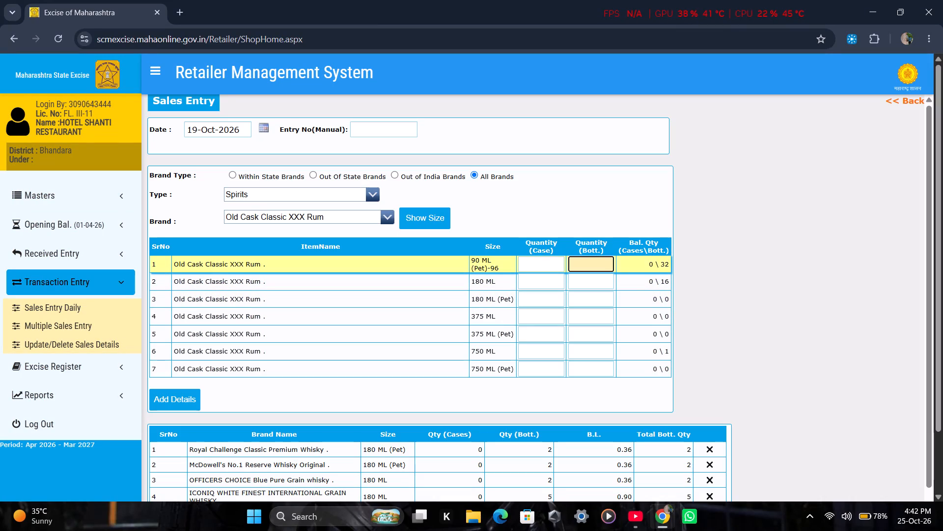
pyautogui.press('3')
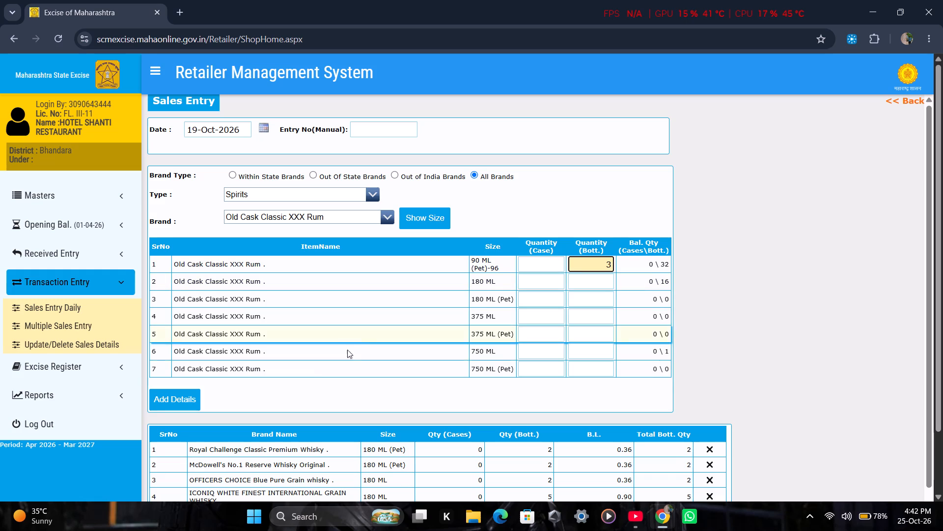
pyautogui.click(194, 399)
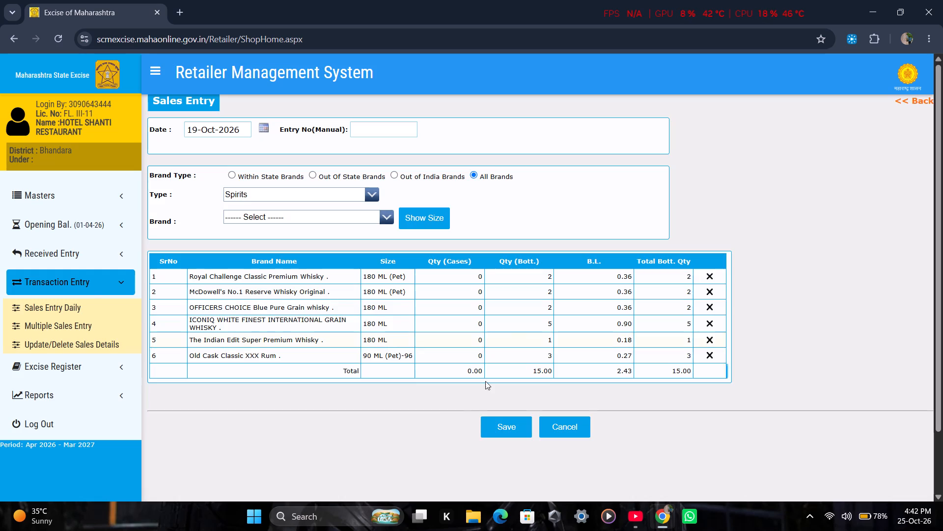
# Add 5 bottles of 180 ML OLD ROYAL SCOT RESERVE WHISKY to the spirits sales entry.
pyautogui.click(386, 213)
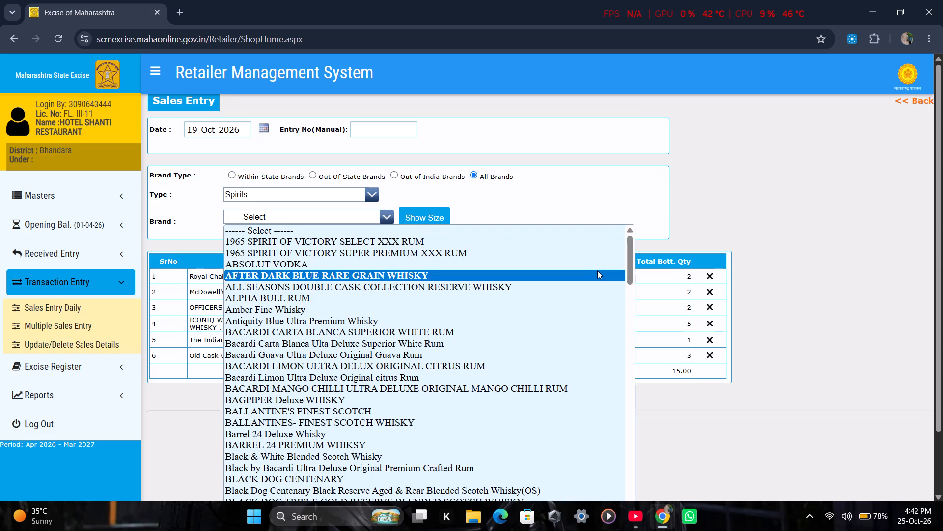
pyautogui.moveTo(631, 267); pyautogui.dragTo(611, 383)
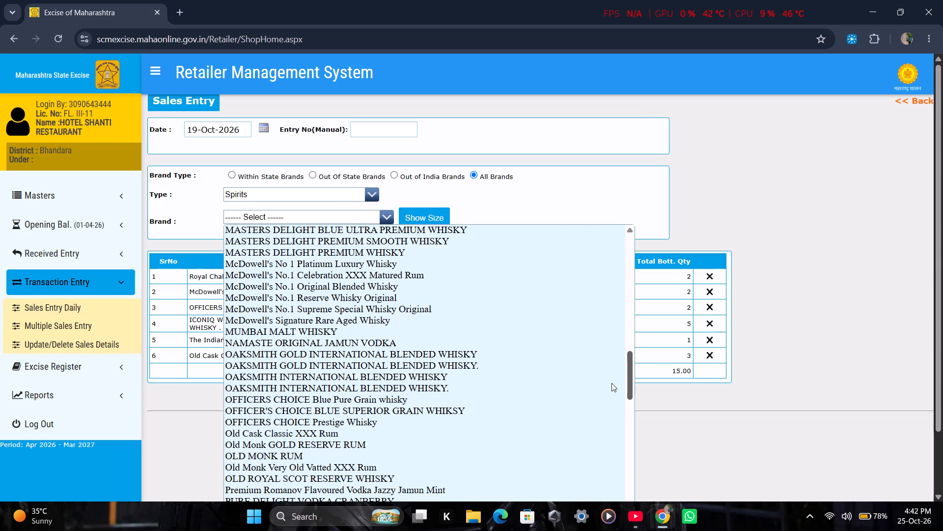
pyautogui.moveTo(611, 383); pyautogui.dragTo(611, 389)
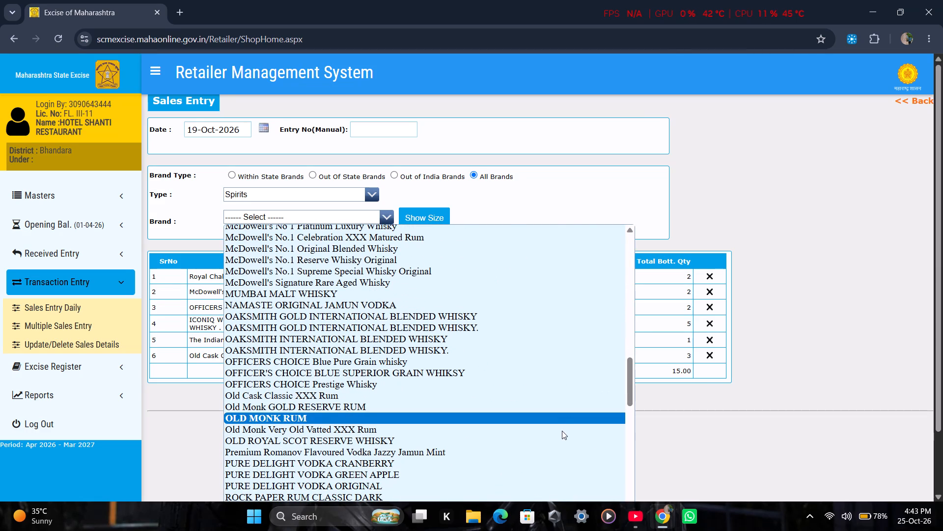
pyautogui.click(558, 444)
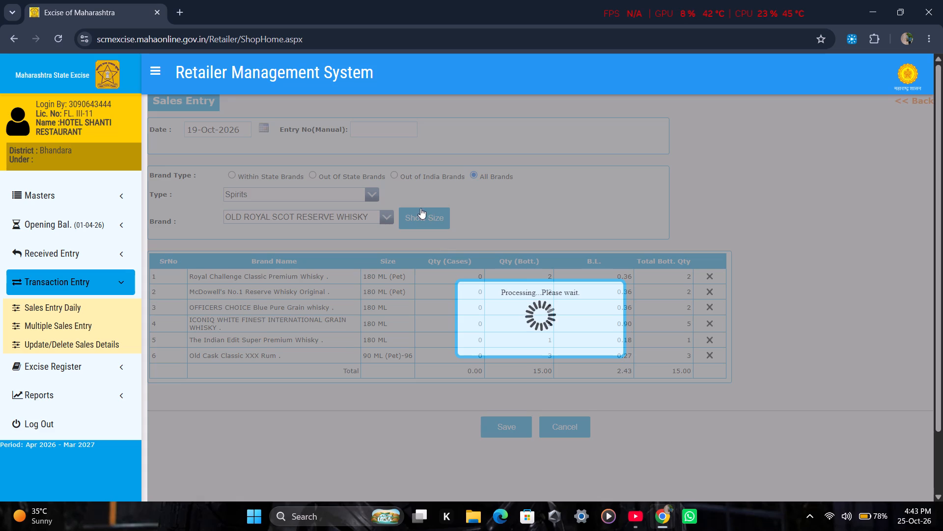
pyautogui.click(432, 218)
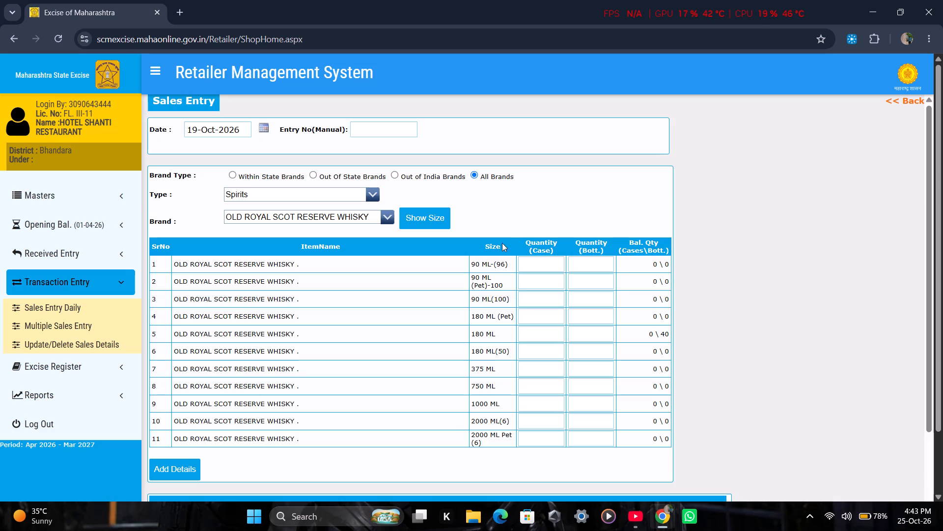
pyautogui.click(592, 331)
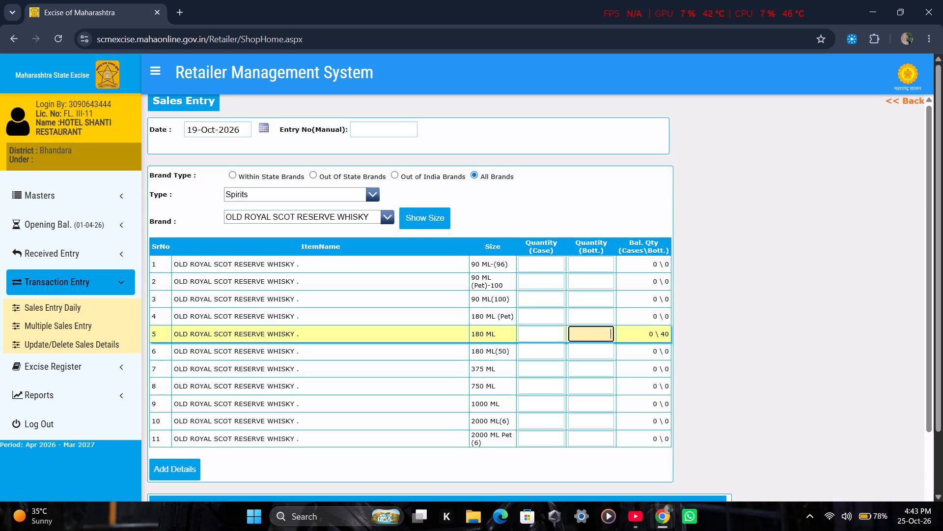
pyautogui.press('5')
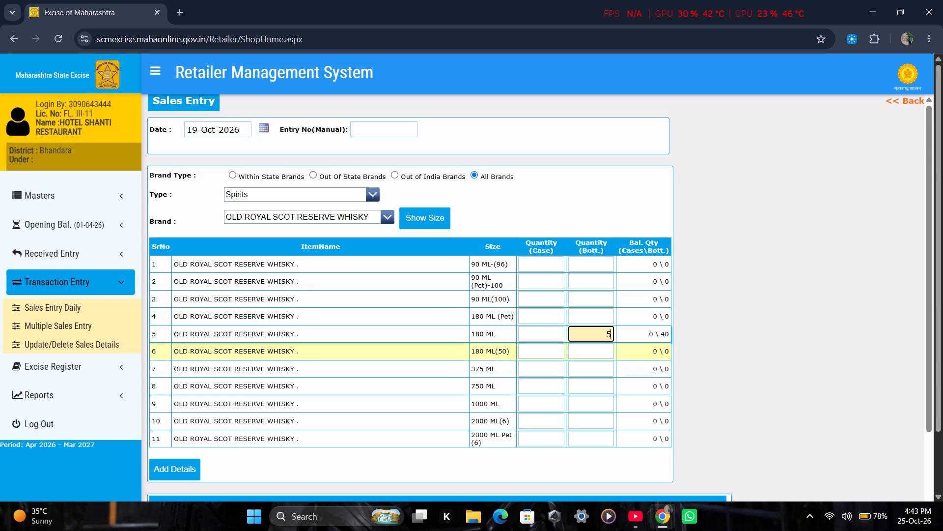
pyautogui.click(182, 466)
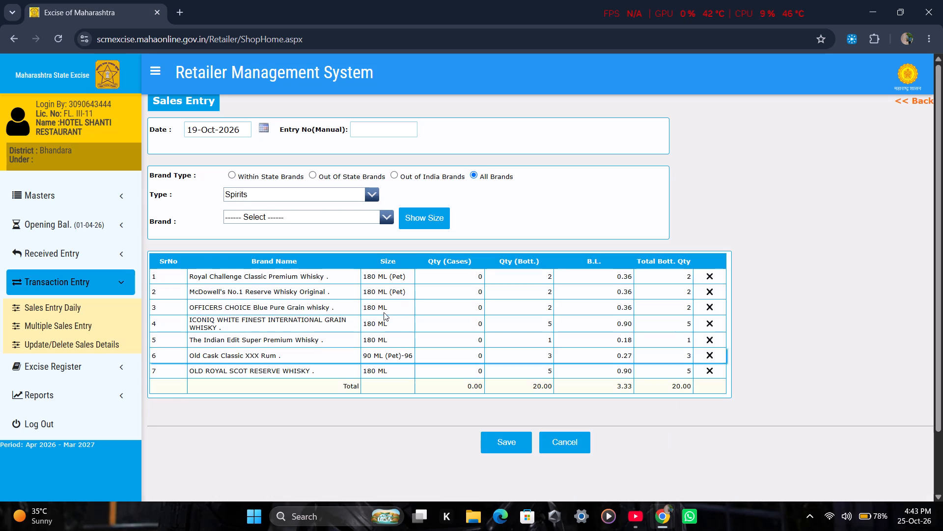
# Add 10 bottles of 180 ML SAHYADRI GOLD PREMIUM WHISKY to the spirits sales entry.
pyautogui.click(380, 212)
pyautogui.moveTo(632, 274); pyautogui.dragTo(624, 373)
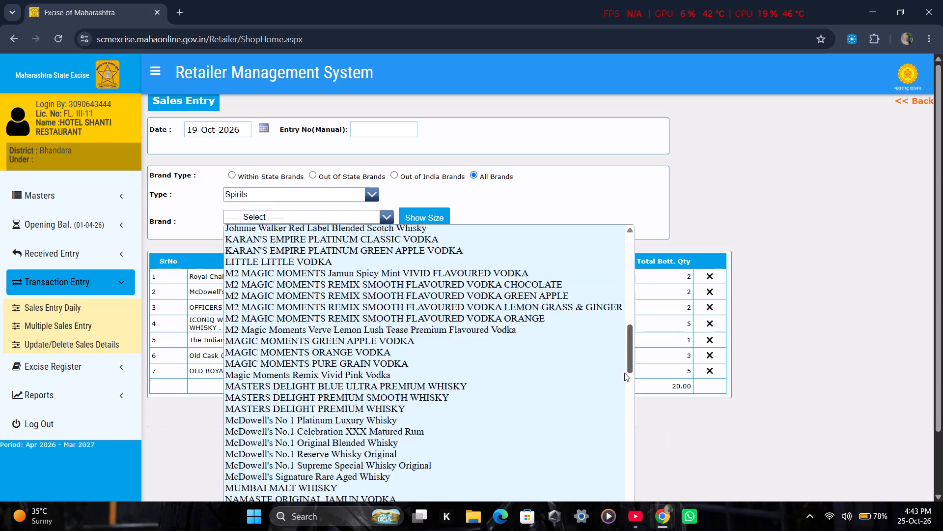
pyautogui.moveTo(624, 373); pyautogui.dragTo(606, 443)
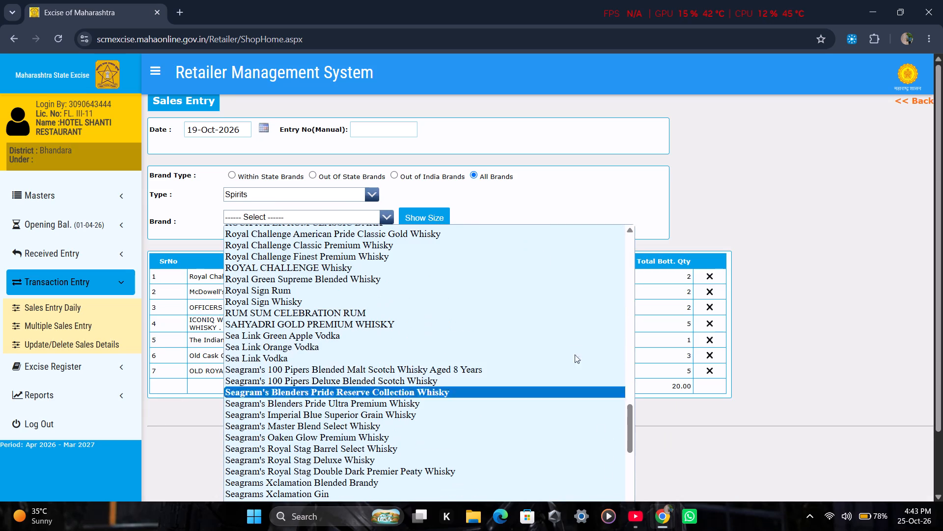
pyautogui.click(573, 326)
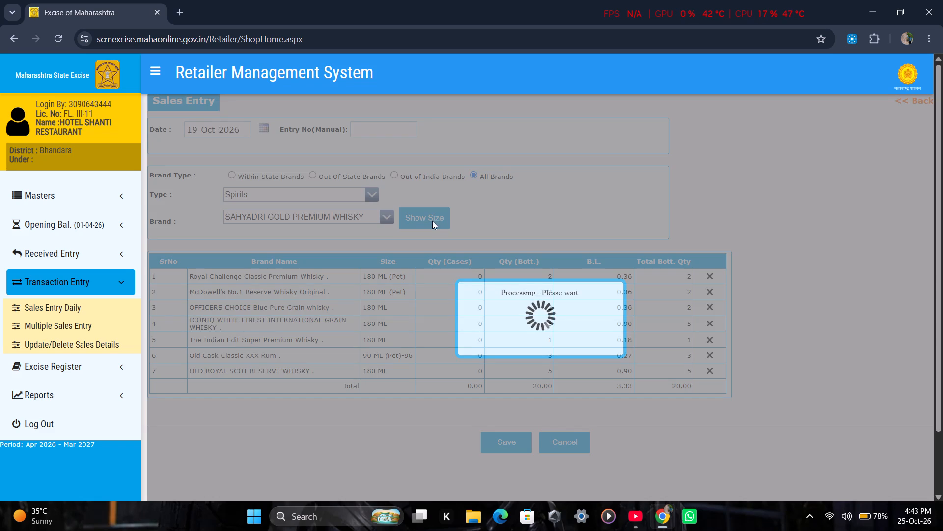
pyautogui.click(435, 219)
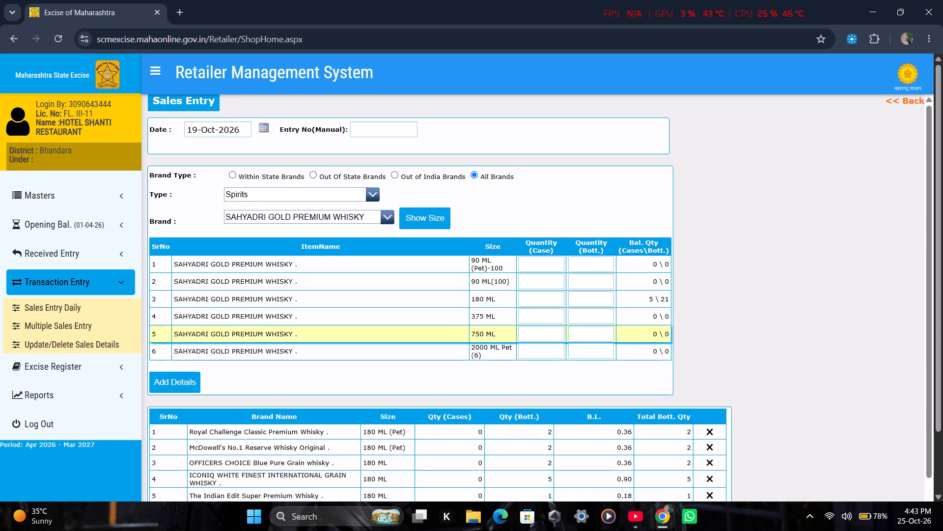
pyautogui.click(603, 298)
pyautogui.write('10')
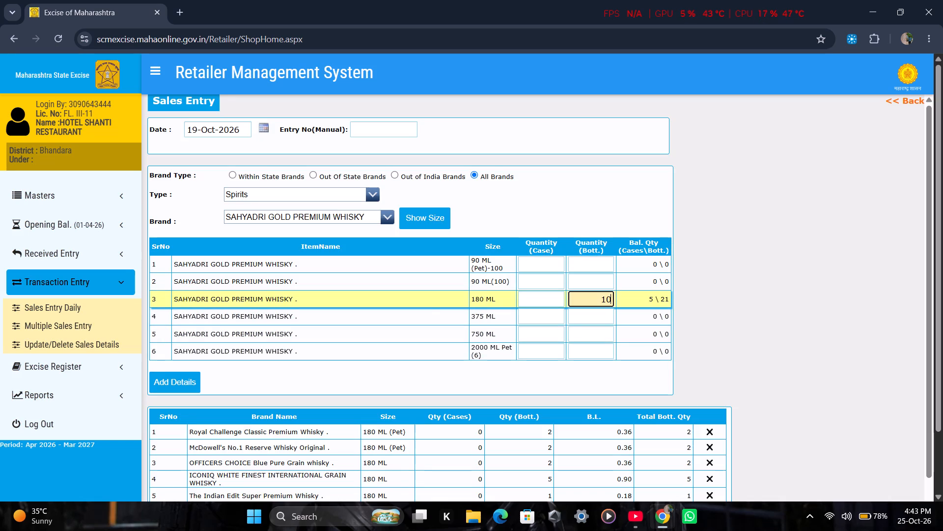
pyautogui.click(189, 377)
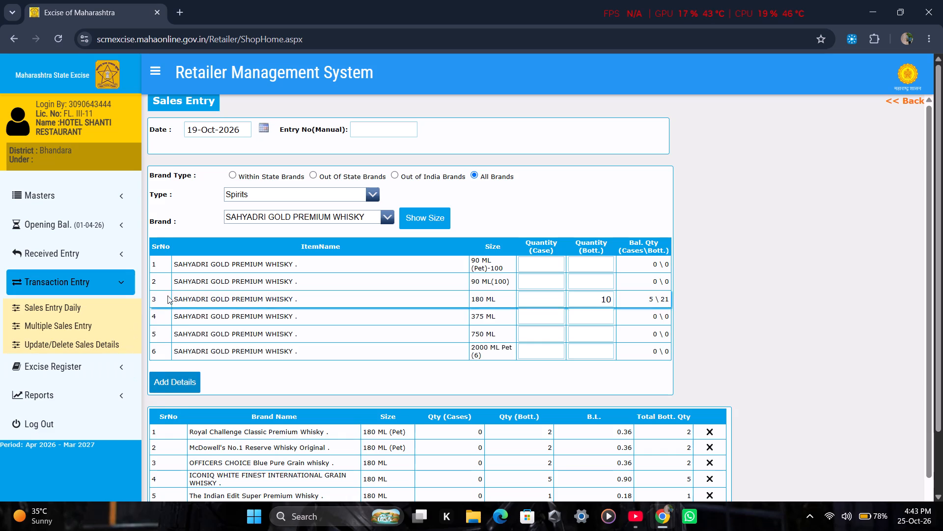
# Add 2 bottles of 180 ML (Pet) PURE DELIGHT VODKA ORIGINAL to the spirits sales entry.
pyautogui.click(386, 215)
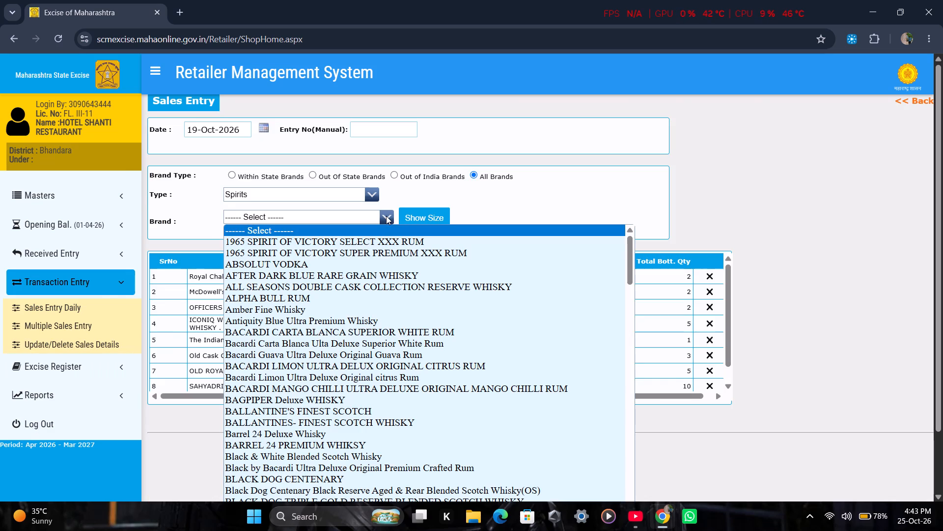
pyautogui.moveTo(632, 264); pyautogui.dragTo(620, 369)
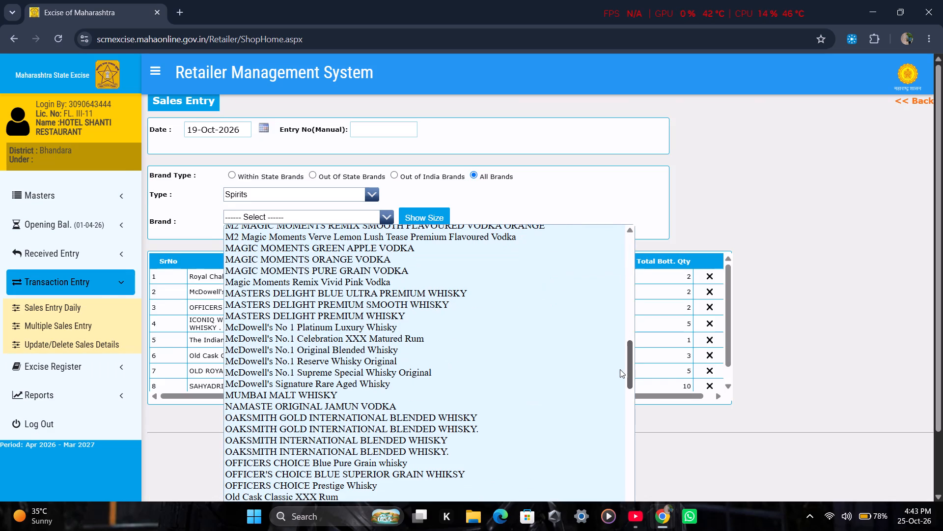
pyautogui.moveTo(620, 369); pyautogui.dragTo(629, 403)
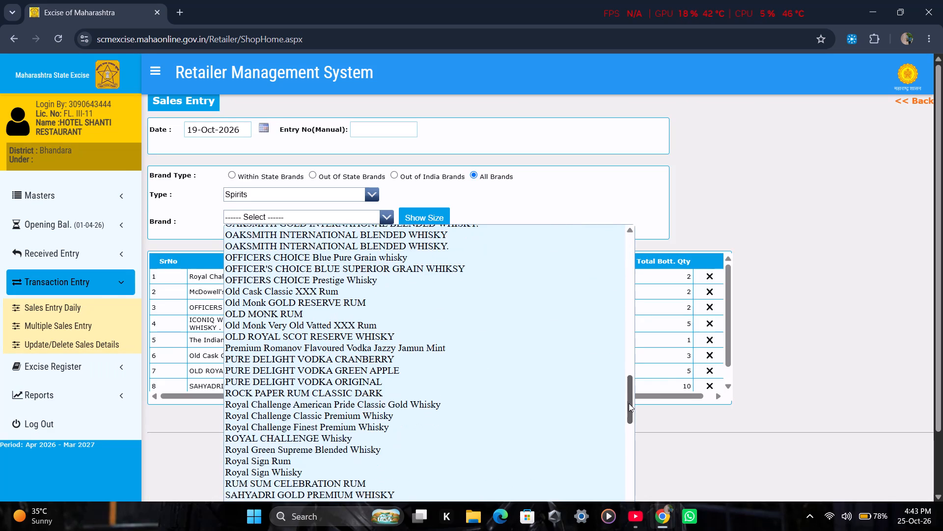
pyautogui.moveTo(629, 403); pyautogui.dragTo(634, 416)
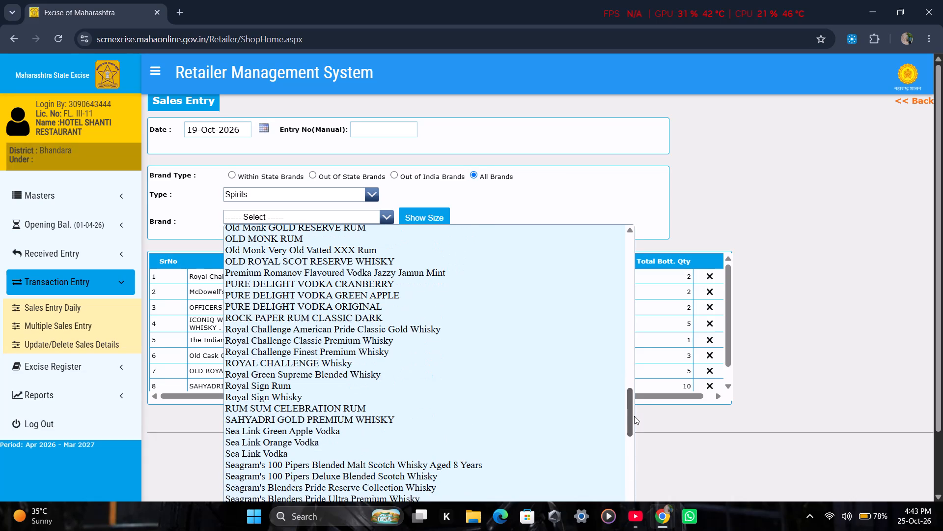
pyautogui.moveTo(634, 416); pyautogui.dragTo(633, 416)
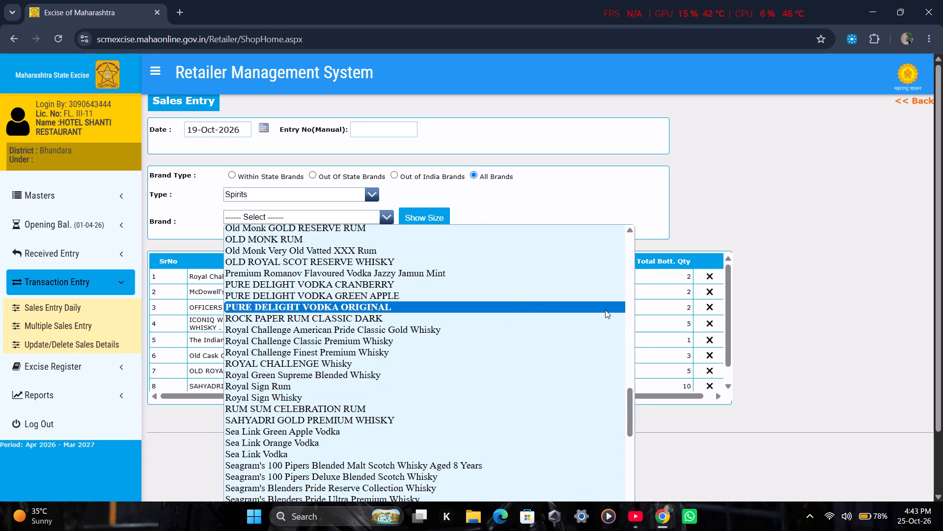
pyautogui.click(605, 310)
pyautogui.click(440, 217)
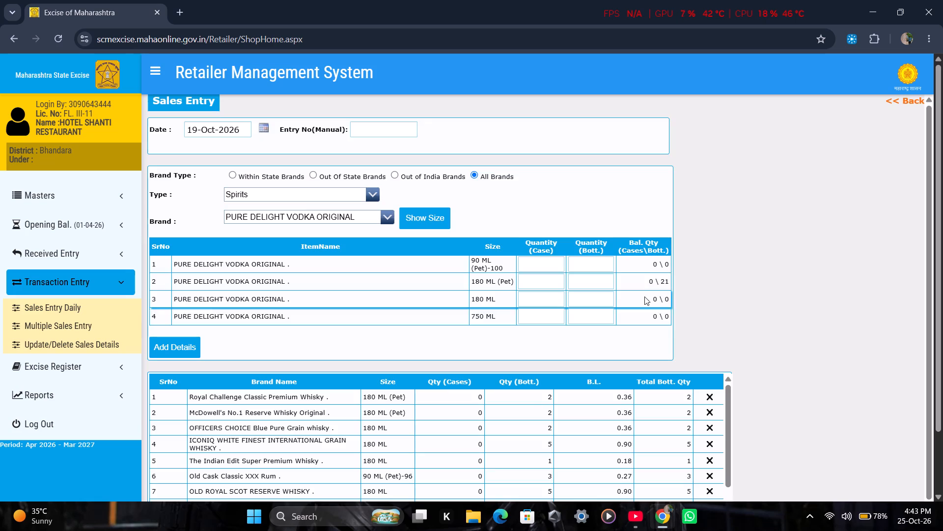
pyautogui.moveTo(612, 280); pyautogui.dragTo(607, 280)
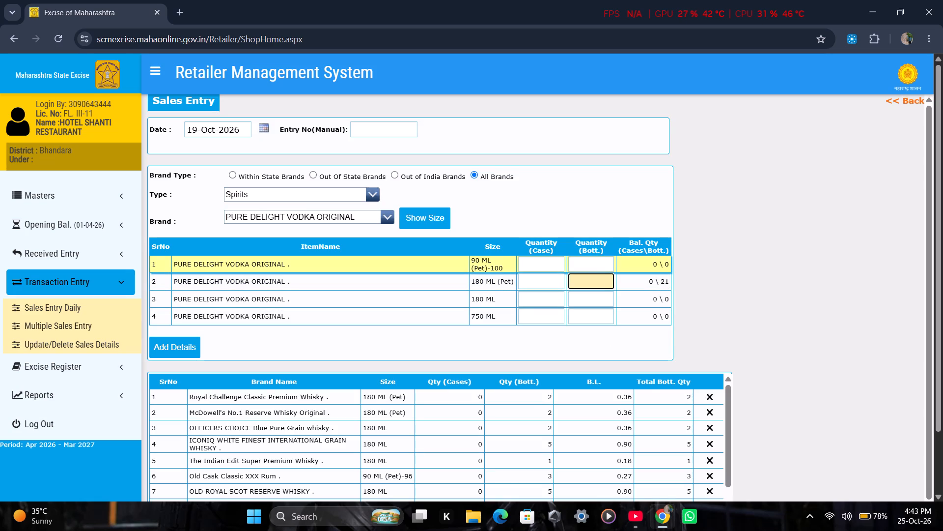
pyautogui.click(589, 268)
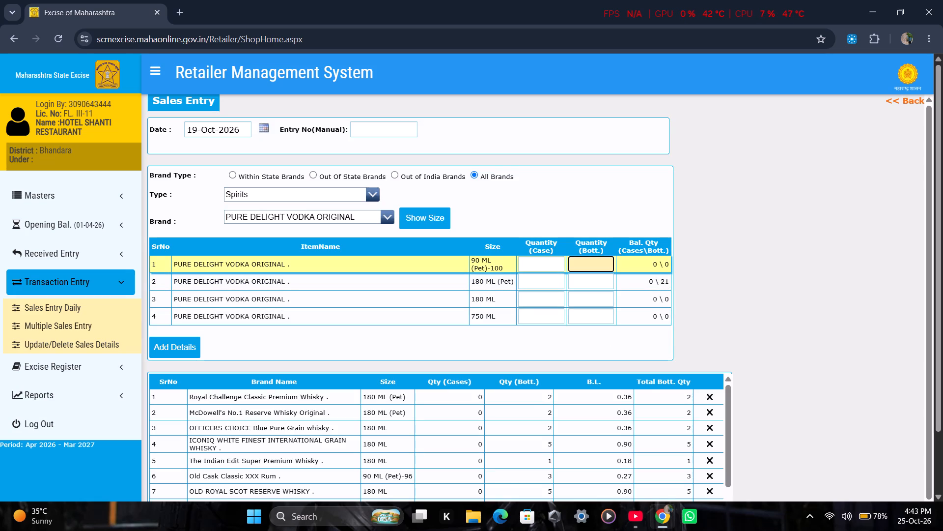
pyautogui.press('2')
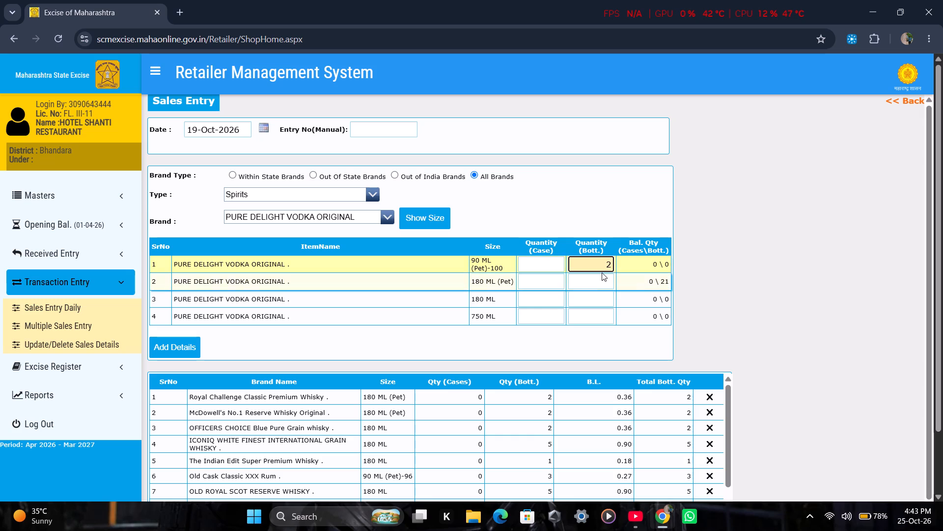
pyautogui.press('BackSpace')
pyautogui.click(610, 273)
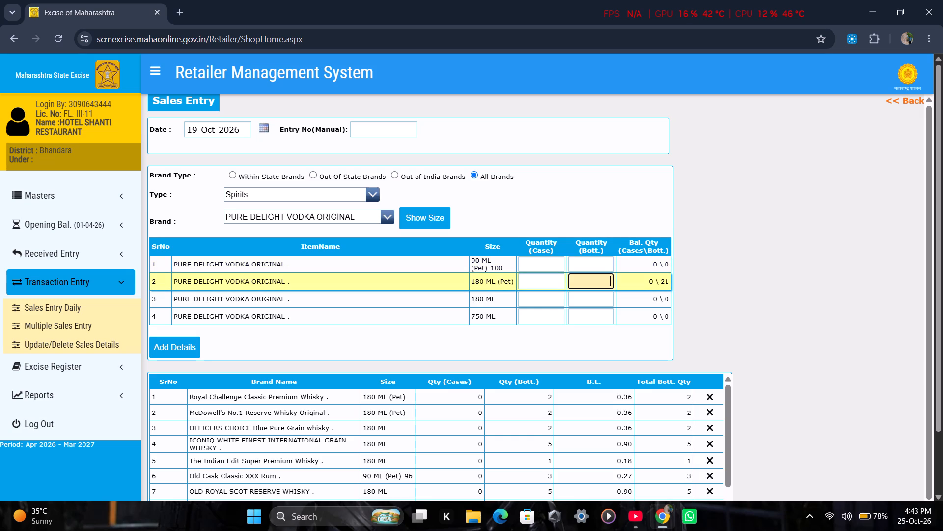
pyautogui.press('2')
pyautogui.click(182, 346)
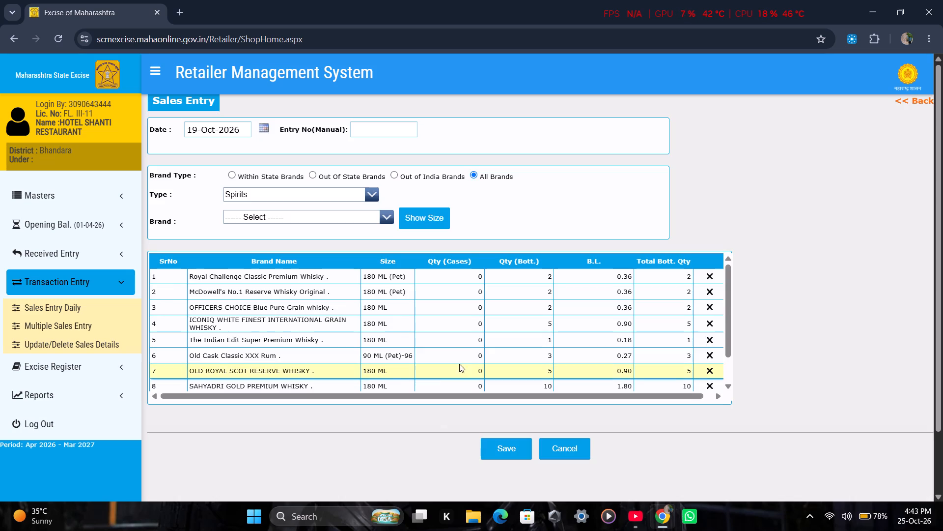
# Add 2 bottles of 180 ML Gold Medal Vodka to the spirits sales entry.
pyautogui.scroll(-1, 463, 356)
pyautogui.scroll(1, 470, 360)
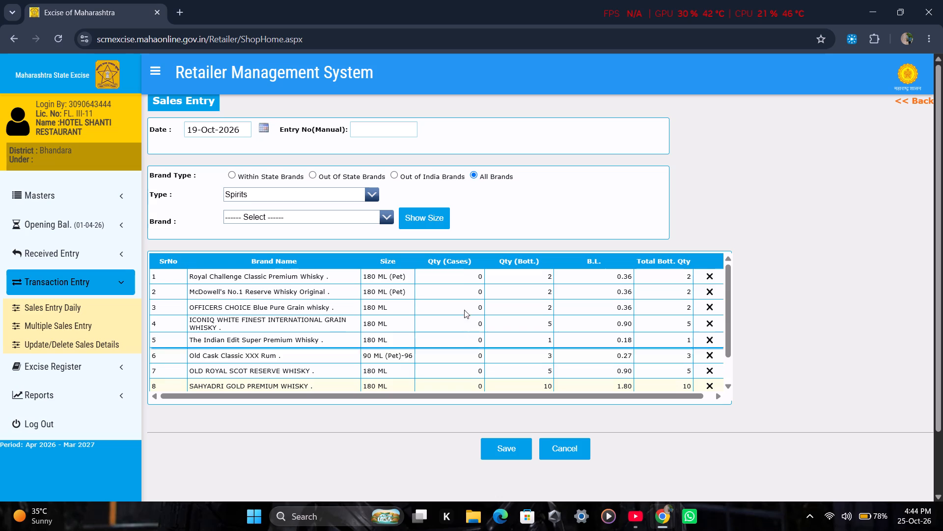
pyautogui.click(379, 215)
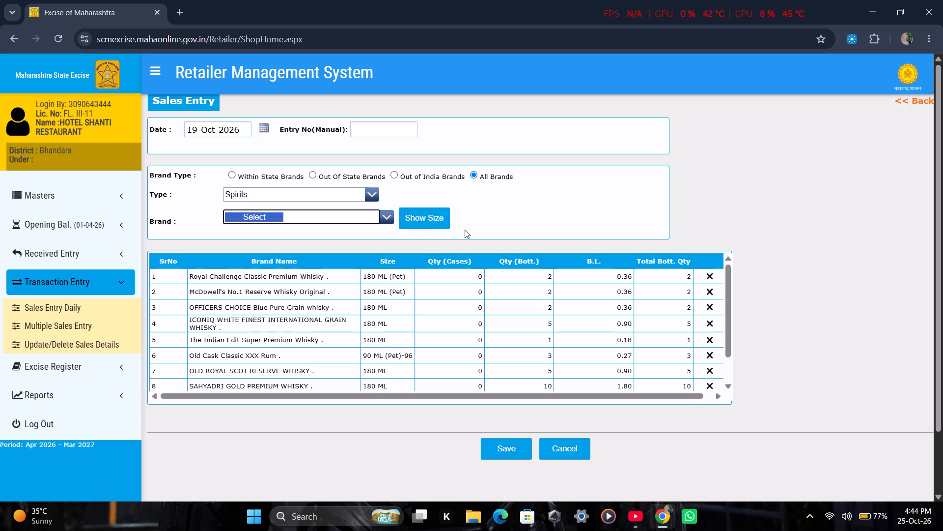
pyautogui.click(386, 216)
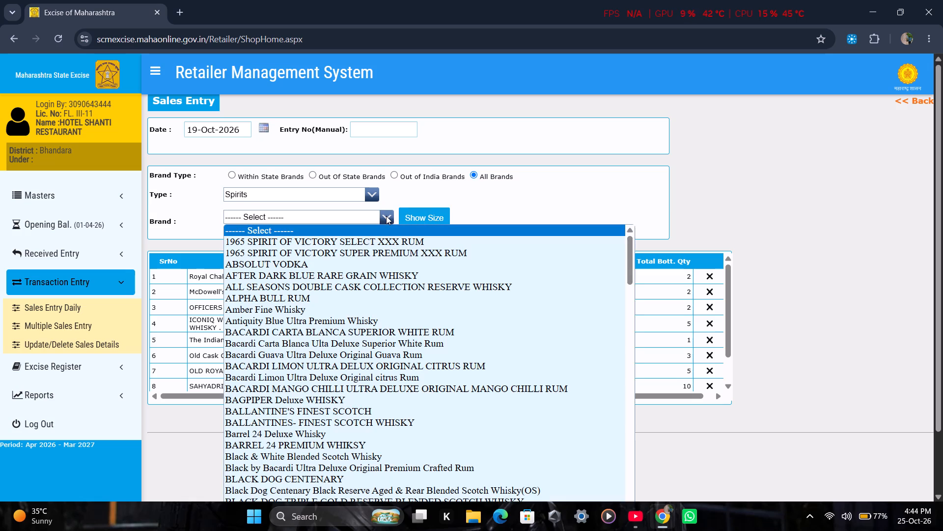
pyautogui.click(386, 216)
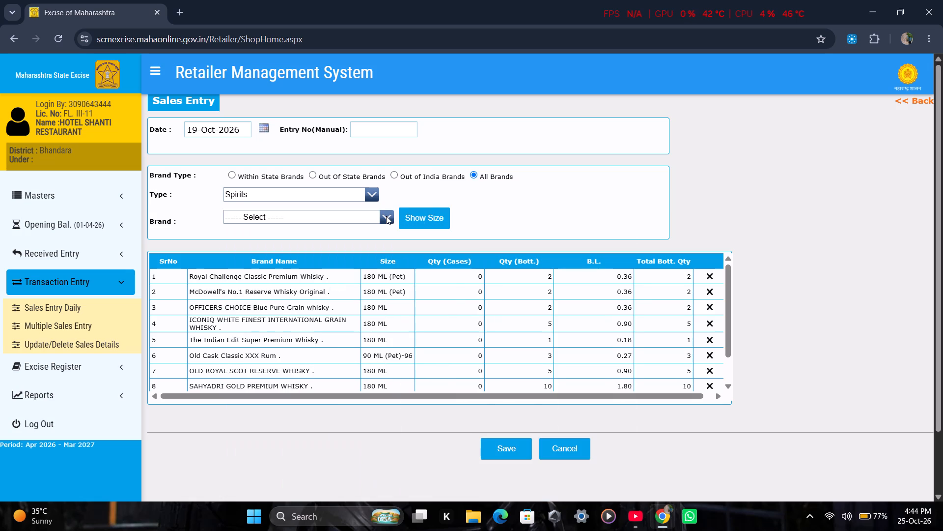
pyautogui.click(386, 216)
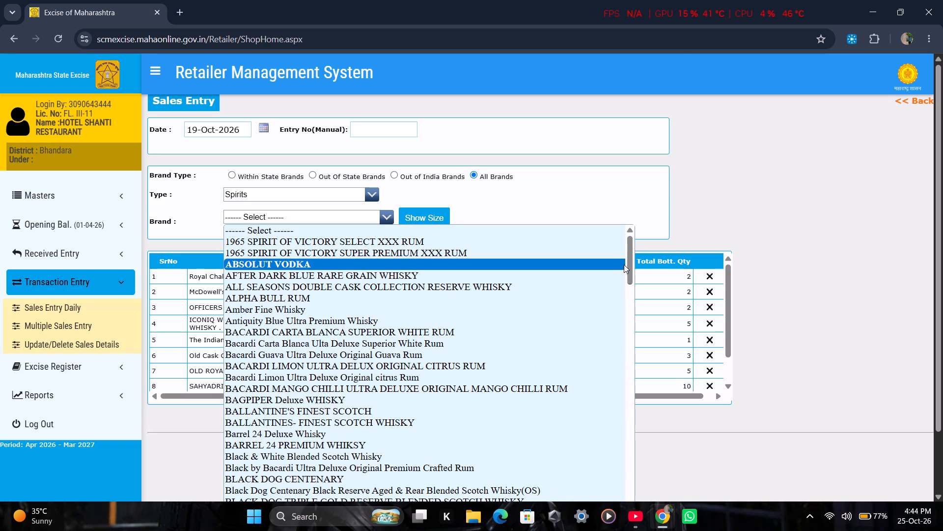
pyautogui.moveTo(634, 263); pyautogui.dragTo(630, 334)
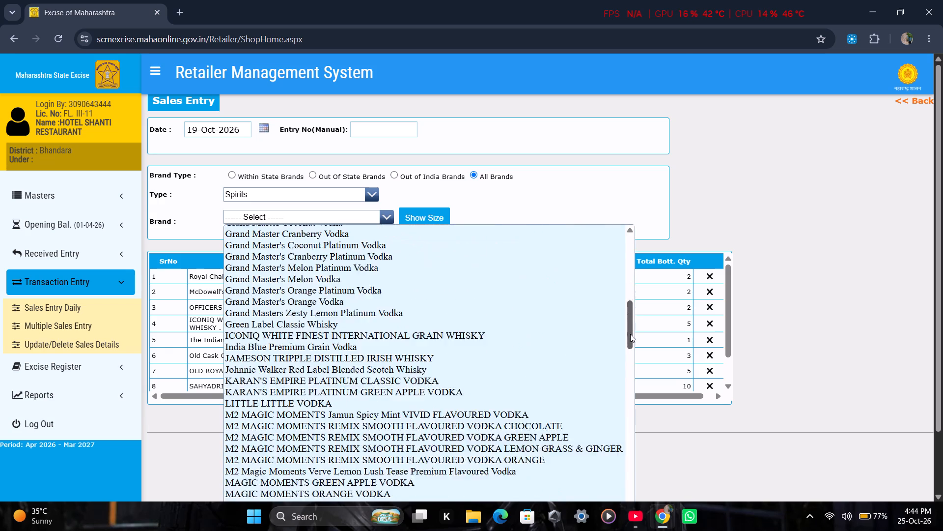
pyautogui.moveTo(630, 334); pyautogui.dragTo(627, 413)
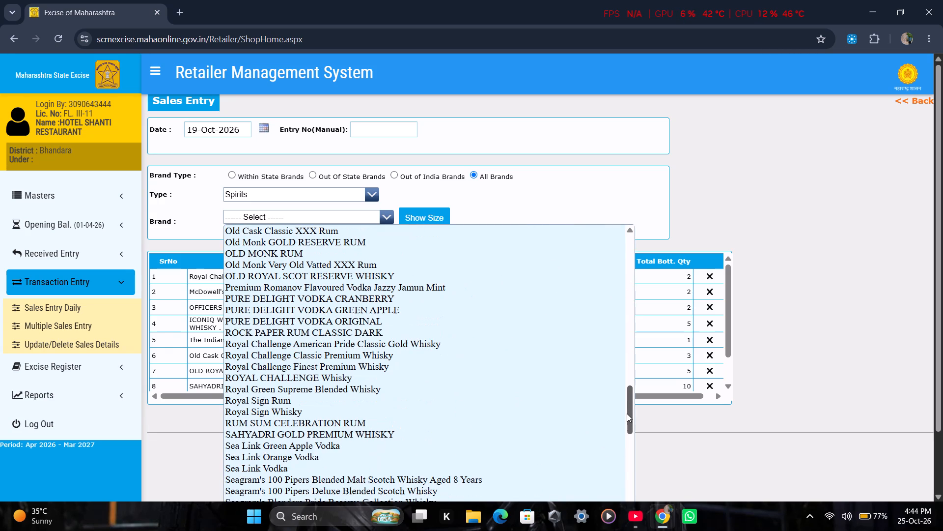
pyautogui.moveTo(627, 413); pyautogui.dragTo(616, 443)
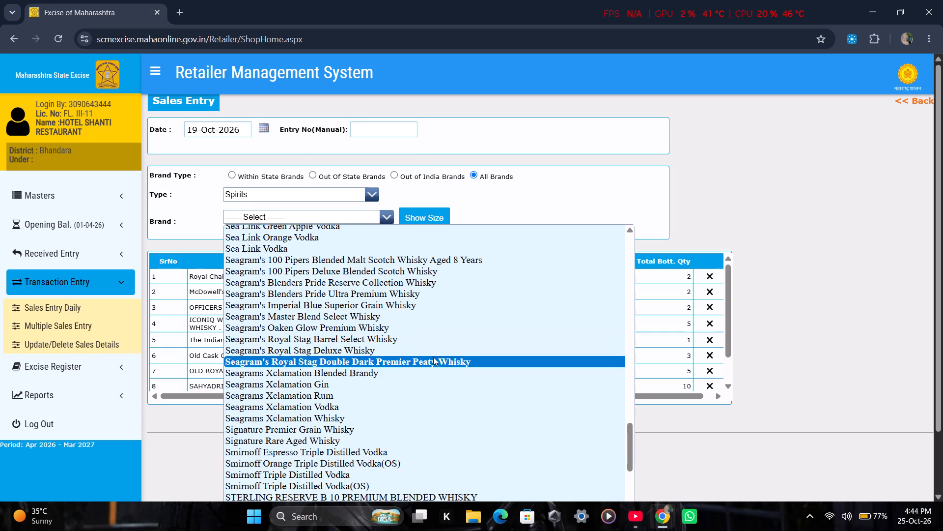
pyautogui.scroll(-10, 405, 443)
pyautogui.scroll(11, 401, 450)
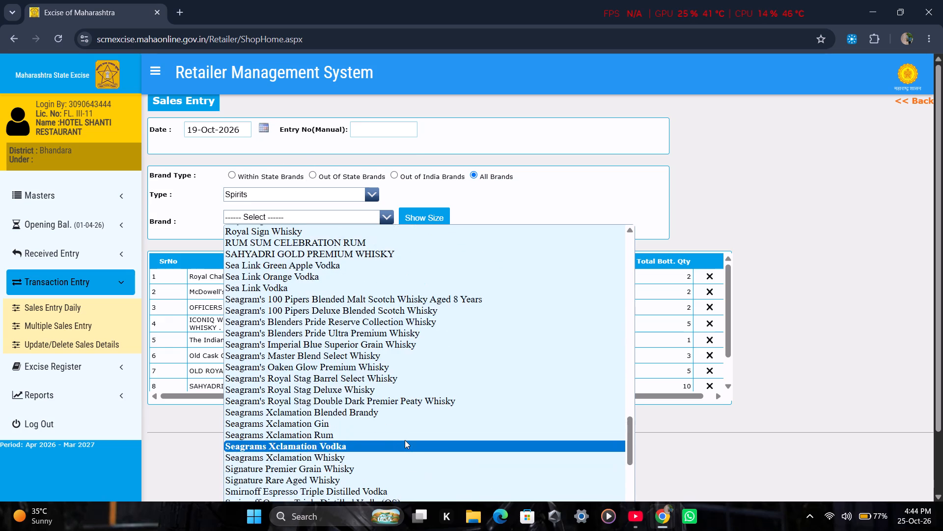
pyautogui.scroll(20, 405, 440)
pyautogui.scroll(15, 405, 440)
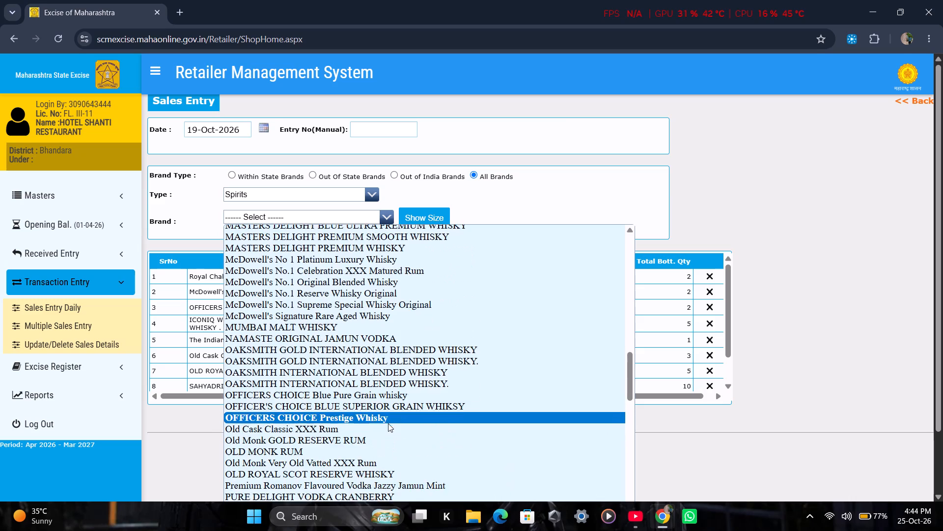
pyautogui.scroll(20, 388, 423)
pyautogui.scroll(12, 388, 423)
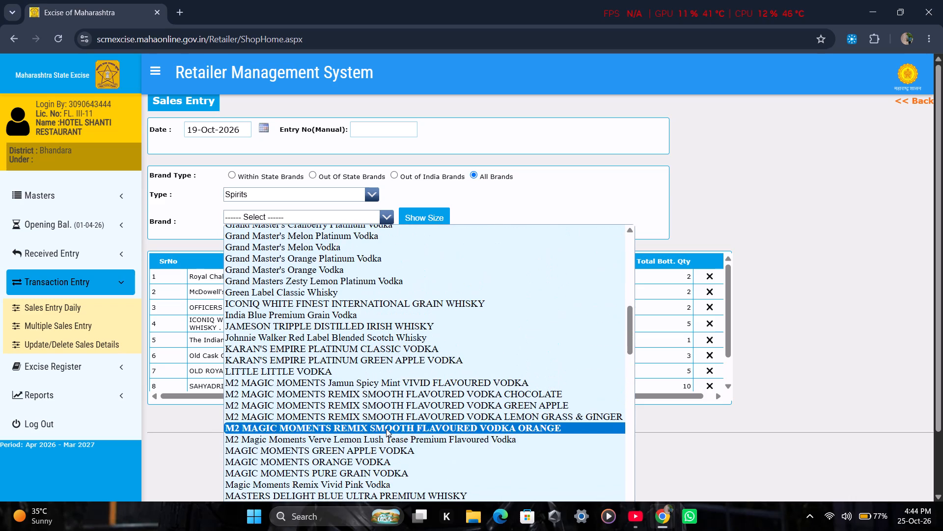
pyautogui.scroll(16, 386, 428)
pyautogui.click(437, 343)
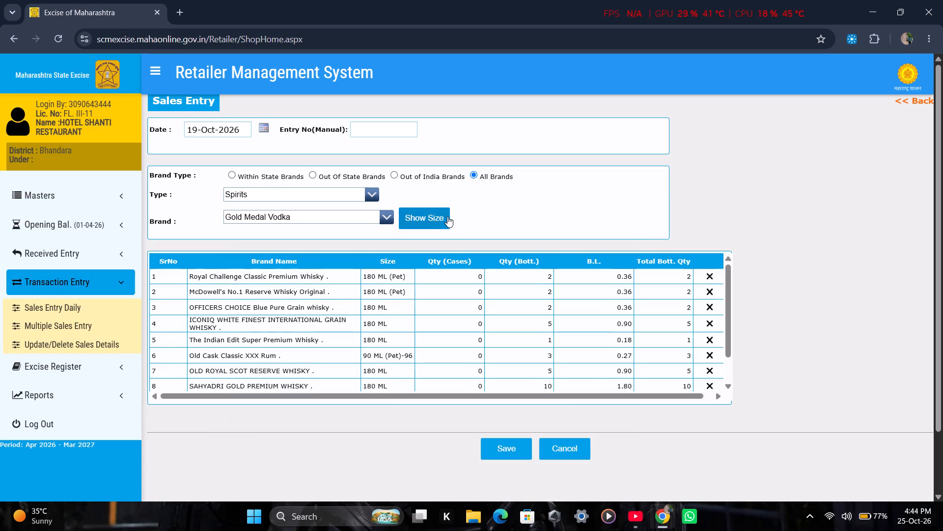
pyautogui.click(426, 215)
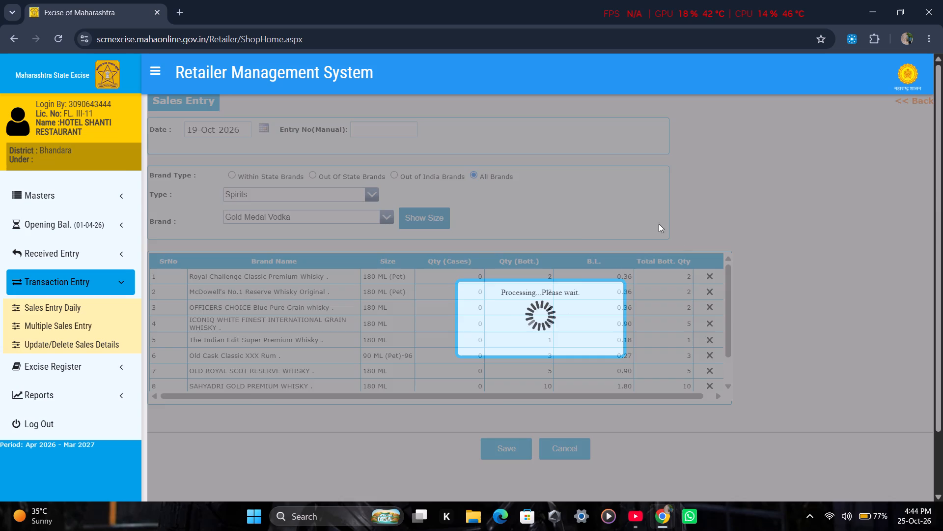
pyautogui.click(593, 287)
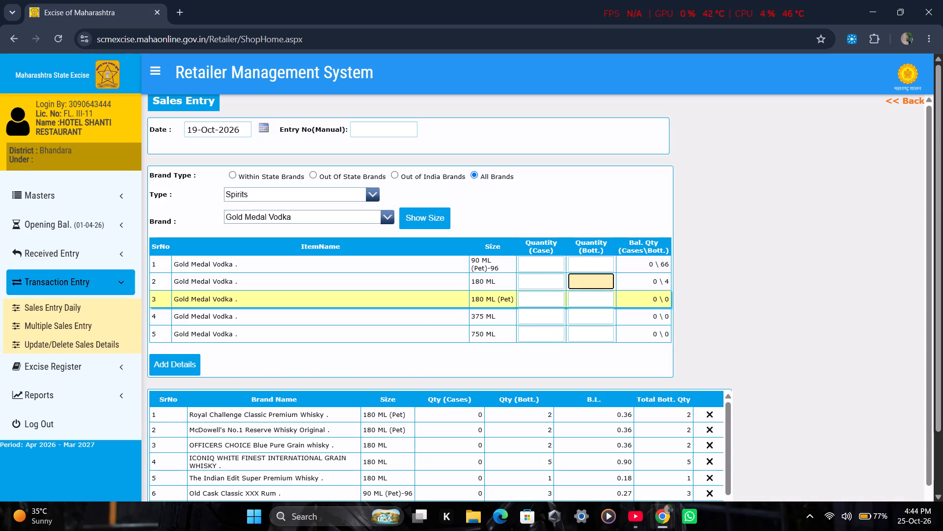
pyautogui.press('2')
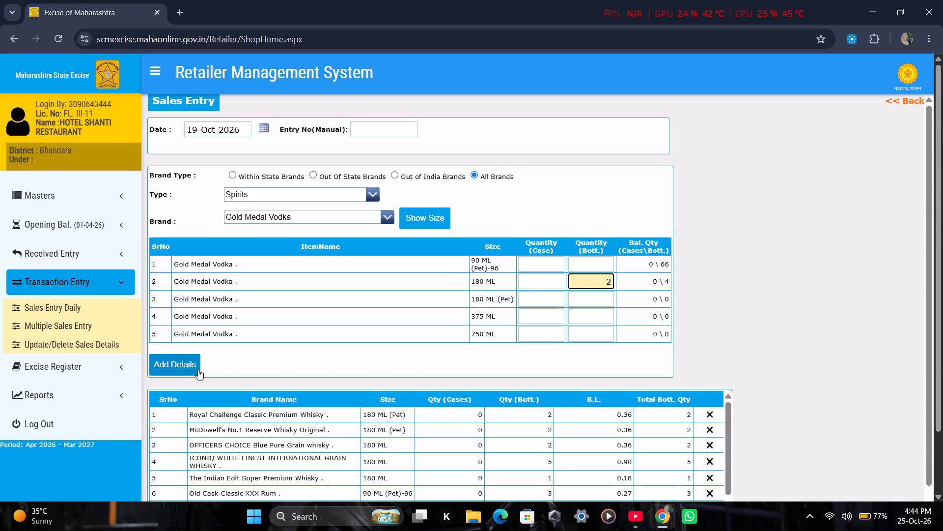
pyautogui.click(198, 369)
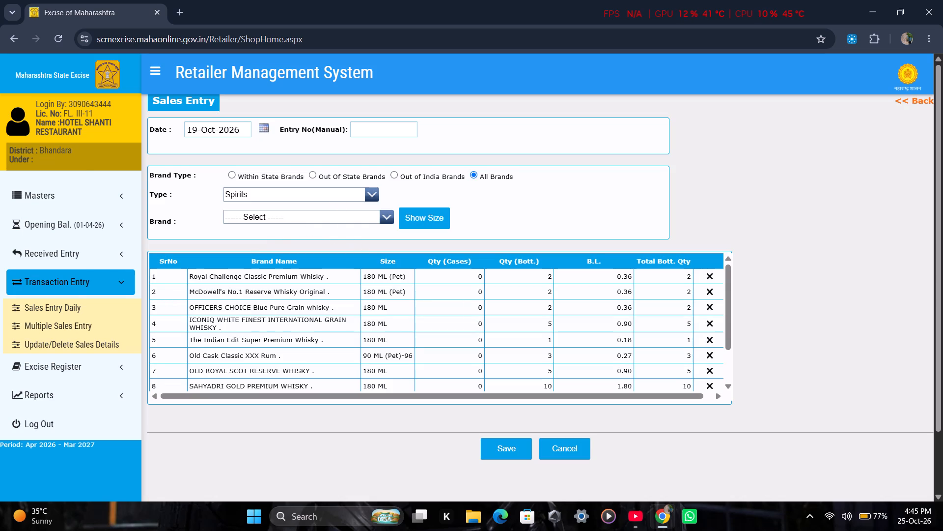
# Add 5 bottles of 180 ML and 2 bottles of 90 ML (Pet)-100 Tiger's Barrel to the spirits sales entry.
pyautogui.click(382, 214)
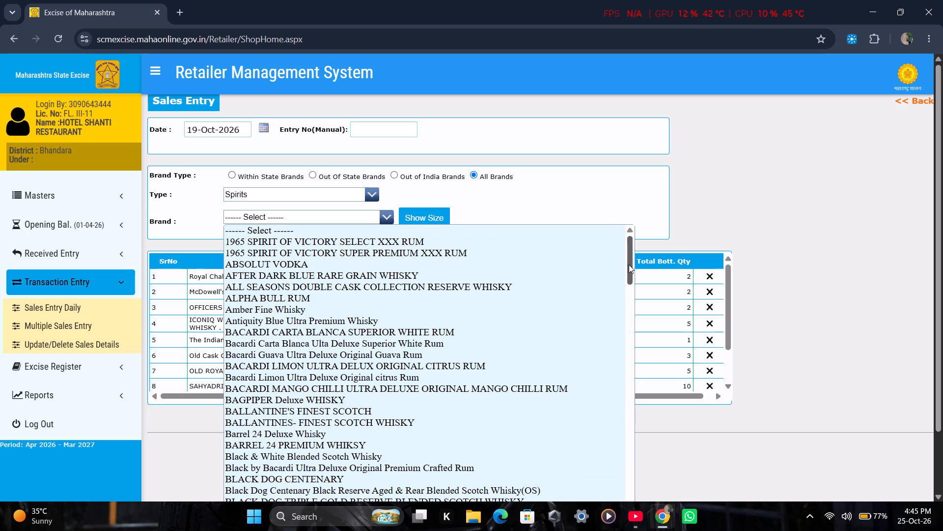
pyautogui.moveTo(629, 264); pyautogui.dragTo(615, 530)
pyautogui.click(551, 425)
pyautogui.click(440, 211)
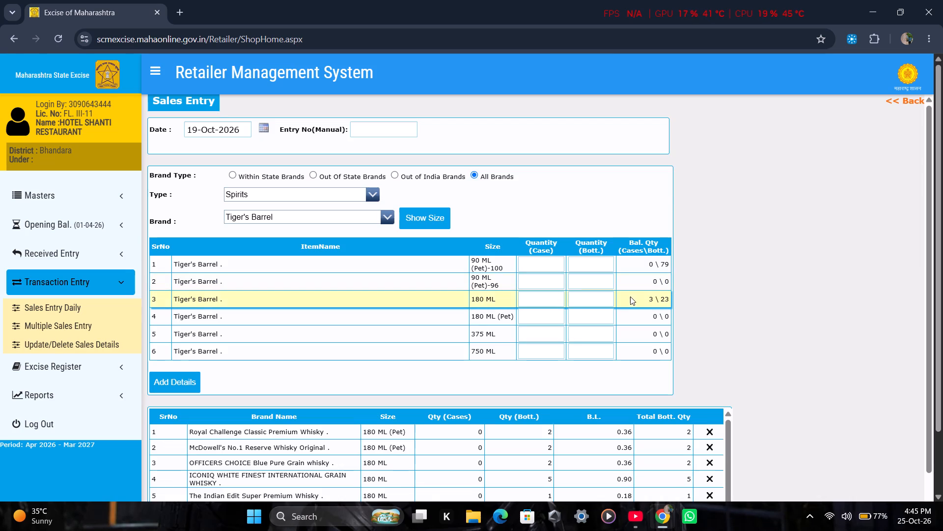
pyautogui.click(618, 301)
pyautogui.click(602, 298)
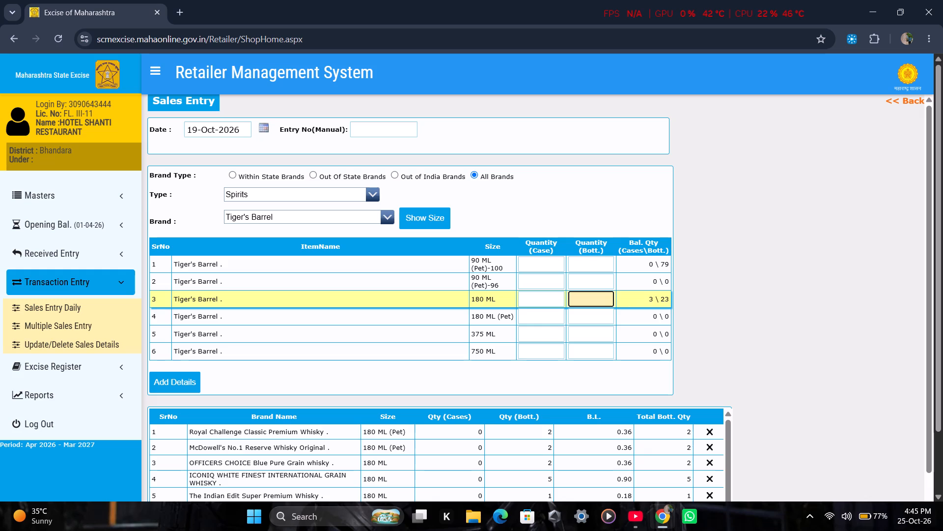
pyautogui.press('5')
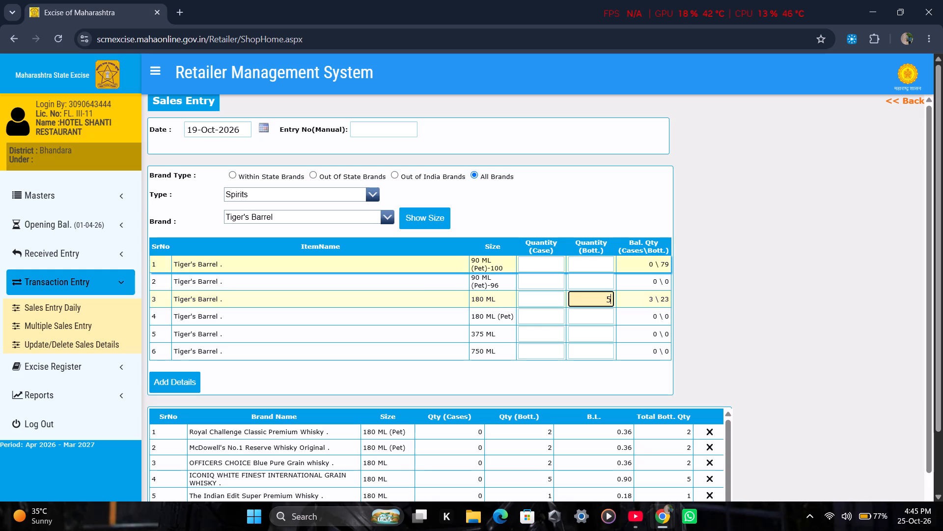
pyautogui.click(604, 260)
pyautogui.press('2')
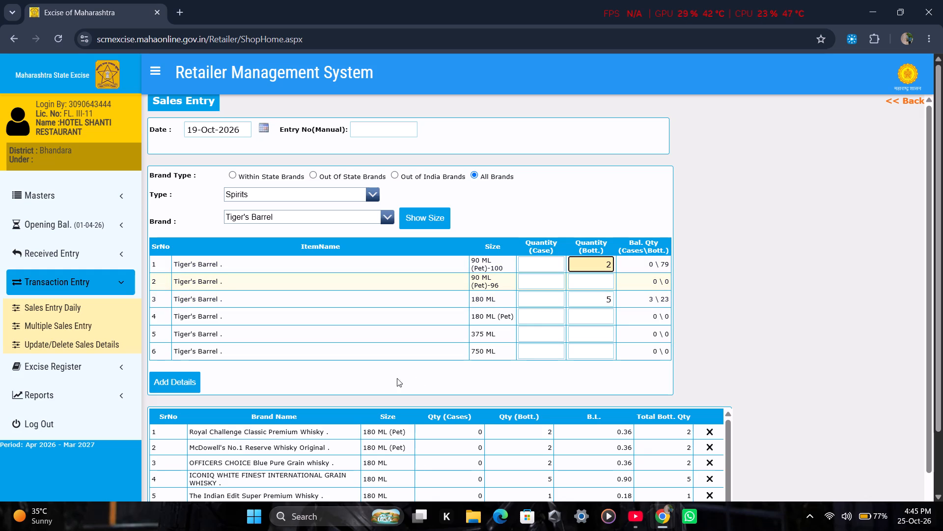
pyautogui.click(189, 380)
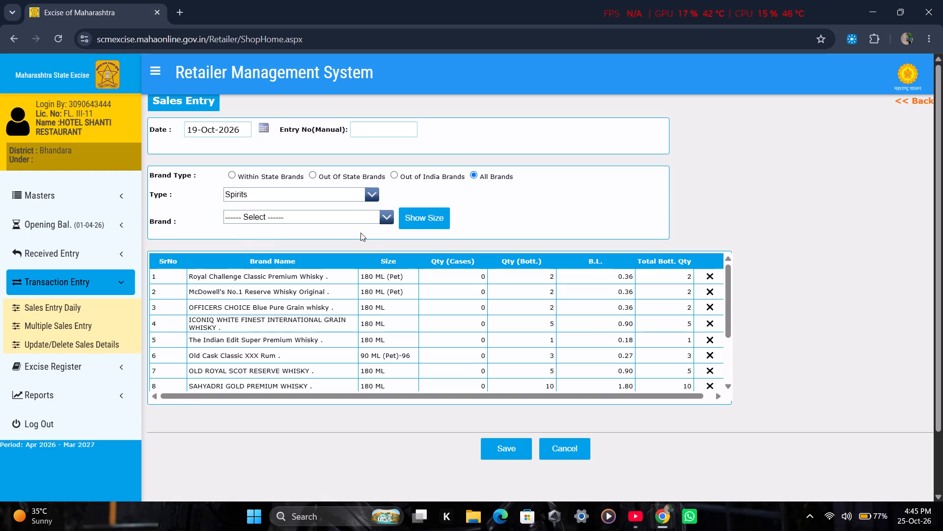
# Add 2 bottles of 90 ML (Pet)-96 Gold Medal Vodka to the spirits sales entry.
pyautogui.click(388, 214)
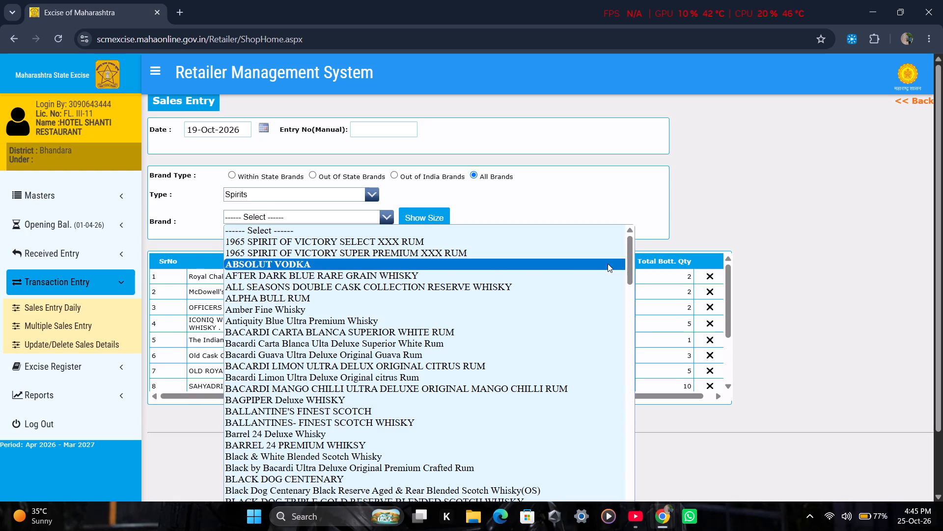
pyautogui.moveTo(631, 264); pyautogui.dragTo(622, 324)
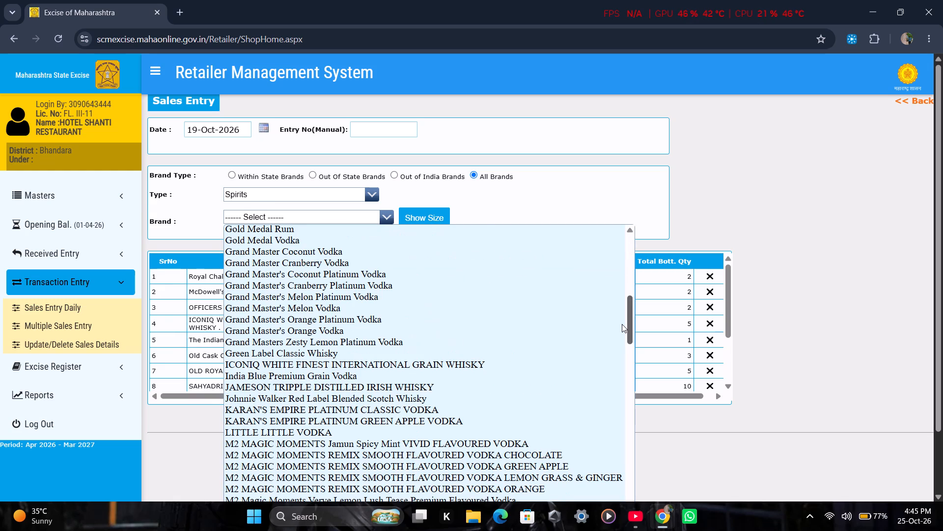
pyautogui.moveTo(622, 324); pyautogui.dragTo(622, 322)
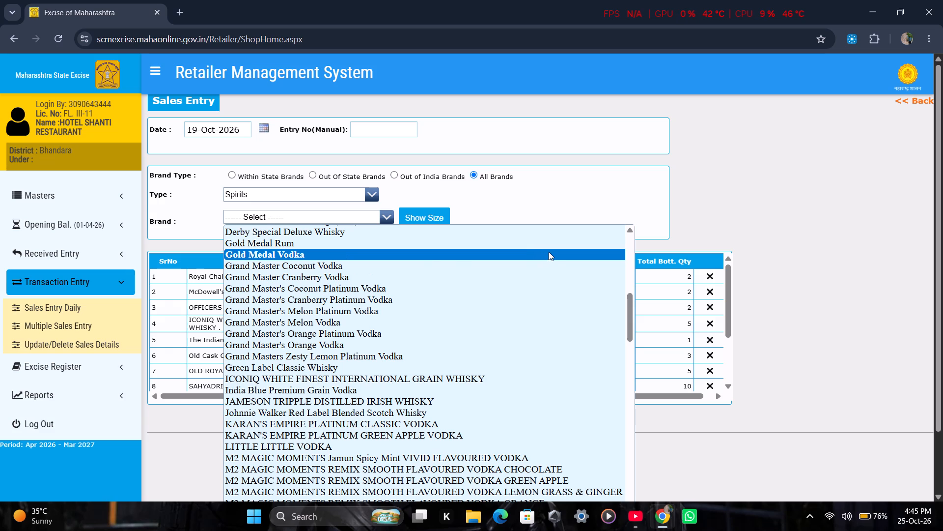
pyautogui.click(549, 252)
pyautogui.click(440, 218)
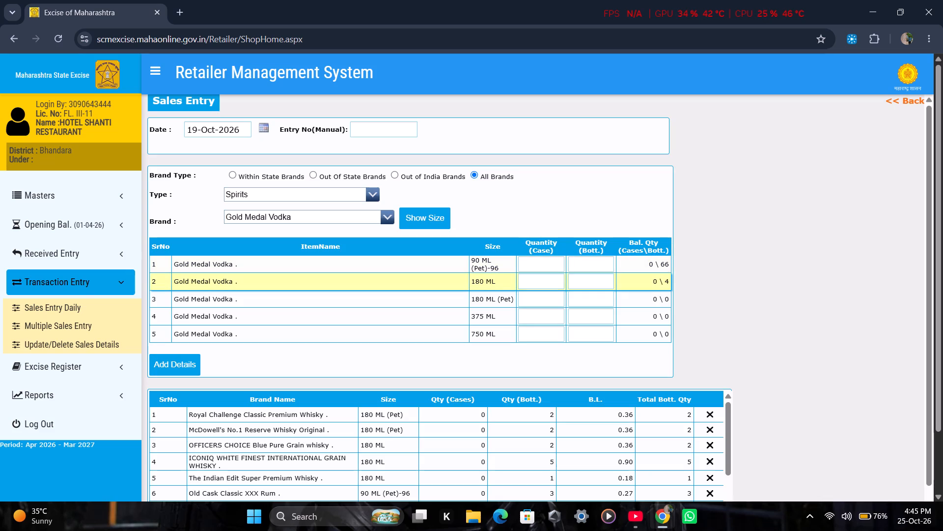
pyautogui.click(604, 269)
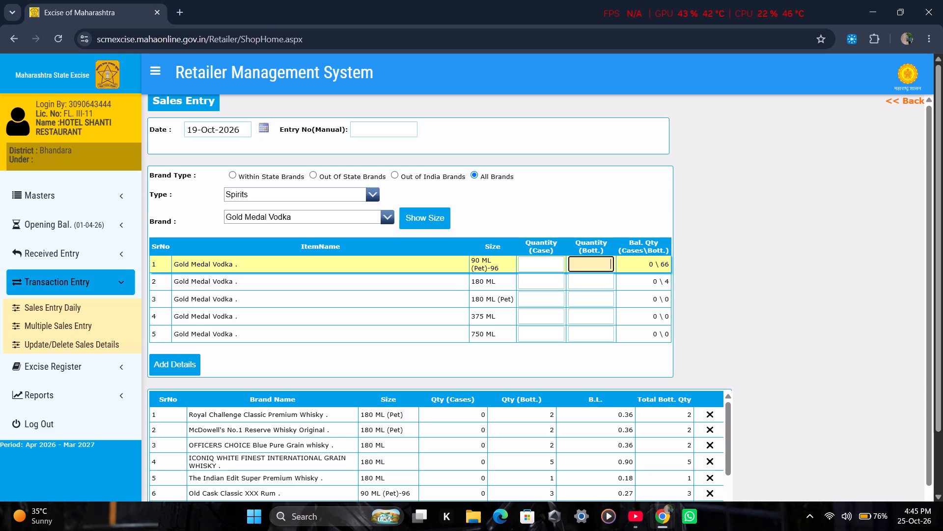
pyautogui.press('2')
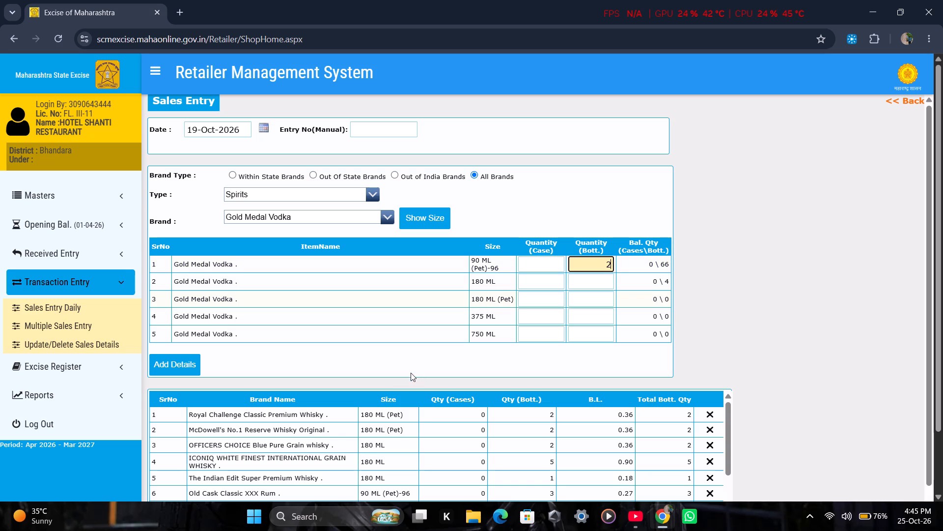
pyautogui.click(187, 360)
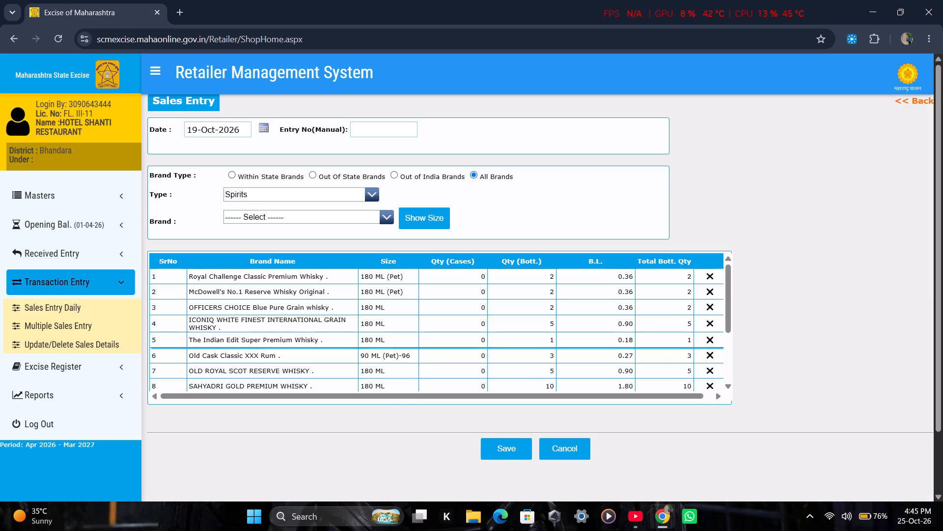
# Save the spirits sales entry for 19-Oct-2026 and dismiss the notice.
pyautogui.click(502, 445)
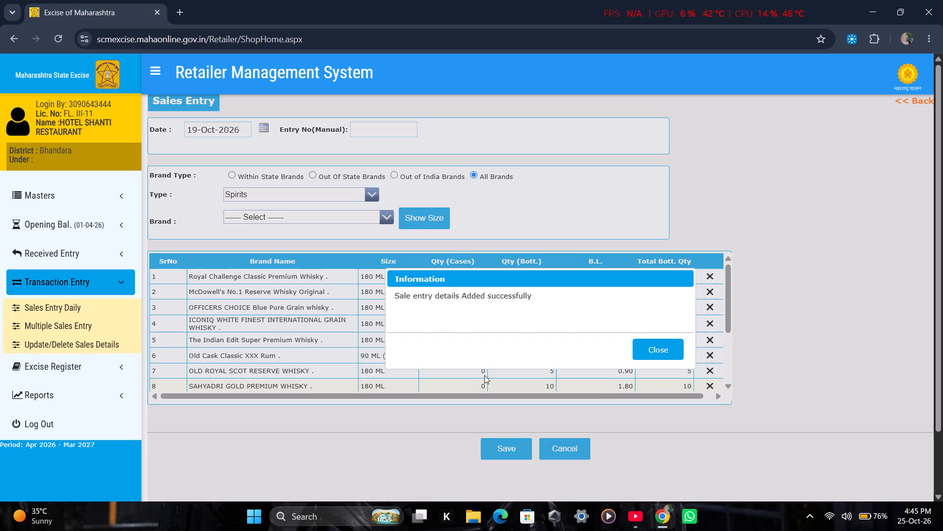
pyautogui.click(666, 347)
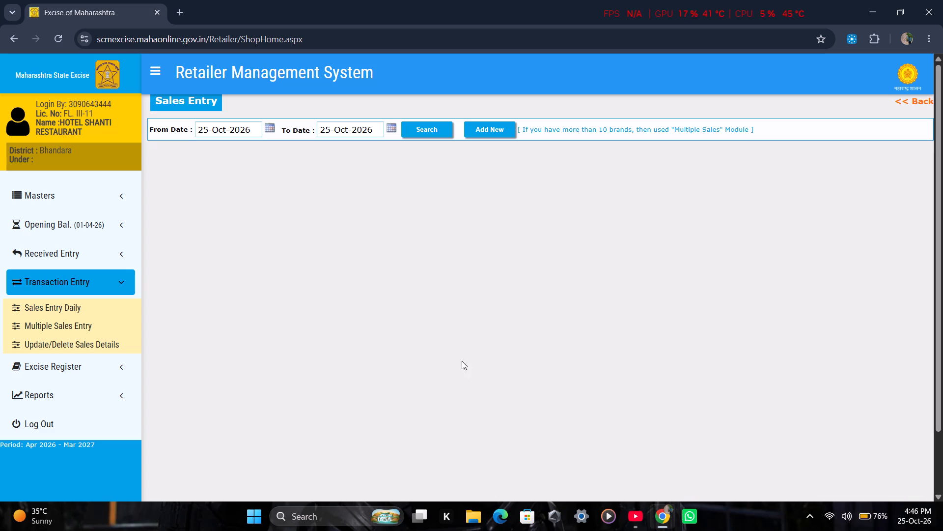
# Generate the bottle-wise FLR 4A monthly statement from 05-Oct-2026 to 05-Oct-2026 for all brands and types, and examine its quantities per bottle size.
pyautogui.click(20, 370)
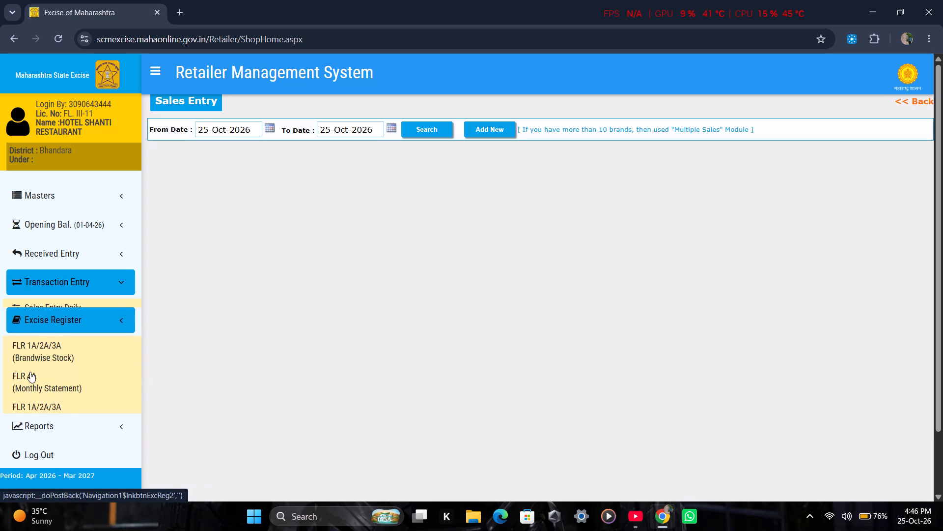
pyautogui.click(30, 373)
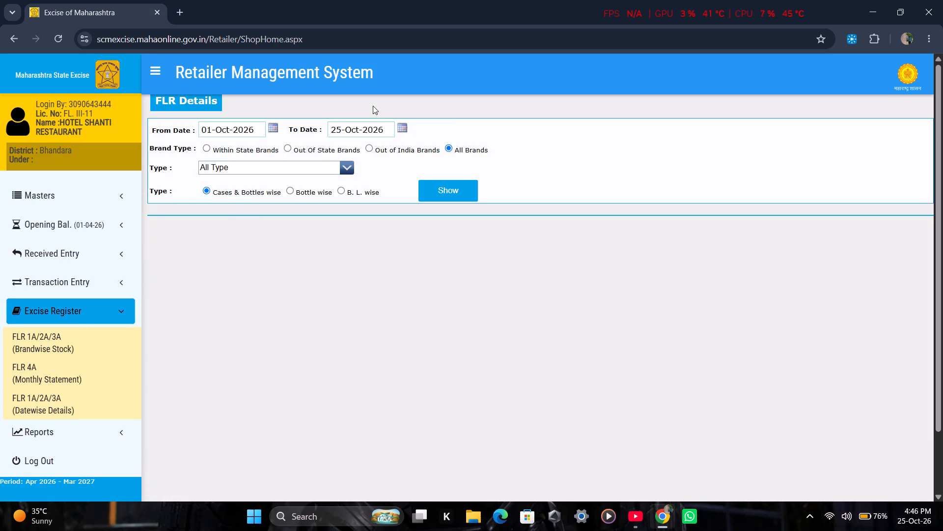
pyautogui.click(273, 128)
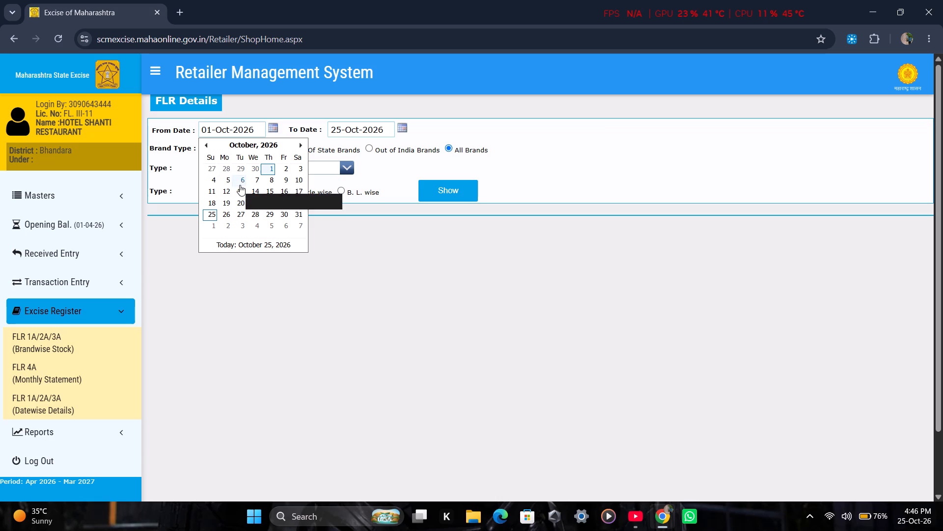
pyautogui.click(230, 184)
pyautogui.click(404, 130)
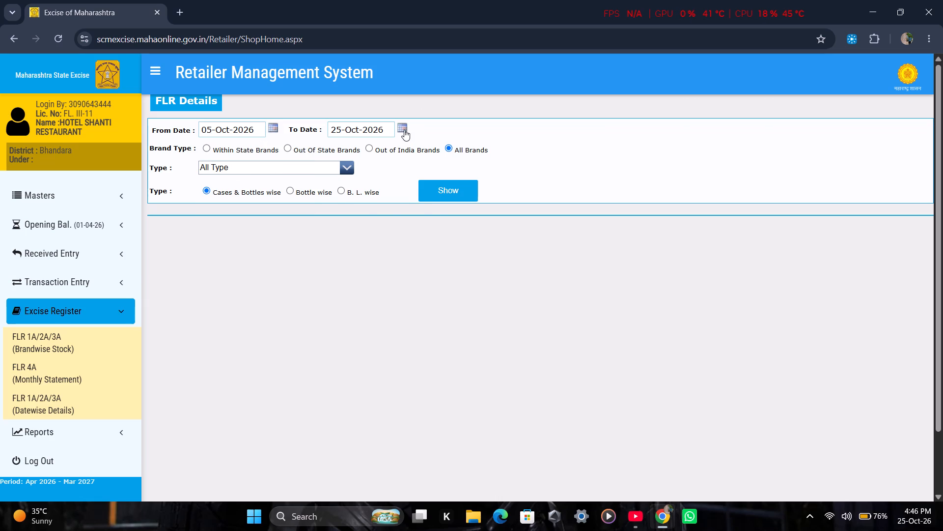
pyautogui.click(359, 179)
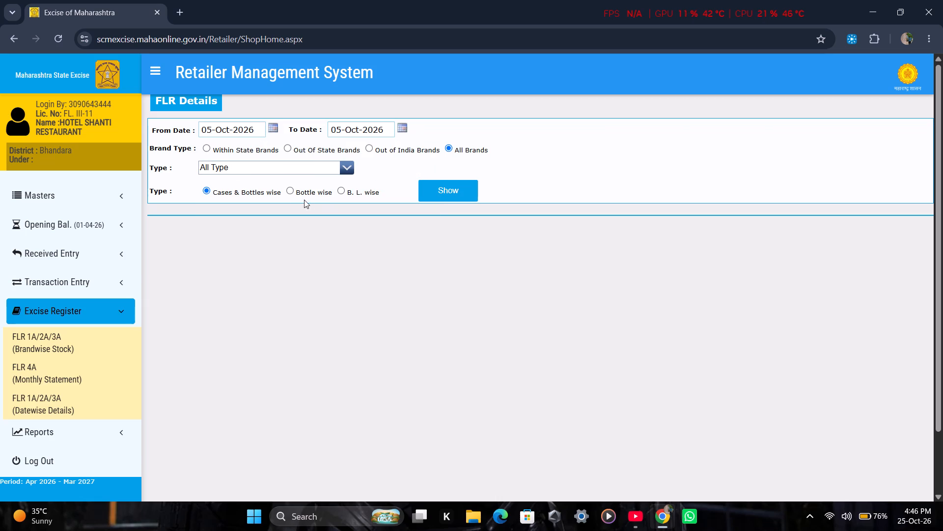
pyautogui.click(296, 196)
pyautogui.click(454, 187)
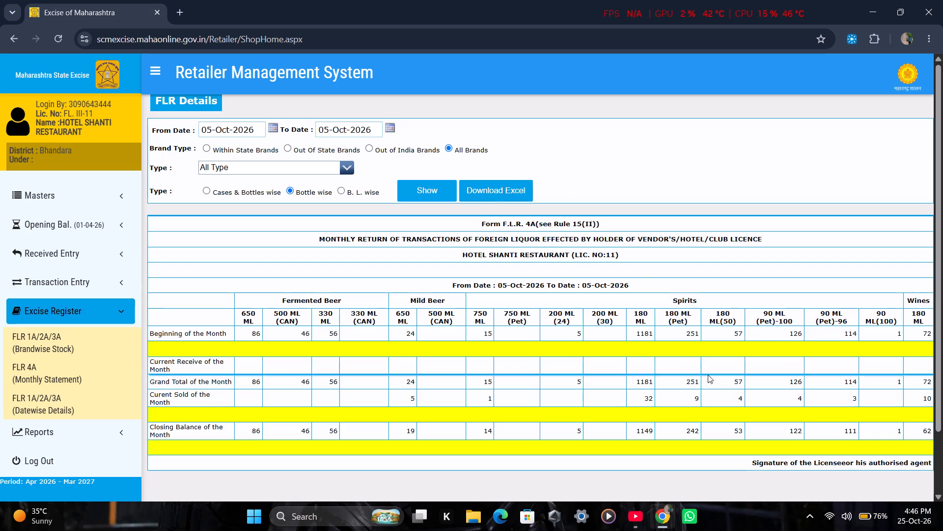
pyautogui.scroll(-2, 634, 457)
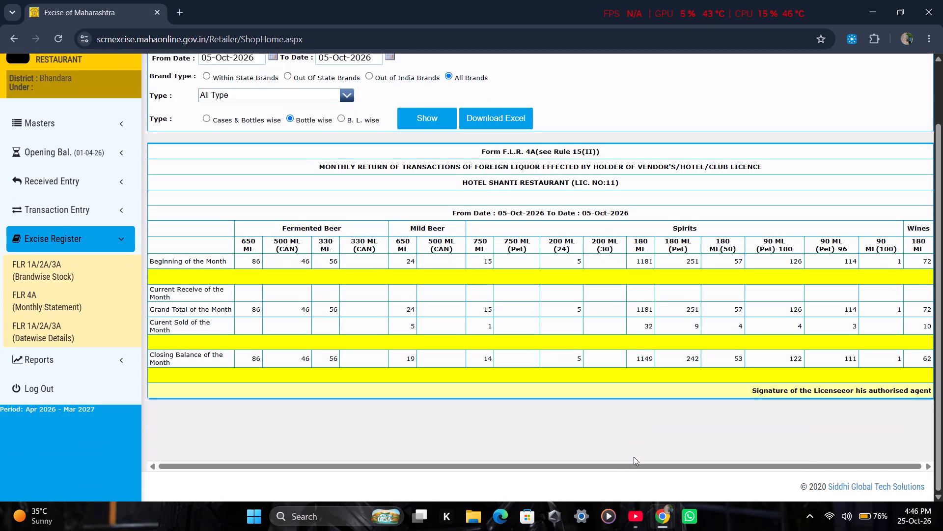
pyautogui.moveTo(614, 460); pyautogui.dragTo(650, 464)
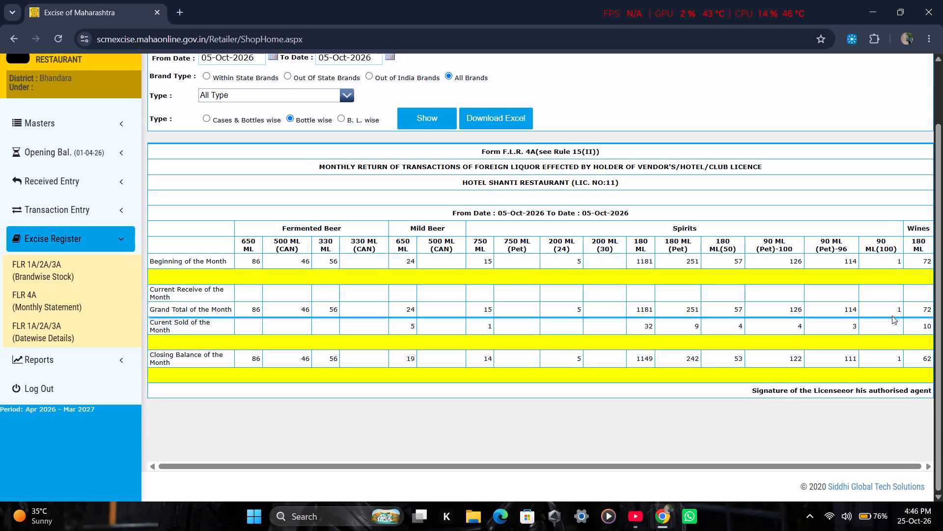
pyautogui.scroll(-1, 892, 317)
pyautogui.moveTo(939, 229); pyautogui.dragTo(942, 267)
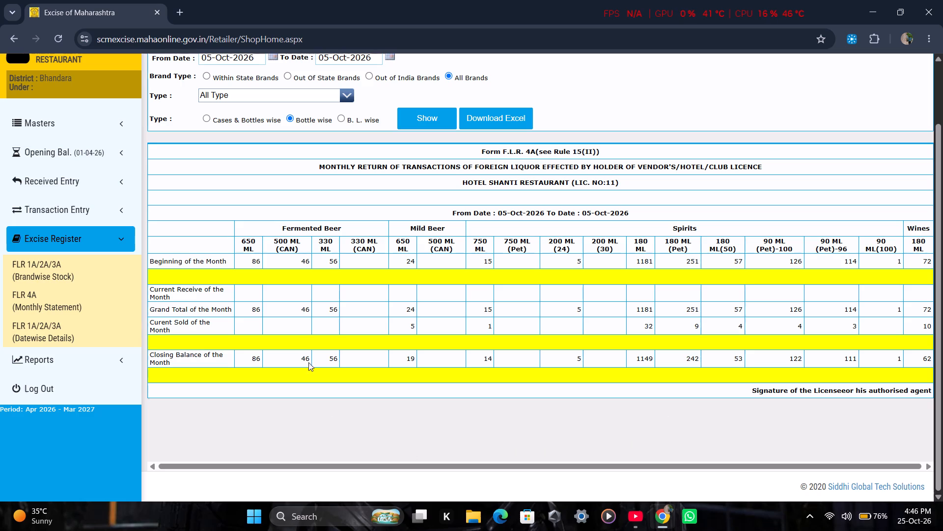
# Switch to Calculator and compute 692 + 757.
pyautogui.click(262, 527)
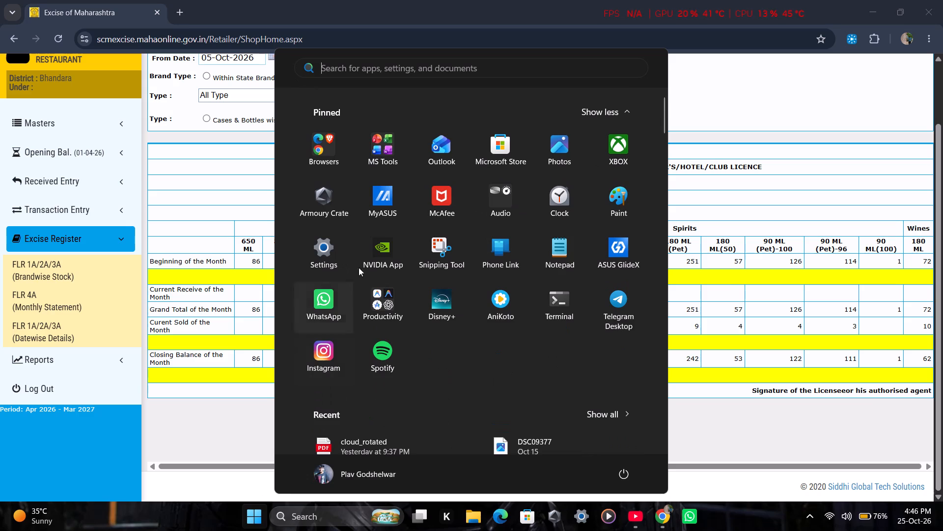
pyautogui.scroll(-4, 389, 236)
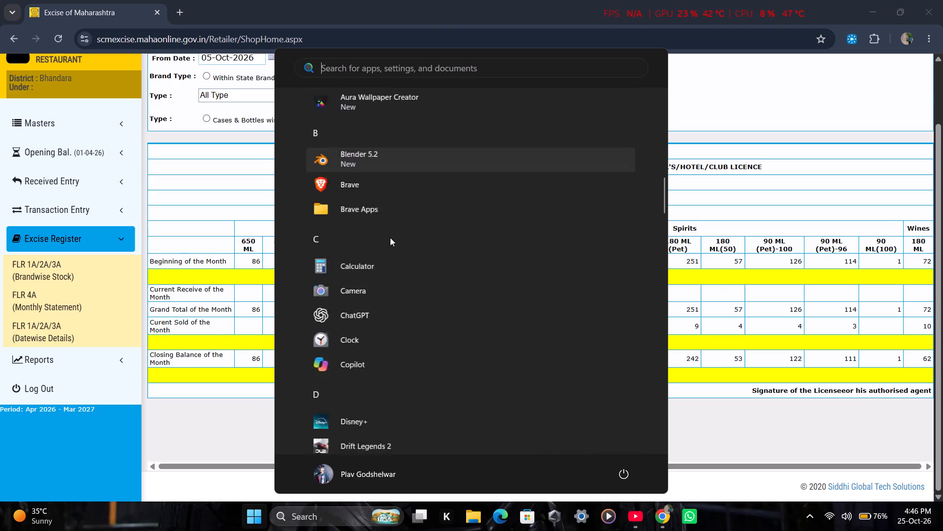
pyautogui.scroll(-1, 390, 237)
pyautogui.scroll(1, 383, 245)
pyautogui.click(384, 260)
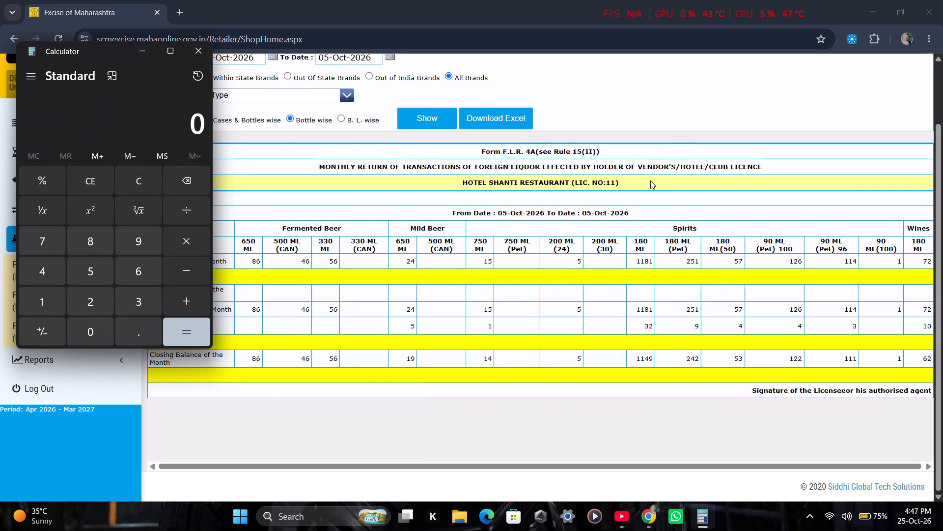
pyautogui.write('692')
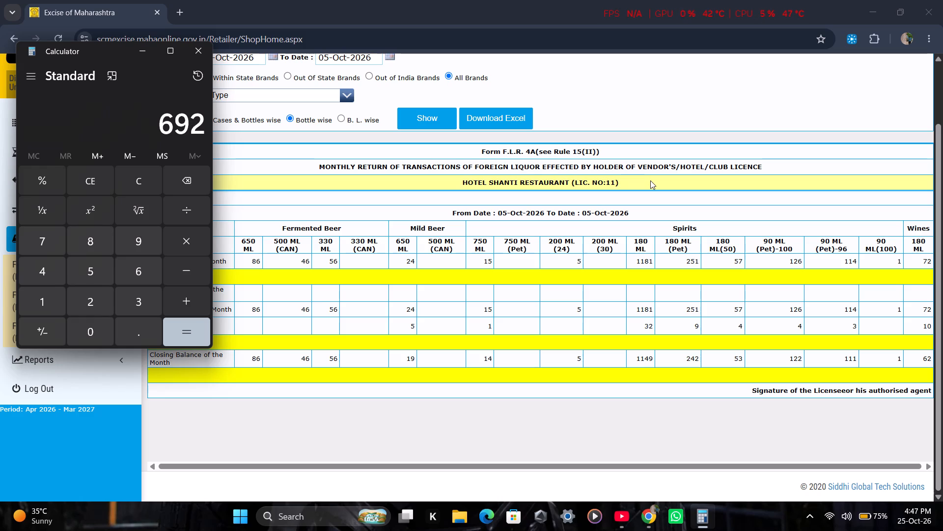
pyautogui.press('+')
pyautogui.write('757')
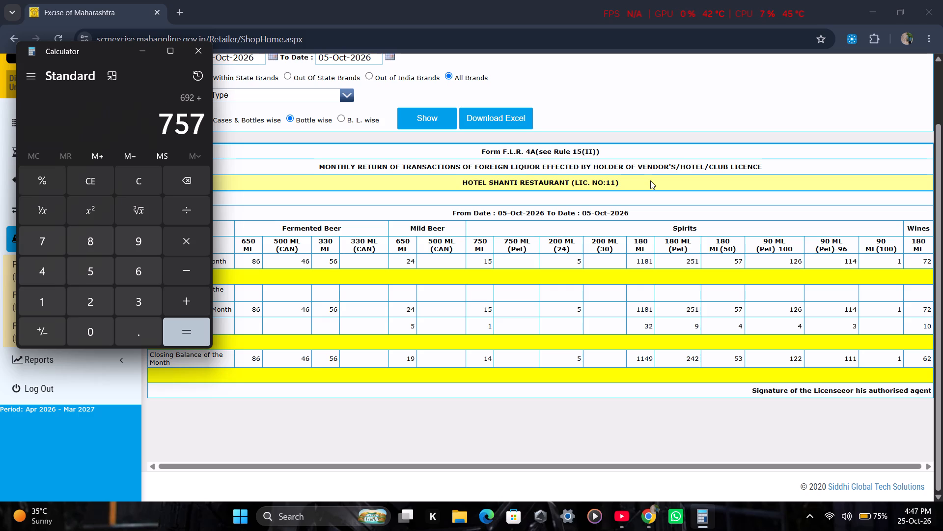
pyautogui.press('Return')
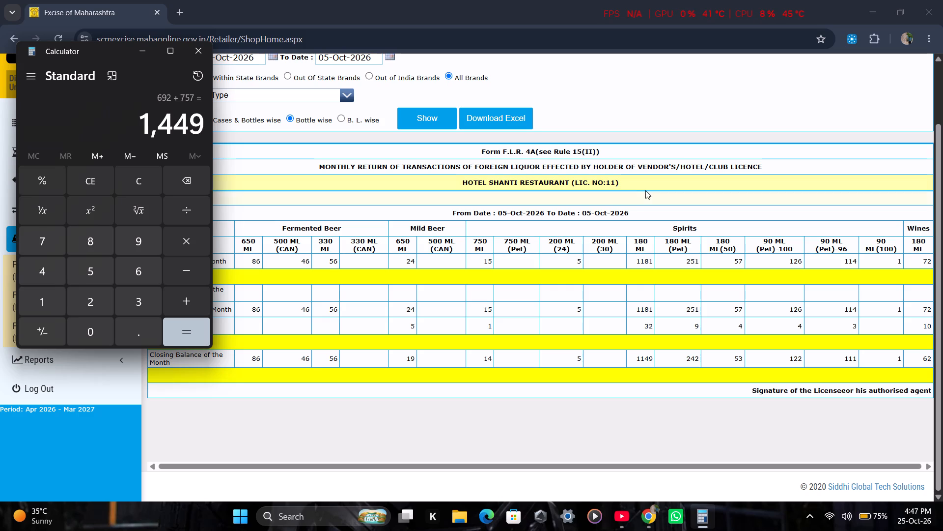
# Clear the previous calculation, compute 38 + 196, and clear the result.
pyautogui.click(93, 178)
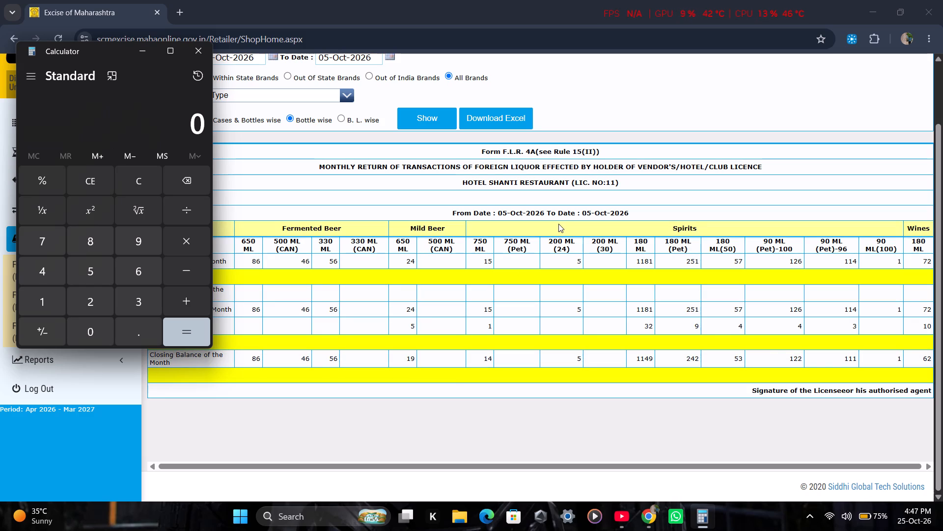
pyautogui.write('38+')
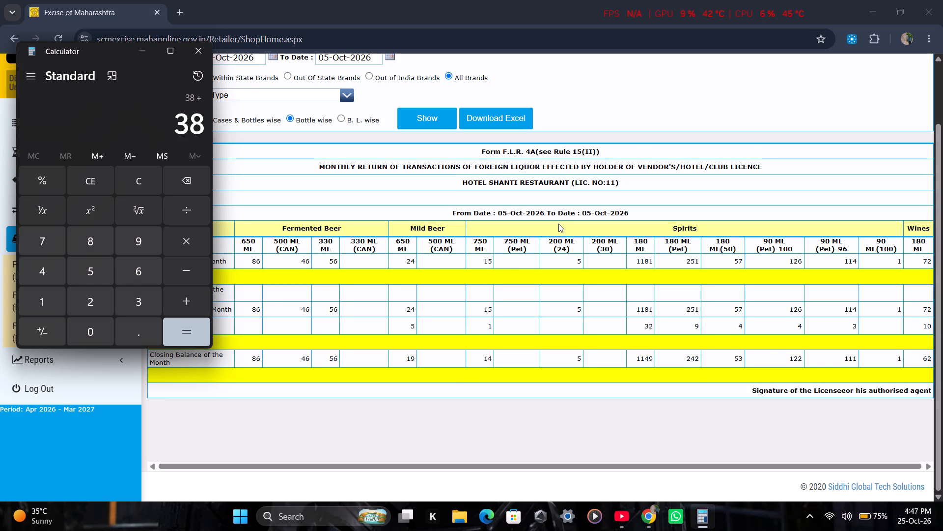
pyautogui.write('196')
pyautogui.press('Return')
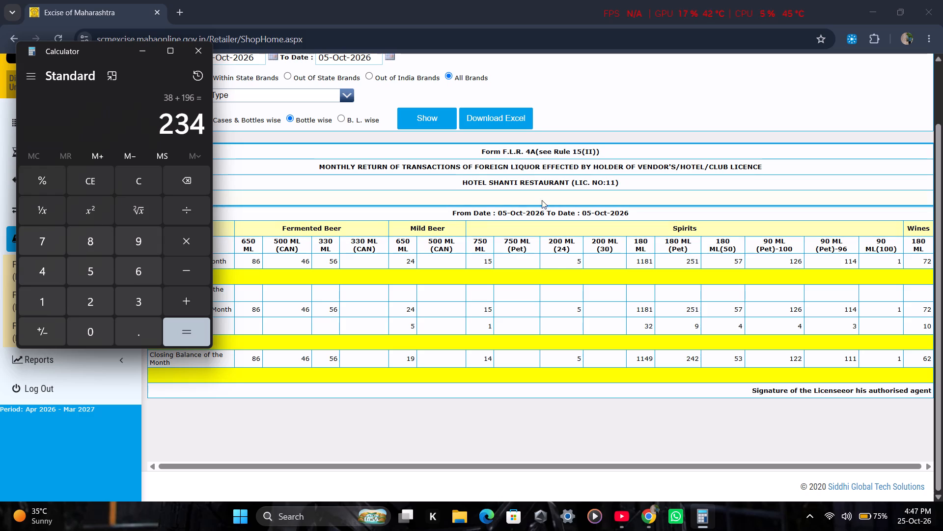
pyautogui.click(98, 188)
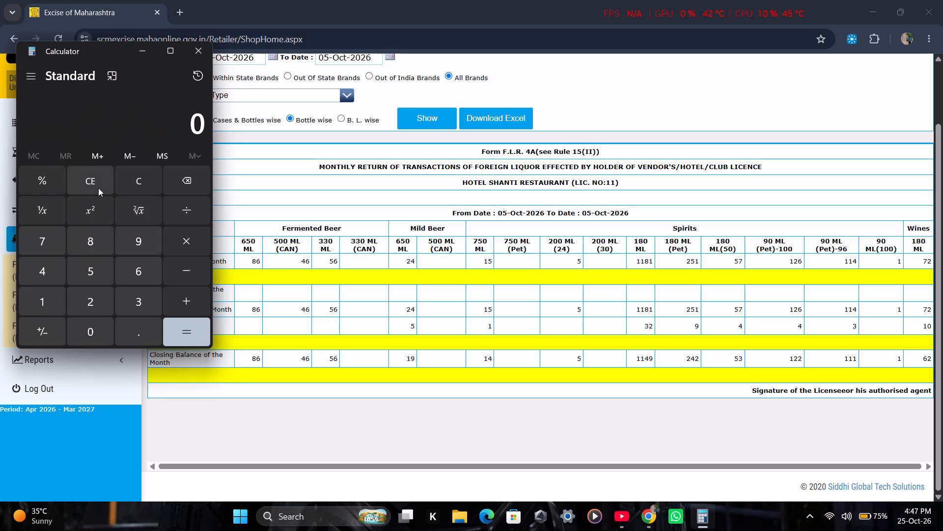